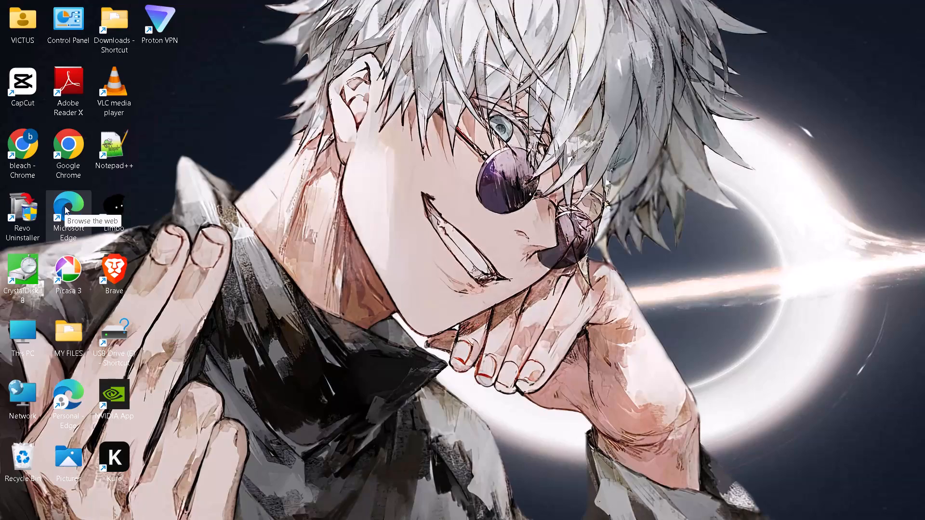
Refresh the desktop.
{"action": "right_click", "coordinate": [428, 149]}
{"action": "right_click", "coordinate": [428, 149]}
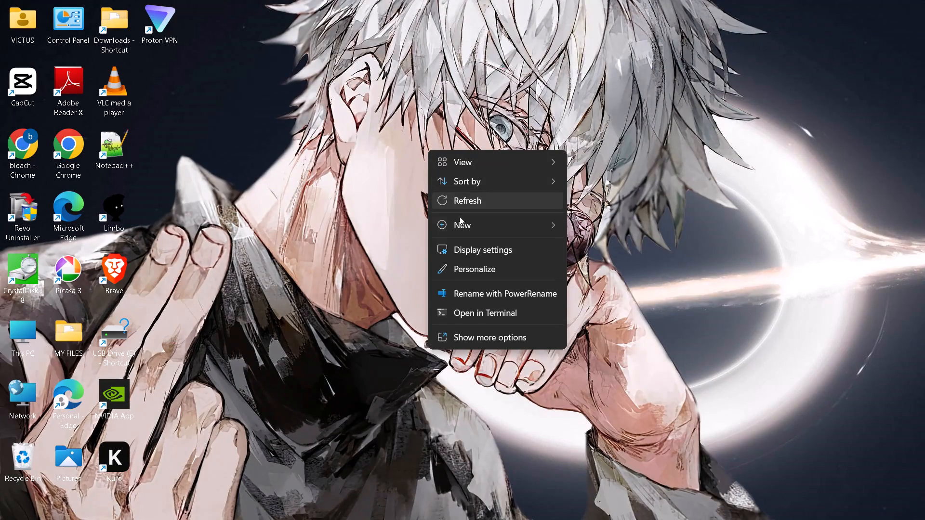
{"action": "left_click", "coordinate": [457, 204]}
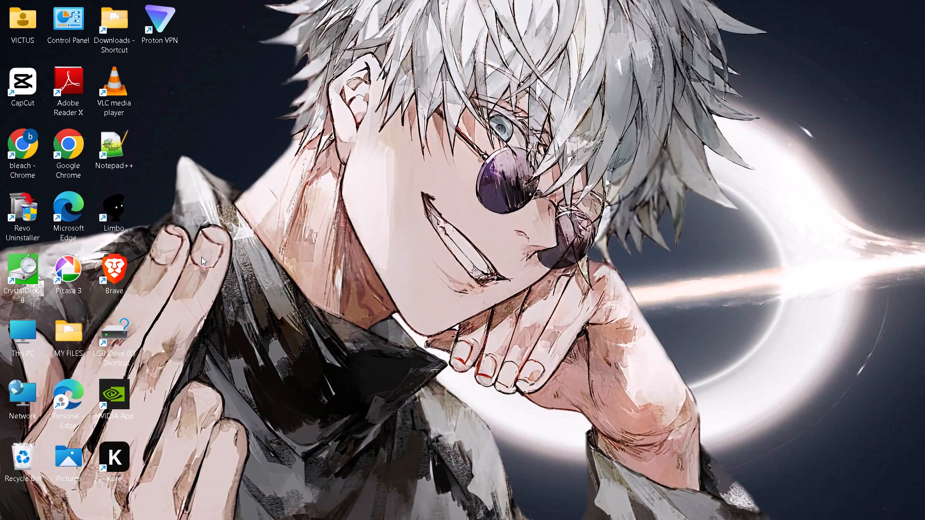
Open Microsoft Edge from the desktop and close the "What's new in Microsoft Edge" page.
{"action": "double_click", "coordinate": [71, 213]}
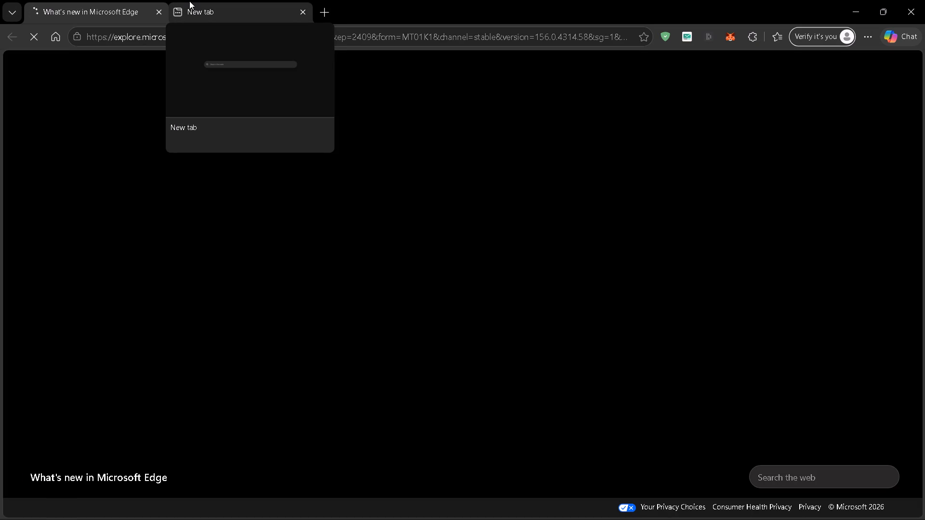
{"action": "left_click", "coordinate": [158, 13]}
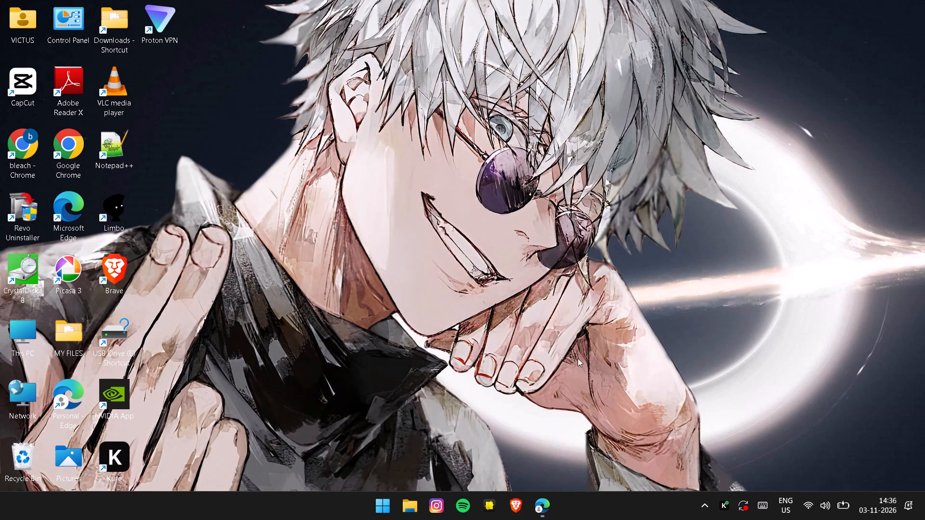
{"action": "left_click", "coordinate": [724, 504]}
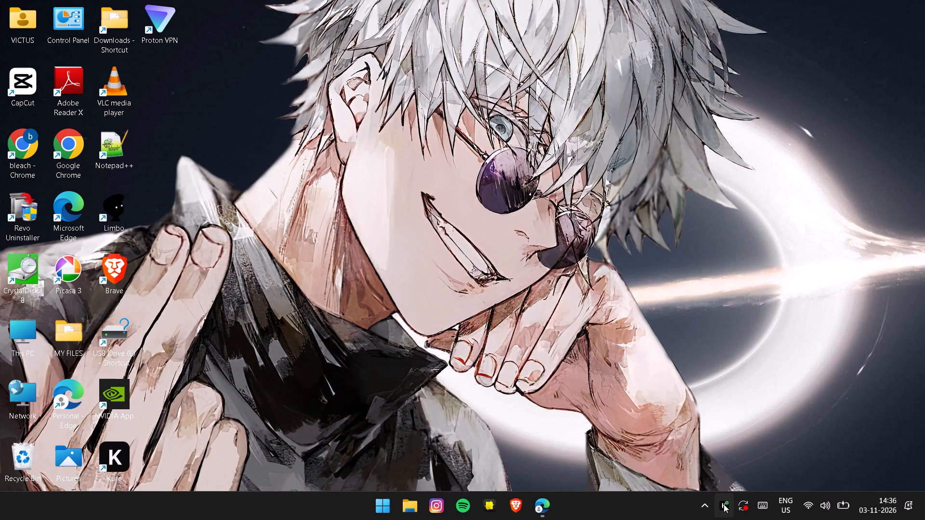
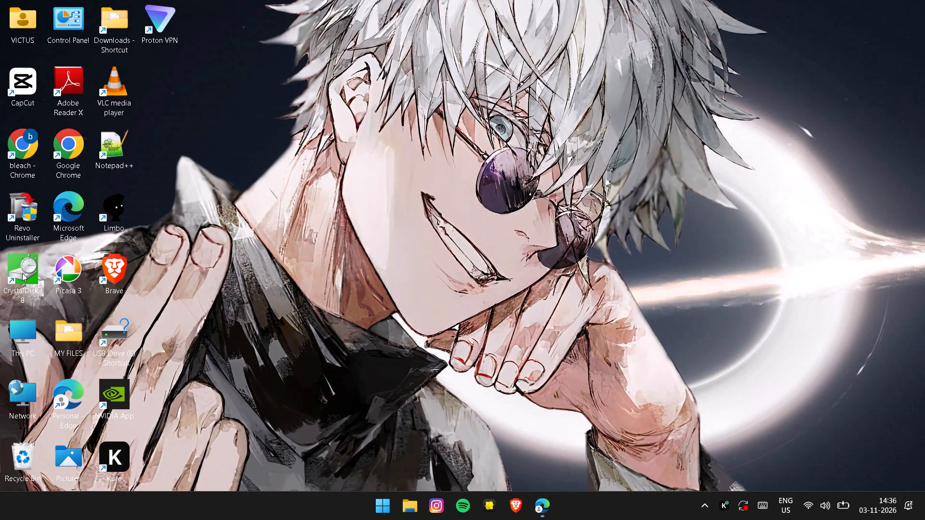
Browse from This PC through New Volume (D:) to the Downloads folder and open the Word document "Ajay stpr final".
{"action": "double_click", "coordinate": [16, 335]}
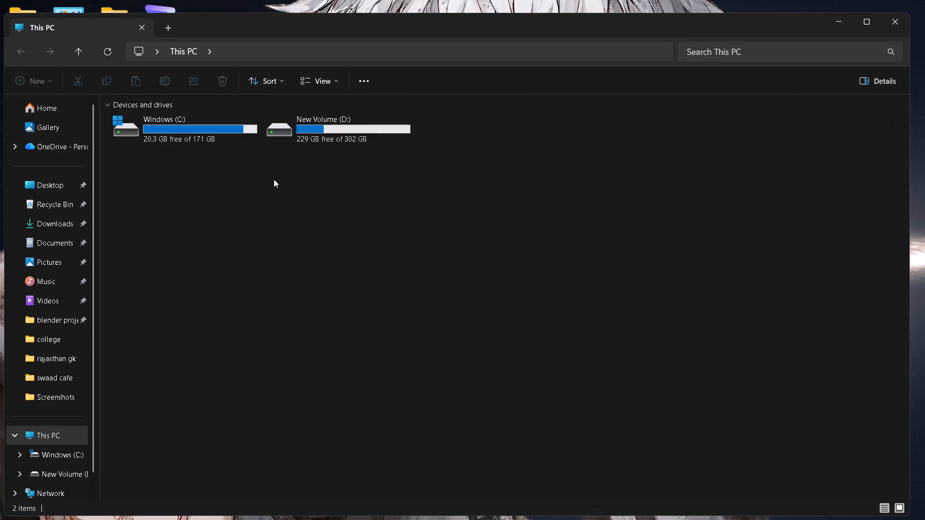
{"action": "double_click", "coordinate": [345, 125]}
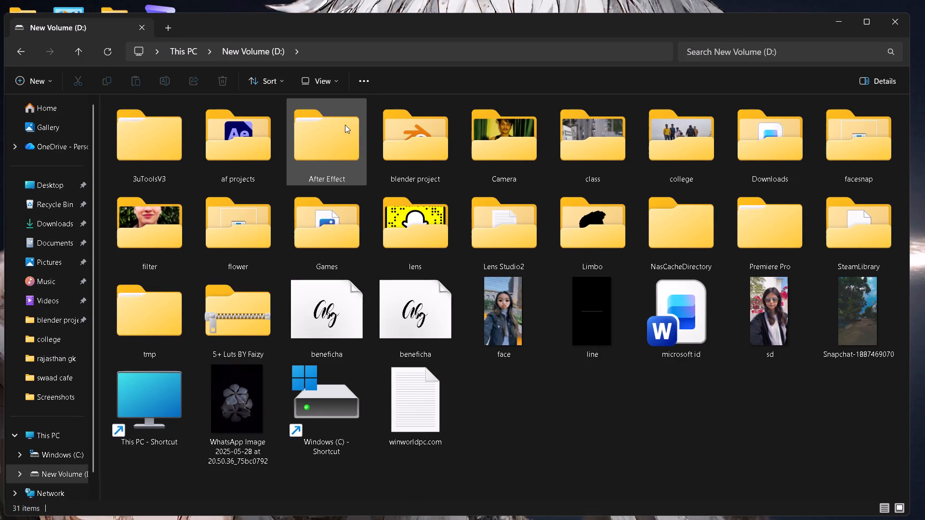
{"action": "left_click", "coordinate": [60, 221]}
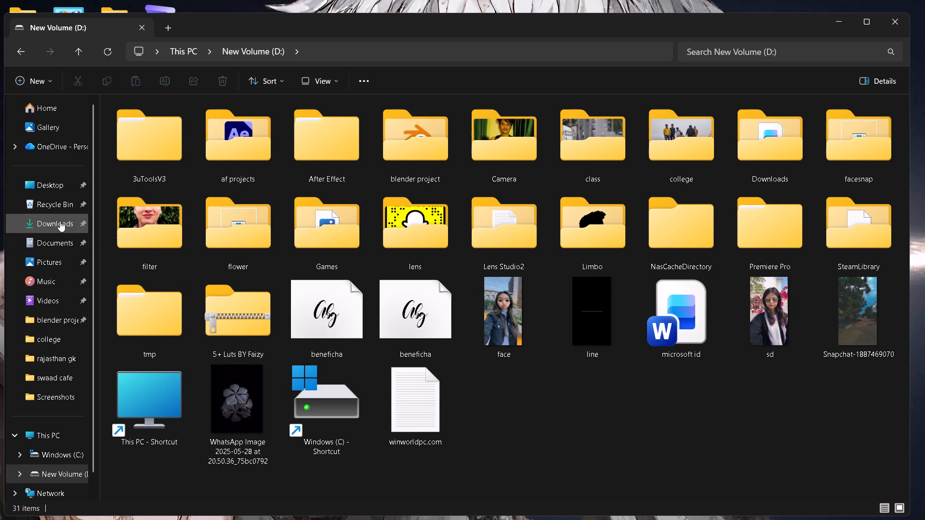
{"action": "double_click", "coordinate": [159, 160]}
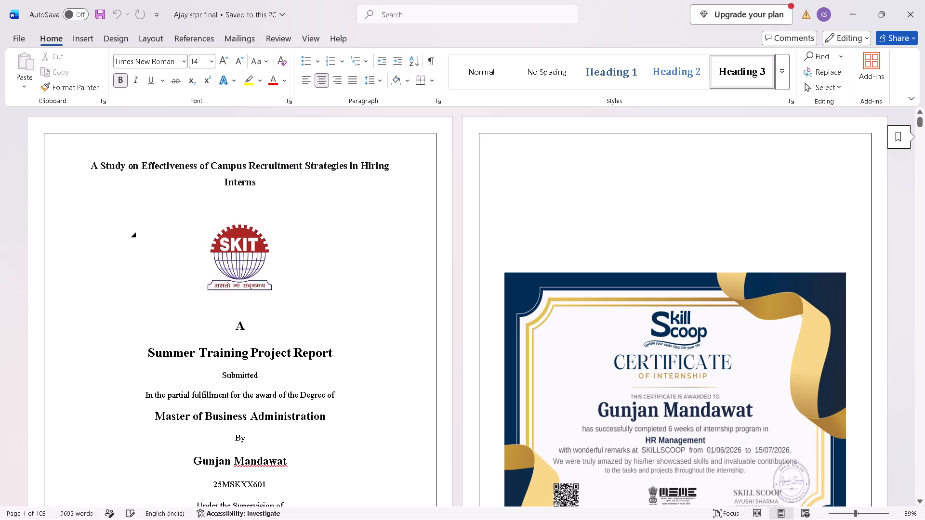
Skim the report's opening pages up to the table of contents, and switch back to the Downloads folder window.
{"action": "scroll", "coordinate": [154, 130], "scroll_direction": "down", "scroll_amount": 1}
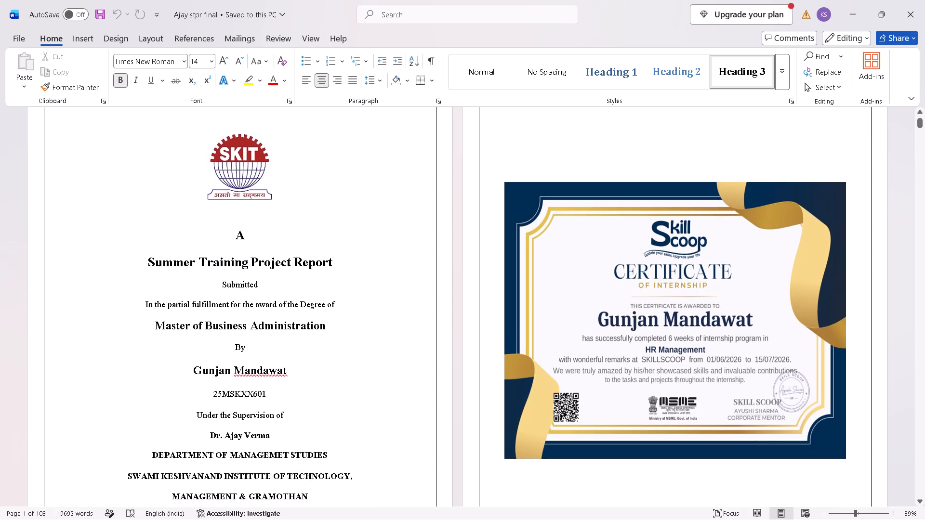
{"action": "scroll", "coordinate": [154, 130], "scroll_direction": "down", "scroll_amount": 5}
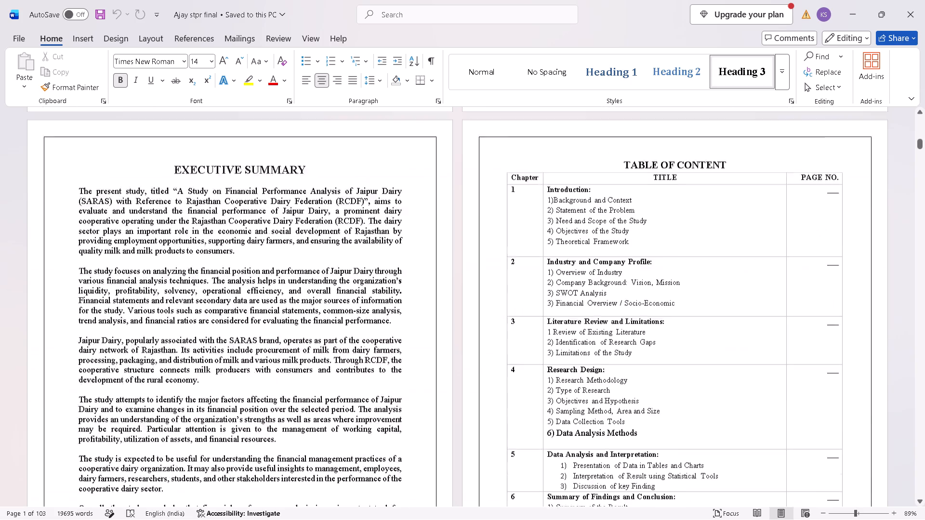
{"action": "scroll", "coordinate": [154, 130], "scroll_direction": "up", "scroll_amount": 12}
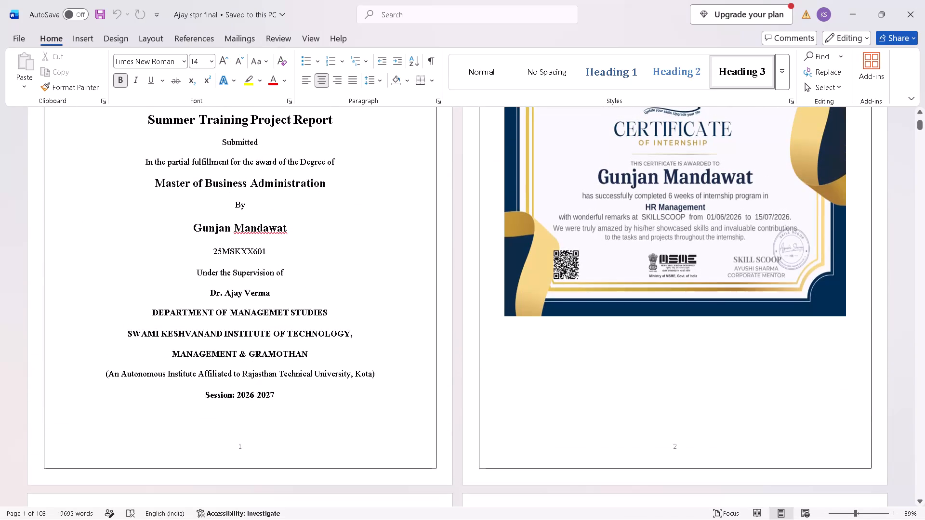
{"action": "key", "text": "alt+Tab"}
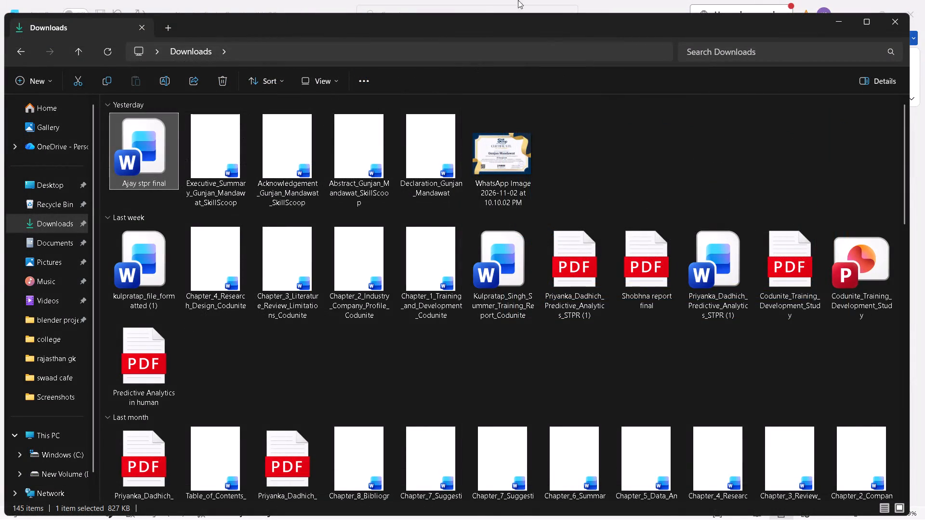
{"action": "left_click_drag", "start_coordinate": [581, 25], "coordinate": [533, 17]}
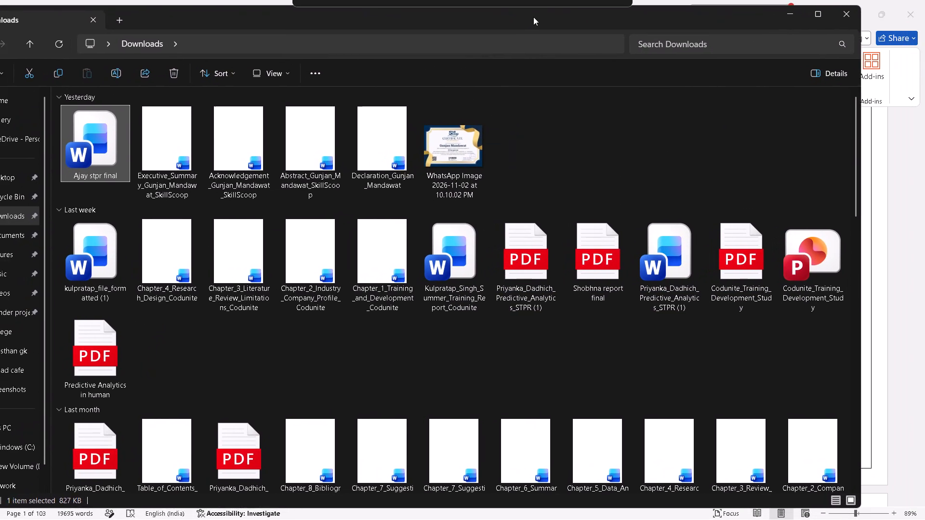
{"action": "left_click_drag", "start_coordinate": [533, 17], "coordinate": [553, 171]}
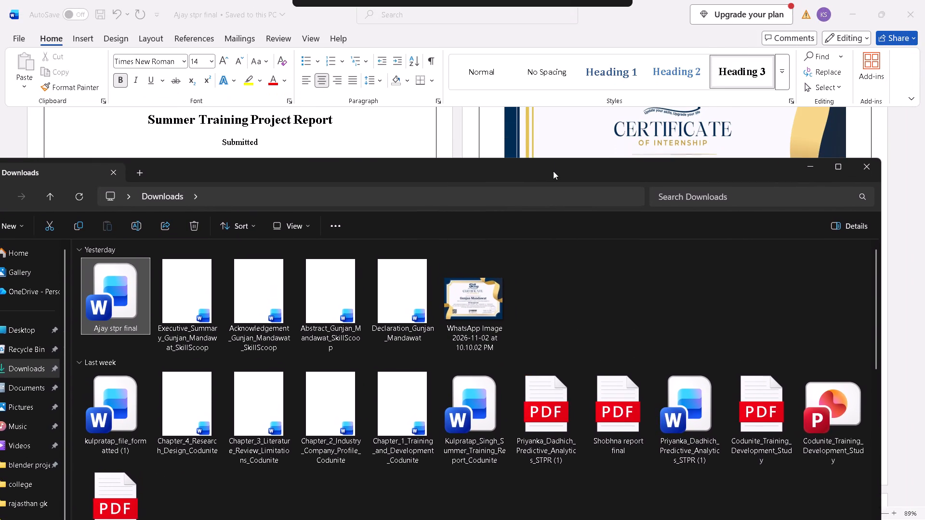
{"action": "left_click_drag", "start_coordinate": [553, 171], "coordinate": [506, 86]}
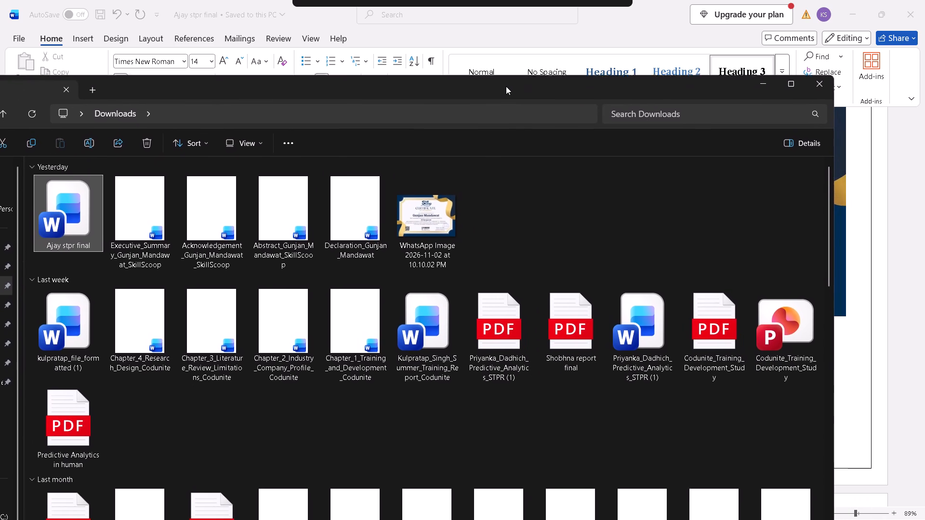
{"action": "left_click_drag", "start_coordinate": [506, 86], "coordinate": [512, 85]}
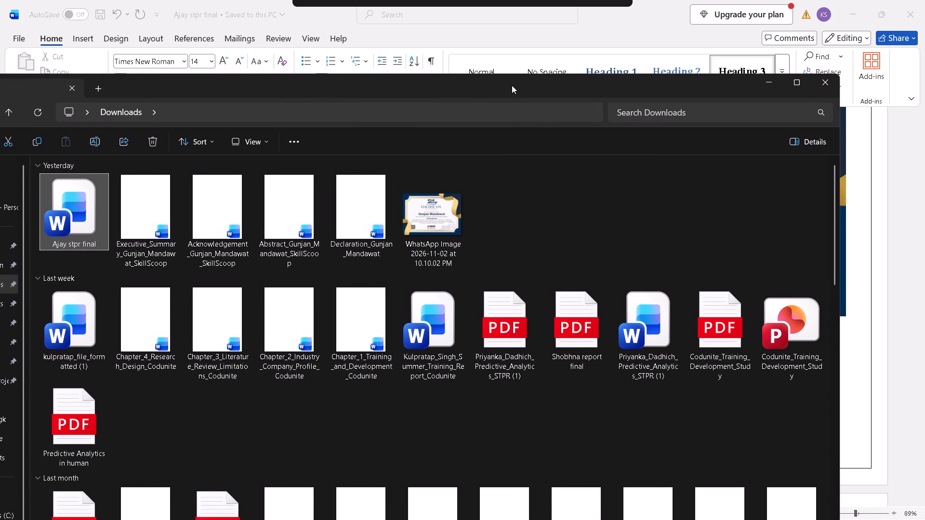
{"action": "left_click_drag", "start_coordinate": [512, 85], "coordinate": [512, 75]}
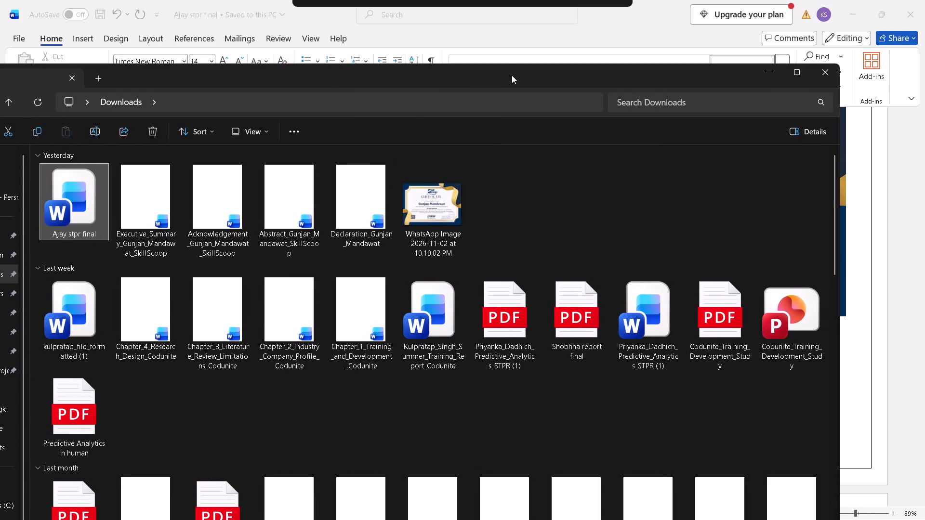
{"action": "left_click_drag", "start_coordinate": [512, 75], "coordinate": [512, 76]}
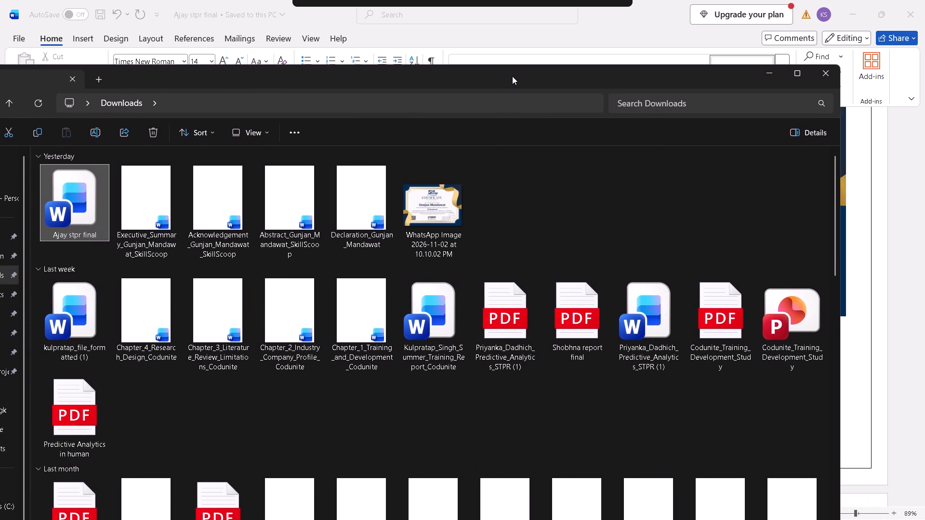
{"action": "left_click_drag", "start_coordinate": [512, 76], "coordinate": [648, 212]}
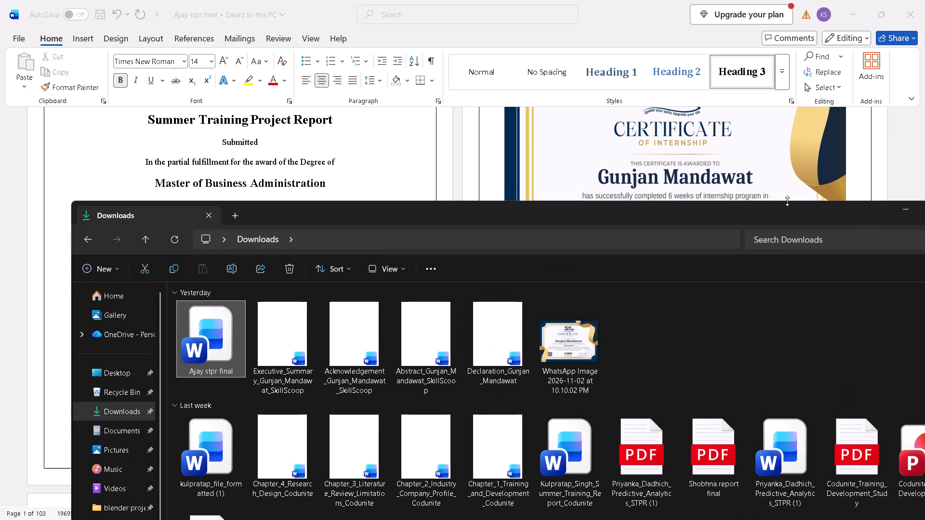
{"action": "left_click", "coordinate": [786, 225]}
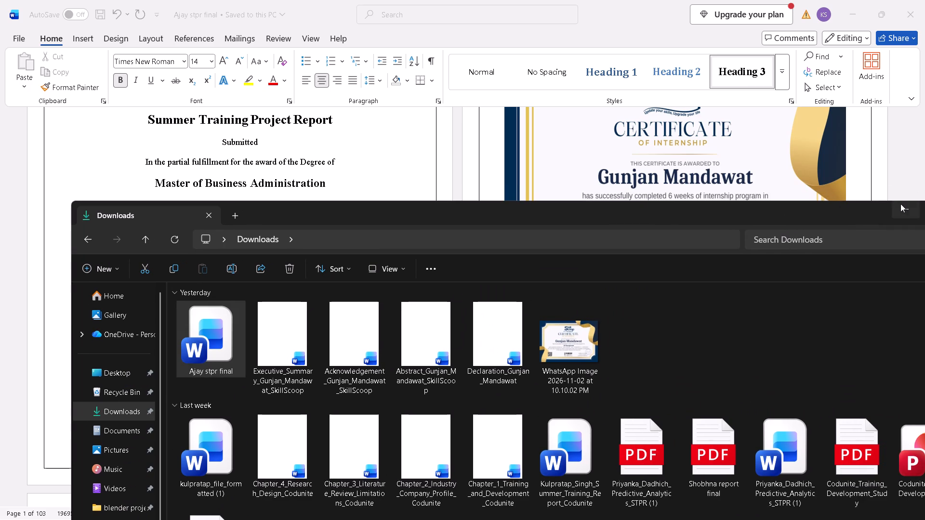
Minimize the Downloads folder window to return to the Word report.
{"action": "left_click", "coordinate": [901, 204]}
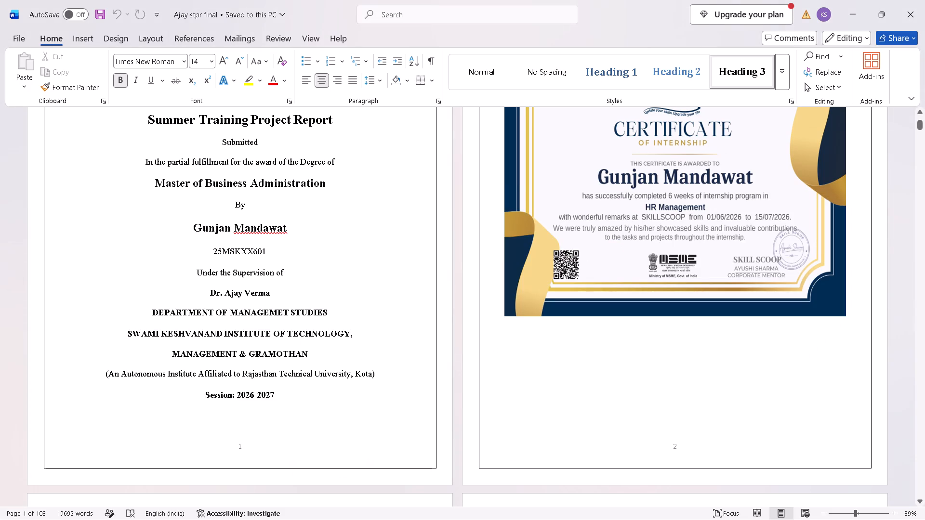
Replace the supervisor's name after "Dr." on the report's cover page with the new supervisor's name.
{"action": "scroll", "coordinate": [543, 226], "scroll_direction": "up", "scroll_amount": 1}
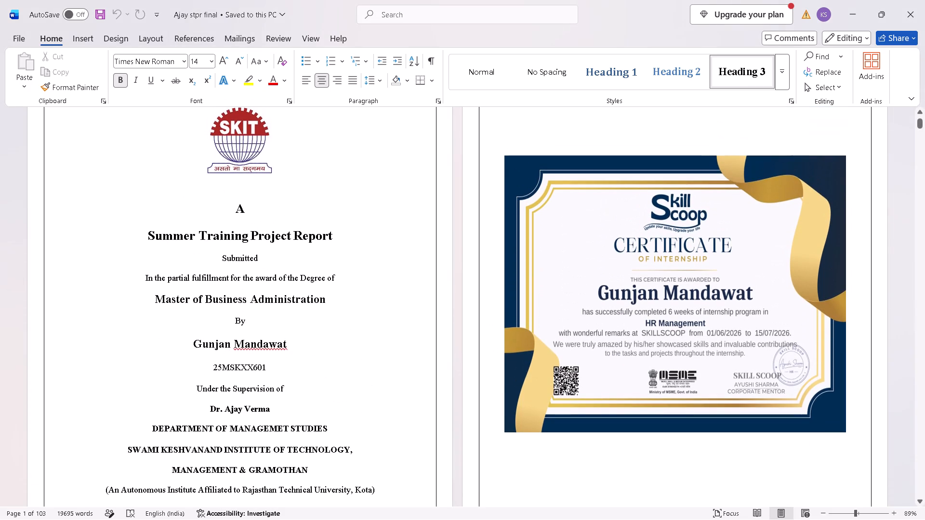
{"action": "left_click_drag", "start_coordinate": [272, 413], "coordinate": [251, 410]}
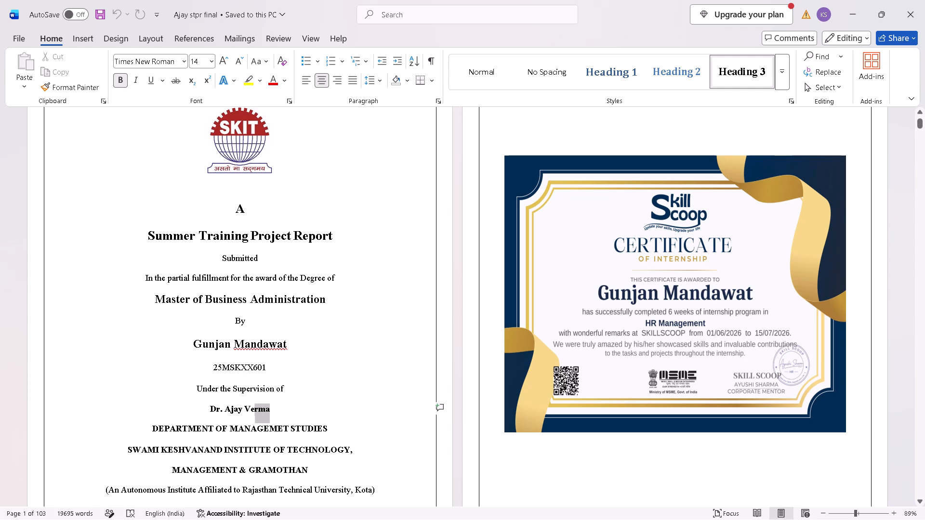
{"action": "left_click_drag", "start_coordinate": [251, 410], "coordinate": [227, 410]}
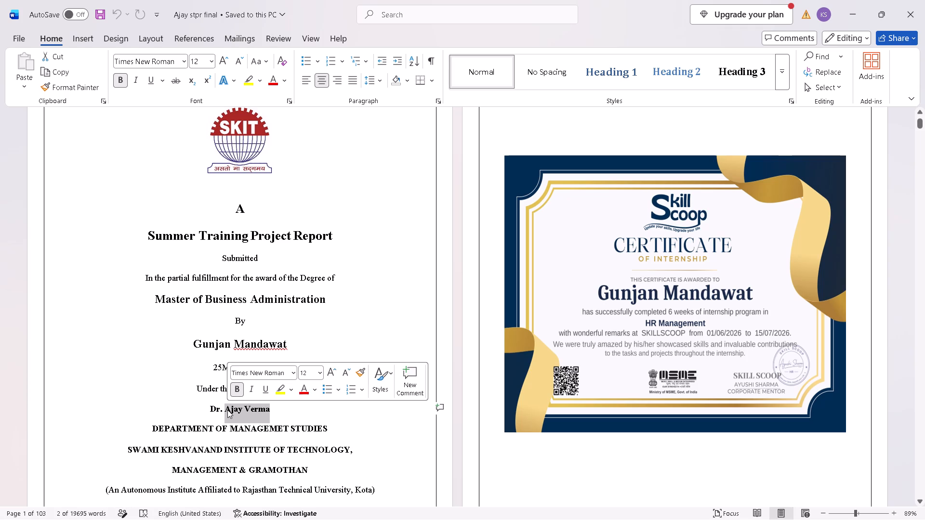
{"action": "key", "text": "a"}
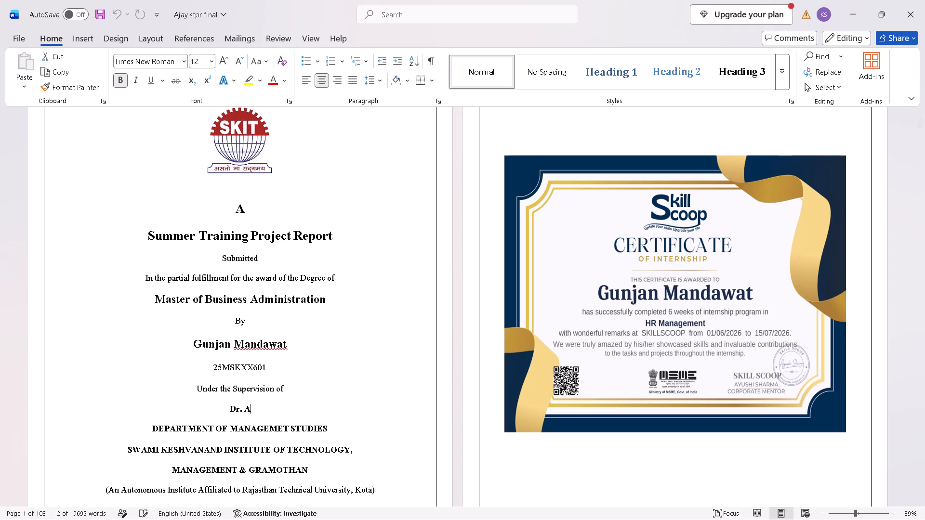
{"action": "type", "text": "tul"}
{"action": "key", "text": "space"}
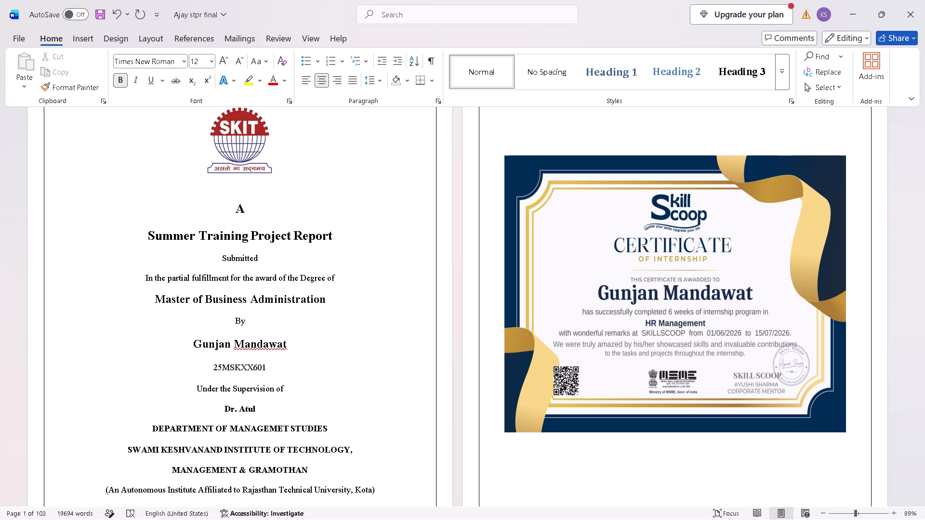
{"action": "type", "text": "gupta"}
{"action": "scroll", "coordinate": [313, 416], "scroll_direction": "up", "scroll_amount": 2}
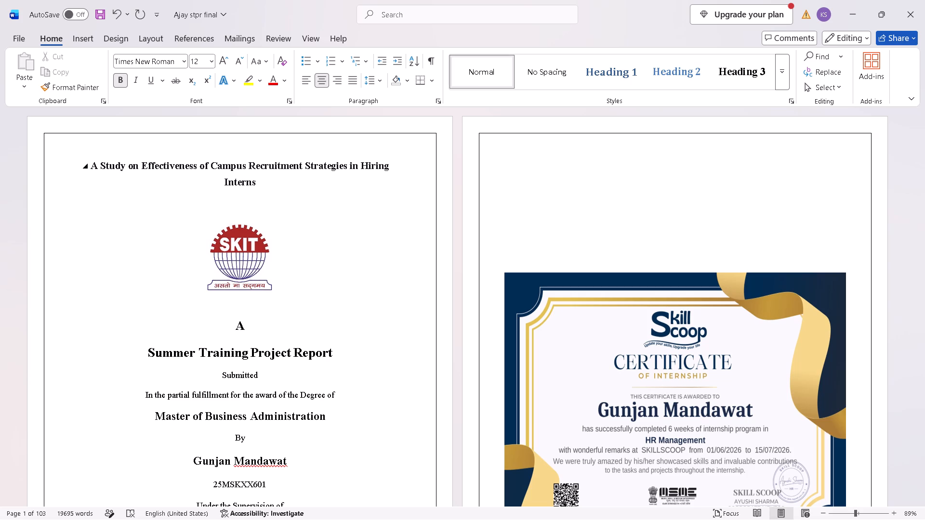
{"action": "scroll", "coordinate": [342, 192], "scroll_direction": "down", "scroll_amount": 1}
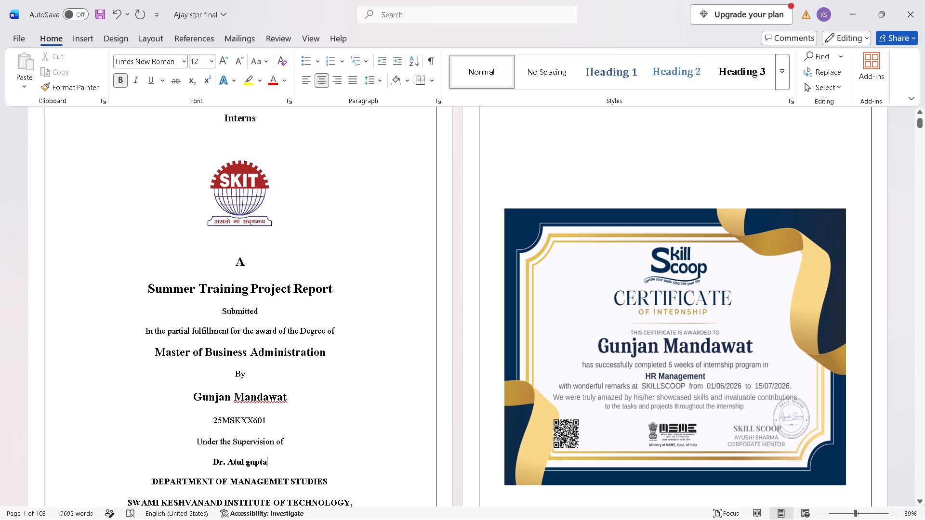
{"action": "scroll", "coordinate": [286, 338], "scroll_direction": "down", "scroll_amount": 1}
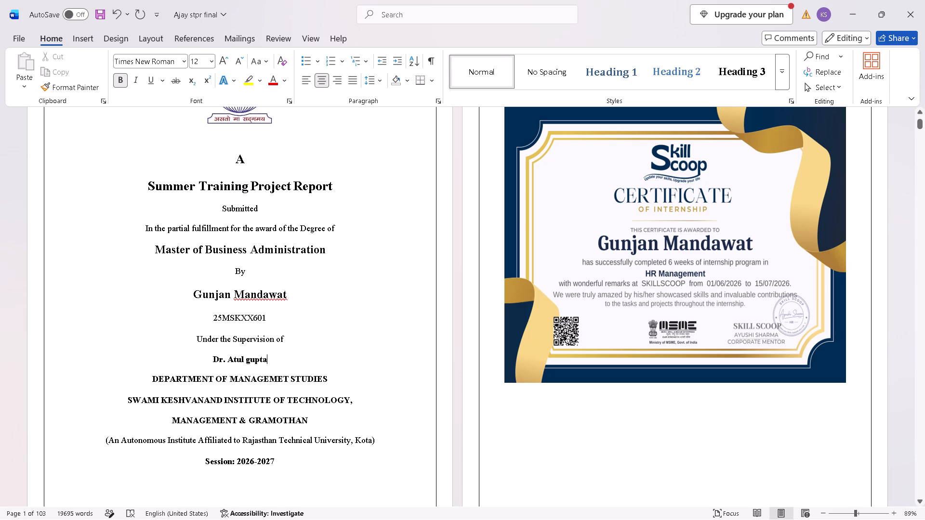
Change the last two digits of the roll number on the report's cover page to 10.
{"action": "left_click", "coordinate": [266, 320]}
{"action": "key", "text": "BackSpace"}
{"action": "key", "text": "BackSpace"}
{"action": "type", "text": "10"}
Review the cover, certificate, Declaration, Abstract, Acknowledgement and Executive Summary pages for correct details and consistent formatting.
{"action": "scroll", "coordinate": [281, 472], "scroll_direction": "down", "scroll_amount": 1}
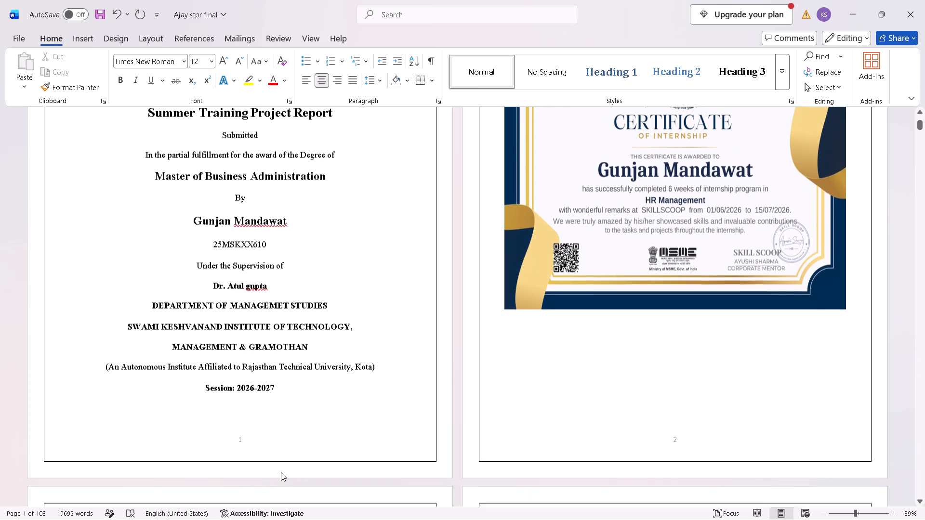
{"action": "scroll", "coordinate": [281, 472], "scroll_direction": "down", "scroll_amount": 1}
{"action": "scroll", "coordinate": [285, 395], "scroll_direction": "up", "scroll_amount": 1}
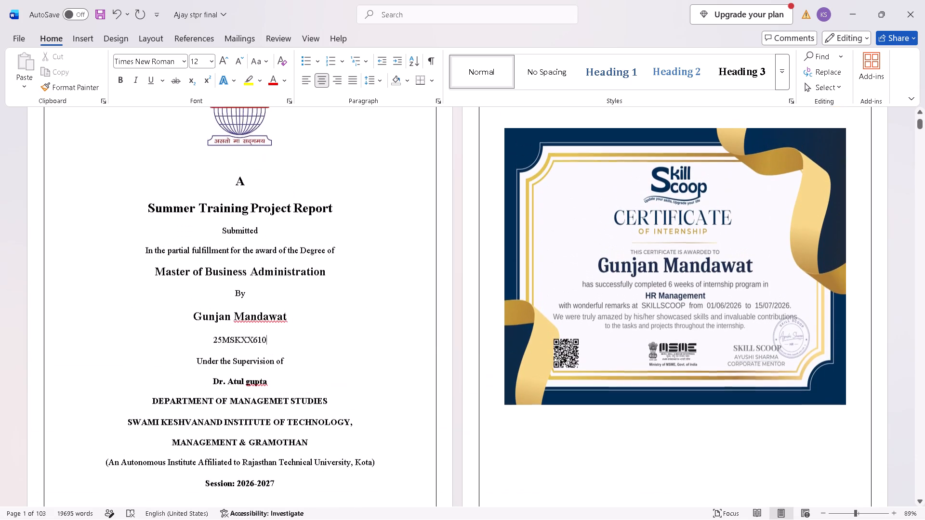
{"action": "scroll", "coordinate": [475, 415], "scroll_direction": "down", "scroll_amount": 4}
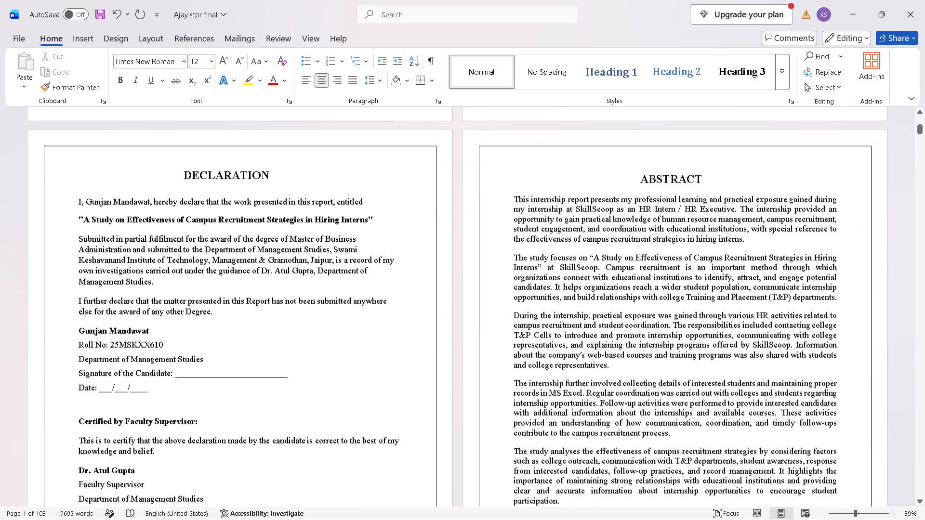
{"action": "scroll", "coordinate": [475, 415], "scroll_direction": "down", "scroll_amount": 1}
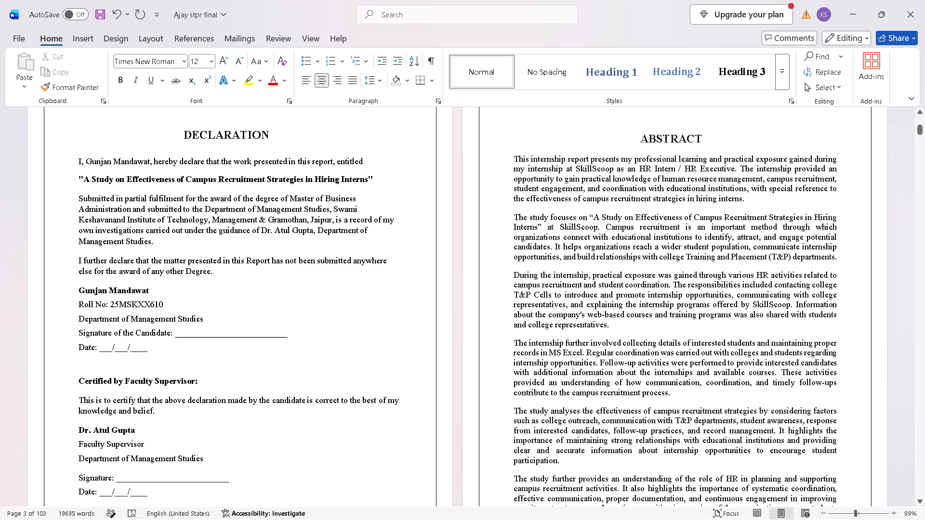
{"action": "scroll", "coordinate": [200, 342], "scroll_direction": "down", "scroll_amount": 2}
{"action": "scroll", "coordinate": [200, 342], "scroll_direction": "up", "scroll_amount": 1}
{"action": "scroll", "coordinate": [200, 342], "scroll_direction": "right", "scroll_amount": 1}
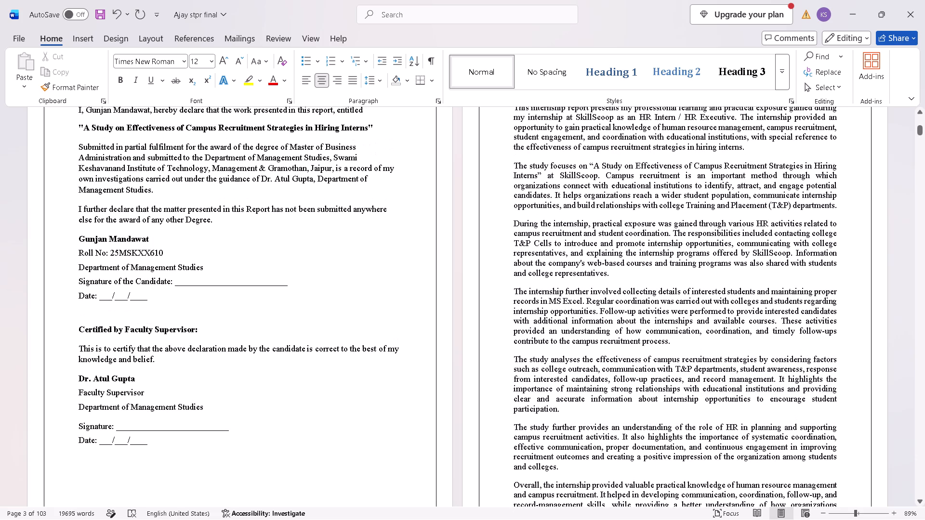
{"action": "scroll", "coordinate": [200, 342], "scroll_direction": "right", "scroll_amount": 1}
{"action": "scroll", "coordinate": [457, 291], "scroll_direction": "up", "scroll_amount": 1}
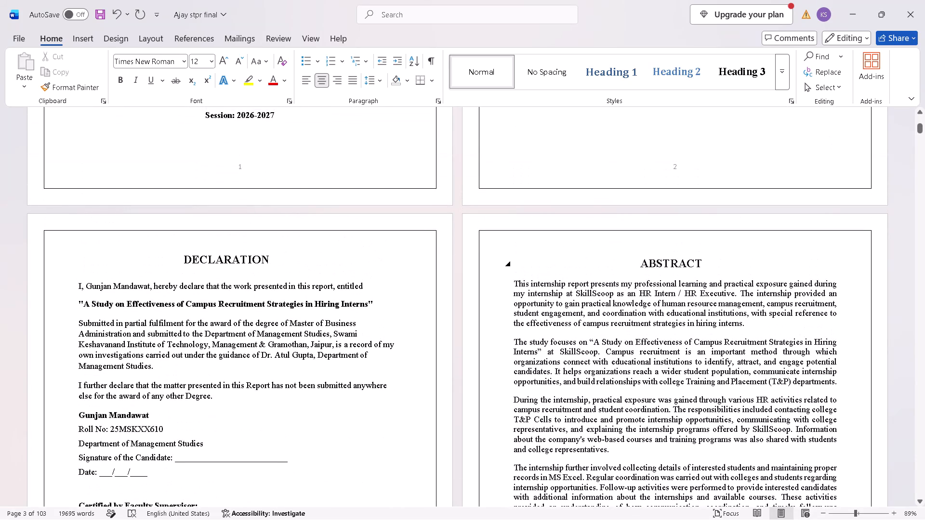
{"action": "scroll", "coordinate": [618, 254], "scroll_direction": "down", "scroll_amount": 9}
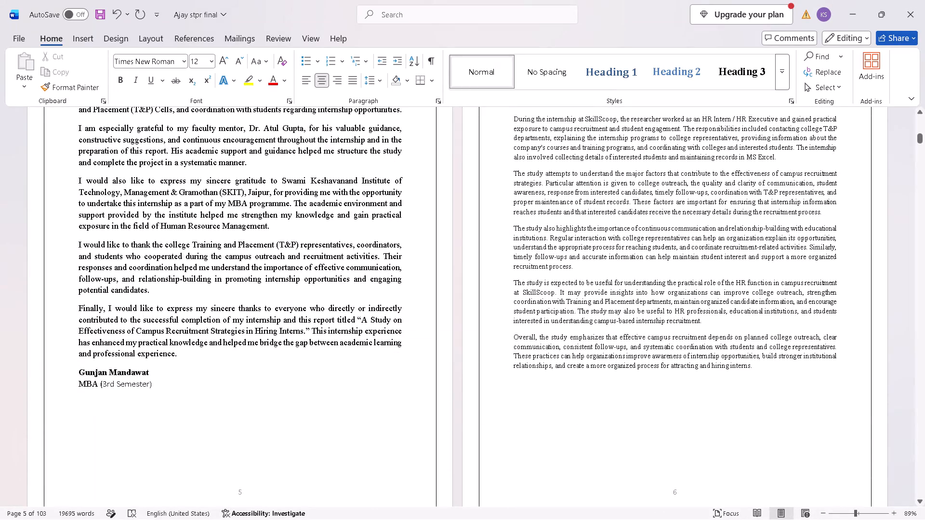
{"action": "scroll", "coordinate": [211, 369], "scroll_direction": "right", "scroll_amount": 1}
{"action": "scroll", "coordinate": [211, 369], "scroll_direction": "up", "scroll_amount": 1}
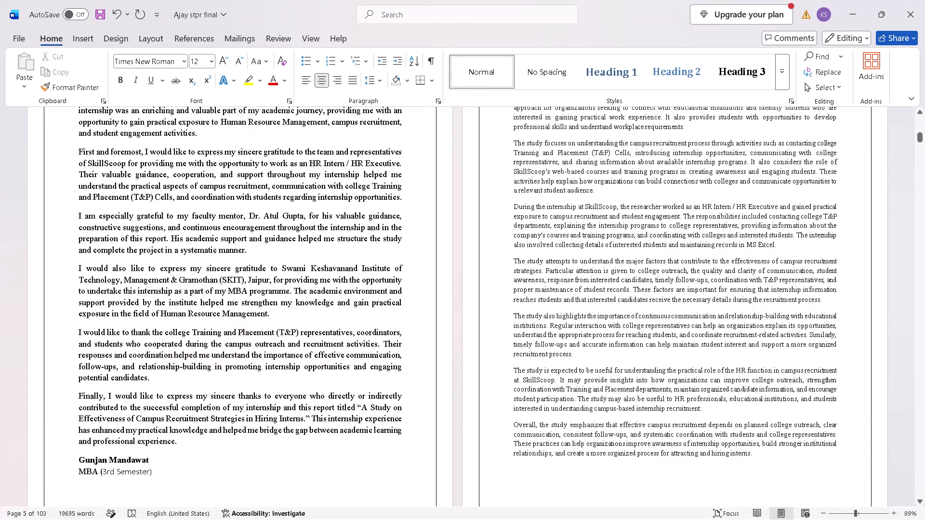
{"action": "scroll", "coordinate": [211, 369], "scroll_direction": "up", "scroll_amount": 1}
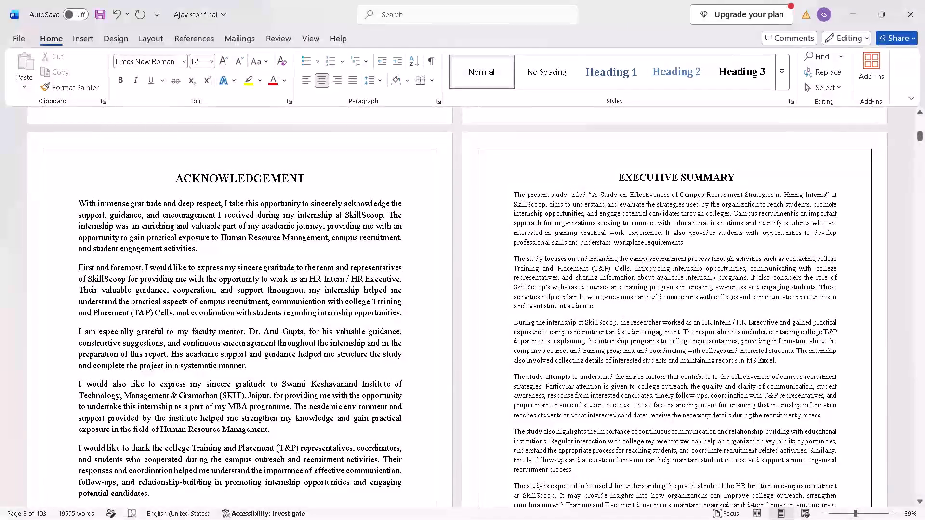
Compare the Acknowledgement and Executive Summary font sizes, and set all the Executive Summary body paragraphs to size 12.
{"action": "left_click", "coordinate": [345, 209]}
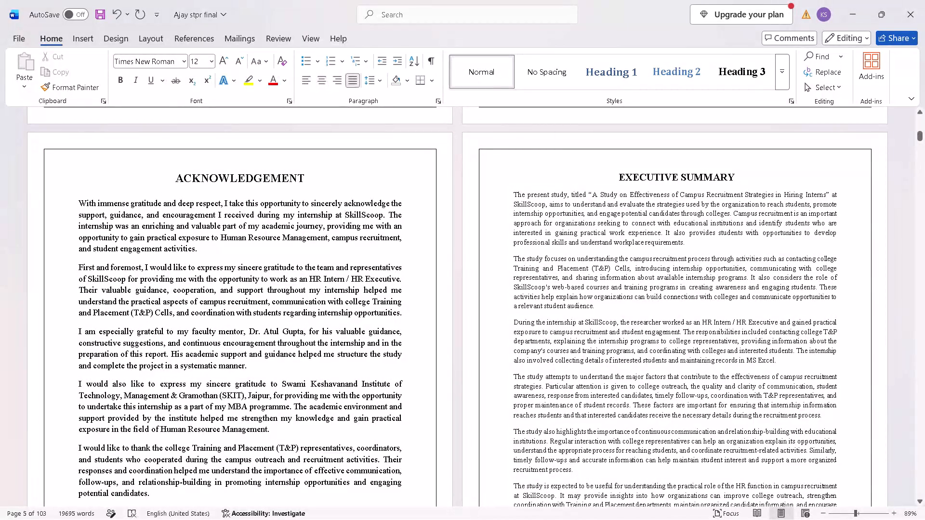
{"action": "left_click", "coordinate": [590, 220]}
{"action": "left_click", "coordinate": [353, 233]}
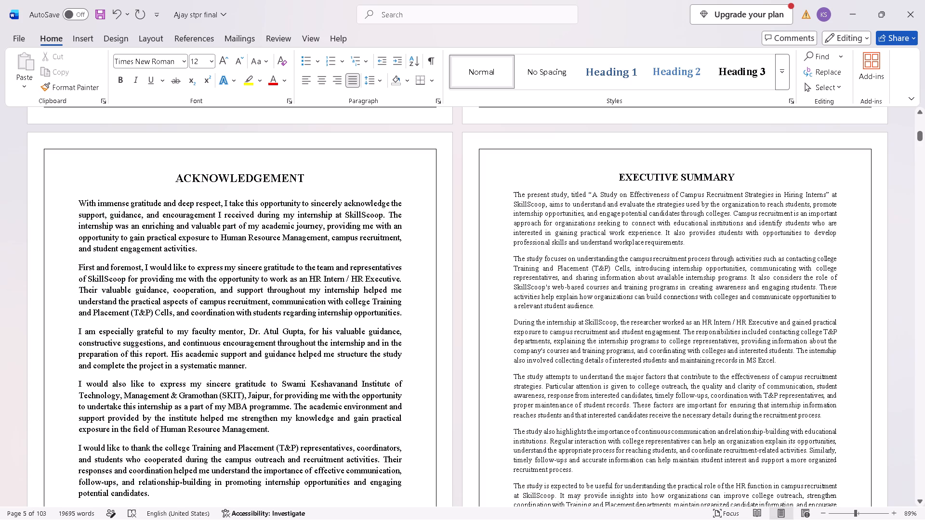
{"action": "left_click_drag", "start_coordinate": [512, 191], "coordinate": [656, 511]}
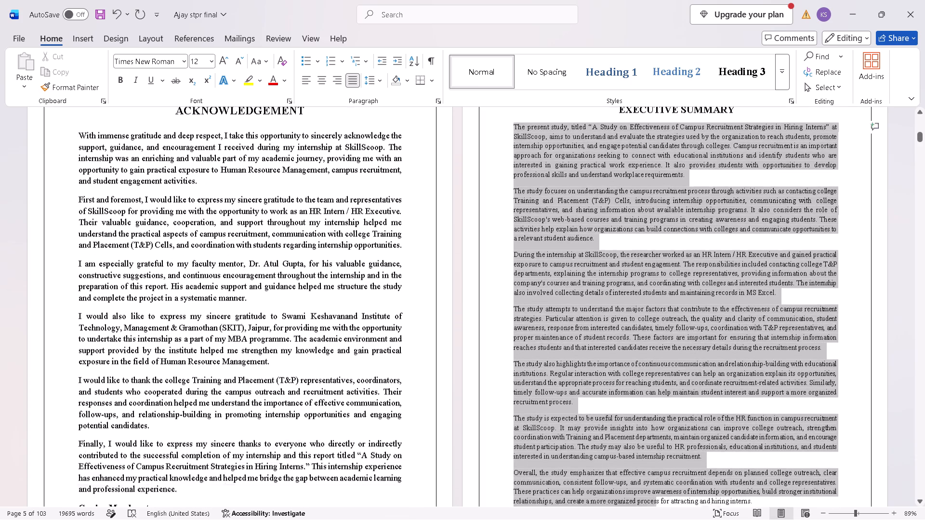
{"action": "left_click_drag", "start_coordinate": [656, 511], "coordinate": [753, 420]}
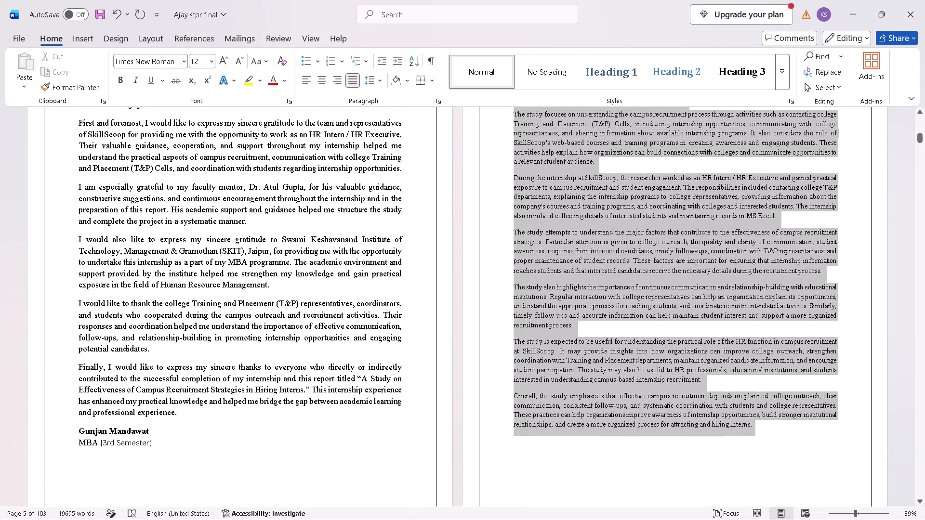
{"action": "left_click_drag", "start_coordinate": [753, 420], "coordinate": [751, 420]}
{"action": "left_click_drag", "start_coordinate": [751, 420], "coordinate": [751, 420]}
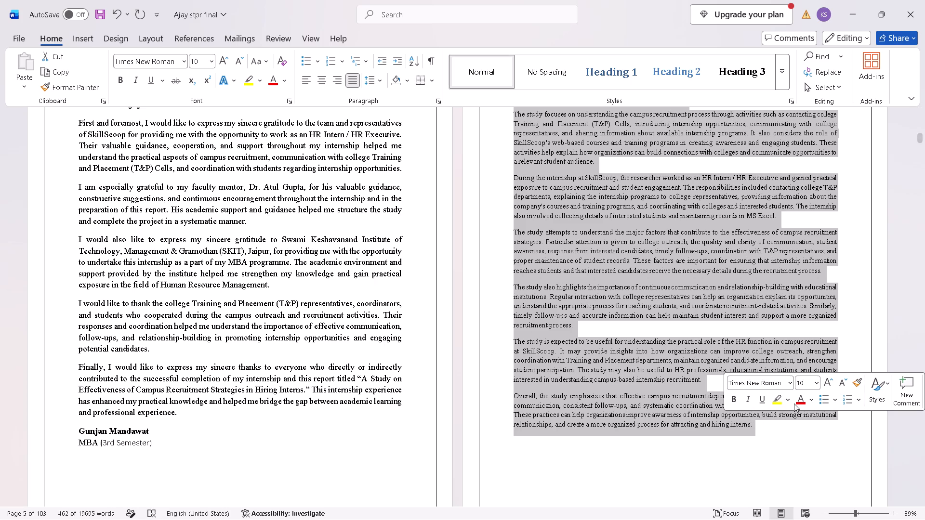
{"action": "left_click", "coordinate": [816, 378]}
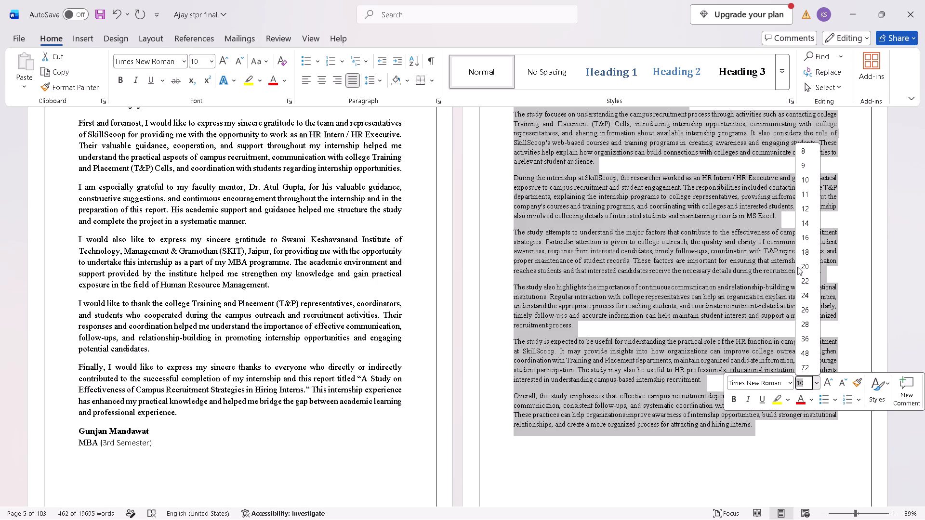
{"action": "left_click", "coordinate": [806, 214]}
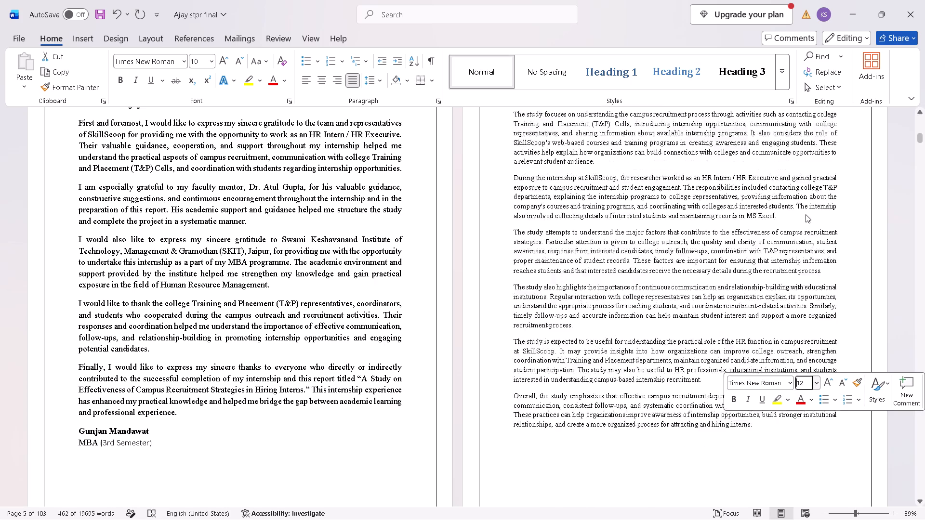
Check the Executive Summary's text size against the Acknowledgement and how its paragraphs run onto the following page.
{"action": "scroll", "coordinate": [782, 263], "scroll_direction": "down", "scroll_amount": 2}
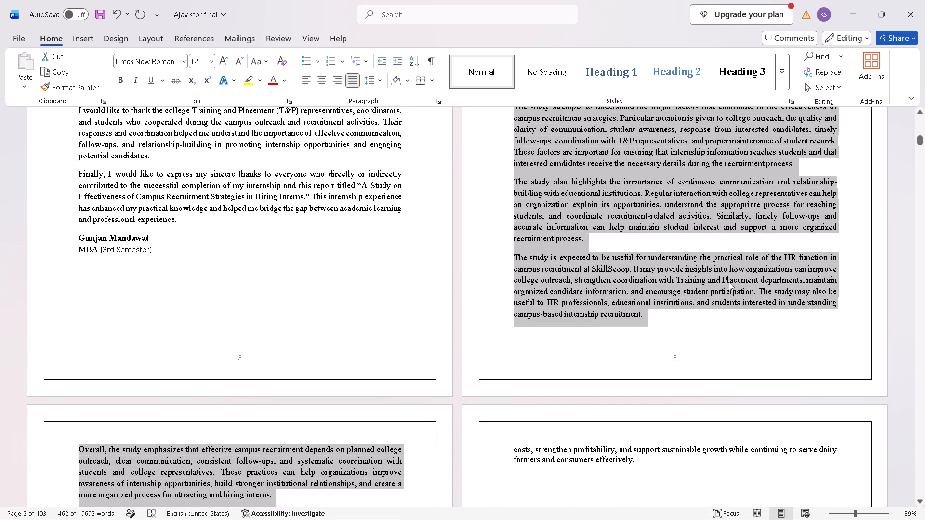
{"action": "scroll", "coordinate": [726, 285], "scroll_direction": "down", "scroll_amount": 1}
{"action": "scroll", "coordinate": [726, 285], "scroll_direction": "up", "scroll_amount": 5}
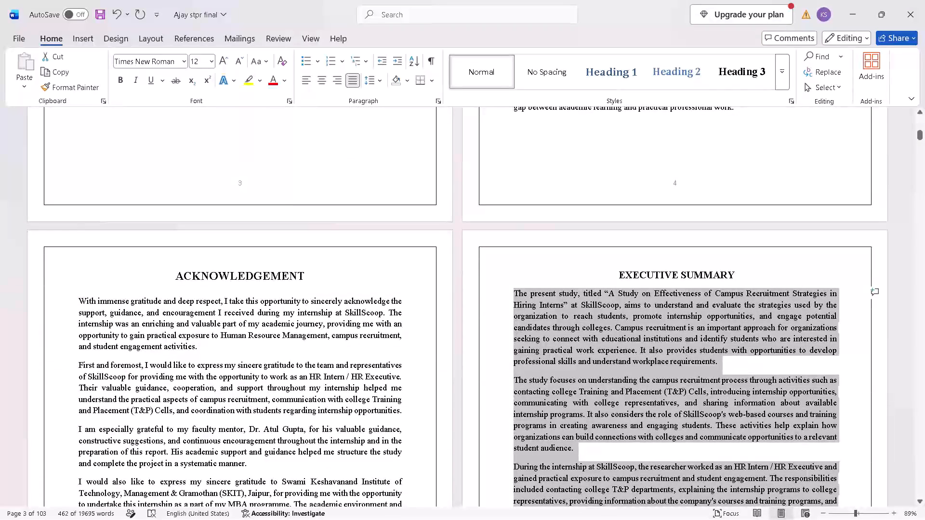
{"action": "left_click", "coordinate": [386, 318]}
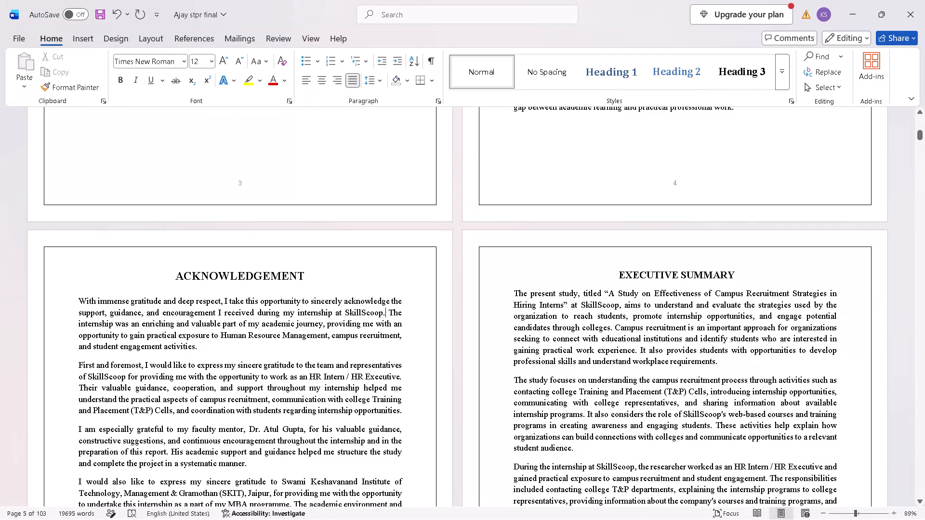
{"action": "left_click", "coordinate": [573, 361]}
{"action": "scroll", "coordinate": [573, 361], "scroll_direction": "down", "scroll_amount": 7}
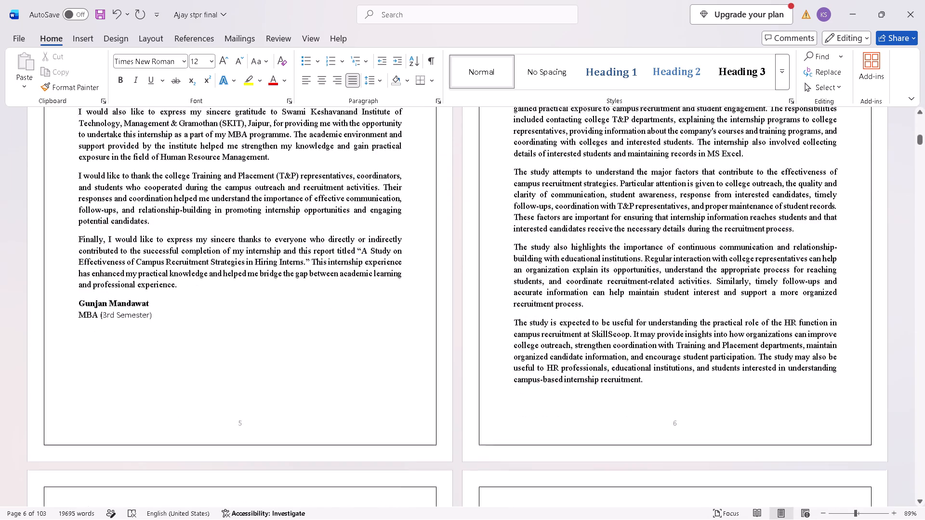
{"action": "scroll", "coordinate": [573, 361], "scroll_direction": "up", "scroll_amount": 1}
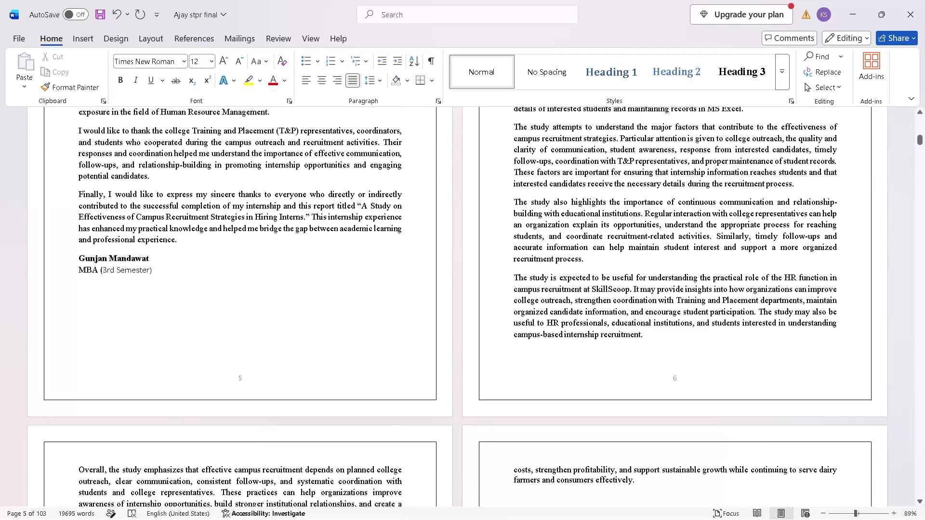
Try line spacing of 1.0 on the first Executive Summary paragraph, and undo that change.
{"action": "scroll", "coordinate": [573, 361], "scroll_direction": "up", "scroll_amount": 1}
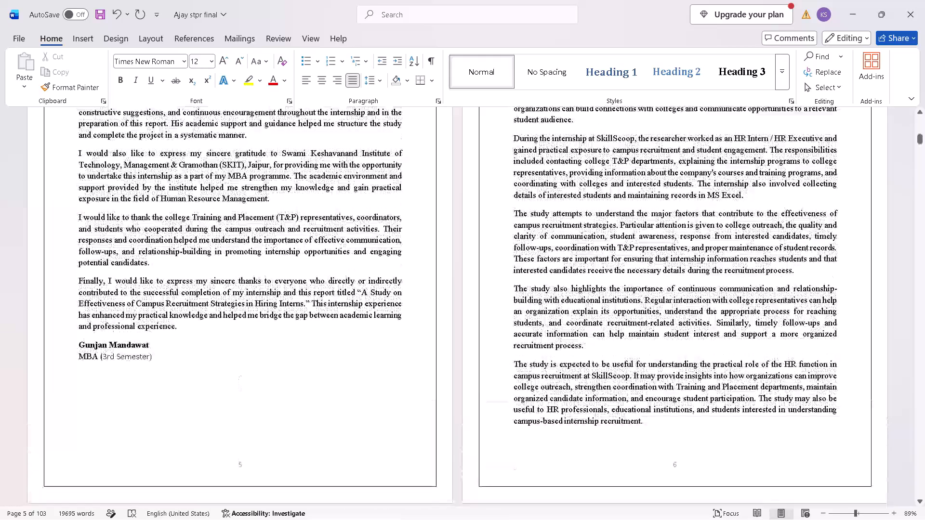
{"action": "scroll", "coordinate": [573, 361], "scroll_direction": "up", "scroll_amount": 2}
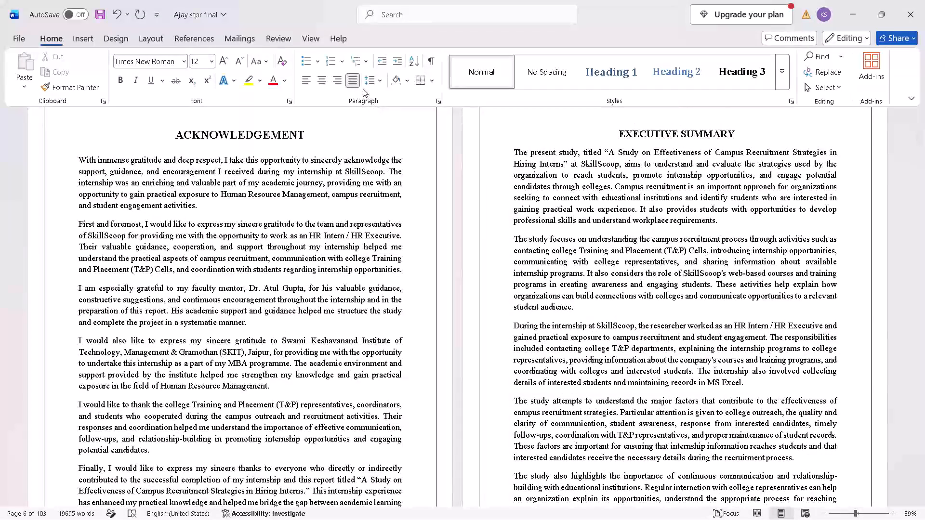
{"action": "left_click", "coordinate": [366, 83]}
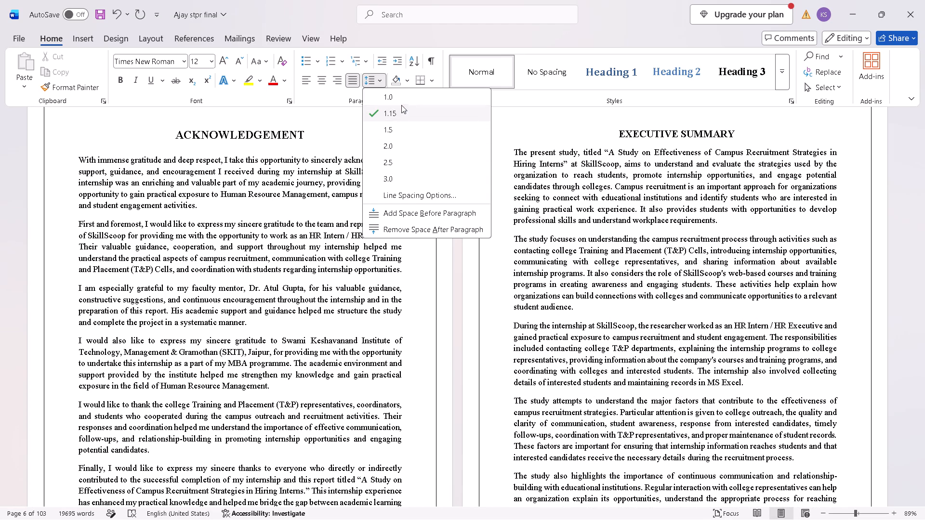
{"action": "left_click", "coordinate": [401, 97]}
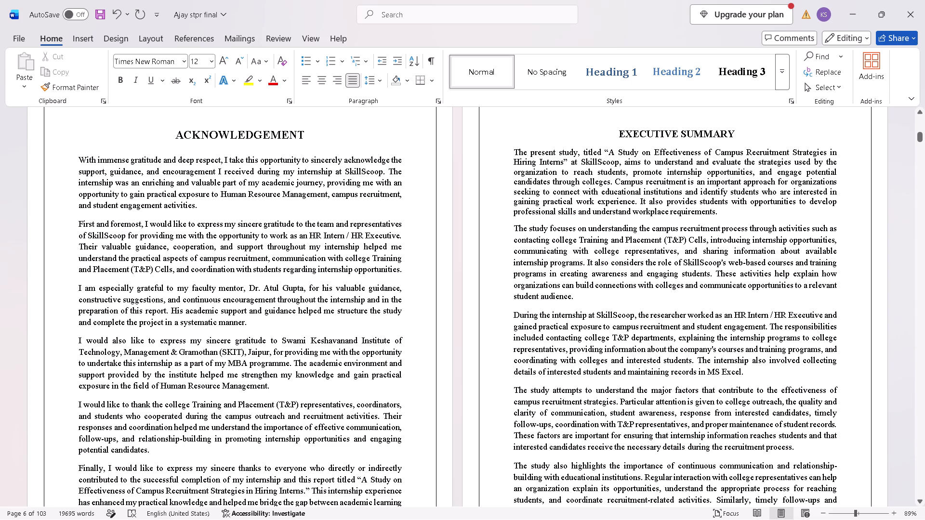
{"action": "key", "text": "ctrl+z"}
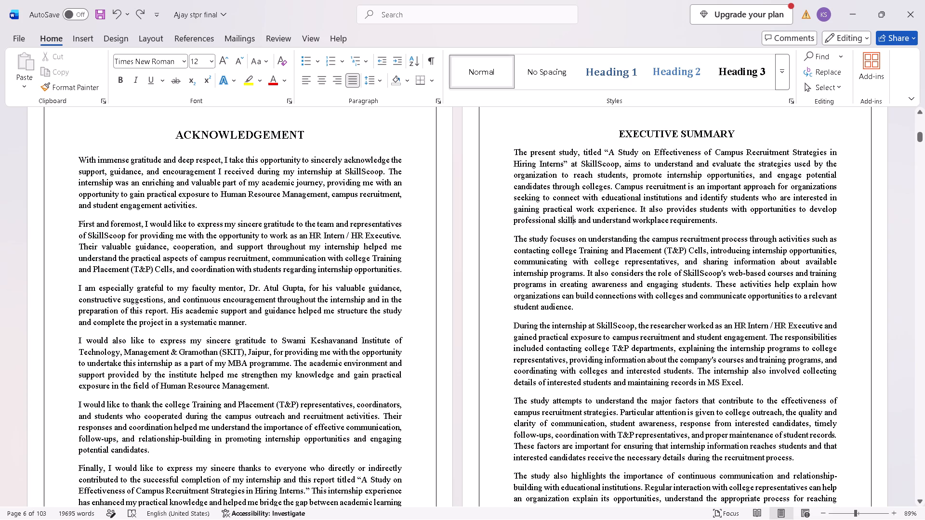
Set the line spacing of all the SkillScoop Executive Summary body paragraphs to 1.0, including the one on the following page.
{"action": "left_click_drag", "start_coordinate": [511, 151], "coordinate": [577, 519]}
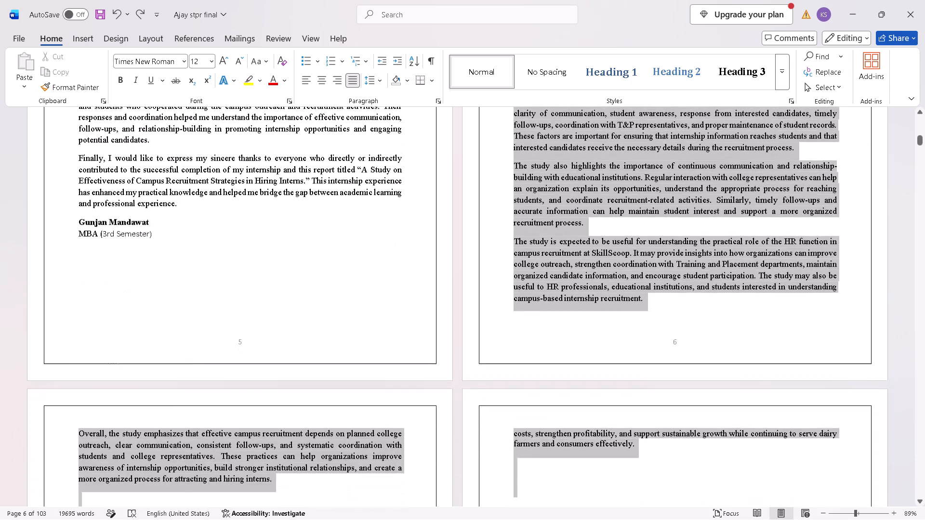
{"action": "left_click_drag", "start_coordinate": [577, 519], "coordinate": [287, 401]}
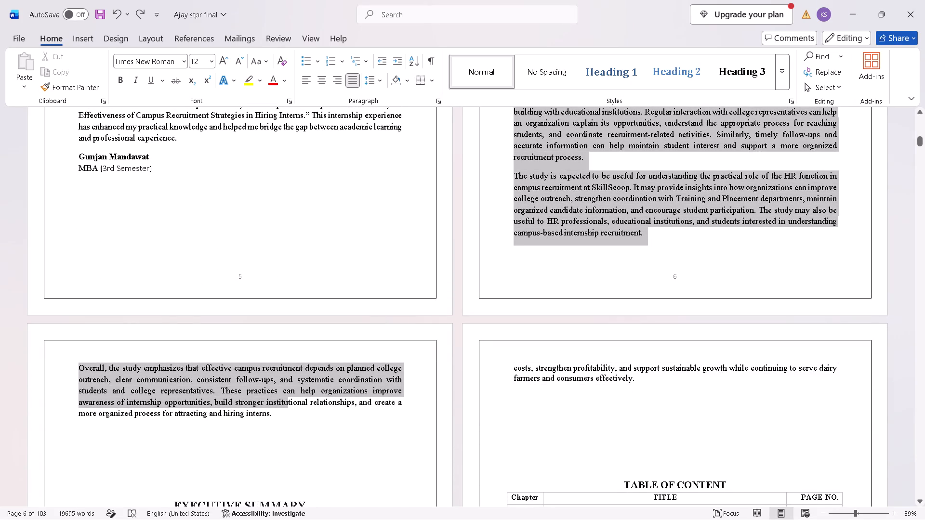
{"action": "left_click_drag", "start_coordinate": [287, 401], "coordinate": [272, 413]}
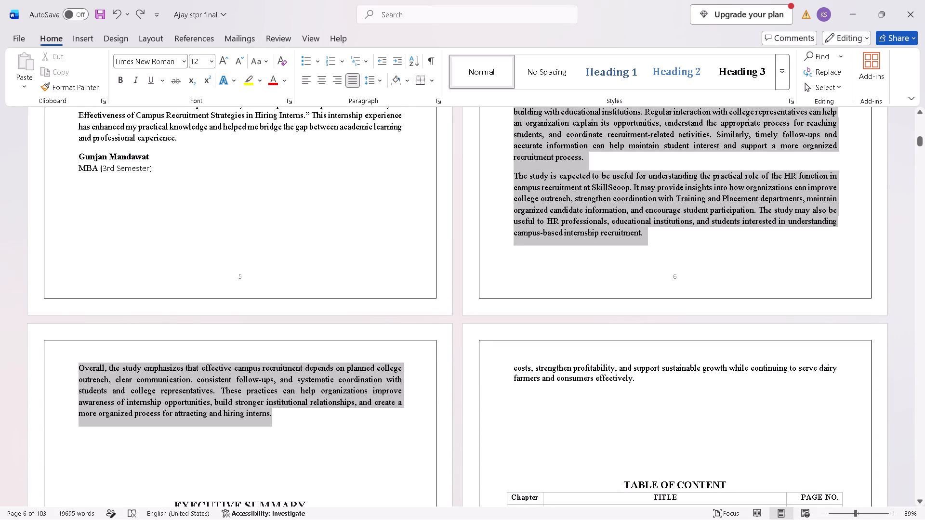
{"action": "left_click_drag", "start_coordinate": [272, 413], "coordinate": [274, 413]}
{"action": "left_click", "coordinate": [378, 85]}
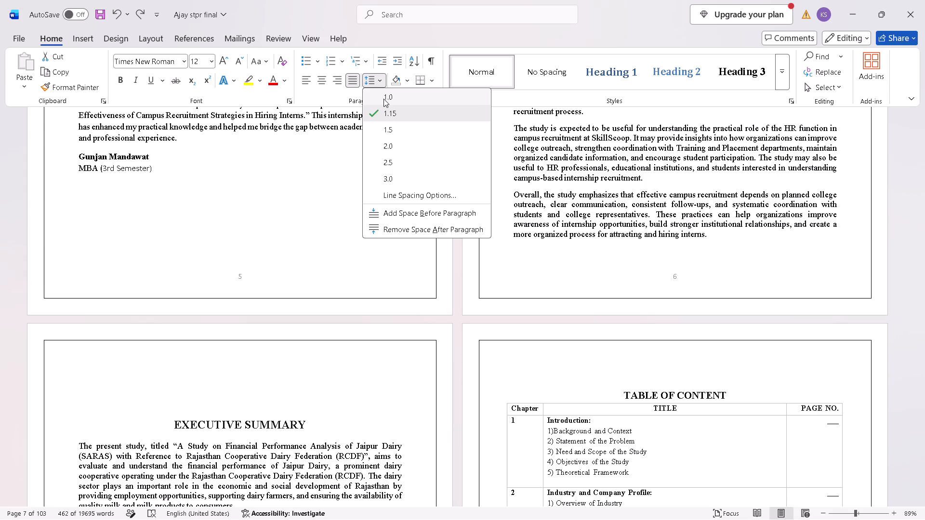
{"action": "left_click", "coordinate": [383, 99]}
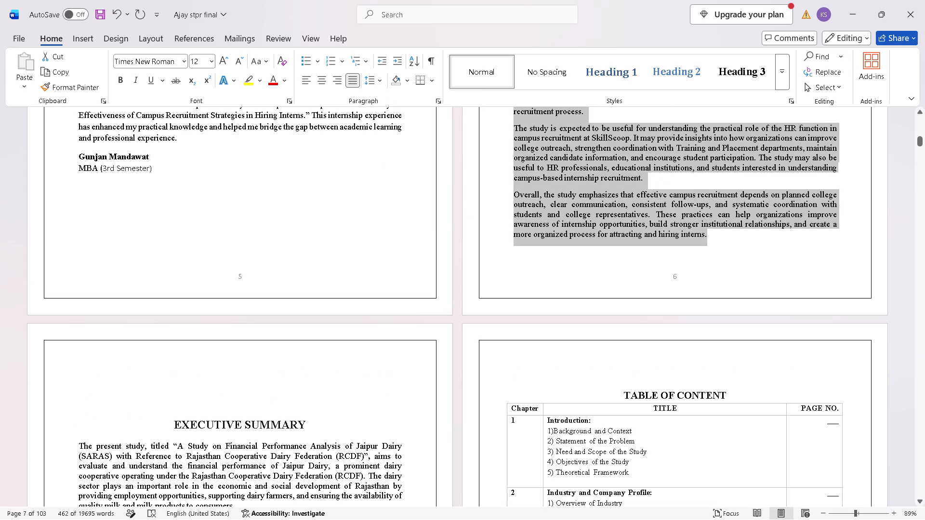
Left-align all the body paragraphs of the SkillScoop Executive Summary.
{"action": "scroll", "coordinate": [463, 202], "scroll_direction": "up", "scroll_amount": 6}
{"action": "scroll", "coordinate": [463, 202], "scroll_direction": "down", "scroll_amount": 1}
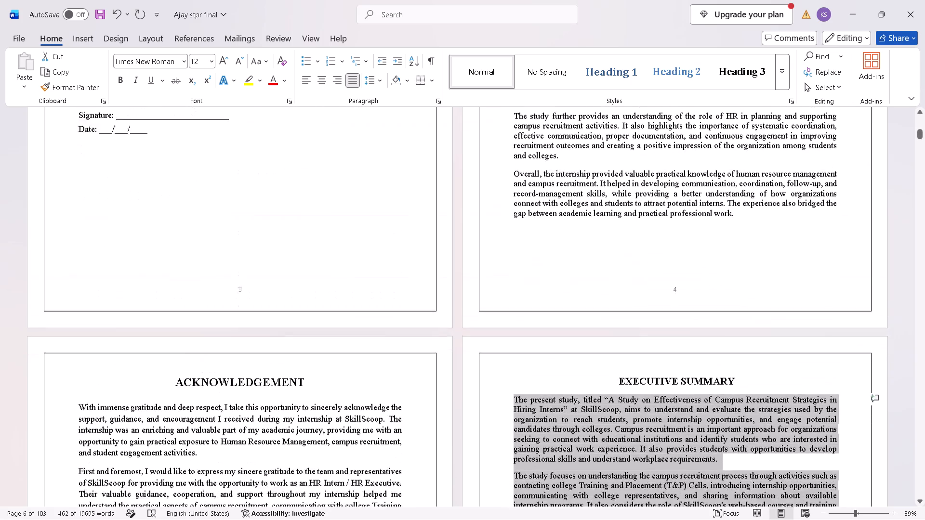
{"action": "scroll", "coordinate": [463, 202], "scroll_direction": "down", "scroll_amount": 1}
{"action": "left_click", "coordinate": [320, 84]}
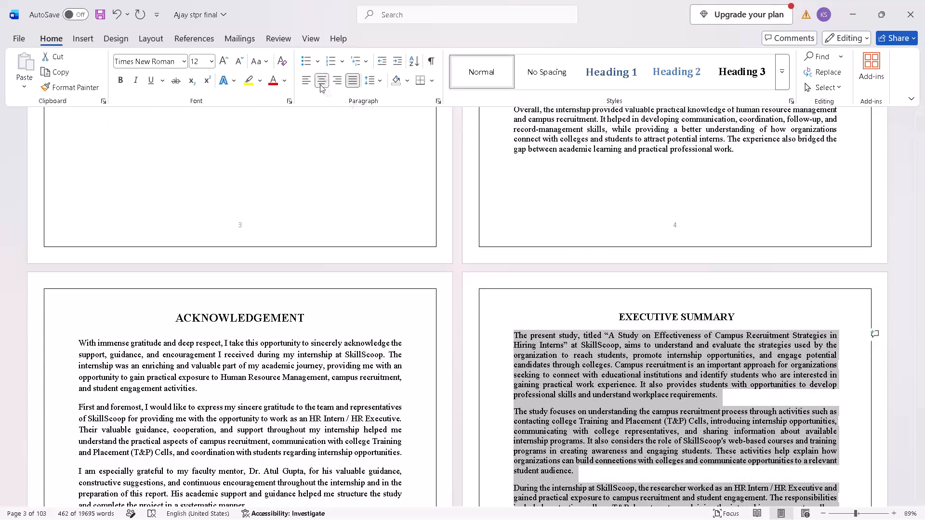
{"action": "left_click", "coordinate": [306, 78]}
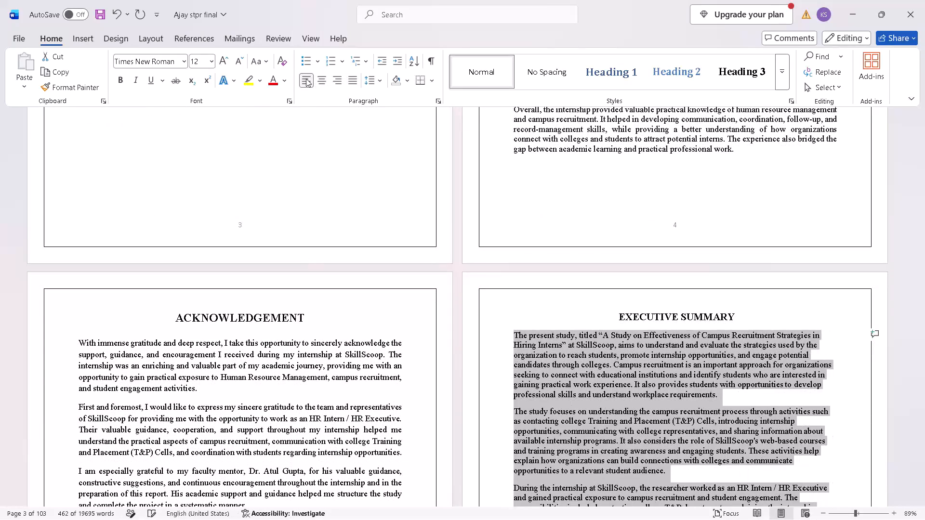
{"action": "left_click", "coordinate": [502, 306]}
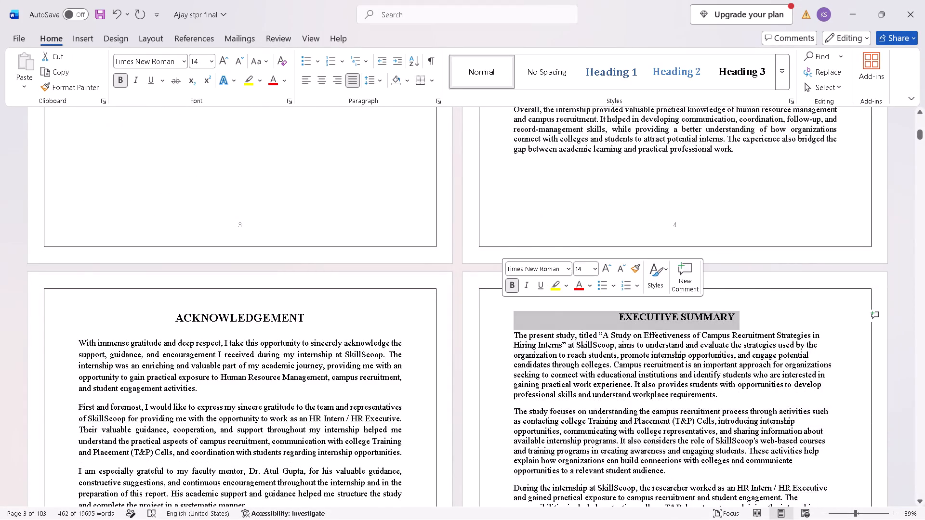
Compare the Executive Summary's paragraph alignment with the Declaration, Abstract and Acknowledgement pages.
{"action": "scroll", "coordinate": [502, 306], "scroll_direction": "down", "scroll_amount": 6}
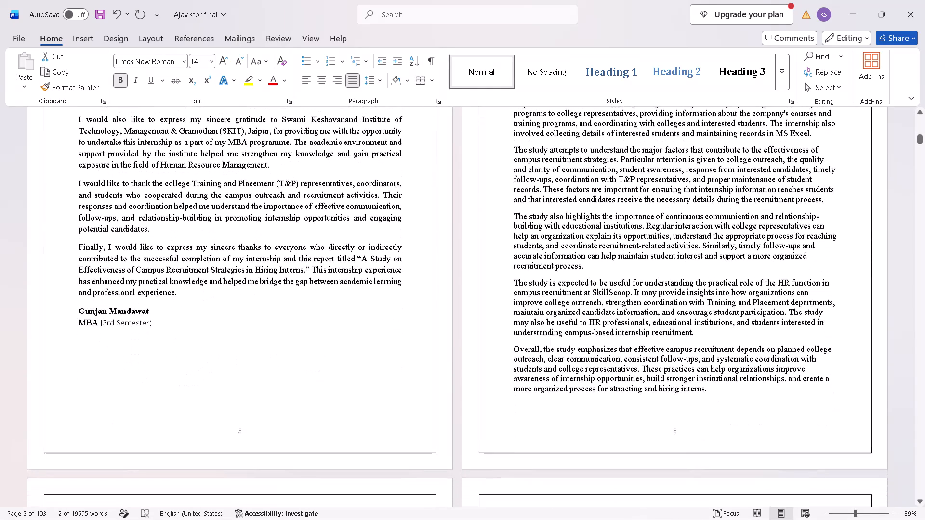
{"action": "scroll", "coordinate": [502, 306], "scroll_direction": "down", "scroll_amount": 1}
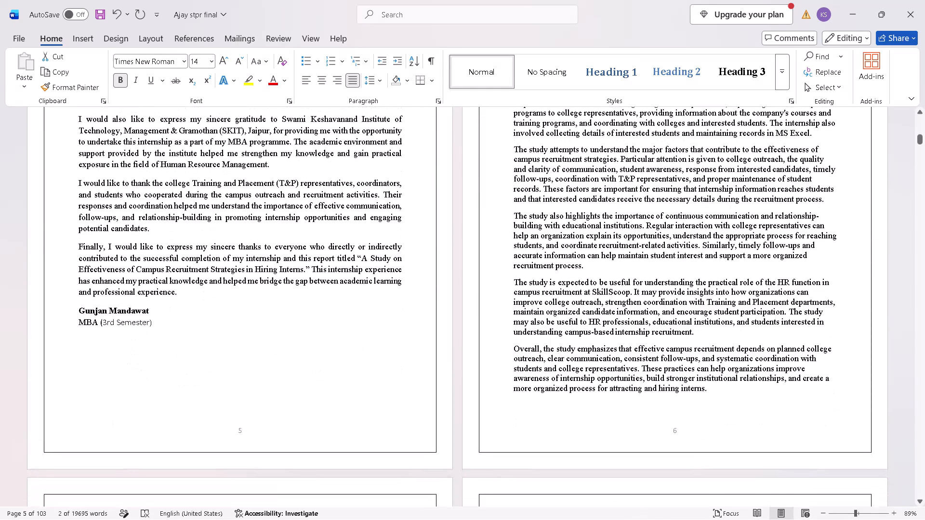
{"action": "scroll", "coordinate": [502, 306], "scroll_direction": "up", "scroll_amount": 11}
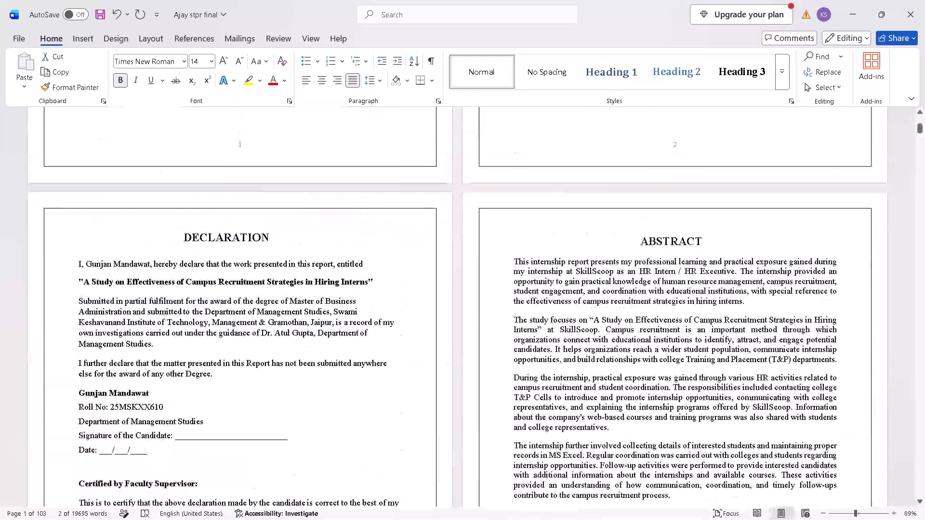
{"action": "scroll", "coordinate": [502, 306], "scroll_direction": "down", "scroll_amount": 1}
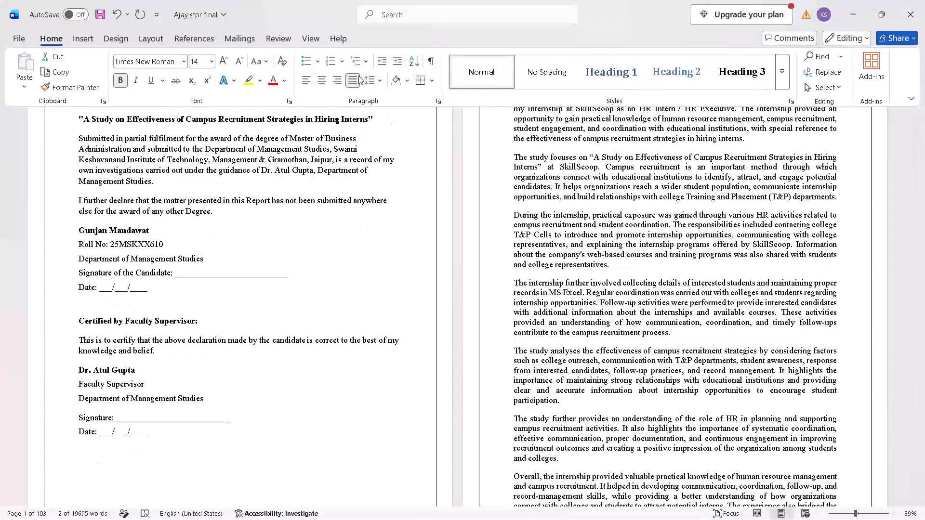
{"action": "left_click_drag", "start_coordinate": [356, 79], "coordinate": [460, 245]}
{"action": "scroll", "coordinate": [460, 245], "scroll_direction": "down", "scroll_amount": 6}
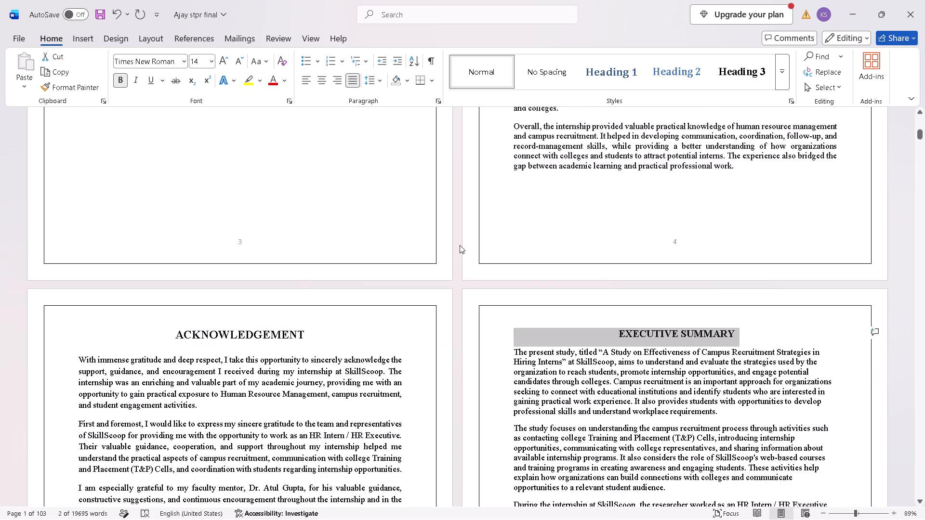
{"action": "scroll", "coordinate": [460, 245], "scroll_direction": "down", "scroll_amount": 3}
{"action": "scroll", "coordinate": [483, 309], "scroll_direction": "up", "scroll_amount": 2}
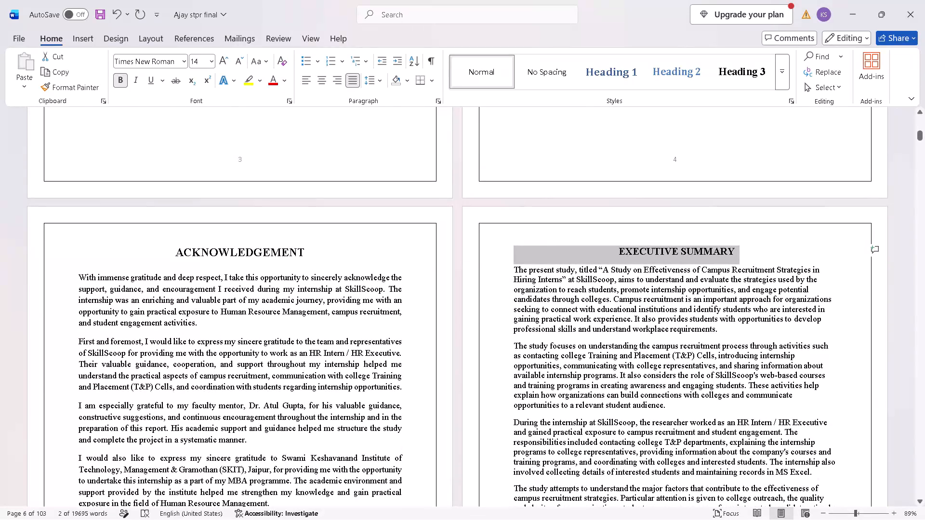
Justify all the body paragraphs of the SkillScoop Executive Summary, leaving its heading out.
{"action": "left_click_drag", "start_coordinate": [513, 271], "coordinate": [666, 519]}
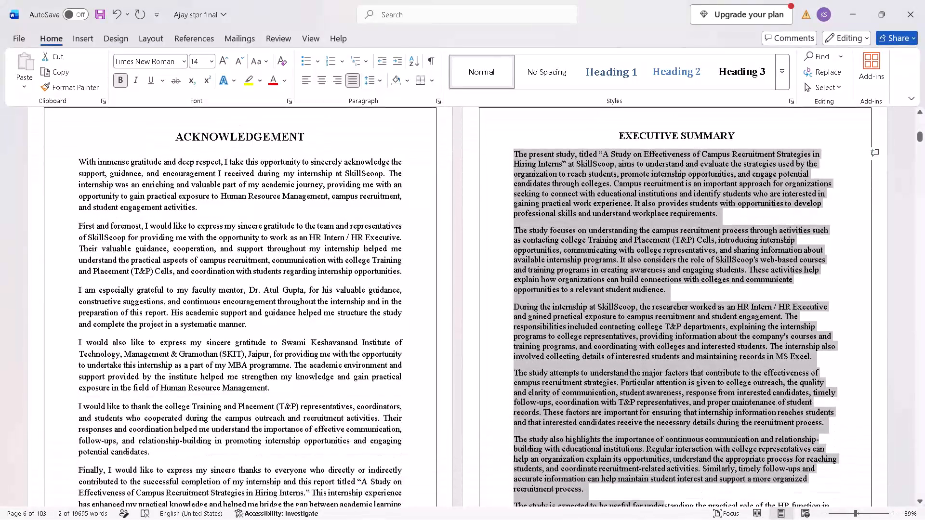
{"action": "left_click_drag", "start_coordinate": [666, 519], "coordinate": [708, 394]}
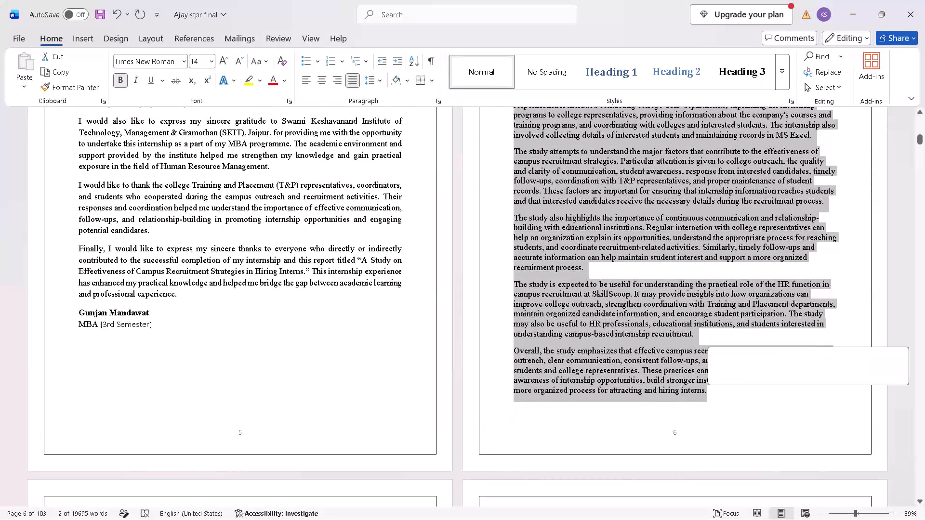
{"action": "left_click", "coordinate": [354, 84]}
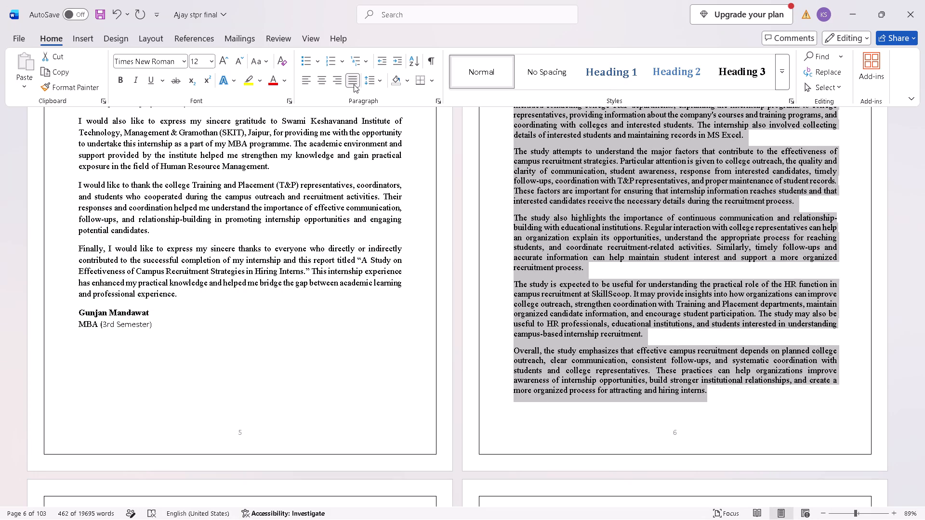
{"action": "left_click", "coordinate": [503, 184]}
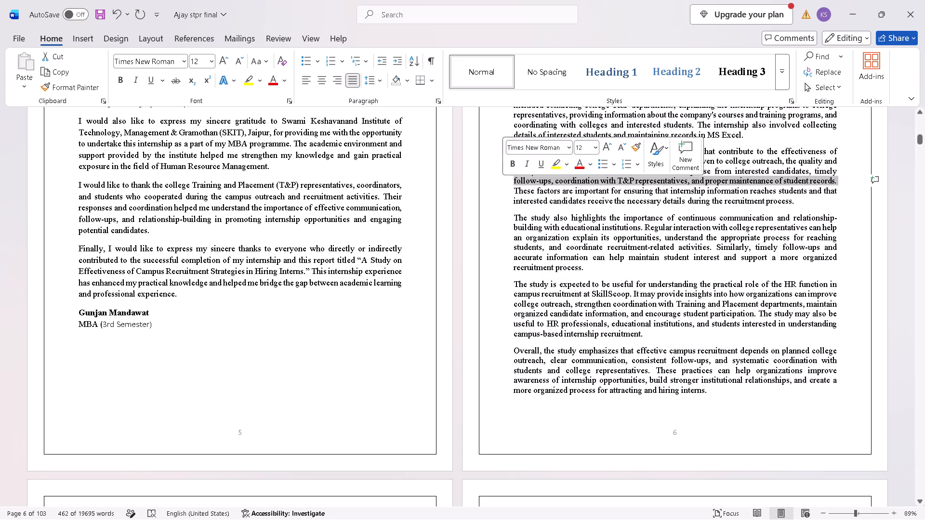
{"action": "scroll", "coordinate": [503, 184], "scroll_direction": "up", "scroll_amount": 3}
{"action": "left_click", "coordinate": [503, 184]}
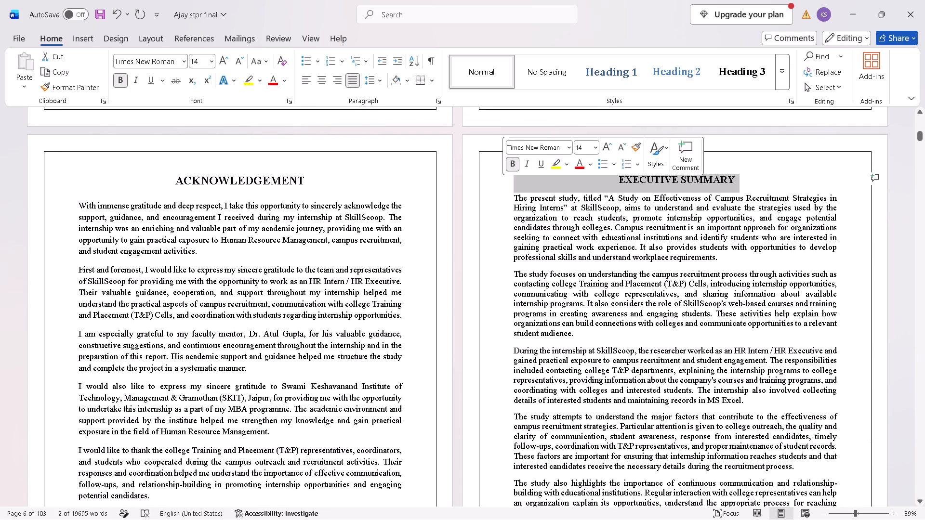
{"action": "left_click", "coordinate": [502, 190]}
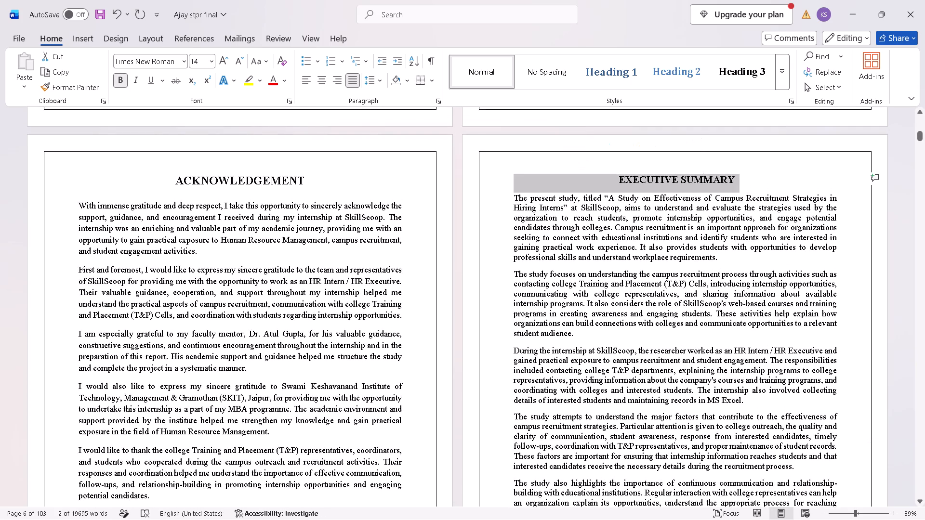
{"action": "left_click", "coordinate": [506, 222]}
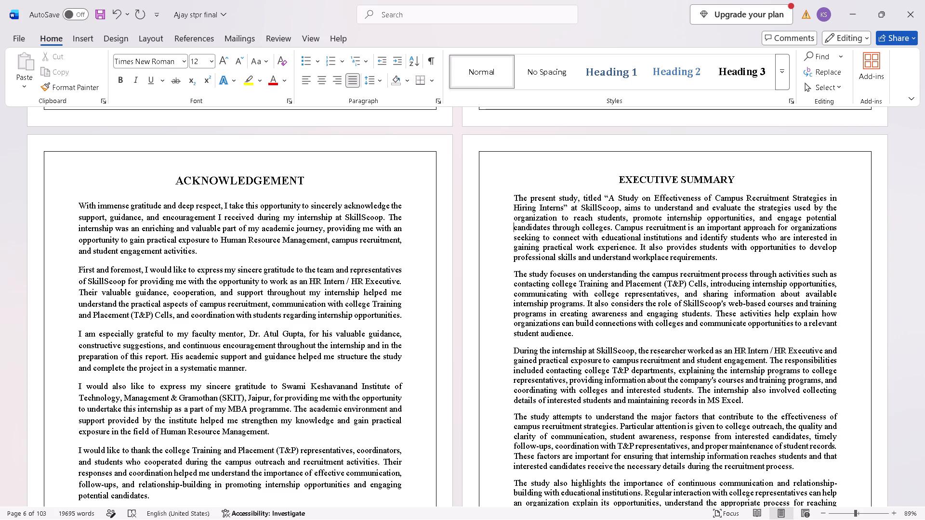
Review the front-matter pages from the Declaration and Abstract through to the Table of Content for leftover or inconsistent content.
{"action": "scroll", "coordinate": [506, 222], "scroll_direction": "up", "scroll_amount": 2}
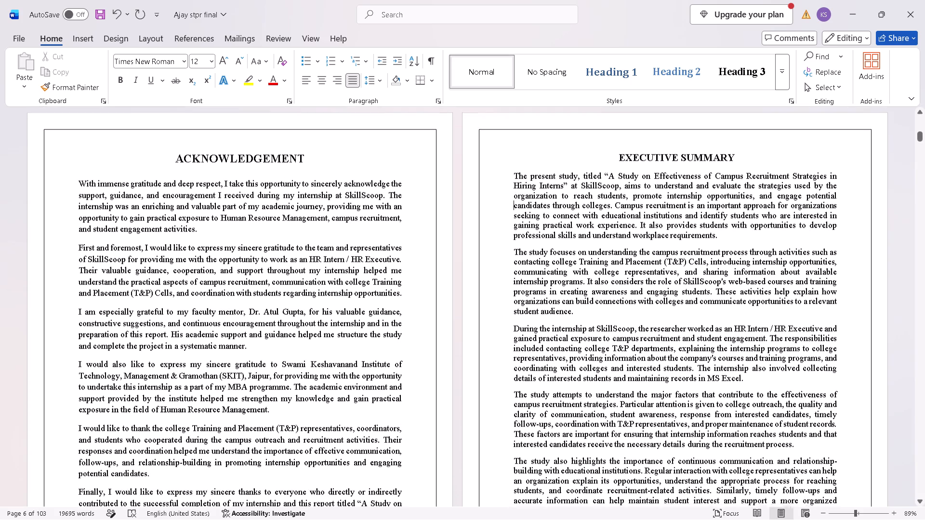
{"action": "scroll", "coordinate": [506, 222], "scroll_direction": "up", "scroll_amount": 2}
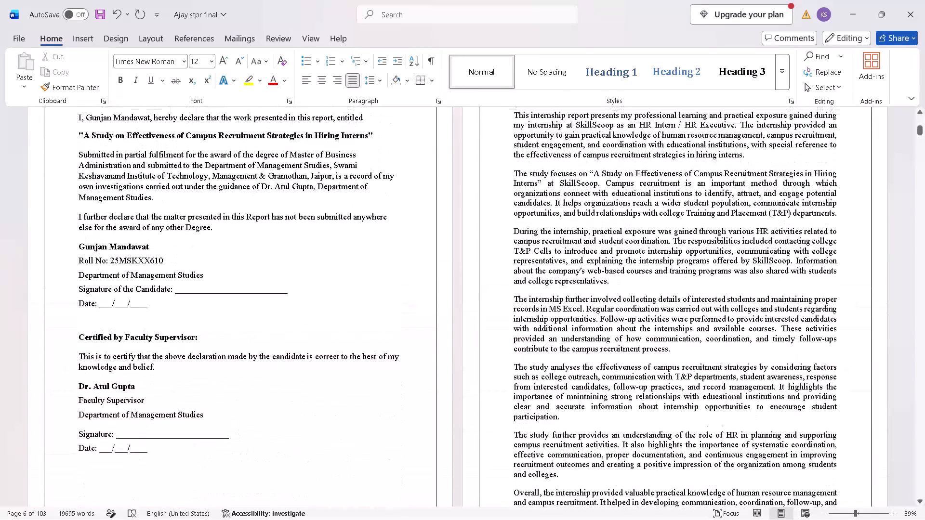
{"action": "scroll", "coordinate": [506, 222], "scroll_direction": "up", "scroll_amount": 1}
{"action": "left_click", "coordinate": [562, 195]}
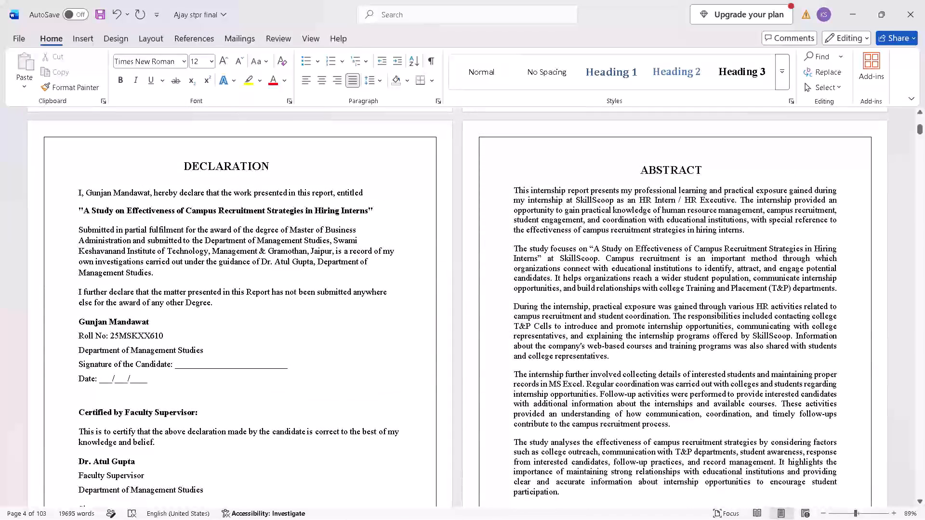
{"action": "scroll", "coordinate": [307, 291], "scroll_direction": "up", "scroll_amount": 7}
{"action": "scroll", "coordinate": [307, 291], "scroll_direction": "down", "scroll_amount": 10}
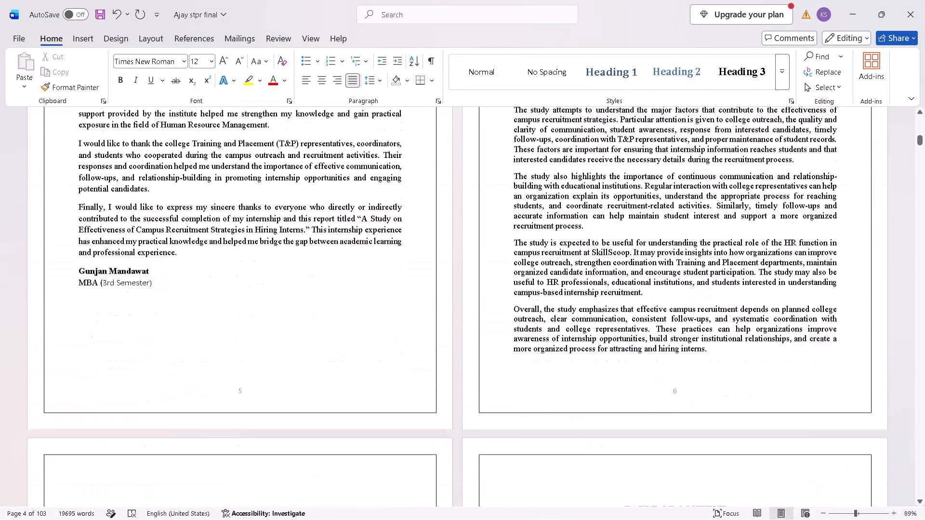
{"action": "scroll", "coordinate": [307, 291], "scroll_direction": "down", "scroll_amount": 3}
{"action": "scroll", "coordinate": [307, 291], "scroll_direction": "up", "scroll_amount": 1}
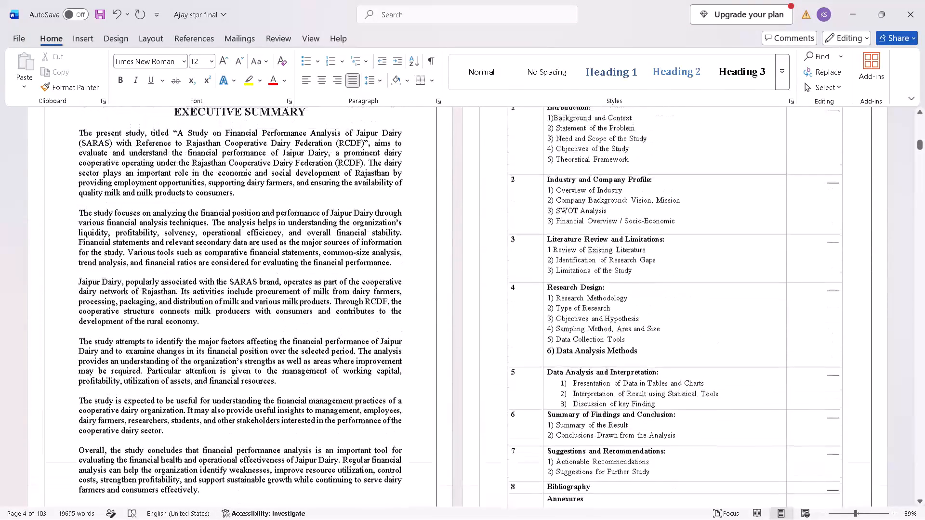
Delete the second Executive Summary, about Jaipur Dairy (SARAS), with its heading and the blank lines above it.
{"action": "scroll", "coordinate": [307, 291], "scroll_direction": "up", "scroll_amount": 1}
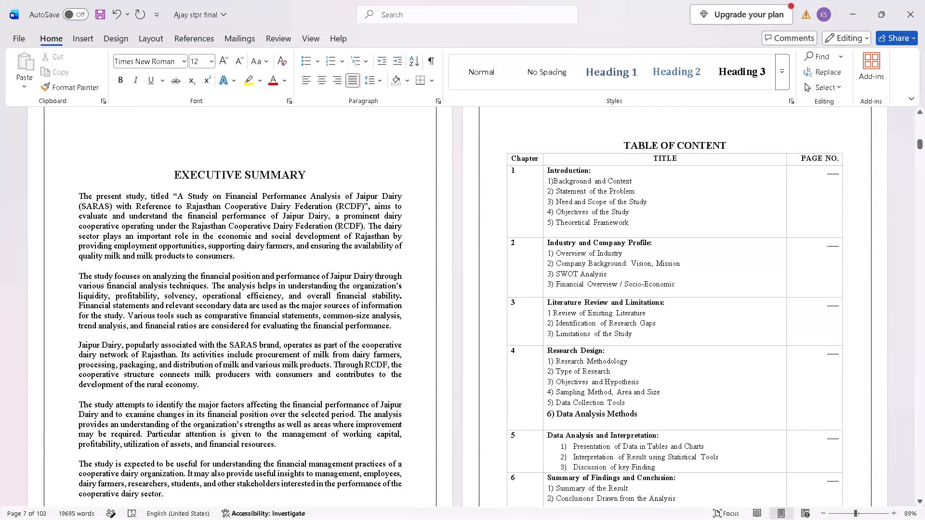
{"action": "left_click_drag", "start_coordinate": [146, 120], "coordinate": [304, 461]}
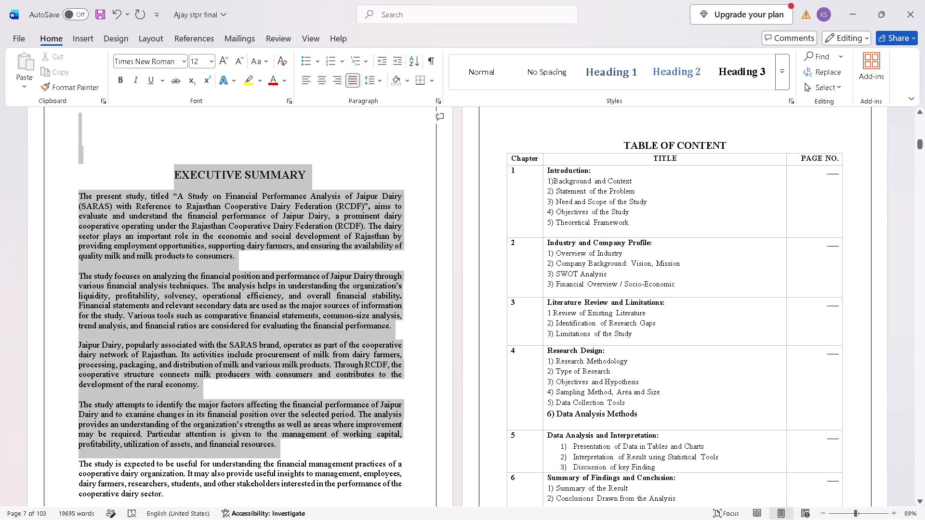
{"action": "left_click_drag", "start_coordinate": [304, 461], "coordinate": [304, 443]}
{"action": "key", "text": "Delete"}
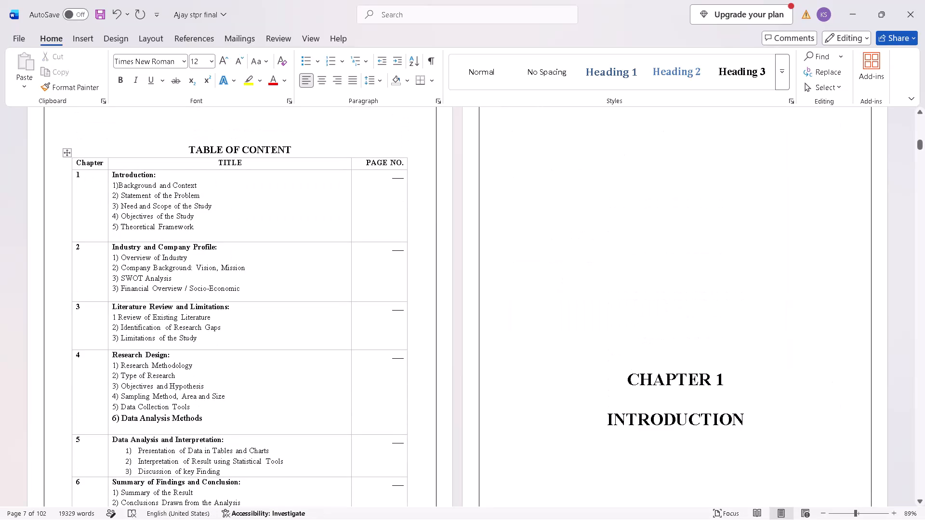
Compare the front-matter heading sizes and set the ACKNOWLEDGEMENT heading to 14 pt, matching the EXECUTIVE SUMMARY heading.
{"action": "scroll", "coordinate": [304, 443], "scroll_direction": "up", "scroll_amount": 11}
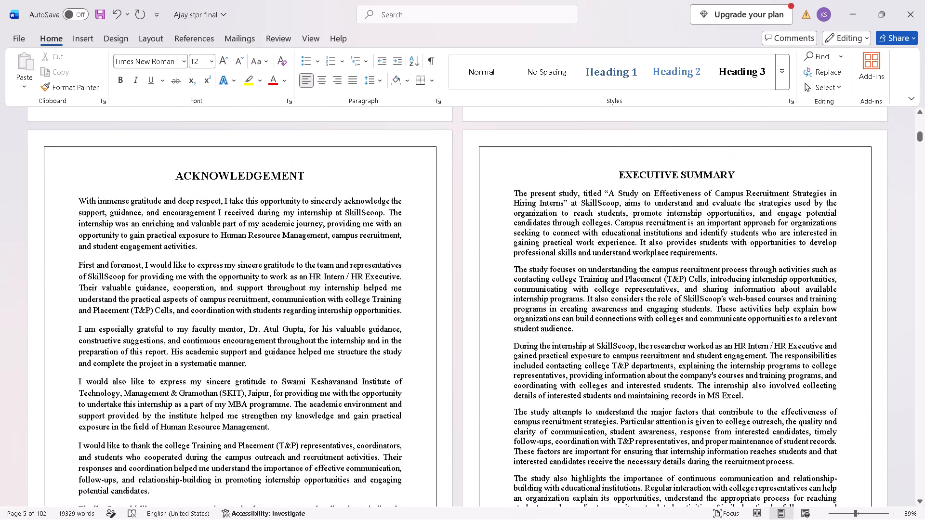
{"action": "left_click", "coordinate": [577, 203]}
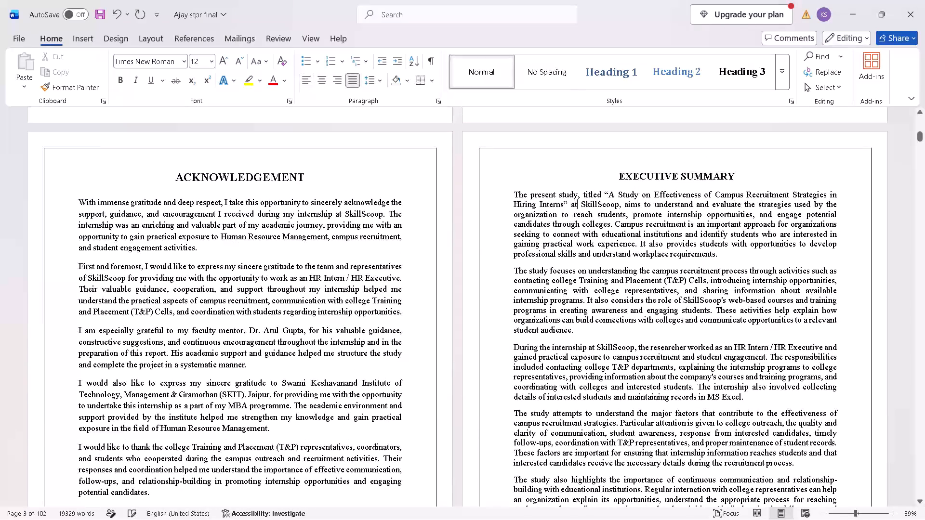
{"action": "left_click", "coordinate": [668, 173]}
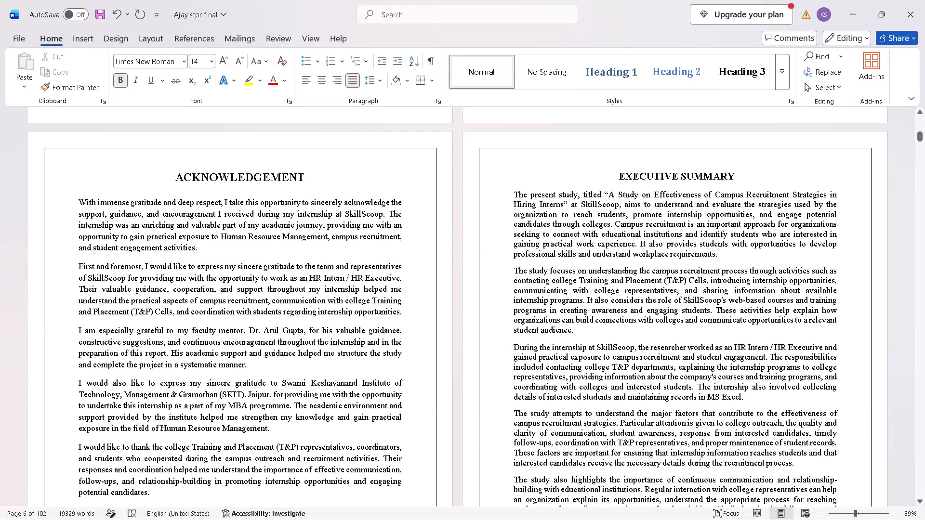
{"action": "left_click", "coordinate": [257, 180]}
{"action": "scroll", "coordinate": [257, 180], "scroll_direction": "up", "scroll_amount": 1}
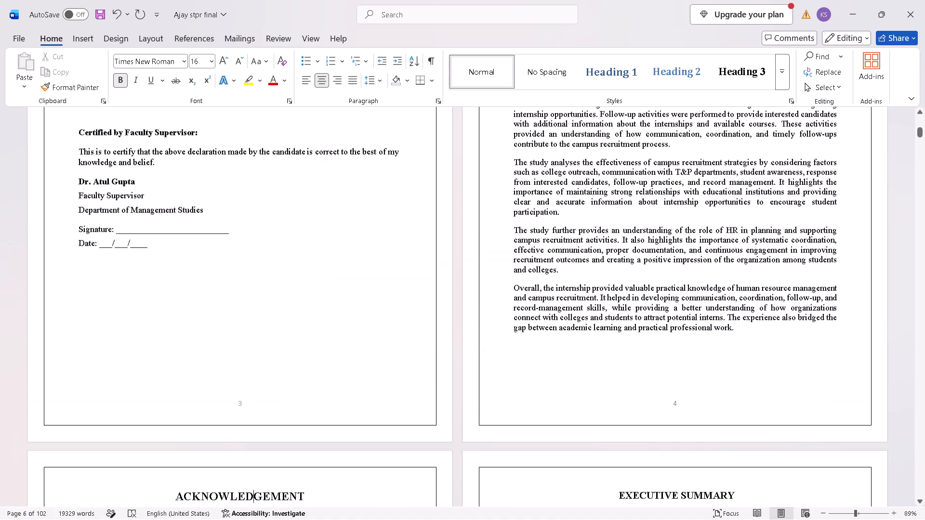
{"action": "scroll", "coordinate": [257, 180], "scroll_direction": "up", "scroll_amount": 1}
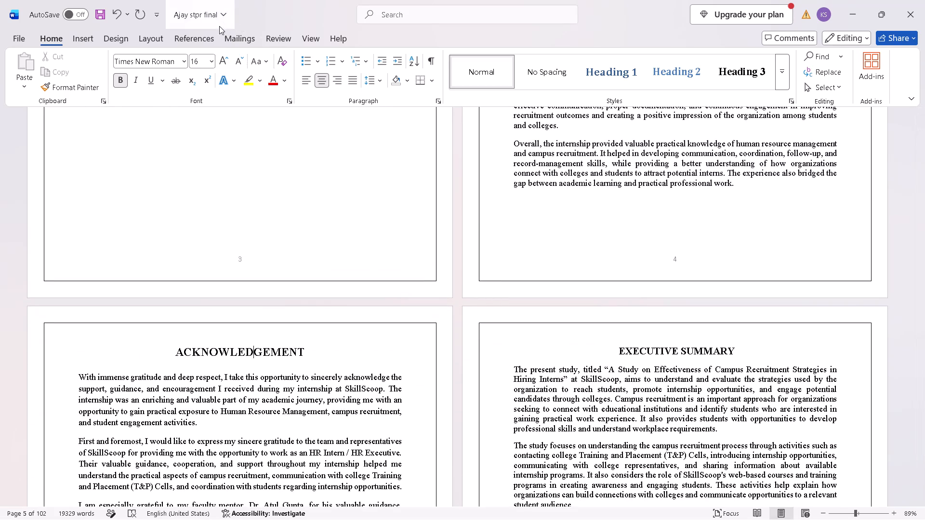
{"action": "left_click", "coordinate": [214, 54]}
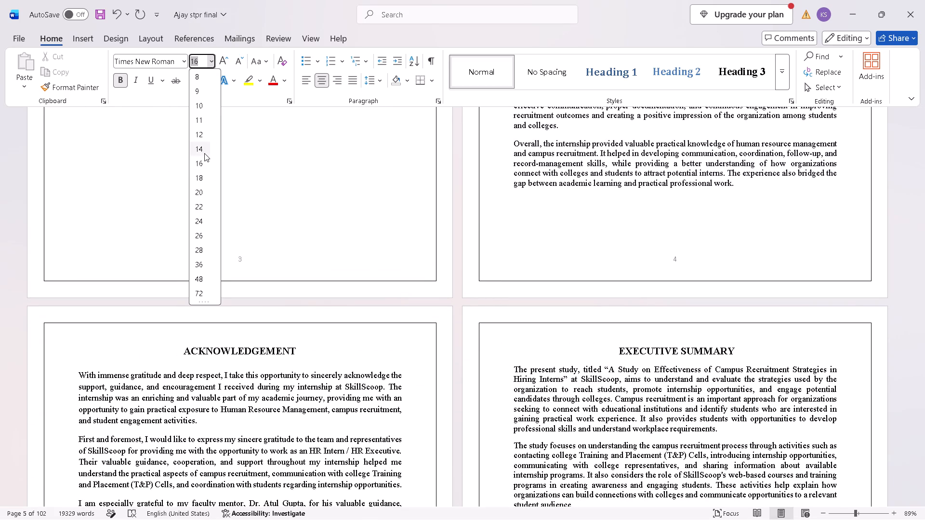
{"action": "left_click", "coordinate": [204, 154]}
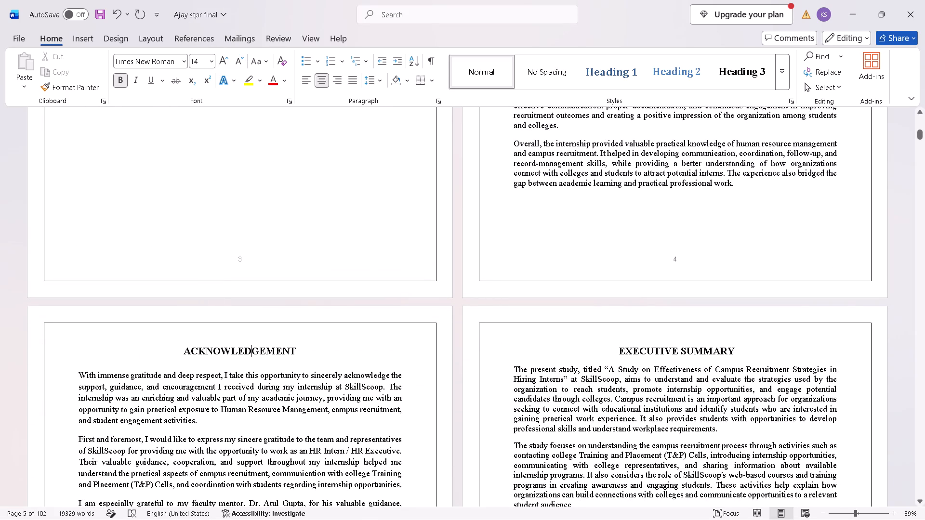
{"action": "left_click", "coordinate": [210, 64]}
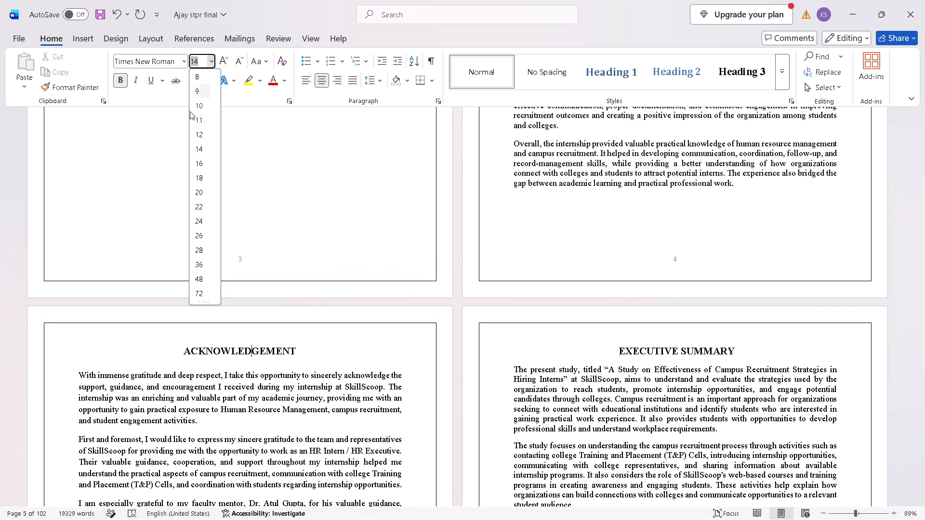
{"action": "left_click", "coordinate": [201, 147]}
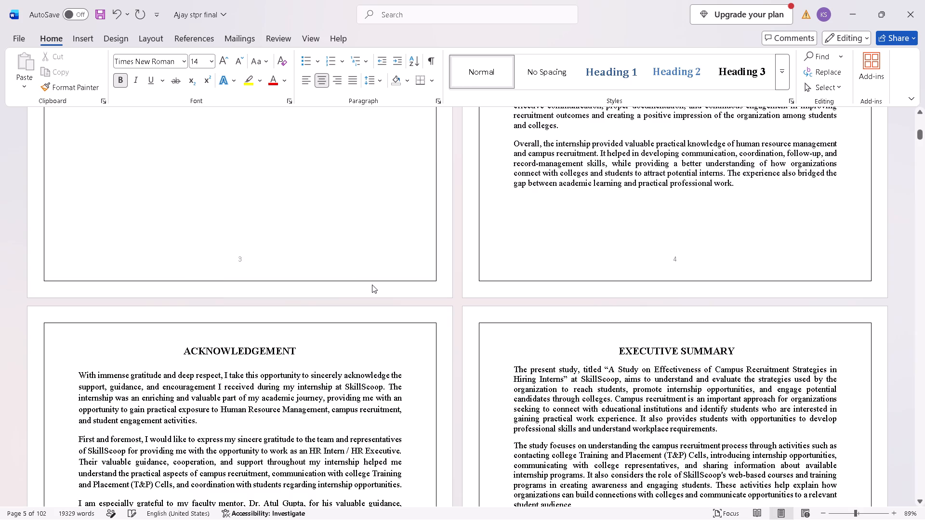
Set the DECLARATION heading's font size to 14 pt.
{"action": "scroll", "coordinate": [372, 285], "scroll_direction": "up", "scroll_amount": 5}
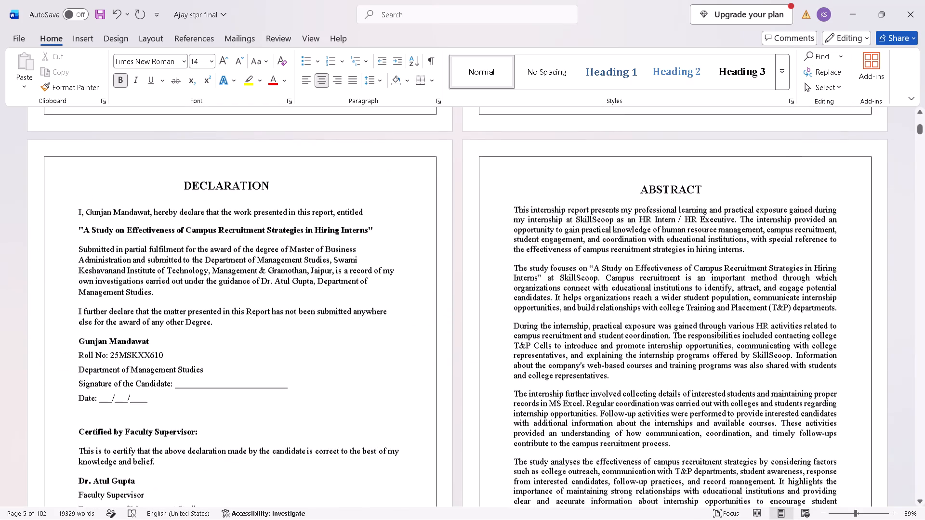
{"action": "left_click", "coordinate": [237, 184]}
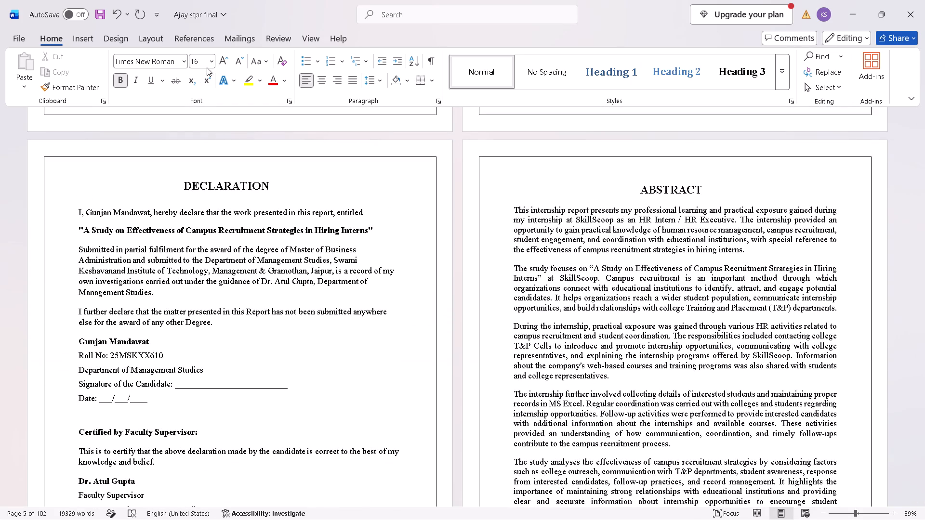
{"action": "left_click", "coordinate": [210, 64]}
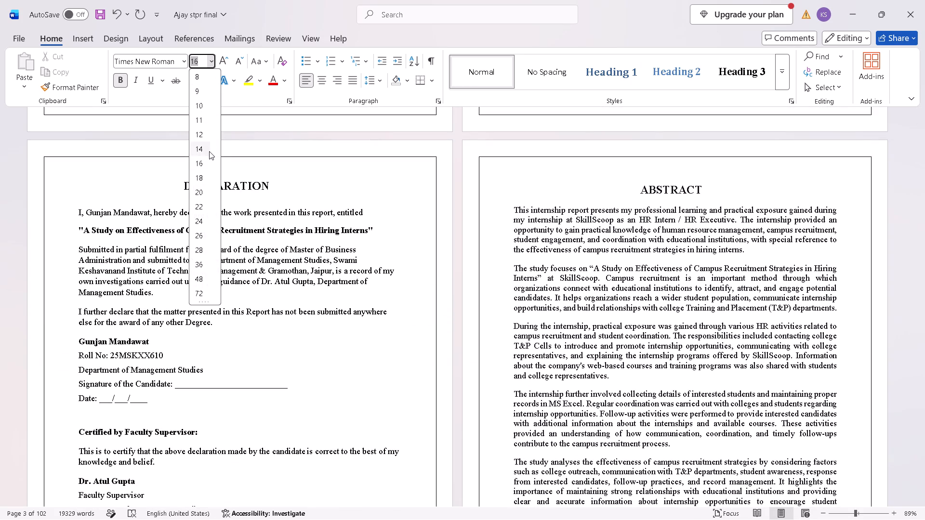
{"action": "left_click", "coordinate": [209, 151]}
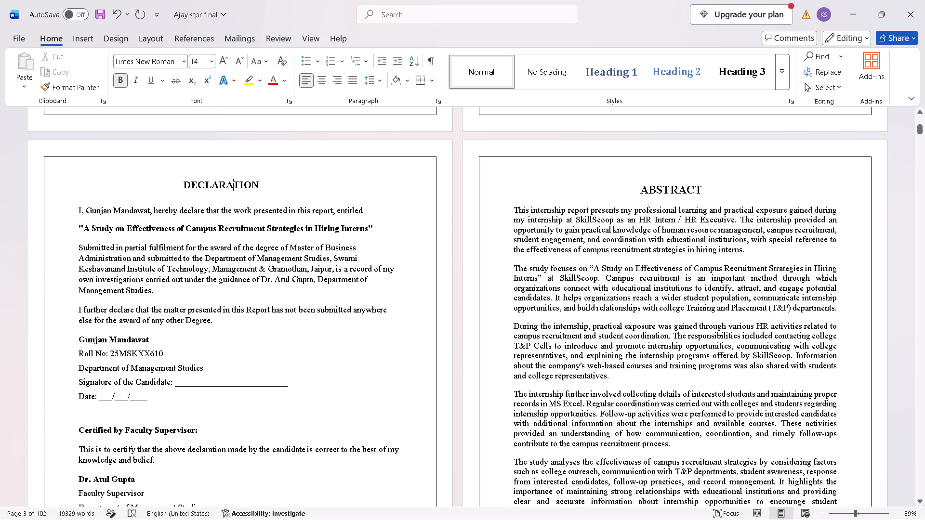
{"action": "left_click", "coordinate": [217, 182]}
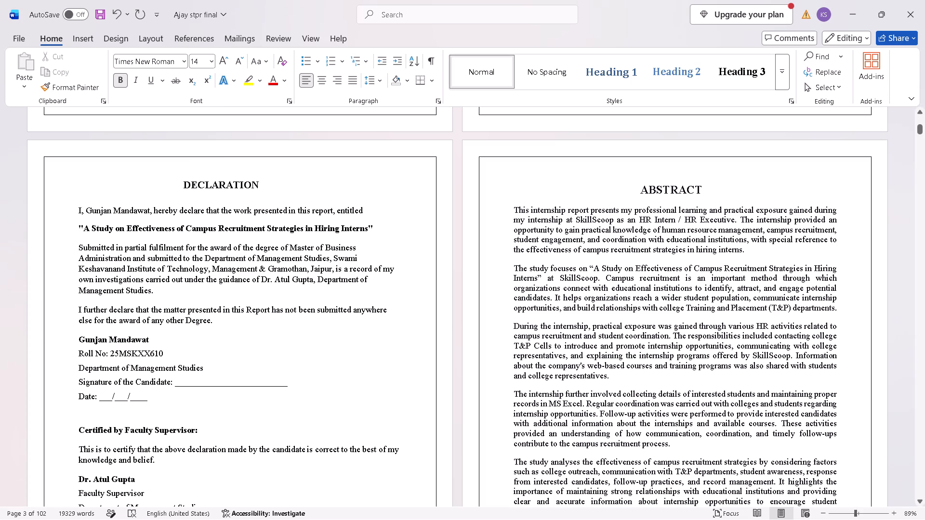
Set the ABSTRACT heading's font size to 14 pt.
{"action": "left_click", "coordinate": [670, 191]}
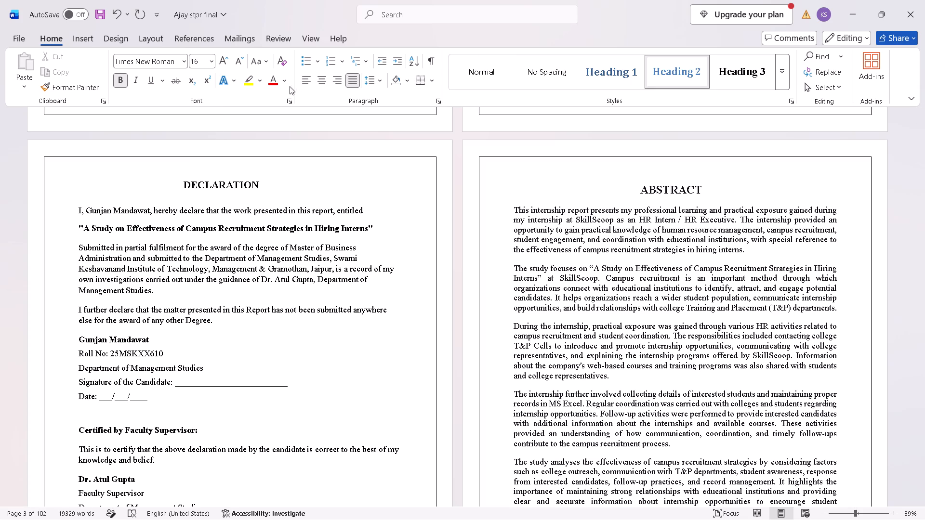
{"action": "left_click", "coordinate": [213, 63]}
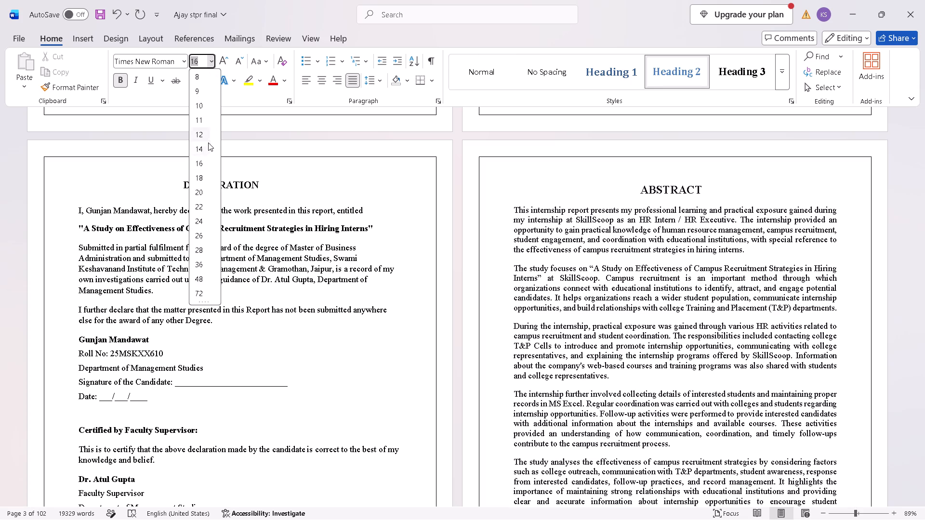
{"action": "left_click", "coordinate": [206, 151]}
Check the pages around the resized headings and delete a blank line below the supervisor's signature block on the Declaration page.
{"action": "scroll", "coordinate": [357, 201], "scroll_direction": "up", "scroll_amount": 1}
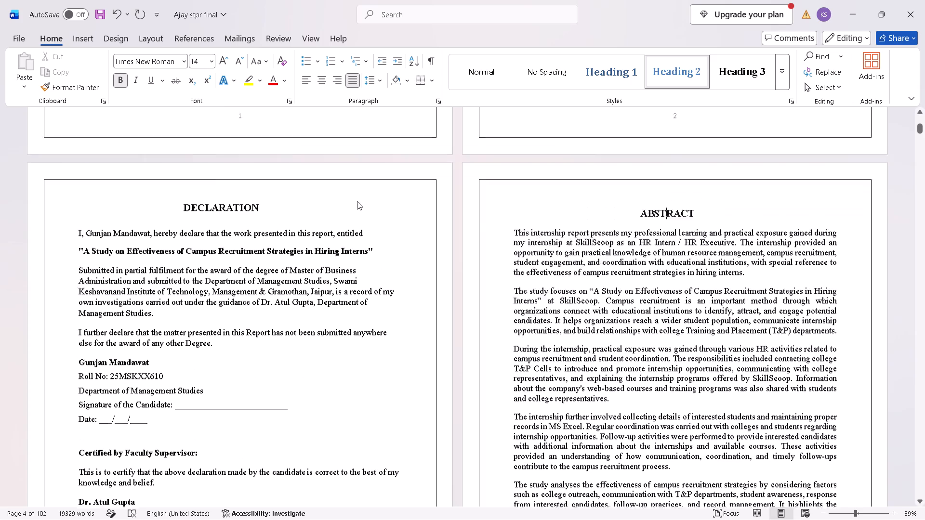
{"action": "scroll", "coordinate": [357, 201], "scroll_direction": "up", "scroll_amount": 4}
{"action": "scroll", "coordinate": [357, 201], "scroll_direction": "down", "scroll_amount": 1}
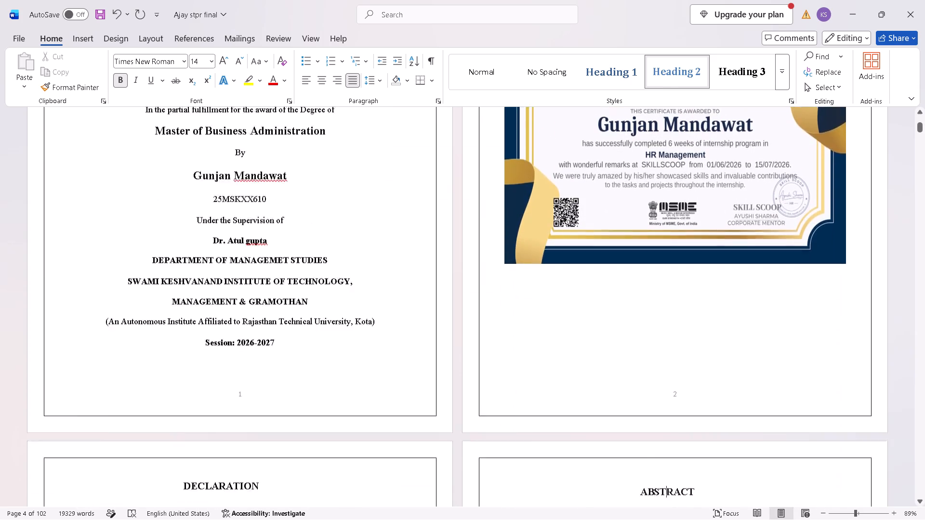
{"action": "scroll", "coordinate": [357, 201], "scroll_direction": "down", "scroll_amount": 1}
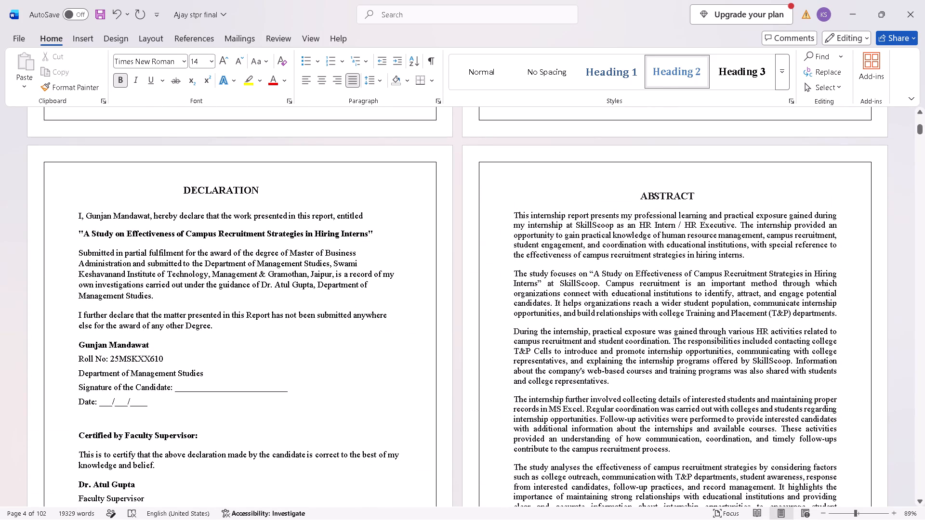
{"action": "scroll", "coordinate": [562, 178], "scroll_direction": "down", "scroll_amount": 1}
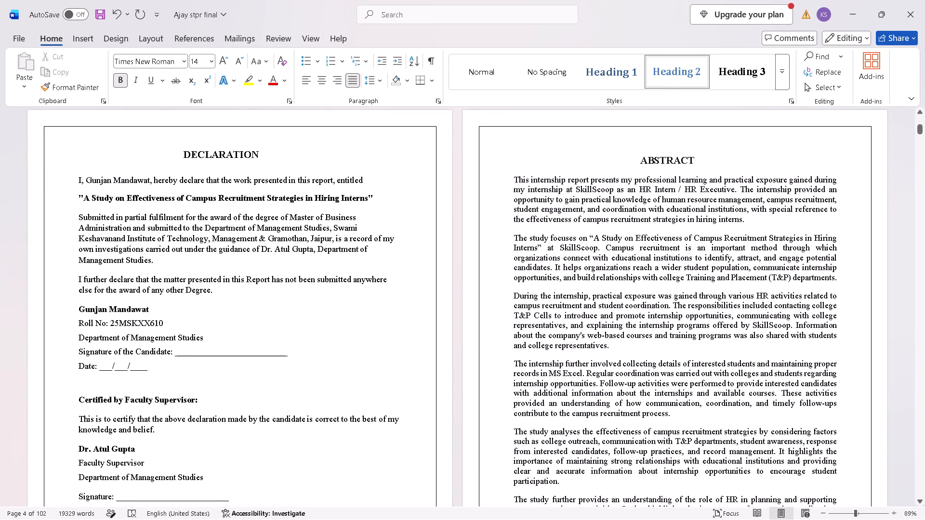
{"action": "left_click", "coordinate": [641, 144]}
{"action": "scroll", "coordinate": [641, 144], "scroll_direction": "down", "scroll_amount": 2}
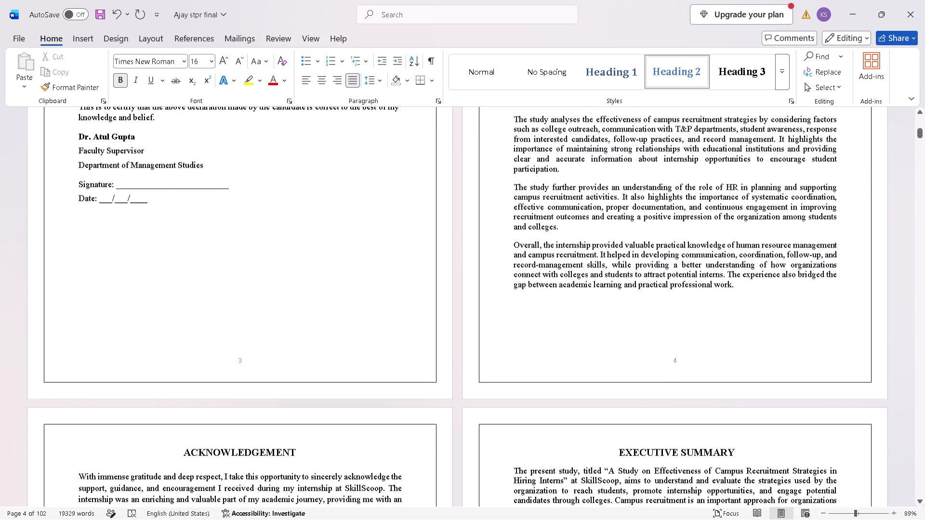
{"action": "left_click", "coordinate": [298, 303]}
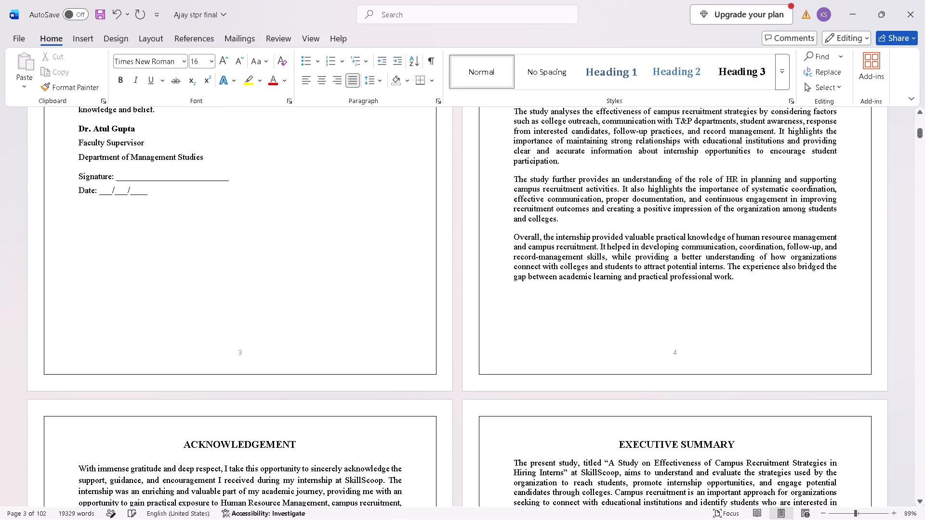
{"action": "key", "text": "BackSpace"}
{"action": "left_click", "coordinate": [235, 338]}
Examine the front-matter pages for spare blank lines, checking the ends of the Declaration and Acknowledgement and the space above the Table of Content.
{"action": "key", "text": "Down"}
{"action": "scroll", "coordinate": [235, 338], "scroll_direction": "up", "scroll_amount": 2}
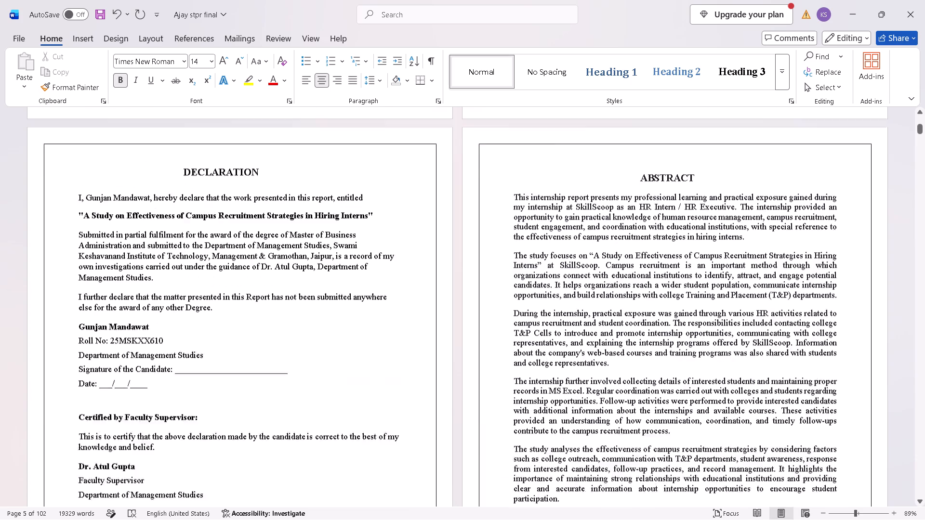
{"action": "scroll", "coordinate": [235, 338], "scroll_direction": "up", "scroll_amount": 2}
{"action": "scroll", "coordinate": [235, 338], "scroll_direction": "down", "scroll_amount": 2}
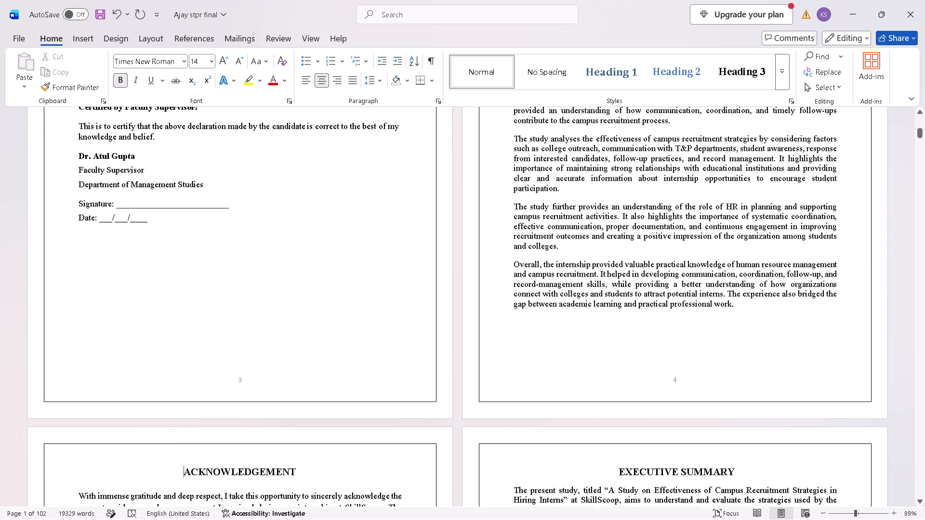
{"action": "scroll", "coordinate": [235, 338], "scroll_direction": "down", "scroll_amount": 1}
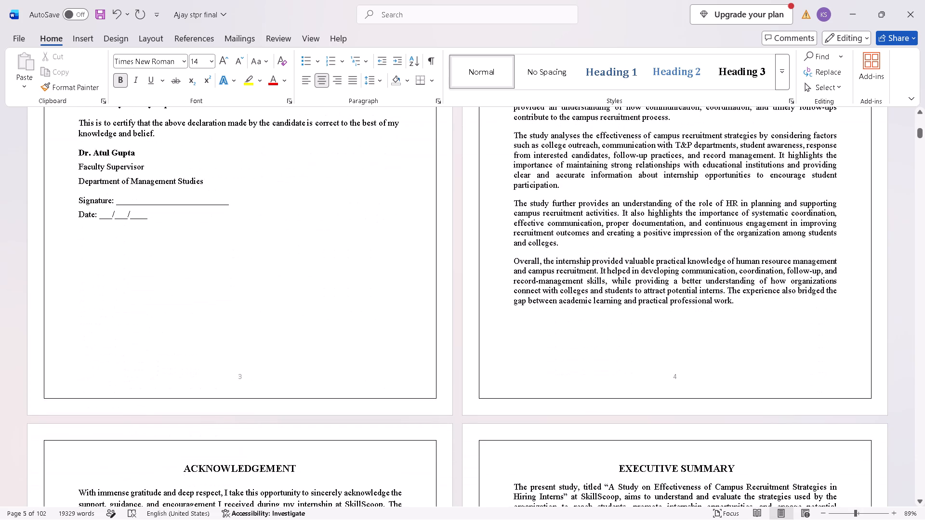
{"action": "key", "text": "Up"}
{"action": "scroll", "coordinate": [235, 338], "scroll_direction": "down", "scroll_amount": 6}
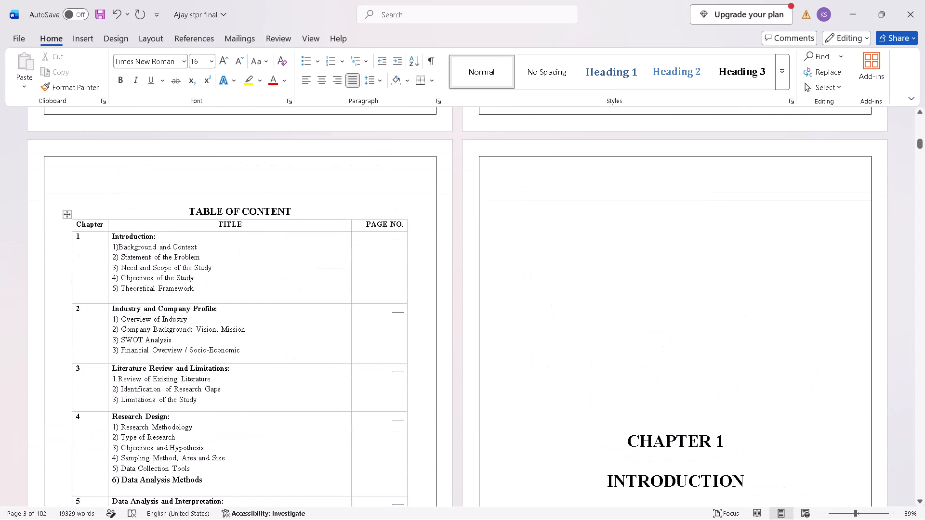
{"action": "scroll", "coordinate": [235, 338], "scroll_direction": "up", "scroll_amount": 6}
{"action": "scroll", "coordinate": [235, 338], "scroll_direction": "down", "scroll_amount": 1}
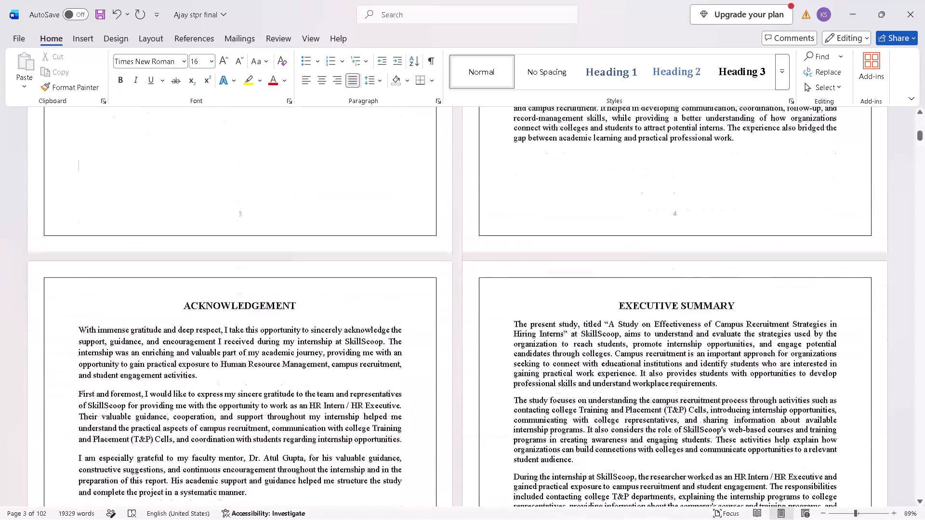
{"action": "scroll", "coordinate": [235, 338], "scroll_direction": "down", "scroll_amount": 2}
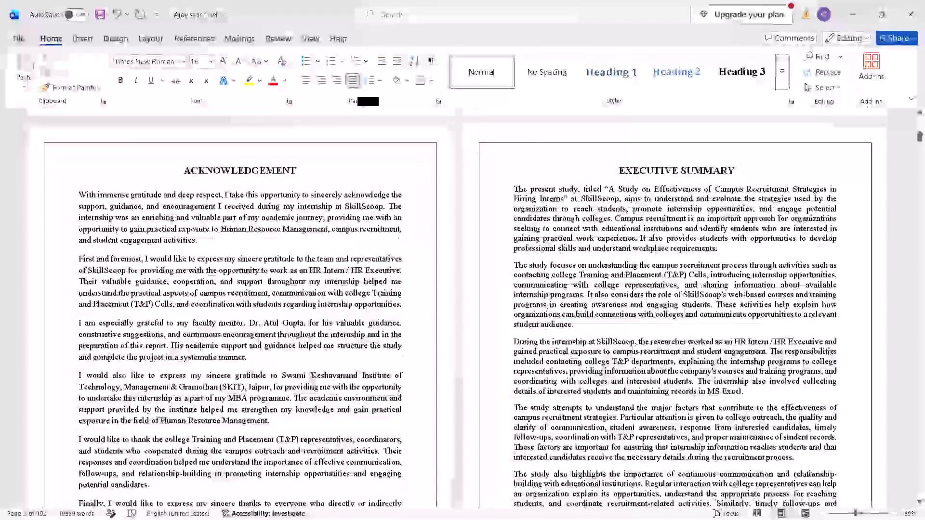
{"action": "scroll", "coordinate": [235, 338], "scroll_direction": "down", "scroll_amount": 1}
{"action": "left_click", "coordinate": [206, 459]}
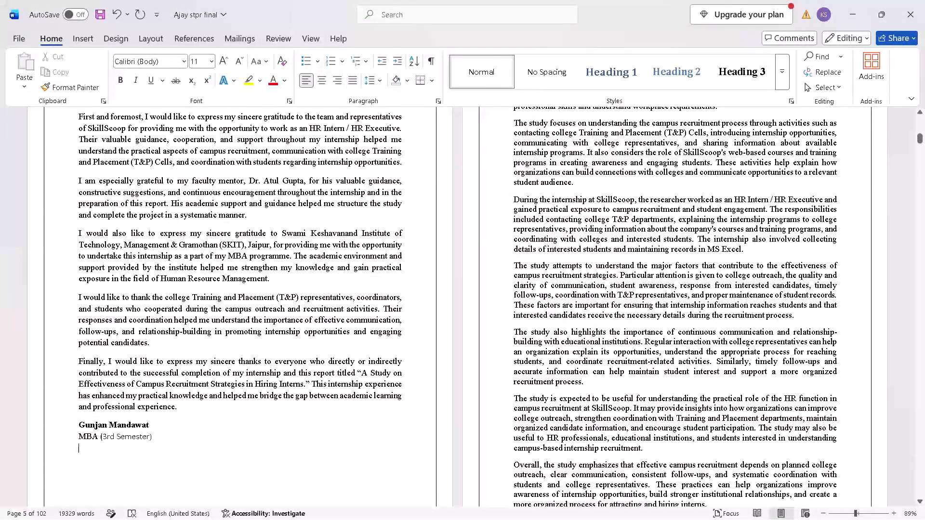
{"action": "scroll", "coordinate": [206, 459], "scroll_direction": "down", "scroll_amount": 1}
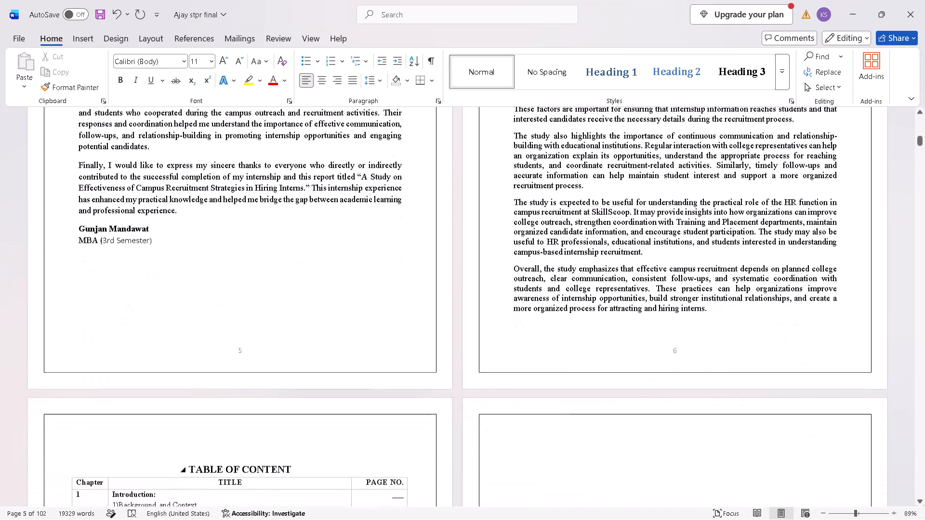
{"action": "scroll", "coordinate": [206, 459], "scroll_direction": "down", "scroll_amount": 1}
{"action": "key", "text": "Down"}
{"action": "key", "text": "Down"}
{"action": "key", "text": "Down"}
{"action": "key", "text": "Down"}
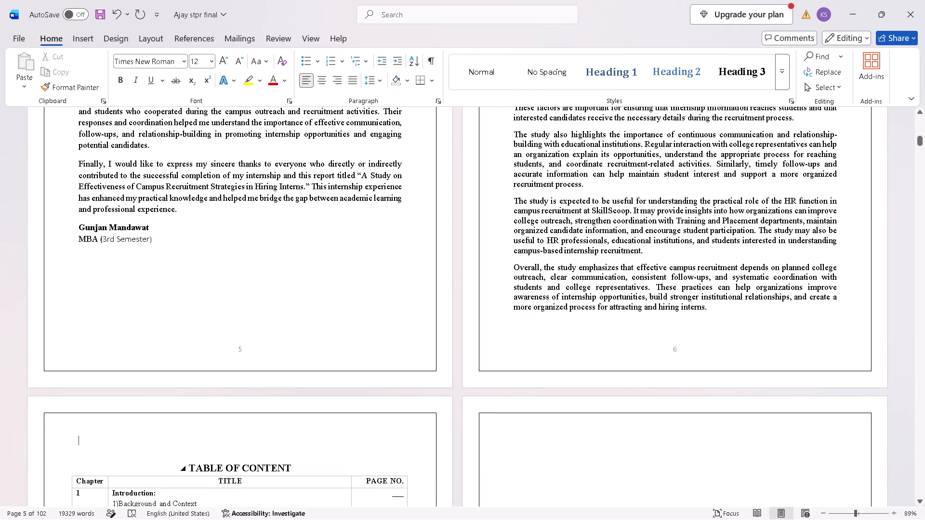
Examine the front-matter pages from the cover to the Table of Content and Chapter 1 for layout, spacing and numbering consistency.
{"action": "key", "text": "Up"}
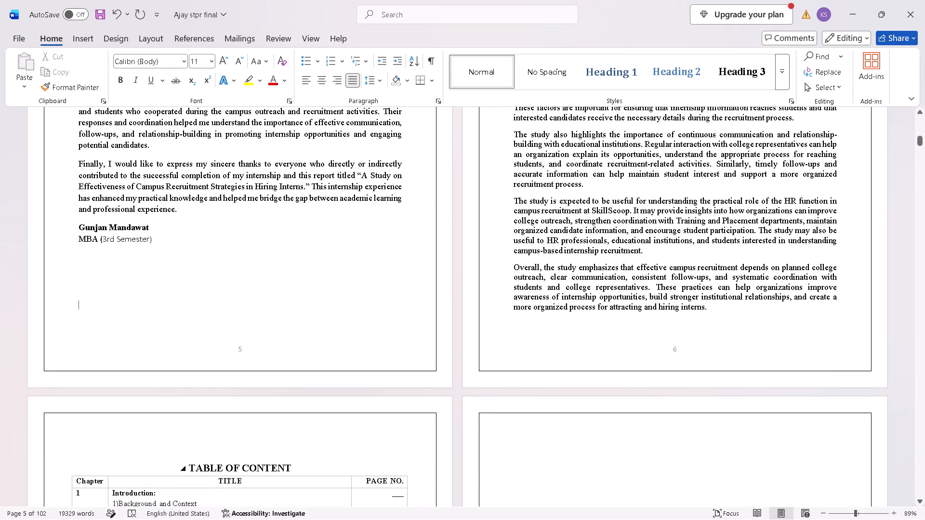
{"action": "scroll", "coordinate": [206, 459], "scroll_direction": "up", "scroll_amount": 3, "text": "ctrl"}
{"action": "scroll", "coordinate": [206, 459], "scroll_direction": "down", "scroll_amount": 3, "text": "ctrl"}
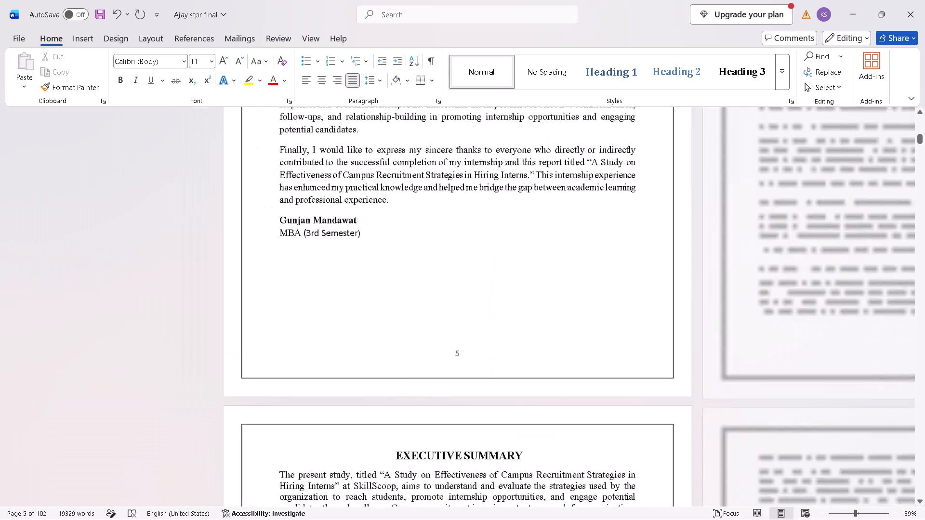
{"action": "scroll", "coordinate": [206, 459], "scroll_direction": "down", "scroll_amount": 3, "text": "ctrl"}
{"action": "scroll", "coordinate": [206, 459], "scroll_direction": "up", "scroll_amount": 3}
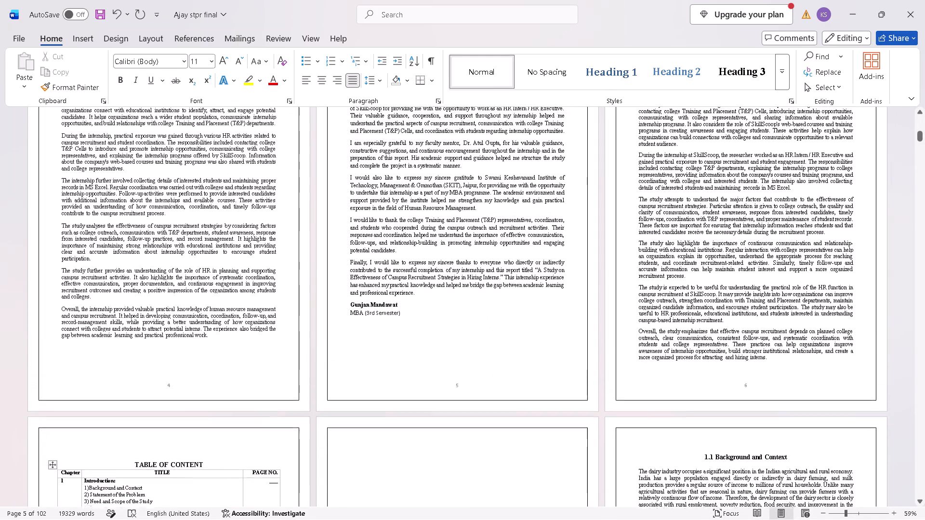
{"action": "scroll", "coordinate": [206, 459], "scroll_direction": "up", "scroll_amount": 2}
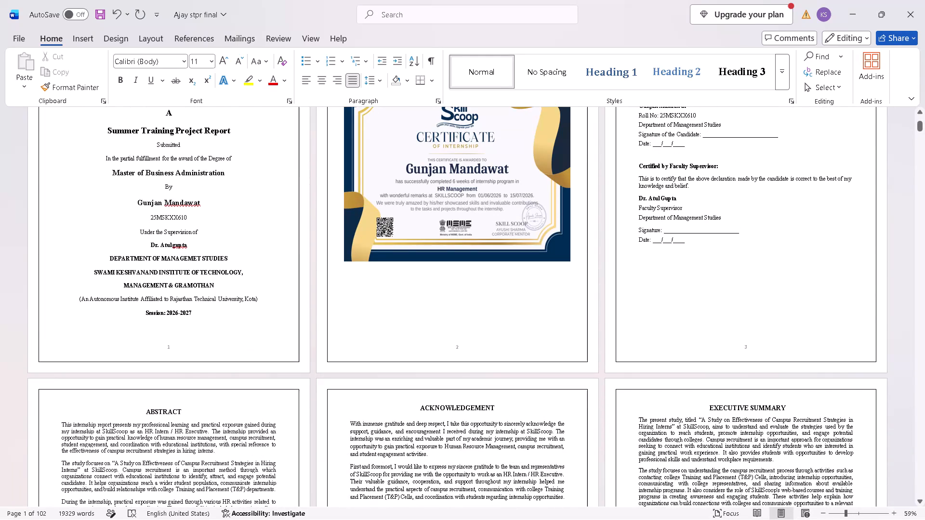
{"action": "scroll", "coordinate": [206, 459], "scroll_direction": "down", "scroll_amount": 3}
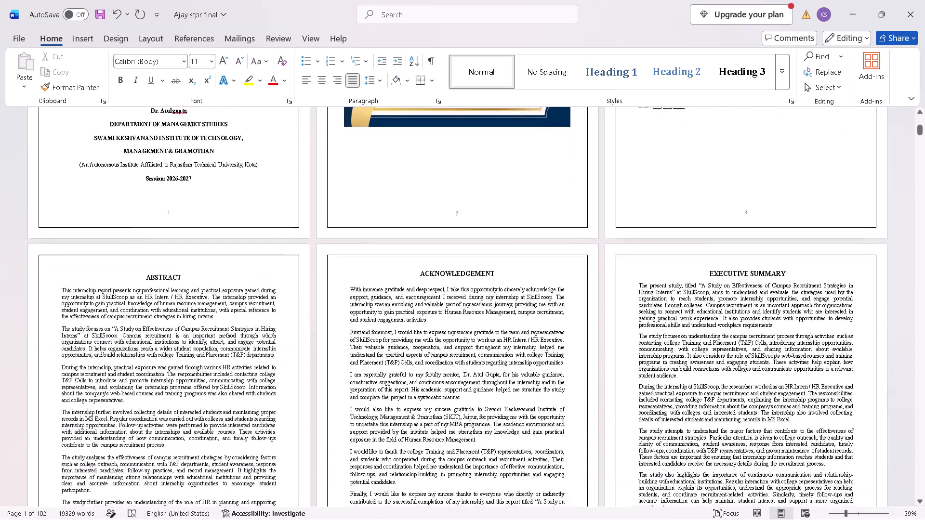
{"action": "scroll", "coordinate": [206, 459], "scroll_direction": "down", "scroll_amount": 4}
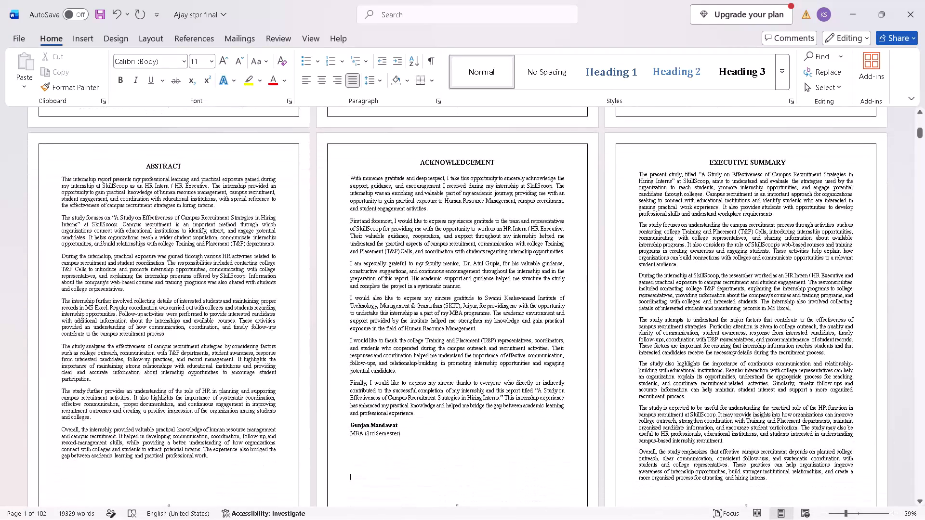
{"action": "scroll", "coordinate": [206, 459], "scroll_direction": "down", "scroll_amount": 7}
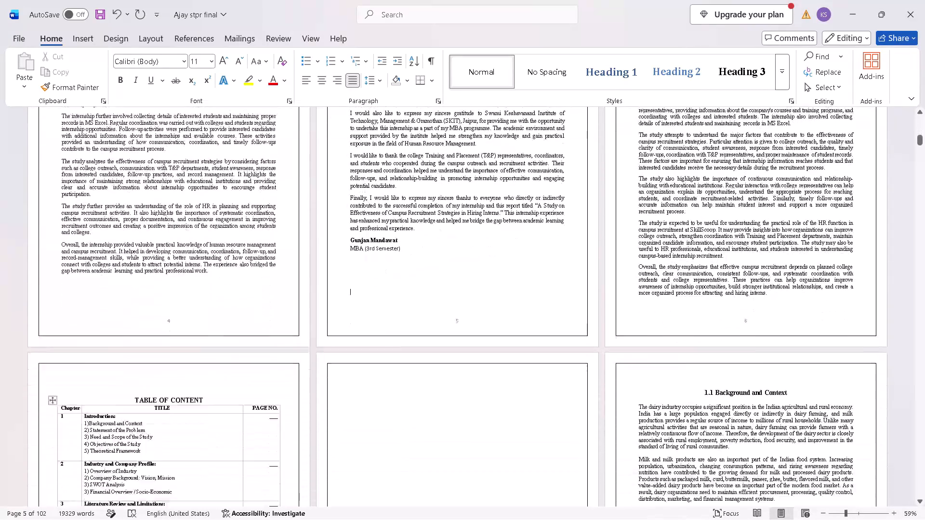
{"action": "scroll", "coordinate": [206, 459], "scroll_direction": "down", "scroll_amount": 2}
{"action": "scroll", "coordinate": [206, 459], "scroll_direction": "up", "scroll_amount": 2}
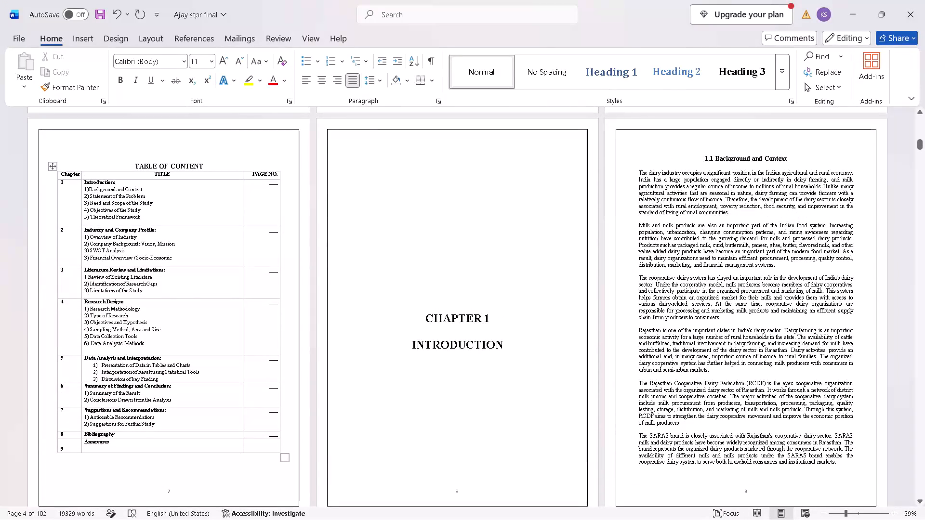
{"action": "scroll", "coordinate": [105, 299], "scroll_direction": "up", "scroll_amount": 7, "text": "ctrl"}
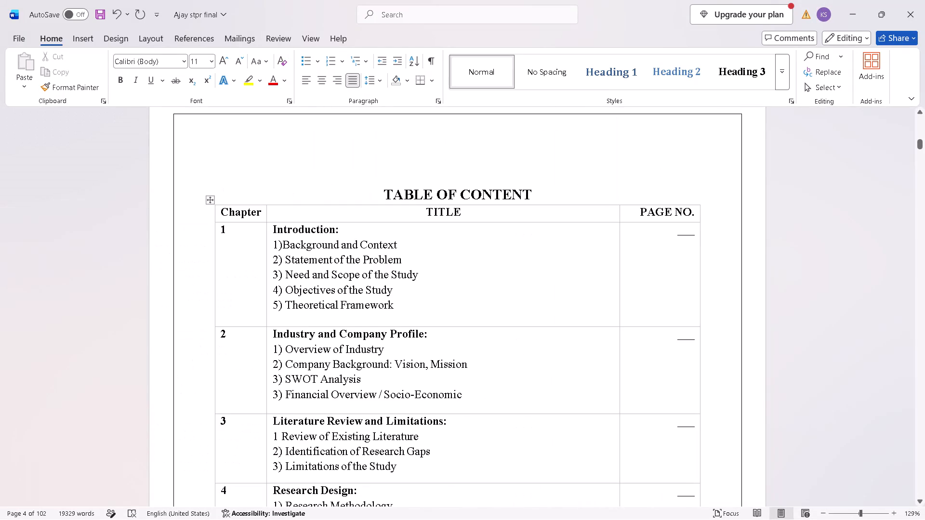
Renumber the five Introduction entries in the Table of Content as 1.1) through 1.5).
{"action": "left_click", "coordinate": [278, 247]}
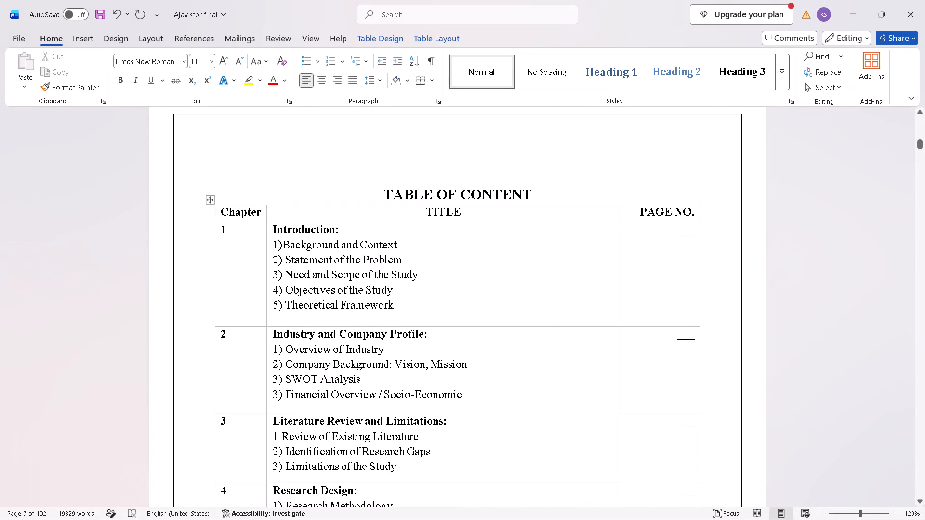
{"action": "type", "text": ".2"}
{"action": "key", "text": "BackSpace"}
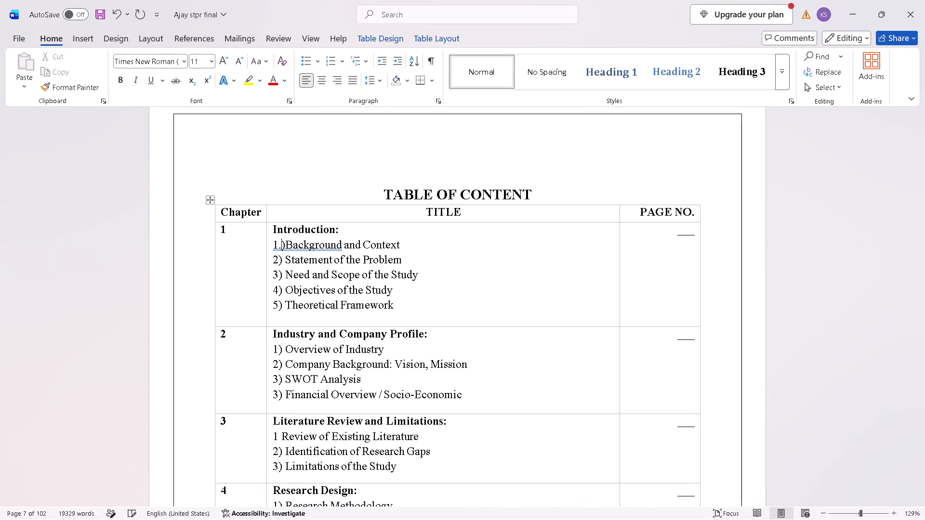
{"action": "key", "text": "1"}
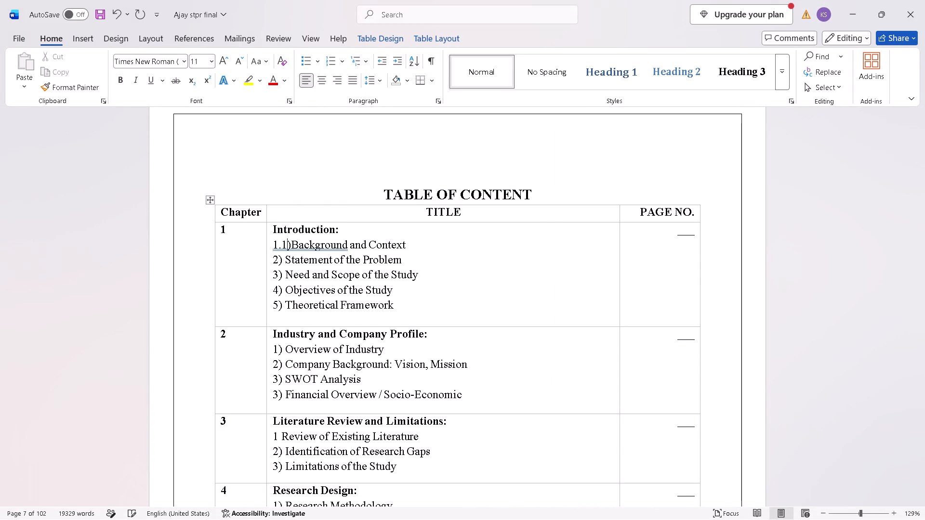
{"action": "left_click", "coordinate": [272, 260]}
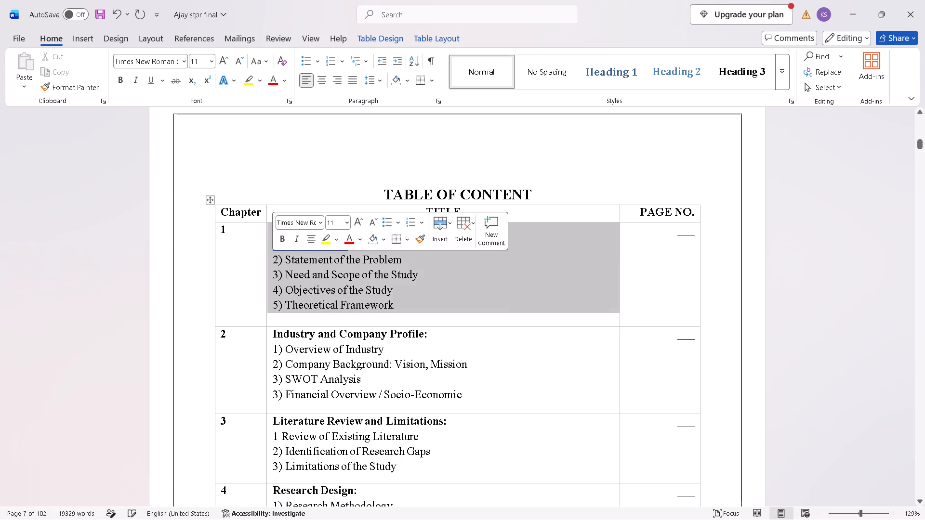
{"action": "left_click", "coordinate": [275, 260]}
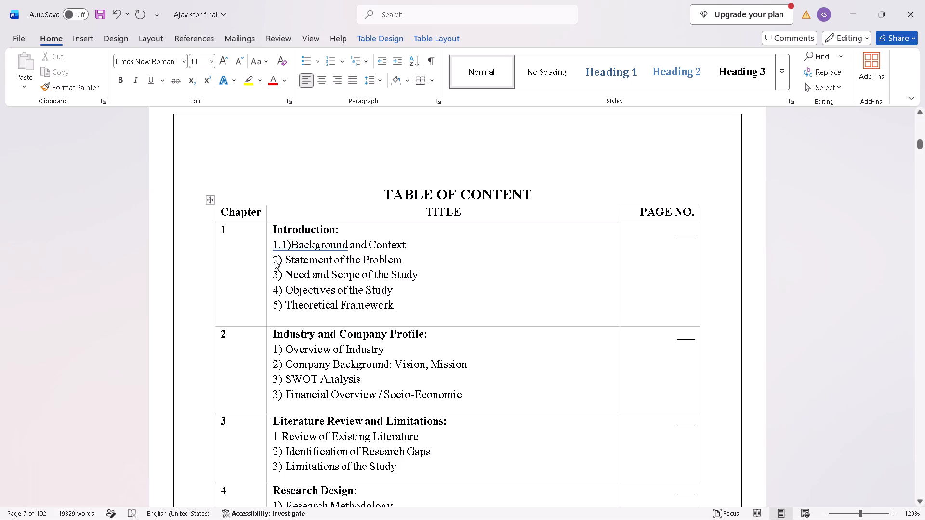
{"action": "type", "text": "1."}
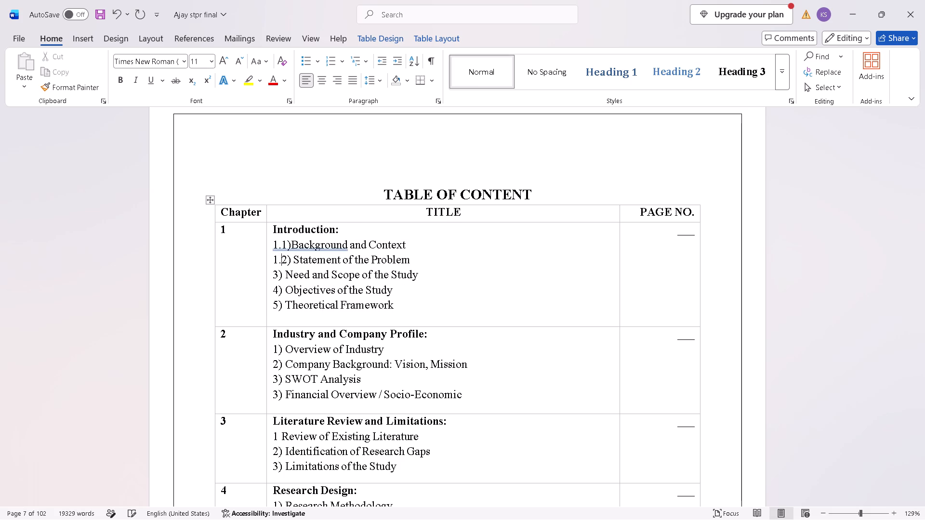
{"action": "left_click", "coordinate": [271, 277]}
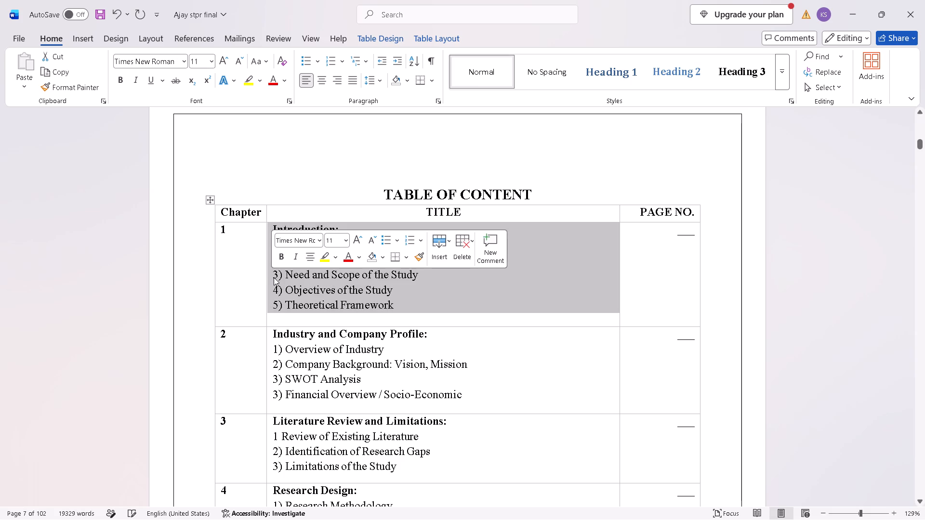
{"action": "left_click", "coordinate": [275, 277]}
{"action": "left_click", "coordinate": [275, 277]}
{"action": "key", "text": "1"}
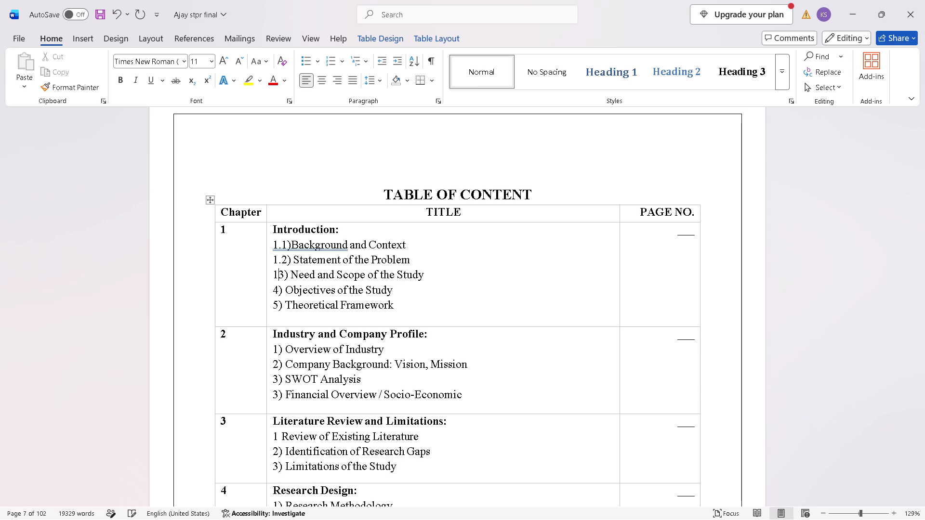
{"action": "key", "text": "period"}
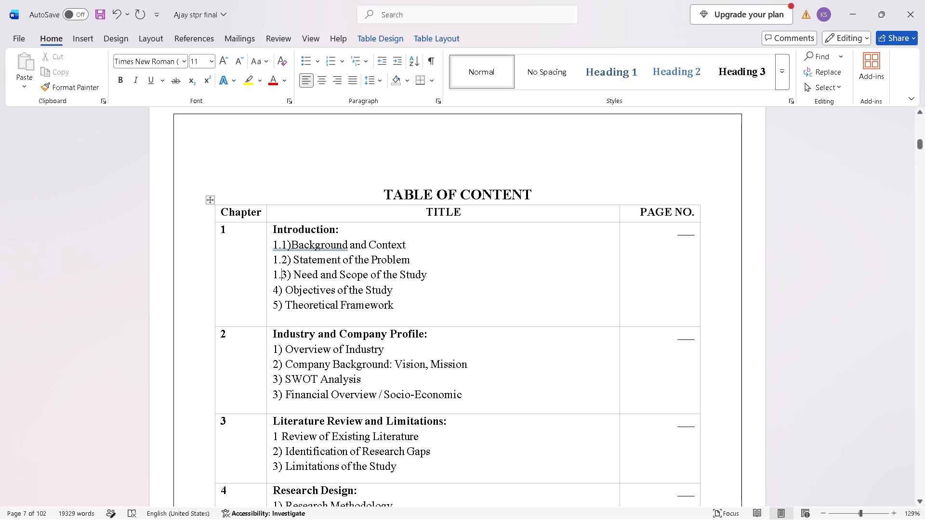
{"action": "left_click", "coordinate": [275, 289]}
{"action": "type", "text": "1."}
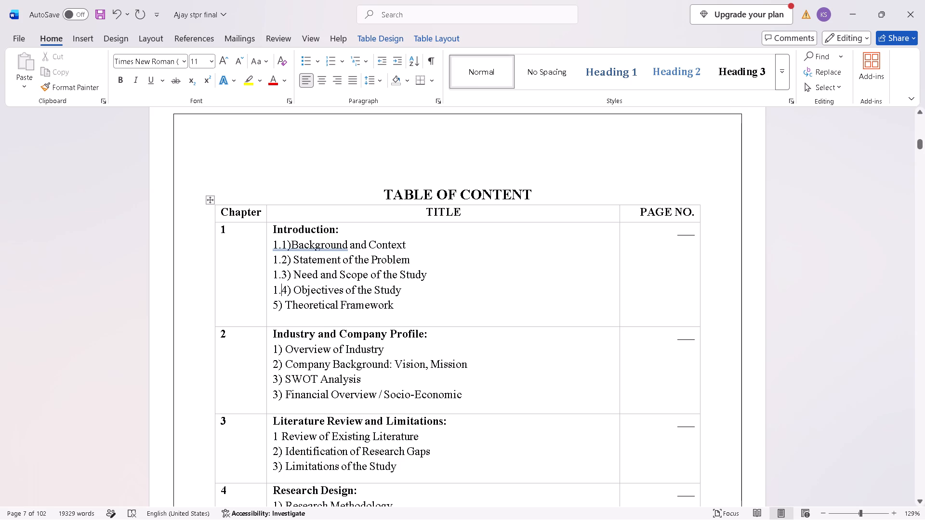
{"action": "left_click", "coordinate": [275, 301]}
{"action": "type", "text": "1."}
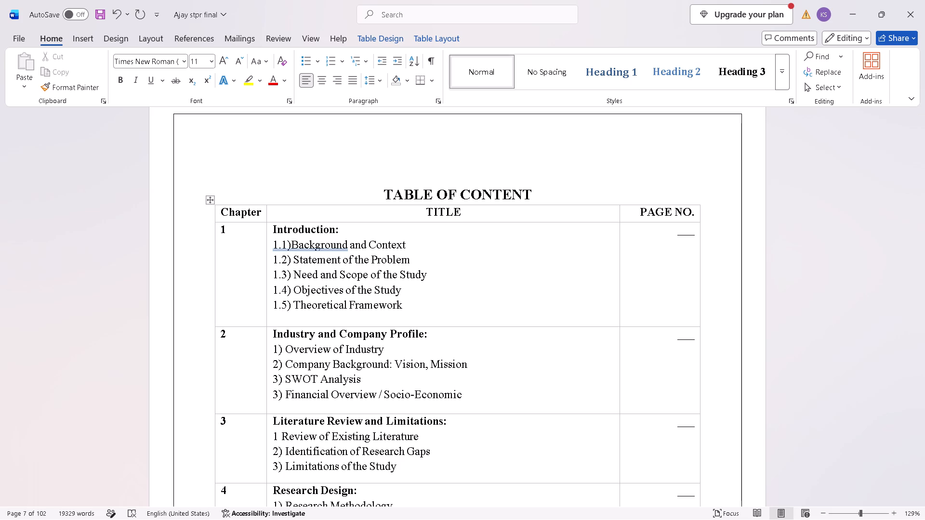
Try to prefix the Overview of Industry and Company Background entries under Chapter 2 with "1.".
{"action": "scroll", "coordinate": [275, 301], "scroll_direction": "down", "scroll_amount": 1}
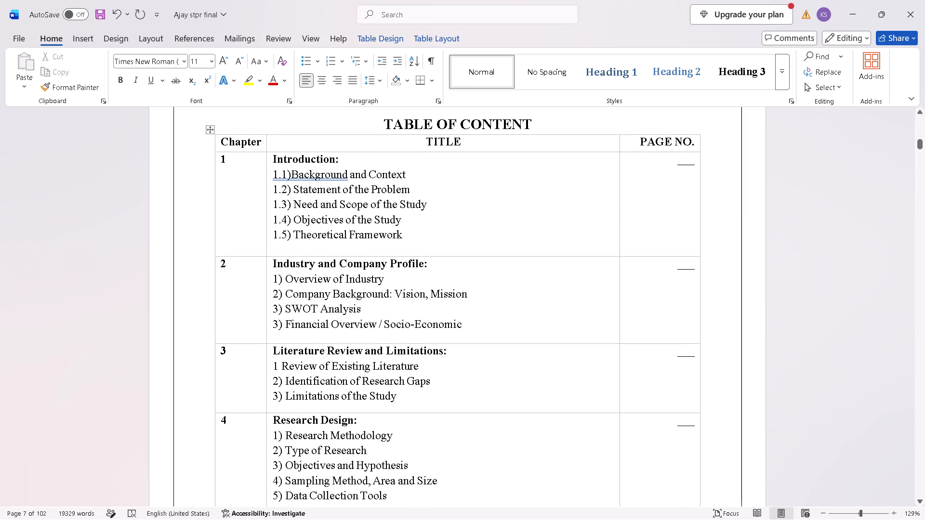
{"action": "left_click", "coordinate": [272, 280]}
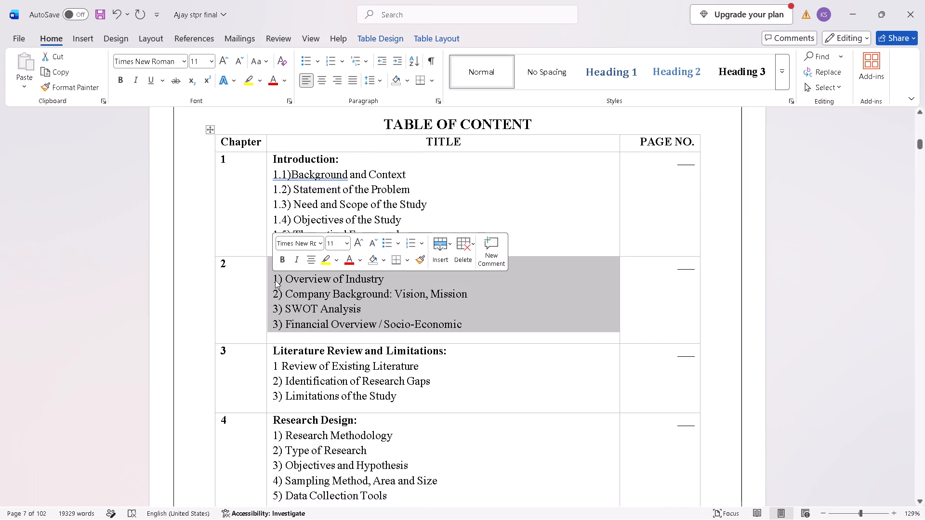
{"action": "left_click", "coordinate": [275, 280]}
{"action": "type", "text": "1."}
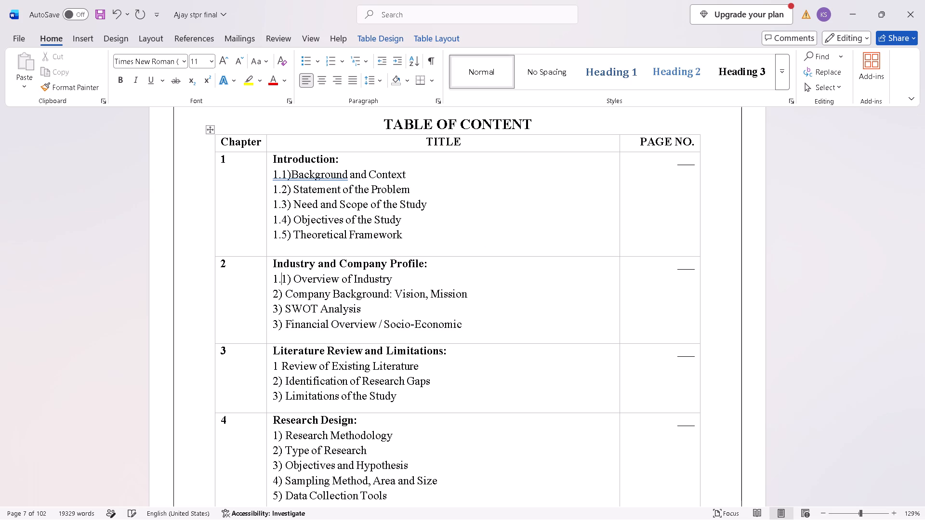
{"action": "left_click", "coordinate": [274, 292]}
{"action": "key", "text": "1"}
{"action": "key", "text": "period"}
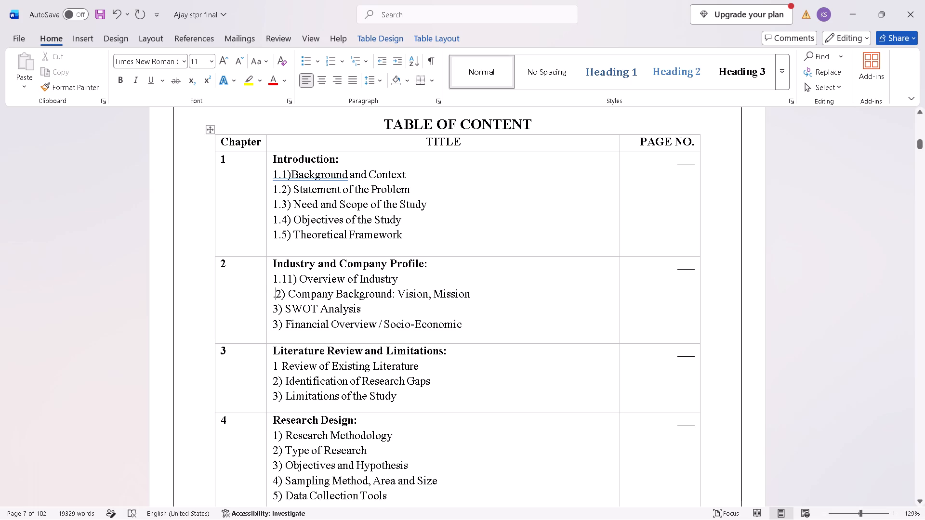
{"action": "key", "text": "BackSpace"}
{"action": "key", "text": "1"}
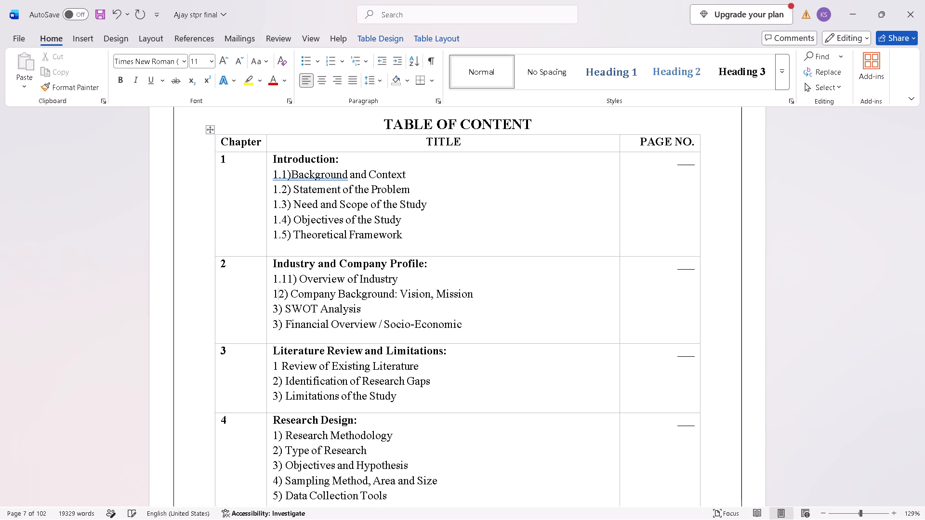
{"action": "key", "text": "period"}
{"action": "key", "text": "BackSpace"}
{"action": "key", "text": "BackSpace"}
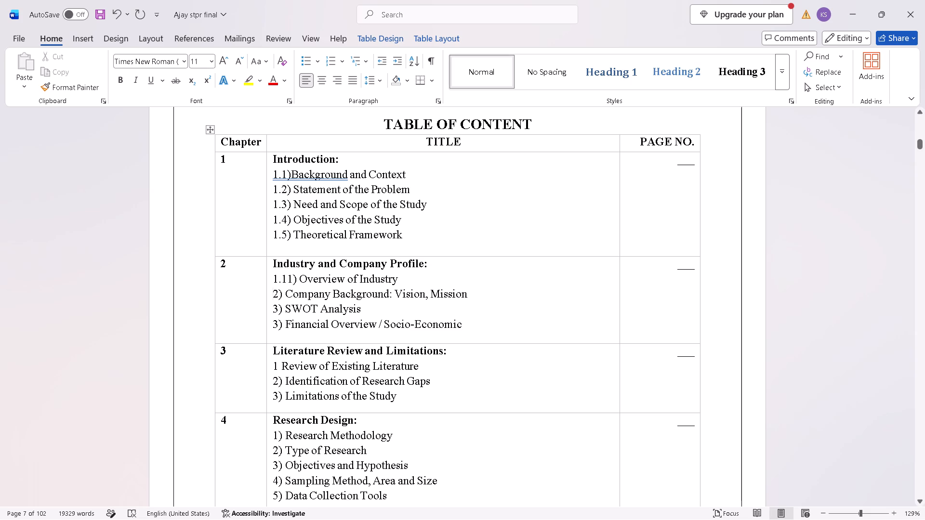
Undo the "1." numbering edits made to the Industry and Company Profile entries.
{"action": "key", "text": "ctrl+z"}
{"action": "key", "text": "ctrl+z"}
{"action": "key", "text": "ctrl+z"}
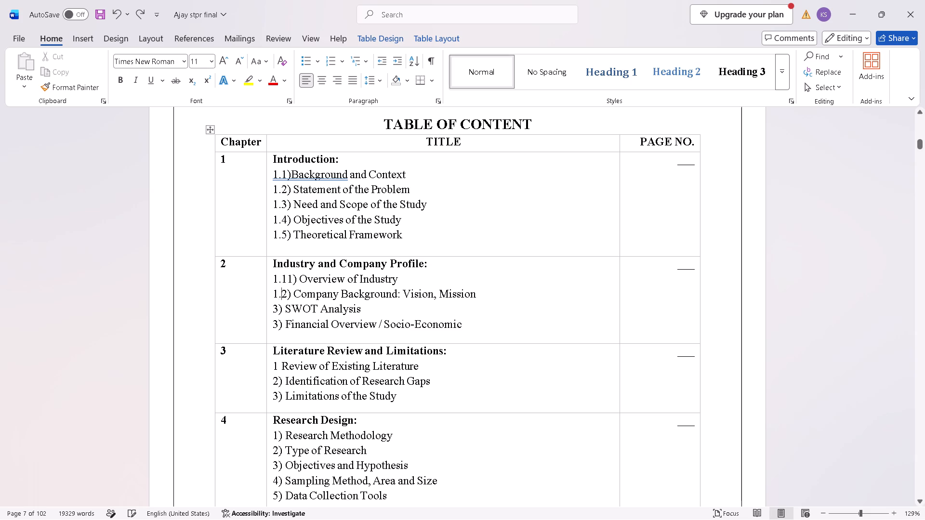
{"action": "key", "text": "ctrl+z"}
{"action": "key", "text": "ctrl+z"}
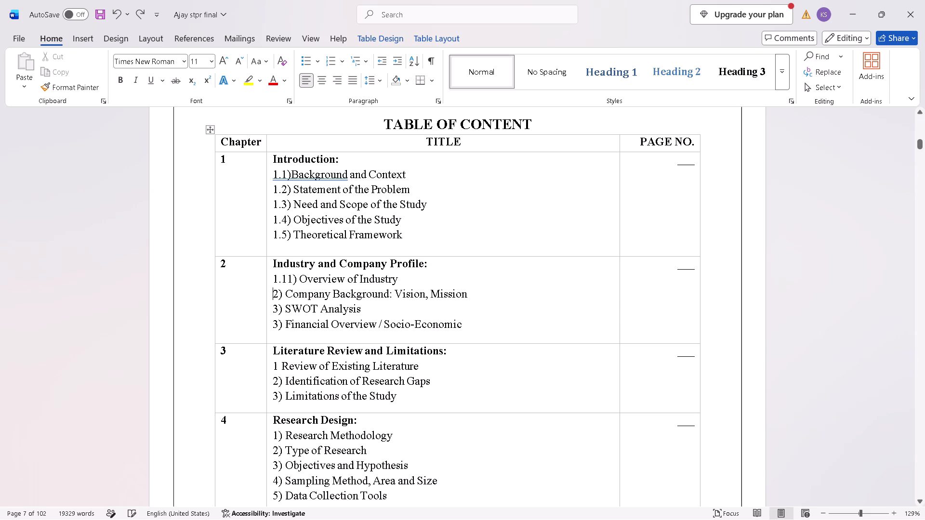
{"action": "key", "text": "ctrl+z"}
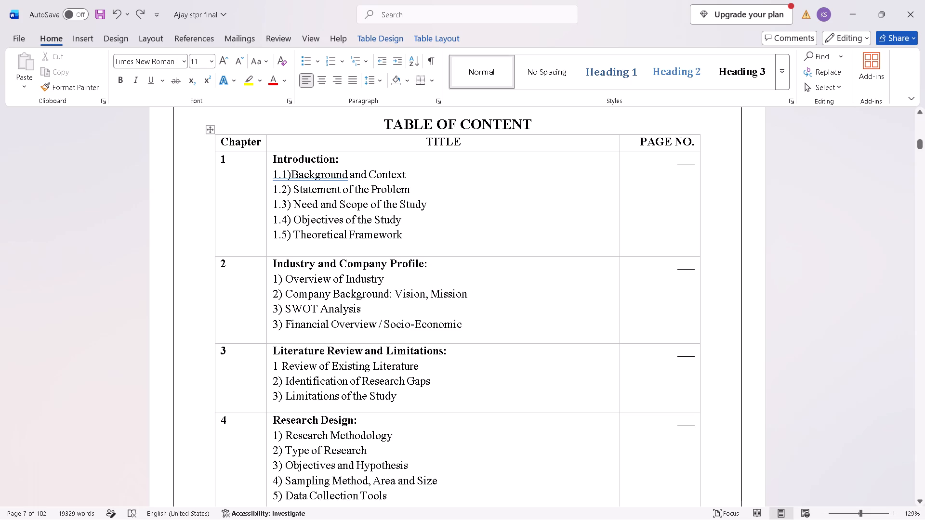
Renumber the four Industry and Company Profile entries in the Table of Content as 2.1) through 2.4).
{"action": "left_click", "coordinate": [277, 280]}
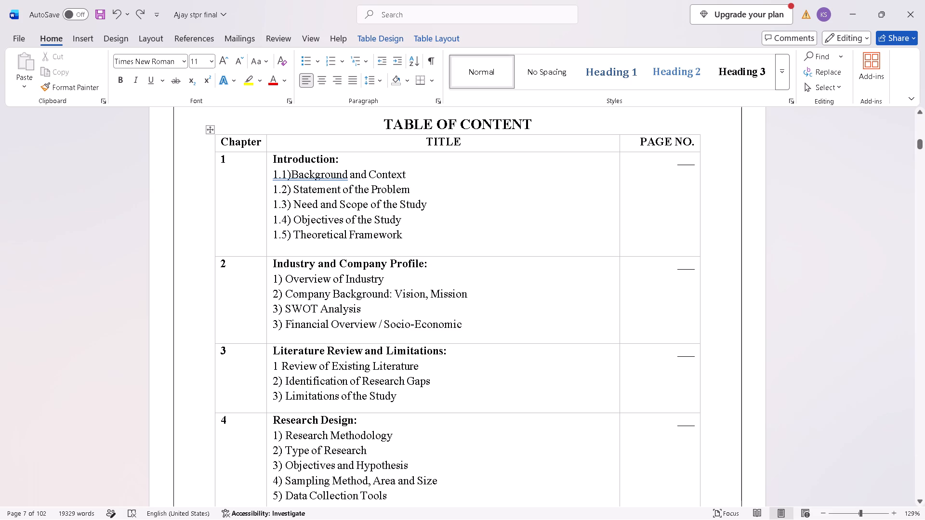
{"action": "left_click", "coordinate": [275, 280]}
{"action": "type", "text": "2."}
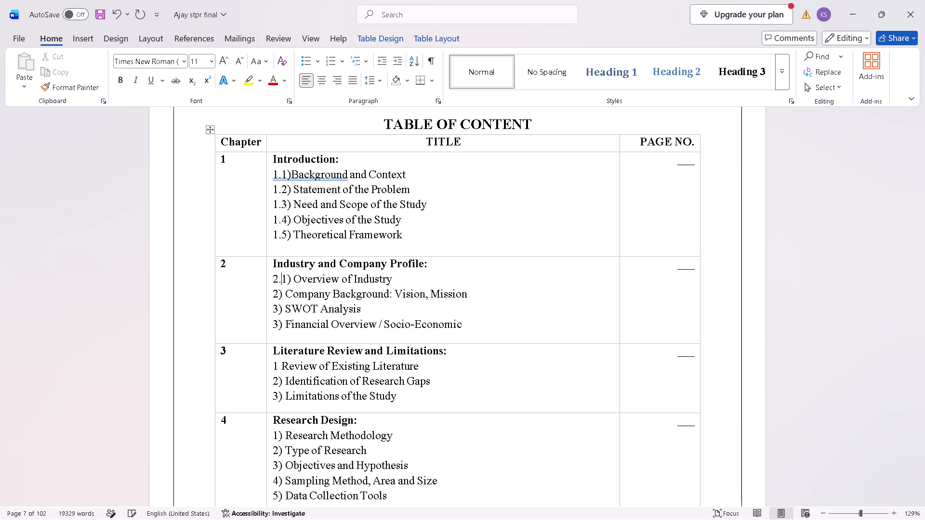
{"action": "left_click", "coordinate": [274, 295]}
{"action": "type", "text": "2."}
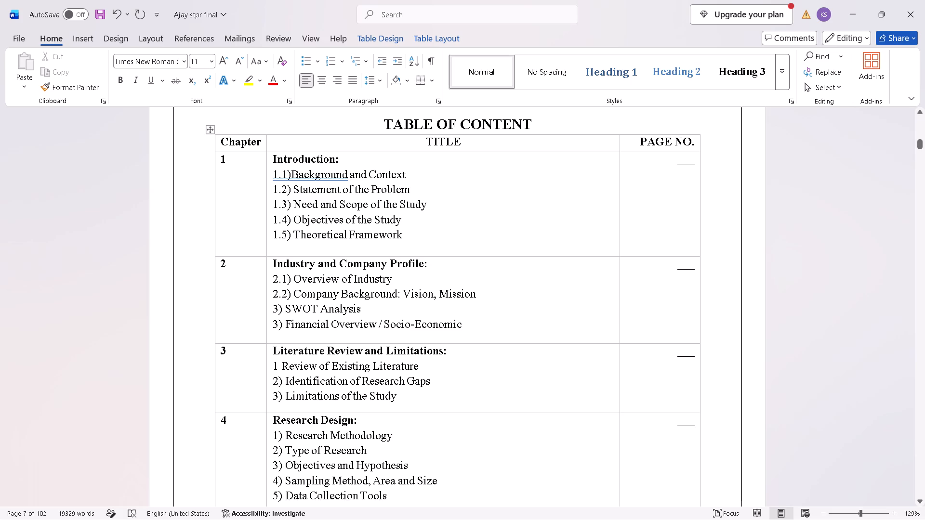
{"action": "left_click", "coordinate": [274, 308]}
{"action": "type", "text": "2."}
{"action": "left_click", "coordinate": [274, 324]}
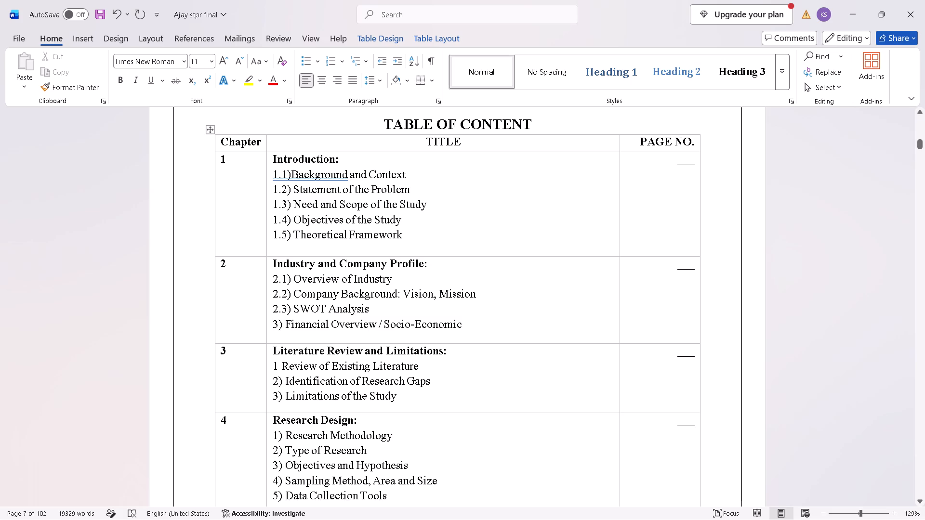
{"action": "left_click", "coordinate": [278, 324]}
{"action": "key", "text": "BackSpace"}
{"action": "key", "text": "4"}
{"action": "key", "text": "Left"}
{"action": "key", "text": "2"}
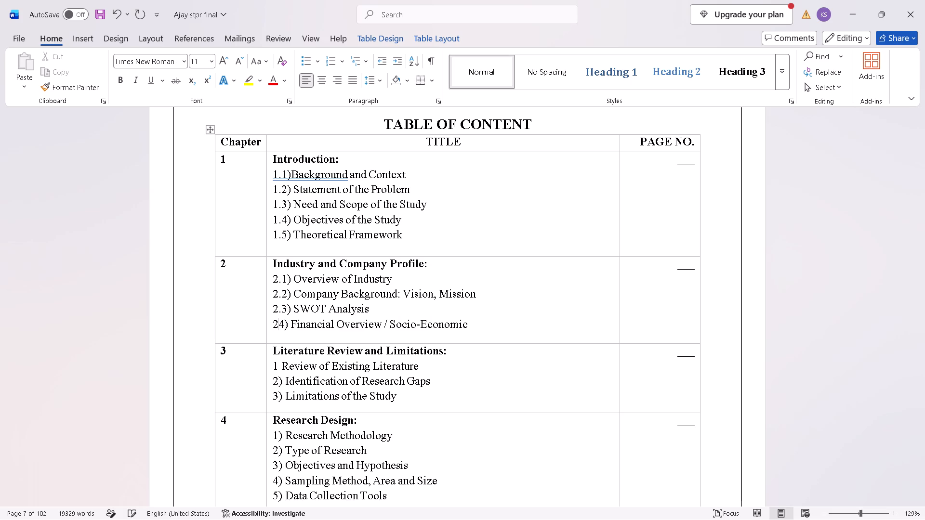
{"action": "key", "text": "period"}
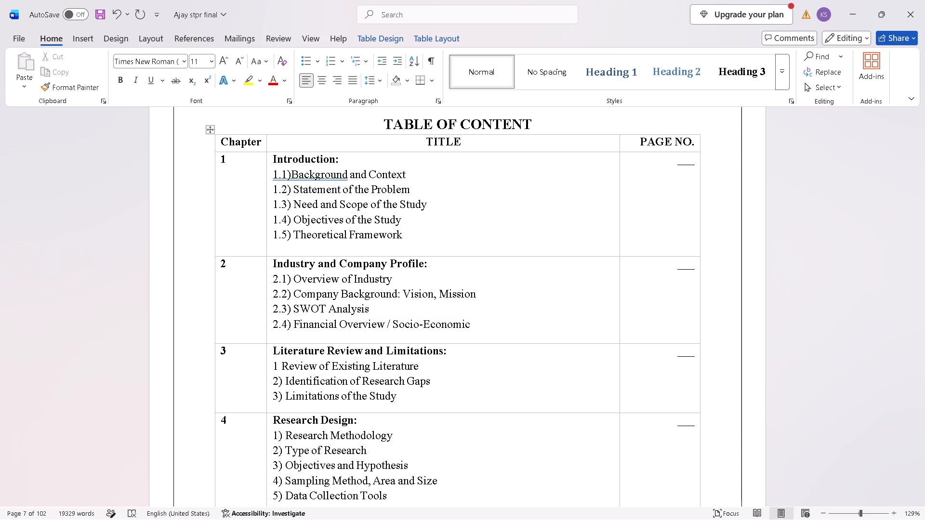
Renumber the three Literature Review and Limitations entries in the Table of Content as 3.1) through 3.3), adding the missing bracket to the first.
{"action": "scroll", "coordinate": [278, 324], "scroll_direction": "down", "scroll_amount": 1}
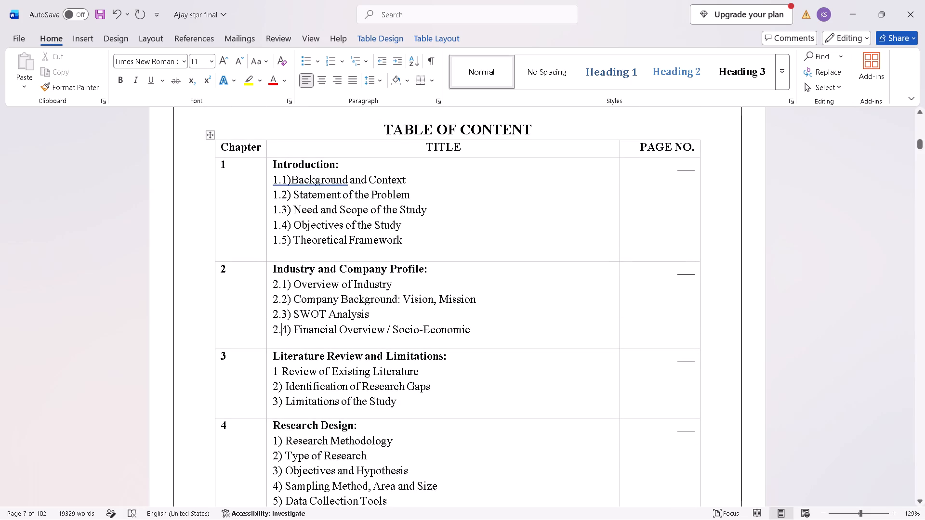
{"action": "scroll", "coordinate": [278, 324], "scroll_direction": "down", "scroll_amount": 1}
{"action": "scroll", "coordinate": [278, 324], "scroll_direction": "up", "scroll_amount": 6}
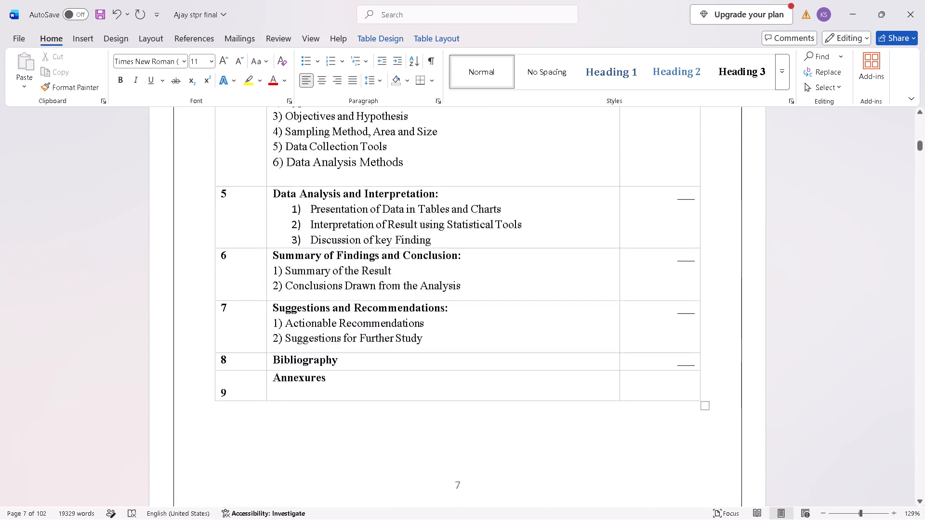
{"action": "scroll", "coordinate": [278, 324], "scroll_direction": "up", "scroll_amount": 2}
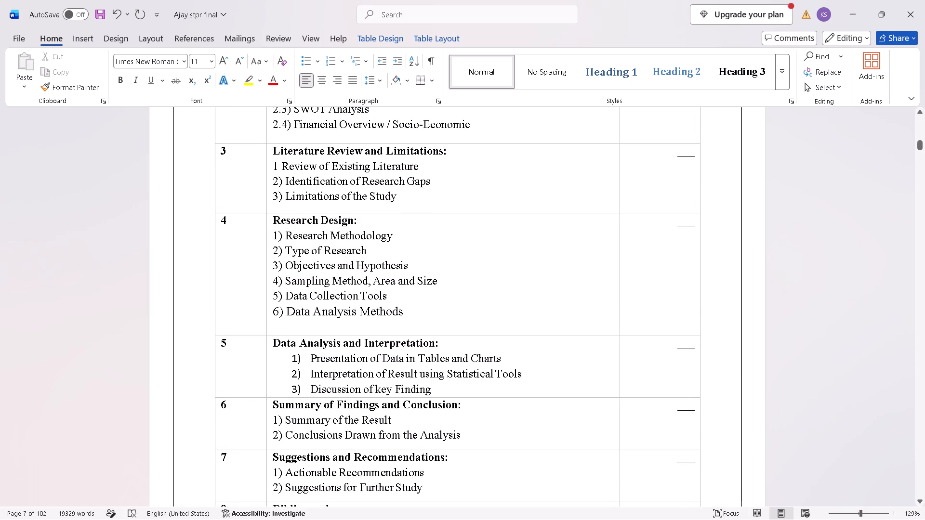
{"action": "scroll", "coordinate": [278, 333], "scroll_direction": "up", "scroll_amount": 1}
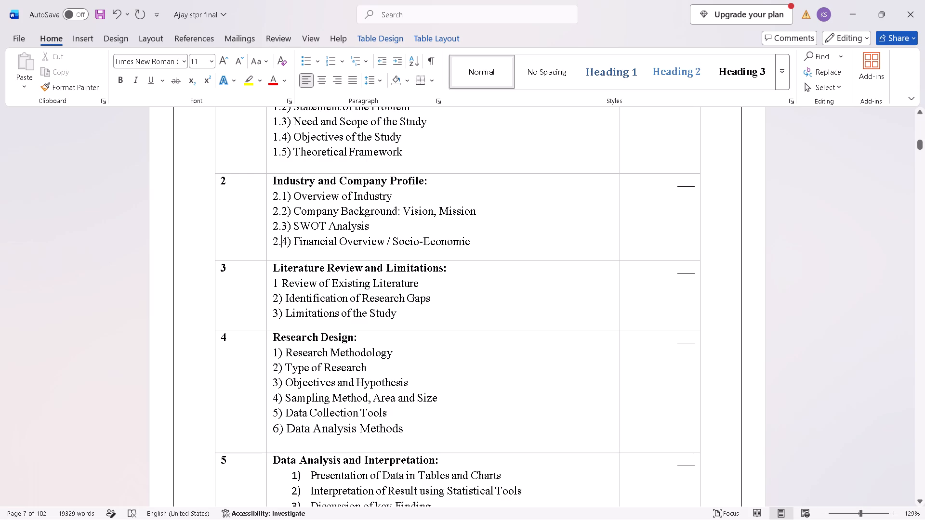
{"action": "left_click", "coordinate": [279, 284]}
{"action": "key", "text": "shift+parenright"}
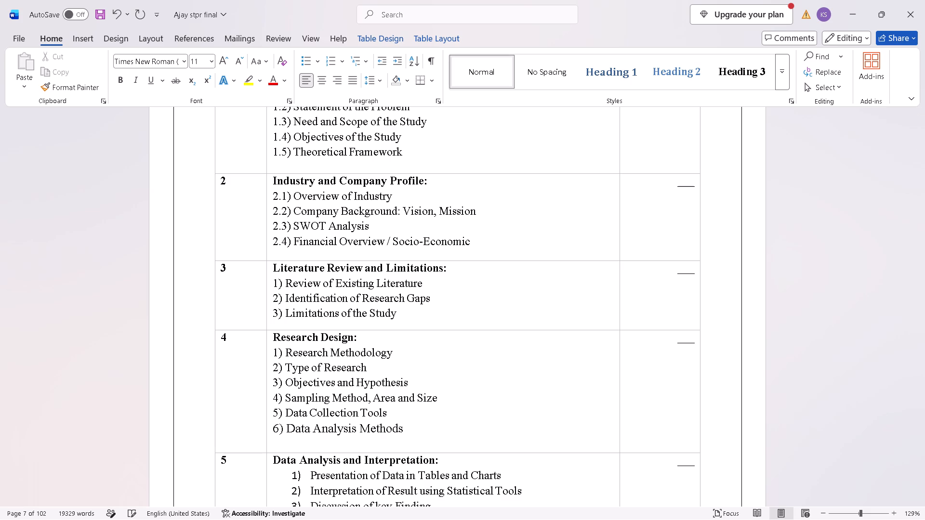
{"action": "left_click", "coordinate": [273, 282]}
{"action": "key", "text": "3"}
{"action": "key", "text": "period"}
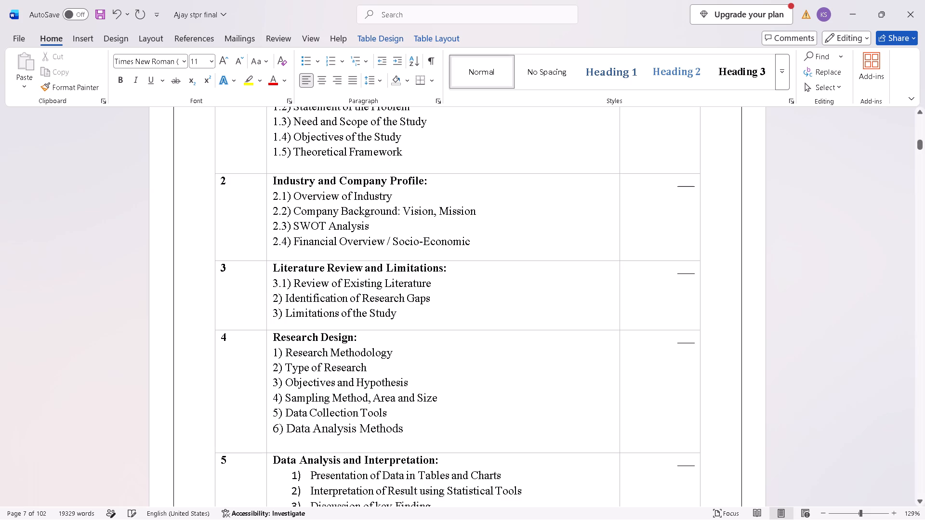
{"action": "left_click", "coordinate": [275, 299]}
{"action": "type", "text": "3."}
{"action": "left_click", "coordinate": [275, 312]}
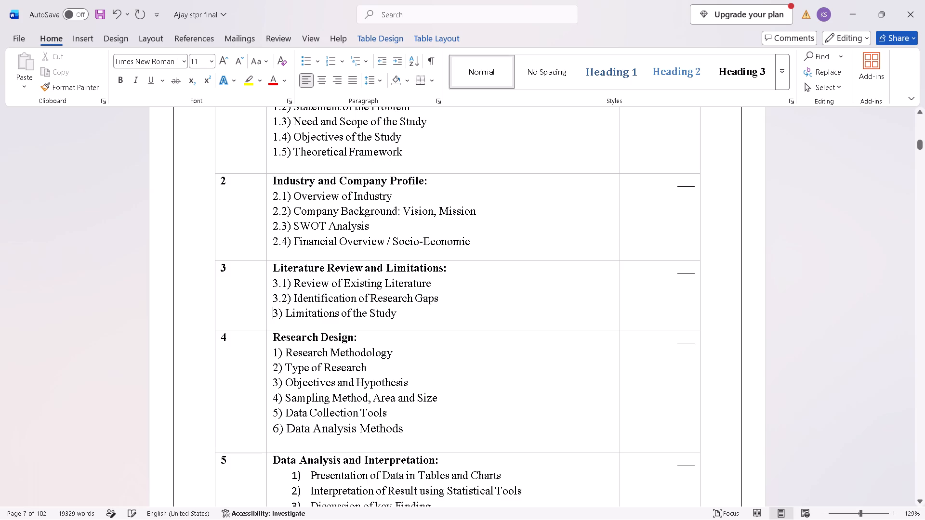
{"action": "type", "text": "3."}
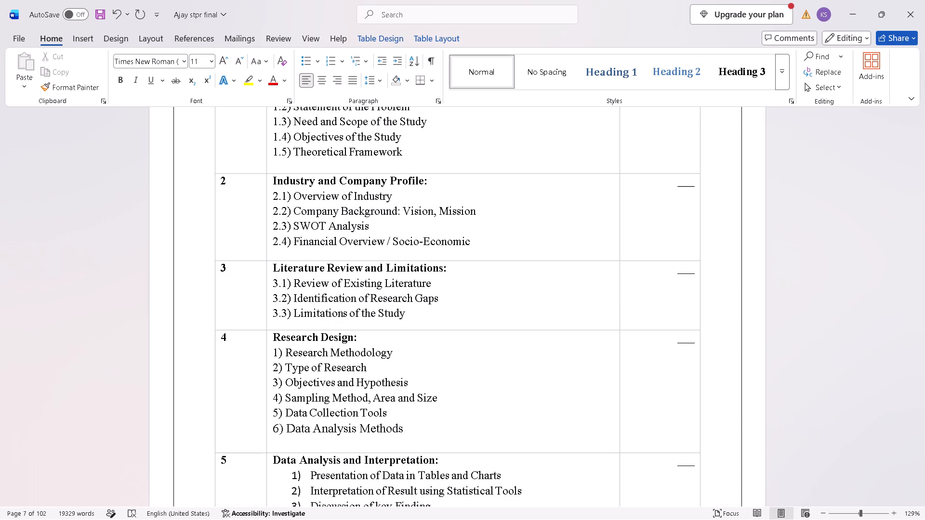
Renumber the six Research Design entries in the Table of Content as 4.1) through 4.6).
{"action": "scroll", "coordinate": [275, 312], "scroll_direction": "down", "scroll_amount": 1}
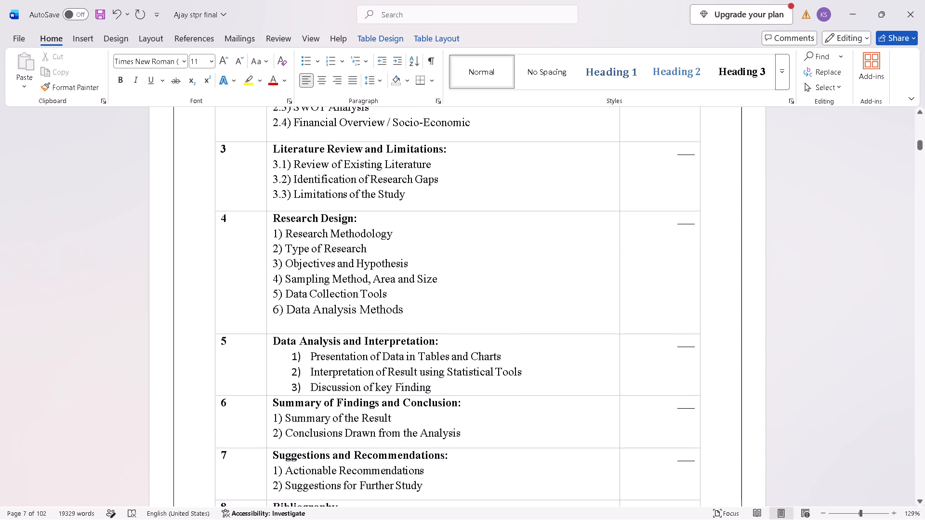
{"action": "scroll", "coordinate": [275, 312], "scroll_direction": "down", "scroll_amount": 1}
{"action": "left_click", "coordinate": [274, 221]}
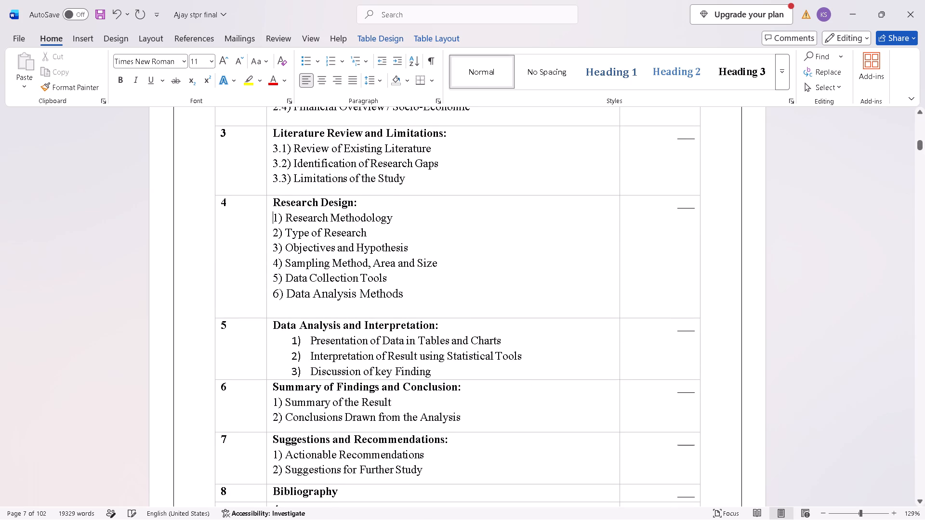
{"action": "key", "text": "4"}
{"action": "key", "text": "period"}
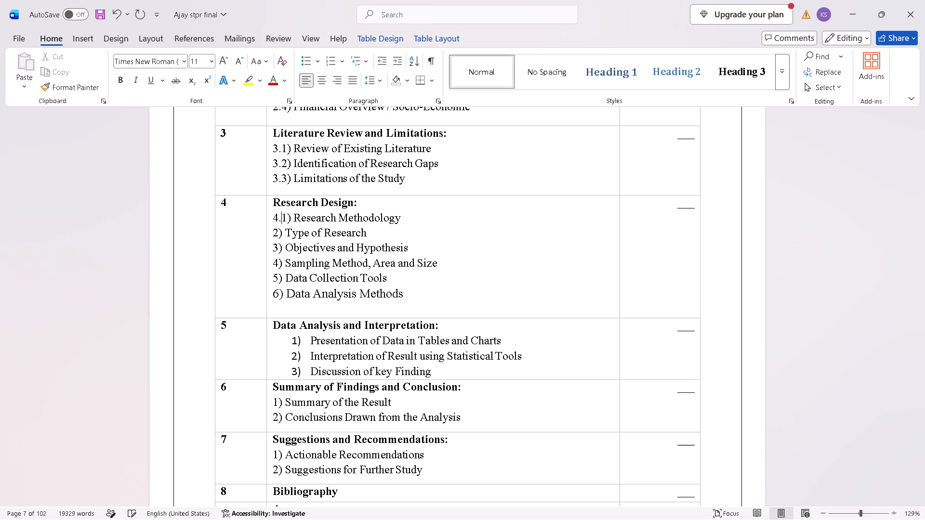
{"action": "key", "text": "Down"}
{"action": "key", "text": "Left"}
{"action": "key", "text": "Left"}
{"action": "type", "text": "4."}
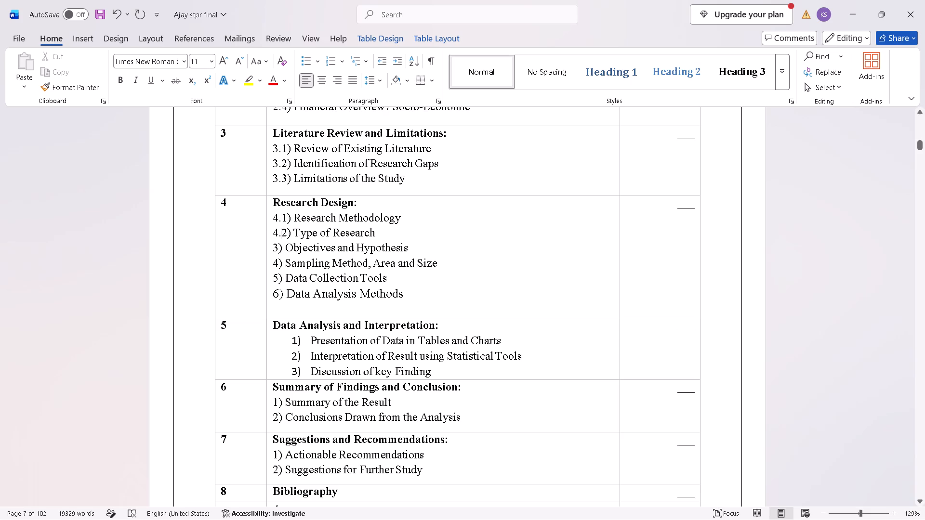
{"action": "left_click", "coordinate": [275, 250]}
{"action": "type", "text": "4."}
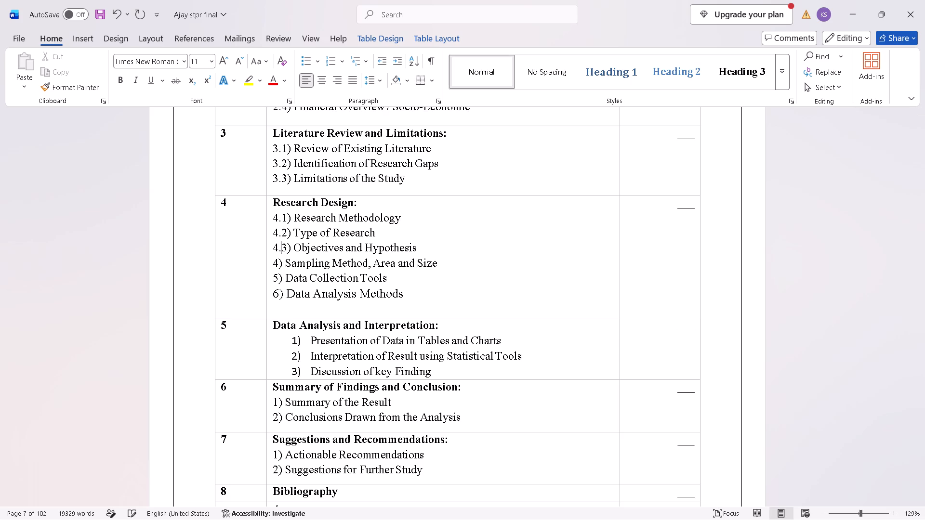
{"action": "left_click", "coordinate": [274, 261]}
{"action": "key", "text": "4"}
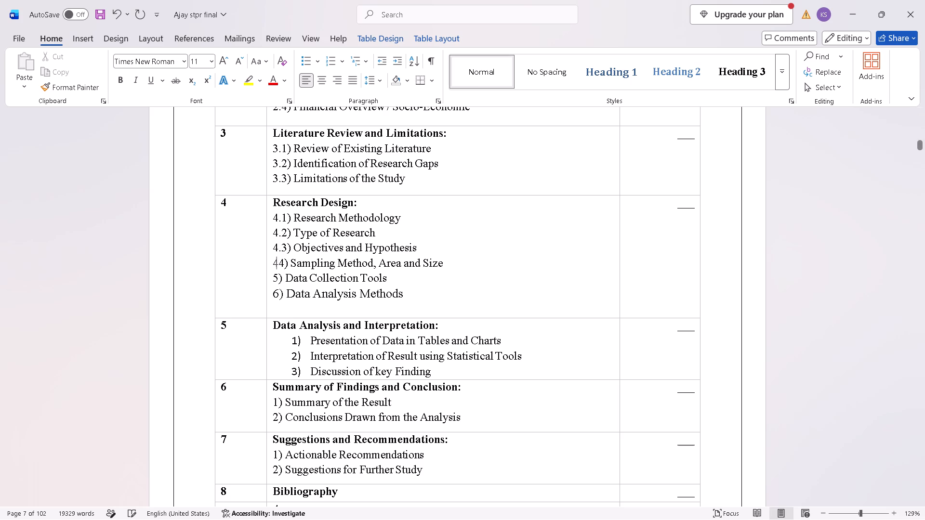
{"action": "key", "text": "period"}
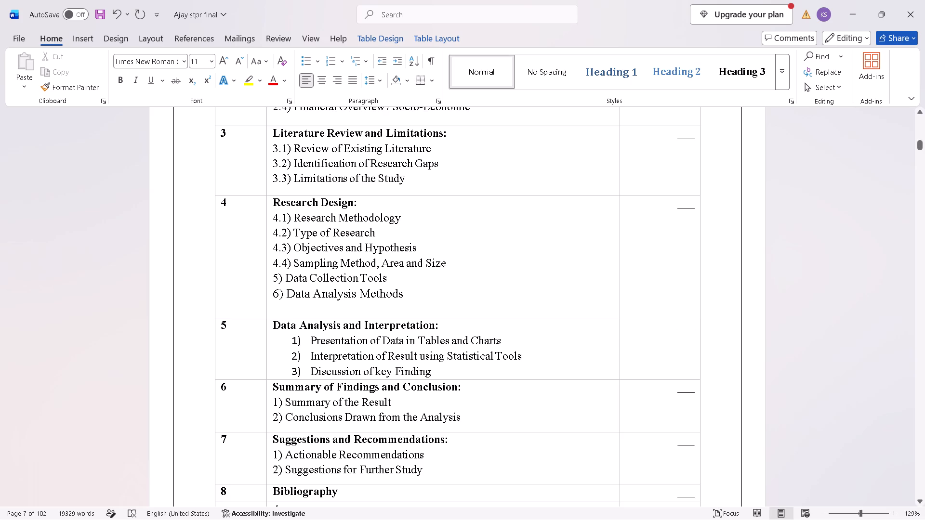
{"action": "left_click", "coordinate": [275, 277]}
{"action": "type", "text": "4."}
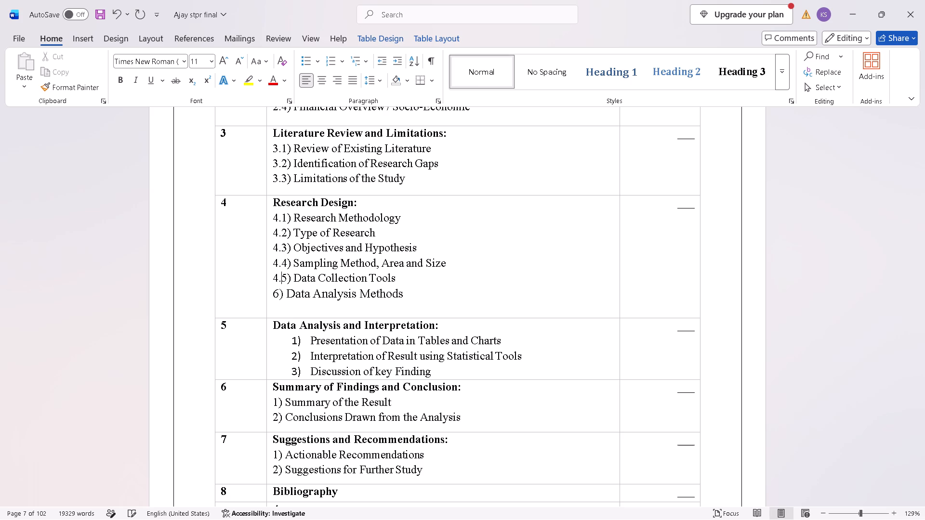
{"action": "left_click", "coordinate": [273, 294]}
{"action": "key", "text": "4"}
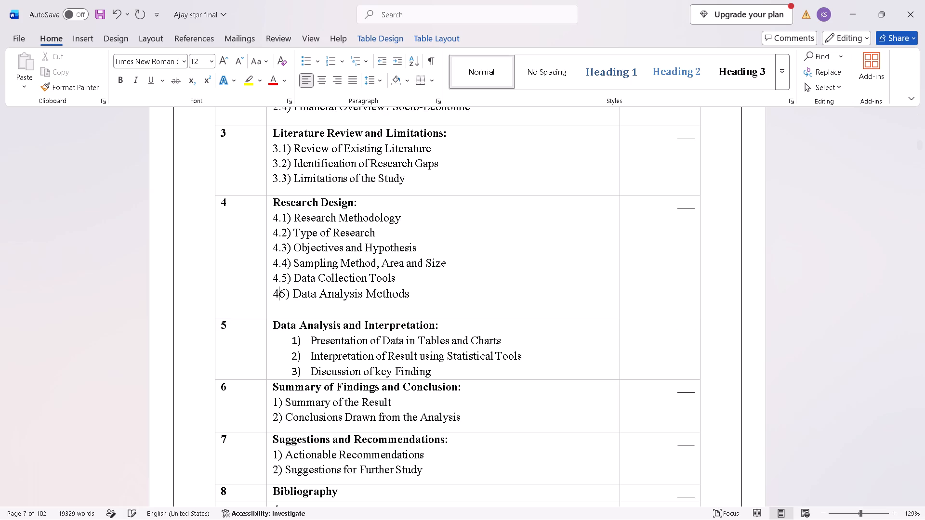
{"action": "key", "text": "period"}
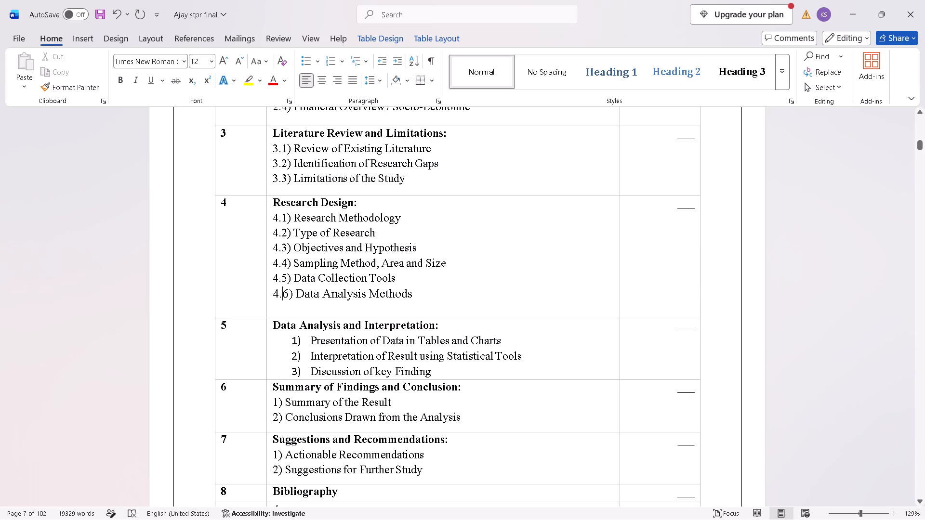
Change the font of the three Data Analysis and Interpretation list numbers in the Table of Content to Times New Roman.
{"action": "left_click", "coordinate": [294, 341]}
{"action": "left_click", "coordinate": [285, 263]}
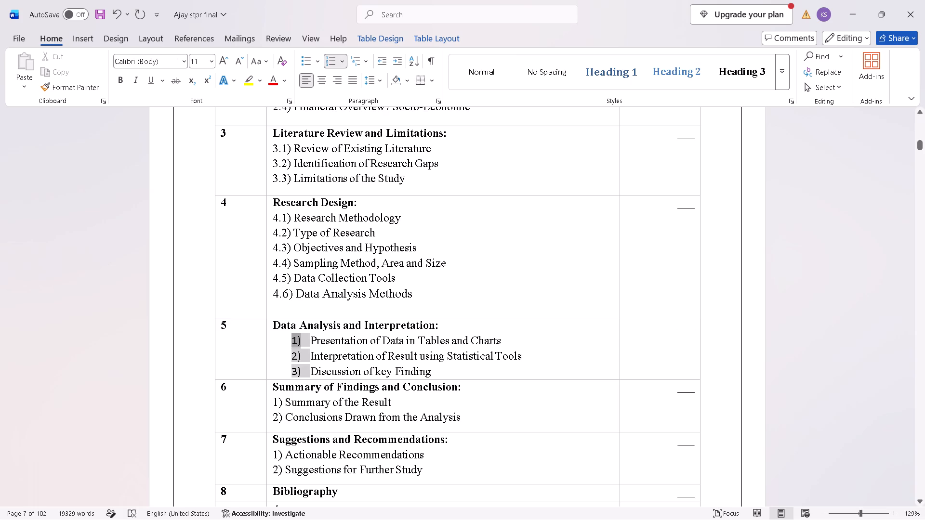
{"action": "left_click", "coordinate": [301, 350]}
{"action": "left_click", "coordinate": [295, 353]}
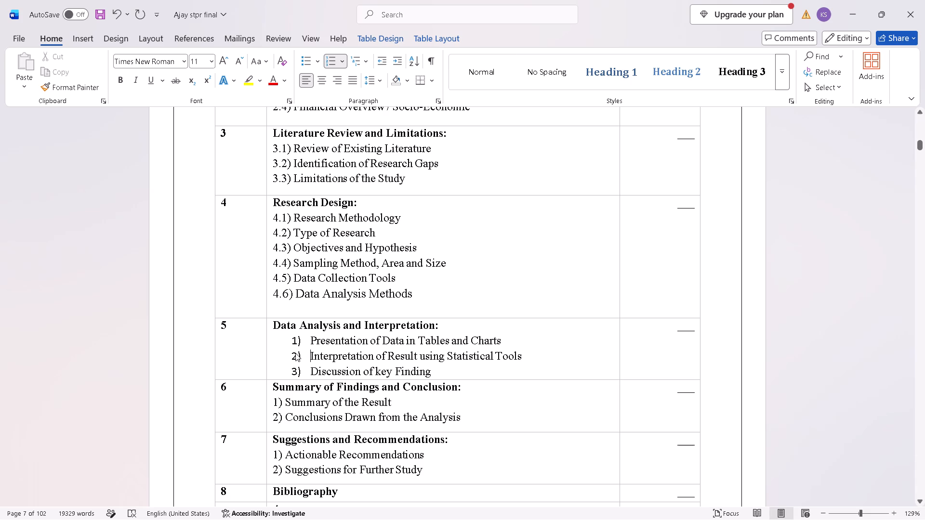
{"action": "left_click", "coordinate": [280, 280]}
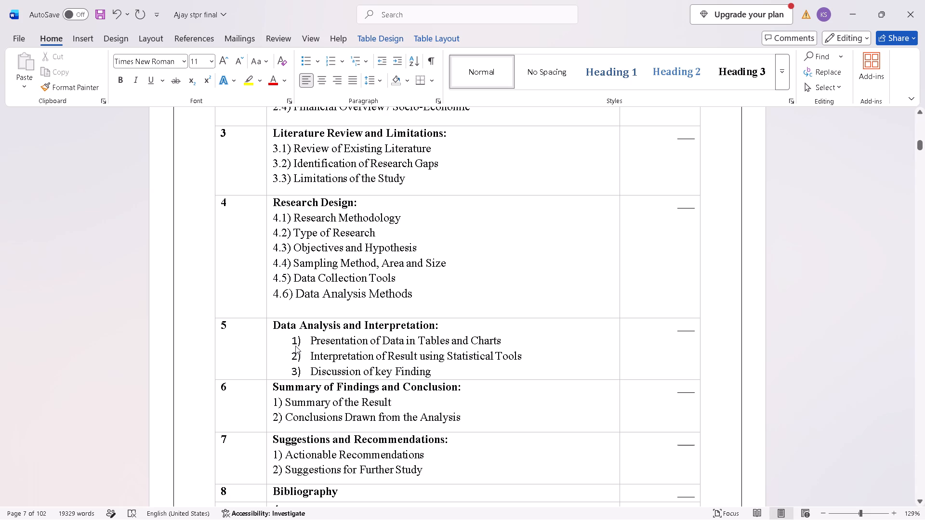
{"action": "left_click", "coordinate": [296, 346]}
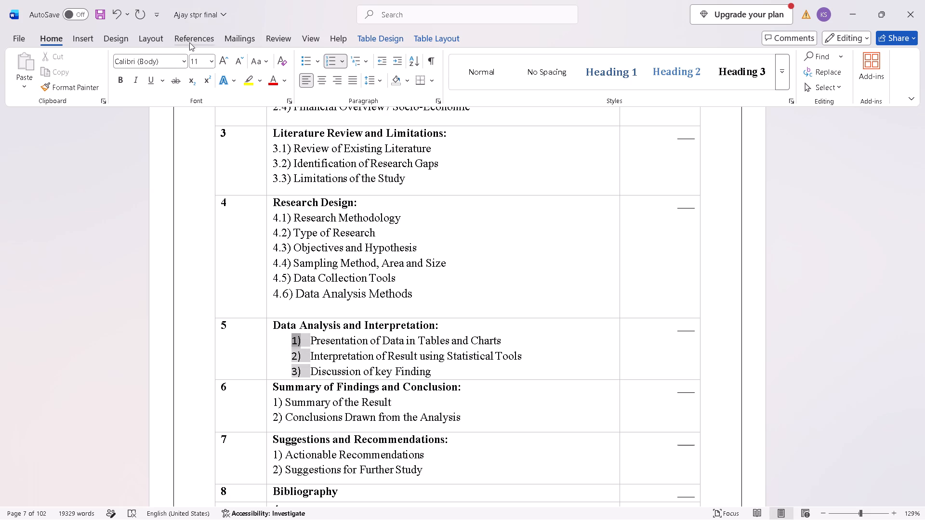
{"action": "left_click", "coordinate": [181, 60]}
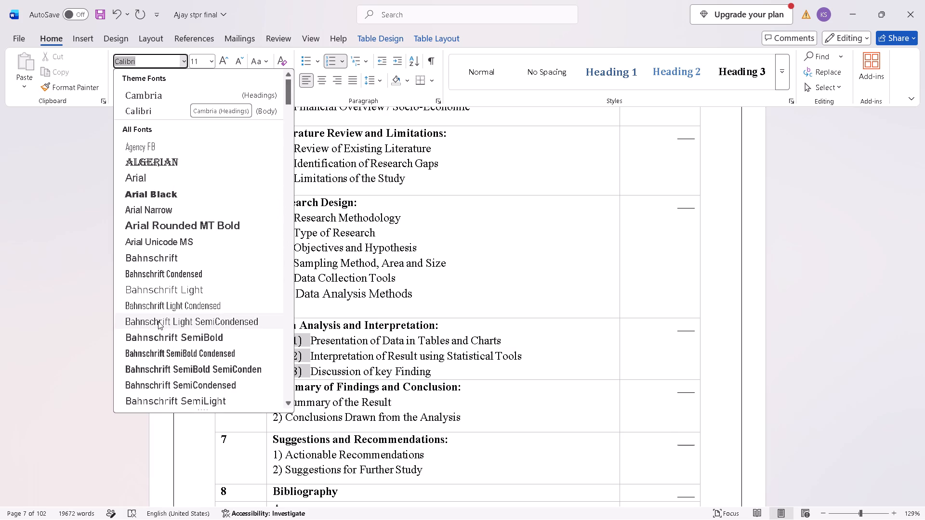
{"action": "scroll", "coordinate": [158, 321], "scroll_direction": "down", "scroll_amount": 3}
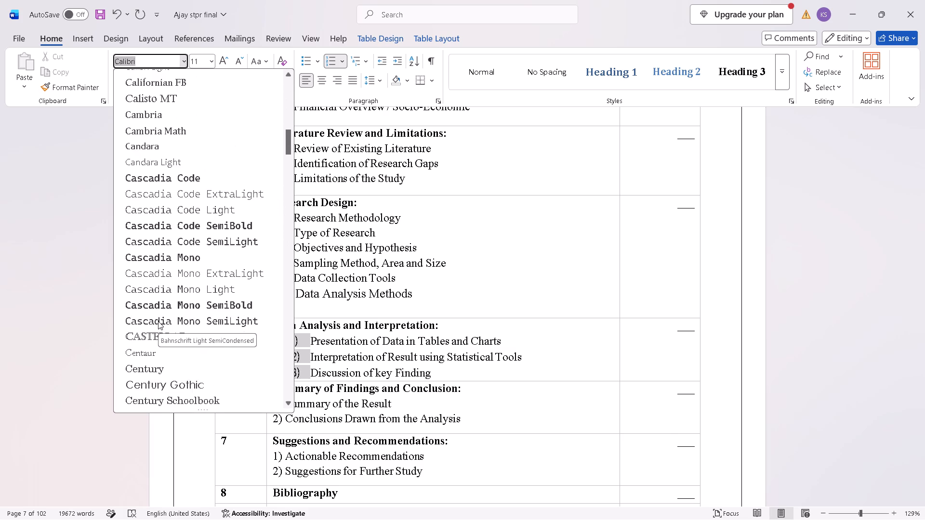
{"action": "scroll", "coordinate": [158, 321], "scroll_direction": "down", "scroll_amount": 5}
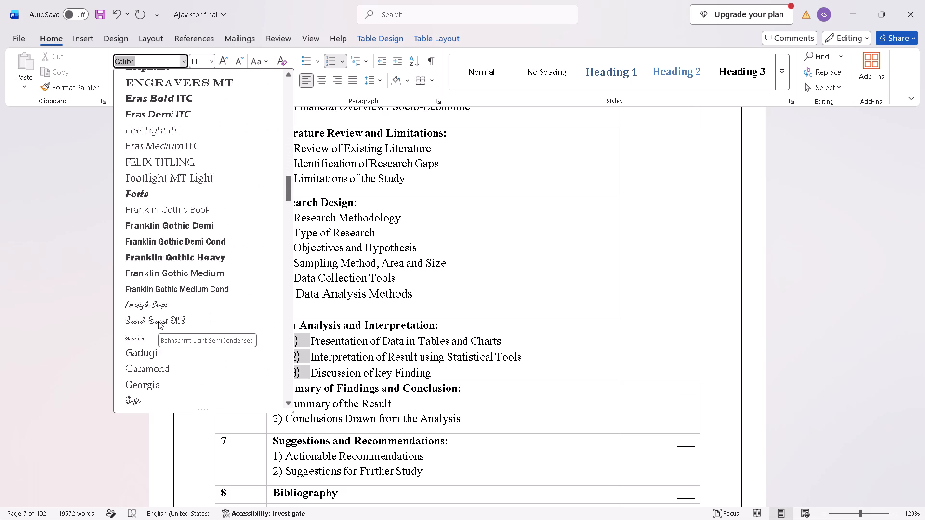
{"action": "scroll", "coordinate": [158, 321], "scroll_direction": "down", "scroll_amount": 3}
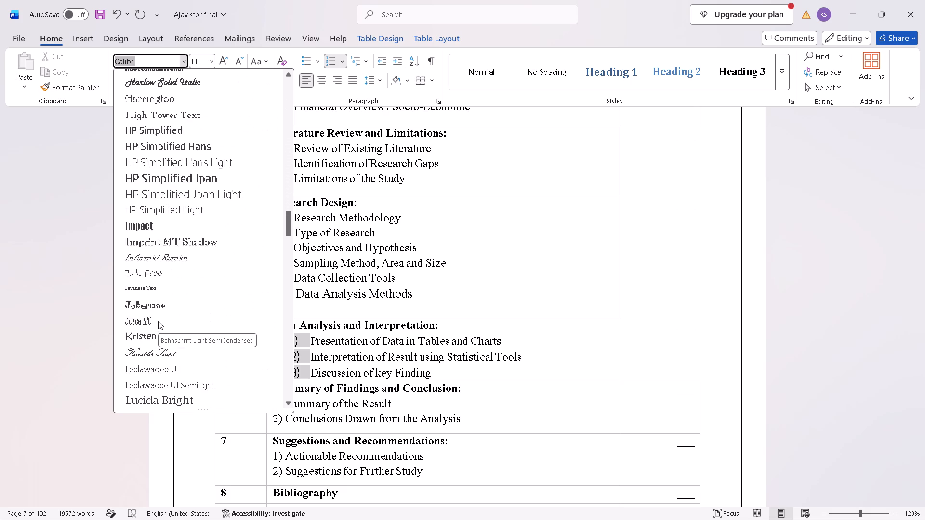
{"action": "scroll", "coordinate": [158, 321], "scroll_direction": "down", "scroll_amount": 1}
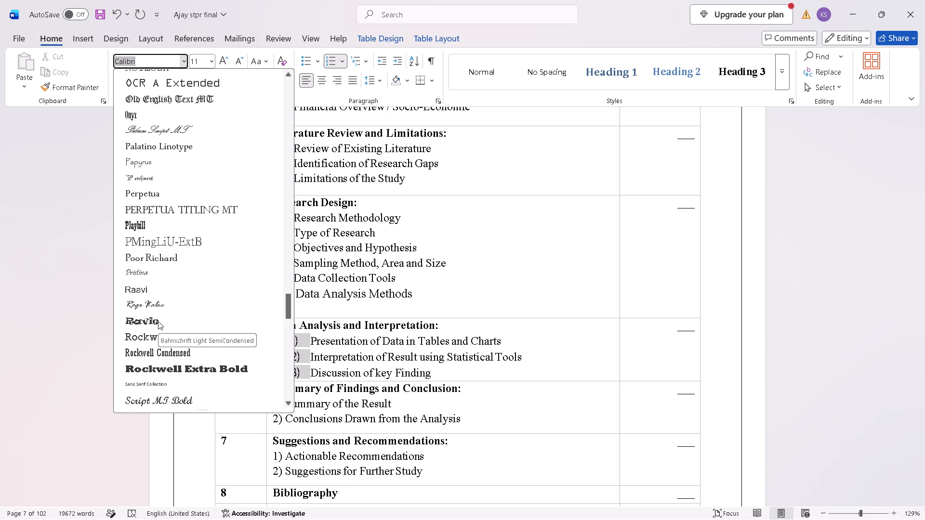
{"action": "scroll", "coordinate": [158, 321], "scroll_direction": "down", "scroll_amount": 1}
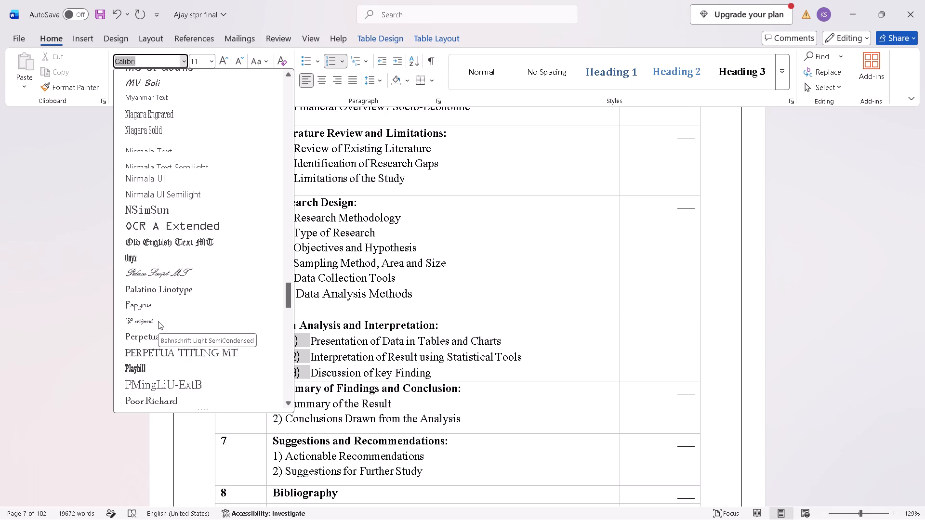
{"action": "scroll", "coordinate": [158, 321], "scroll_direction": "down", "scroll_amount": 3}
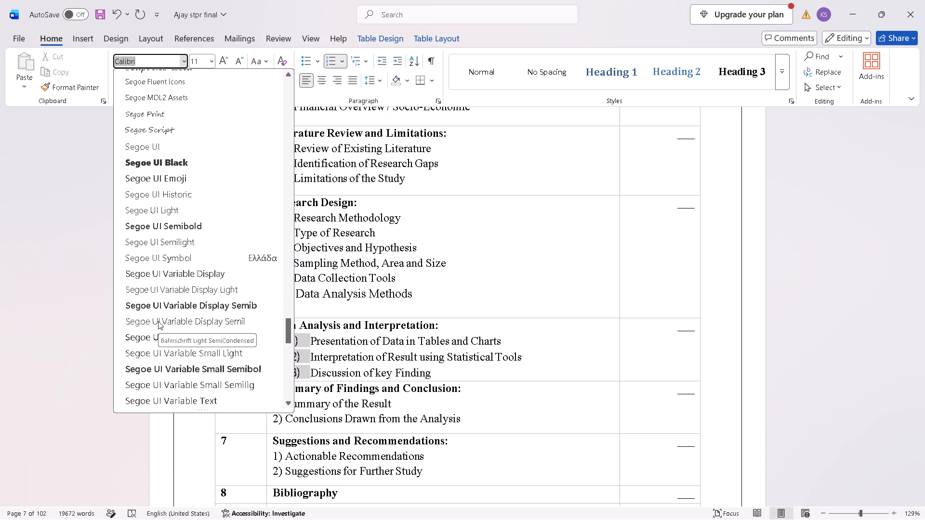
{"action": "scroll", "coordinate": [158, 321], "scroll_direction": "down", "scroll_amount": 4}
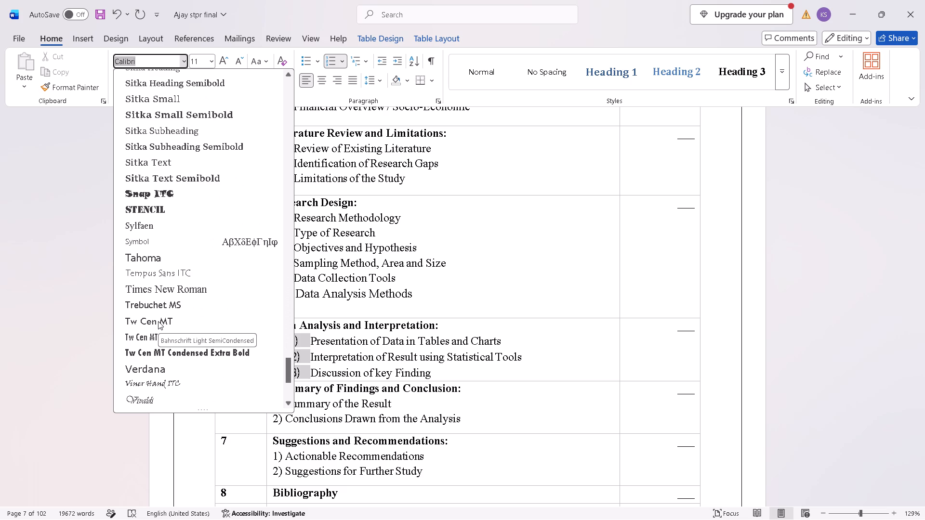
{"action": "left_click", "coordinate": [158, 295]}
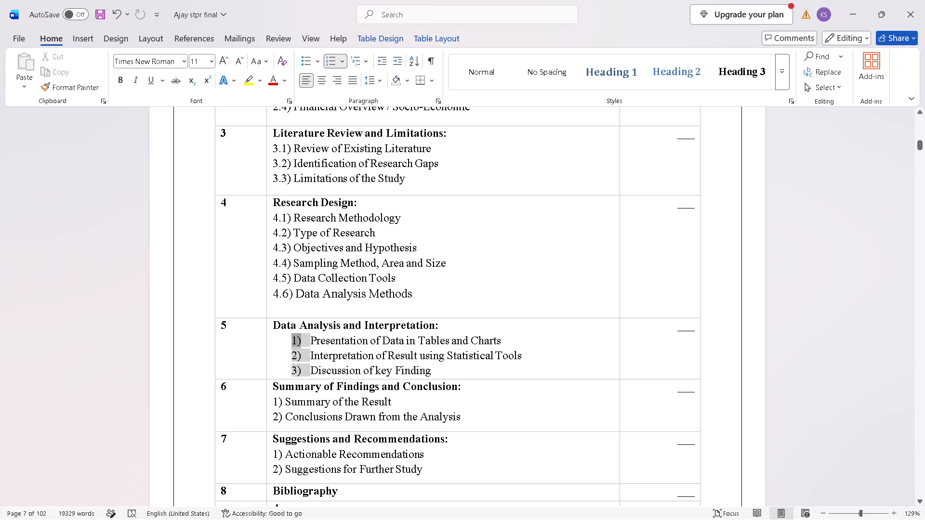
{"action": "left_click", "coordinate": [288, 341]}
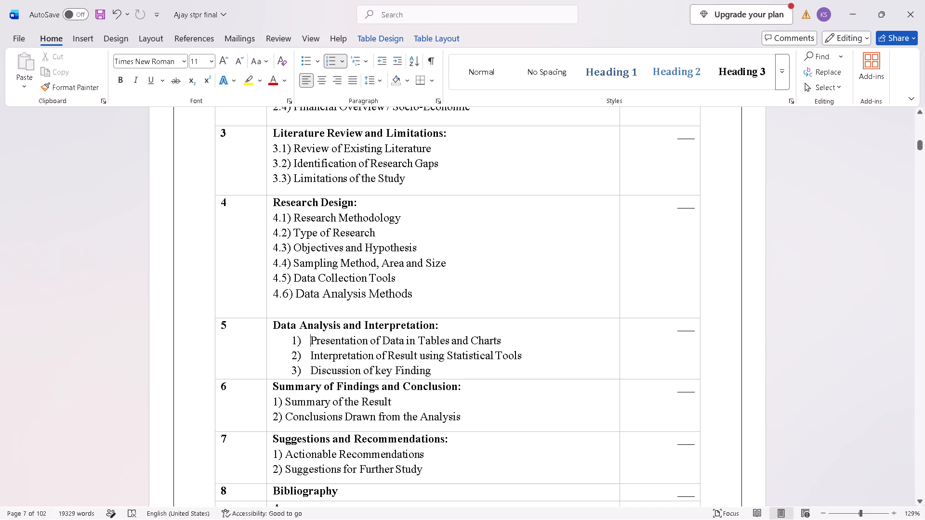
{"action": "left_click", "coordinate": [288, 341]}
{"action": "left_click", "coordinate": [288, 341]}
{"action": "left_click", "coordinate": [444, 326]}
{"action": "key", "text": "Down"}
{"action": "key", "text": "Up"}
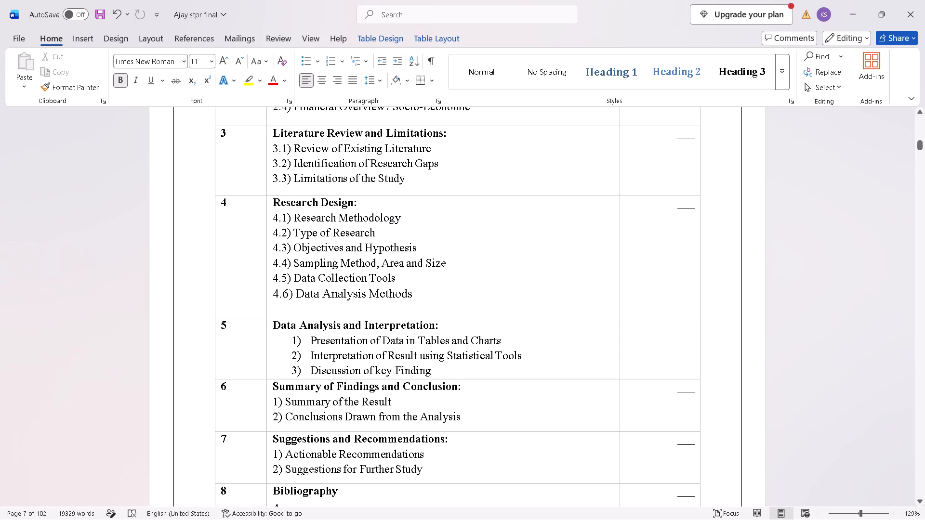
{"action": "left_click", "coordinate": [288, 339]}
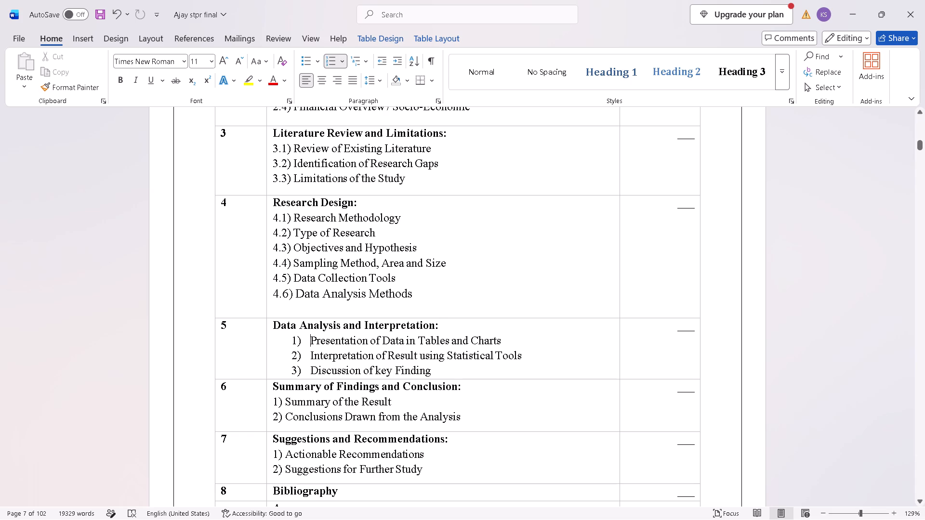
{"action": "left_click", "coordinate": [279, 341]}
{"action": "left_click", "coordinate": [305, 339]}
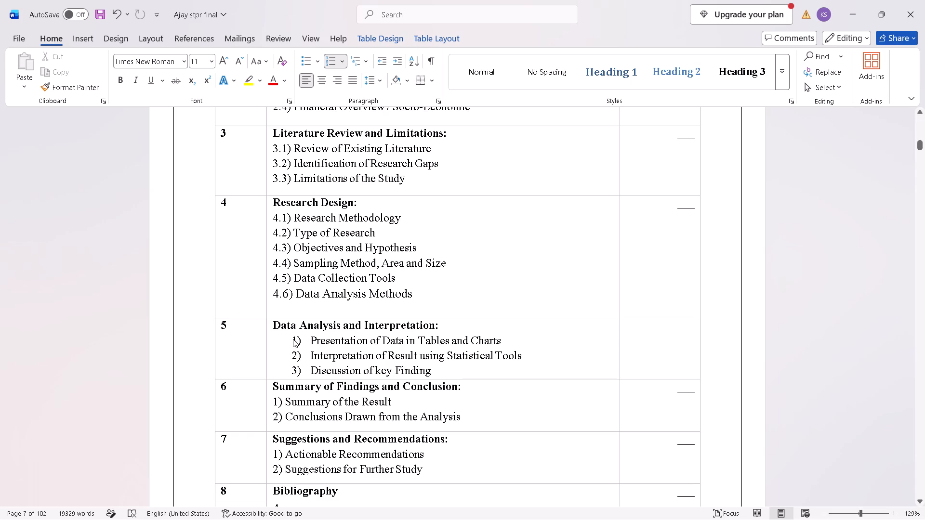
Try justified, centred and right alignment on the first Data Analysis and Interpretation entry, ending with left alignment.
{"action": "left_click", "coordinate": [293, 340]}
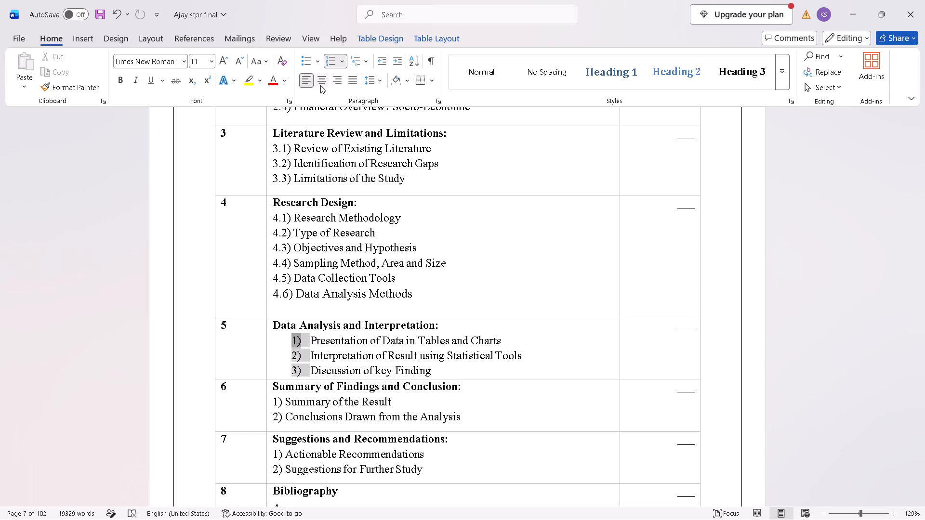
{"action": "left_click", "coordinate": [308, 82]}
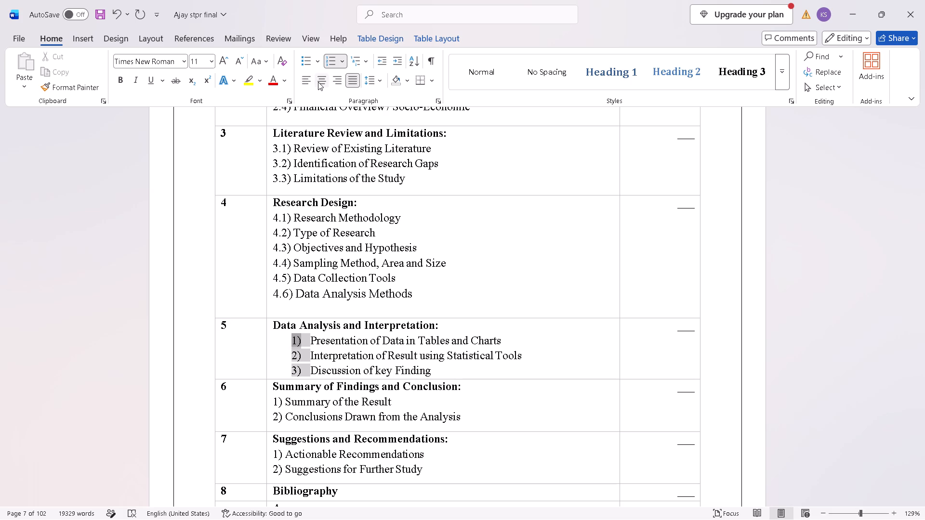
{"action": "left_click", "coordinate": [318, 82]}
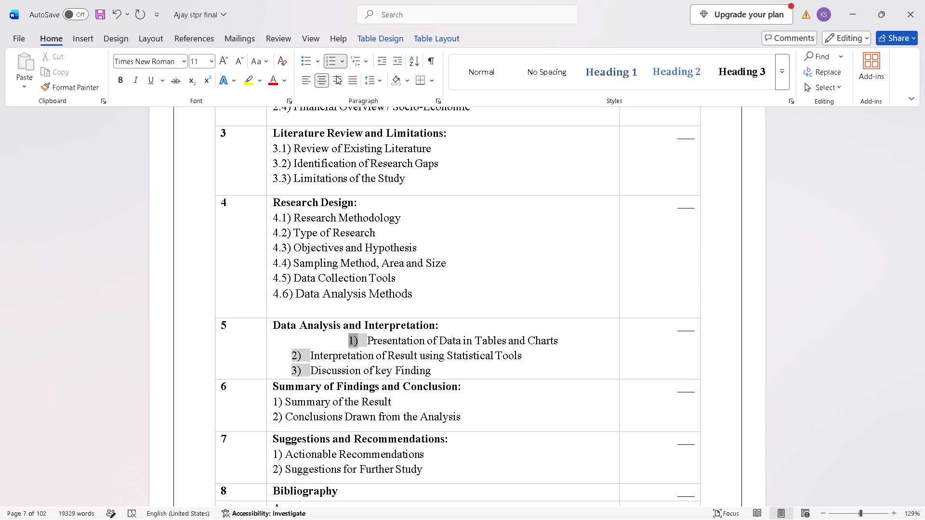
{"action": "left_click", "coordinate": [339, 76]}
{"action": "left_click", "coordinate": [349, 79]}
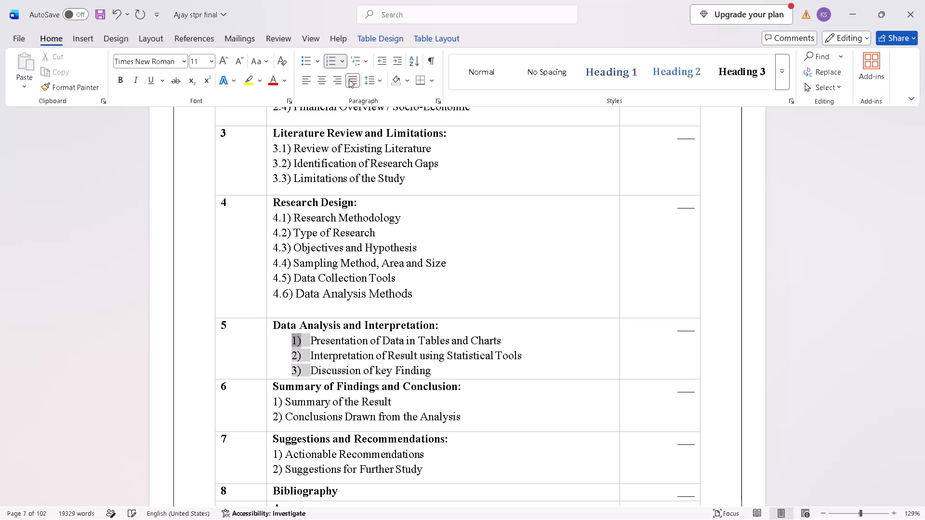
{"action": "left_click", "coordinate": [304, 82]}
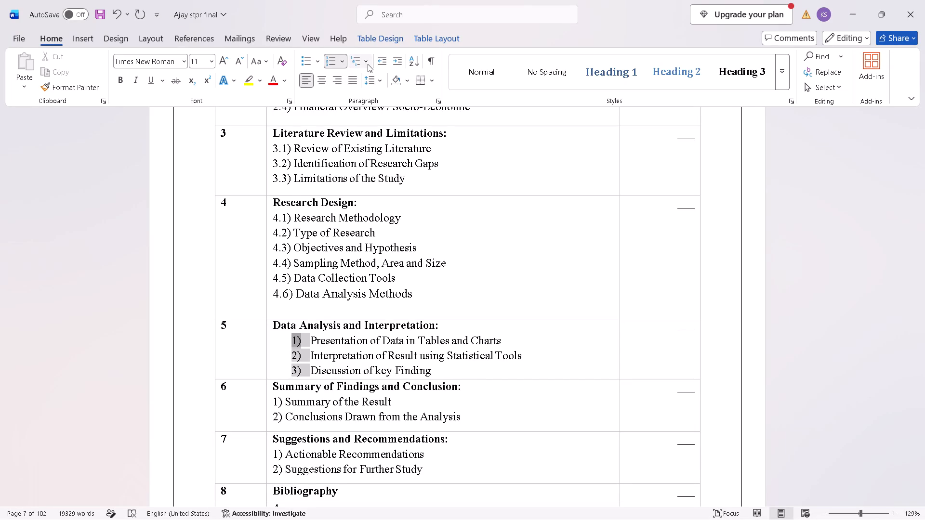
Decrease the indent of the three numbered Data Analysis and Interpretation entries so they start level with their heading.
{"action": "triple_click", "coordinate": [386, 57]}
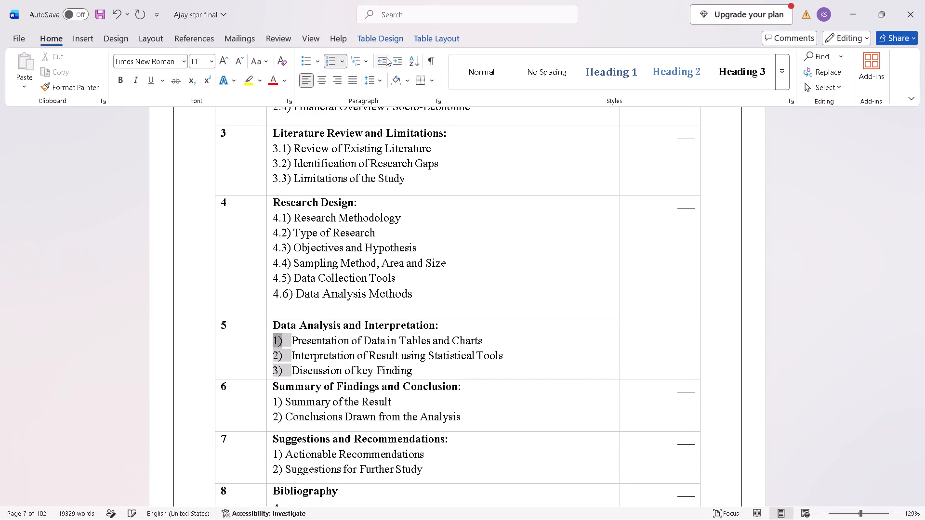
{"action": "left_click", "coordinate": [396, 59]}
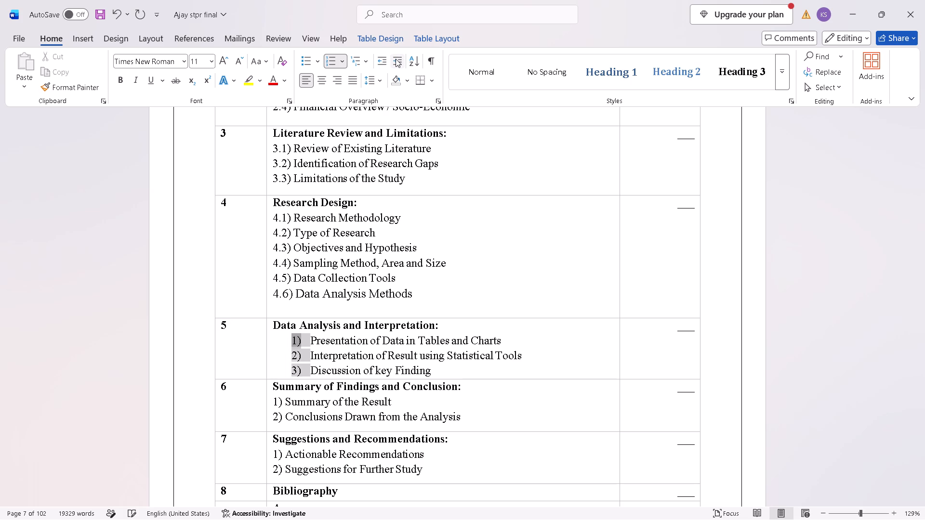
{"action": "left_click", "coordinate": [383, 60]}
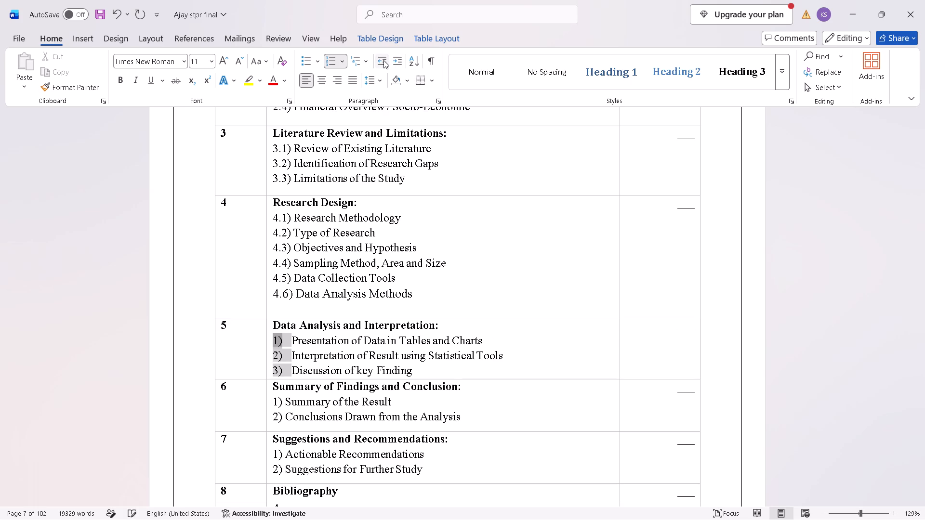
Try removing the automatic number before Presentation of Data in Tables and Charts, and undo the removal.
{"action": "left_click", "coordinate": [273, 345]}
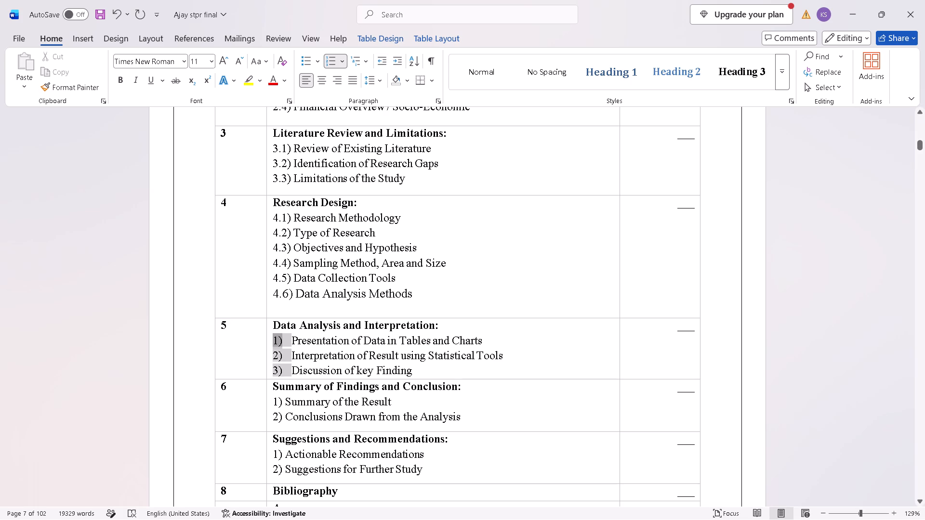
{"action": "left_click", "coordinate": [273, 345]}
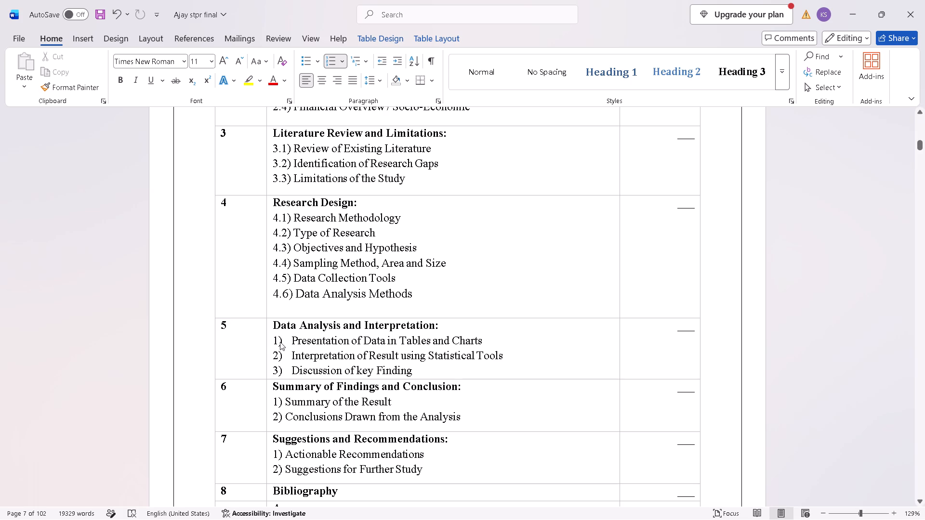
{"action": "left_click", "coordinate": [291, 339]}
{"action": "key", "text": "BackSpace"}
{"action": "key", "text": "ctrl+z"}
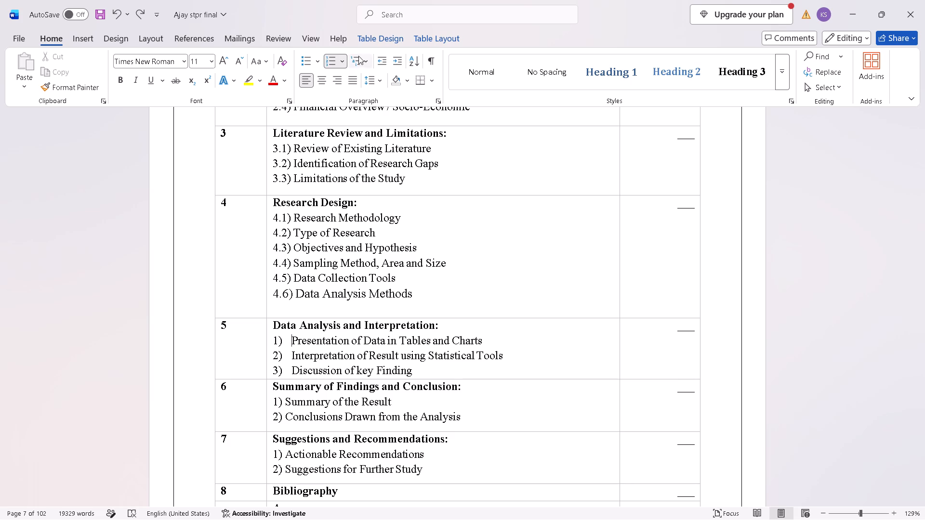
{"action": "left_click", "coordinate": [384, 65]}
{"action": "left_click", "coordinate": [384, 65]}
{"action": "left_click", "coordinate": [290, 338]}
Remove the automatic list numbers from the three Data Analysis and Interpretation entries in the Table of Content.
{"action": "key", "text": "BackSpace"}
{"action": "left_click", "coordinate": [295, 357]}
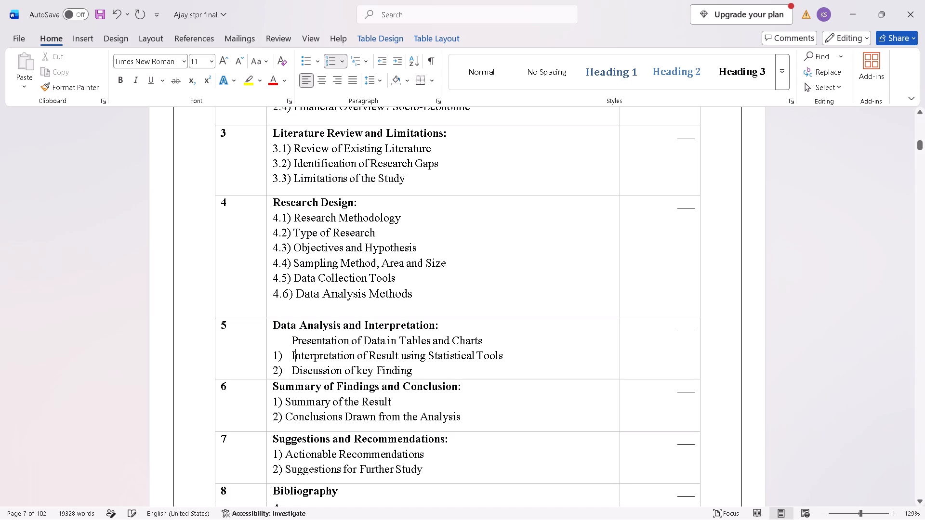
{"action": "left_click", "coordinate": [292, 355]}
{"action": "key", "text": "BackSpace"}
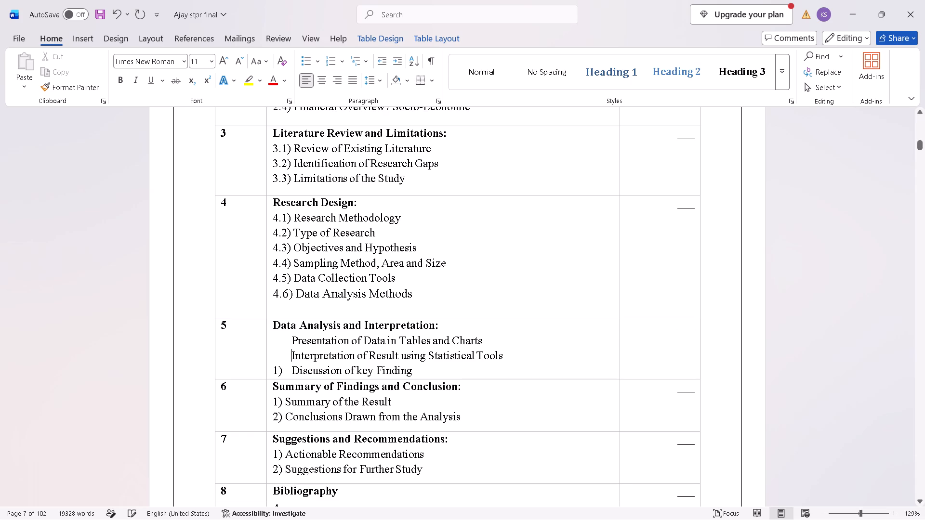
{"action": "left_click", "coordinate": [291, 372]}
{"action": "key", "text": "BackSpace"}
Decrease the indent of the three unnumbered Data Analysis and Interpretation entries so they start level with their heading.
{"action": "left_click_drag", "start_coordinate": [288, 338], "coordinate": [422, 371]}
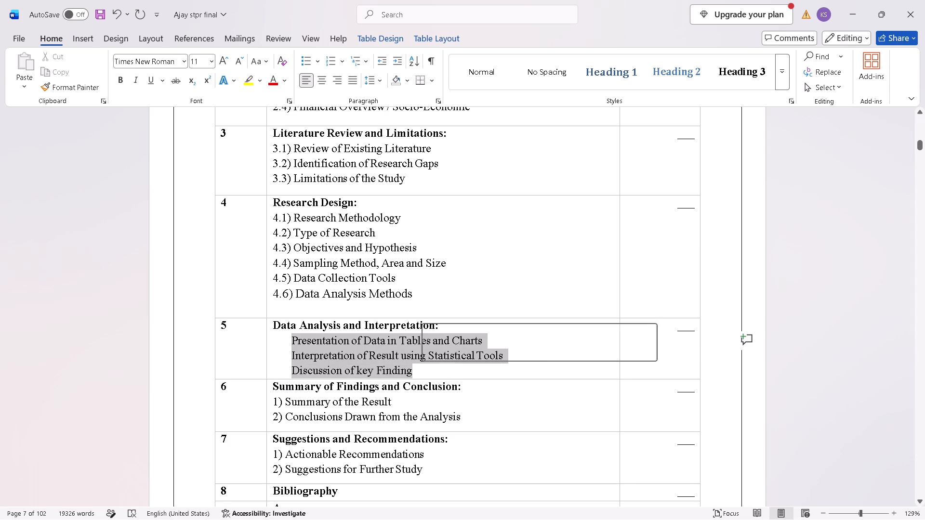
{"action": "left_click", "coordinate": [384, 63]}
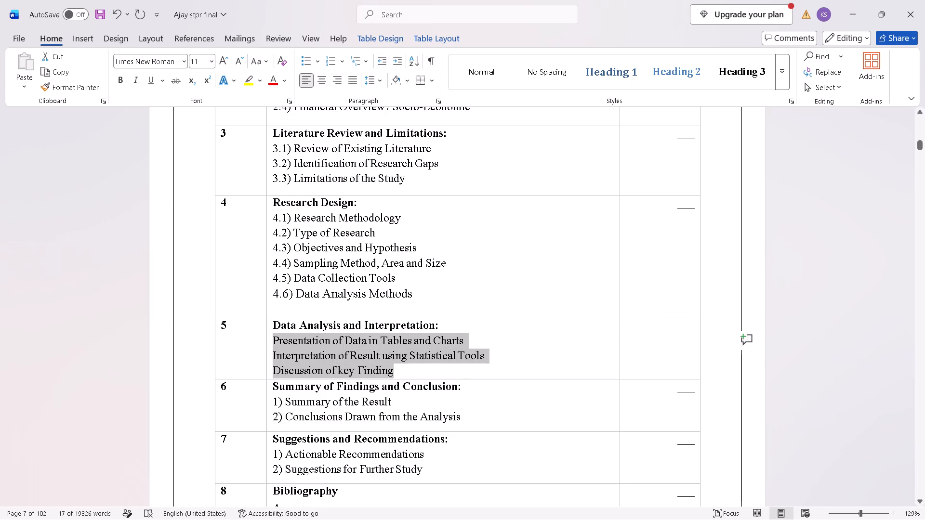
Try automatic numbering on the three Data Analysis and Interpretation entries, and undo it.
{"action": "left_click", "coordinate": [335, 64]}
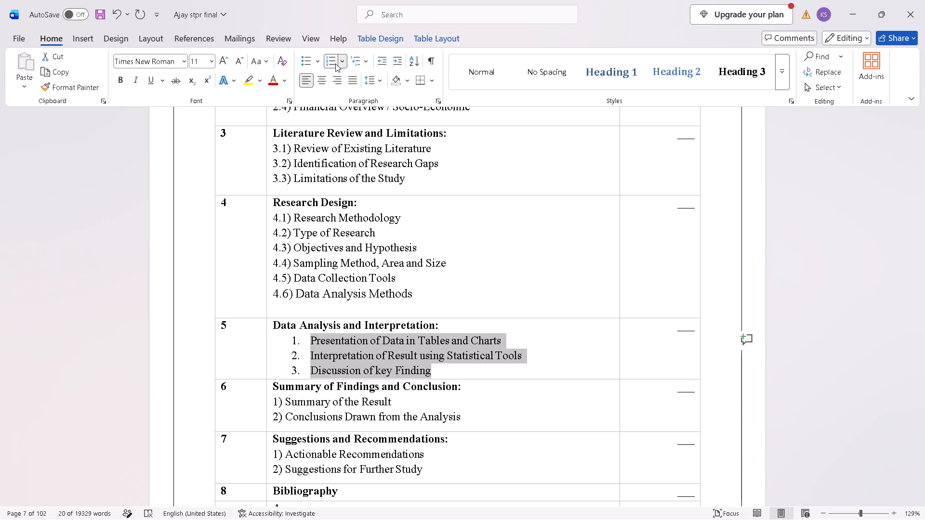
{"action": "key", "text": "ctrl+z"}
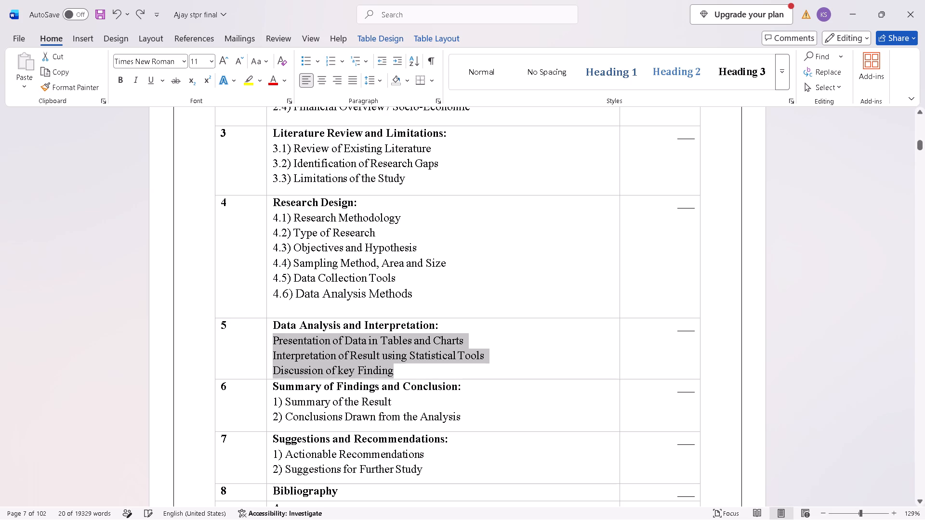
Number the three Data Analysis and Interpretation entries manually as 5.1), 5.2) and 5.3).
{"action": "left_click", "coordinate": [276, 339]}
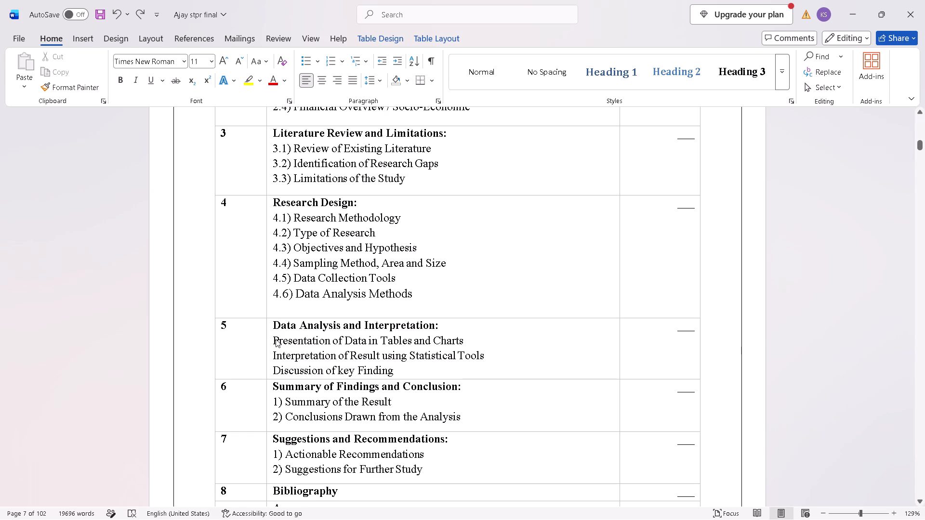
{"action": "type", "text": "5.1"}
{"action": "key", "text": "shift+parenright"}
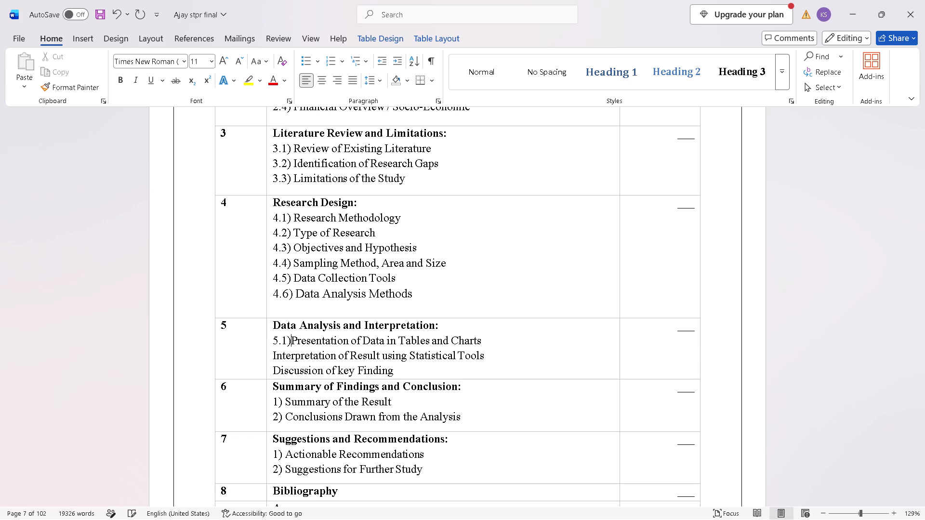
{"action": "left_click", "coordinate": [273, 355]}
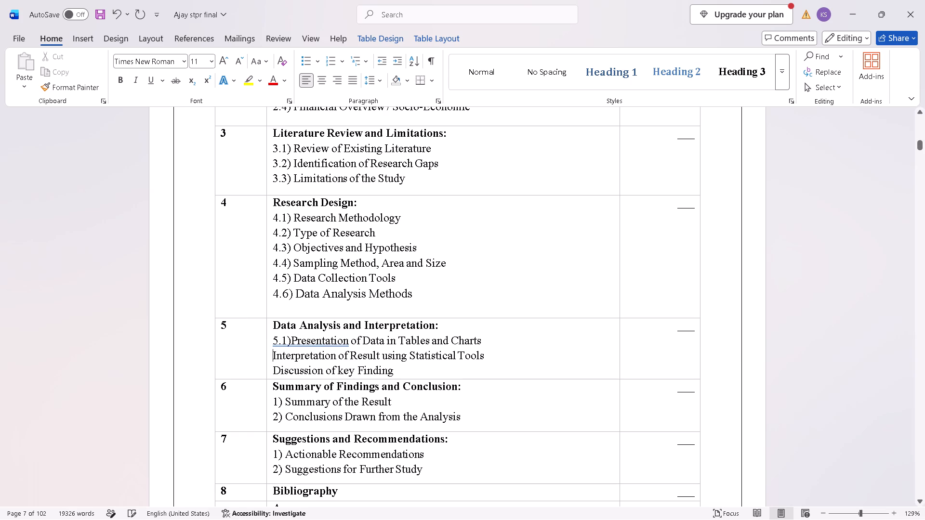
{"action": "type", "text": "5."}
{"action": "key", "text": "2"}
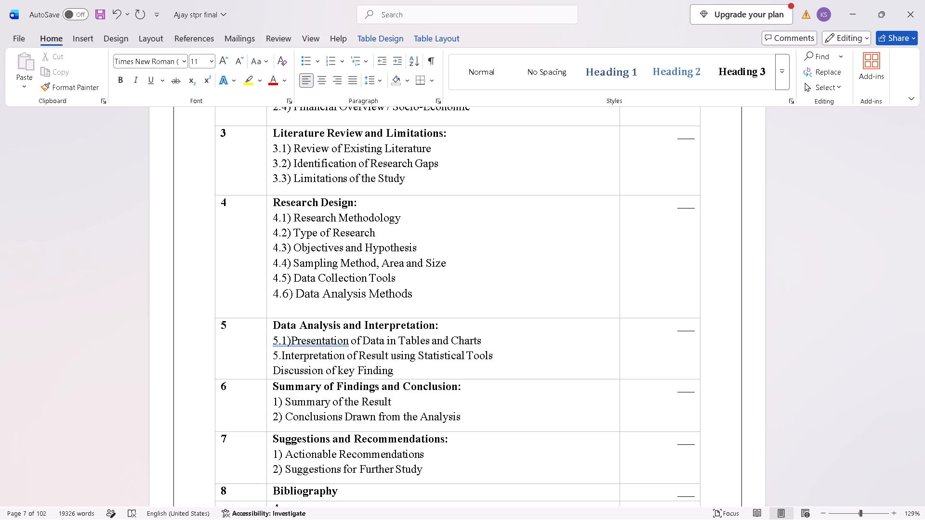
{"action": "key", "text": "shift+parenright"}
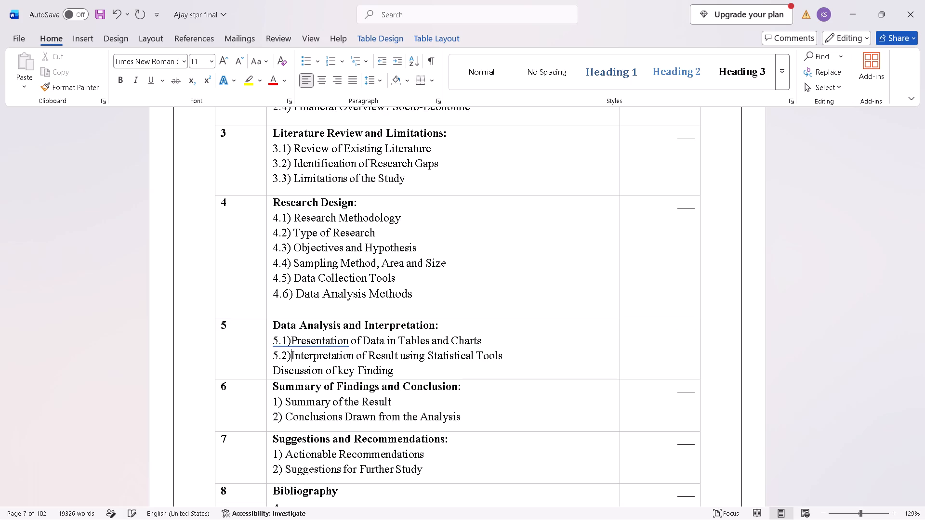
{"action": "left_click", "coordinate": [274, 369]}
{"action": "key", "text": "5"}
{"action": "key", "text": "period"}
{"action": "key", "text": "3"}
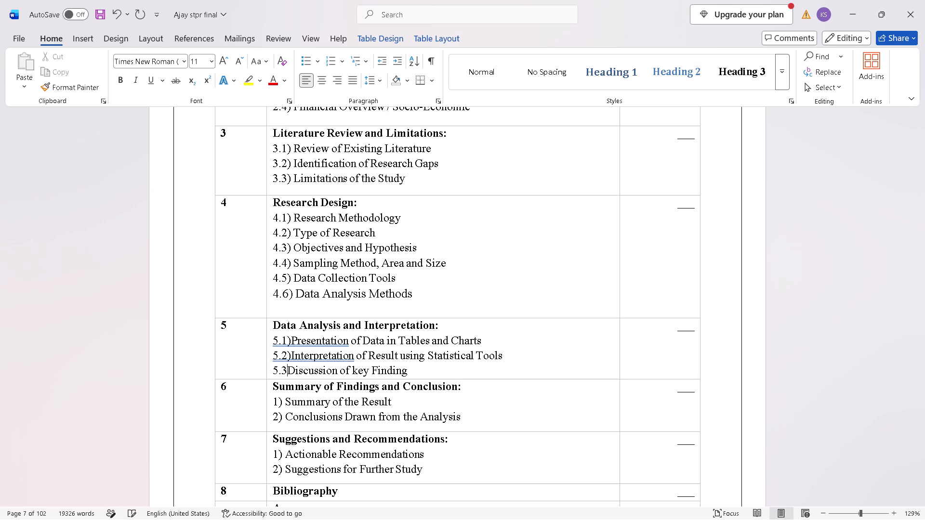
{"action": "left_click", "coordinate": [431, 376]}
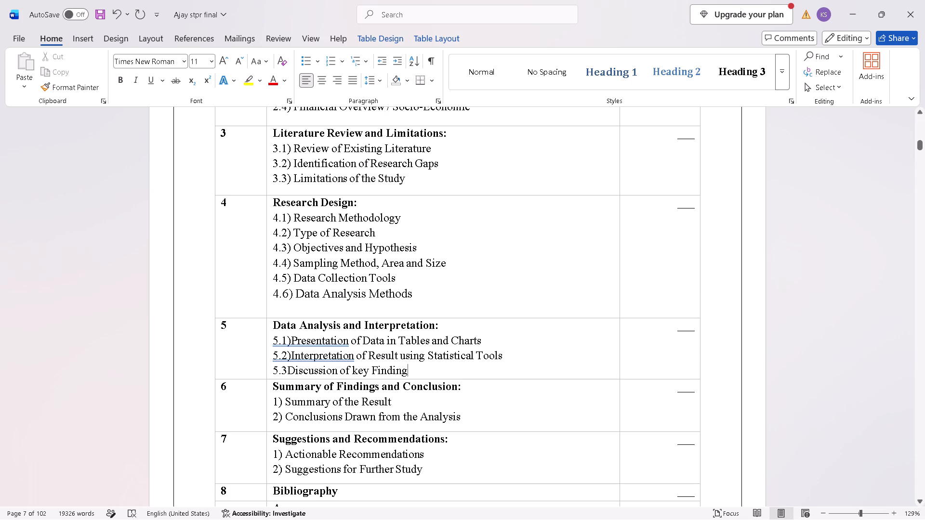
{"action": "left_click", "coordinate": [286, 369]}
{"action": "key", "text": "shift+parenright"}
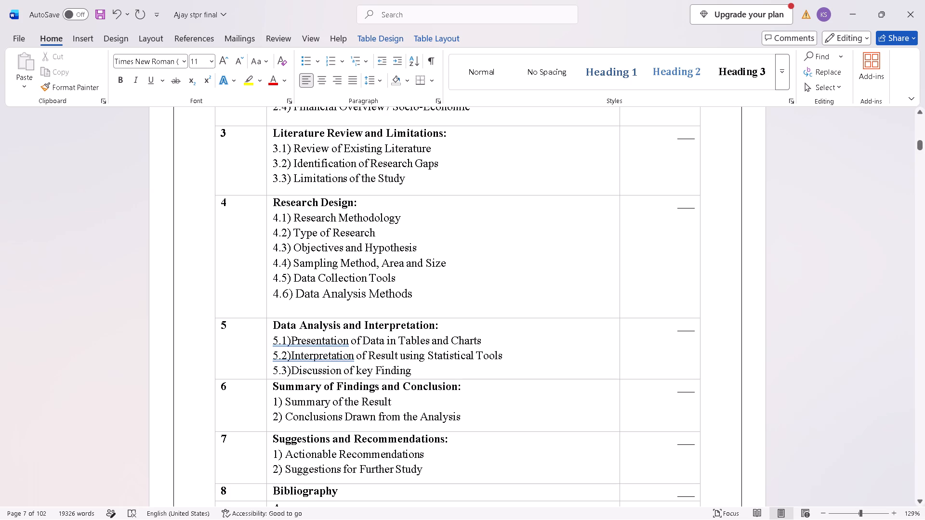
{"action": "left_click", "coordinate": [434, 370]}
Prefix the two Summary of Findings and Conclusion entries with the chapter number so they read 6.1) and 6.2).
{"action": "scroll", "coordinate": [434, 370], "scroll_direction": "up", "scroll_amount": 3}
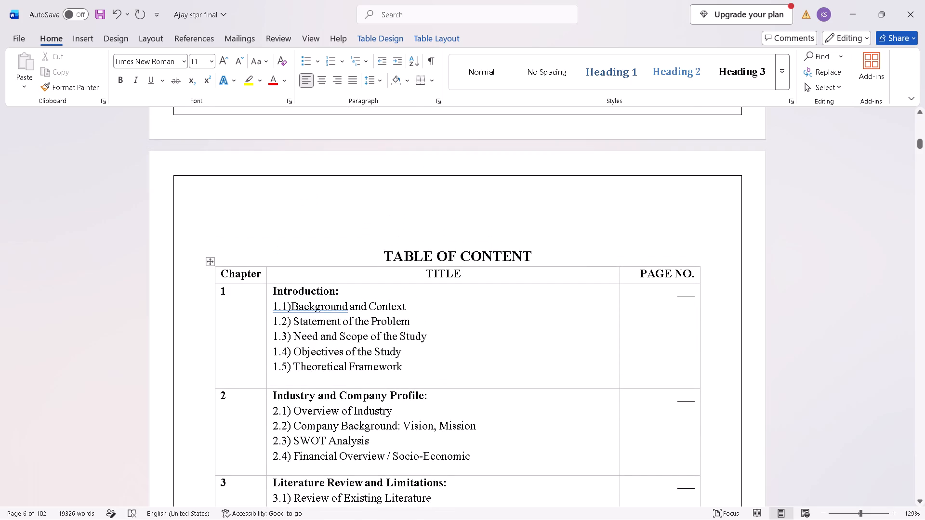
{"action": "scroll", "coordinate": [434, 370], "scroll_direction": "down", "scroll_amount": 3}
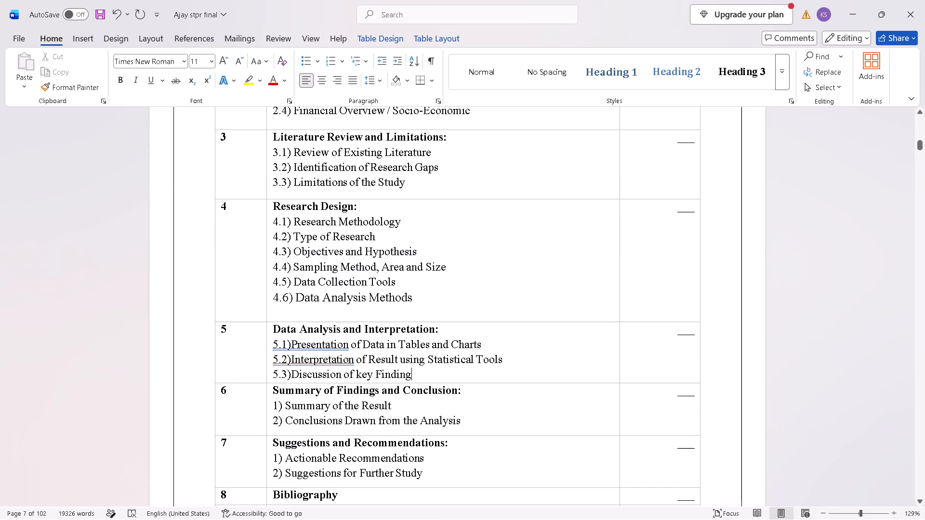
{"action": "left_click", "coordinate": [273, 407]}
{"action": "type", "text": "6."}
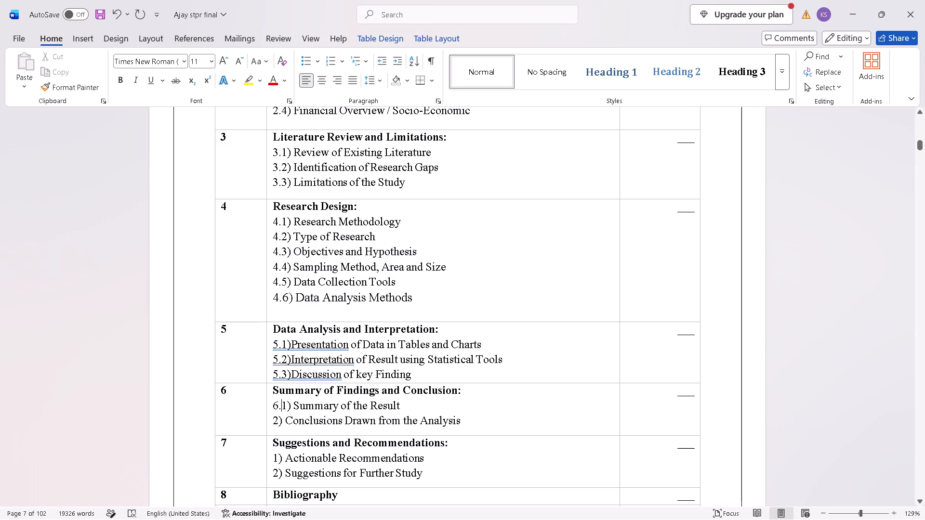
{"action": "left_click", "coordinate": [277, 421]}
{"action": "key", "text": "Left"}
{"action": "type", "text": "6."}
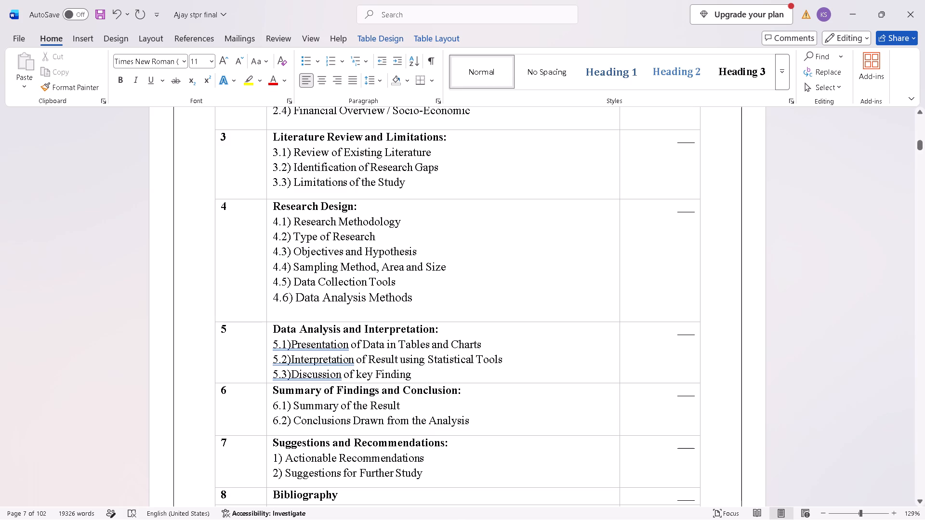
Prefix the two Suggestions and Recommendations entries with the chapter number so they read 7.1) and 7.2).
{"action": "left_click", "coordinate": [272, 457]}
{"action": "left_click", "coordinate": [272, 457]}
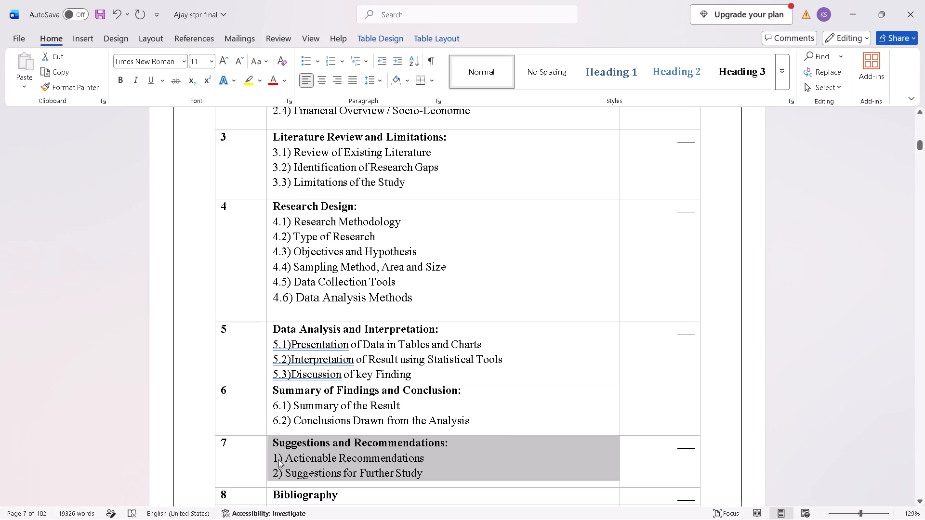
{"action": "left_click", "coordinate": [277, 459]}
{"action": "left_click", "coordinate": [274, 458]}
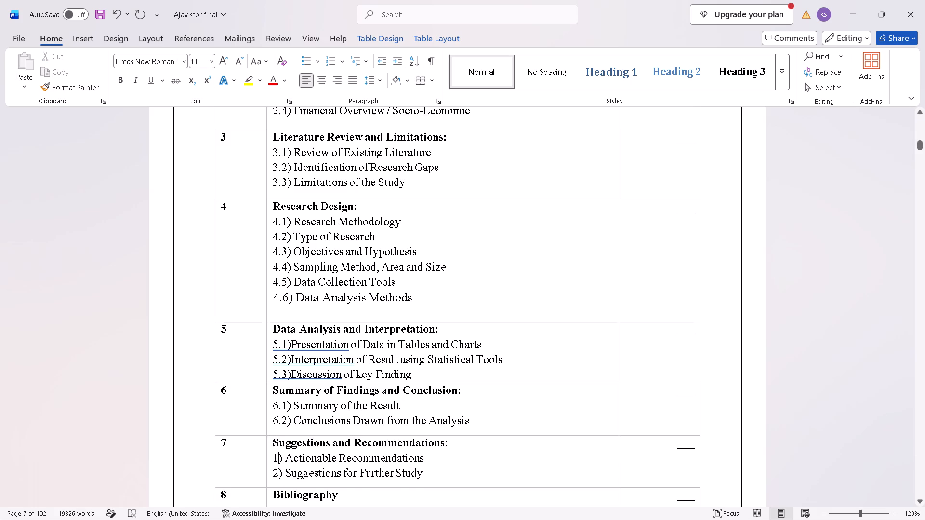
{"action": "type", "text": "7."}
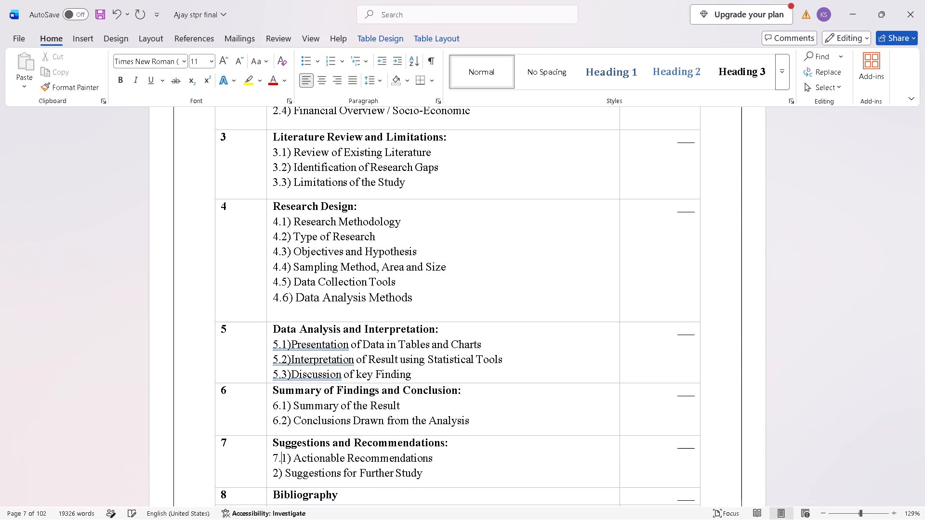
{"action": "left_click", "coordinate": [276, 473]}
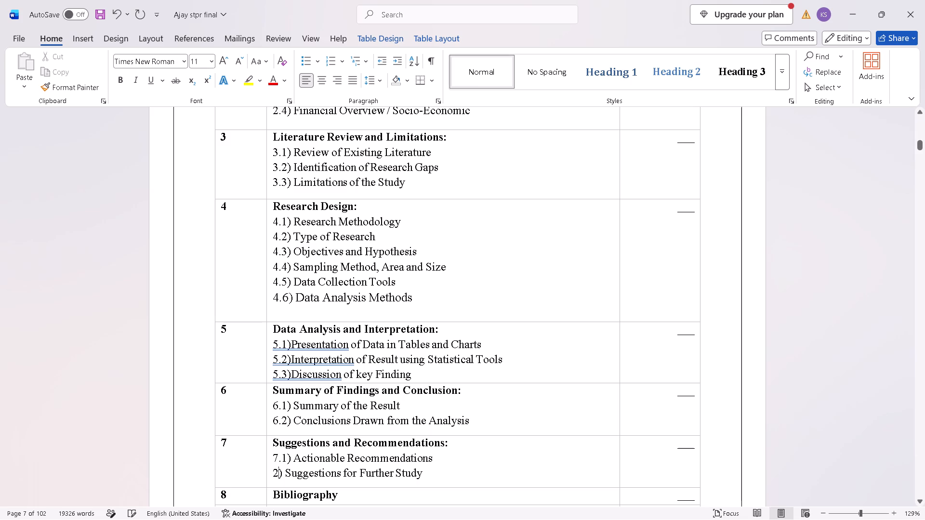
{"action": "left_click", "coordinate": [275, 473]}
{"action": "type", "text": "7."}
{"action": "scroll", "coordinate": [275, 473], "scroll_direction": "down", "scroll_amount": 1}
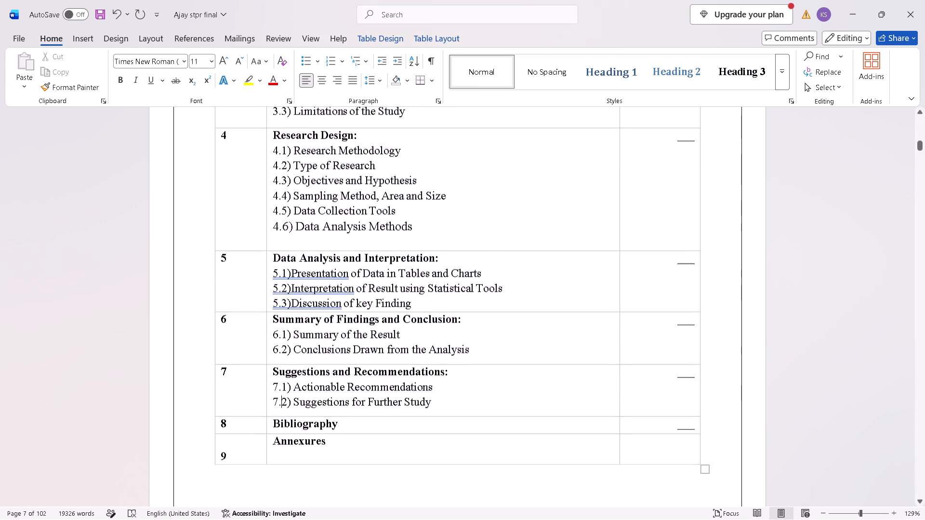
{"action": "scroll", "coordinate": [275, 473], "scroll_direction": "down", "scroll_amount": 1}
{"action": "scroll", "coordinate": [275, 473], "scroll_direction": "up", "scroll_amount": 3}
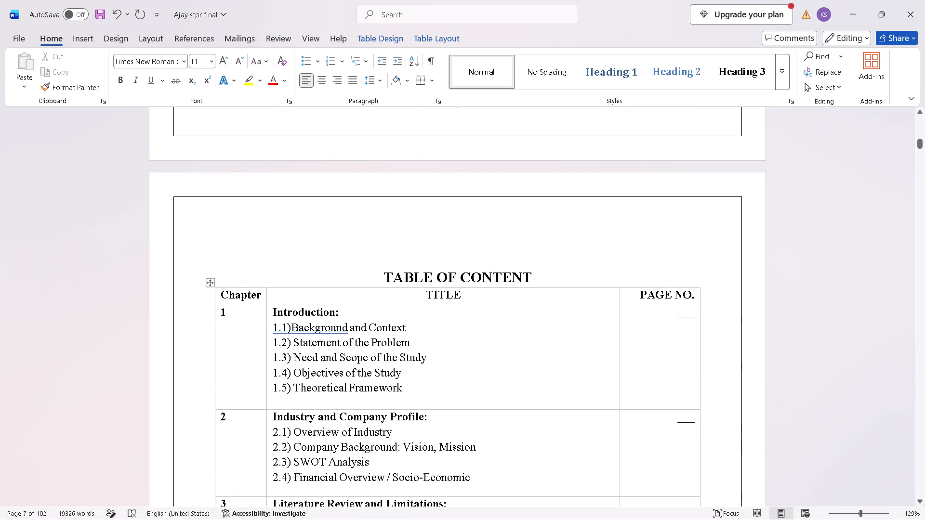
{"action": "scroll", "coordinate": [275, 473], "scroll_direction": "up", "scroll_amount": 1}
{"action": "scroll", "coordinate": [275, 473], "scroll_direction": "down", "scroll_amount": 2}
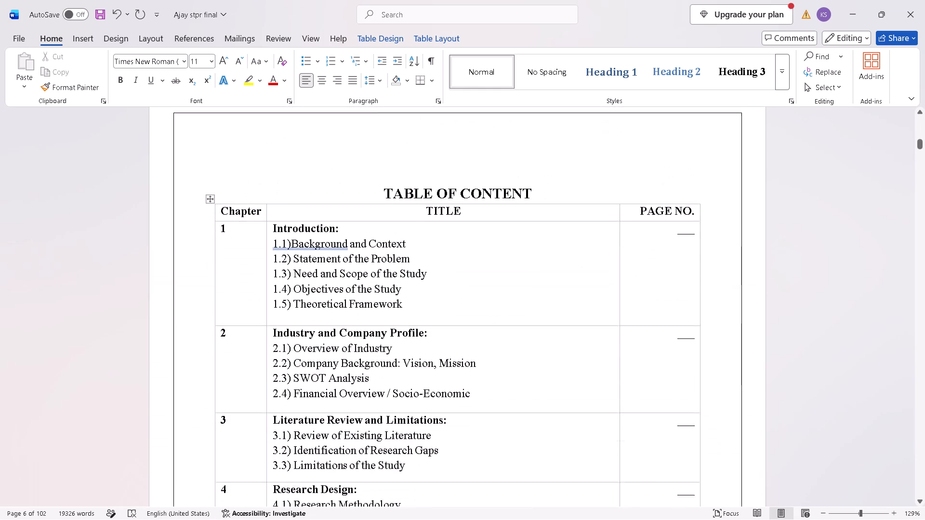
Remove an empty line above the CHAPTER 1 heading on the Introduction title page.
{"action": "scroll", "coordinate": [275, 473], "scroll_direction": "down", "scroll_amount": 4}
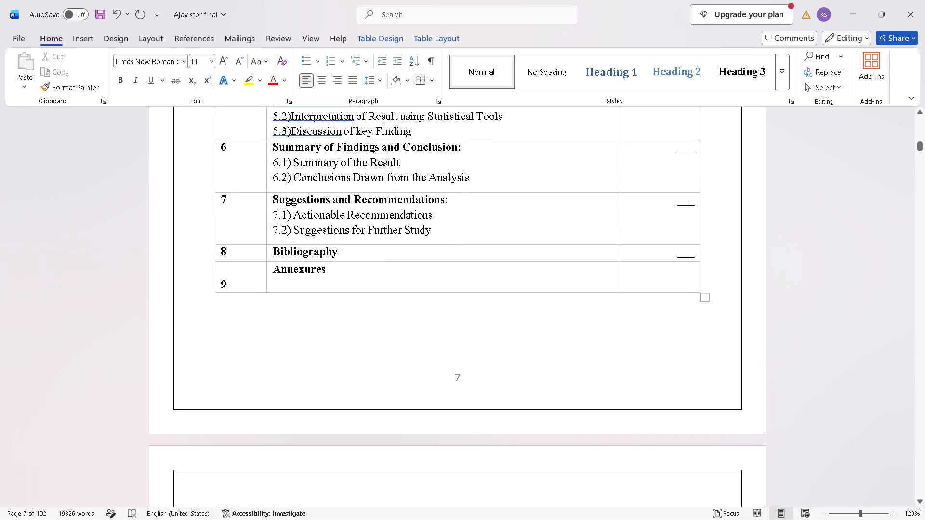
{"action": "scroll", "coordinate": [275, 473], "scroll_direction": "down", "scroll_amount": 6}
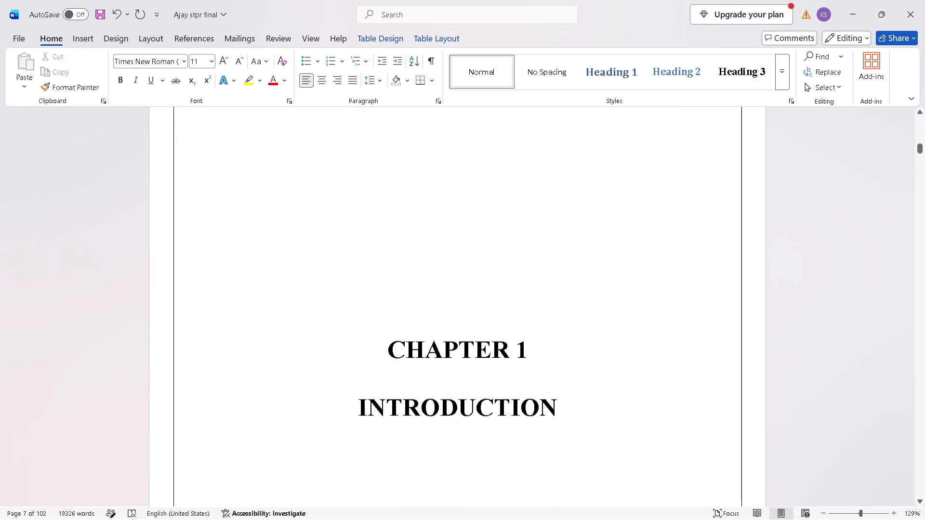
{"action": "scroll", "coordinate": [275, 473], "scroll_direction": "down", "scroll_amount": 5, "text": "ctrl"}
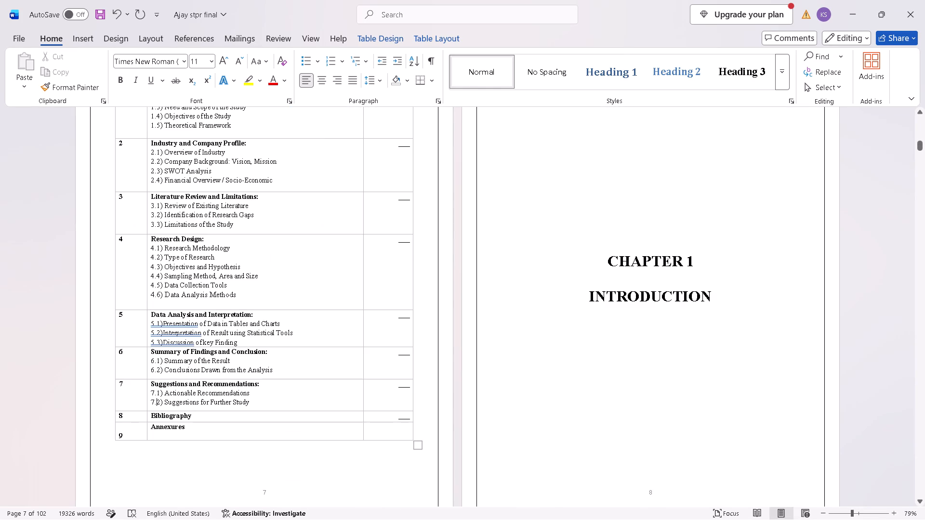
{"action": "scroll", "coordinate": [497, 293], "scroll_direction": "up", "scroll_amount": 3}
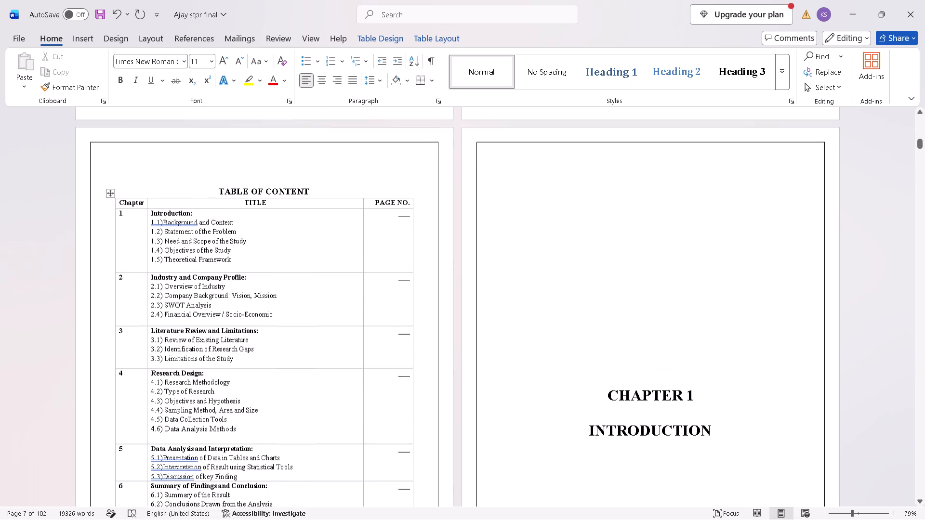
{"action": "left_click", "coordinate": [607, 292]}
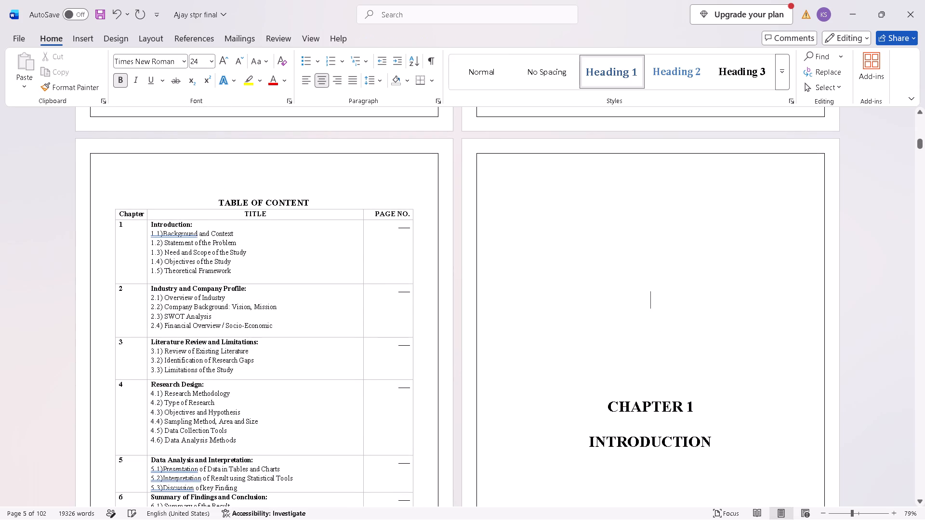
{"action": "key", "text": "BackSpace"}
{"action": "key", "text": "BackSpace"}
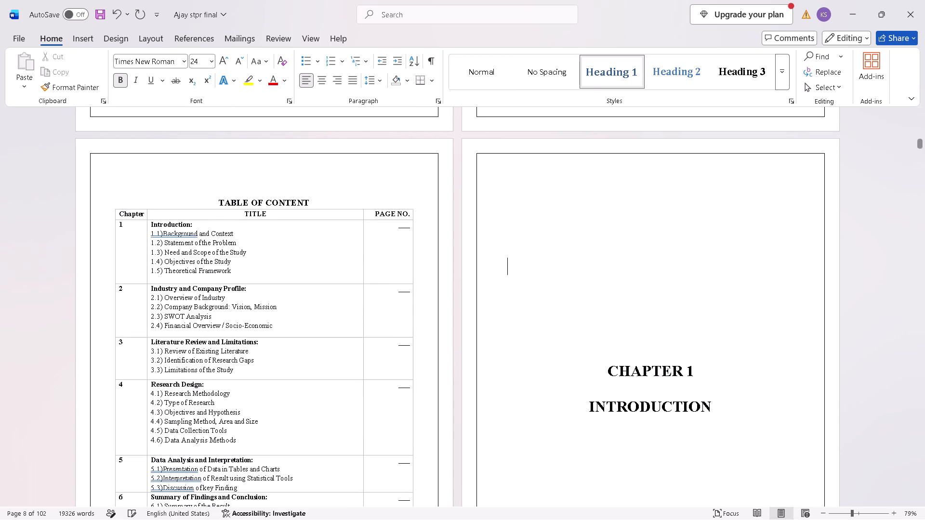
{"action": "scroll", "coordinate": [607, 292], "scroll_direction": "down", "scroll_amount": 5}
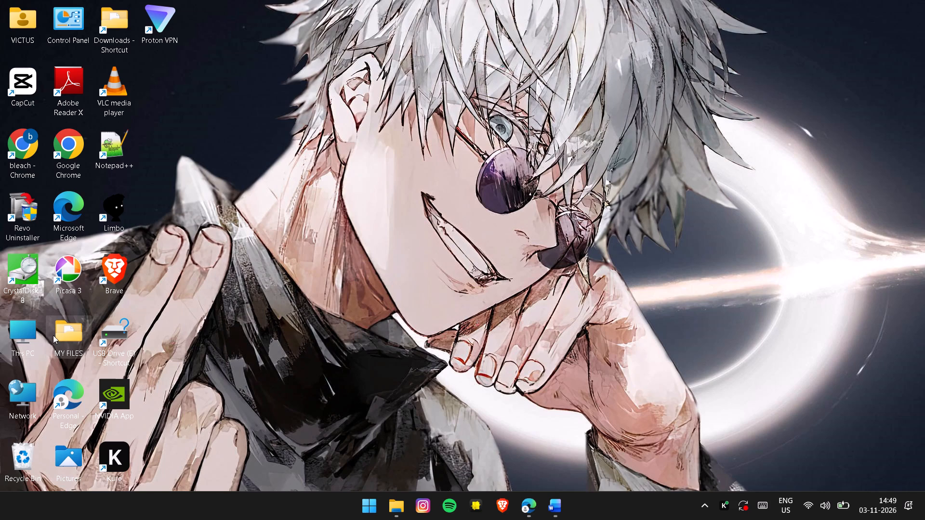
Open the table of contents photo "WhatsApp Image 2026-10-22 at 8.35.49 PM" from the Downloads folder and examine its chapter list.
{"action": "double_click", "coordinate": [31, 328]}
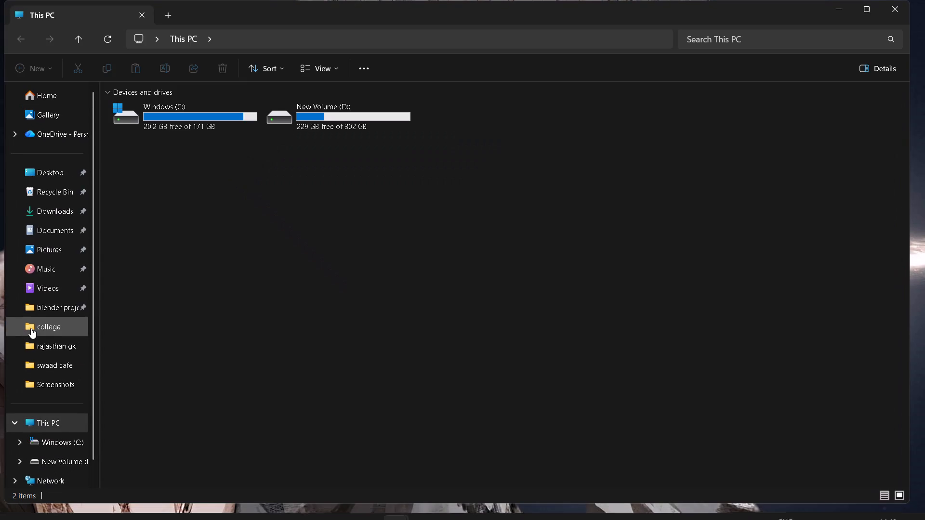
{"action": "left_click", "coordinate": [50, 214]}
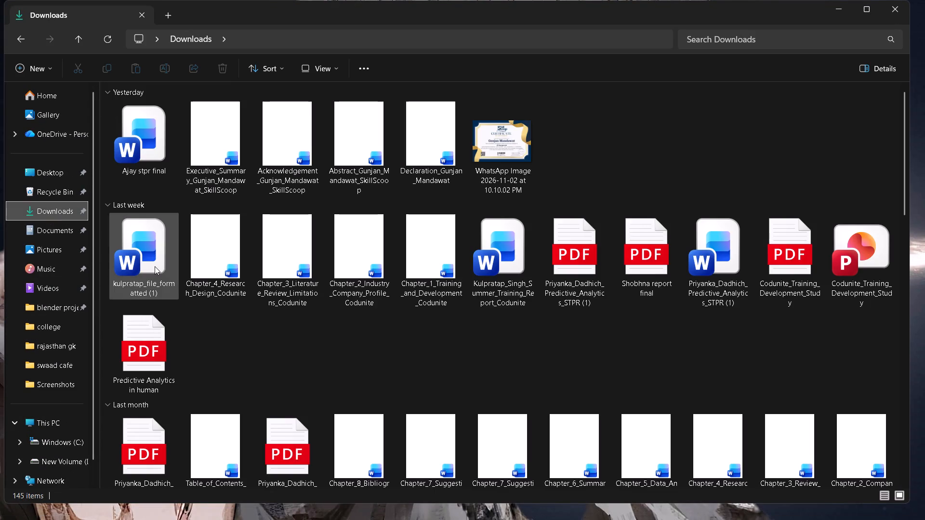
{"action": "scroll", "coordinate": [288, 323], "scroll_direction": "down", "scroll_amount": 1}
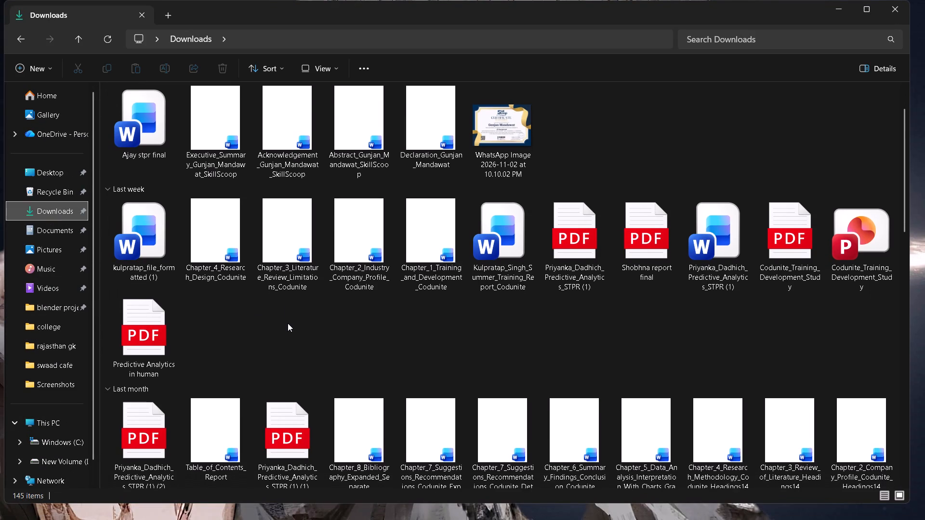
{"action": "scroll", "coordinate": [288, 323], "scroll_direction": "down", "scroll_amount": 3}
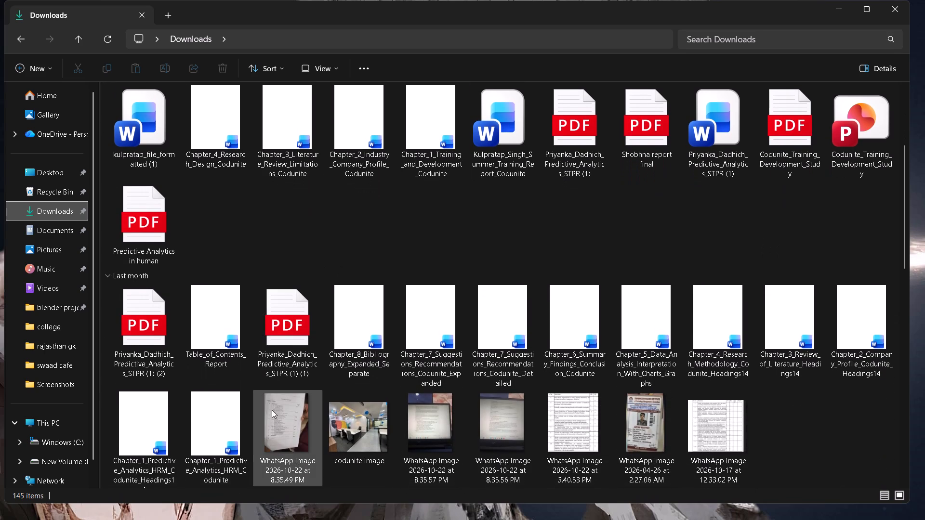
{"action": "left_click", "coordinate": [272, 419]}
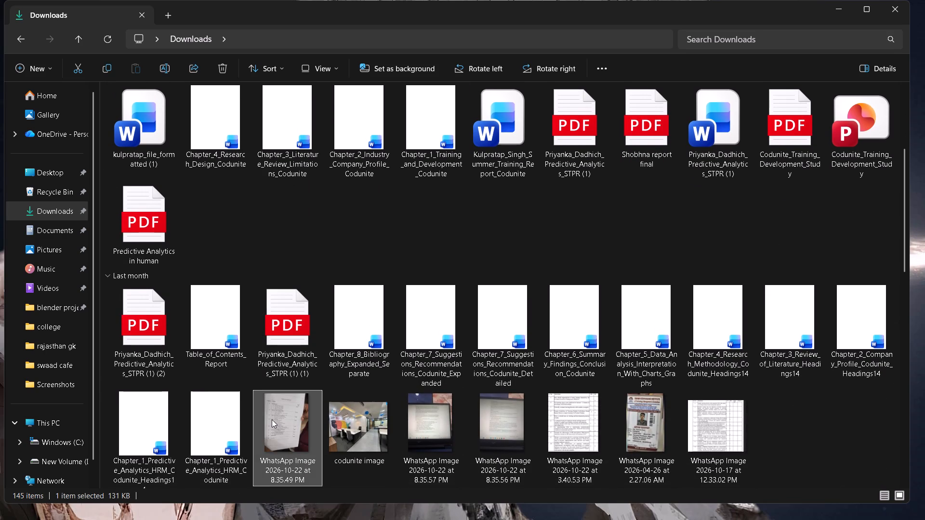
{"action": "double_click", "coordinate": [272, 419]}
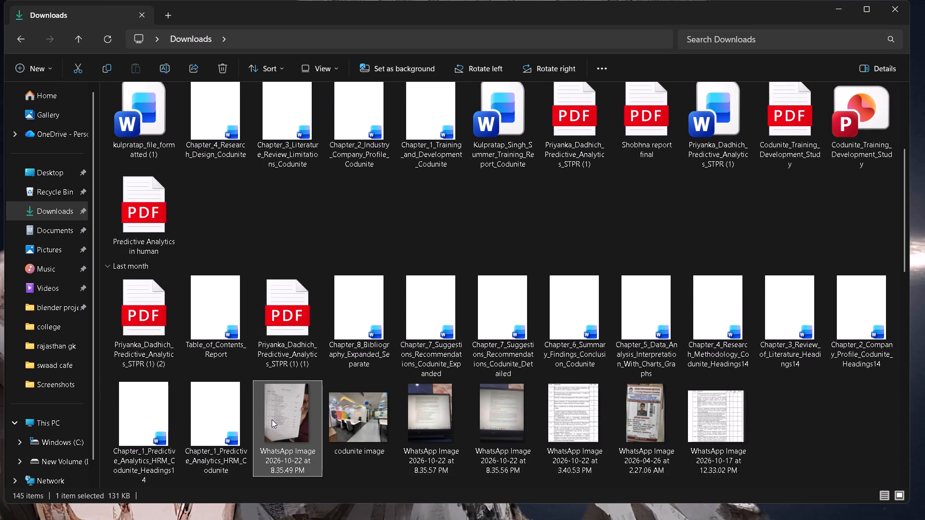
{"action": "scroll", "coordinate": [422, 197], "scroll_direction": "up", "scroll_amount": 2}
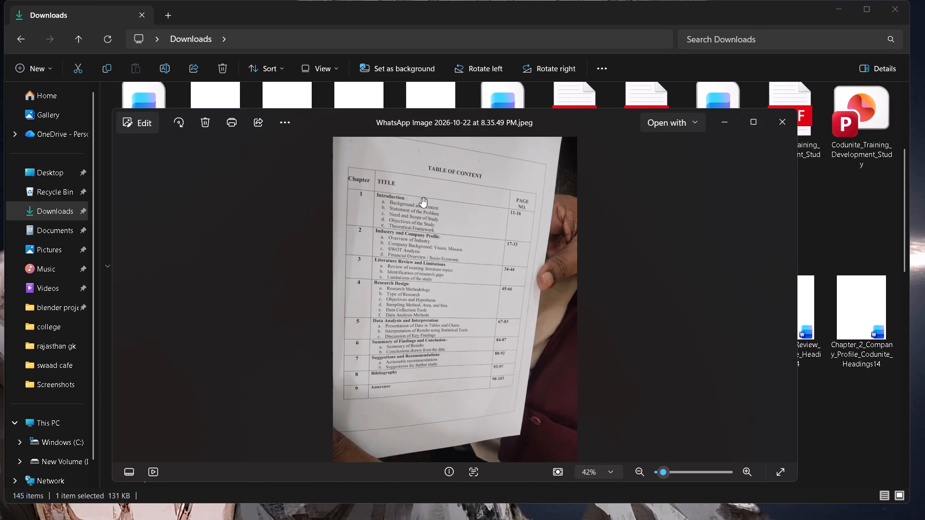
{"action": "scroll", "coordinate": [422, 197], "scroll_direction": "up", "scroll_amount": 2}
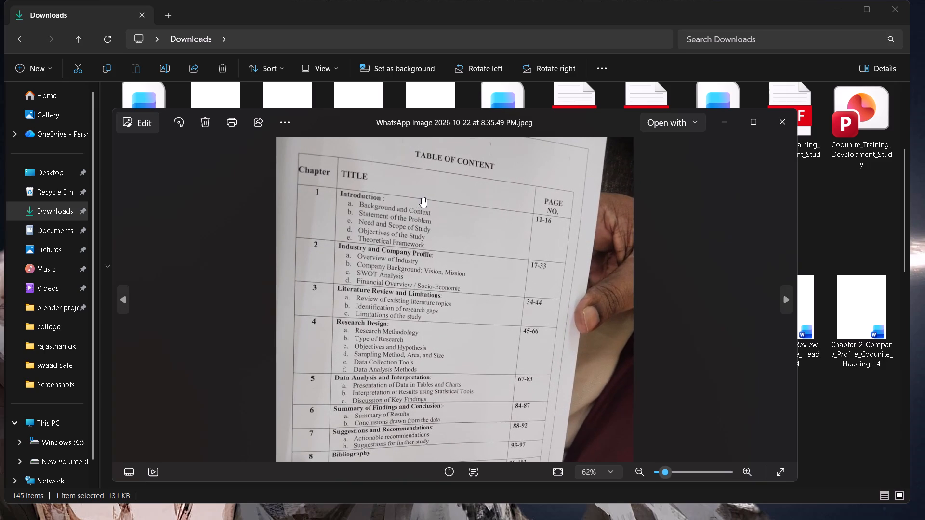
{"action": "scroll", "coordinate": [422, 197], "scroll_direction": "down", "scroll_amount": 1}
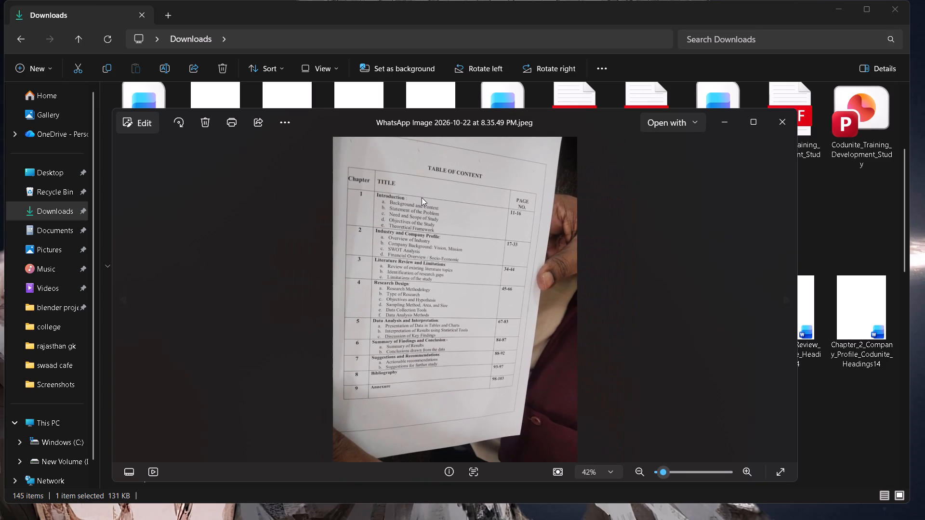
{"action": "scroll", "coordinate": [422, 197], "scroll_direction": "up", "scroll_amount": 1}
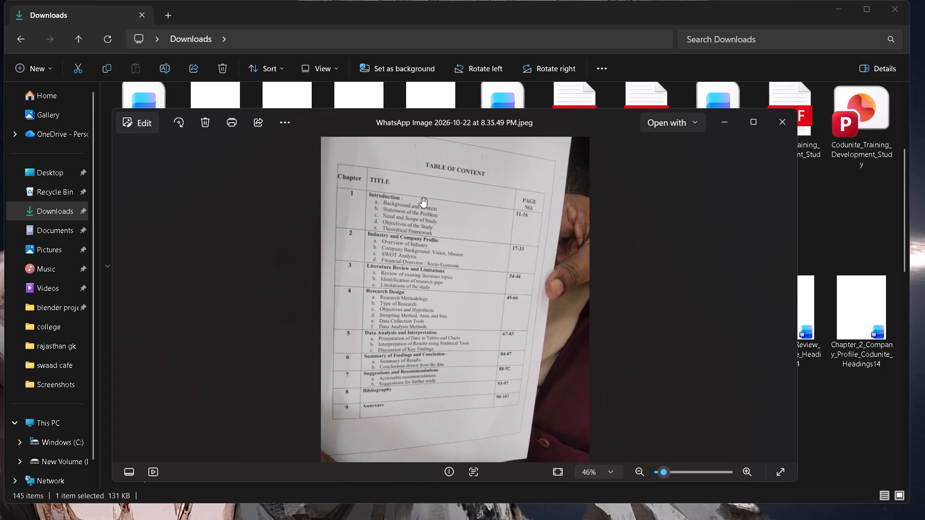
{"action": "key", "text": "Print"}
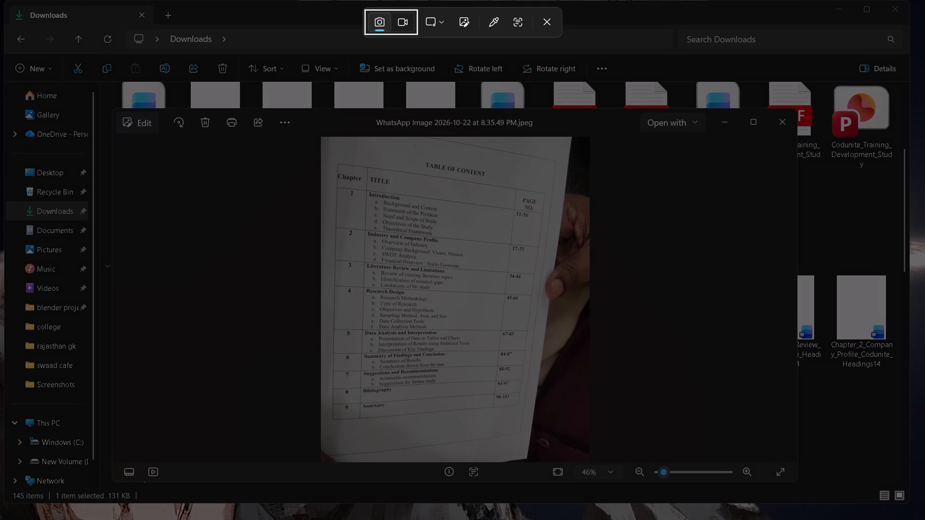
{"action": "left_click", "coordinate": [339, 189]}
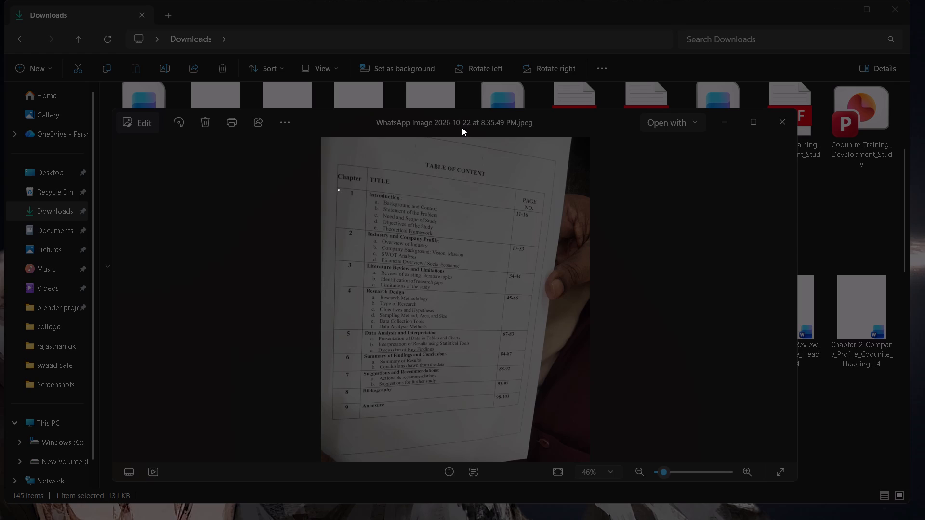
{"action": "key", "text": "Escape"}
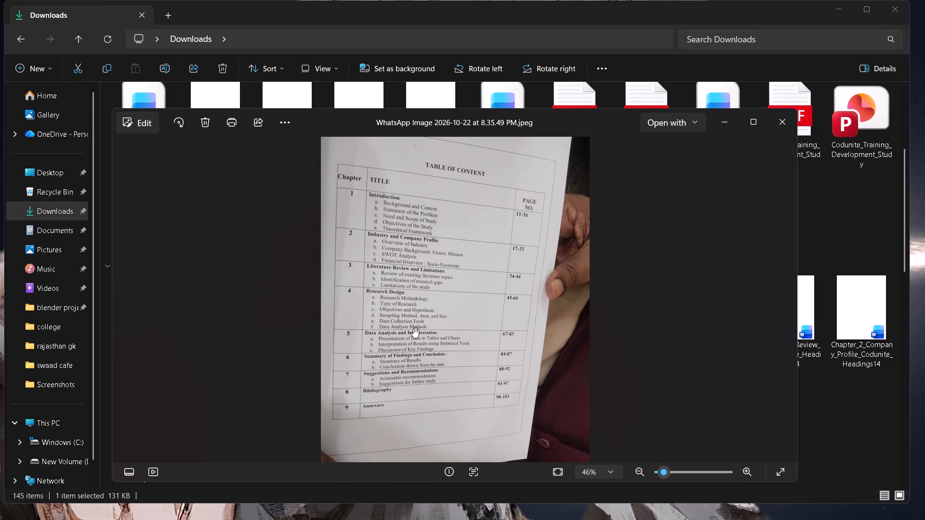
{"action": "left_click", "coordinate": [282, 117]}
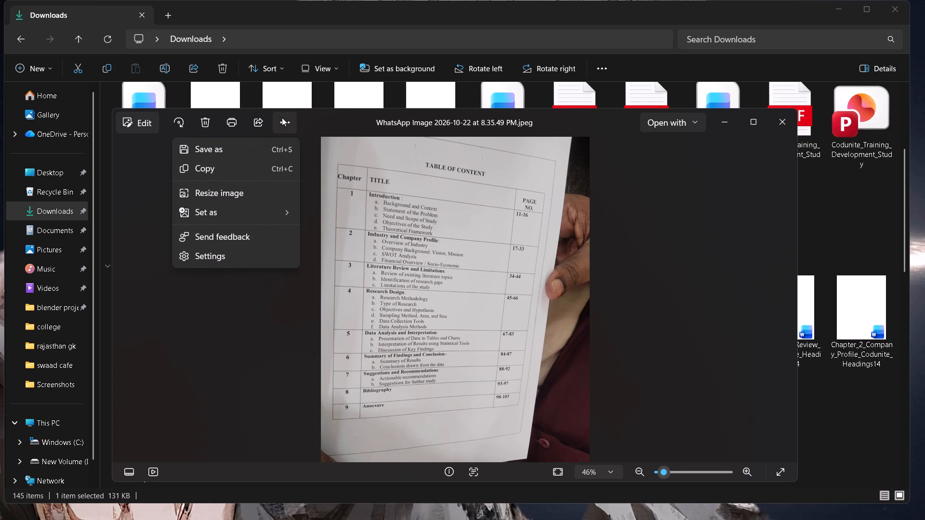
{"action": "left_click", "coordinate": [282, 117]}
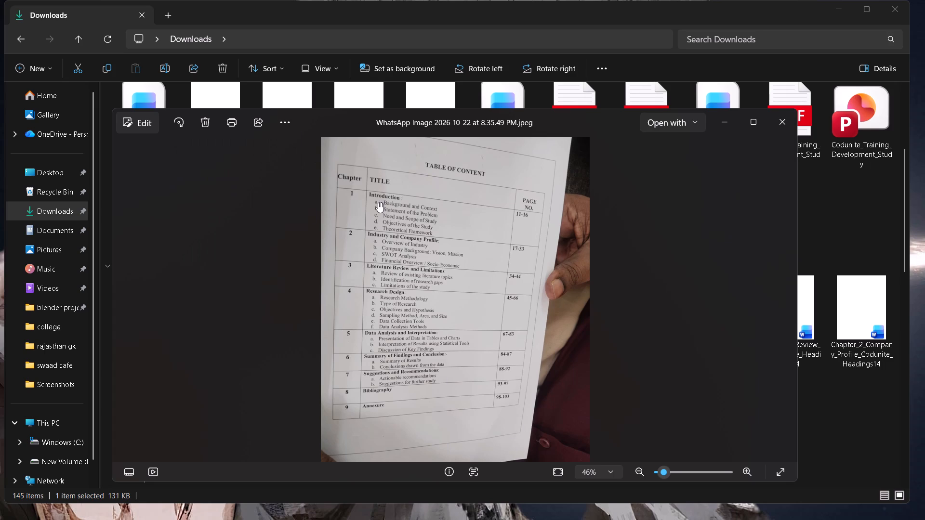
Examine the chapter titles and subheadings in the table of contents photo up close and close the photo.
{"action": "scroll", "coordinate": [372, 247], "scroll_direction": "up", "scroll_amount": 4, "text": "ctrl"}
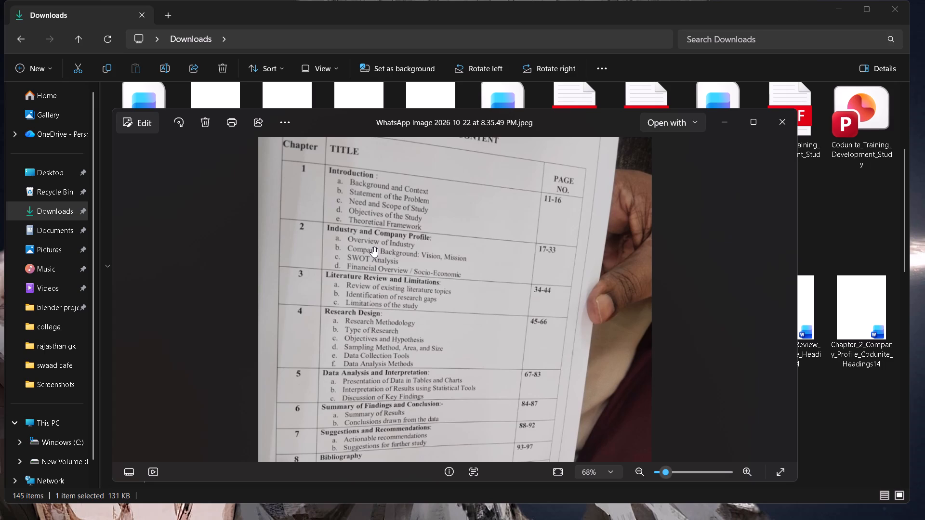
{"action": "scroll", "coordinate": [372, 247], "scroll_direction": "up", "scroll_amount": 1, "text": "ctrl"}
{"action": "scroll", "coordinate": [372, 247], "scroll_direction": "up", "scroll_amount": 1}
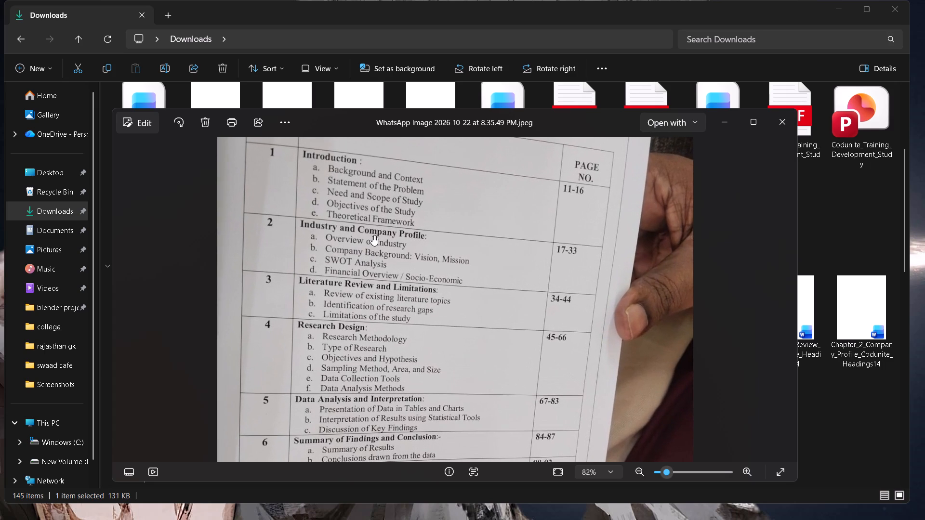
{"action": "left_click_drag", "start_coordinate": [372, 235], "coordinate": [403, 319]}
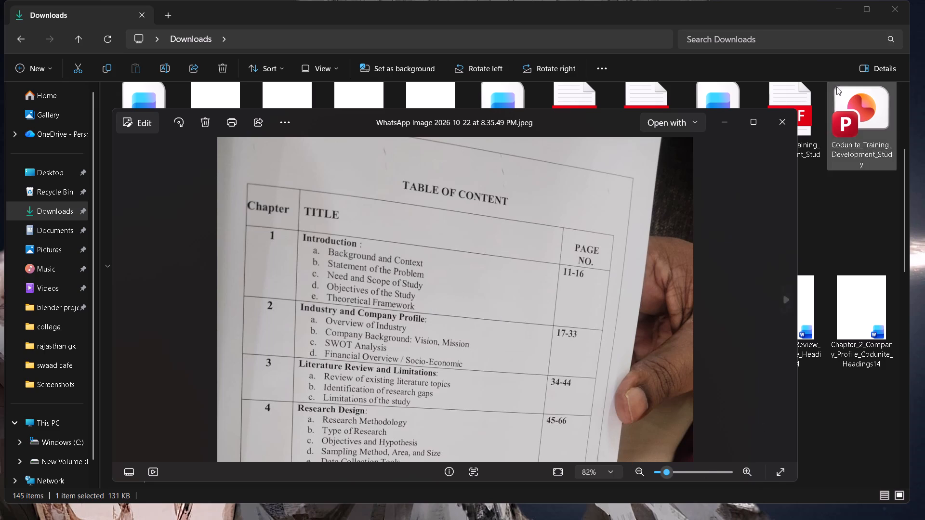
{"action": "left_click", "coordinate": [788, 123]}
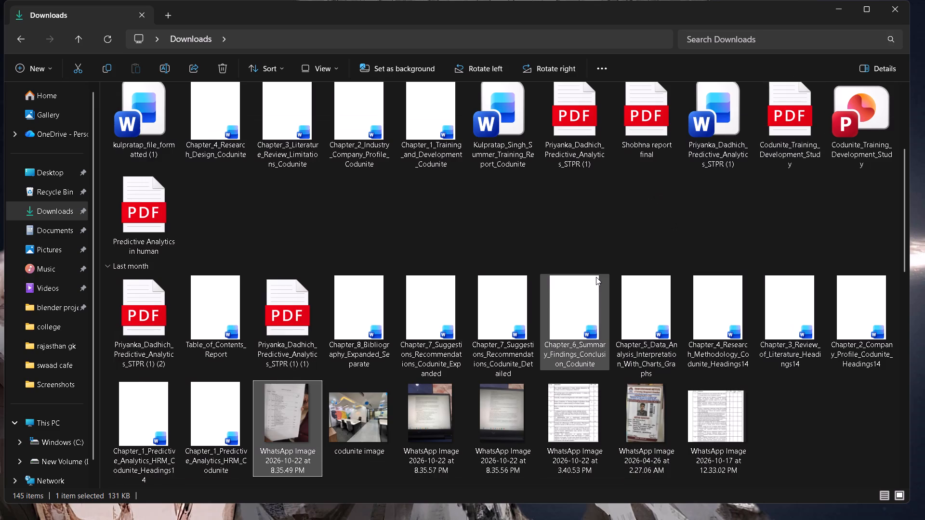
{"action": "scroll", "coordinate": [596, 277], "scroll_direction": "up", "scroll_amount": 3}
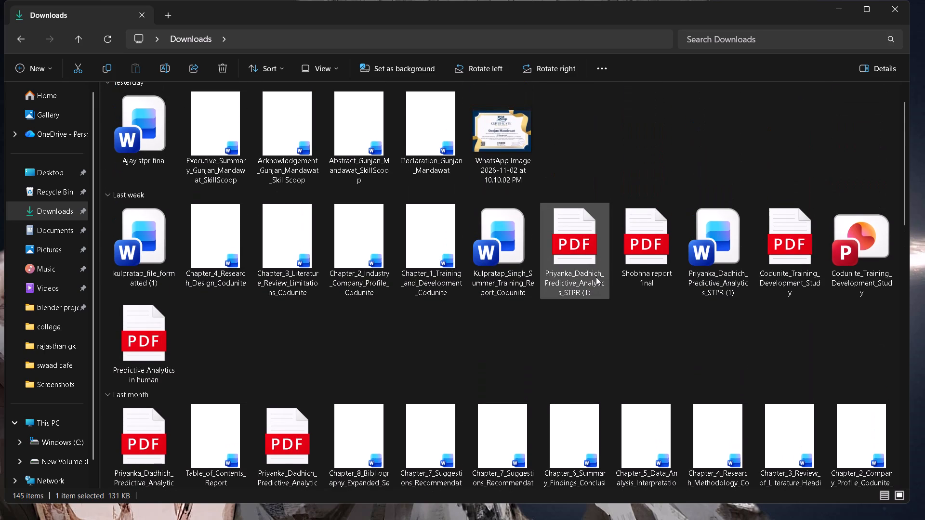
{"action": "left_click", "coordinate": [52, 228]}
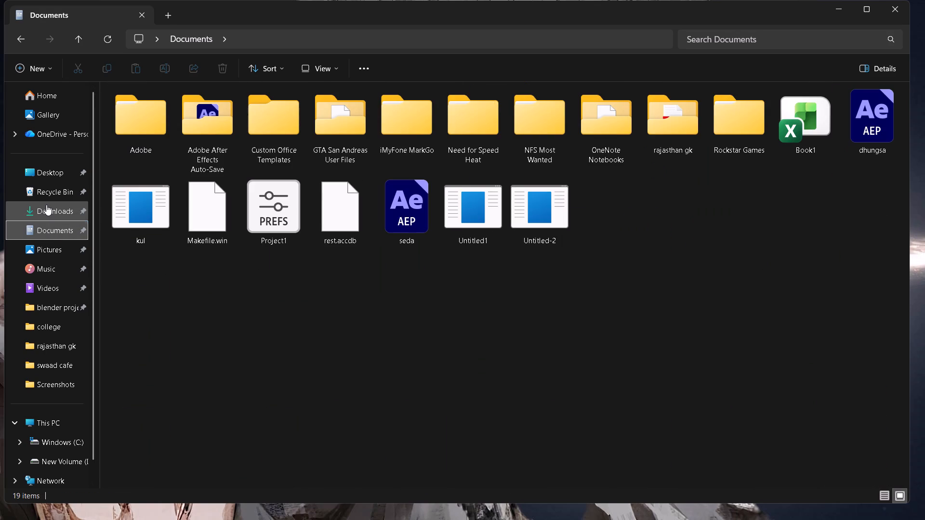
{"action": "left_click", "coordinate": [46, 205]}
{"action": "left_click", "coordinate": [46, 176]}
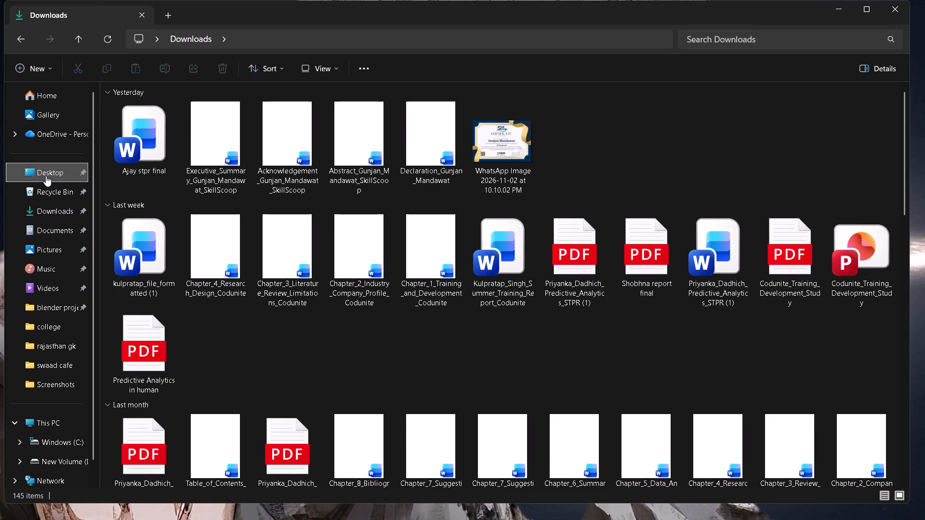
{"action": "left_click", "coordinate": [58, 117]}
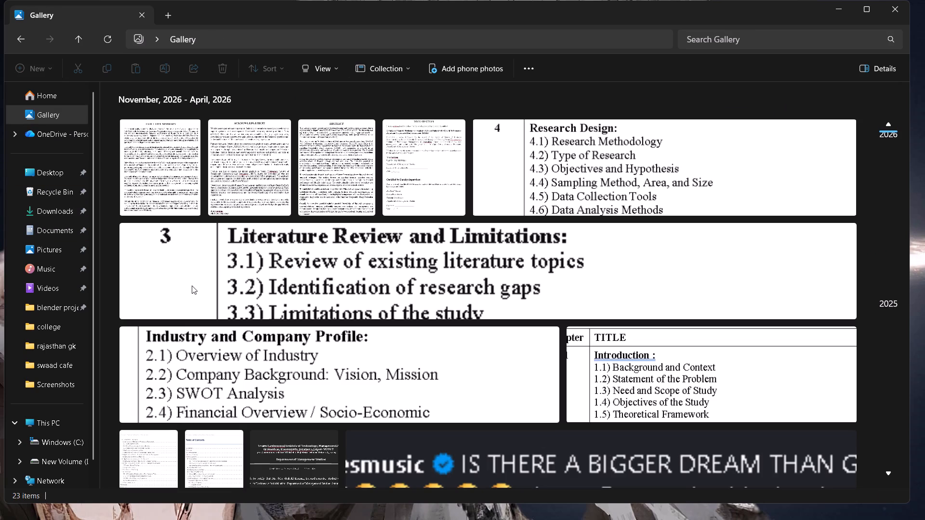
{"action": "scroll", "coordinate": [191, 287], "scroll_direction": "down", "scroll_amount": 1}
{"action": "scroll", "coordinate": [292, 289], "scroll_direction": "up", "scroll_amount": 1}
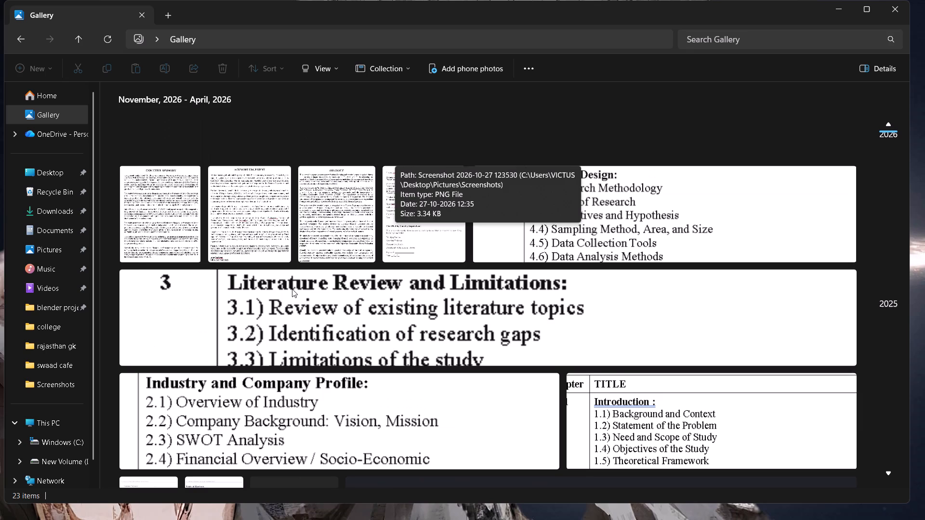
{"action": "scroll", "coordinate": [292, 289], "scroll_direction": "up", "scroll_amount": 1}
{"action": "left_click", "coordinate": [612, 396]}
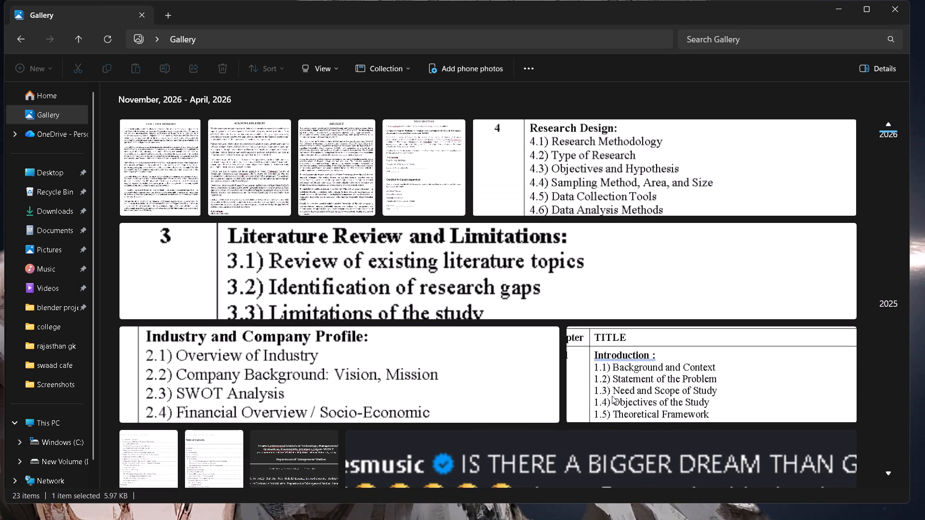
{"action": "double_click", "coordinate": [612, 396]}
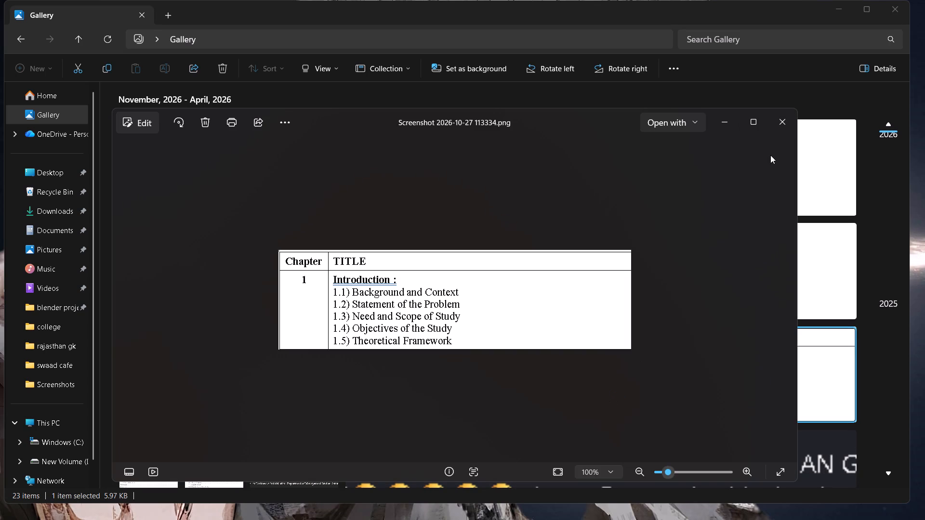
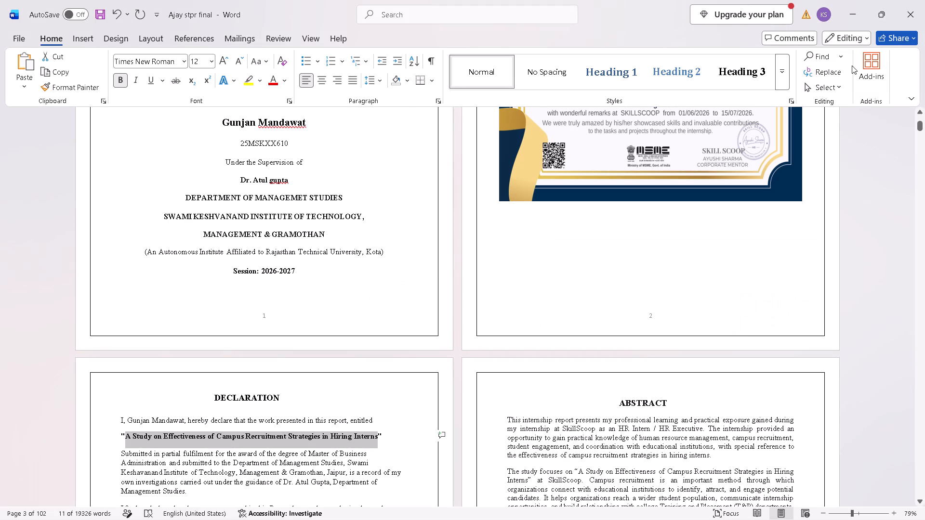
{"action": "scroll", "coordinate": [852, 65], "scroll_direction": "down", "scroll_amount": 7}
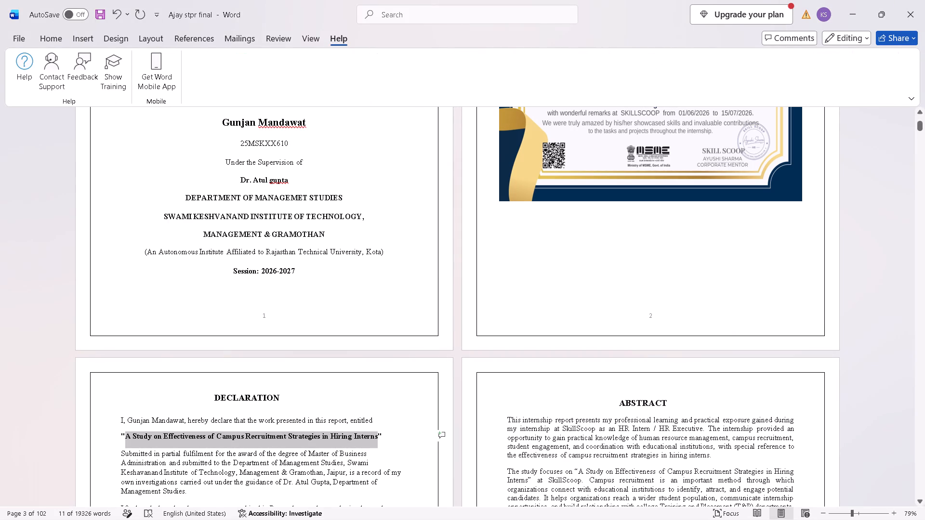
{"action": "scroll", "coordinate": [552, 257], "scroll_direction": "down", "scroll_amount": 13}
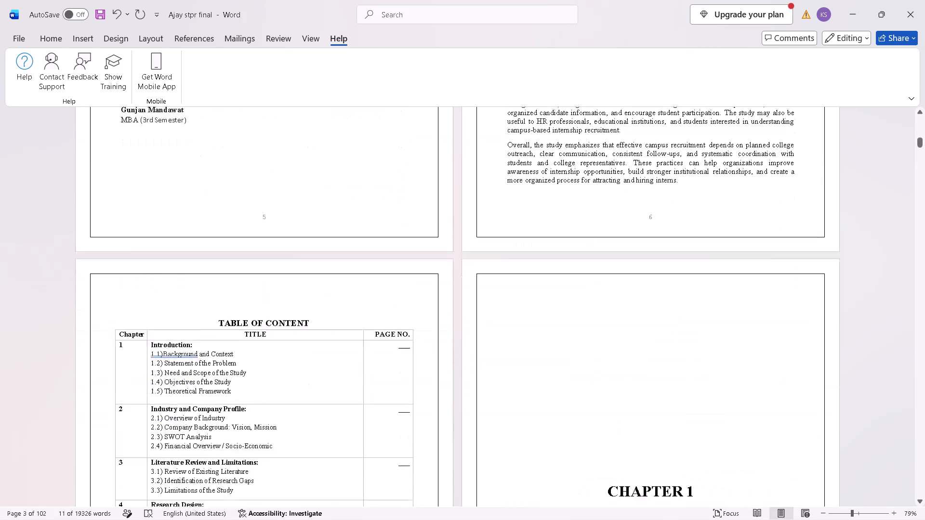
{"action": "scroll", "coordinate": [552, 257], "scroll_direction": "down", "scroll_amount": 7}
{"action": "scroll", "coordinate": [552, 257], "scroll_direction": "left", "scroll_amount": 1}
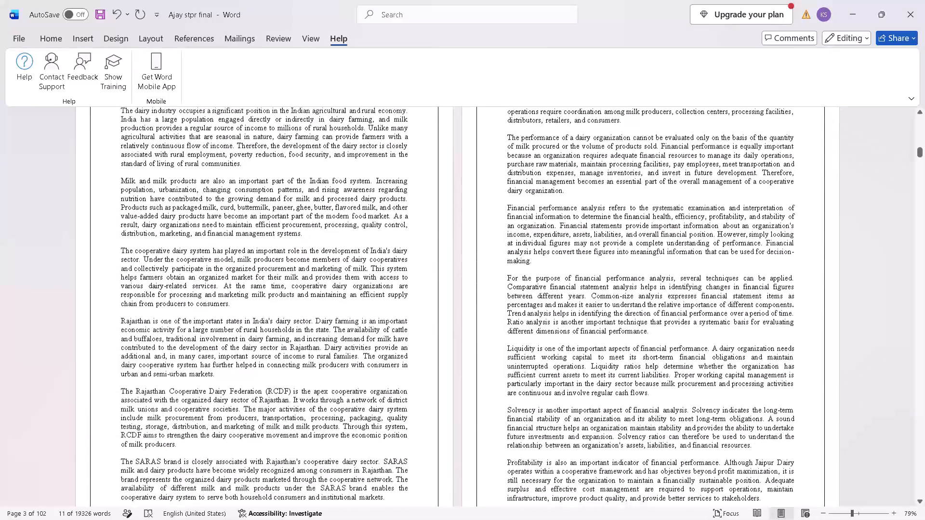
{"action": "scroll", "coordinate": [552, 257], "scroll_direction": "left", "scroll_amount": 1}
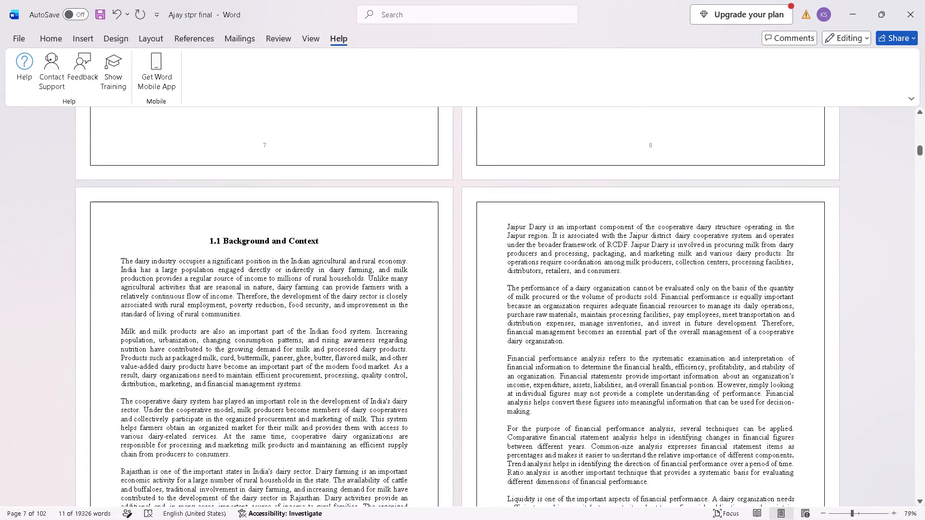
Add eleven blank lines below the INTRODUCTION heading on the Chapter 1 title page.
{"action": "left_click", "coordinate": [483, 147]}
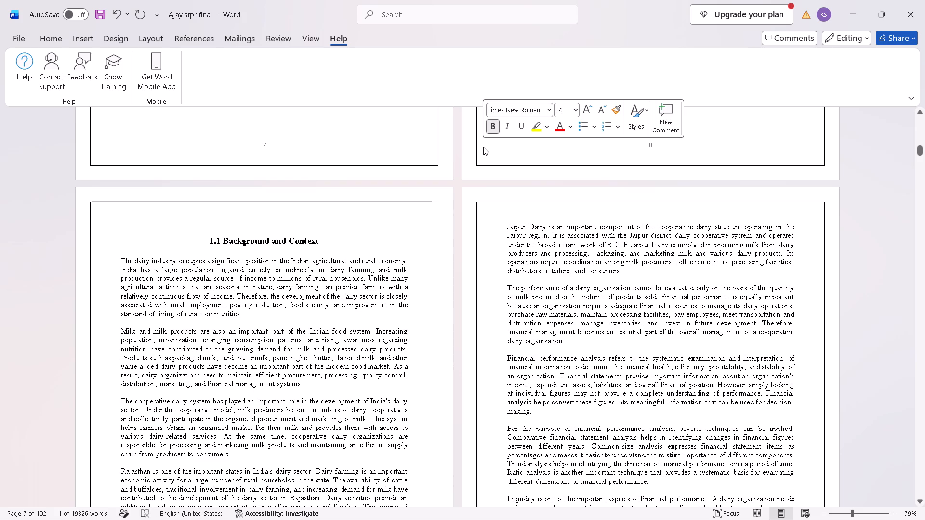
{"action": "left_click", "coordinate": [507, 149]}
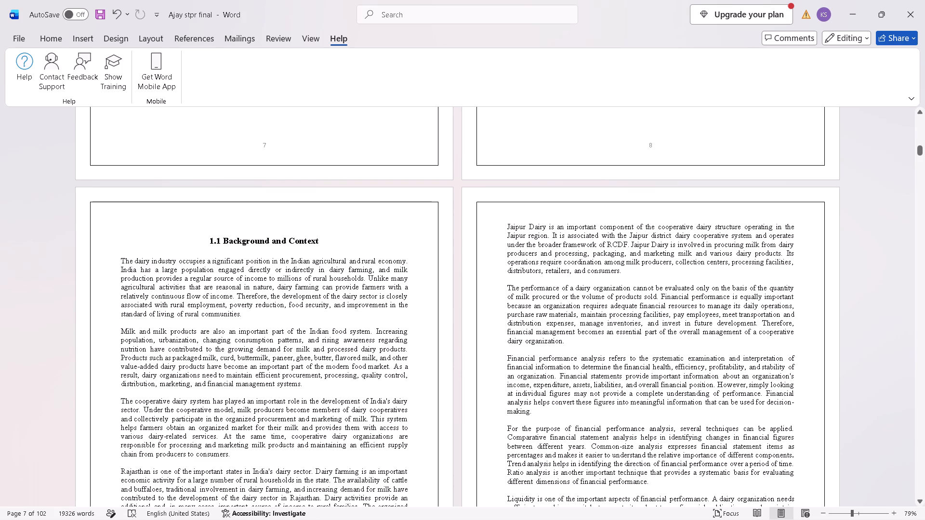
{"action": "left_click", "coordinate": [608, 127]}
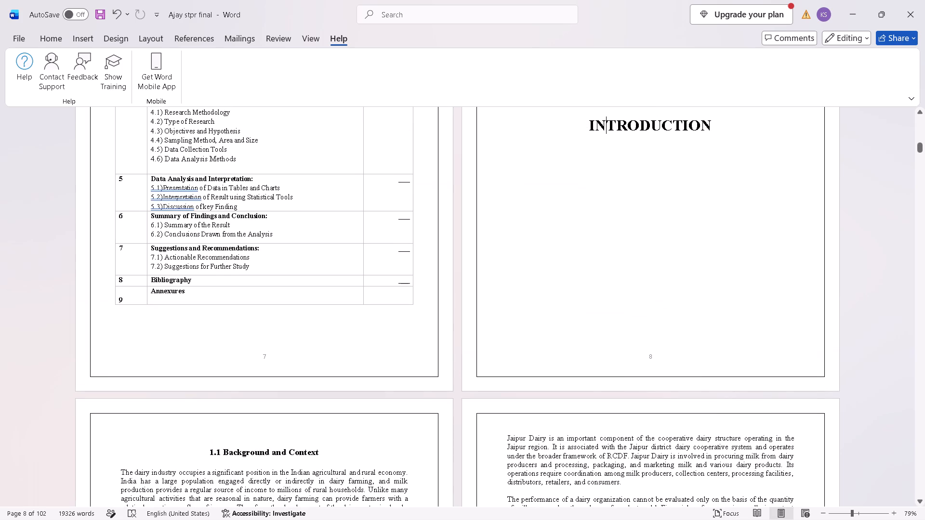
{"action": "left_click", "coordinate": [616, 333]}
{"action": "left_click", "coordinate": [616, 333]}
{"action": "key", "text": "Down"}
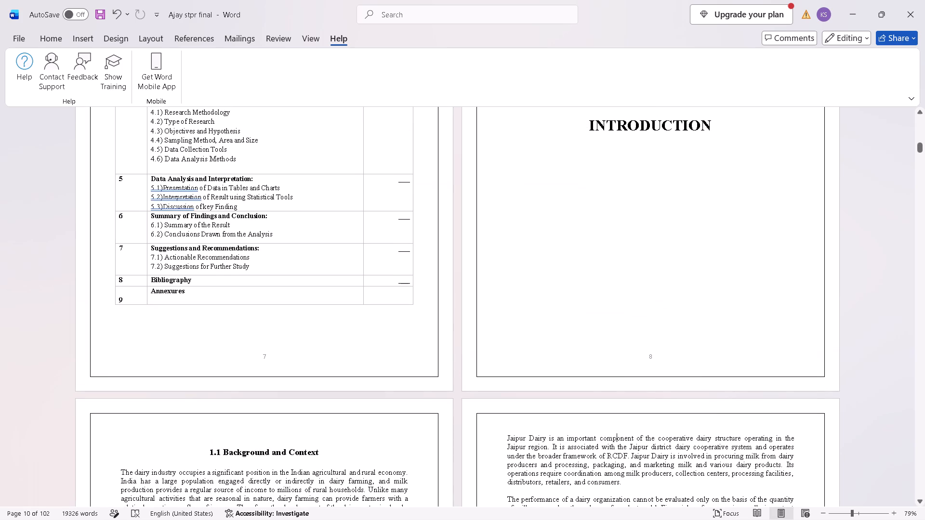
{"action": "key", "text": "Down"}
{"action": "key", "text": "Up"}
{"action": "key", "text": "Up"}
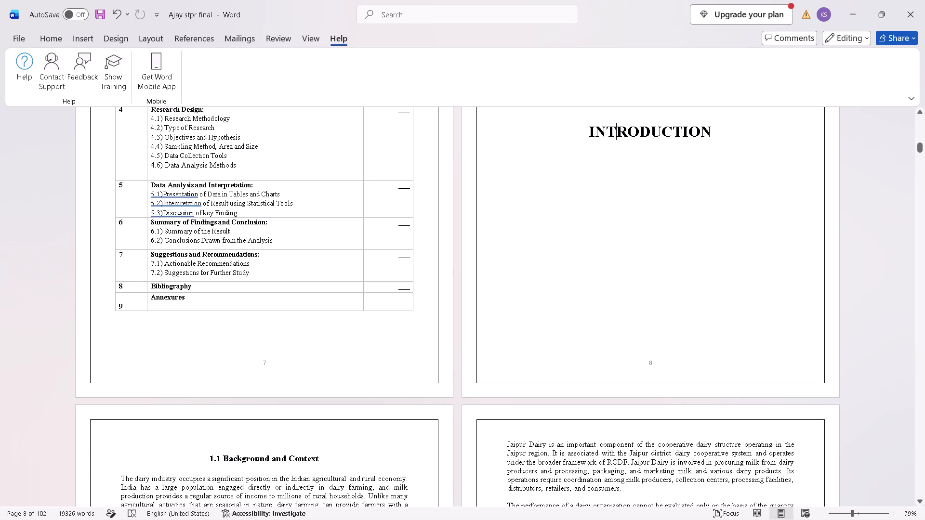
{"action": "left_click", "coordinate": [726, 143]}
{"action": "scroll", "coordinate": [727, 203], "scroll_direction": "up", "scroll_amount": 3}
{"action": "scroll", "coordinate": [730, 170], "scroll_direction": "down", "scroll_amount": 1}
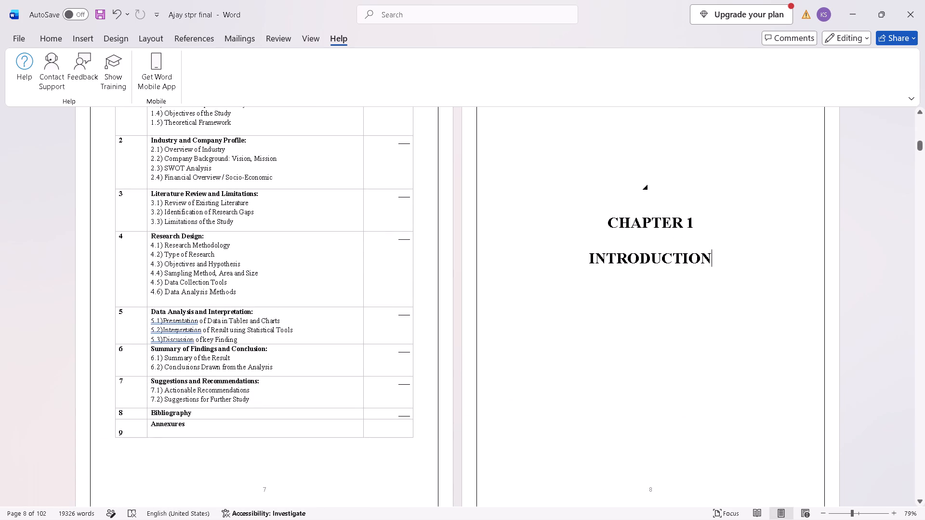
{"action": "key", "text": "Down"}
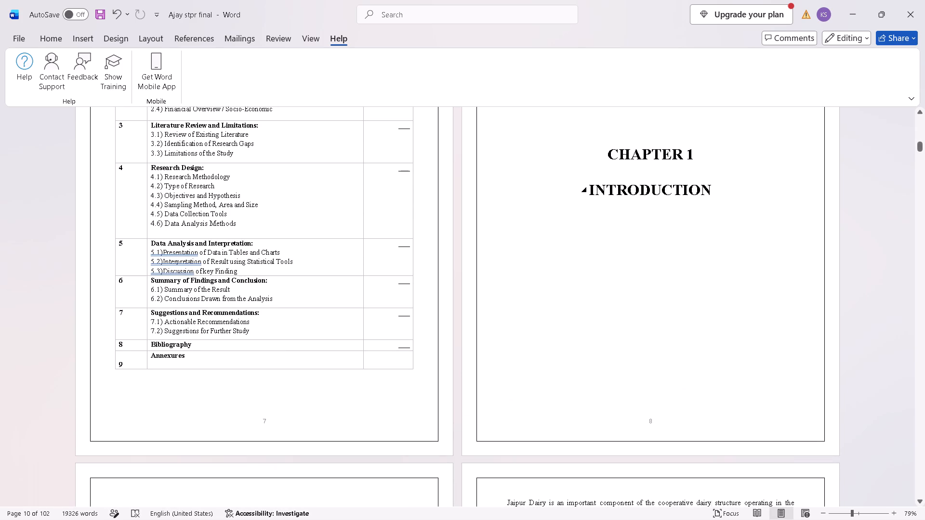
{"action": "scroll", "coordinate": [730, 170], "scroll_direction": "down", "scroll_amount": 1}
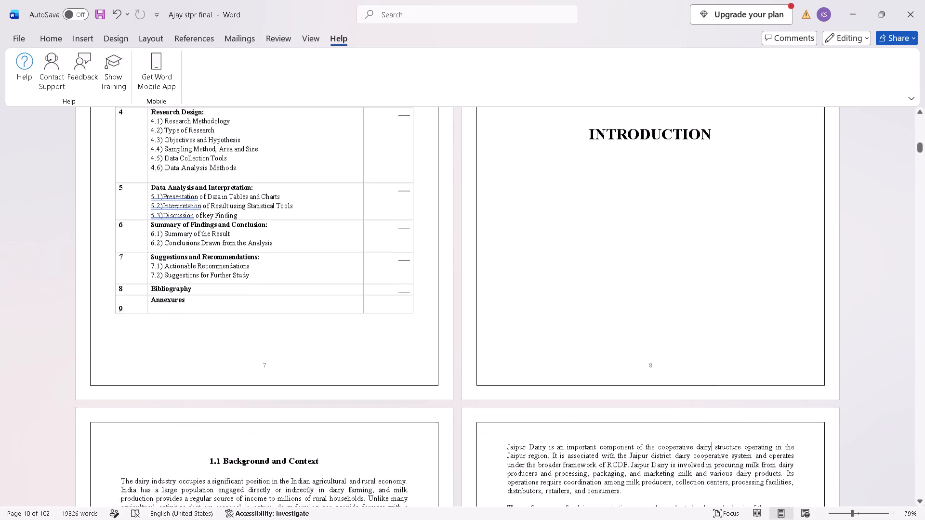
{"action": "scroll", "coordinate": [730, 170], "scroll_direction": "down", "scroll_amount": 3}
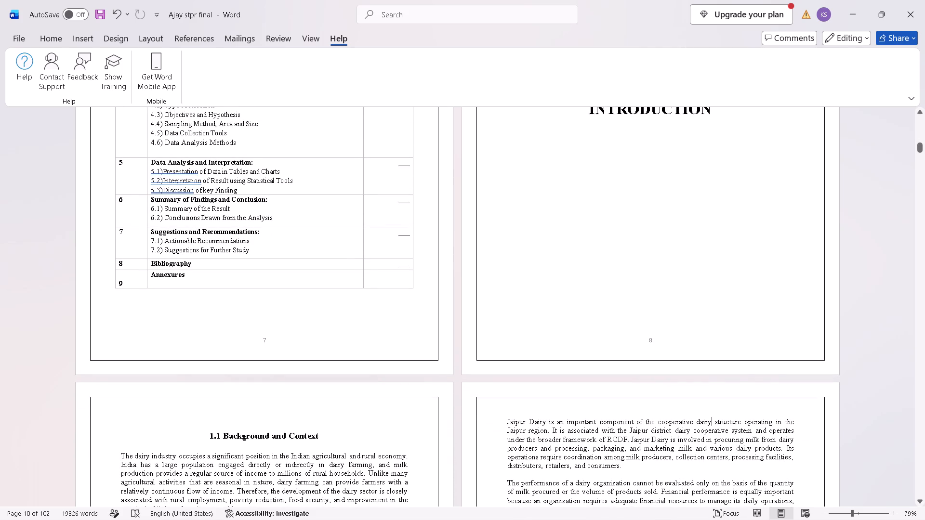
{"action": "scroll", "coordinate": [730, 170], "scroll_direction": "down", "scroll_amount": 1}
{"action": "key", "text": "Up"}
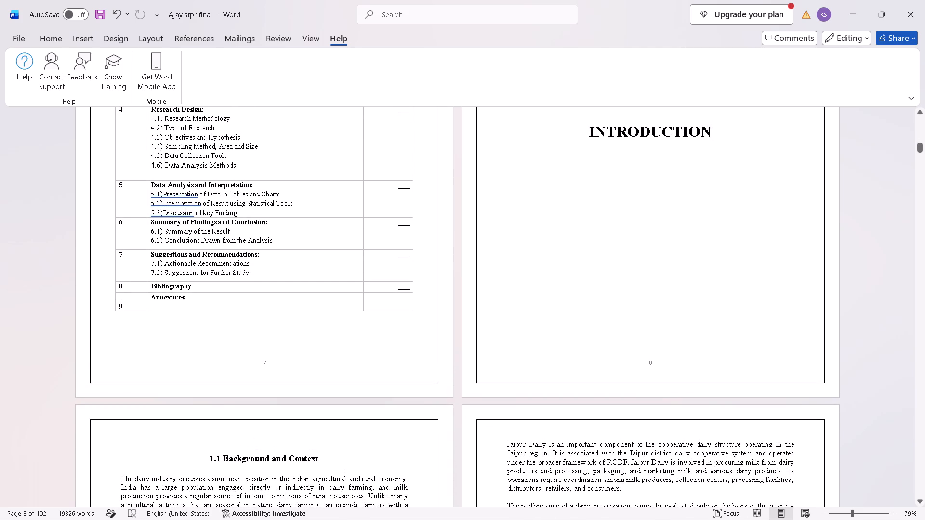
{"action": "key", "text": "Return"}
{"action": "key", "text": "Return"}
{"action": "key", "text": "Return"}
{"action": "key", "text": "Return"}
{"action": "key", "text": "Return"}
{"action": "key", "text": "Return"}
{"action": "key", "text": "Return"}
{"action": "key", "text": "Return"}
{"action": "key", "text": "Return"}
{"action": "key", "text": "Return"}
{"action": "key", "text": "Return"}
Insert the text of the Chapter_1_Campus_Recruitment_Strategies file from the Downloads folder at the end of the Chapter 1 title page.
{"action": "left_click", "coordinate": [78, 30]}
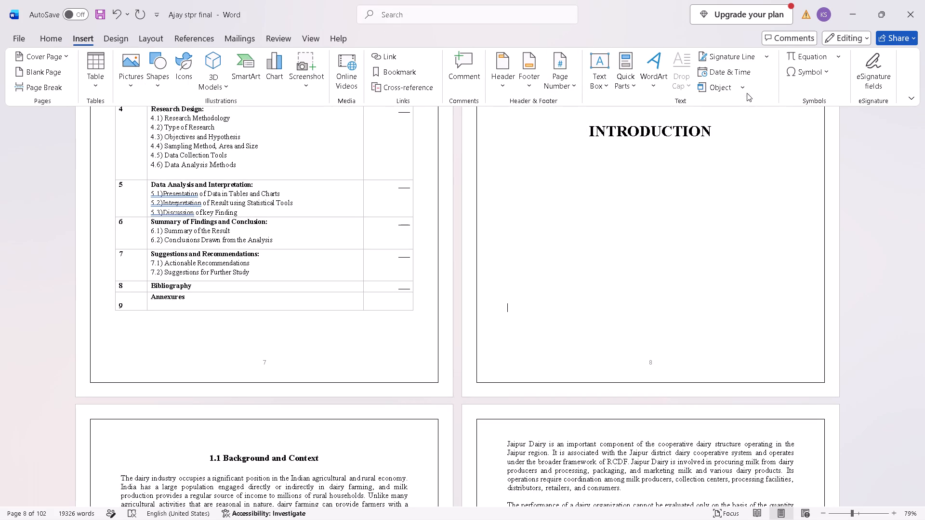
{"action": "left_click", "coordinate": [744, 91]}
{"action": "left_click", "coordinate": [741, 123]}
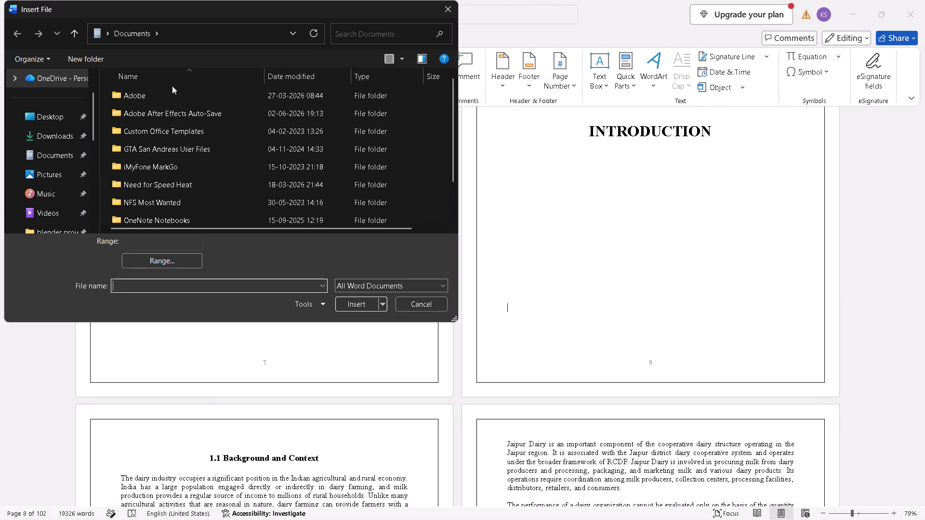
{"action": "left_click", "coordinate": [70, 136]}
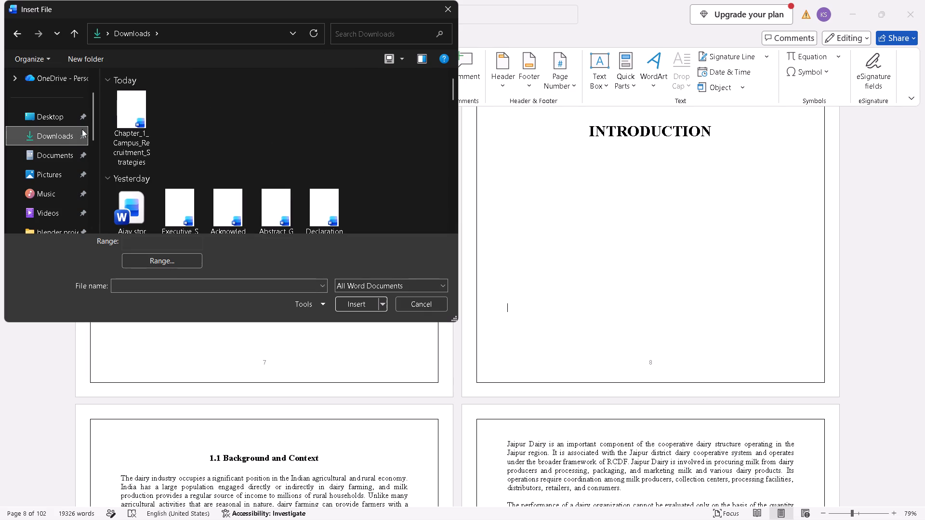
{"action": "left_click", "coordinate": [118, 112]}
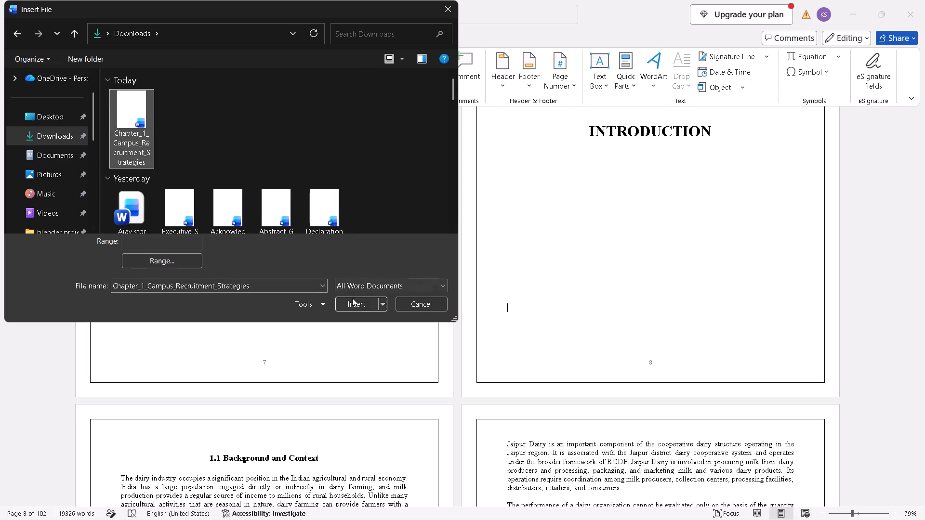
{"action": "left_click", "coordinate": [354, 305]}
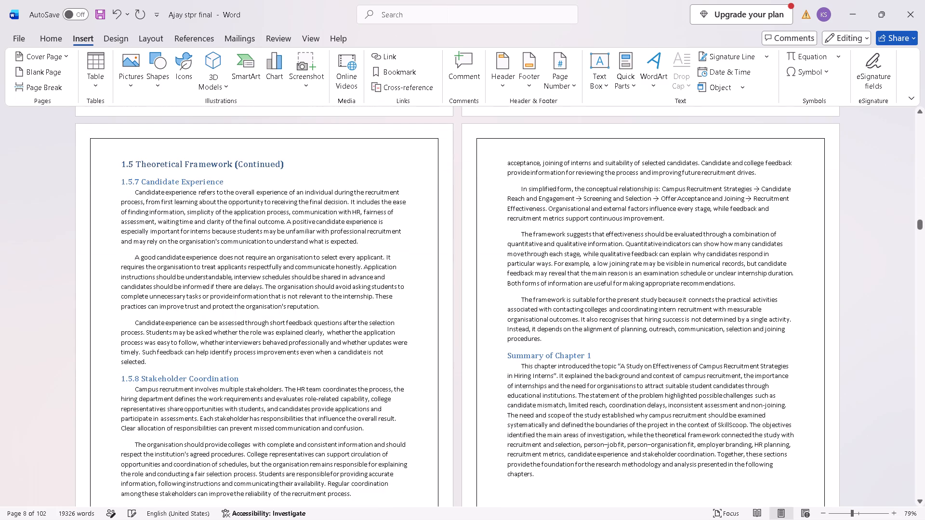
Examine the inserted campus recruitment content from the Summary of Chapter 1 back to the Chapter 1 title page.
{"action": "scroll", "coordinate": [354, 305], "scroll_direction": "up", "scroll_amount": 10}
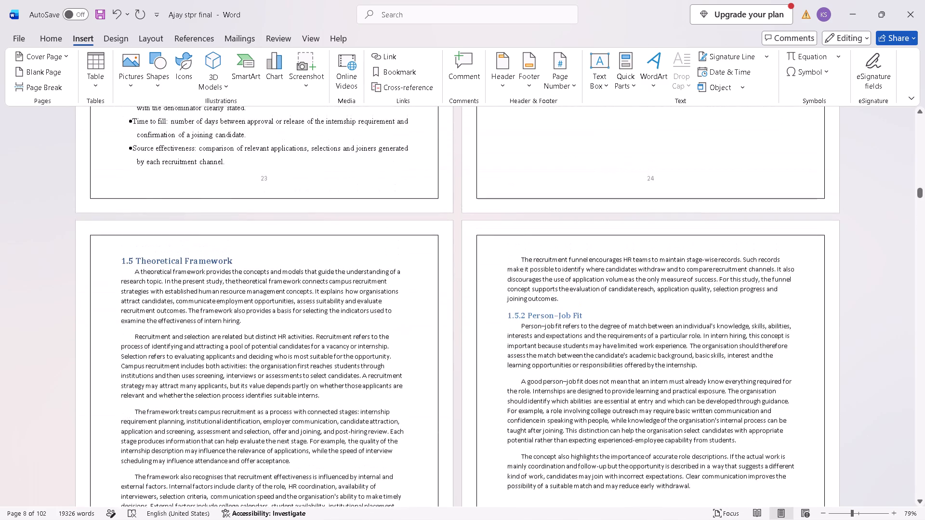
{"action": "scroll", "coordinate": [354, 305], "scroll_direction": "up", "scroll_amount": 6}
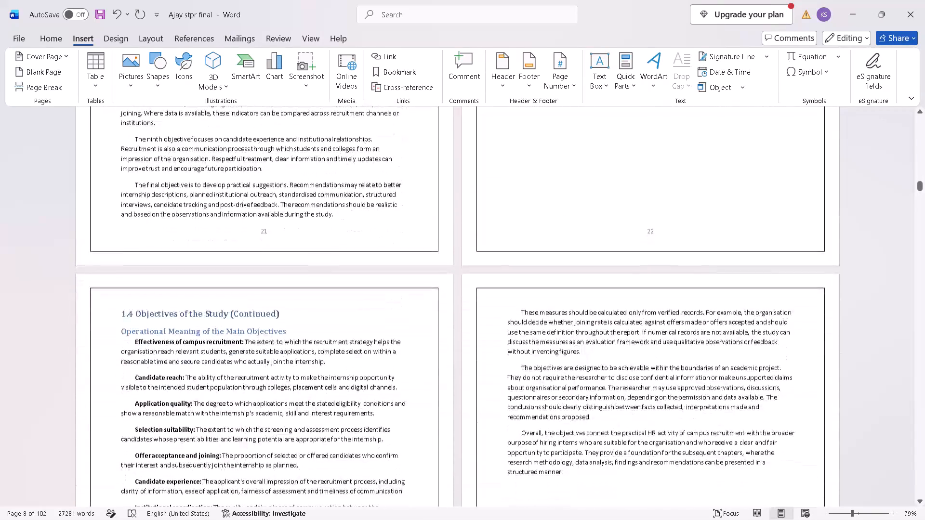
{"action": "scroll", "coordinate": [354, 305], "scroll_direction": "up", "scroll_amount": 6}
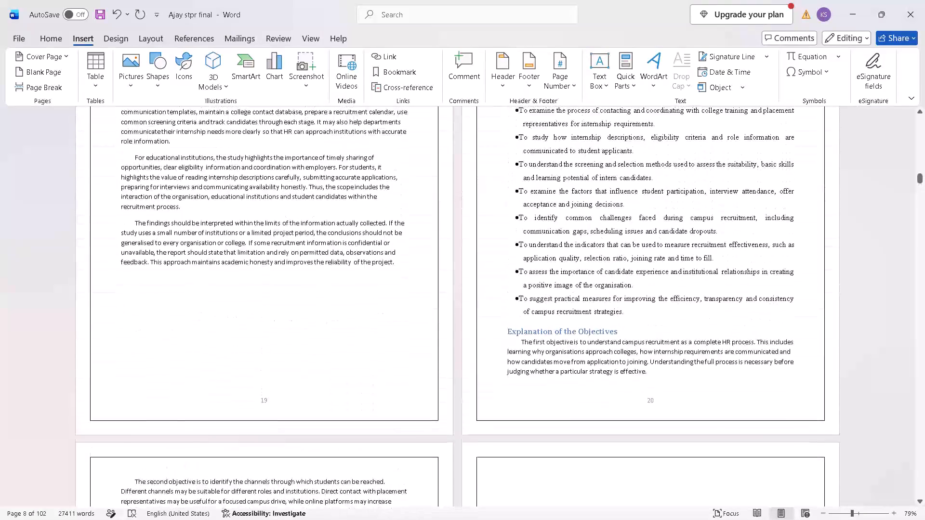
{"action": "scroll", "coordinate": [354, 305], "scroll_direction": "up", "scroll_amount": 7}
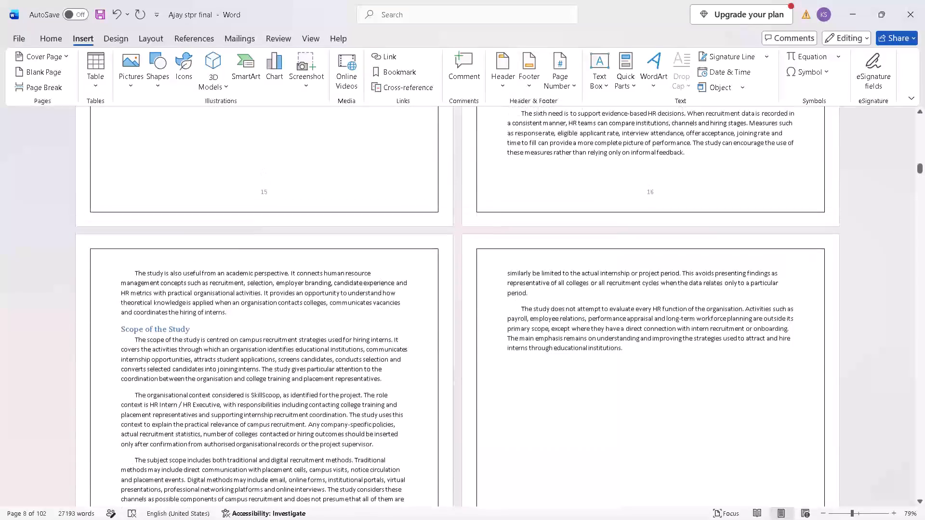
{"action": "scroll", "coordinate": [354, 305], "scroll_direction": "up", "scroll_amount": 10}
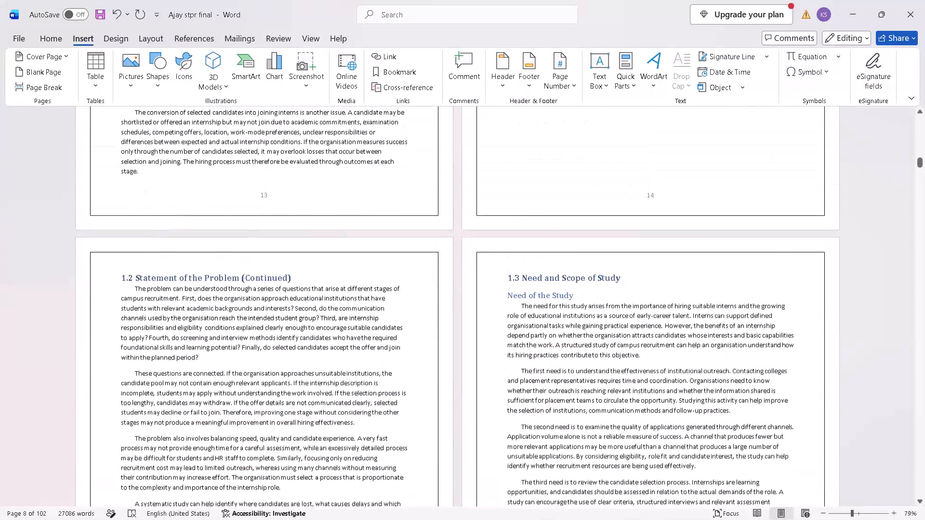
{"action": "scroll", "coordinate": [354, 305], "scroll_direction": "up", "scroll_amount": 7}
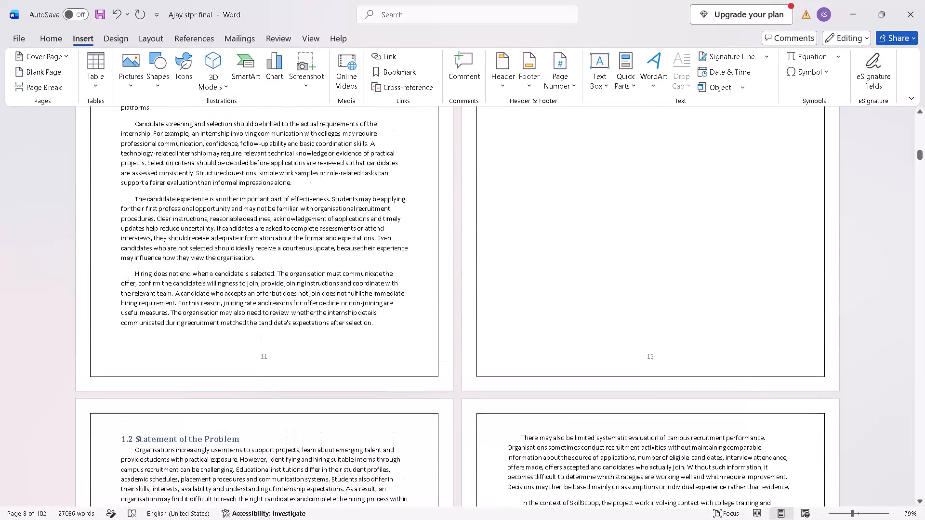
{"action": "scroll", "coordinate": [354, 305], "scroll_direction": "up", "scroll_amount": 7}
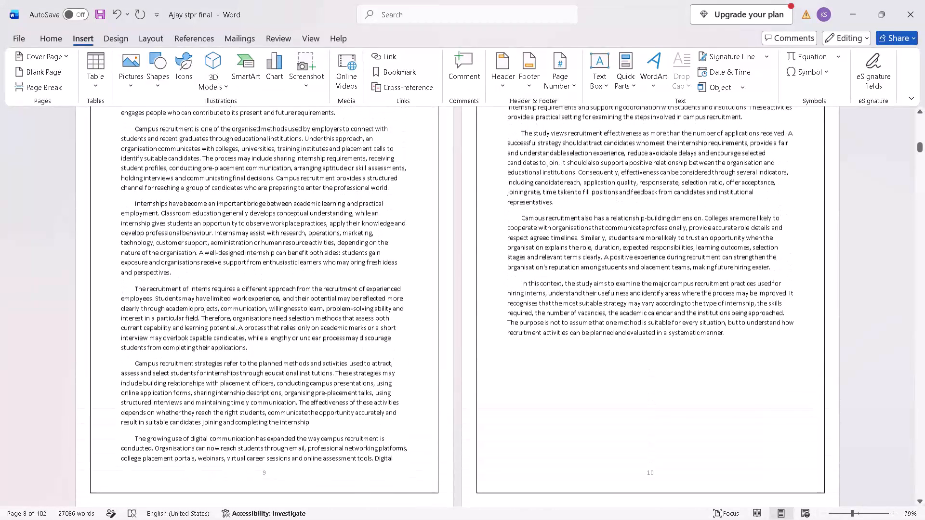
{"action": "scroll", "coordinate": [354, 305], "scroll_direction": "up", "scroll_amount": 3}
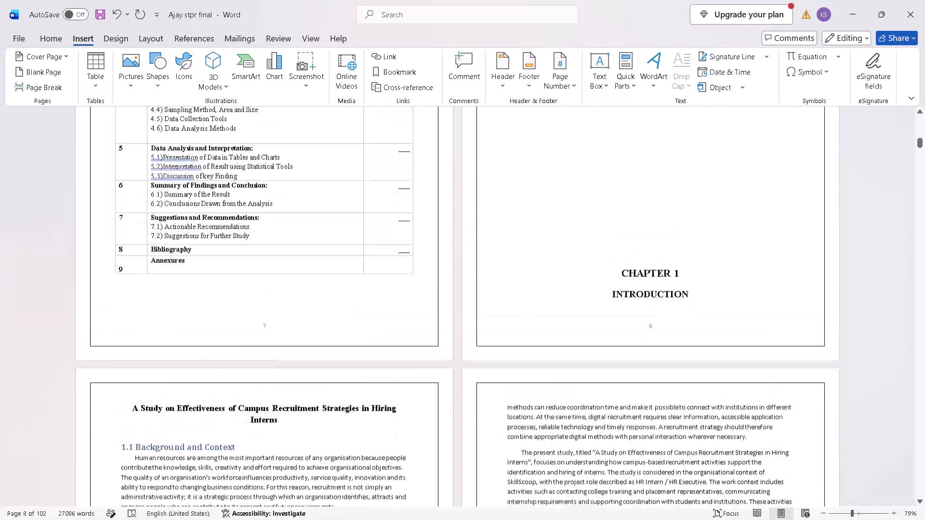
{"action": "scroll", "coordinate": [354, 305], "scroll_direction": "up", "scroll_amount": 1}
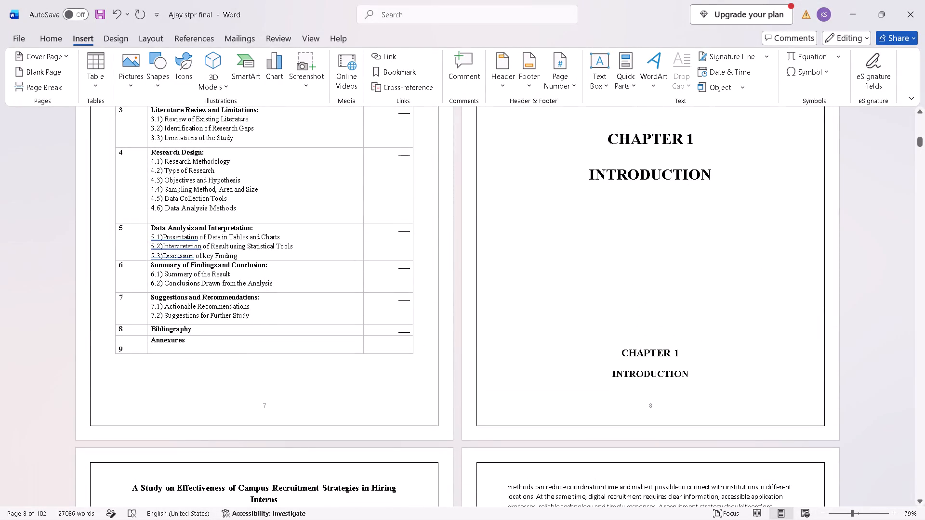
Delete the smaller duplicate CHAPTER 1 and INTRODUCTION headings brought in with the inserted text on the title page.
{"action": "left_click_drag", "start_coordinate": [621, 344], "coordinate": [701, 377]}
{"action": "key", "text": "BackSpace"}
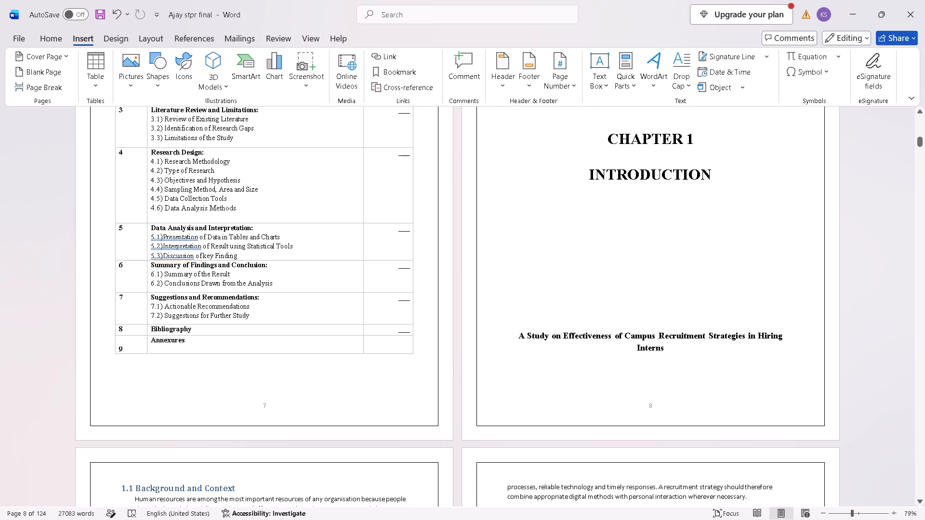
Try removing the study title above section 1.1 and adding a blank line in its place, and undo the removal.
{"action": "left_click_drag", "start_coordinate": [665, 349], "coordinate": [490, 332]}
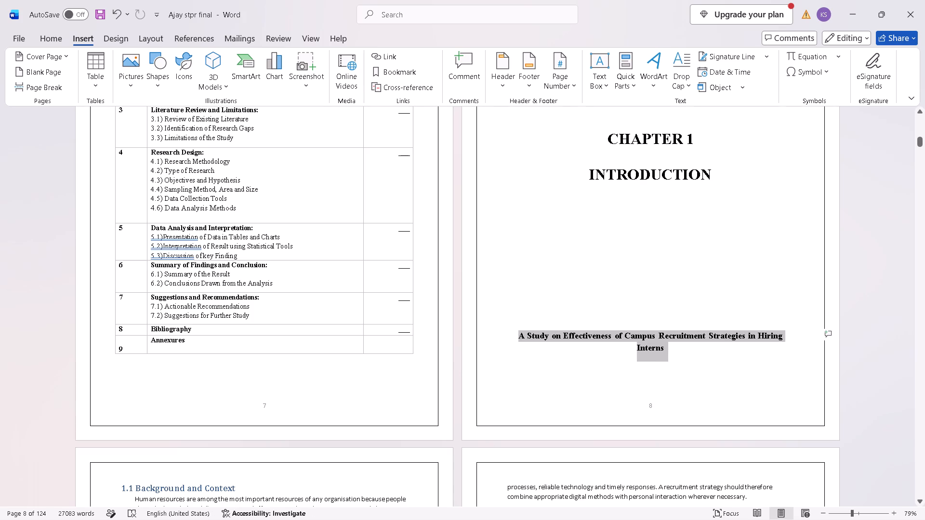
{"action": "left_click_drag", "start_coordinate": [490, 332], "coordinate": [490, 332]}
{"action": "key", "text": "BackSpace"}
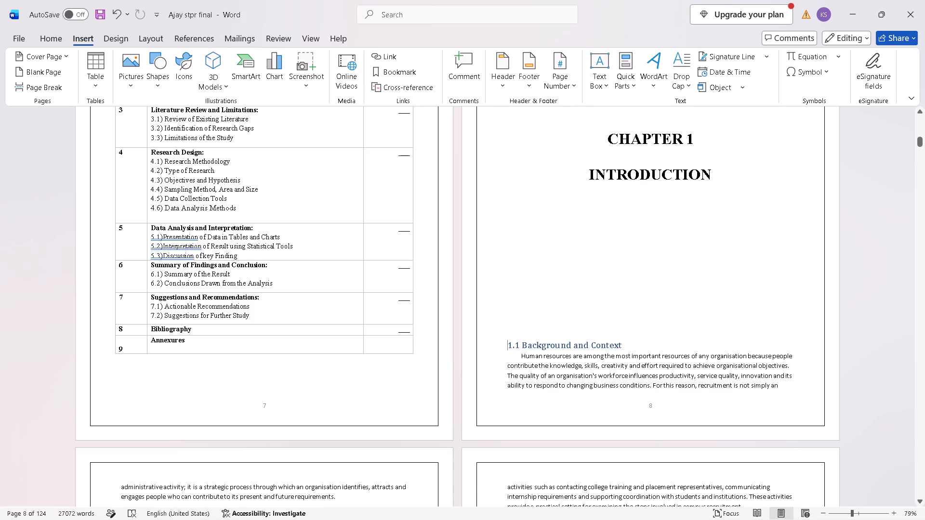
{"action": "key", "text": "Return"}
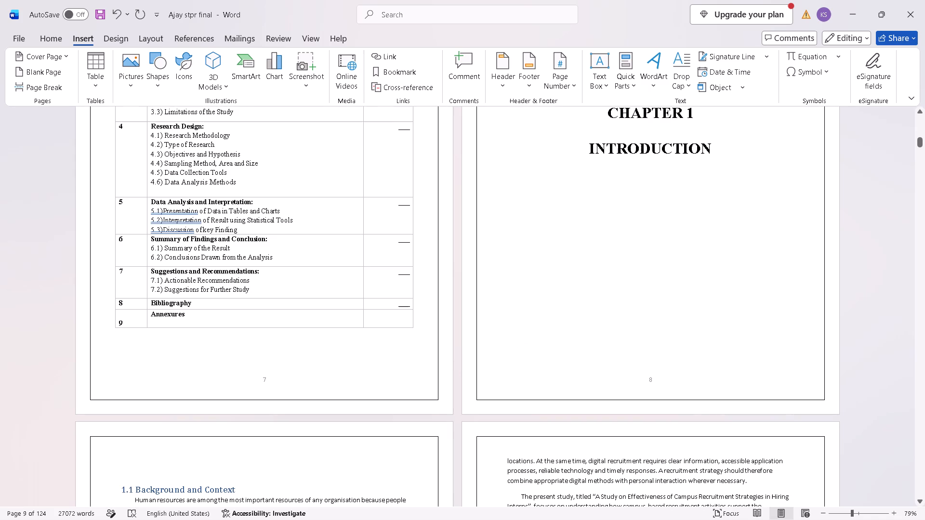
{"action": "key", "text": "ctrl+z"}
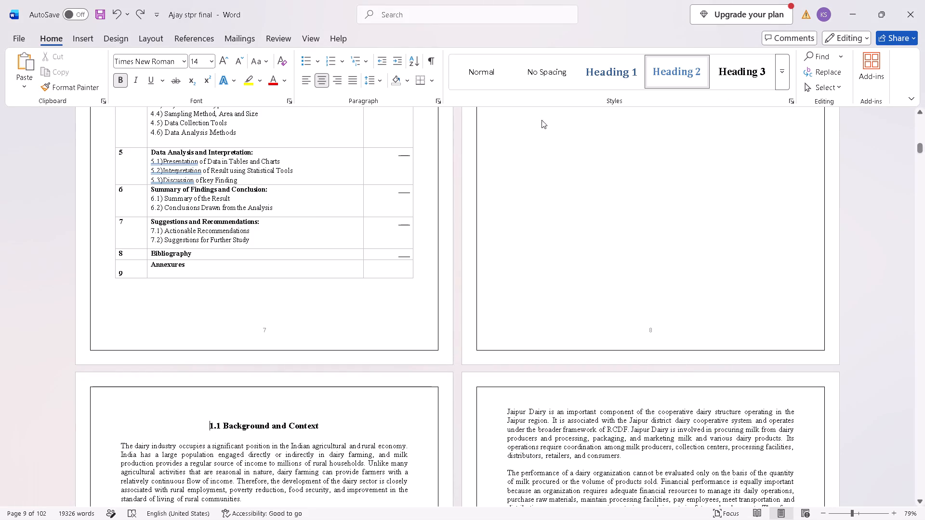
{"action": "left_click", "coordinate": [84, 32]}
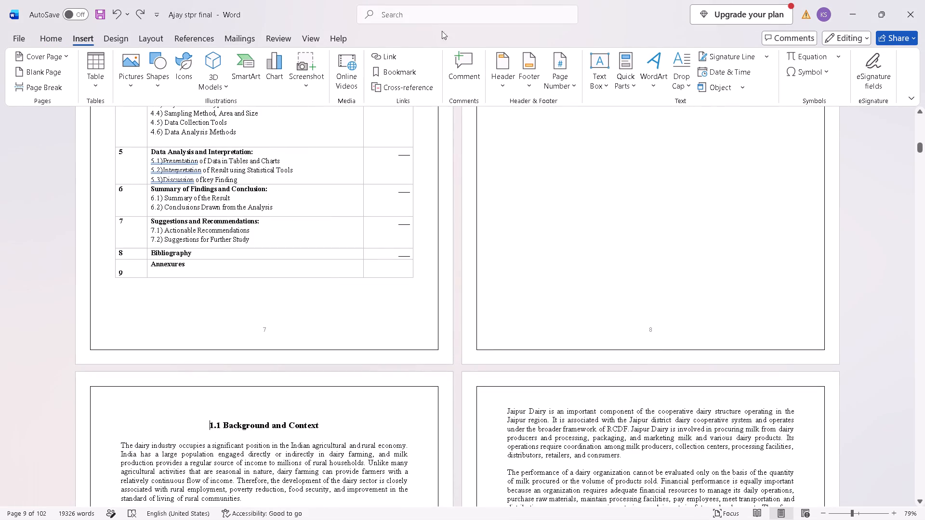
{"action": "left_click", "coordinate": [746, 89]}
{"action": "left_click", "coordinate": [742, 120]}
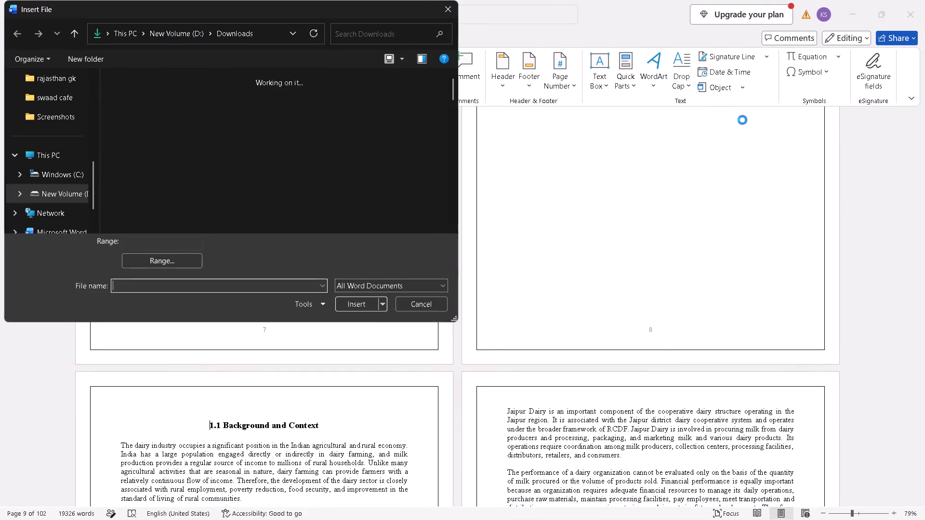
{"action": "left_click", "coordinate": [127, 112]}
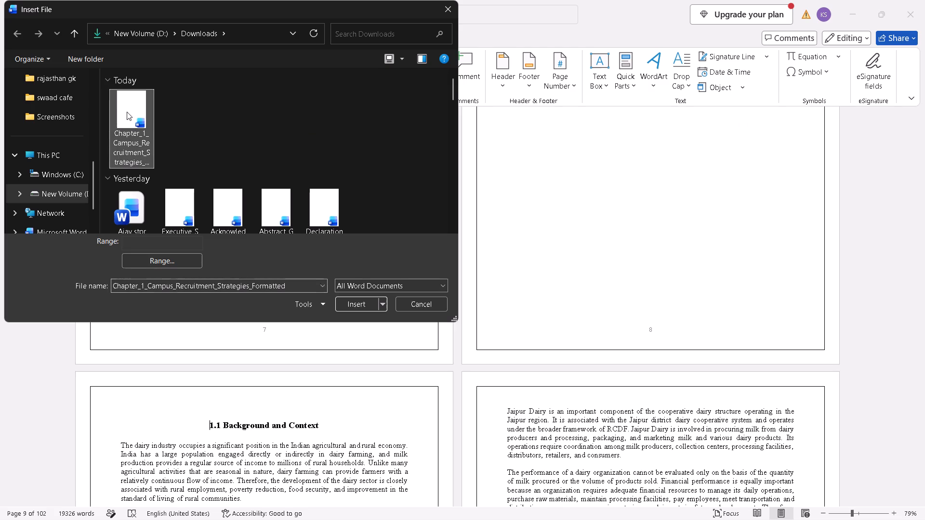
{"action": "left_click", "coordinate": [364, 306]}
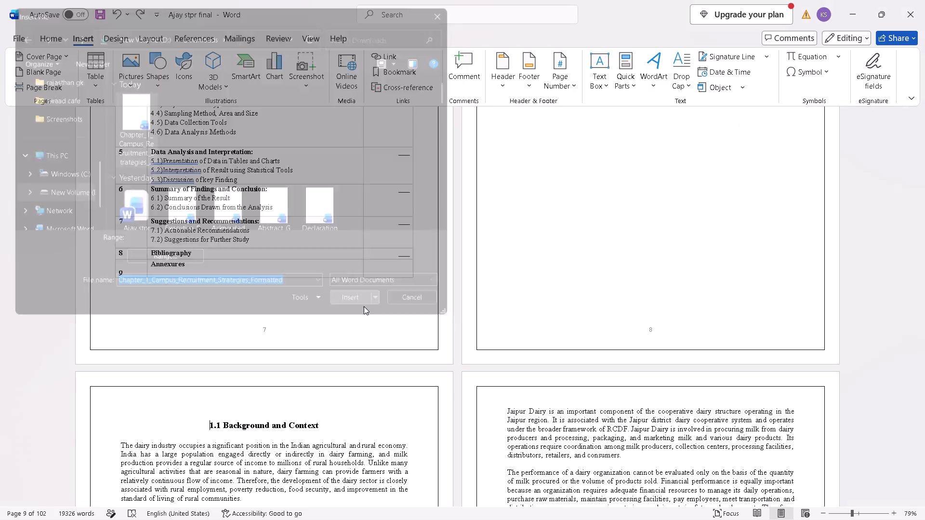
Review the inserted campus recruitment chapter in the Word report, from the Summary of Chapter 1 back to its title and the table of contents.
{"action": "scroll", "coordinate": [364, 306], "scroll_direction": "up", "scroll_amount": 1}
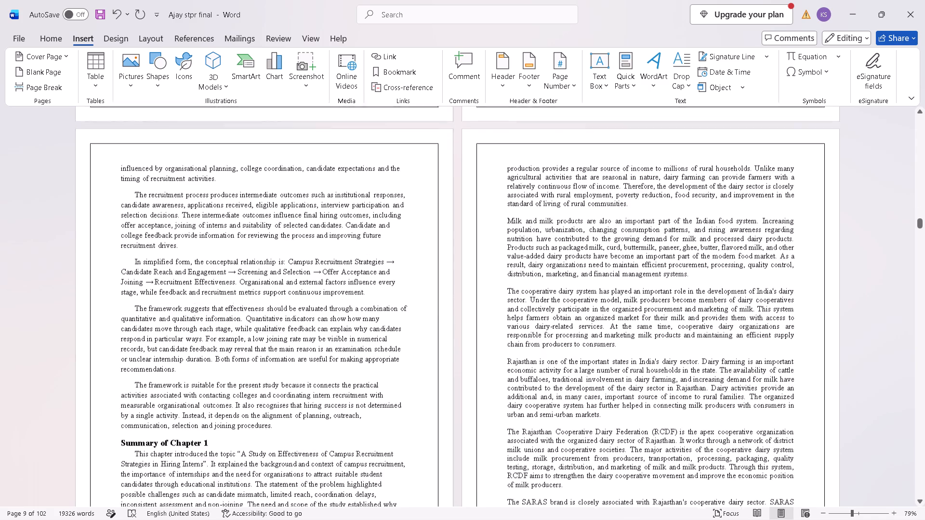
{"action": "scroll", "coordinate": [364, 306], "scroll_direction": "up", "scroll_amount": 7}
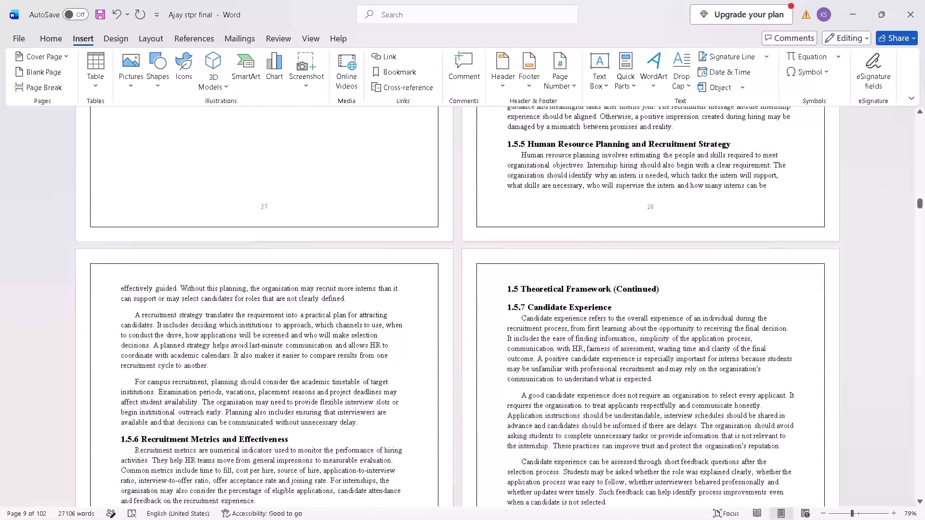
{"action": "scroll", "coordinate": [364, 306], "scroll_direction": "up", "scroll_amount": 3}
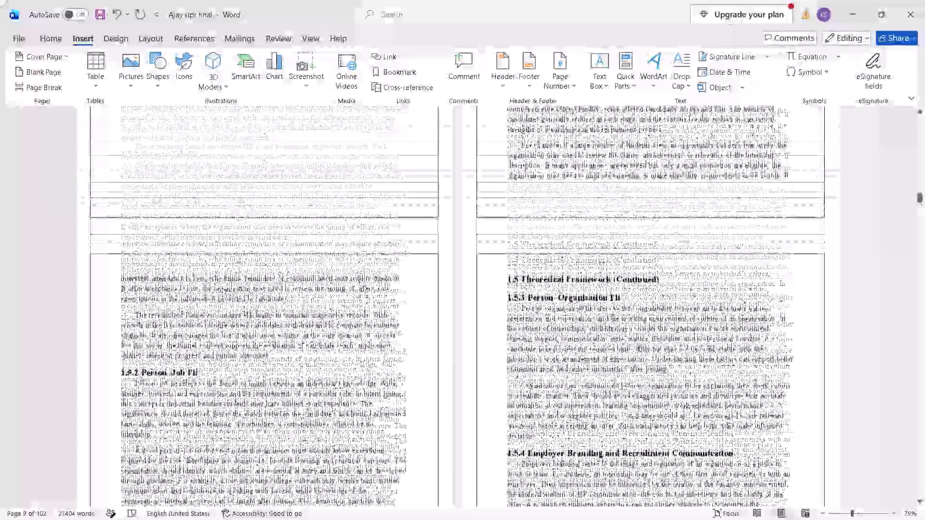
{"action": "scroll", "coordinate": [364, 306], "scroll_direction": "up", "scroll_amount": 3}
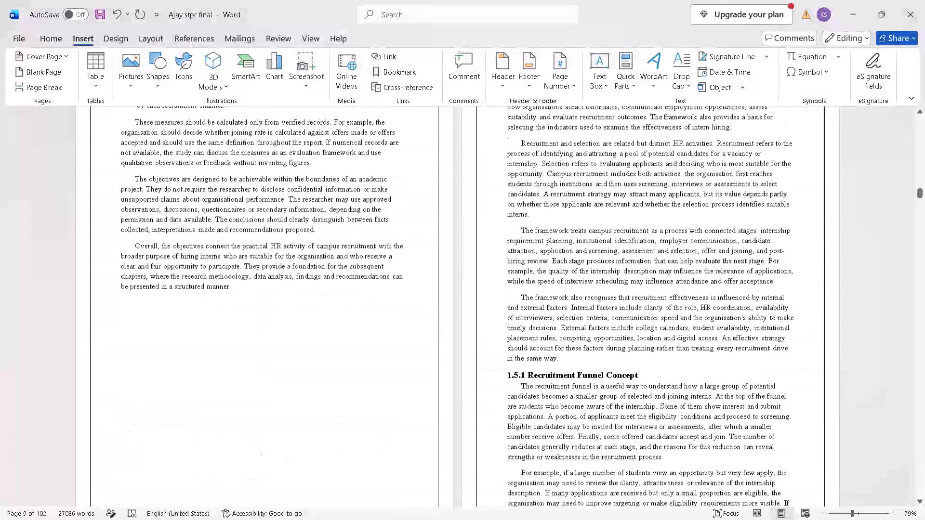
{"action": "scroll", "coordinate": [364, 306], "scroll_direction": "up", "scroll_amount": 5}
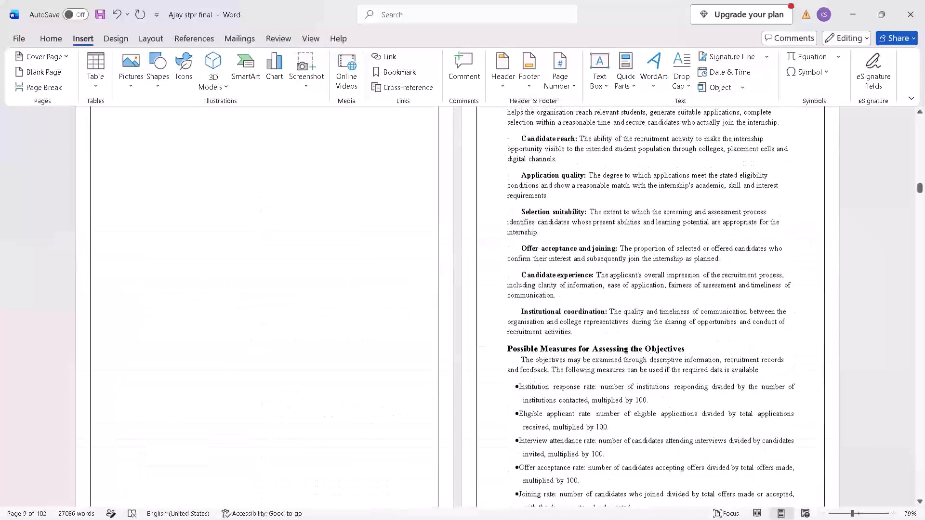
{"action": "scroll", "coordinate": [364, 306], "scroll_direction": "up", "scroll_amount": 4}
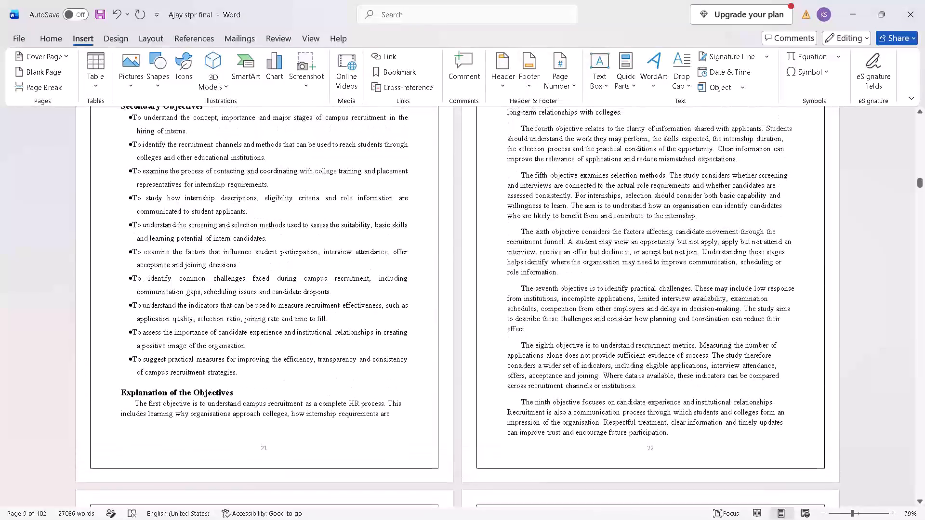
{"action": "scroll", "coordinate": [364, 306], "scroll_direction": "up", "scroll_amount": 4}
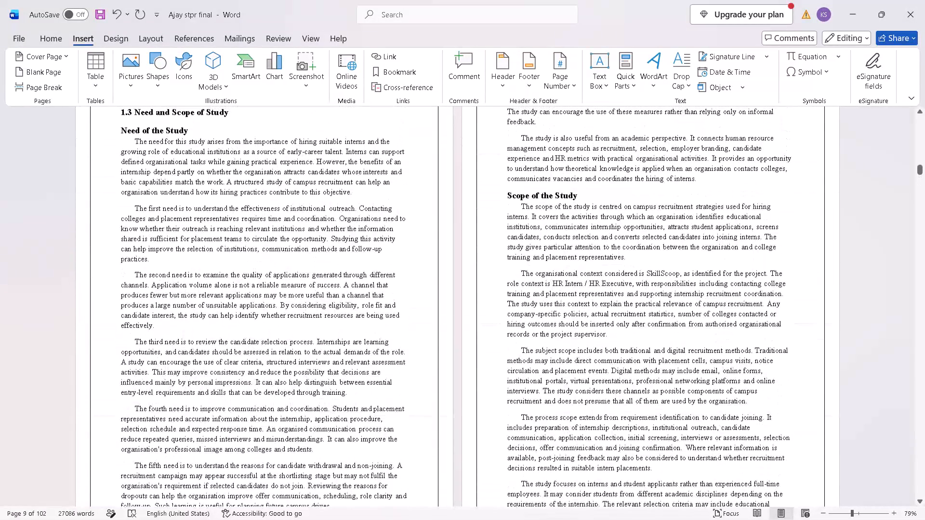
{"action": "scroll", "coordinate": [364, 306], "scroll_direction": "up", "scroll_amount": 4}
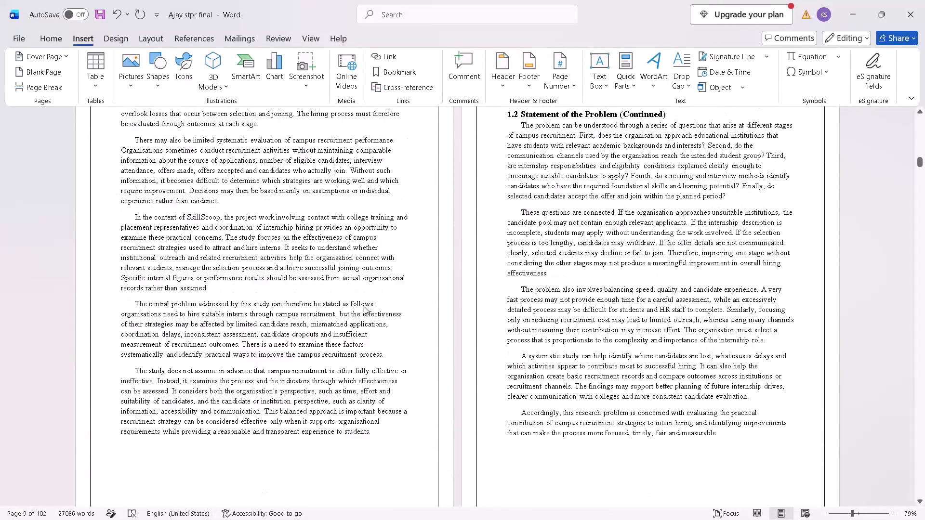
{"action": "scroll", "coordinate": [364, 306], "scroll_direction": "up", "scroll_amount": 4}
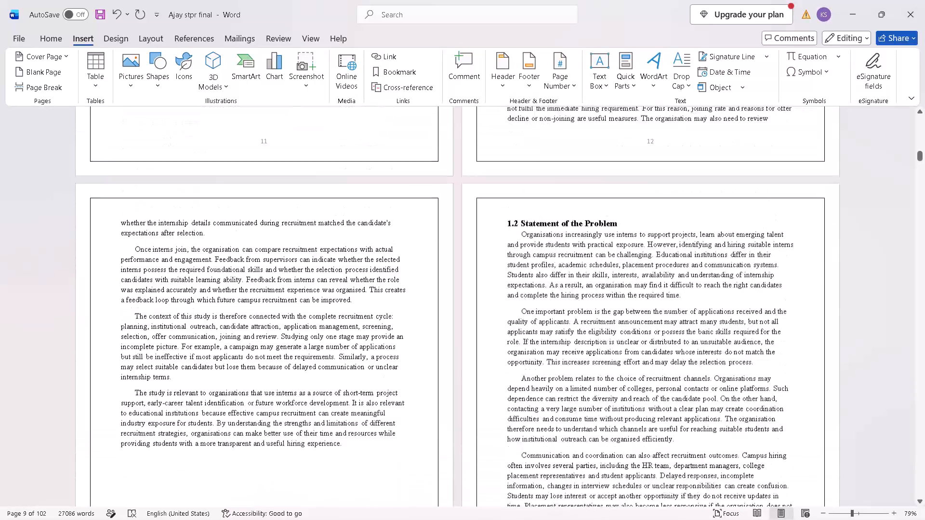
{"action": "scroll", "coordinate": [364, 306], "scroll_direction": "up", "scroll_amount": 4}
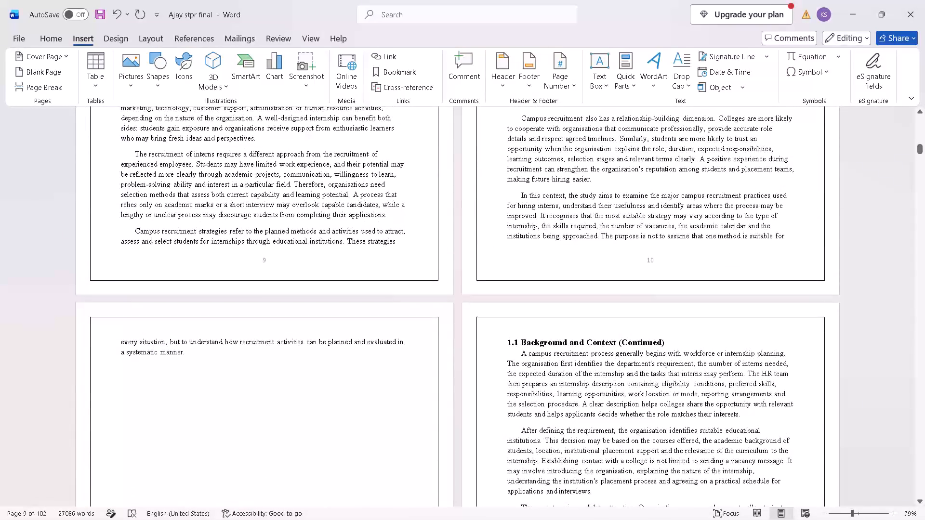
{"action": "scroll", "coordinate": [364, 306], "scroll_direction": "up", "scroll_amount": 5}
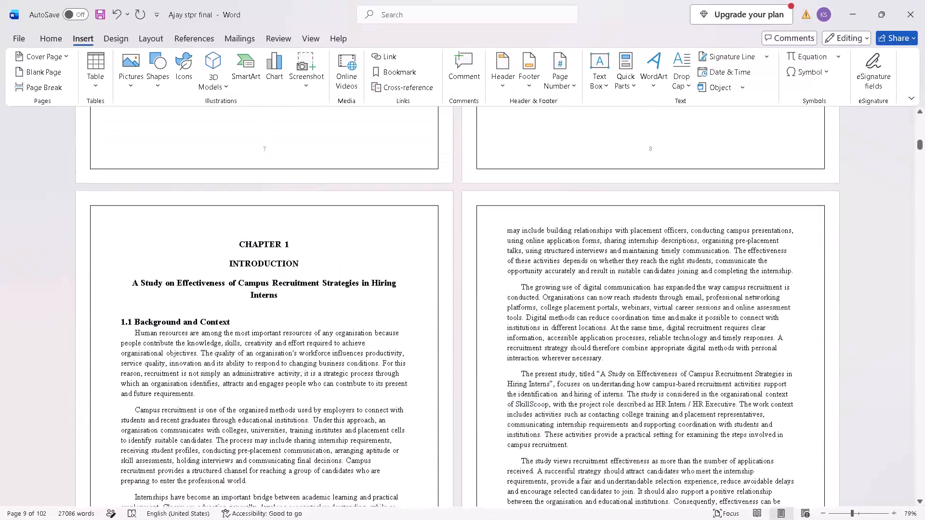
{"action": "scroll", "coordinate": [364, 306], "scroll_direction": "up", "scroll_amount": 5}
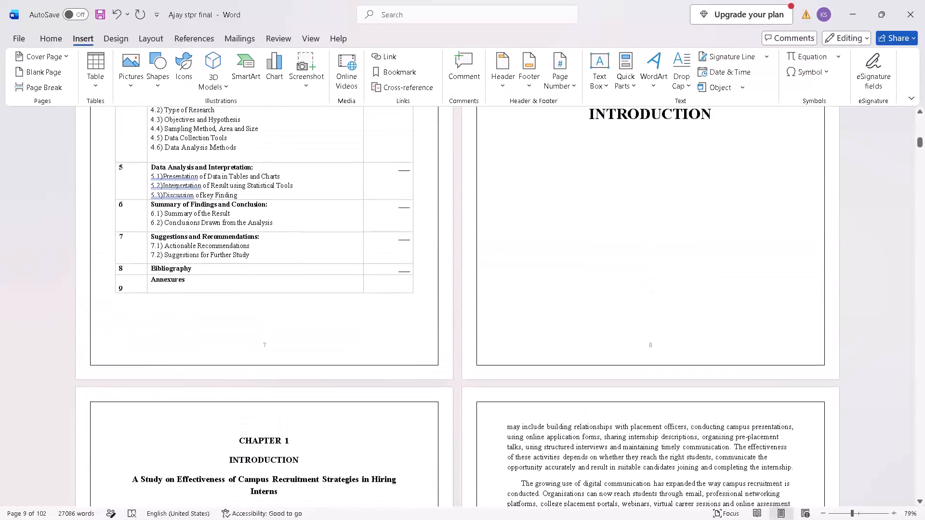
Delete the inserted title lines "CHAPTER 1", "INTRODUCTION" and "A Study on Effectiveness of Campus Recruitment Strategies in Hiring Interns" above the 1.1 Background and Context heading.
{"action": "scroll", "coordinate": [371, 265], "scroll_direction": "down", "scroll_amount": 2}
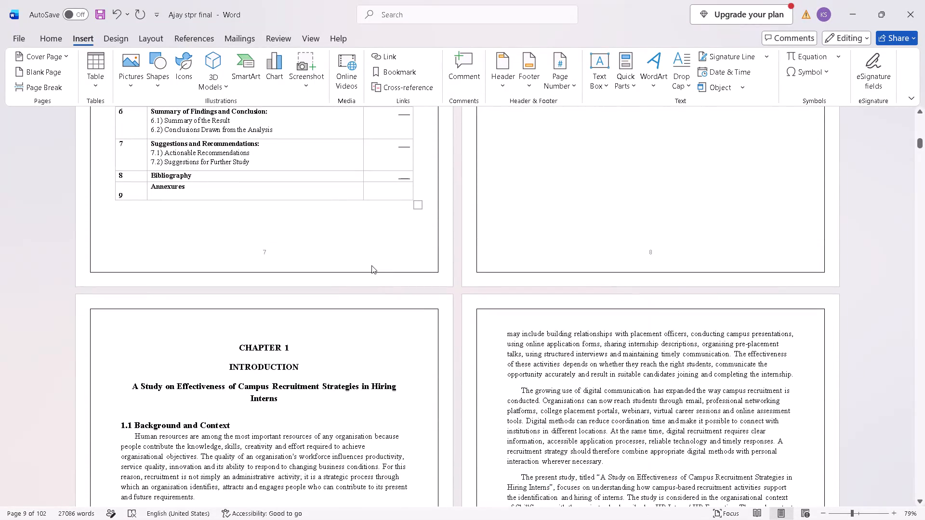
{"action": "left_click_drag", "start_coordinate": [301, 402], "coordinate": [222, 329]}
{"action": "key", "text": "BackSpace"}
{"action": "scroll", "coordinate": [222, 329], "scroll_direction": "up", "scroll_amount": 2}
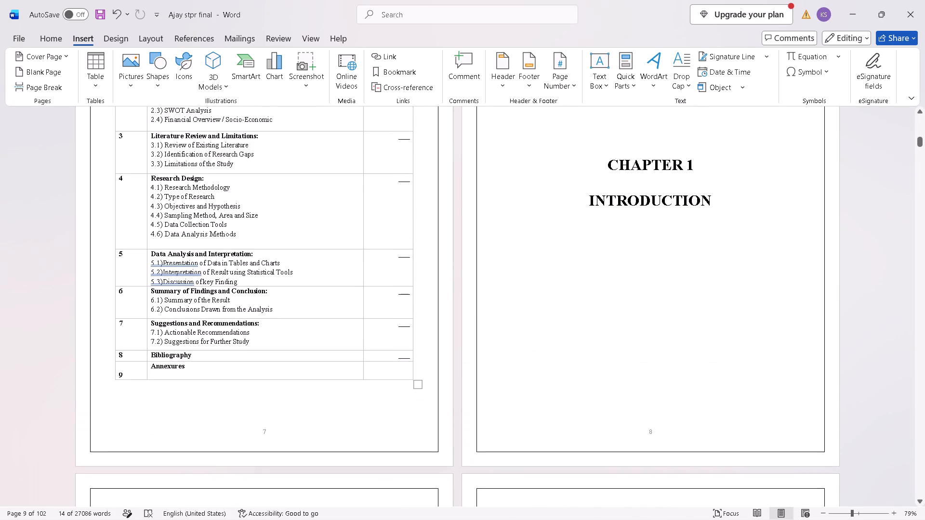
{"action": "scroll", "coordinate": [306, 273], "scroll_direction": "down", "scroll_amount": 3}
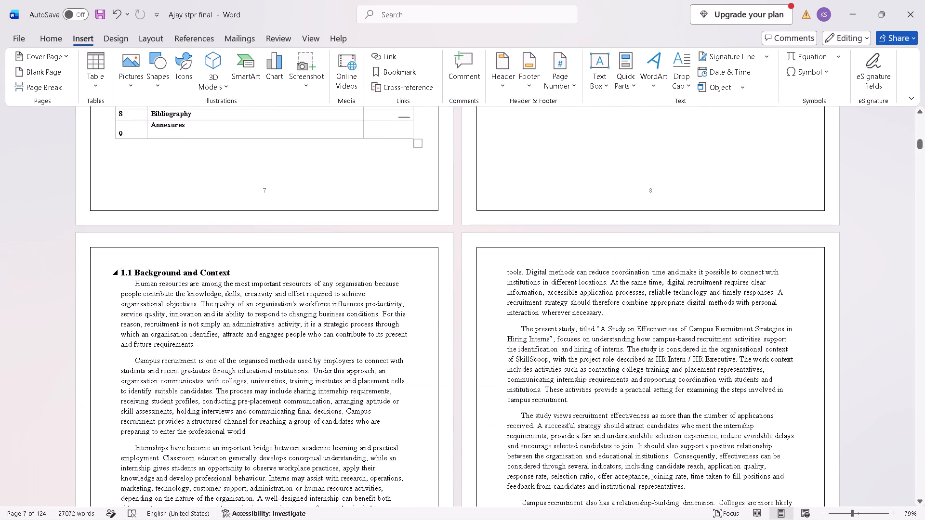
Justify the text from the first paragraph under 1.1 Background and Context through the opening of 1.2 Statement of the Problem.
{"action": "left_click", "coordinate": [135, 285]}
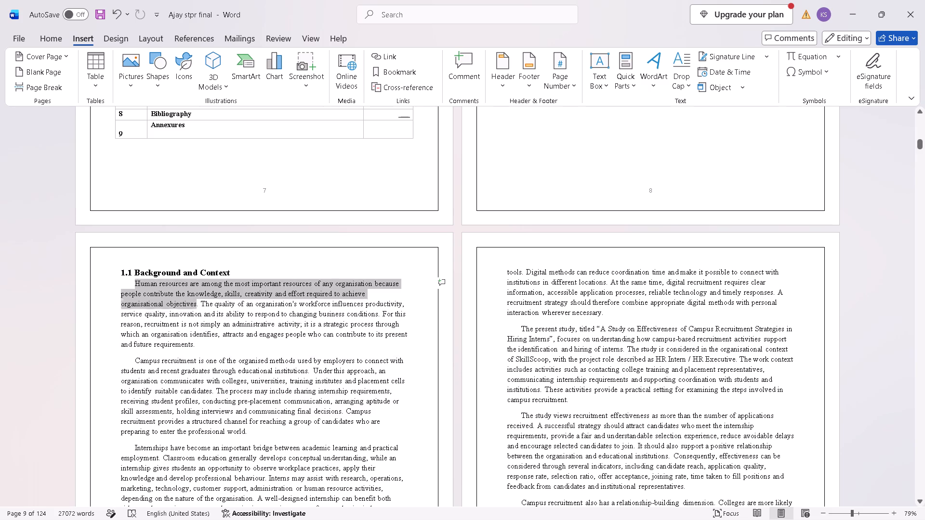
{"action": "left_click", "coordinate": [133, 287]}
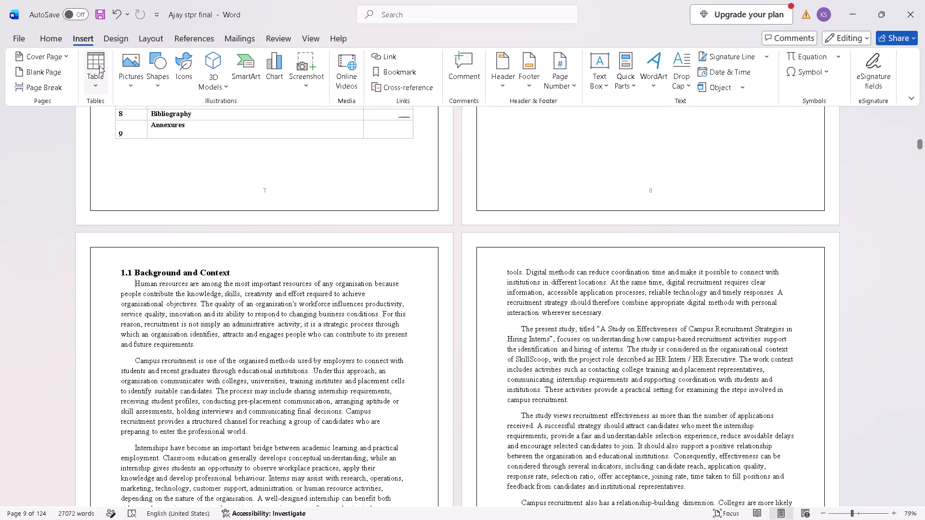
{"action": "left_click", "coordinate": [50, 47]}
{"action": "left_click", "coordinate": [50, 40]}
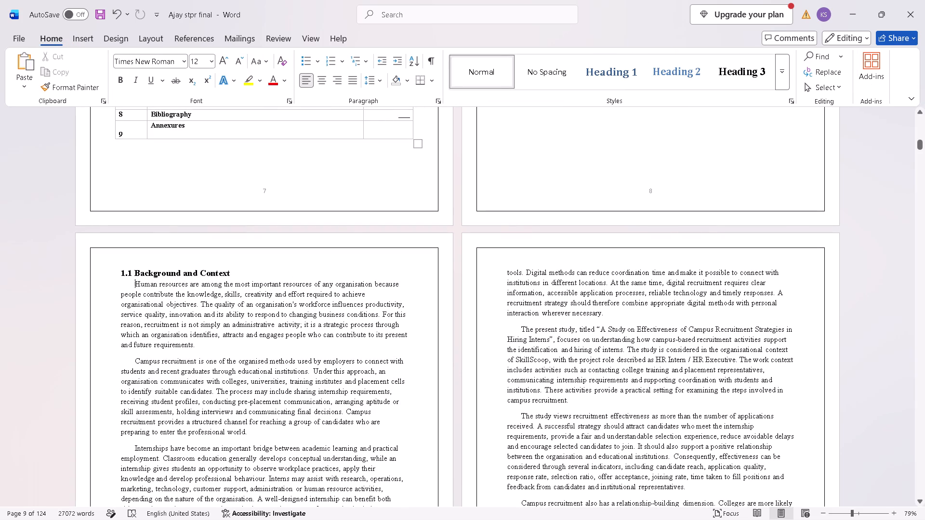
{"action": "left_click_drag", "start_coordinate": [134, 283], "coordinate": [499, 439]}
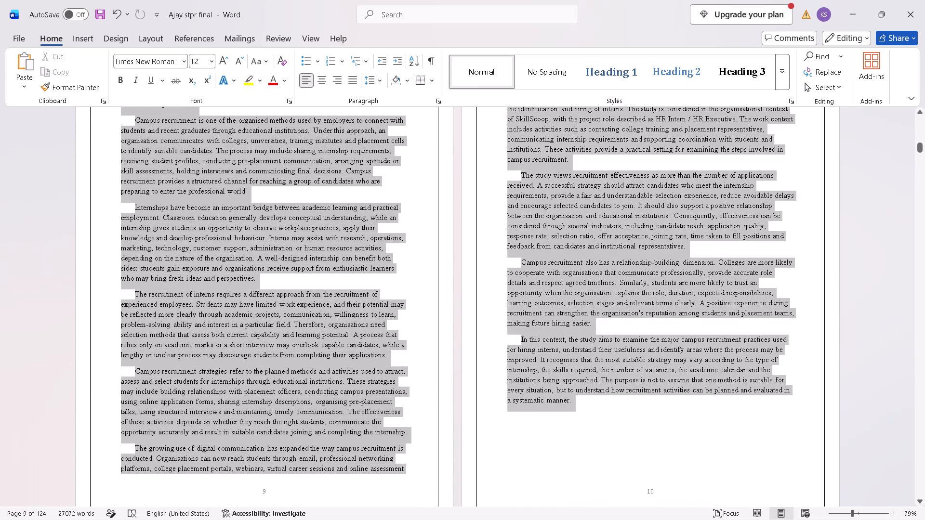
{"action": "left_click_drag", "start_coordinate": [499, 439], "coordinate": [469, 519]}
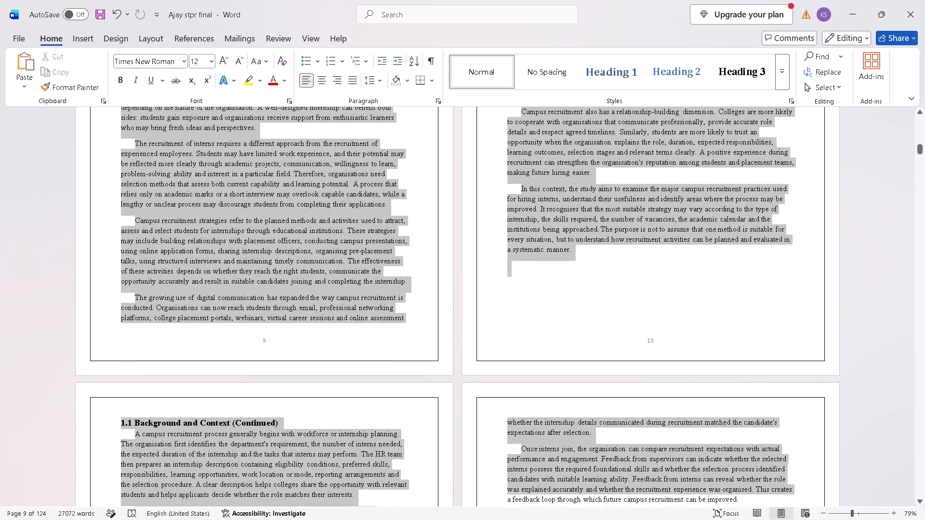
{"action": "left_click_drag", "start_coordinate": [469, 519], "coordinate": [390, 453]}
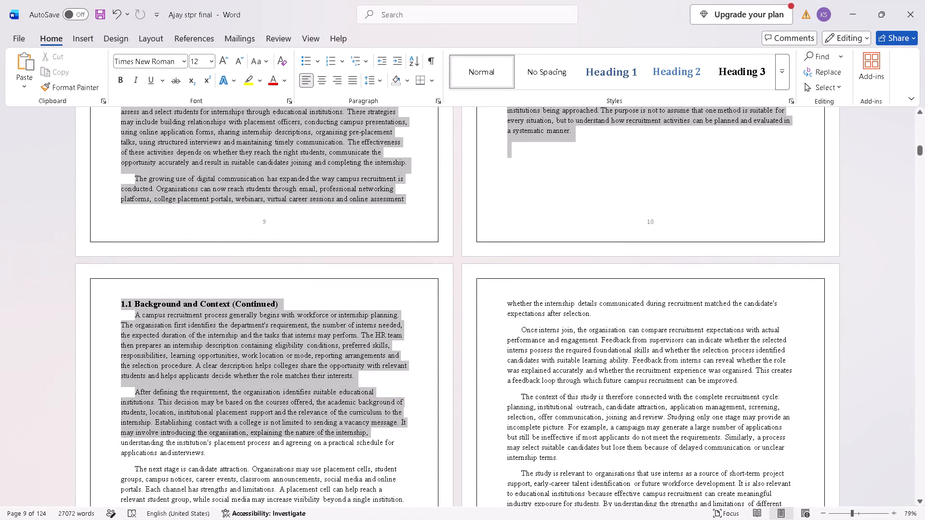
{"action": "left_click_drag", "start_coordinate": [390, 453], "coordinate": [378, 513]}
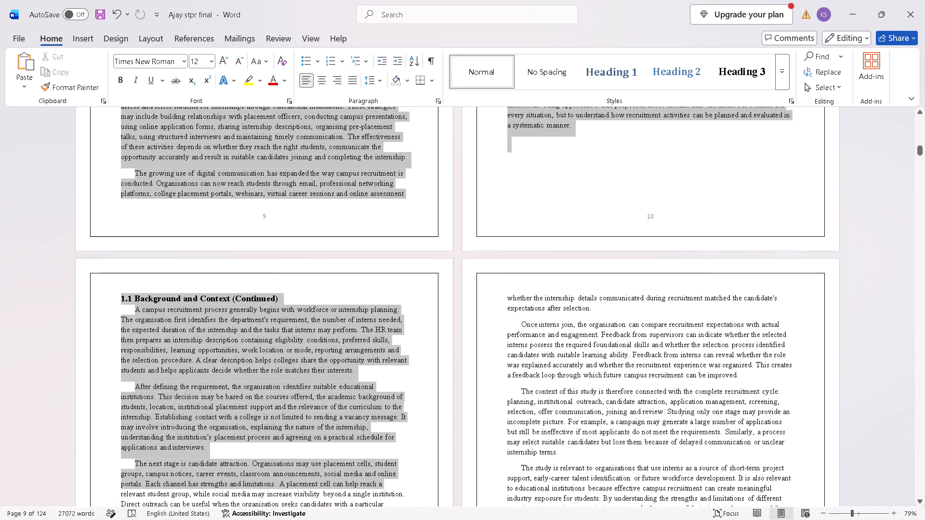
{"action": "left_click_drag", "start_coordinate": [378, 513], "coordinate": [377, 515]}
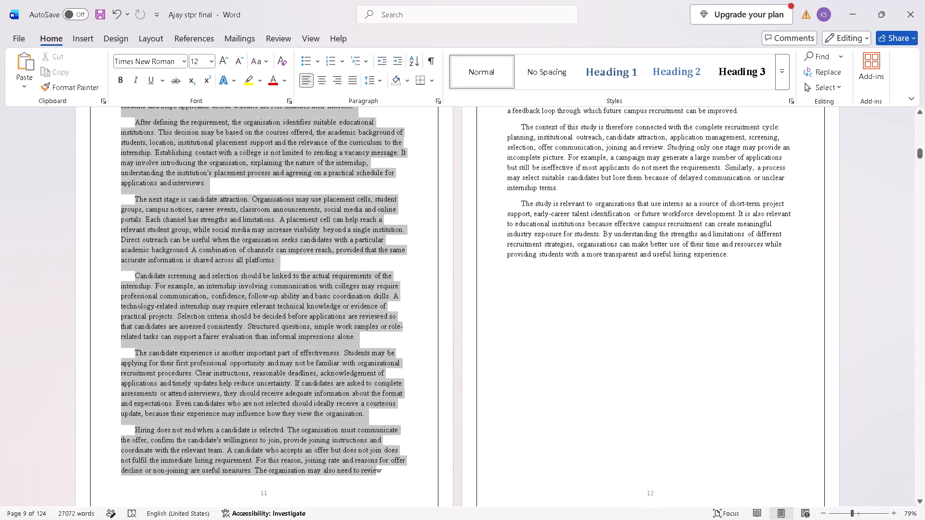
{"action": "left_click_drag", "start_coordinate": [377, 515], "coordinate": [344, 519]}
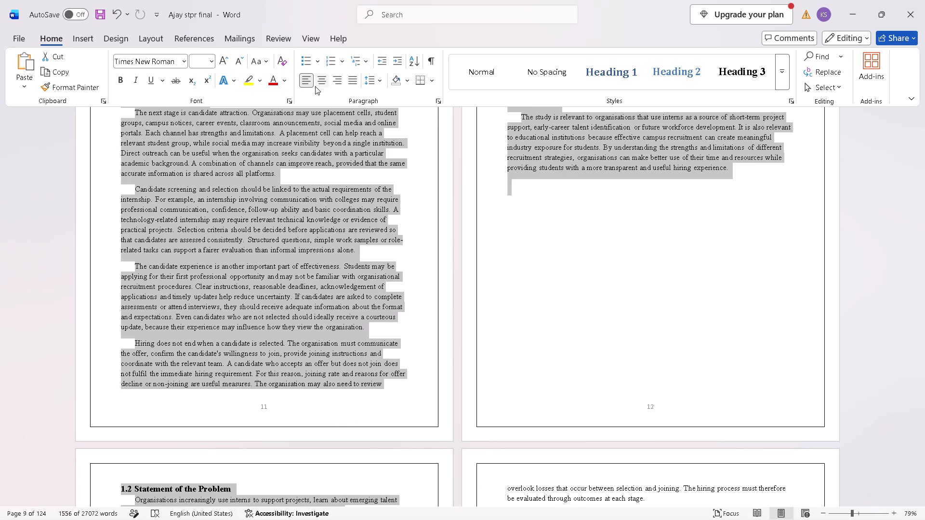
{"action": "left_click", "coordinate": [303, 78]}
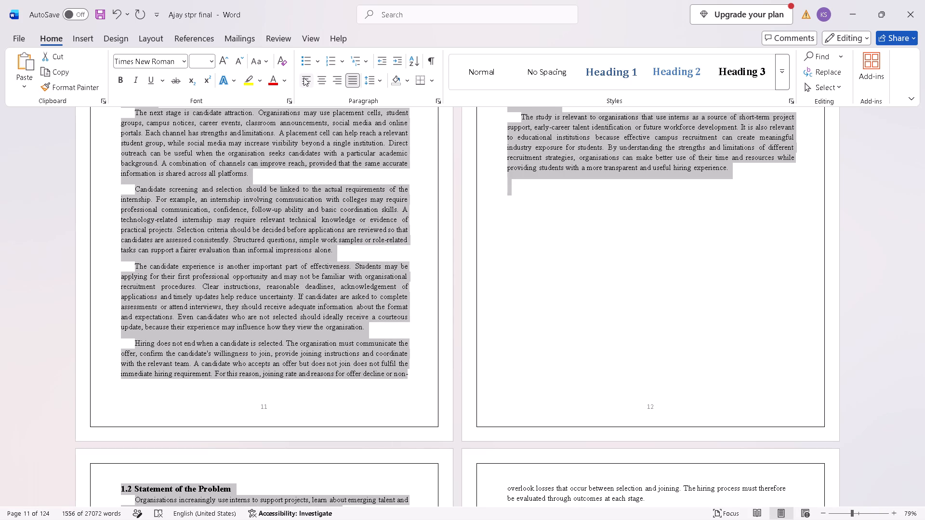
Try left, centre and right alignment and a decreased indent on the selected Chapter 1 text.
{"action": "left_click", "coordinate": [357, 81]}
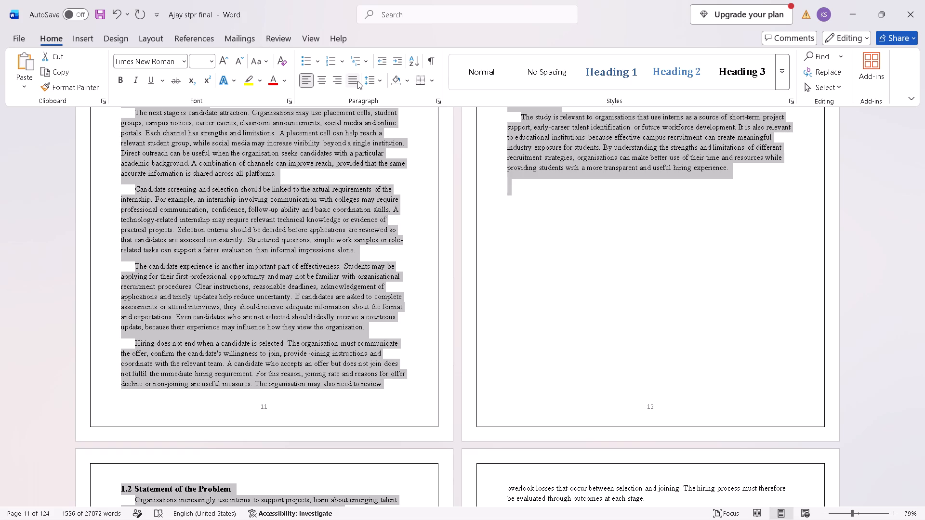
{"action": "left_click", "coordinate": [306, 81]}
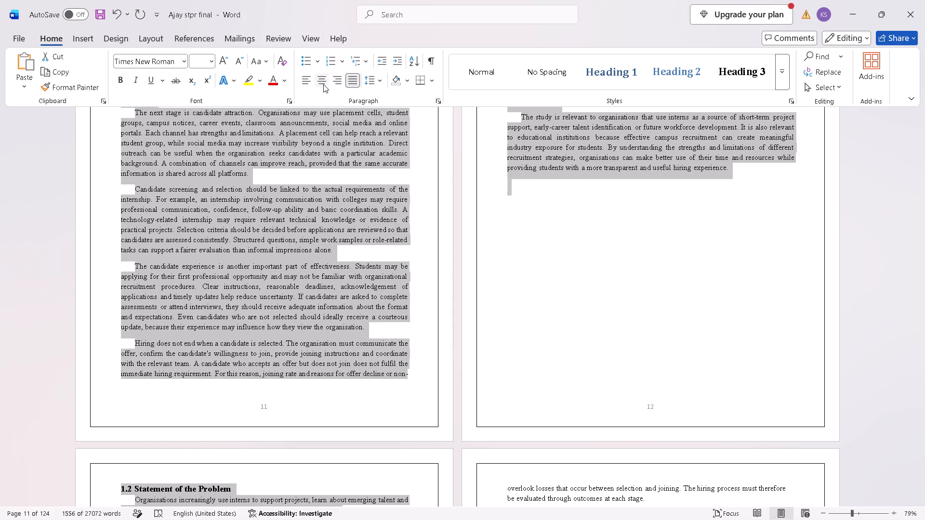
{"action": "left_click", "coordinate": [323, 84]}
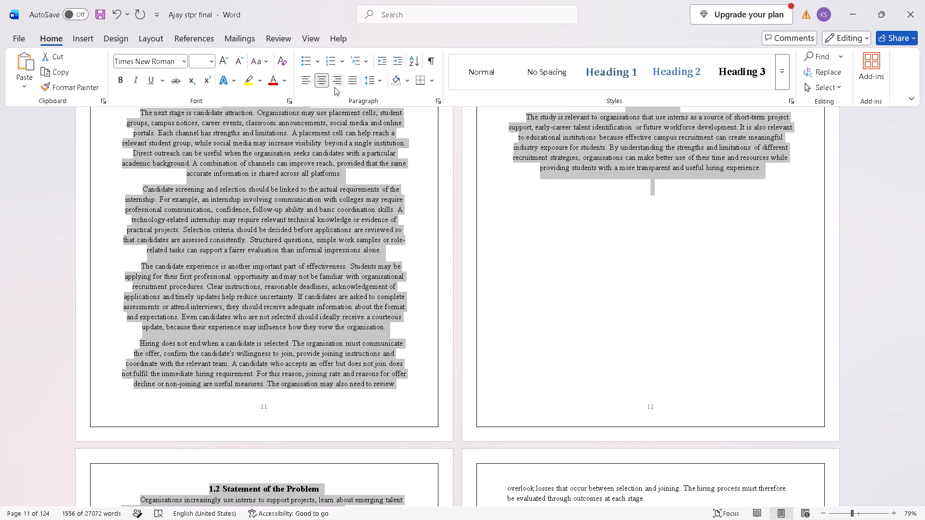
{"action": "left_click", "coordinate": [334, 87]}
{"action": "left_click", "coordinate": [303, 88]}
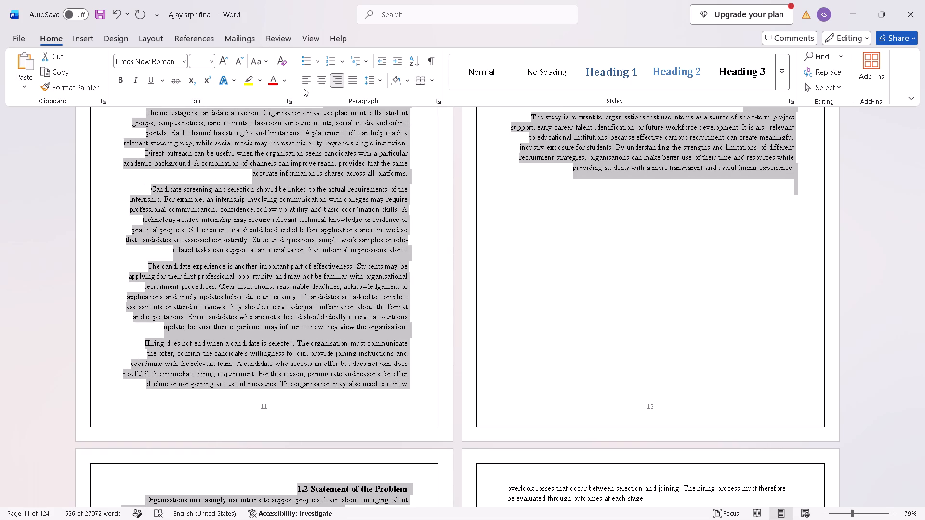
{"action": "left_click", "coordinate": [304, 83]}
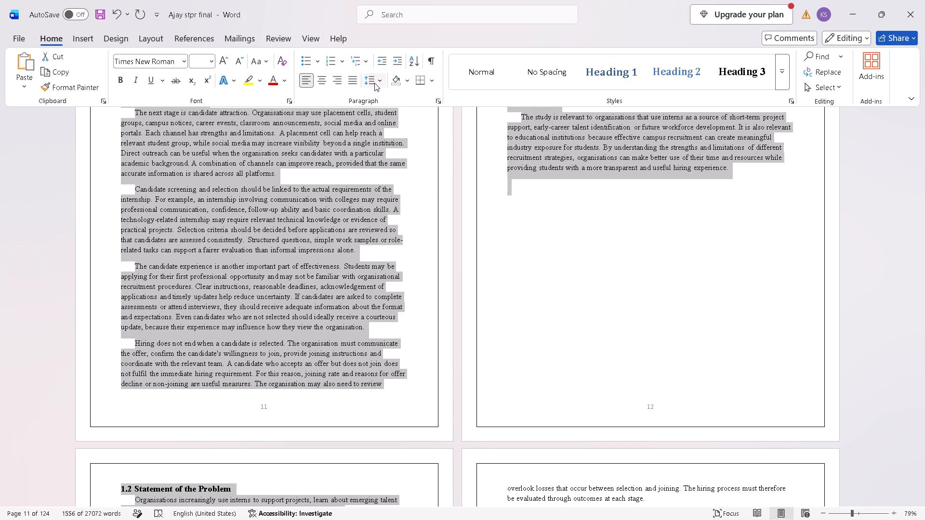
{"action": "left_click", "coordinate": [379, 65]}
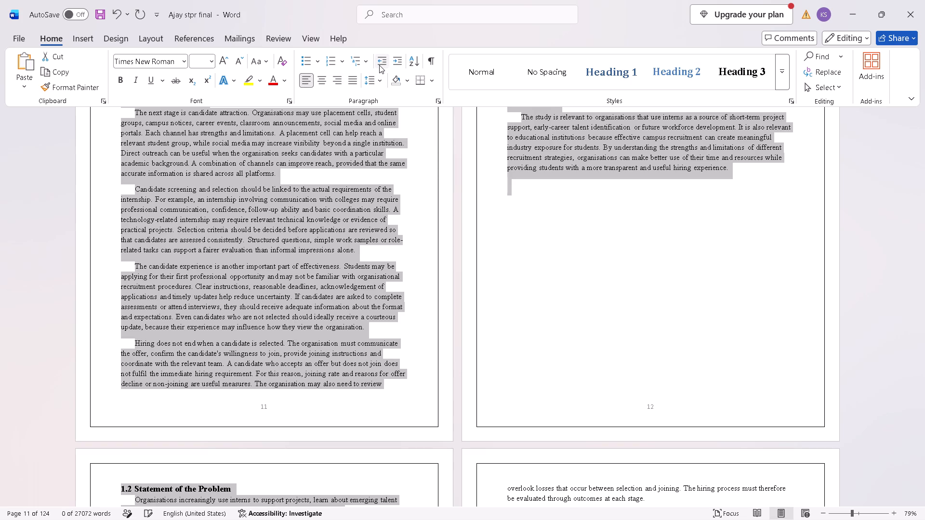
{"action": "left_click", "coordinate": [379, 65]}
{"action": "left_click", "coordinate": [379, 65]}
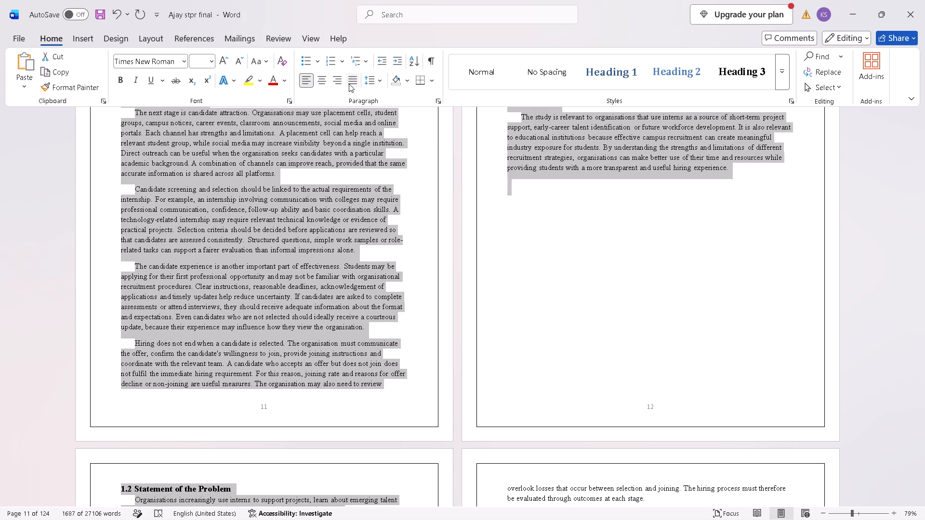
Set the selected text of sections 1.1 and 1.2 to justified alignment and check it from the chapter's start.
{"action": "left_click", "coordinate": [349, 84]}
{"action": "scroll", "coordinate": [331, 250], "scroll_direction": "up", "scroll_amount": 4}
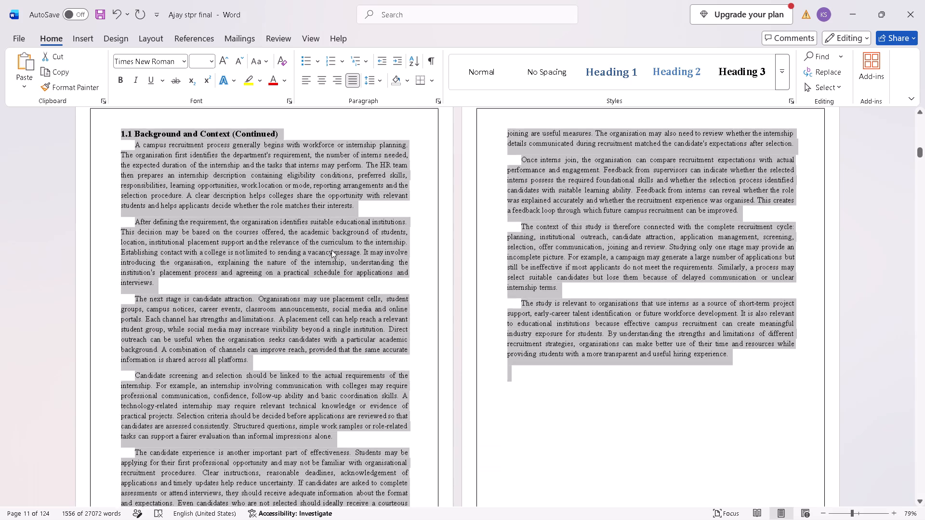
{"action": "scroll", "coordinate": [331, 250], "scroll_direction": "up", "scroll_amount": 7}
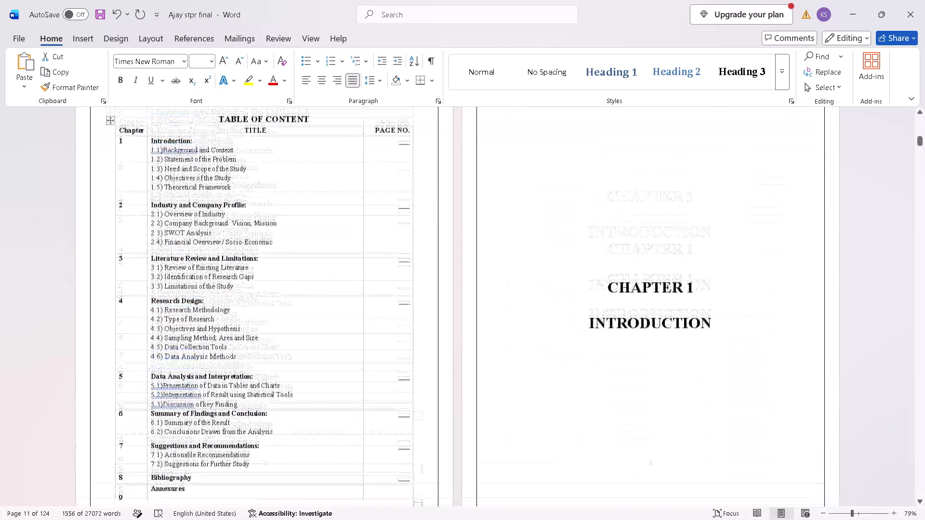
{"action": "scroll", "coordinate": [532, 292], "scroll_direction": "down", "scroll_amount": 3}
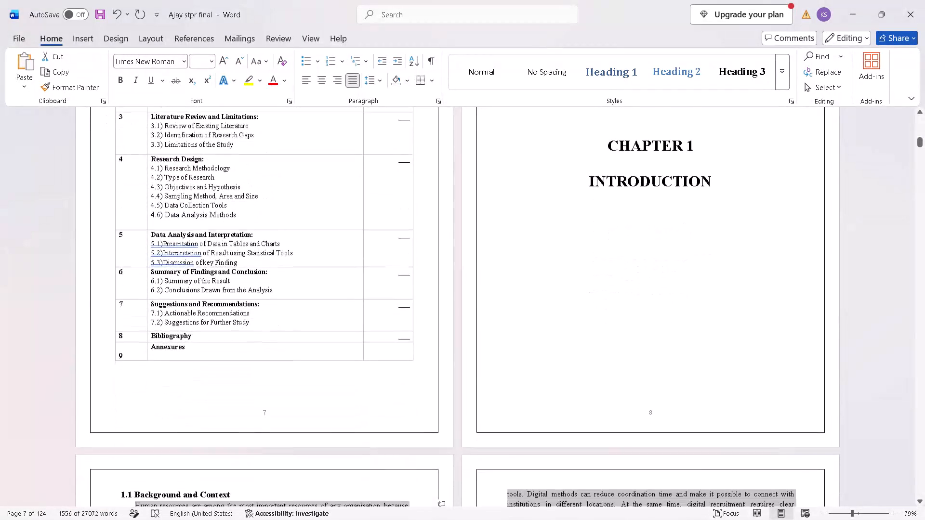
Shift the "1.1 Background and Context" heading towards the centre of its line by inserting leading spaces.
{"action": "scroll", "coordinate": [536, 275], "scroll_direction": "down", "scroll_amount": 1}
{"action": "scroll", "coordinate": [536, 275], "scroll_direction": "up", "scroll_amount": 3}
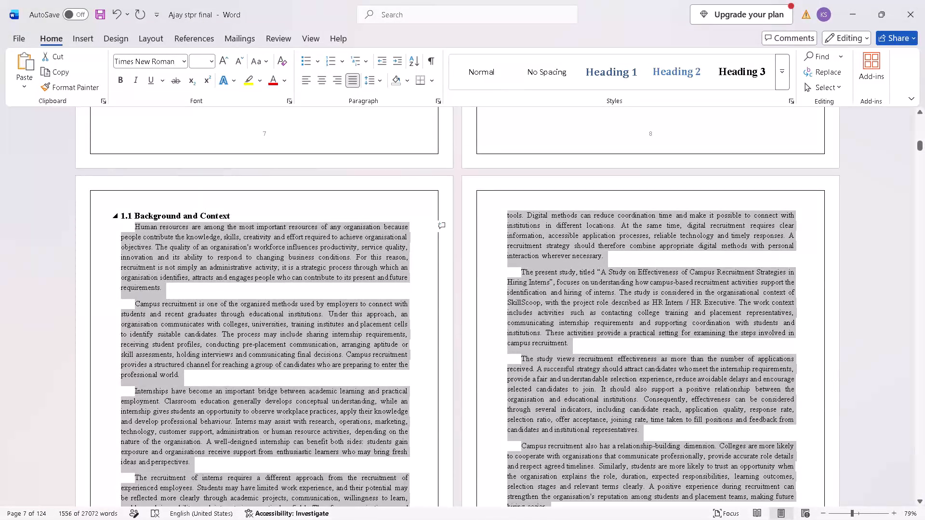
{"action": "left_click", "coordinate": [264, 216]}
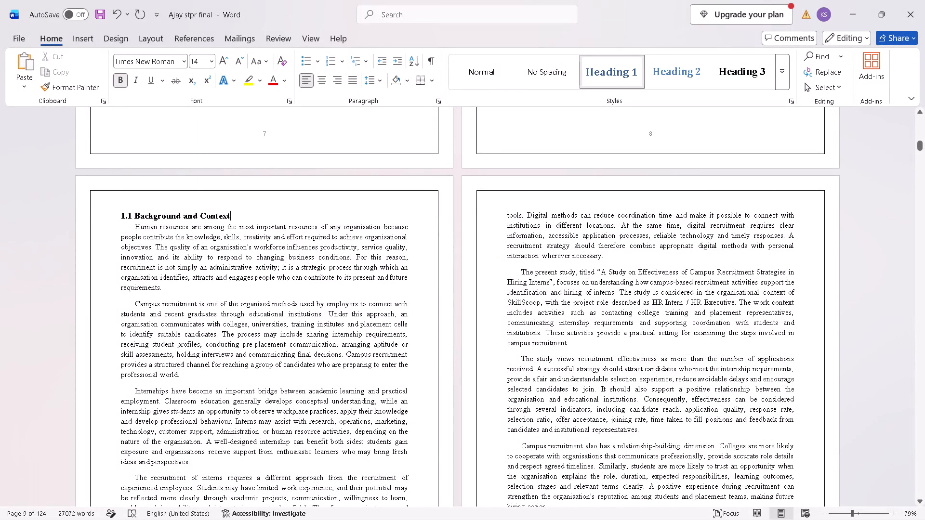
{"action": "left_click", "coordinate": [123, 217]}
{"action": "key", "text": "space"}
{"action": "key", "text": "space"}
{"action": "key", "text": "space"}
{"action": "key", "text": "space"}
{"action": "key", "text": "space"}
{"action": "key", "text": "space"}
{"action": "key", "text": "space"}
{"action": "key", "text": "space"}
{"action": "key", "text": "space"}
{"action": "key", "text": "space"}
{"action": "key", "text": "space"}
{"action": "key", "text": "space"}
{"action": "key", "text": "space"}
{"action": "key", "text": "space"}
{"action": "key", "text": "space"}
{"action": "key", "text": "space"}
{"action": "key", "text": "space"}
{"action": "key", "text": "space"}
{"action": "key", "text": "space"}
{"action": "key", "text": "space"}
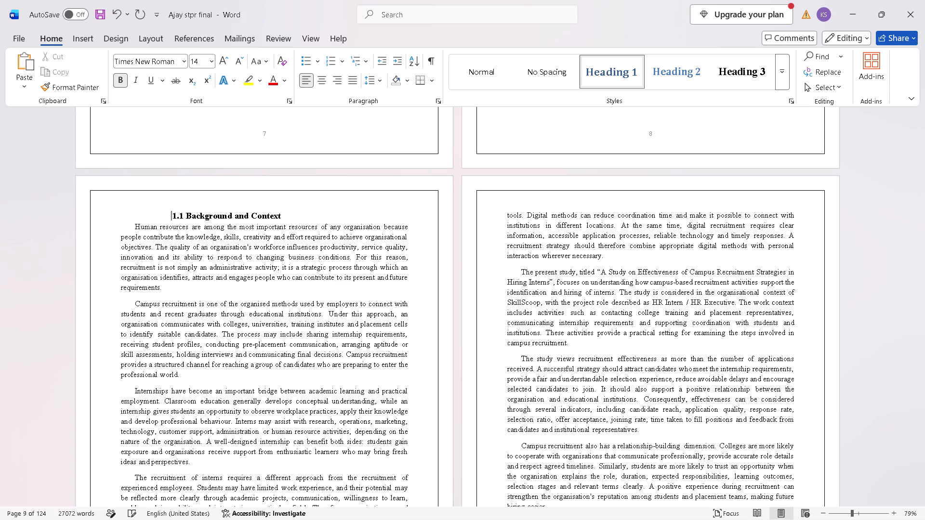
{"action": "key", "text": "space"}
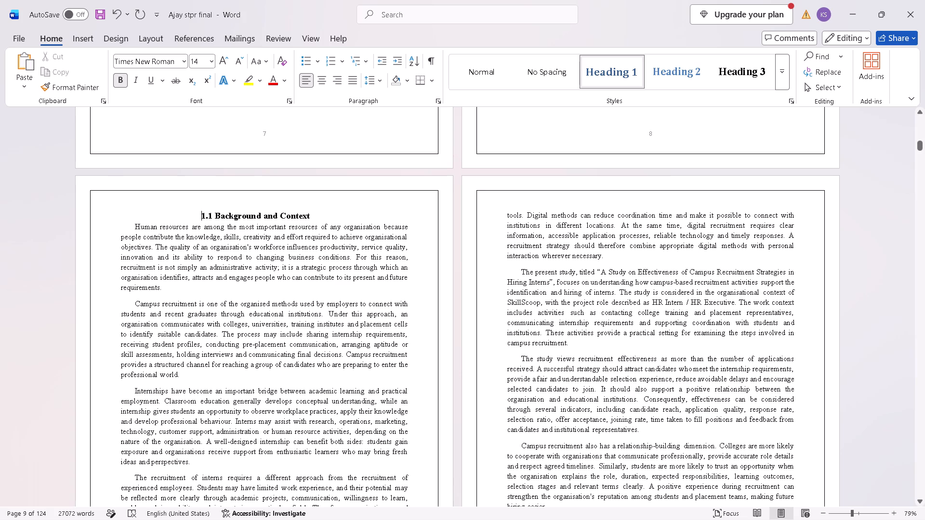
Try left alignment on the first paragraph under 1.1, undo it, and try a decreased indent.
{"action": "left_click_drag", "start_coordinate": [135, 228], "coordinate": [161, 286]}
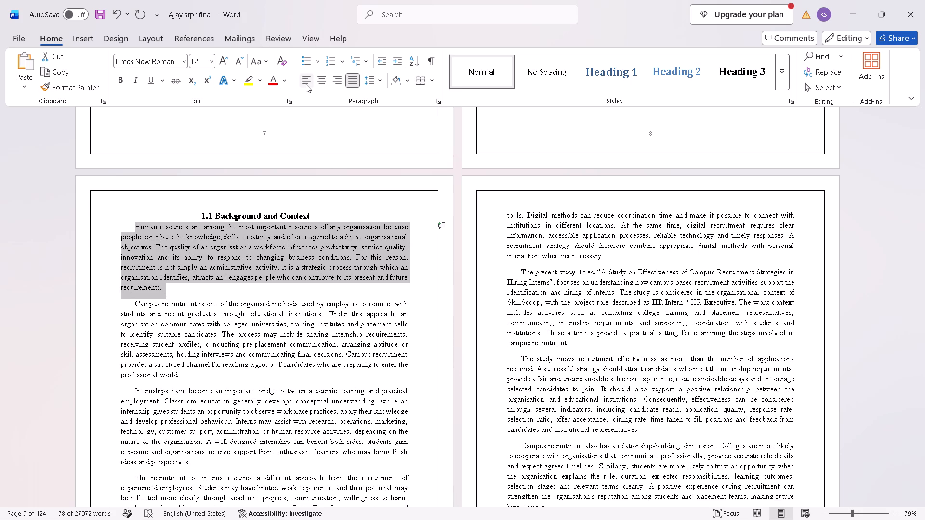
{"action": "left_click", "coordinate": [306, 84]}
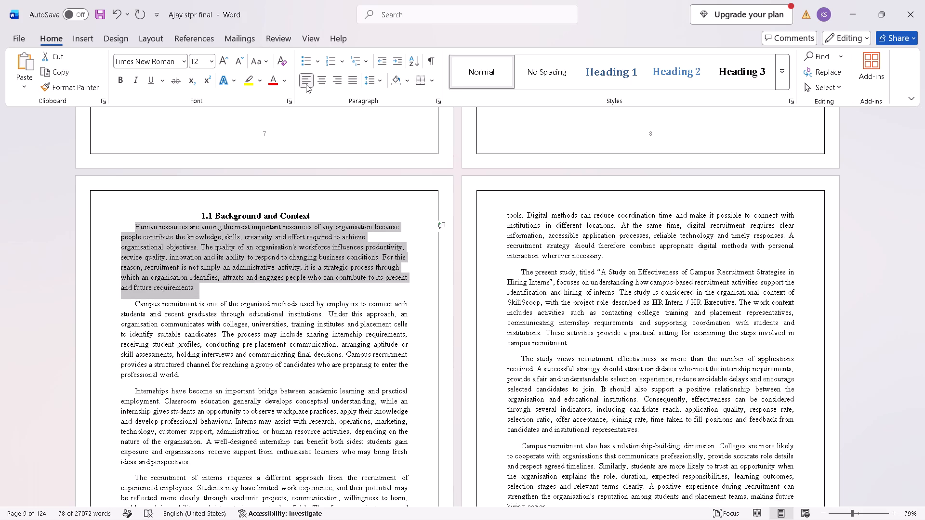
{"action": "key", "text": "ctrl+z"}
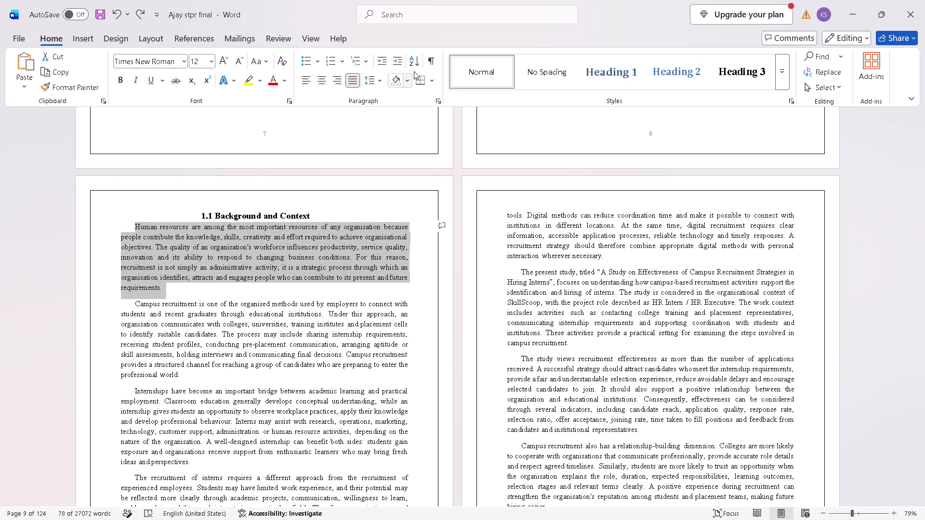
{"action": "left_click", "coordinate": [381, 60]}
Remove the first-line indents from the first three paragraphs under 1.1 Background and Context.
{"action": "left_click", "coordinate": [137, 224]}
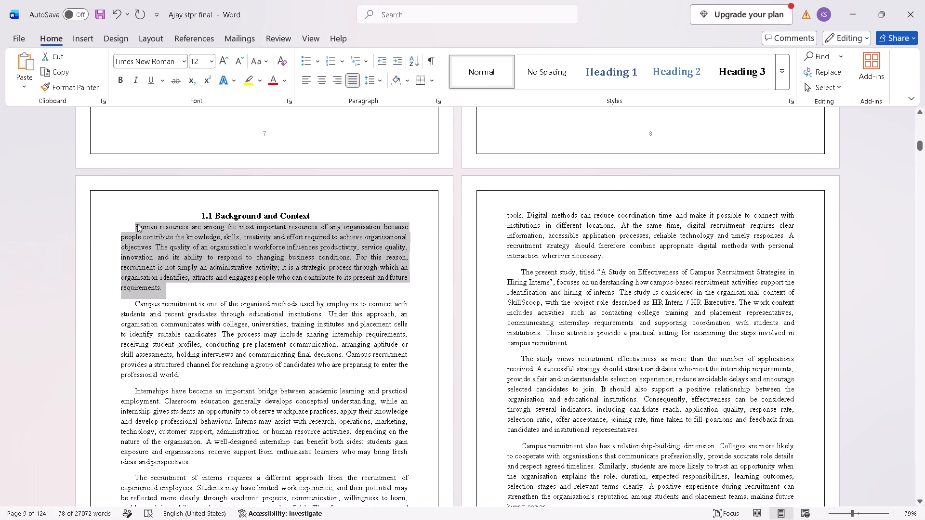
{"action": "left_click", "coordinate": [137, 224]}
{"action": "key", "text": "BackSpace"}
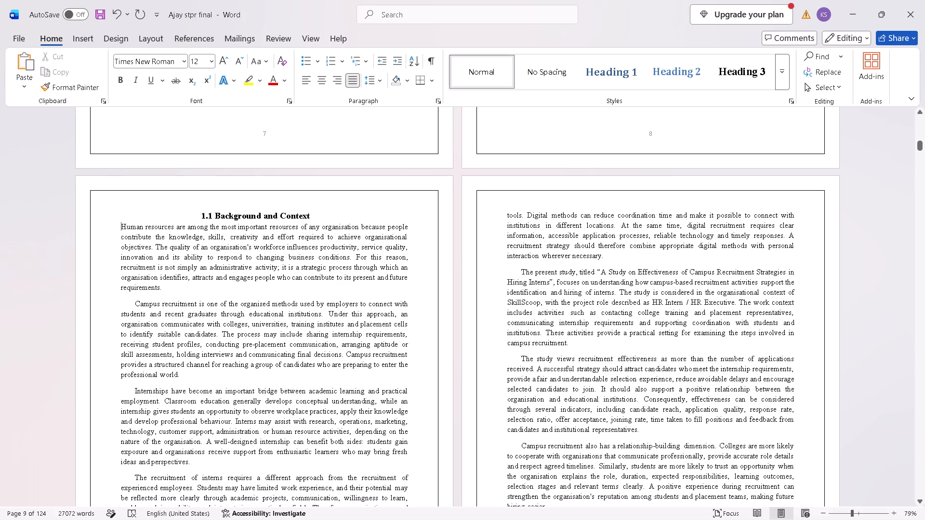
{"action": "left_click", "coordinate": [134, 300]}
{"action": "key", "text": "BackSpace"}
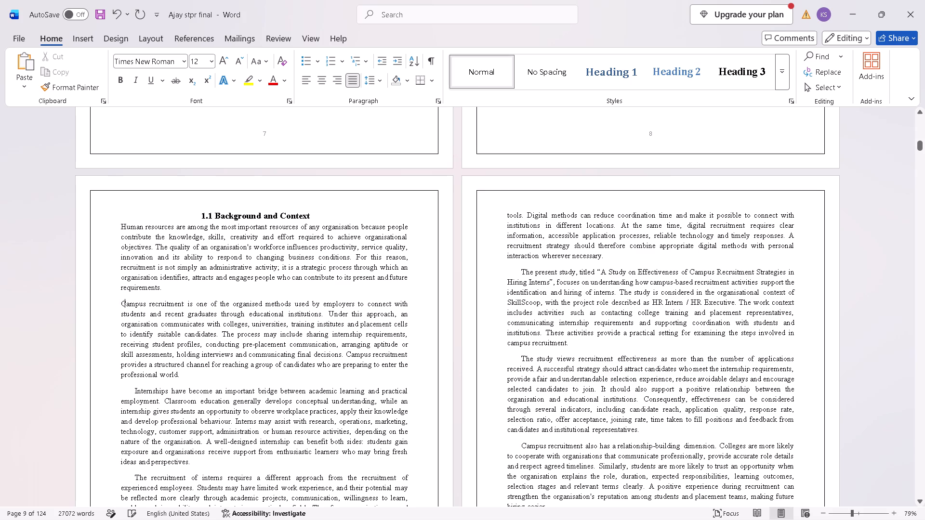
{"action": "left_click", "coordinate": [133, 391]}
{"action": "key", "text": "BackSpace"}
Remove the first-line indents from the paragraphs starting "The recruitment of interns", "Campus recruitment strategies refer" and "The growing use of digital communication".
{"action": "scroll", "coordinate": [144, 420], "scroll_direction": "down", "scroll_amount": 1}
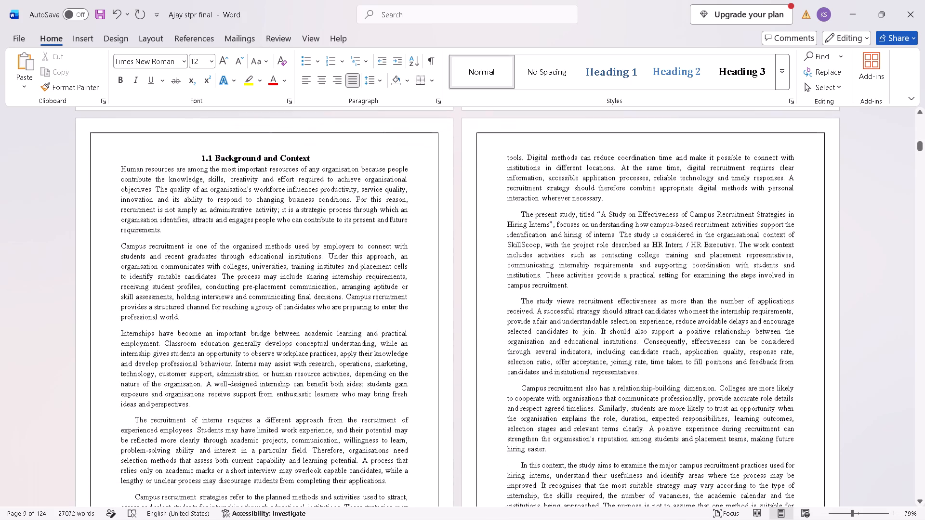
{"action": "left_click", "coordinate": [134, 419]}
{"action": "key", "text": "BackSpace"}
{"action": "scroll", "coordinate": [134, 419], "scroll_direction": "down", "scroll_amount": 1}
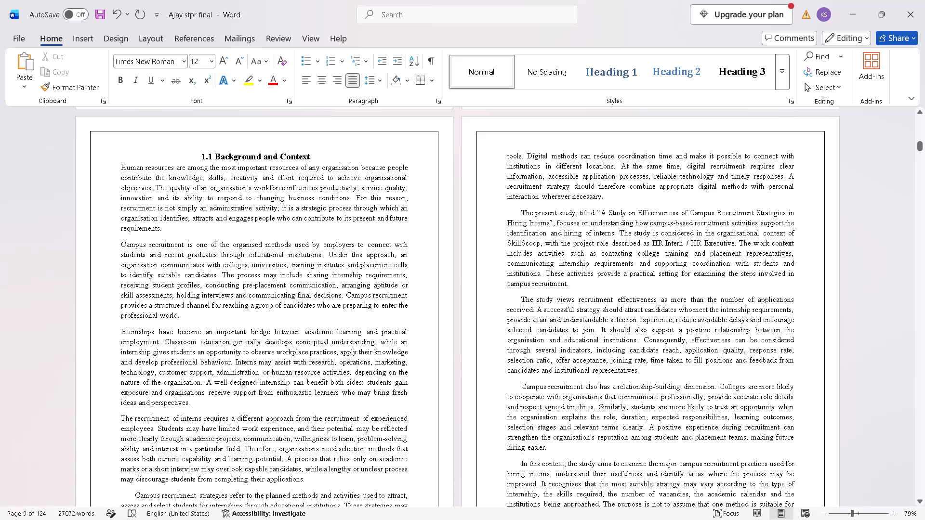
{"action": "scroll", "coordinate": [134, 419], "scroll_direction": "down", "scroll_amount": 1}
{"action": "left_click", "coordinate": [135, 388]}
{"action": "key", "text": "BackSpace"}
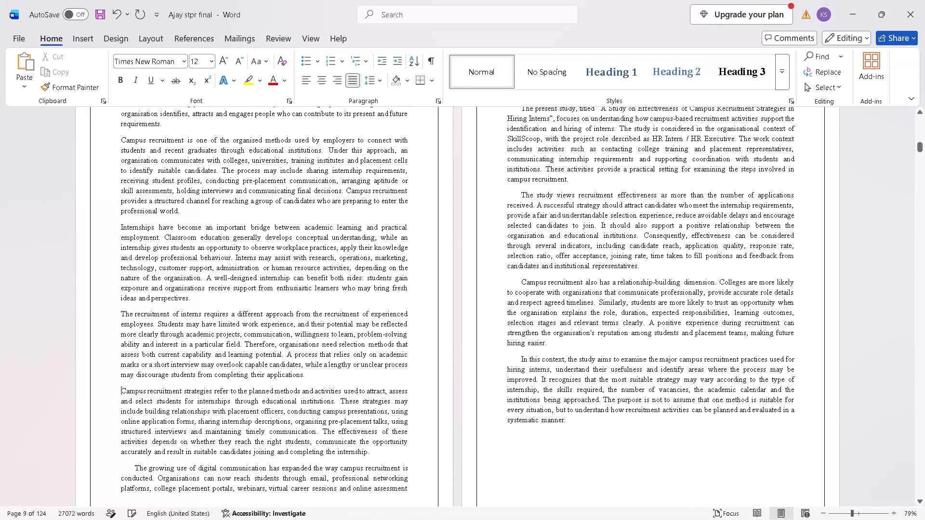
{"action": "scroll", "coordinate": [135, 388], "scroll_direction": "down", "scroll_amount": 1}
{"action": "left_click", "coordinate": [136, 390]}
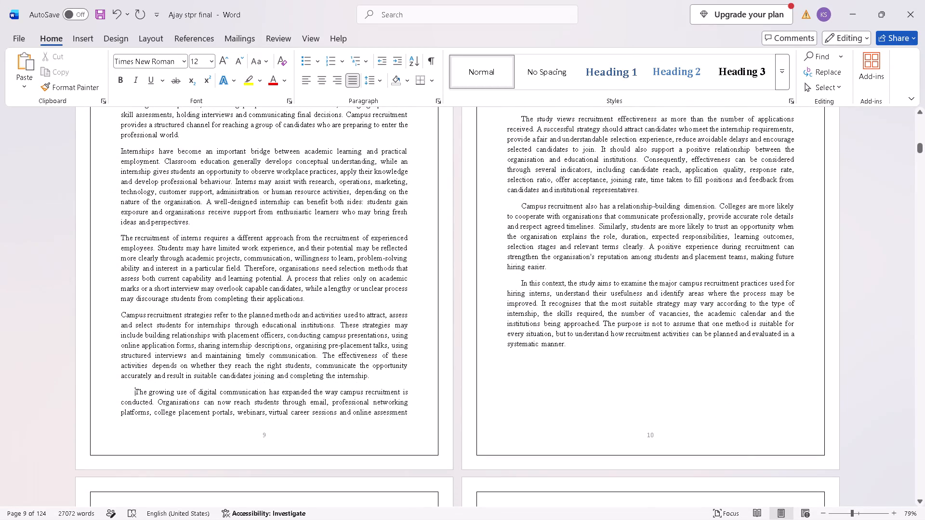
{"action": "key", "text": "BackSpace"}
Remove the first-line indents from the page 10 paragraphs starting "The present study, titled" and "The study views recruitment effectiveness".
{"action": "scroll", "coordinate": [136, 390], "scroll_direction": "up", "scroll_amount": 2}
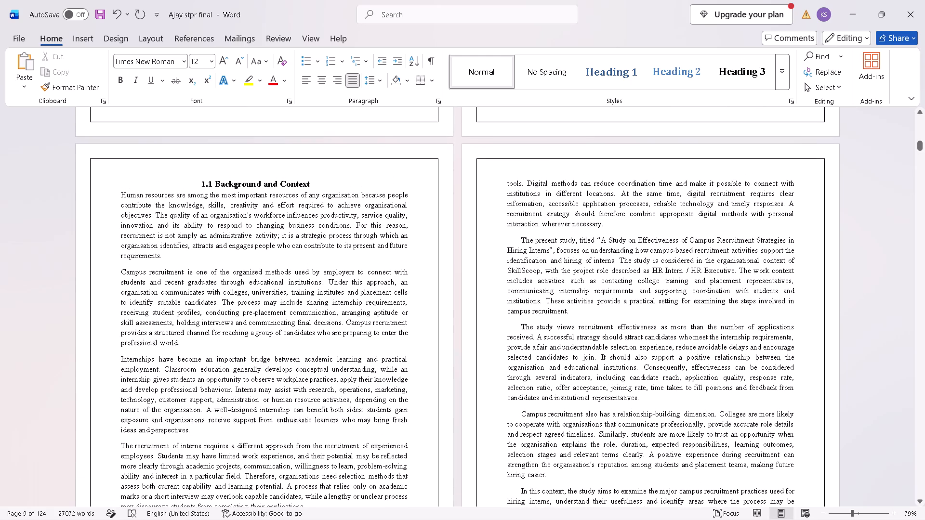
{"action": "scroll", "coordinate": [544, 180], "scroll_direction": "up", "scroll_amount": 6}
{"action": "scroll", "coordinate": [544, 180], "scroll_direction": "down", "scroll_amount": 4}
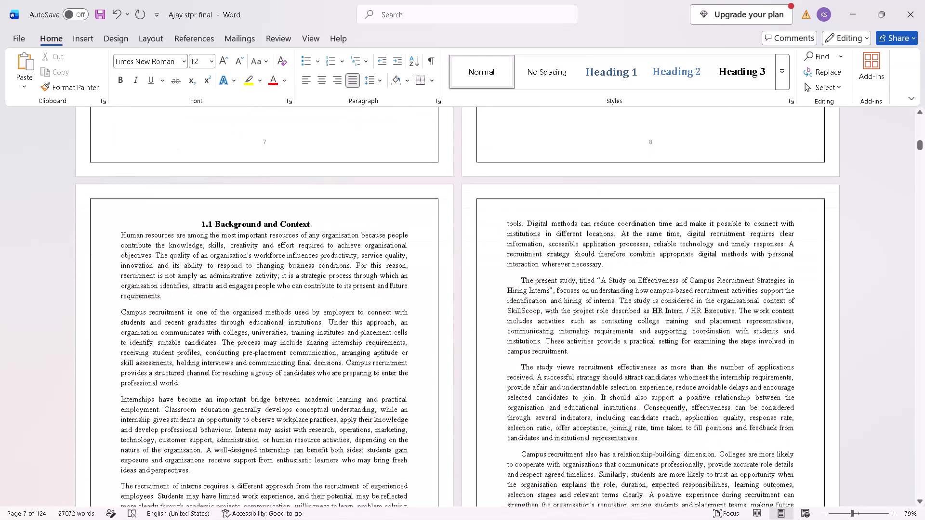
{"action": "scroll", "coordinate": [544, 180], "scroll_direction": "down", "scroll_amount": 2}
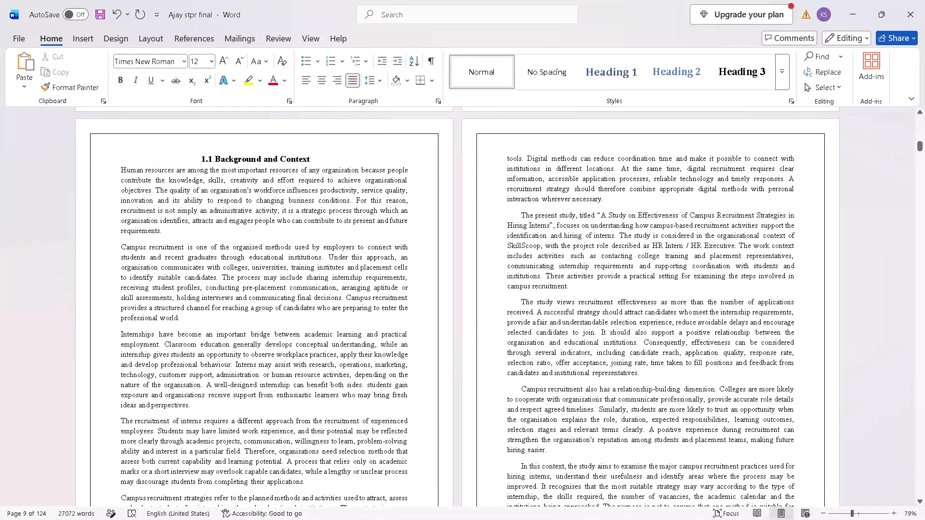
{"action": "left_click", "coordinate": [520, 213]}
{"action": "key", "text": "BackSpace"}
{"action": "scroll", "coordinate": [520, 213], "scroll_direction": "down", "scroll_amount": 1}
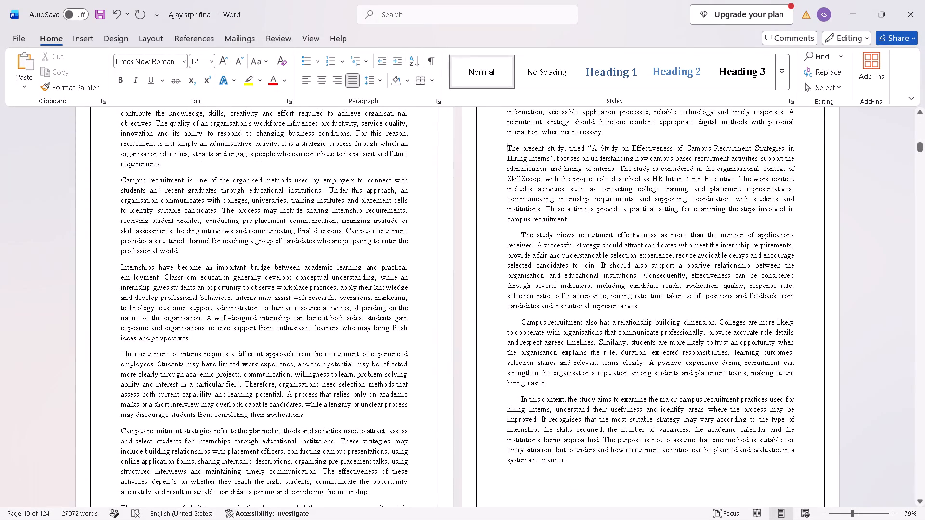
{"action": "scroll", "coordinate": [520, 213], "scroll_direction": "down", "scroll_amount": 1}
{"action": "left_click", "coordinate": [521, 238]}
{"action": "key", "text": "BackSpace"}
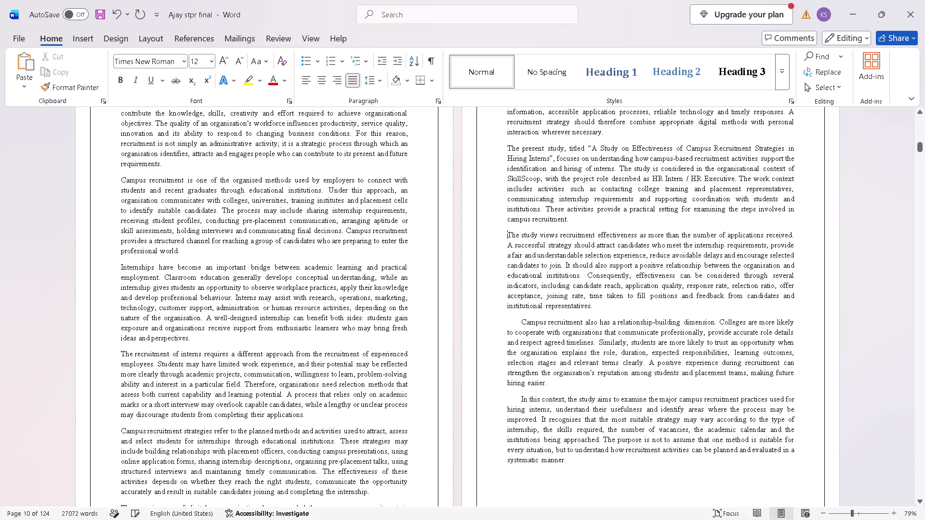
Remove the first-line indents from the paragraphs starting "Campus recruitment also has" and "In this context, the study aims".
{"action": "scroll", "coordinate": [521, 238], "scroll_direction": "up", "scroll_amount": 10}
{"action": "scroll", "coordinate": [521, 238], "scroll_direction": "down", "scroll_amount": 4}
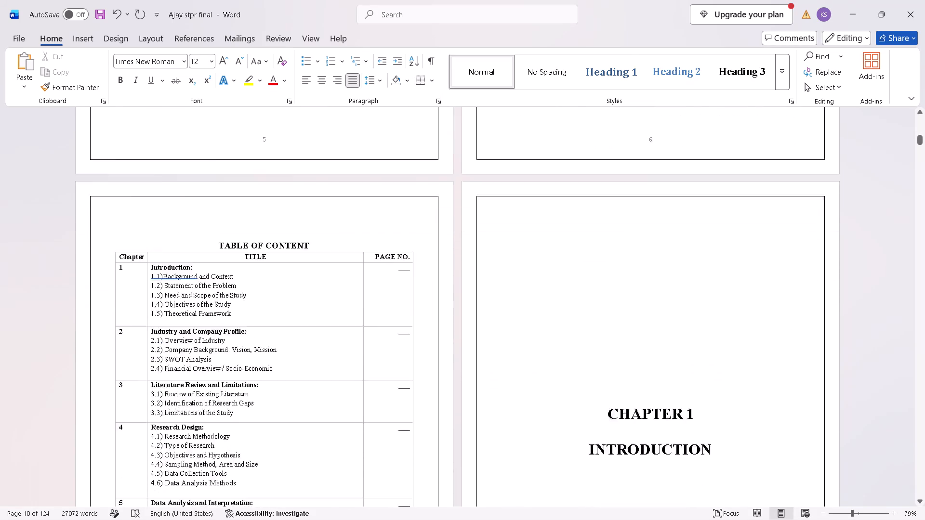
{"action": "scroll", "coordinate": [521, 238], "scroll_direction": "down", "scroll_amount": 4}
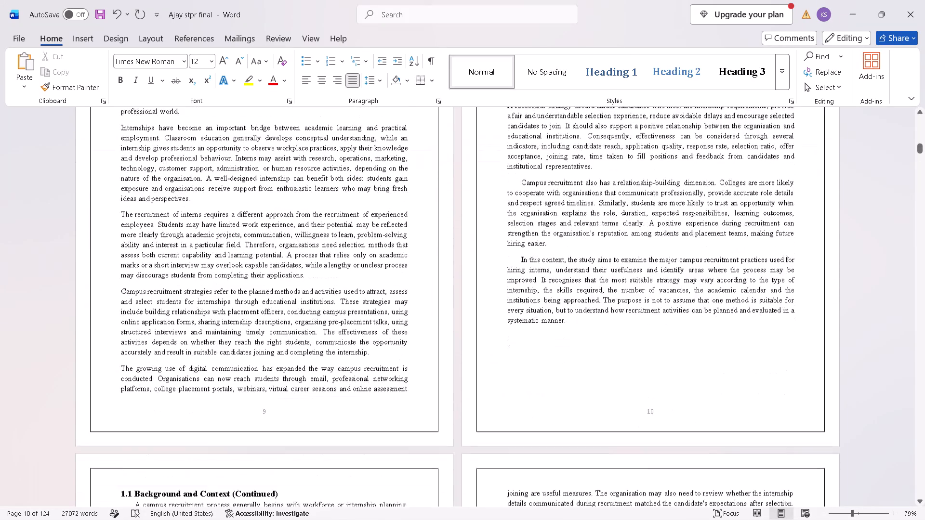
{"action": "scroll", "coordinate": [521, 238], "scroll_direction": "down", "scroll_amount": 1}
{"action": "left_click", "coordinate": [524, 250]}
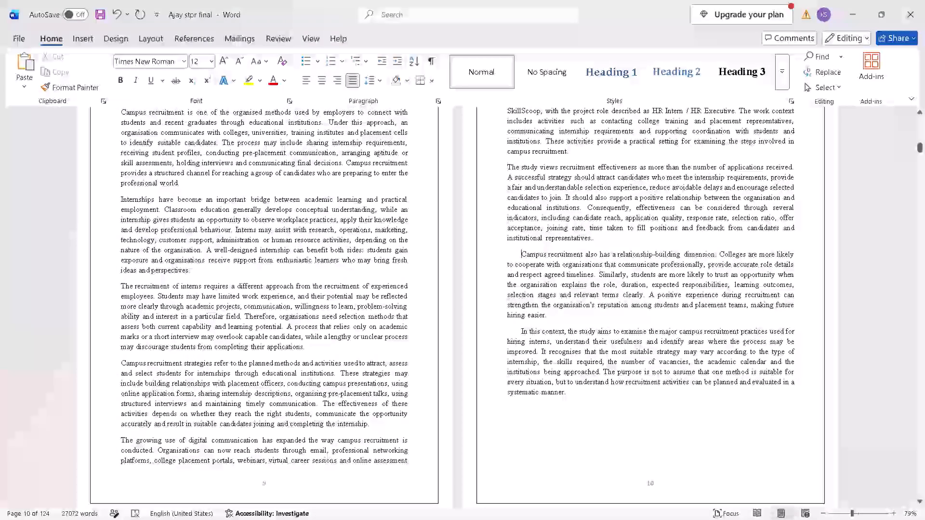
{"action": "key", "text": "BackSpace"}
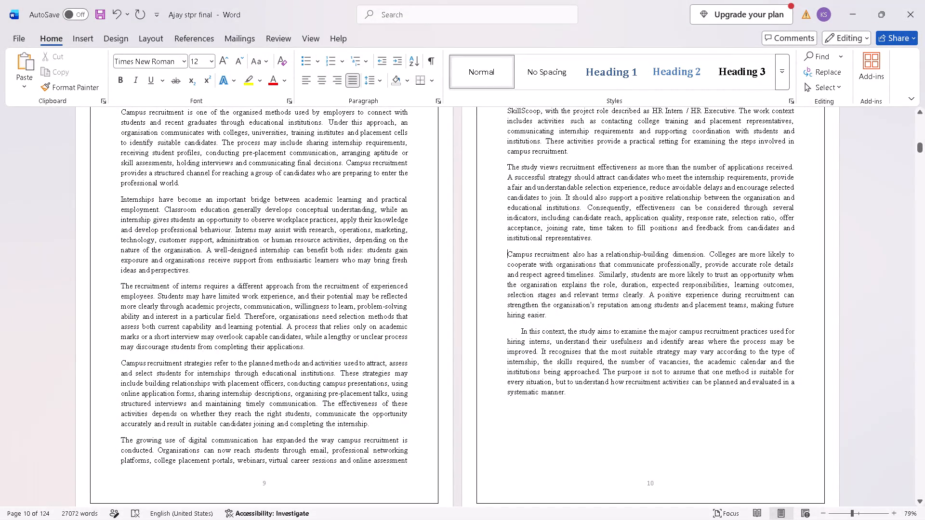
{"action": "left_click", "coordinate": [520, 331]}
{"action": "key", "text": "BackSpace"}
Delete the repeated heading "1.1 Background and Context (Continued)" together with its empty line.
{"action": "scroll", "coordinate": [520, 331], "scroll_direction": "up", "scroll_amount": 1}
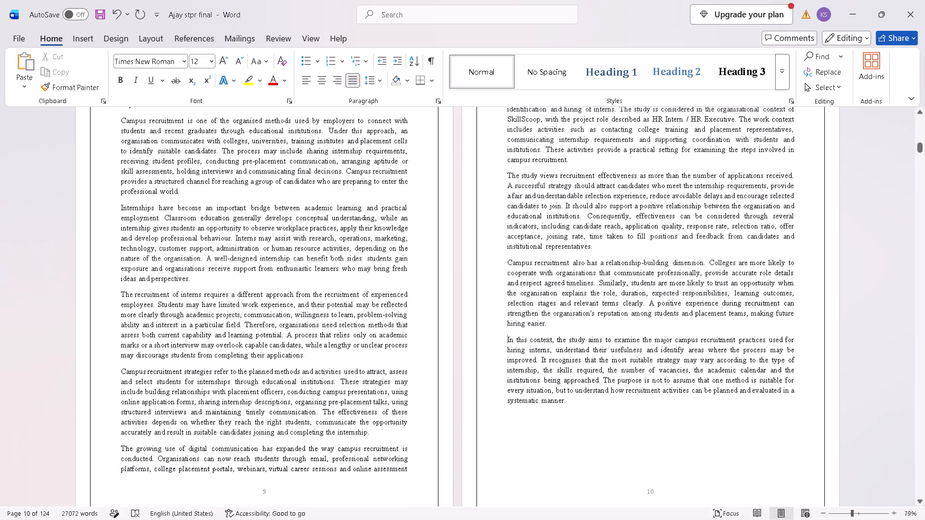
{"action": "scroll", "coordinate": [520, 331], "scroll_direction": "up", "scroll_amount": 1}
{"action": "scroll", "coordinate": [520, 331], "scroll_direction": "down", "scroll_amount": 4}
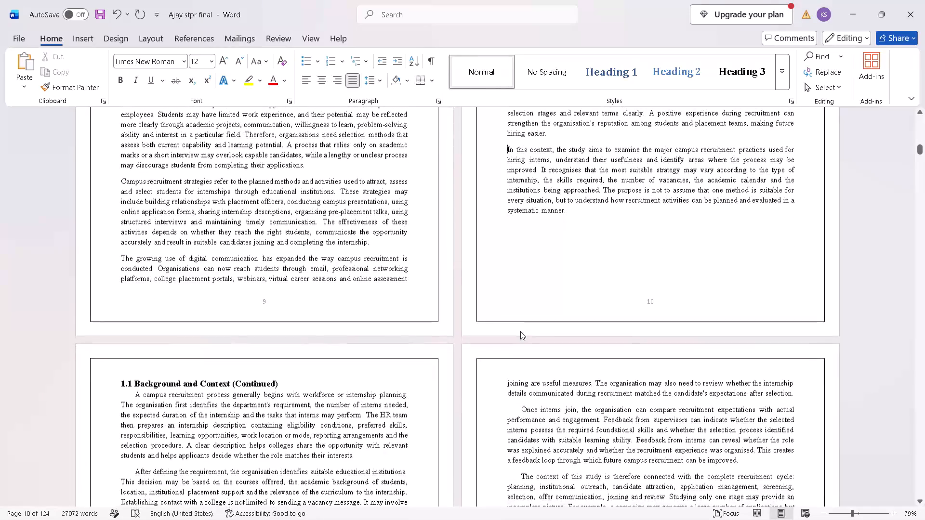
{"action": "scroll", "coordinate": [520, 331], "scroll_direction": "down", "scroll_amount": 1}
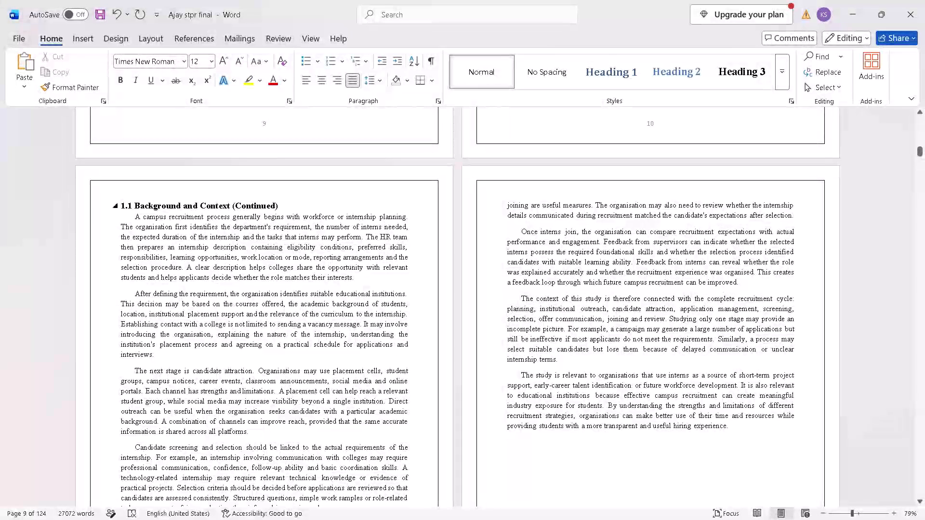
{"action": "left_click_drag", "start_coordinate": [279, 205], "coordinate": [114, 209]}
{"action": "key", "text": "BackSpace"}
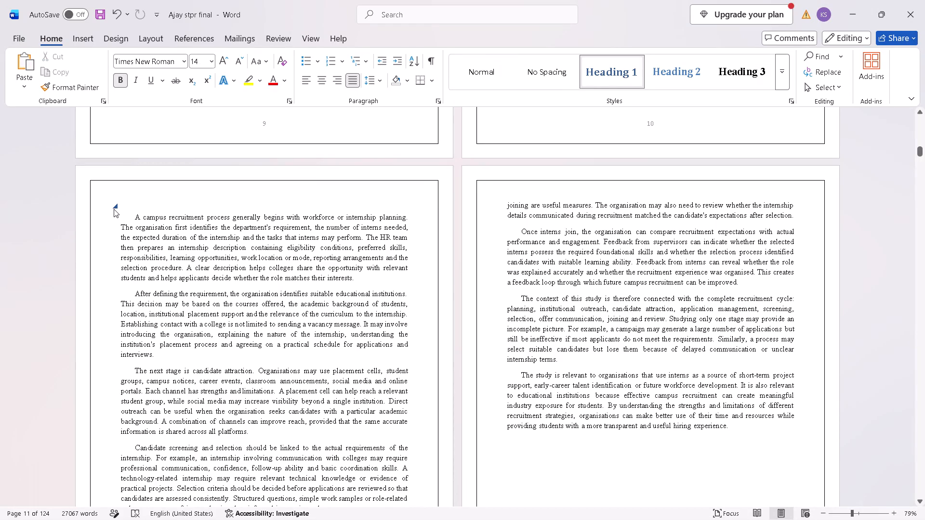
{"action": "key", "text": "BackSpace"}
Unindent the paragraph starting "A campus recruitment process generally begins" and remove the gap before it so it follows the page 10 text.
{"action": "scroll", "coordinate": [114, 209], "scroll_direction": "down", "scroll_amount": 1}
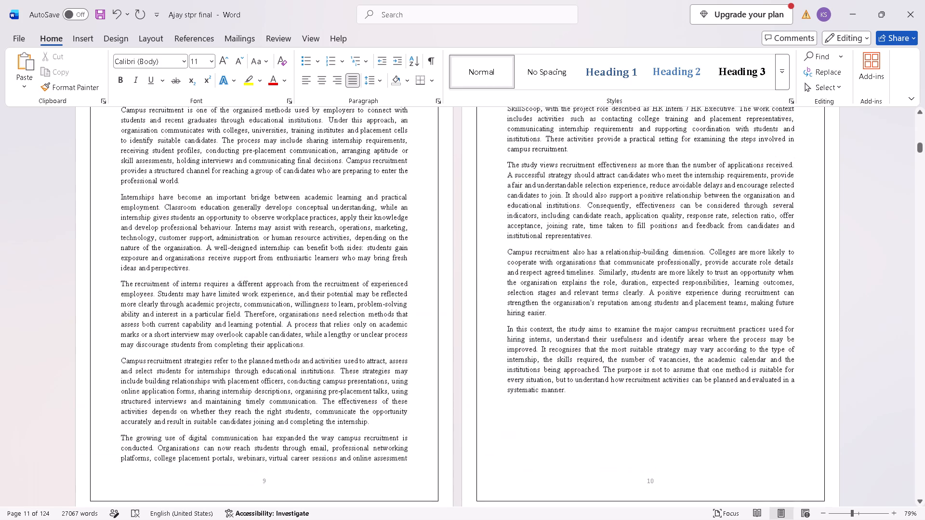
{"action": "scroll", "coordinate": [114, 209], "scroll_direction": "down", "scroll_amount": 1}
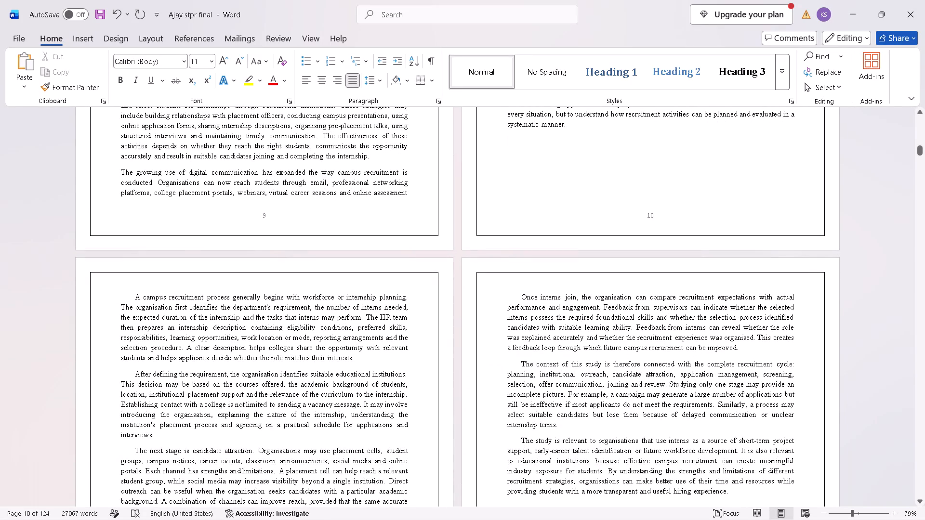
{"action": "left_click", "coordinate": [134, 288]}
{"action": "key", "text": "BackSpace"}
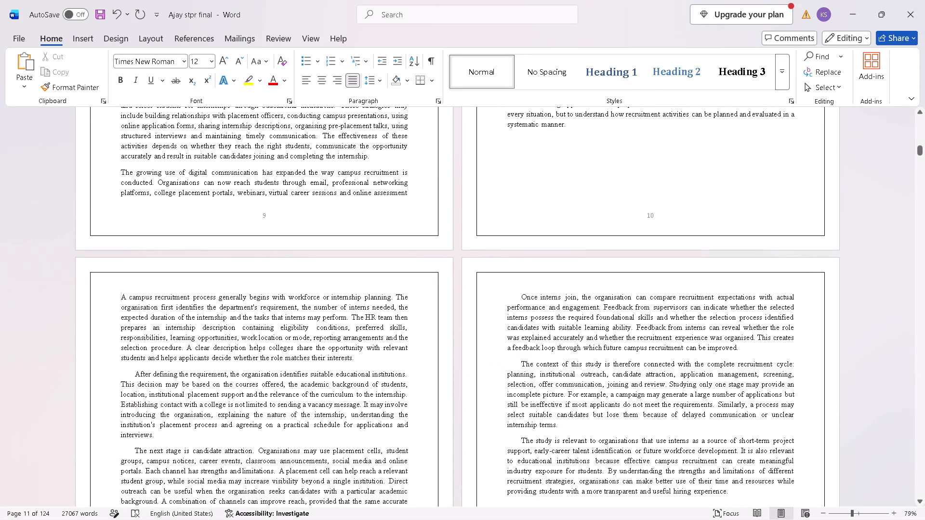
{"action": "key", "text": "BackSpace"}
{"action": "key", "text": "BackSpace"}
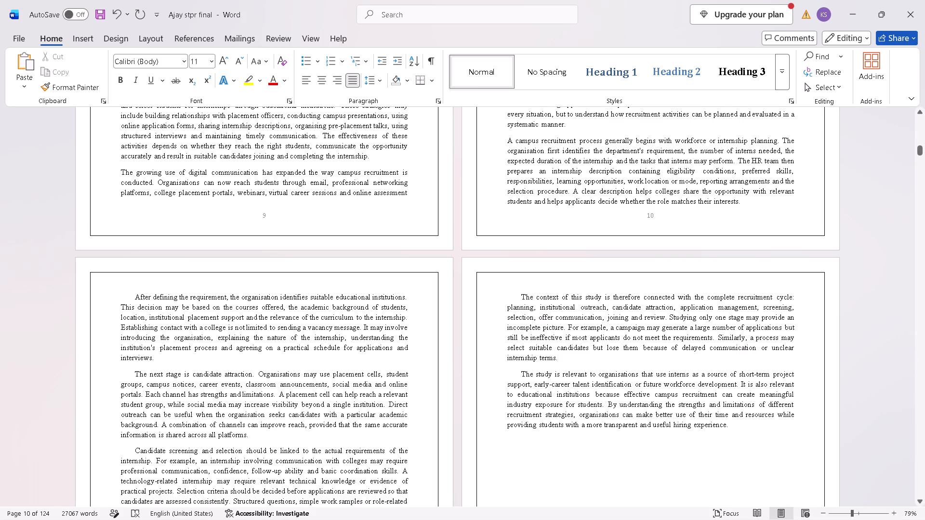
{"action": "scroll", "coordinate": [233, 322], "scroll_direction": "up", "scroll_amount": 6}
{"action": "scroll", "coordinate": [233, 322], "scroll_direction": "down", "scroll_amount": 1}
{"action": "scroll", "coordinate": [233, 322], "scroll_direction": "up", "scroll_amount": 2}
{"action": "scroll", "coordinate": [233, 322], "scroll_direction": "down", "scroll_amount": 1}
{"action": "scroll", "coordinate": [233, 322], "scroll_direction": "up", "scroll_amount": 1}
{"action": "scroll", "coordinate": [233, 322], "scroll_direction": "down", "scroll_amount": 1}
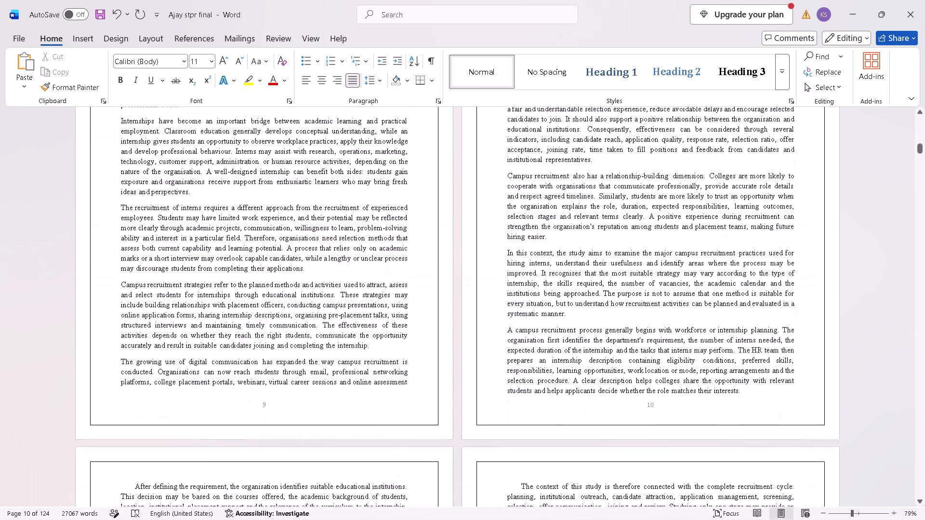
Remove the first-line indents from the page 11 paragraphs starting "After defining the requirement", "The next stage", "Candidate screening" and "The candidate experience".
{"action": "scroll", "coordinate": [233, 322], "scroll_direction": "down", "scroll_amount": 2}
{"action": "scroll", "coordinate": [233, 322], "scroll_direction": "up", "scroll_amount": 3}
{"action": "left_click", "coordinate": [135, 210]}
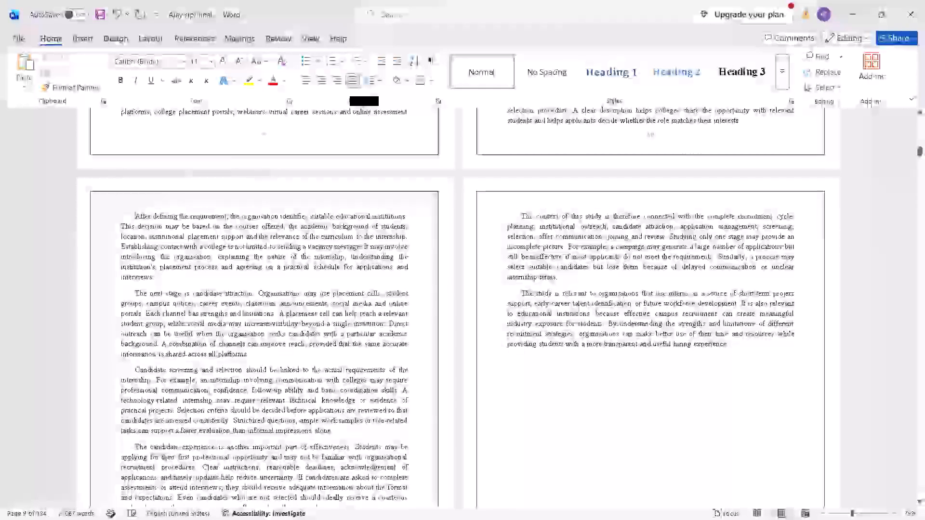
{"action": "key", "text": "BackSpace"}
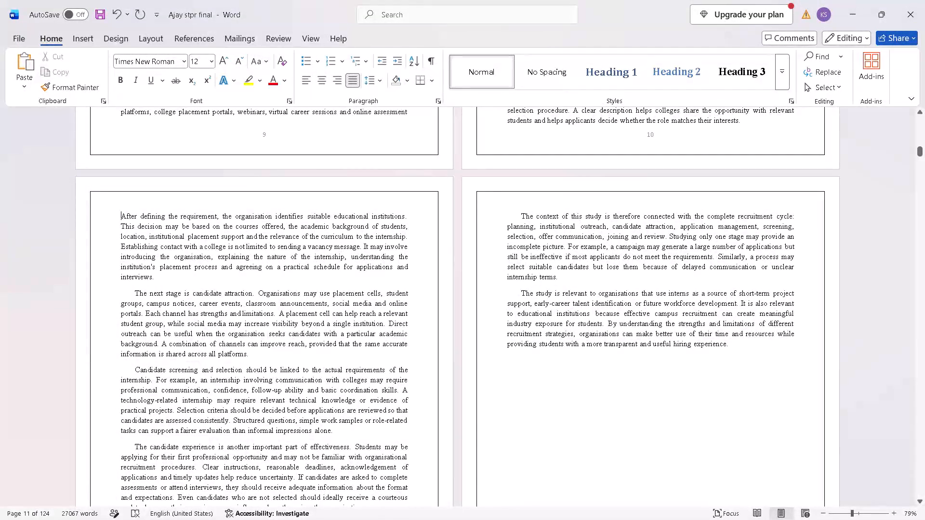
{"action": "left_click", "coordinate": [135, 292]}
{"action": "key", "text": "BackSpace"}
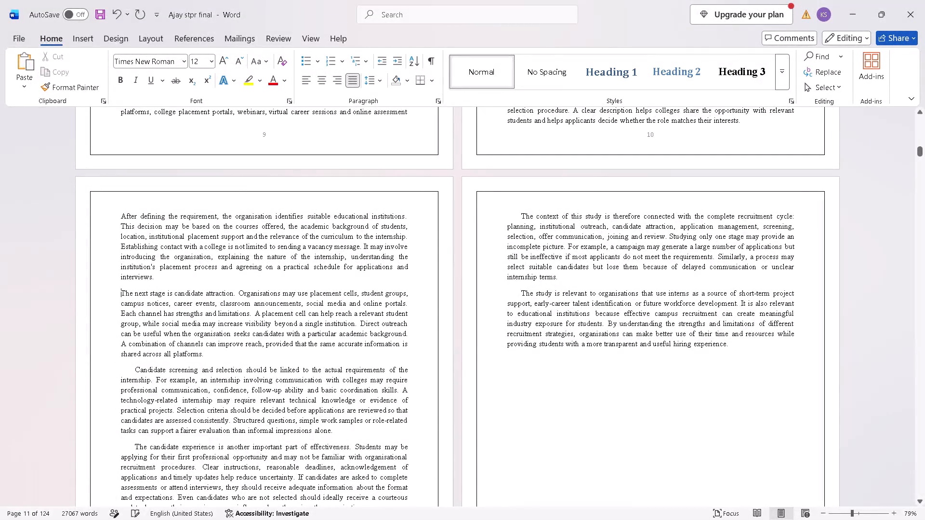
{"action": "left_click", "coordinate": [134, 371]}
{"action": "key", "text": "BackSpace"}
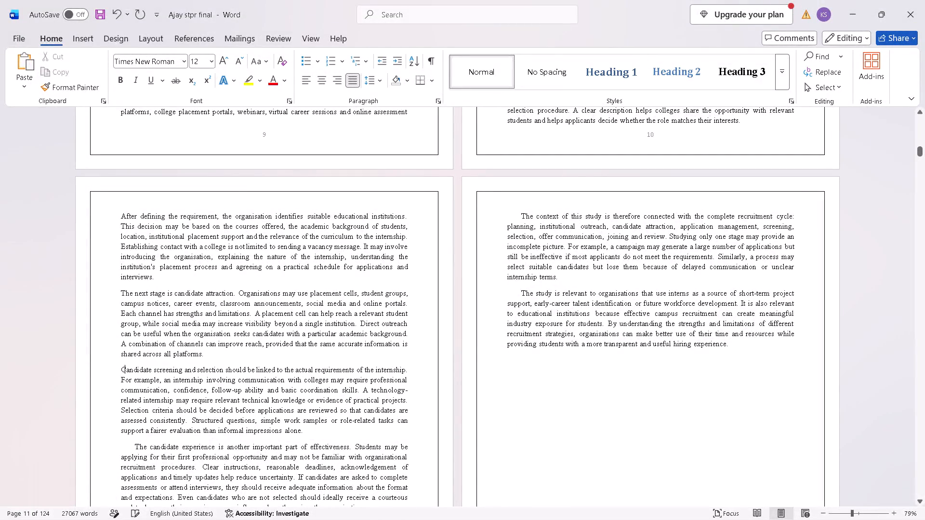
{"action": "left_click", "coordinate": [137, 452]}
{"action": "key", "text": "Left"}
{"action": "key", "text": "BackSpace"}
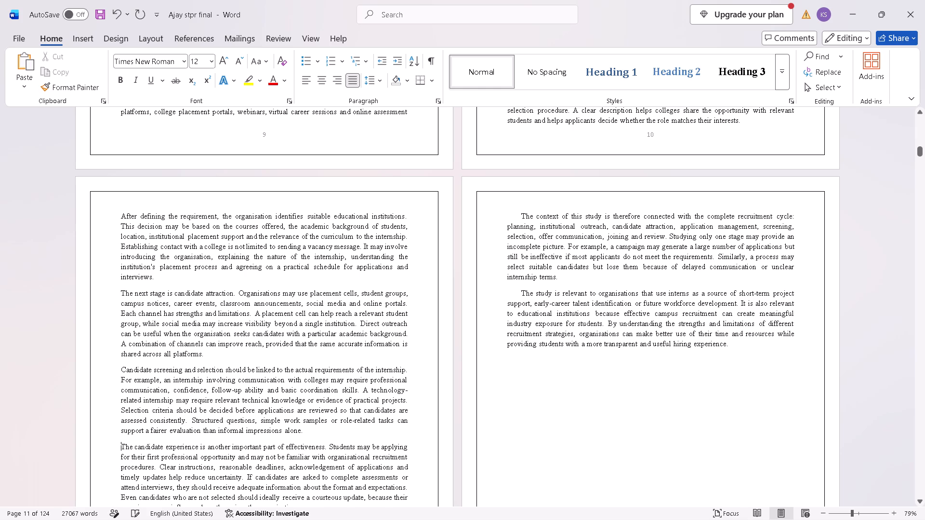
Remove the first-line indents from the paragraphs starting "Hiring does not end" and "Once interns join".
{"action": "scroll", "coordinate": [137, 452], "scroll_direction": "down", "scroll_amount": 3}
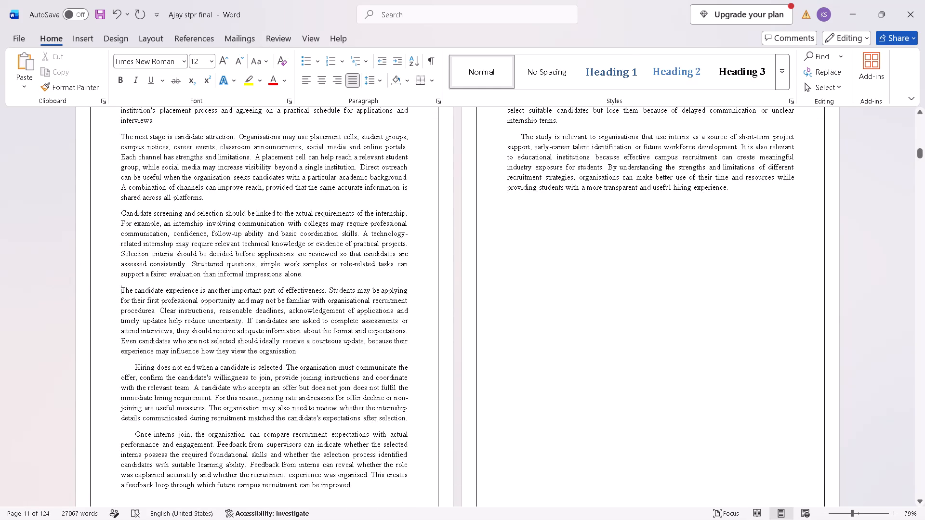
{"action": "left_click", "coordinate": [134, 369]}
{"action": "key", "text": "BackSpace"}
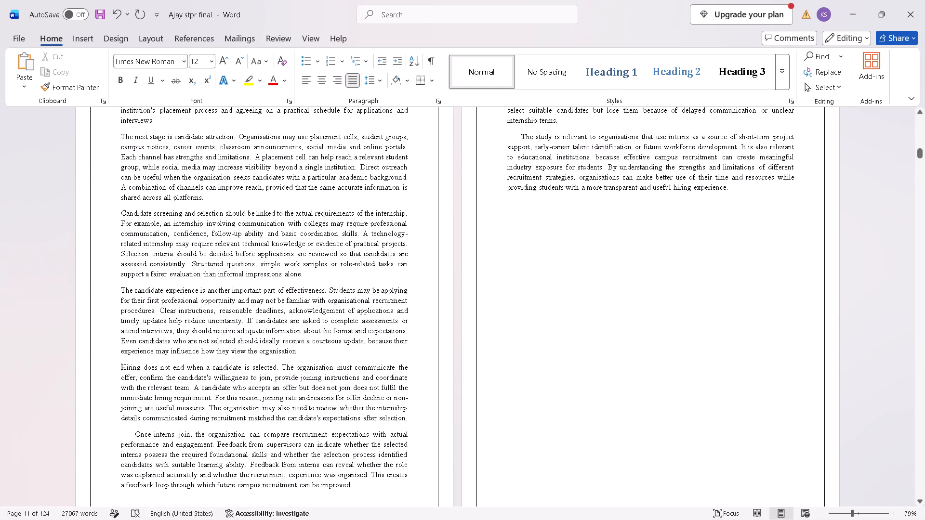
{"action": "left_click", "coordinate": [134, 434]}
{"action": "key", "text": "BackSpace"}
Remove the first-line indents from the page 12 paragraphs starting "The context of this study" and "The study is relevant".
{"action": "scroll", "coordinate": [134, 434], "scroll_direction": "up", "scroll_amount": 2}
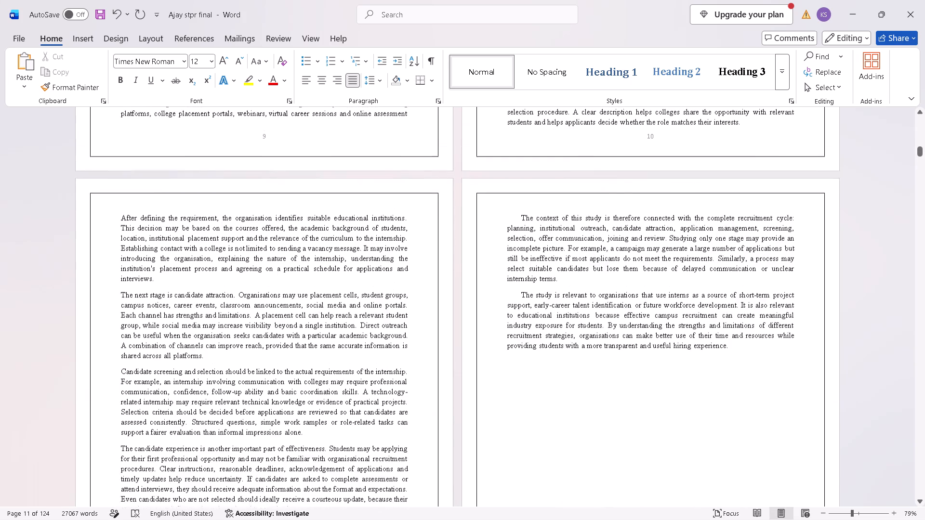
{"action": "scroll", "coordinate": [134, 434], "scroll_direction": "up", "scroll_amount": 1}
{"action": "left_click", "coordinate": [522, 230]}
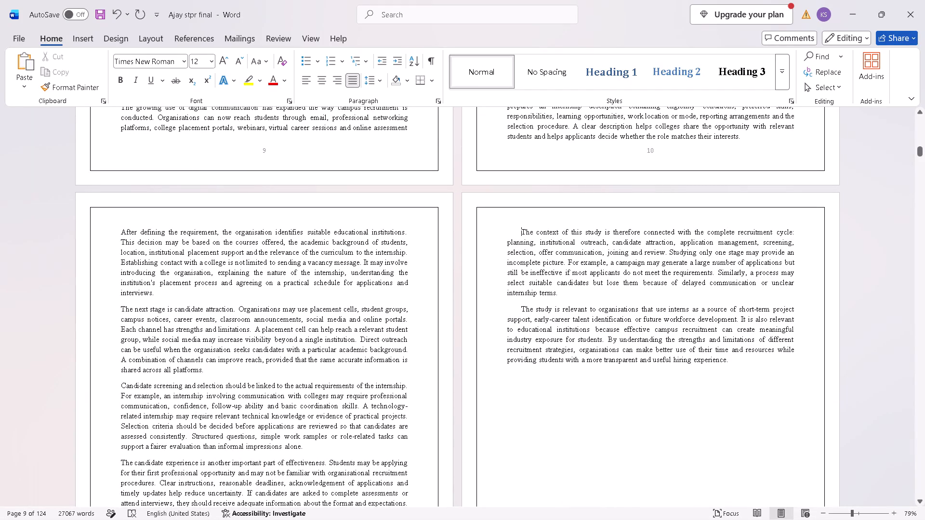
{"action": "key", "text": "BackSpace"}
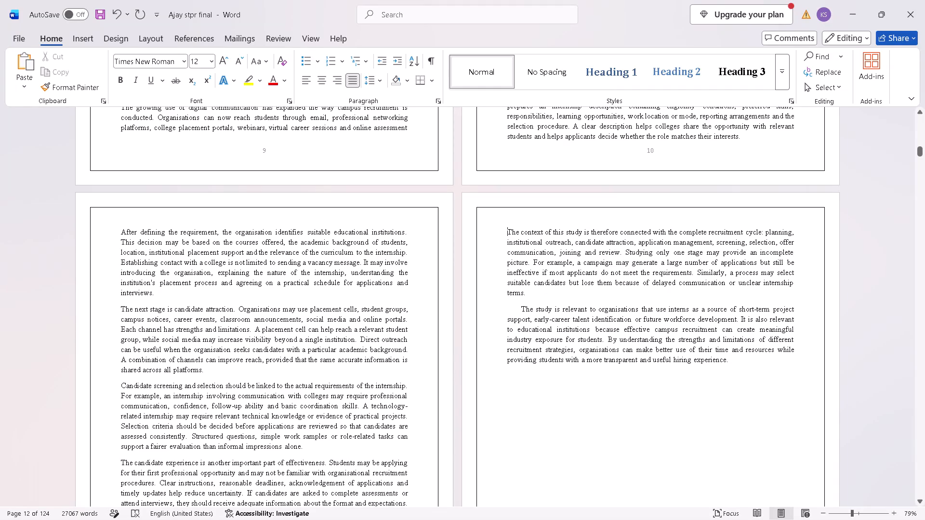
{"action": "left_click", "coordinate": [523, 306]}
{"action": "key", "text": "BackSpace"}
Remove the page gap before the heading "1.2 Statement of the Problem" so it directly follows the page 12 text.
{"action": "scroll", "coordinate": [523, 306], "scroll_direction": "down", "scroll_amount": 2}
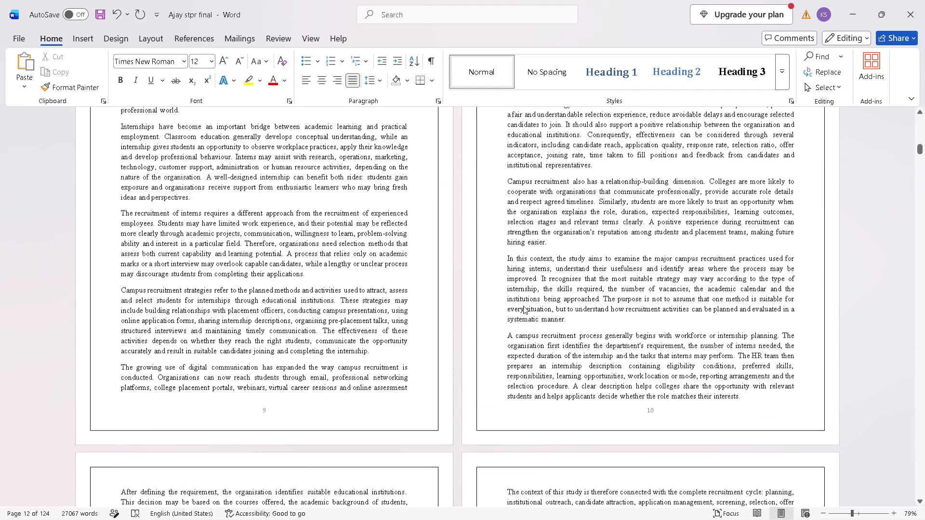
{"action": "scroll", "coordinate": [523, 306], "scroll_direction": "down", "scroll_amount": 4}
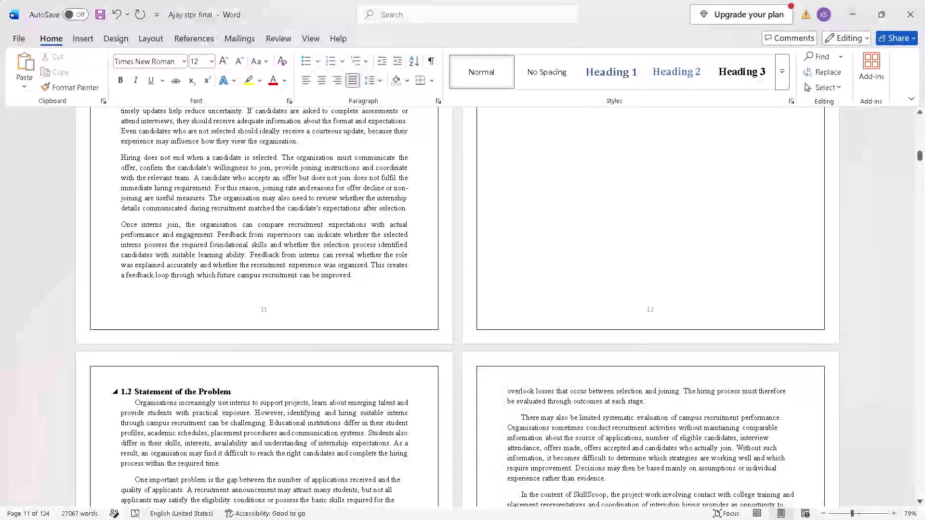
{"action": "left_click", "coordinate": [121, 389]}
{"action": "key", "text": "BackSpace"}
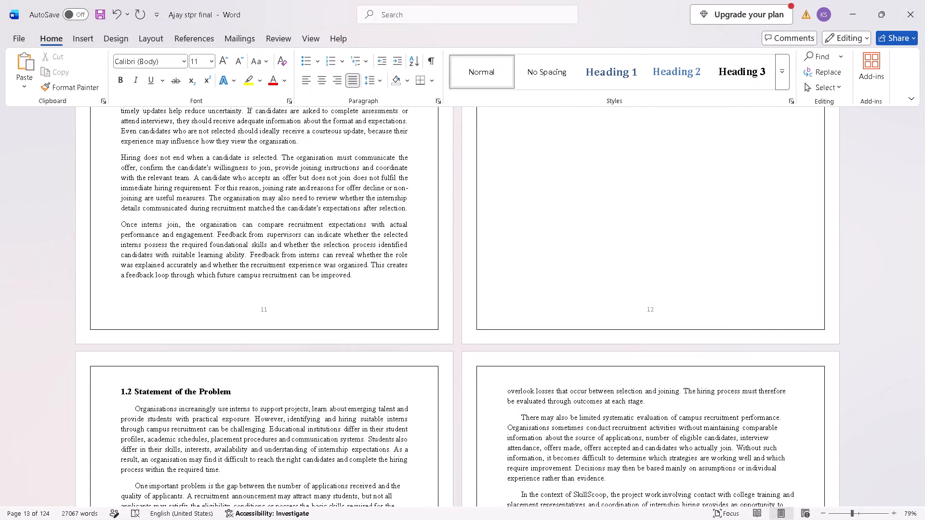
{"action": "key", "text": "BackSpace"}
Shift the heading "1.2 Statement of the Problem" to roughly the middle of its line with leading spaces.
{"action": "scroll", "coordinate": [121, 389], "scroll_direction": "up", "scroll_amount": 2}
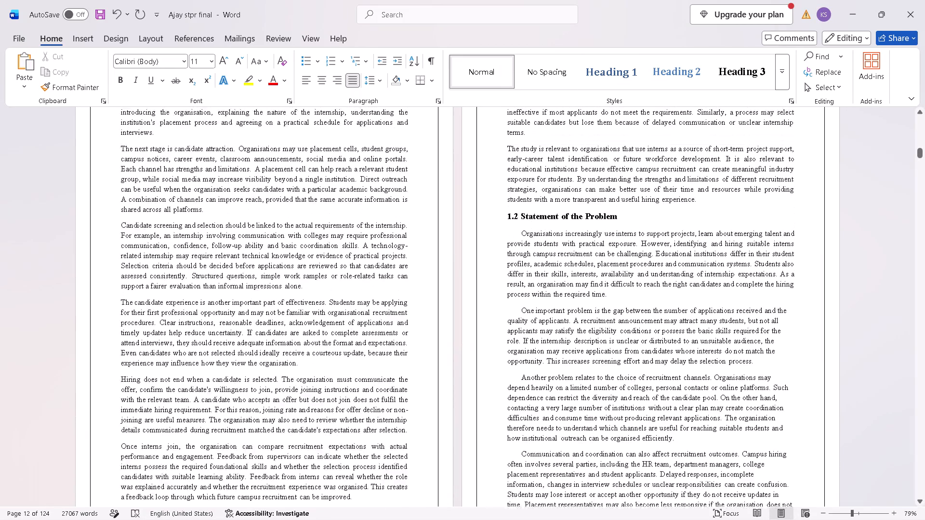
{"action": "scroll", "coordinate": [121, 389], "scroll_direction": "up", "scroll_amount": 1}
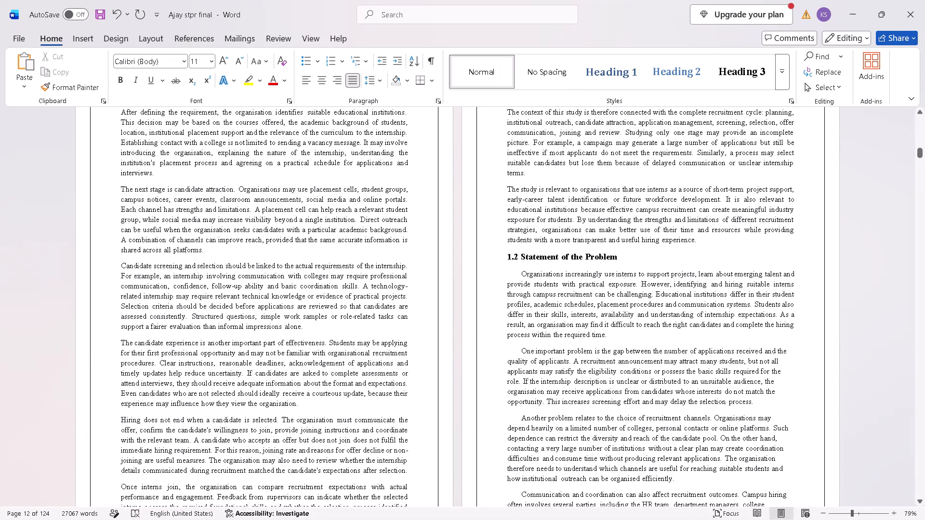
{"action": "key", "text": "space"}
{"action": "key", "text": "space"}
{"action": "key", "text": "space"}
{"action": "key", "text": "space"}
{"action": "key", "text": "space"}
{"action": "key", "text": "space"}
{"action": "key", "text": "space"}
{"action": "key", "text": "space"}
{"action": "key", "text": "space"}
{"action": "key", "text": "space"}
{"action": "key", "text": "space"}
{"action": "key", "text": "space"}
{"action": "key", "text": "space"}
{"action": "key", "text": "space"}
{"action": "key", "text": "space"}
{"action": "key", "text": "space"}
{"action": "key", "text": "space"}
{"action": "key", "text": "space"}
{"action": "key", "text": "space"}
{"action": "key", "text": "space"}
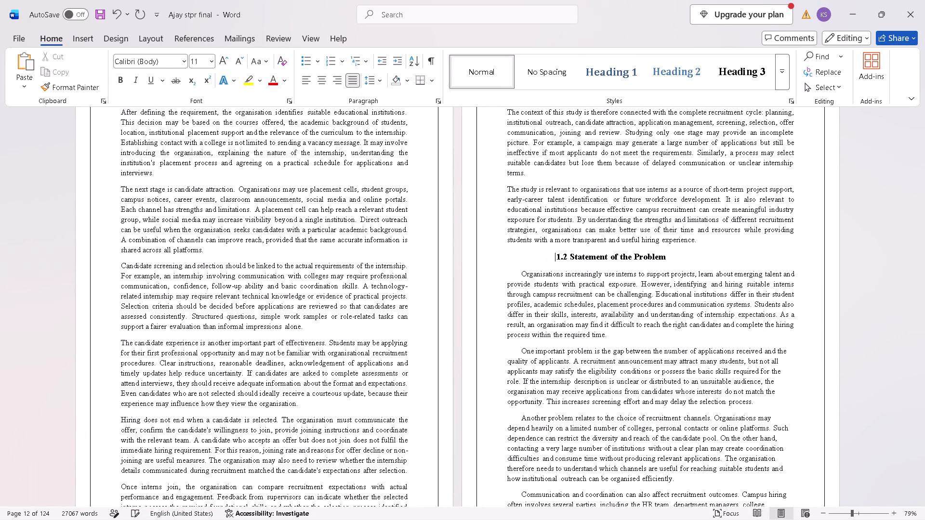
{"action": "key", "text": "space"}
{"action": "key", "text": "space"}
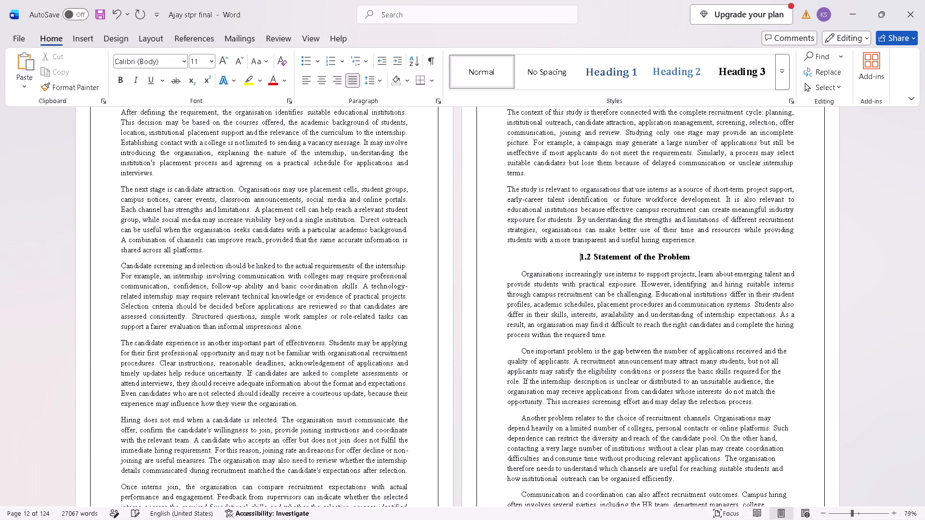
{"action": "key", "text": "space"}
{"action": "key", "text": "space"}
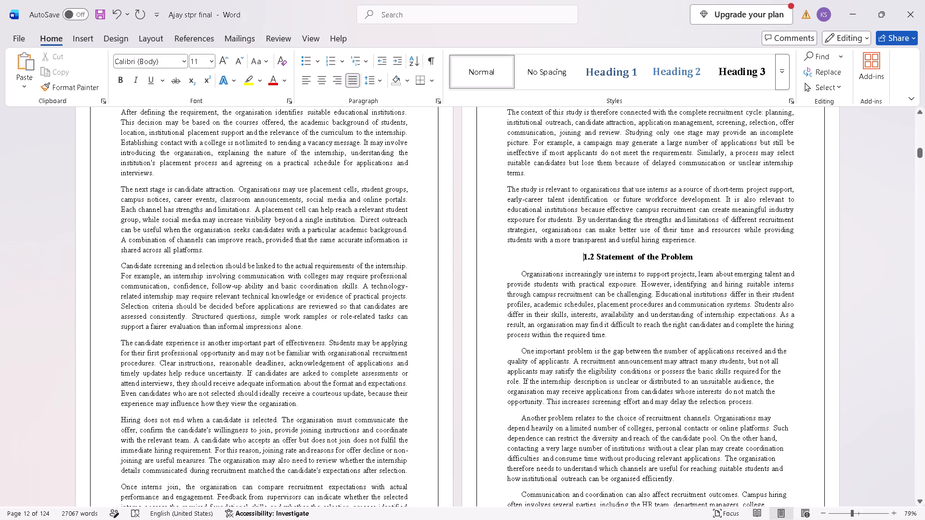
Remove the first-line indents from the section 1.2 paragraphs starting "Organisations increasingly", "One important problem", "Another problem" and "Communication and coordination".
{"action": "left_click", "coordinate": [525, 271]}
{"action": "key", "text": "Left"}
{"action": "key", "text": "BackSpace"}
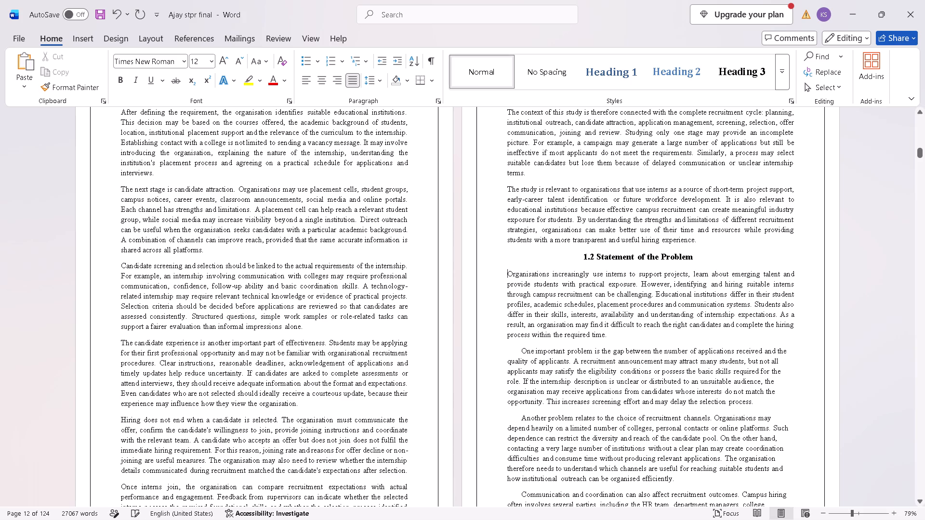
{"action": "left_click", "coordinate": [521, 352]}
{"action": "key", "text": "BackSpace"}
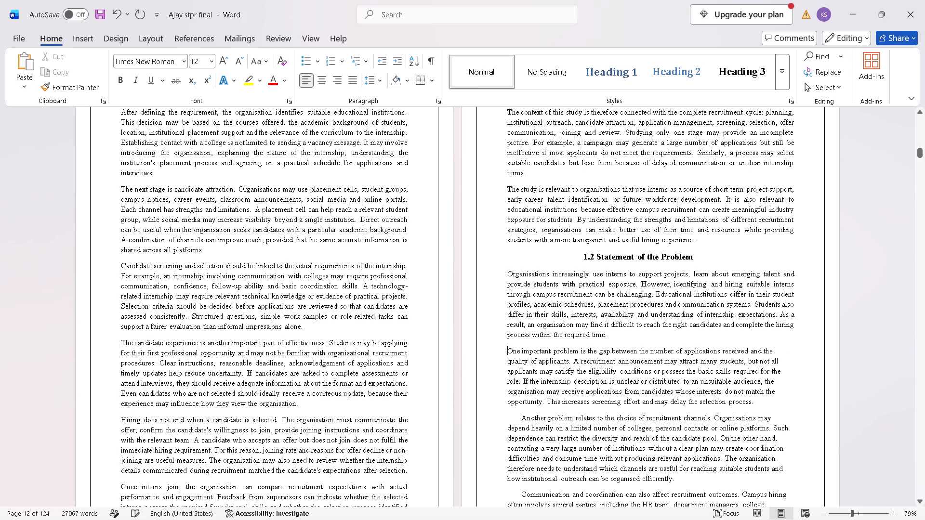
{"action": "left_click", "coordinate": [522, 418]}
{"action": "key", "text": "BackSpace"}
{"action": "scroll", "coordinate": [522, 418], "scroll_direction": "down", "scroll_amount": 2}
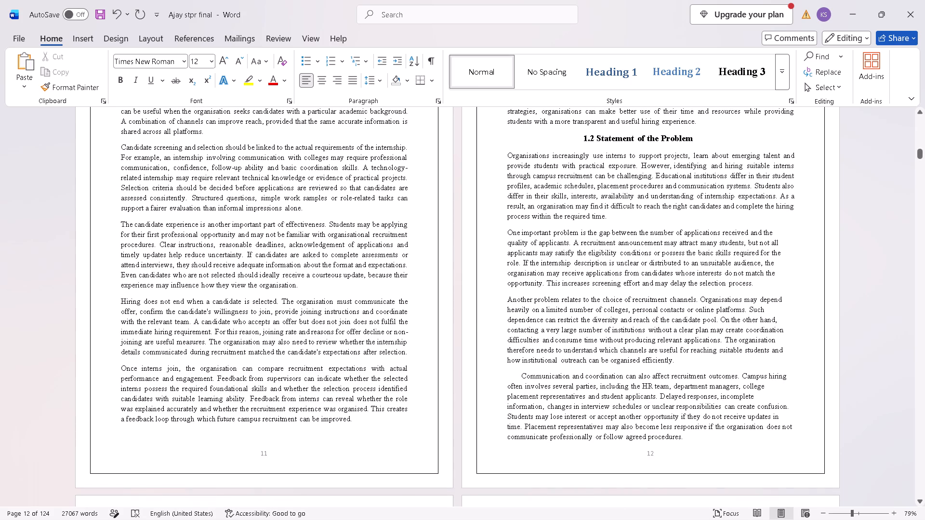
{"action": "left_click", "coordinate": [524, 374]}
{"action": "key", "text": "BackSpace"}
Review the Chapter 1 pages from the contents table through section 1.2 for remaining indents and page gaps.
{"action": "scroll", "coordinate": [524, 374], "scroll_direction": "up", "scroll_amount": 1}
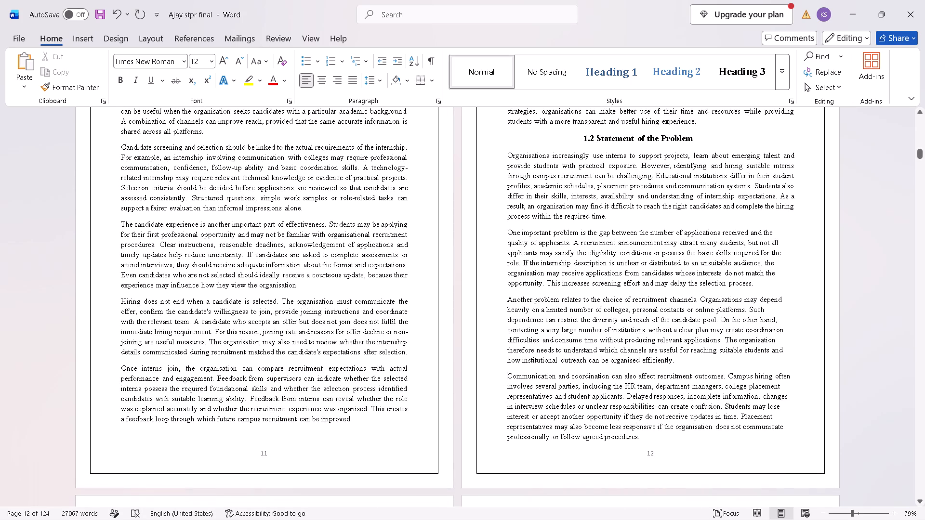
{"action": "scroll", "coordinate": [524, 374], "scroll_direction": "up", "scroll_amount": 7}
{"action": "scroll", "coordinate": [524, 374], "scroll_direction": "down", "scroll_amount": 1}
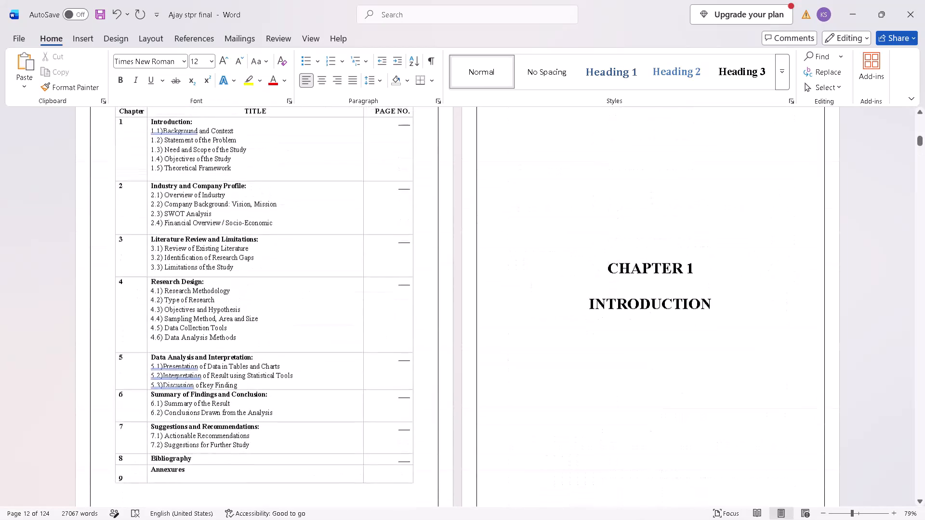
{"action": "scroll", "coordinate": [524, 374], "scroll_direction": "down", "scroll_amount": 9}
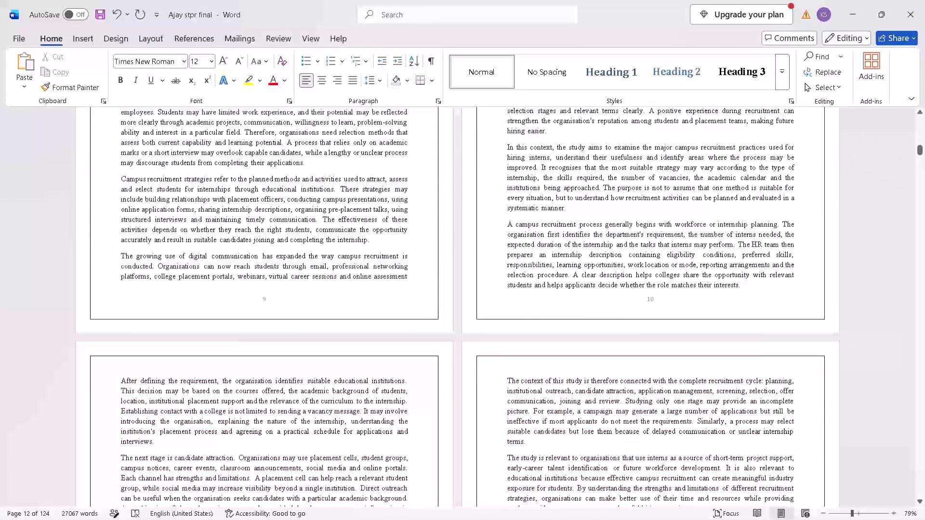
{"action": "scroll", "coordinate": [524, 374], "scroll_direction": "down", "scroll_amount": 4}
{"action": "scroll", "coordinate": [524, 374], "scroll_direction": "up", "scroll_amount": 2}
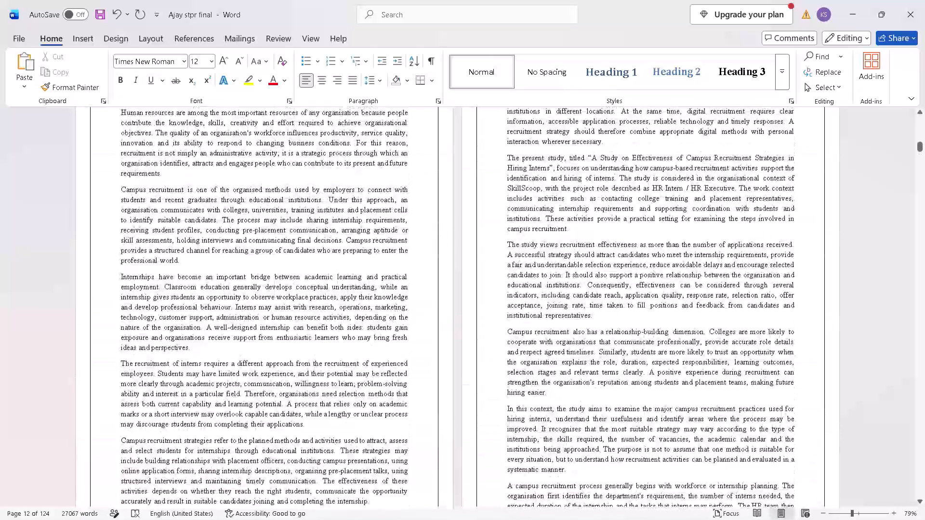
{"action": "scroll", "coordinate": [524, 374], "scroll_direction": "down", "scroll_amount": 9}
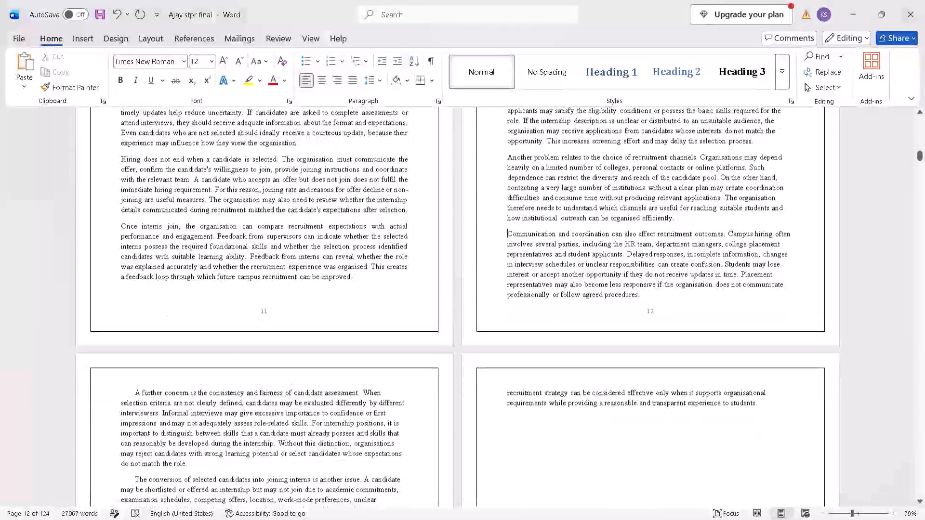
{"action": "scroll", "coordinate": [524, 374], "scroll_direction": "down", "scroll_amount": 2}
{"action": "scroll", "coordinate": [524, 374], "scroll_direction": "up", "scroll_amount": 6}
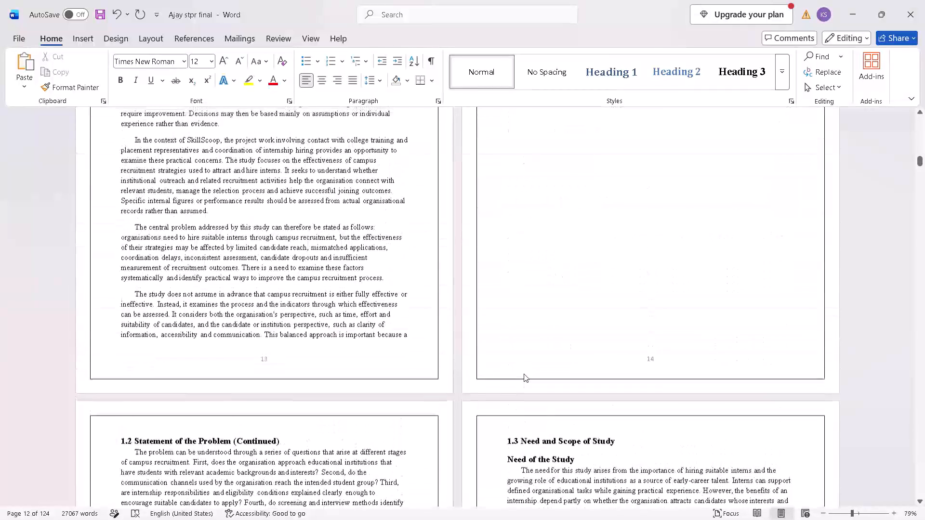
{"action": "scroll", "coordinate": [524, 374], "scroll_direction": "right", "scroll_amount": 1}
{"action": "scroll", "coordinate": [524, 374], "scroll_direction": "up", "scroll_amount": 1}
{"action": "scroll", "coordinate": [524, 374], "scroll_direction": "right", "scroll_amount": 1}
{"action": "scroll", "coordinate": [524, 374], "scroll_direction": "up", "scroll_amount": 1}
{"action": "scroll", "coordinate": [524, 374], "scroll_direction": "right", "scroll_amount": 2}
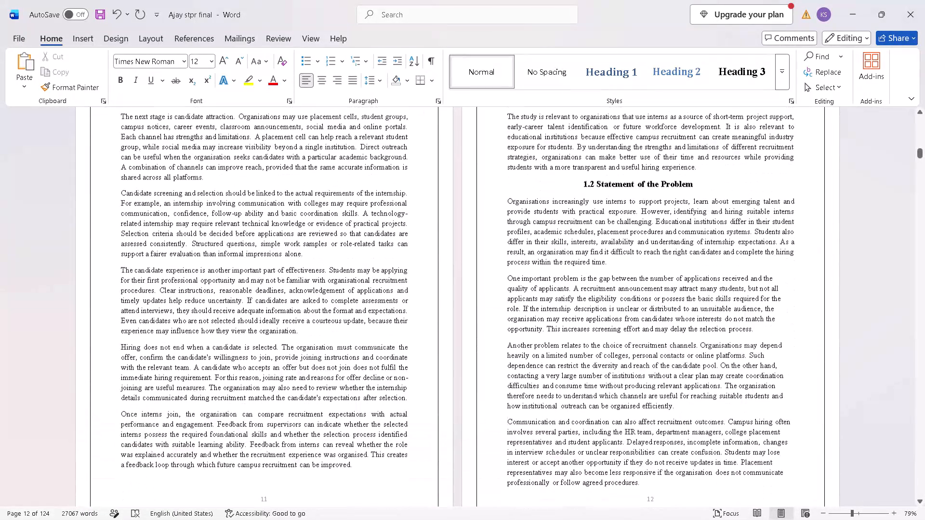
{"action": "scroll", "coordinate": [524, 374], "scroll_direction": "right", "scroll_amount": 1}
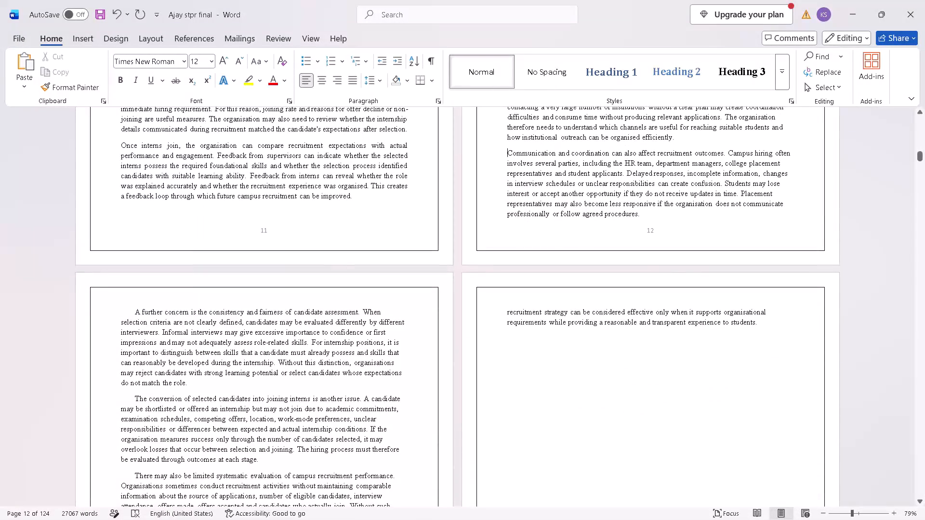
Remove the first-line indents from the page 13 paragraphs starting "A further concern" and "The conversion of selected candidates".
{"action": "left_click", "coordinate": [136, 311]}
{"action": "key", "text": "BackSpace"}
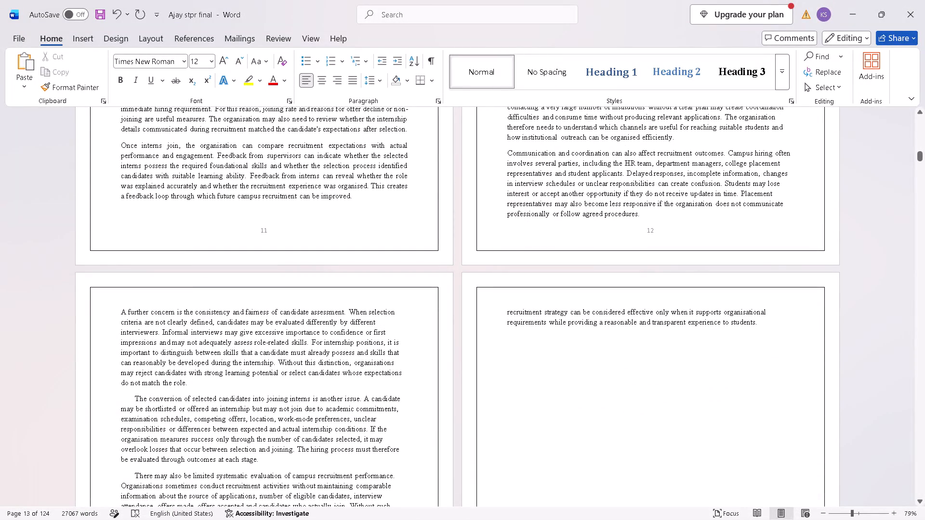
{"action": "left_click", "coordinate": [136, 403]}
{"action": "key", "text": "BackSpace"}
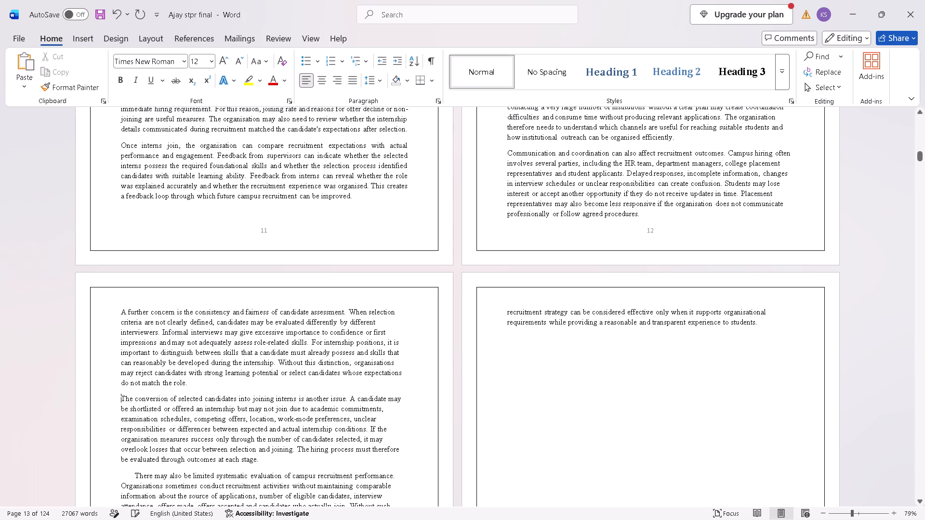
Remove the first-line indents from the page 13 paragraphs starting "There may also", "In the context of SkillScoop", "The central problem" and "The study does not assume".
{"action": "scroll", "coordinate": [136, 403], "scroll_direction": "down", "scroll_amount": 1}
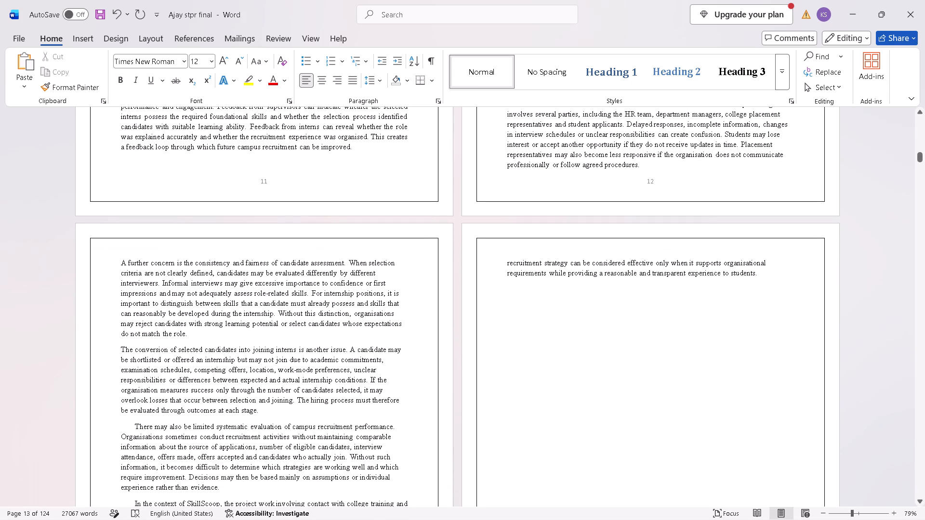
{"action": "left_click", "coordinate": [137, 426]}
{"action": "key", "text": "BackSpace"}
{"action": "scroll", "coordinate": [137, 426], "scroll_direction": "down", "scroll_amount": 1}
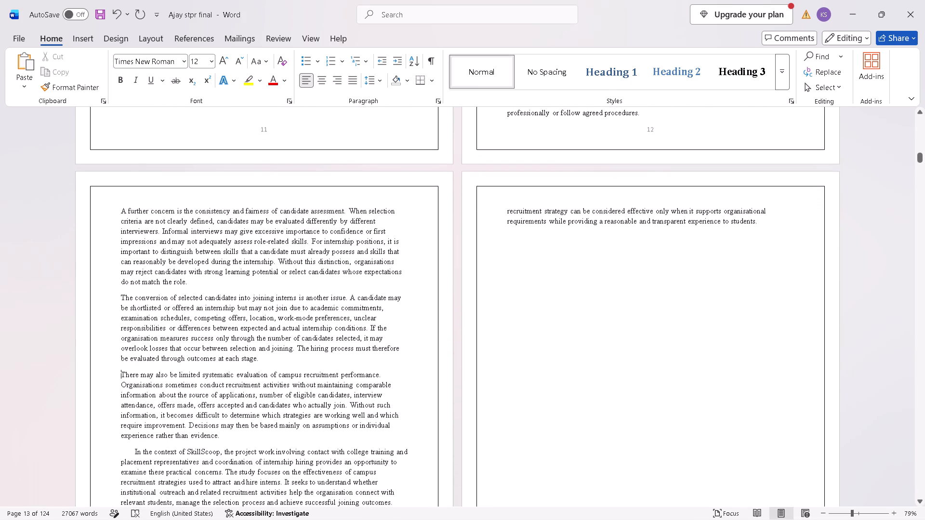
{"action": "key", "text": "BackSpace"}
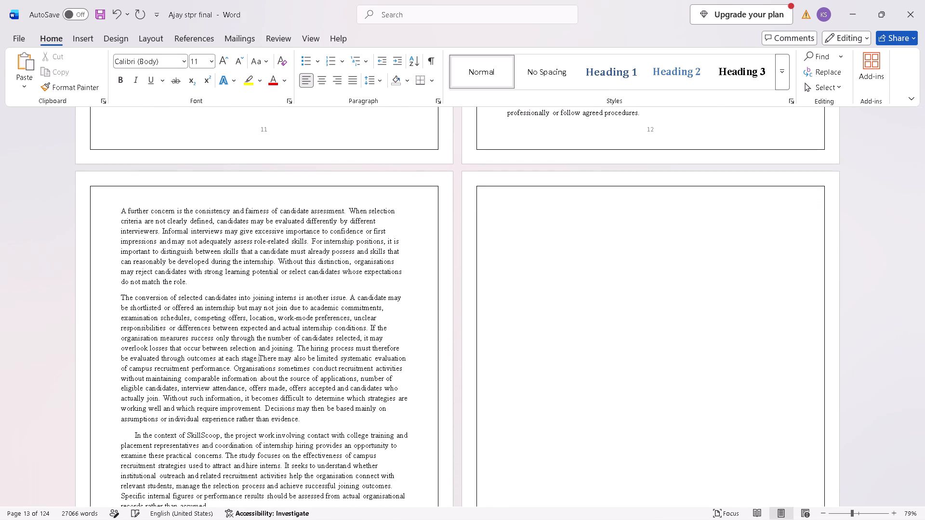
{"action": "key", "text": "ctrl+z"}
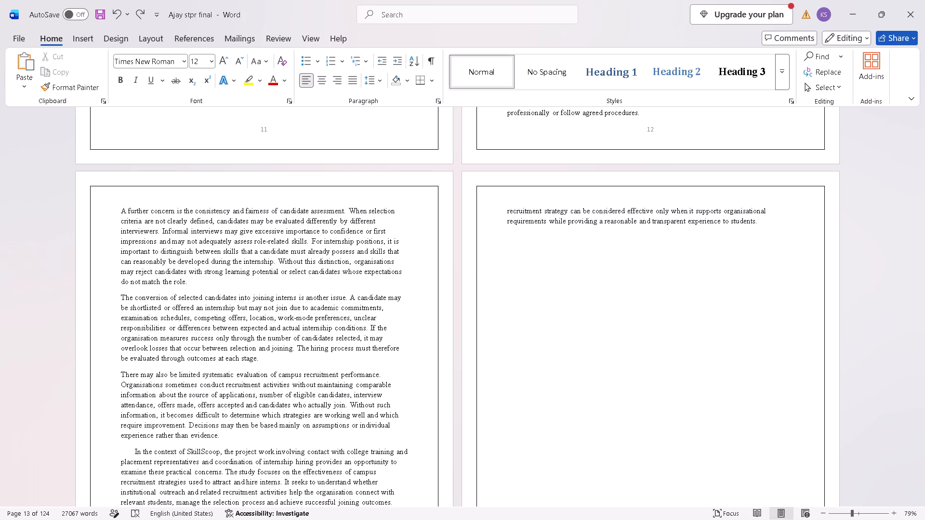
{"action": "left_click", "coordinate": [134, 449]}
{"action": "key", "text": "BackSpace"}
{"action": "scroll", "coordinate": [134, 449], "scroll_direction": "down", "scroll_amount": 2}
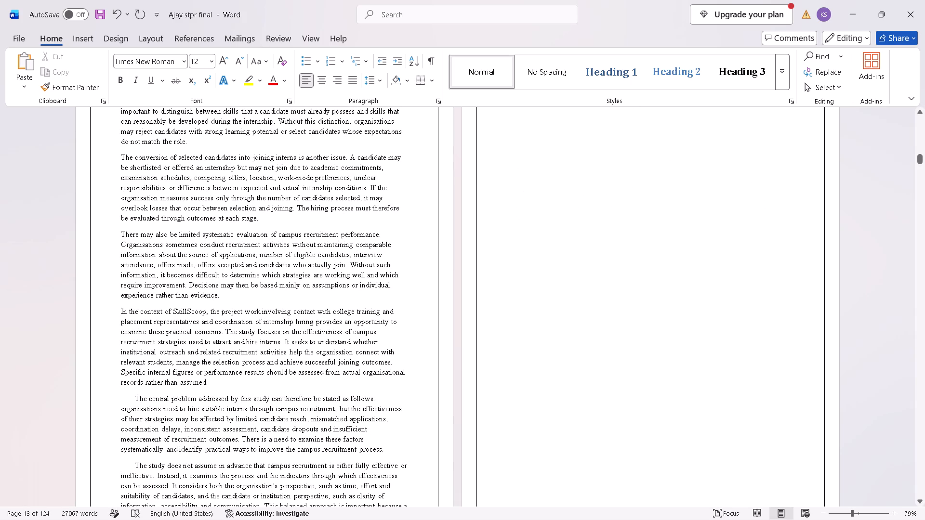
{"action": "left_click", "coordinate": [134, 391]}
{"action": "left_click", "coordinate": [134, 402]}
{"action": "key", "text": "BackSpace"}
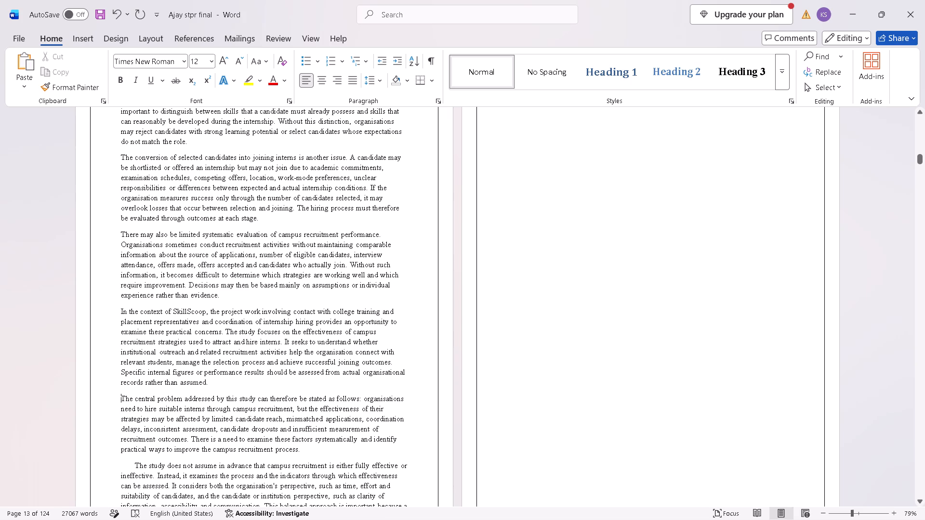
{"action": "left_click", "coordinate": [134, 469]}
{"action": "key", "text": "BackSpace"}
{"action": "scroll", "coordinate": [134, 469], "scroll_direction": "down", "scroll_amount": 1}
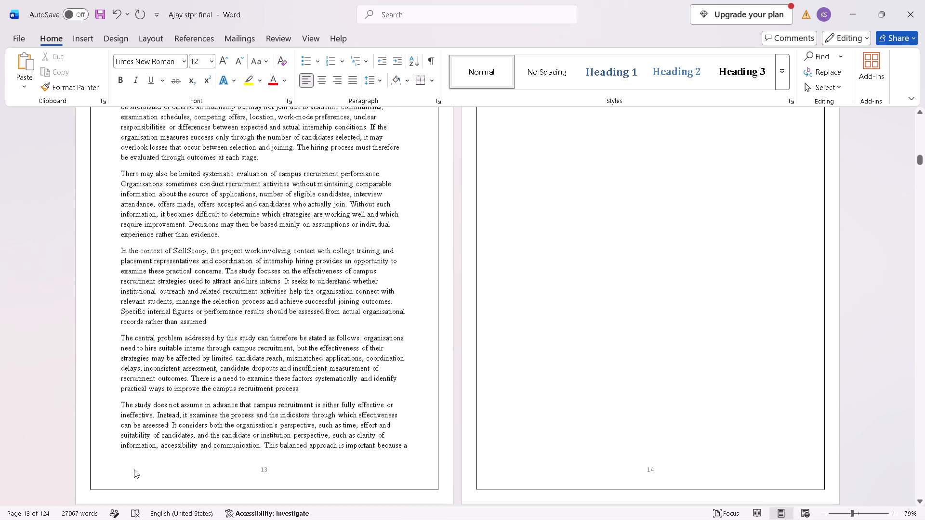
Remove the first-line indent from the paragraph starting "The problem can be understood" under the continued 1.2 heading on page 15.
{"action": "scroll", "coordinate": [134, 469], "scroll_direction": "down", "scroll_amount": 1}
{"action": "scroll", "coordinate": [134, 469], "scroll_direction": "up", "scroll_amount": 1}
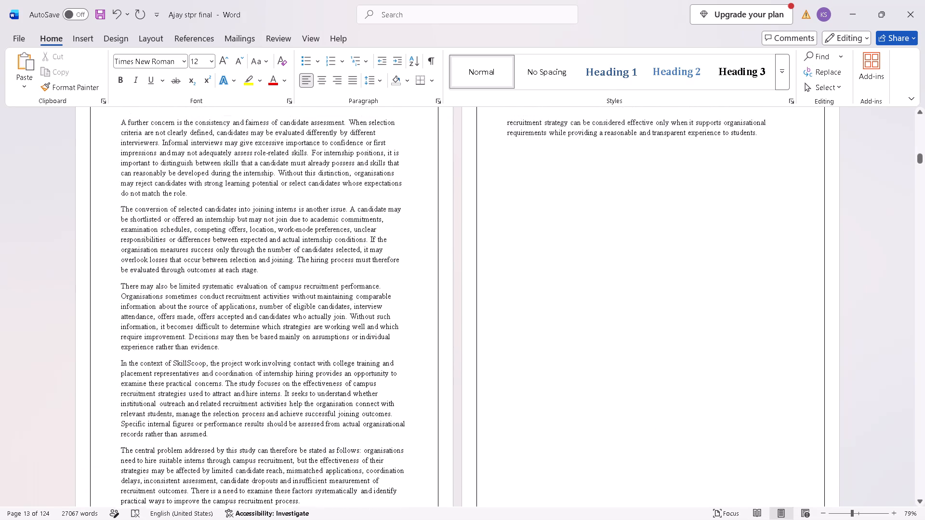
{"action": "scroll", "coordinate": [134, 469], "scroll_direction": "up", "scroll_amount": 2}
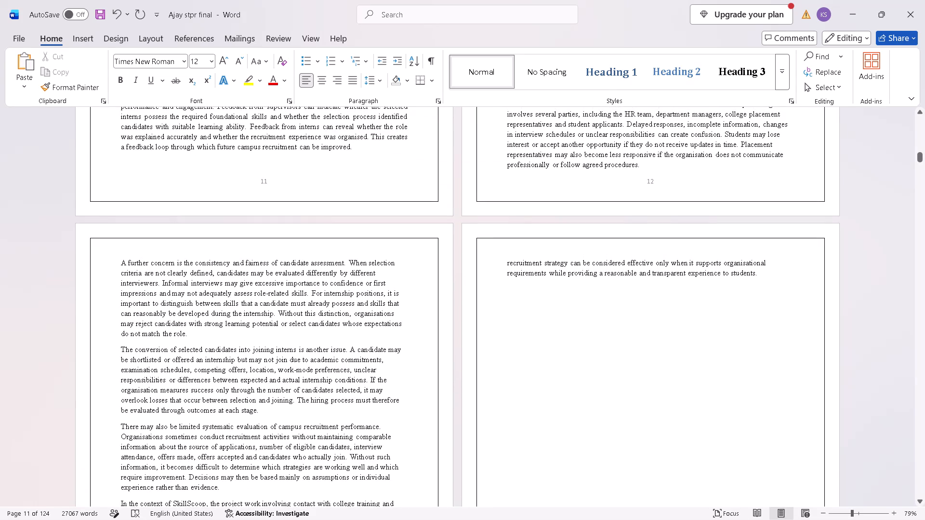
{"action": "scroll", "coordinate": [439, 281], "scroll_direction": "down", "scroll_amount": 5}
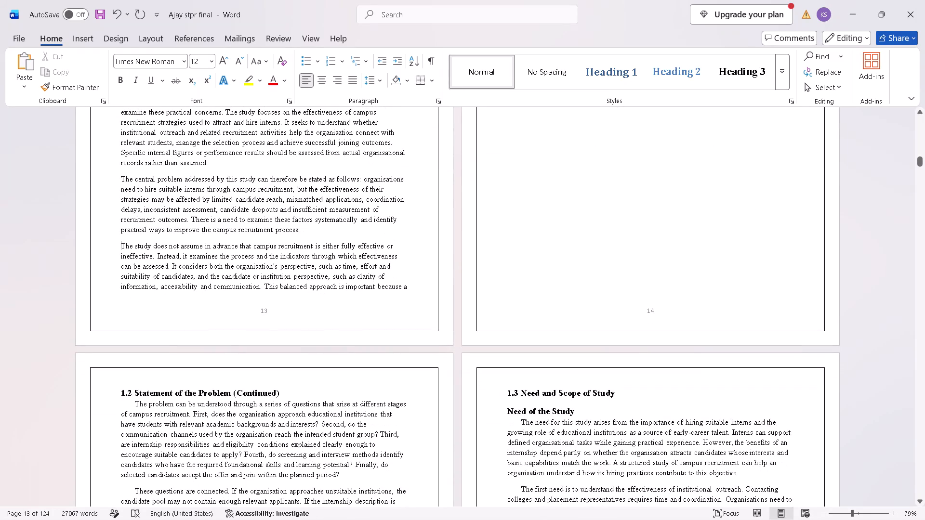
{"action": "left_click", "coordinate": [132, 404]}
{"action": "key", "text": "BackSpace"}
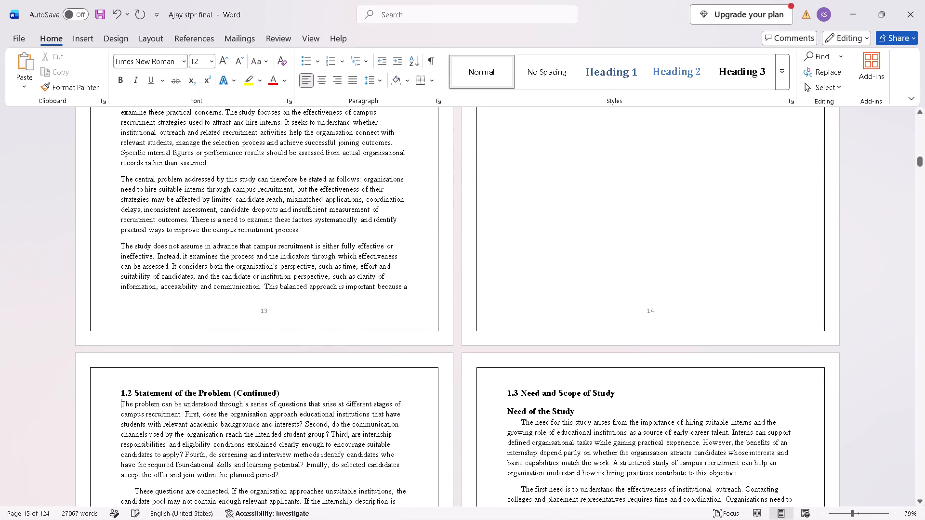
Delete the duplicate heading "1.2 Statement of the Problem (Continued)" and the page gap before it, pulling its text up onto page 14.
{"action": "left_click_drag", "start_coordinate": [279, 394], "coordinate": [133, 388]}
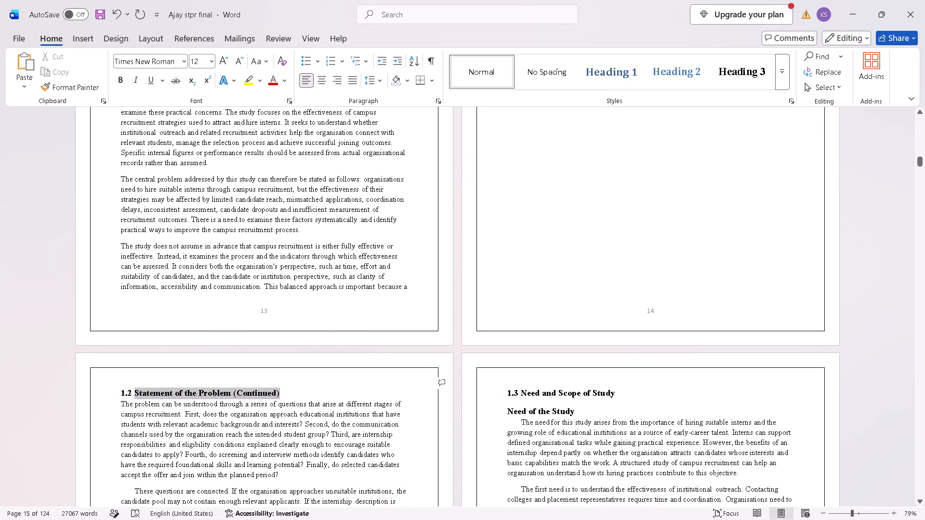
{"action": "left_click_drag", "start_coordinate": [133, 388], "coordinate": [111, 390]}
{"action": "key", "text": "BackSpace"}
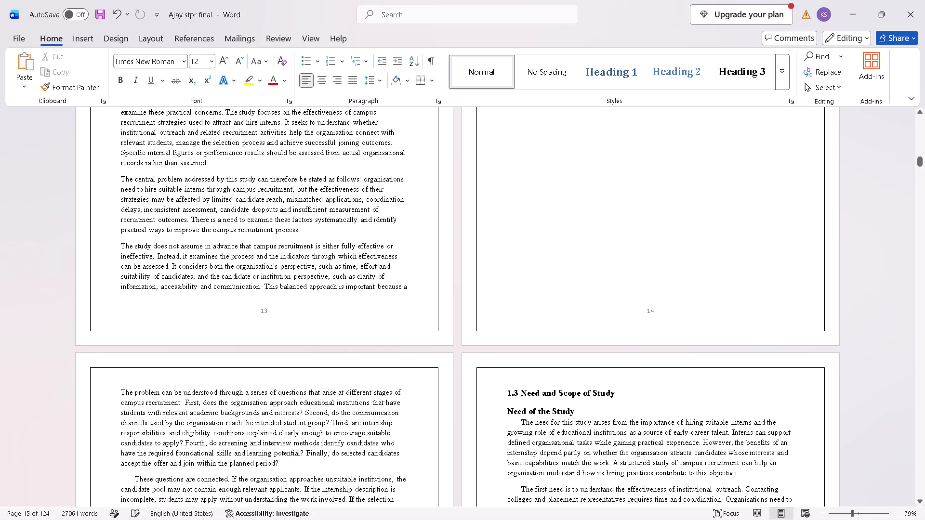
{"action": "key", "text": "BackSpace"}
{"action": "key", "text": "BackSpace"}
Remove the first-line indents from the page 14 paragraphs starting "These questions", "The problem also involves", "A systematic study" and "Accordingly".
{"action": "scroll", "coordinate": [111, 390], "scroll_direction": "up", "scroll_amount": 1}
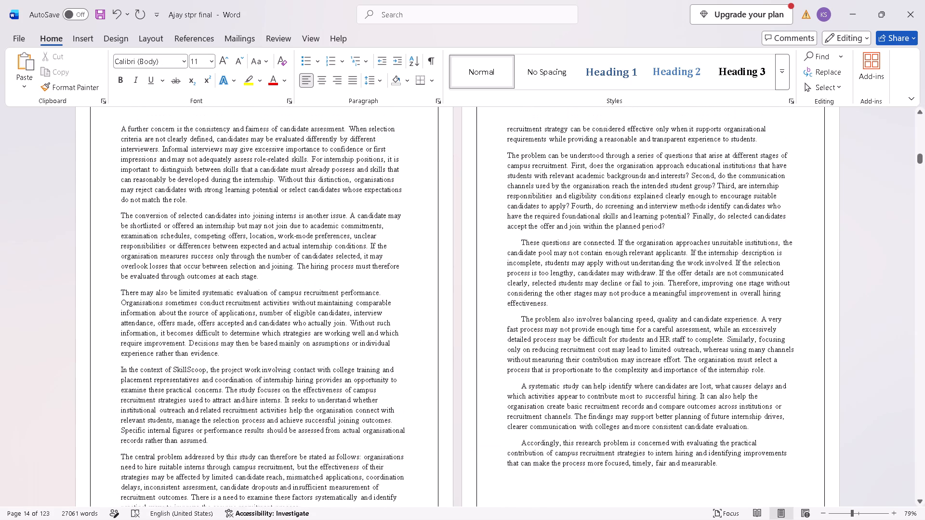
{"action": "scroll", "coordinate": [111, 390], "scroll_direction": "up", "scroll_amount": 1}
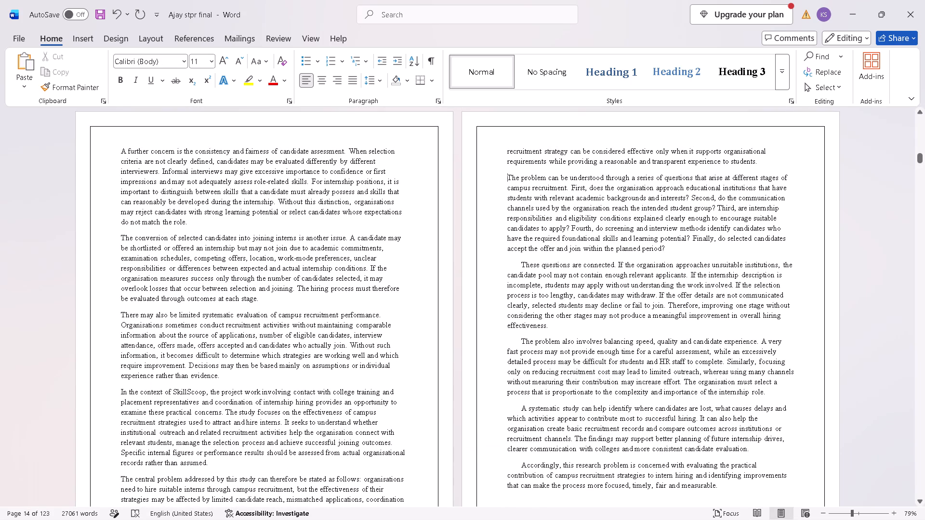
{"action": "left_click", "coordinate": [521, 266]}
{"action": "key", "text": "BackSpace"}
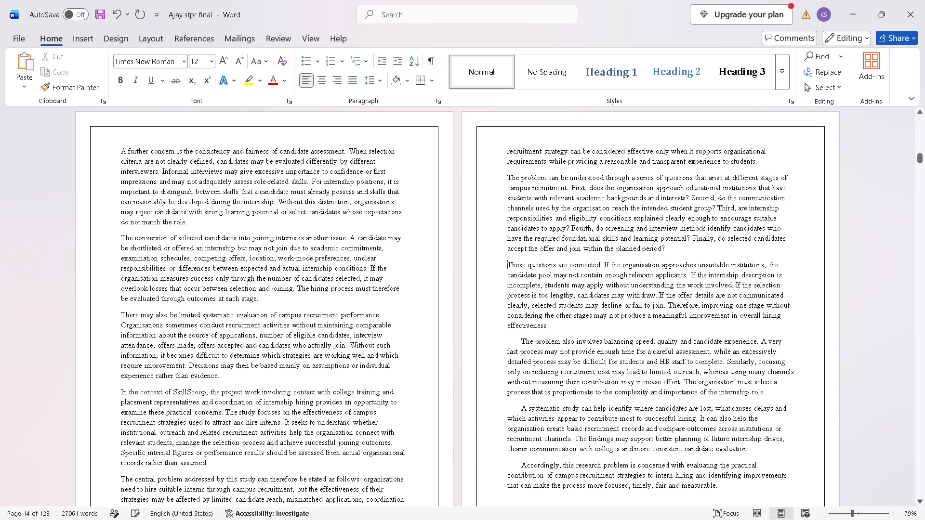
{"action": "left_click", "coordinate": [522, 340]}
{"action": "key", "text": "BackSpace"}
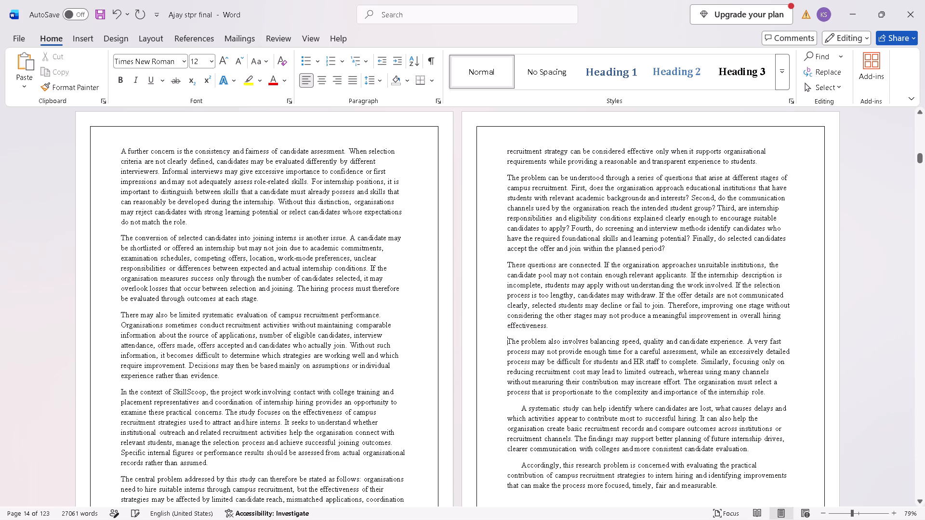
{"action": "left_click", "coordinate": [522, 407]}
{"action": "key", "text": "BackSpace"}
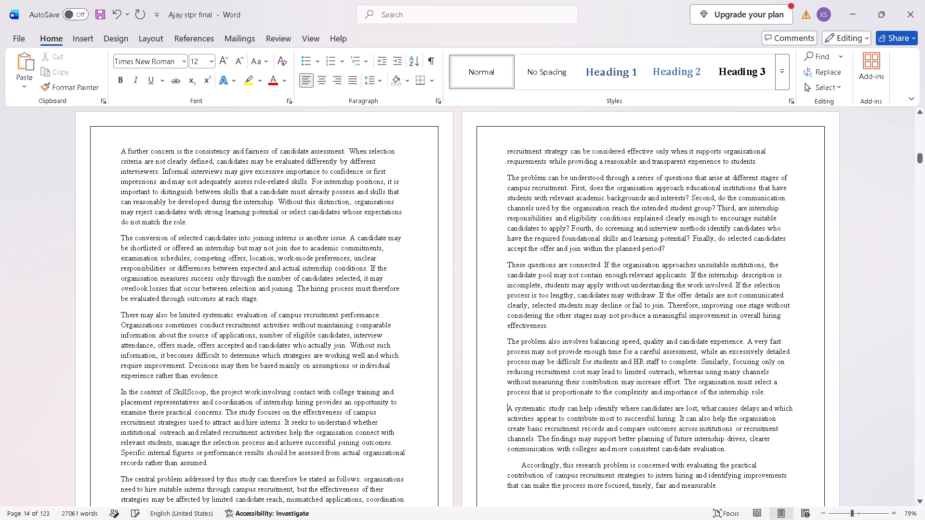
{"action": "left_click", "coordinate": [519, 465]}
{"action": "key", "text": "BackSpace"}
Shift the heading "1.3 Need and Scope of Study" to roughly the middle of its line with leading spaces.
{"action": "scroll", "coordinate": [519, 465], "scroll_direction": "down", "scroll_amount": 3}
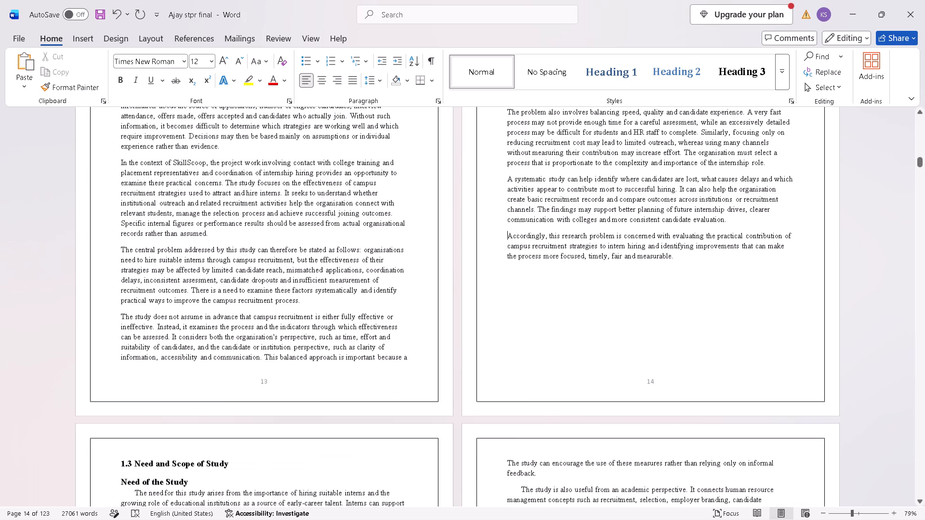
{"action": "scroll", "coordinate": [519, 465], "scroll_direction": "down", "scroll_amount": 1}
{"action": "scroll", "coordinate": [385, 190], "scroll_direction": "up", "scroll_amount": 2}
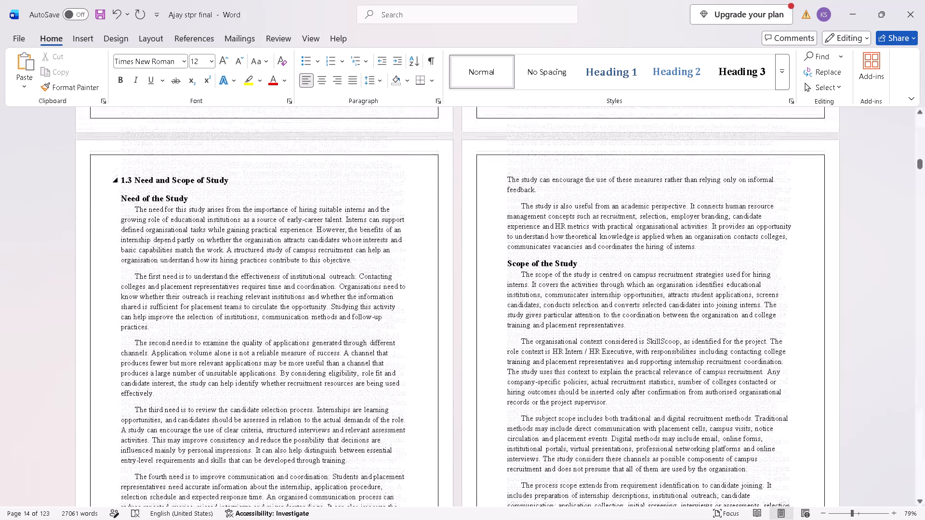
{"action": "scroll", "coordinate": [385, 190], "scroll_direction": "up", "scroll_amount": 2}
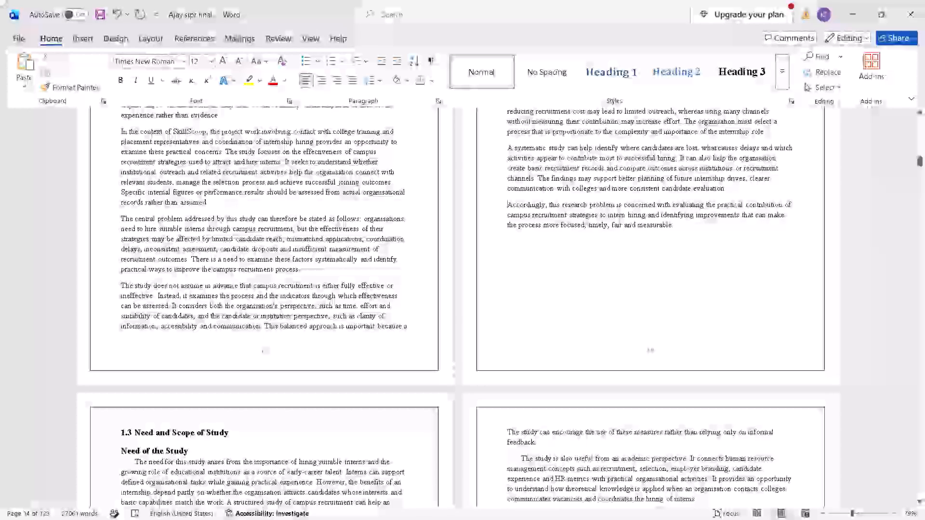
{"action": "scroll", "coordinate": [385, 190], "scroll_direction": "up", "scroll_amount": 1}
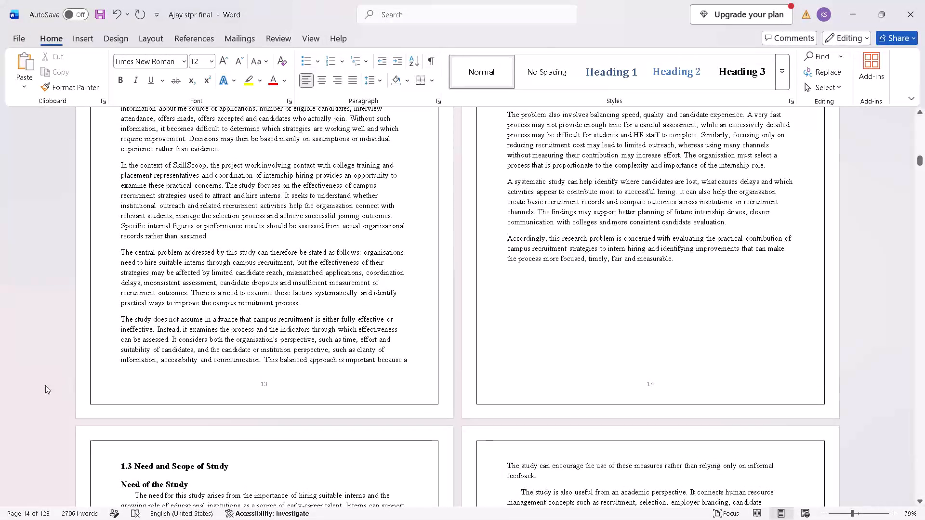
{"action": "left_click", "coordinate": [119, 464]}
{"action": "key", "text": "space"}
{"action": "key", "text": "space"}
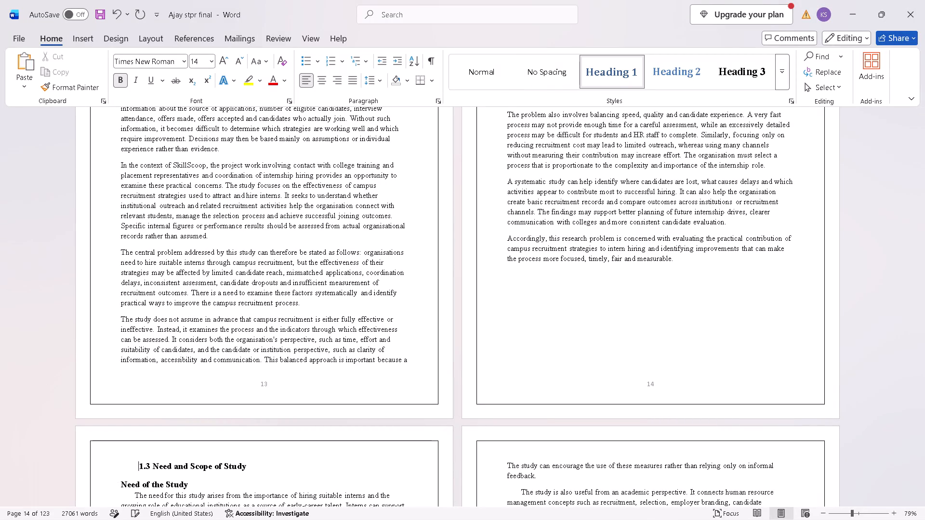
{"action": "key", "text": "space"}
{"action": "key", "text": "space"}
{"action": "key", "text": "space"}
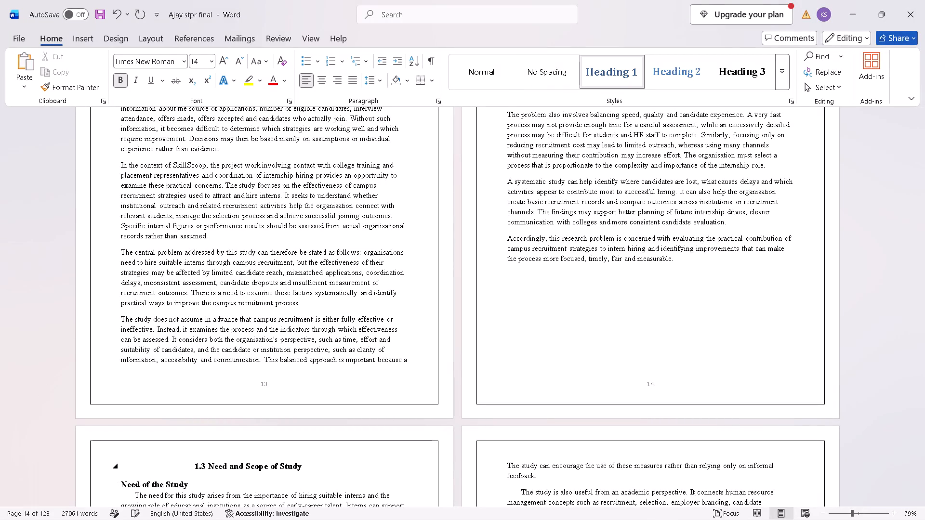
{"action": "key", "text": "space"}
{"action": "key", "text": "space"}
{"action": "key", "text": "space"}
{"action": "key", "text": "space"}
{"action": "key", "text": "space"}
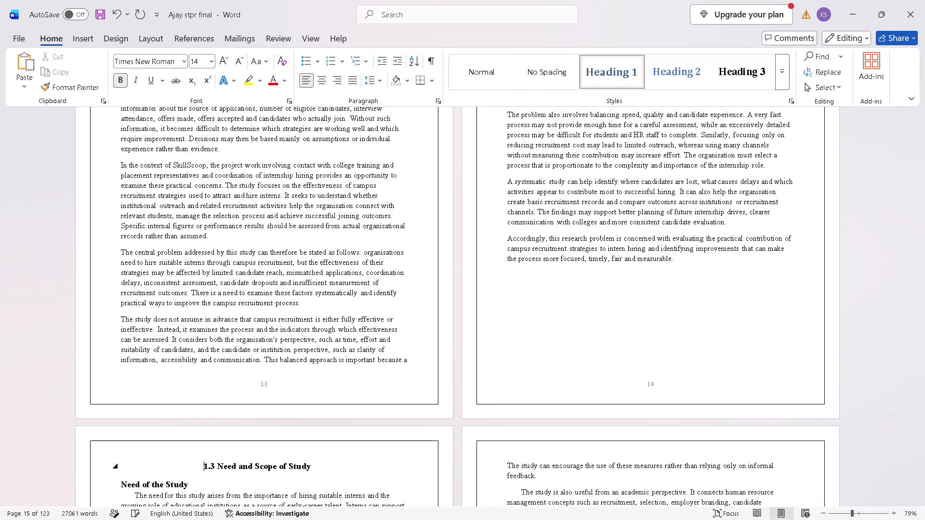
{"action": "key", "text": "space"}
{"action": "key", "text": "space"}
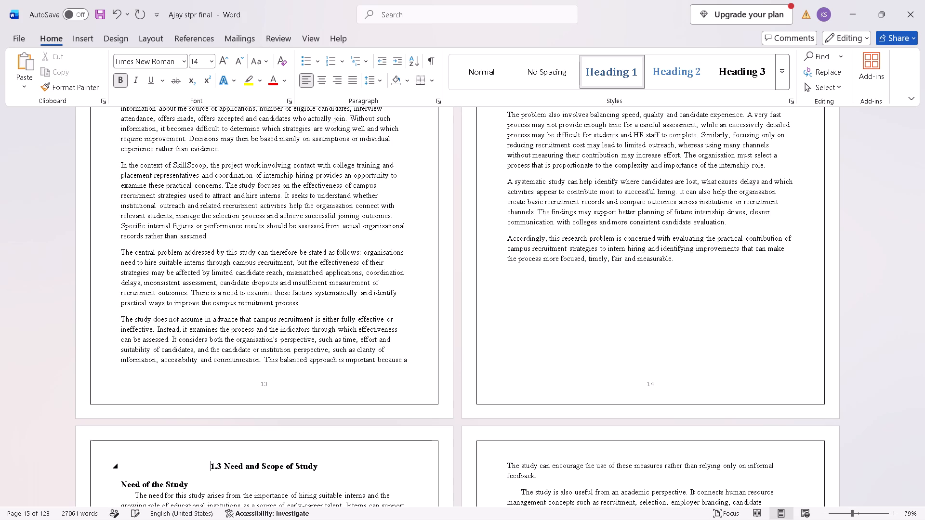
Review the Chapter 1 pages between the contents table and section 1.3 for heading placement, remaining indents and page gaps.
{"action": "scroll", "coordinate": [119, 464], "scroll_direction": "up", "scroll_amount": 5}
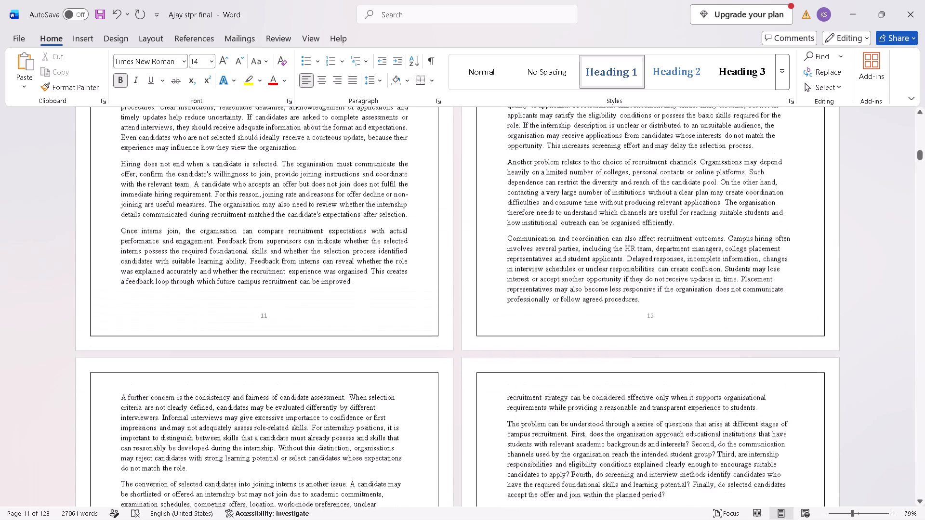
{"action": "scroll", "coordinate": [119, 464], "scroll_direction": "up", "scroll_amount": 3}
{"action": "scroll", "coordinate": [119, 464], "scroll_direction": "down", "scroll_amount": 1}
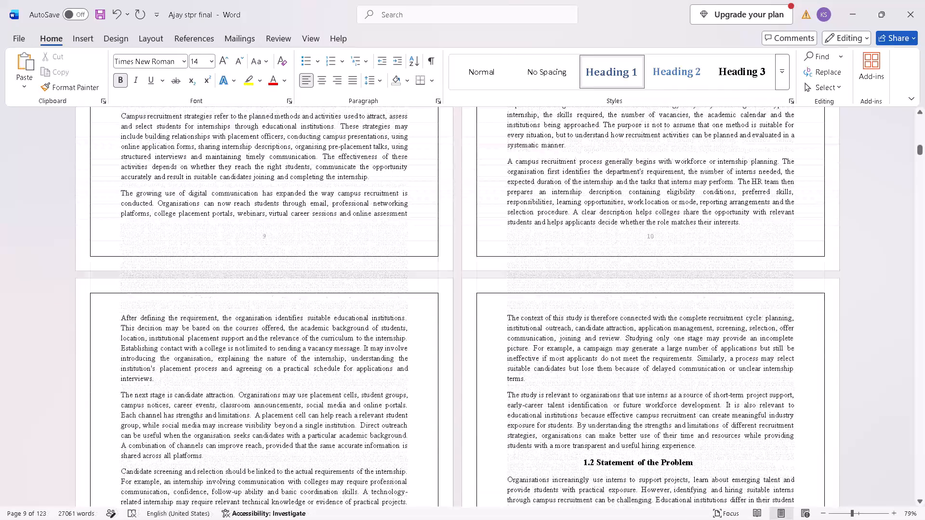
{"action": "scroll", "coordinate": [119, 464], "scroll_direction": "down", "scroll_amount": 4}
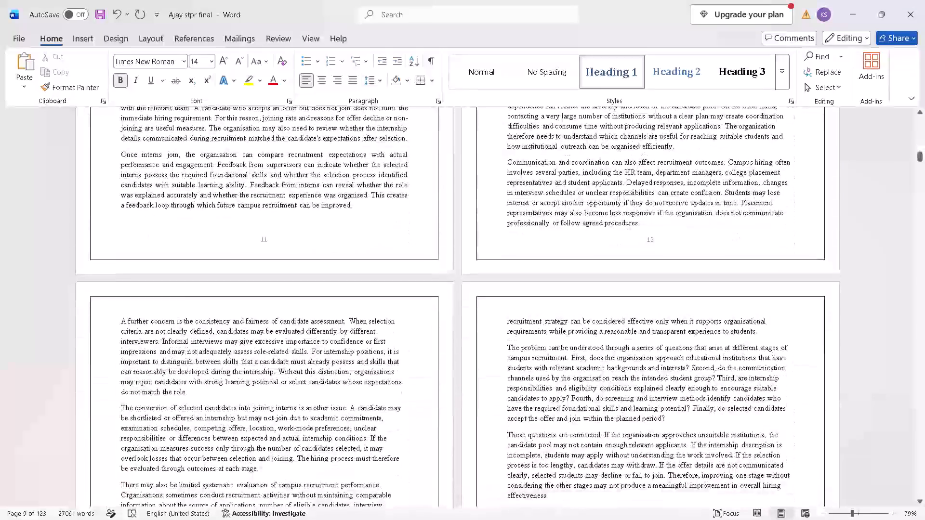
{"action": "scroll", "coordinate": [119, 464], "scroll_direction": "down", "scroll_amount": 6}
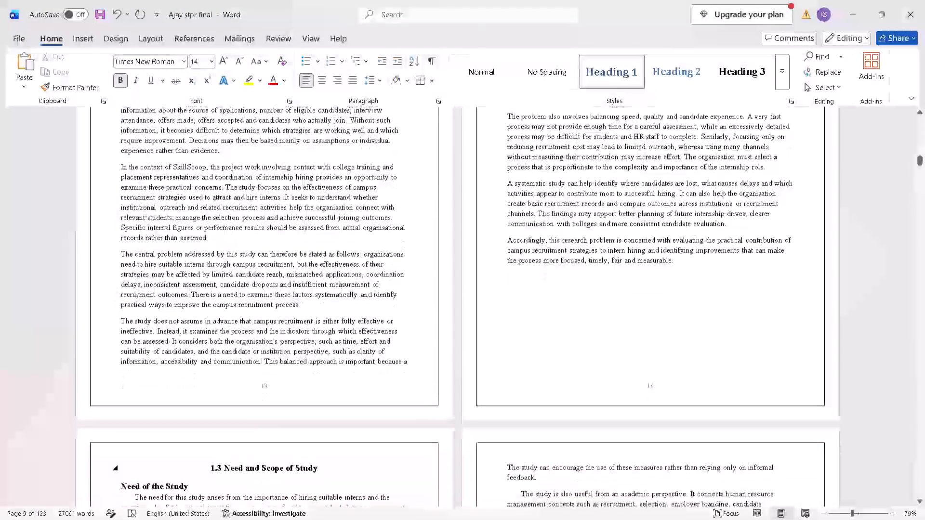
{"action": "scroll", "coordinate": [119, 464], "scroll_direction": "down", "scroll_amount": 1}
{"action": "scroll", "coordinate": [262, 416], "scroll_direction": "up", "scroll_amount": 6}
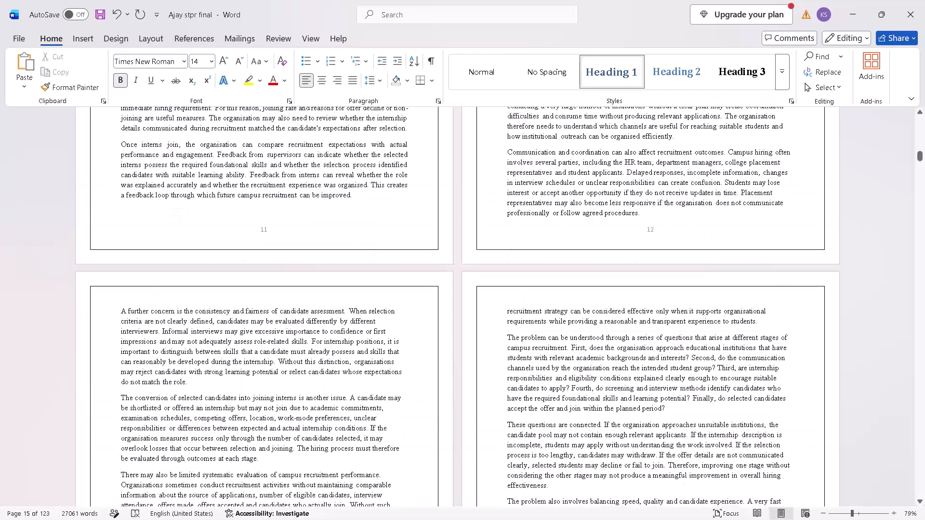
{"action": "scroll", "coordinate": [262, 416], "scroll_direction": "up", "scroll_amount": 8}
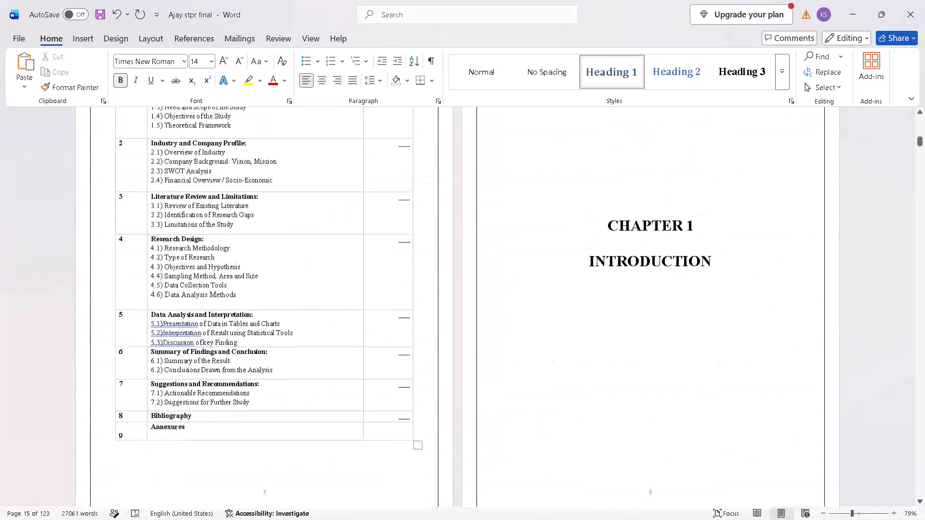
Review Chapter 1 from the contents table through section 1.2 for paragraph alignment, heading placement and page gaps.
{"action": "scroll", "coordinate": [262, 416], "scroll_direction": "down", "scroll_amount": 6}
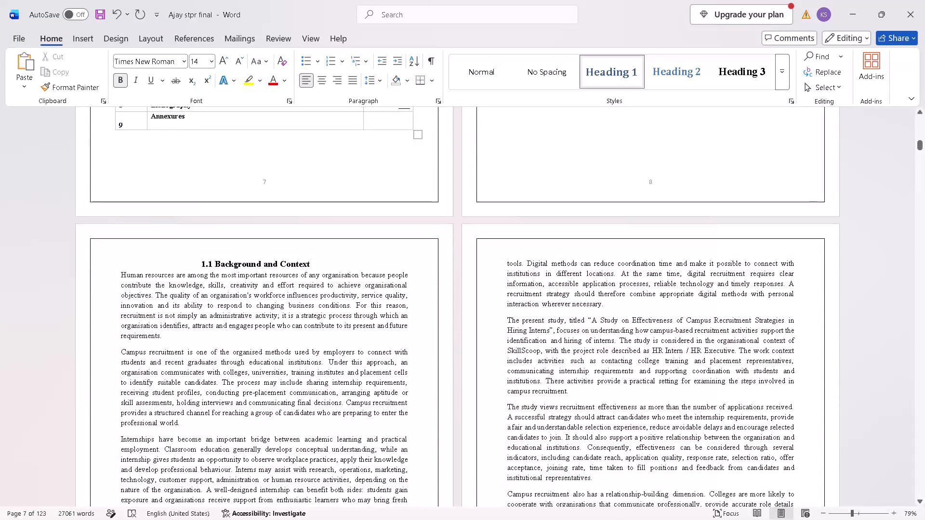
{"action": "scroll", "coordinate": [262, 416], "scroll_direction": "down", "scroll_amount": 6}
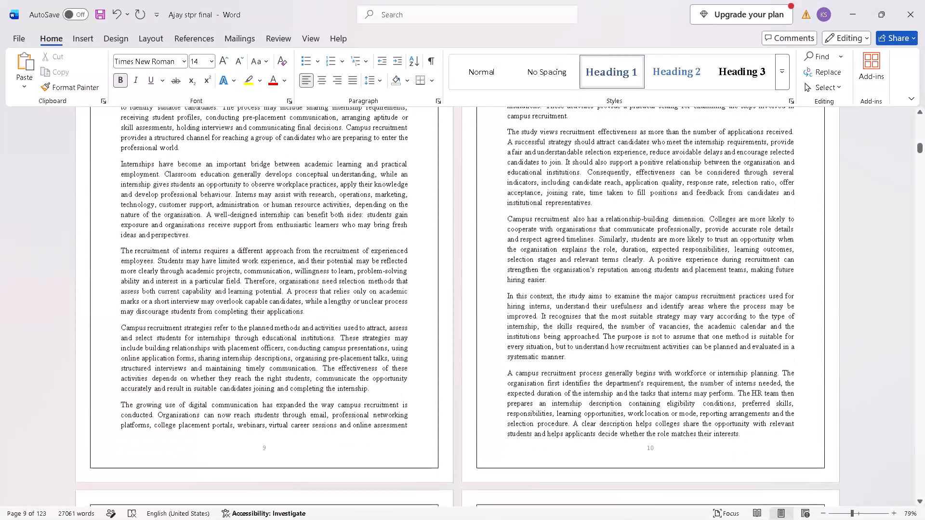
{"action": "scroll", "coordinate": [262, 416], "scroll_direction": "up", "scroll_amount": 3}
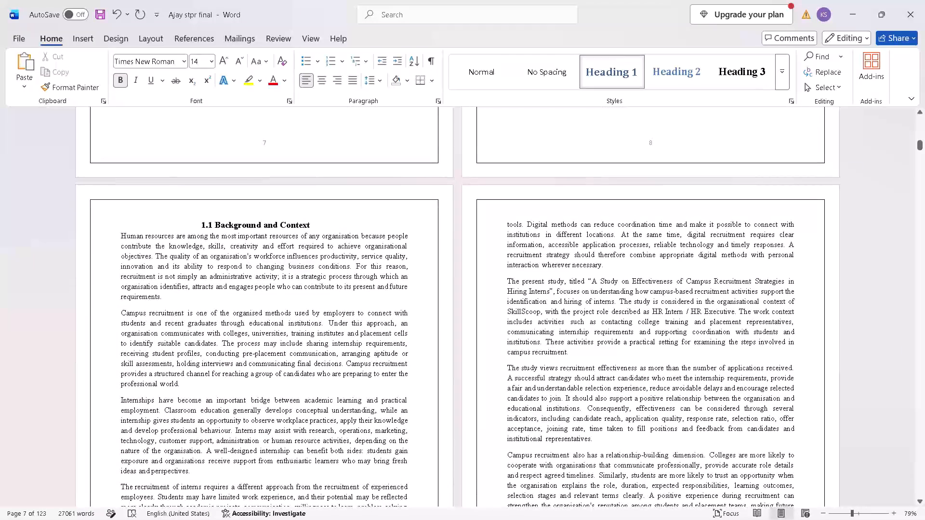
{"action": "scroll", "coordinate": [262, 416], "scroll_direction": "down", "scroll_amount": 2}
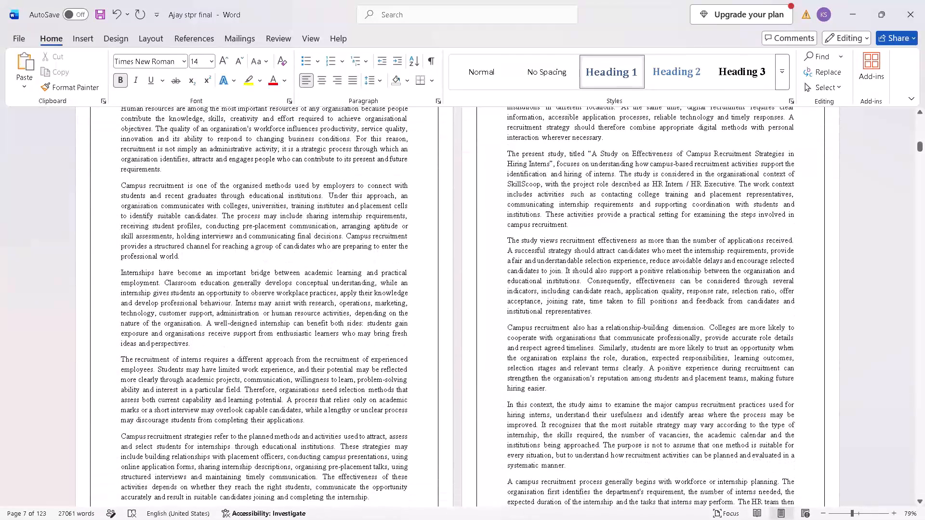
{"action": "scroll", "coordinate": [262, 416], "scroll_direction": "down", "scroll_amount": 5}
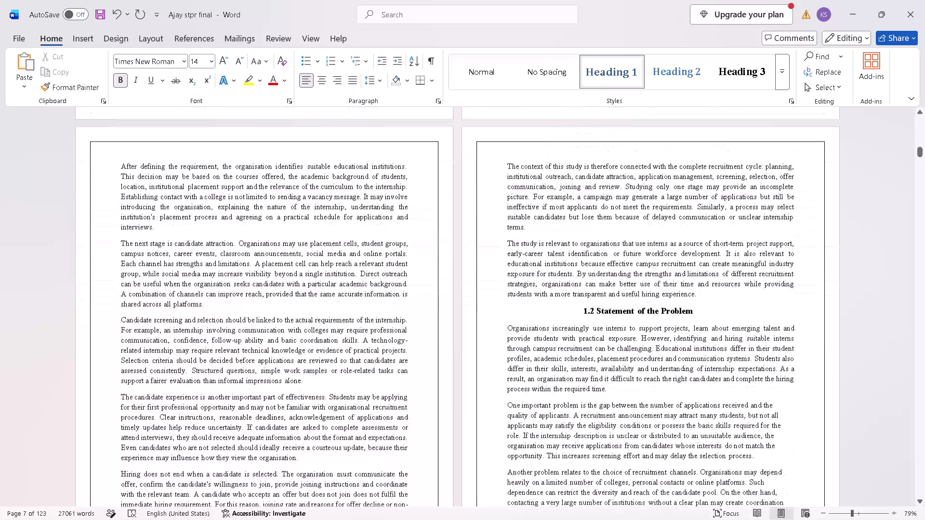
{"action": "scroll", "coordinate": [262, 416], "scroll_direction": "down", "scroll_amount": 3}
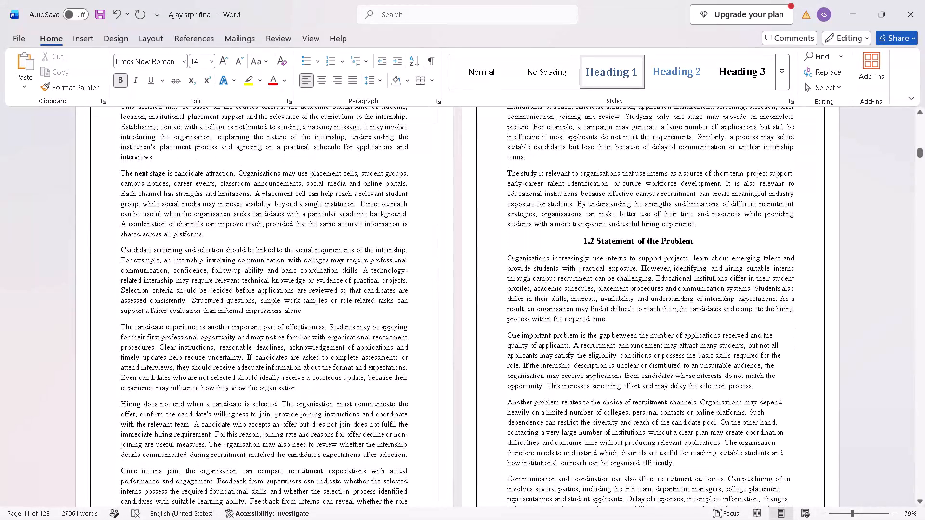
{"action": "scroll", "coordinate": [262, 416], "scroll_direction": "down", "scroll_amount": 2}
{"action": "scroll", "coordinate": [262, 416], "scroll_direction": "up", "scroll_amount": 2}
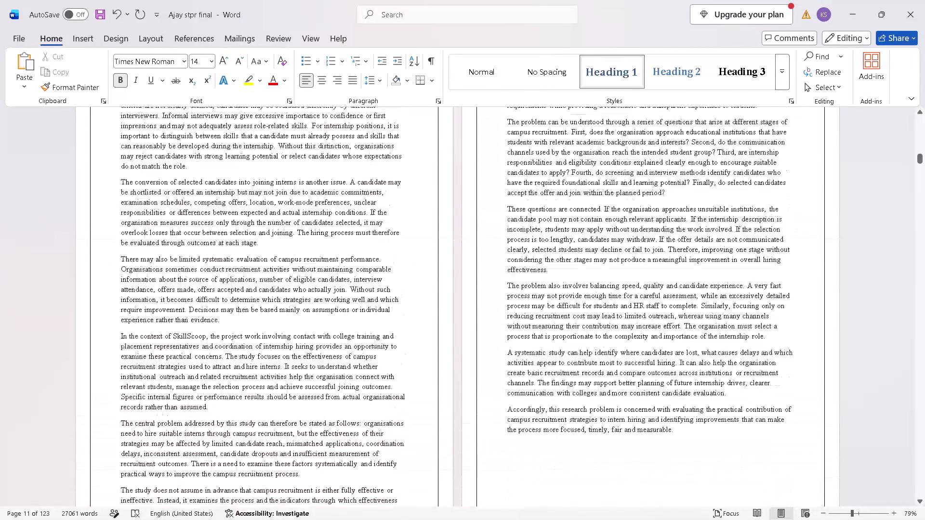
{"action": "scroll", "coordinate": [262, 416], "scroll_direction": "up", "scroll_amount": 8}
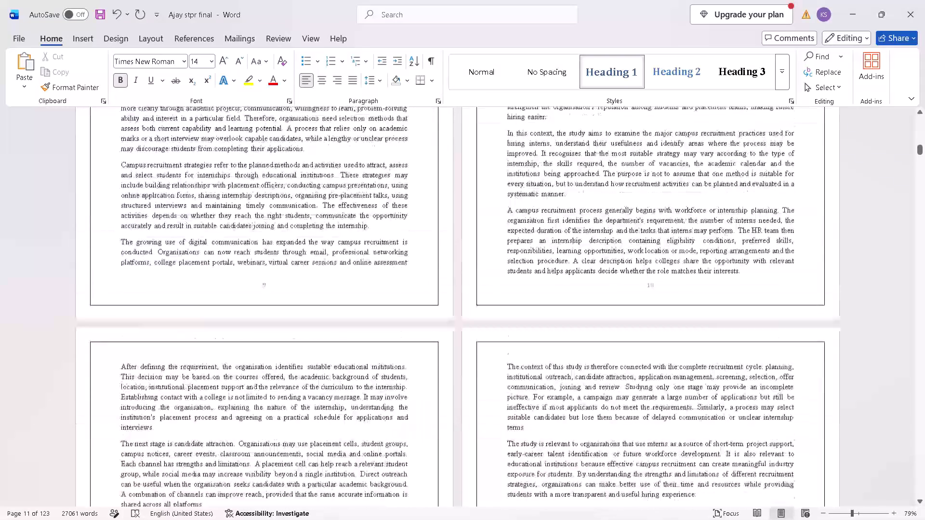
{"action": "scroll", "coordinate": [262, 416], "scroll_direction": "up", "scroll_amount": 1}
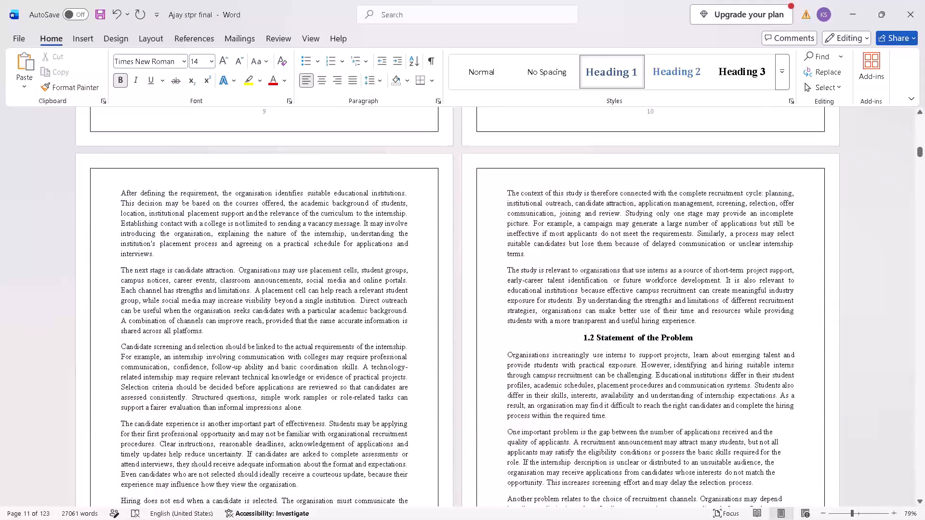
Justify all body text of section 1.2, from "Organisations increasingly use interns" to the paragraph ending "timely, fair and measurable".
{"action": "scroll", "coordinate": [262, 416], "scroll_direction": "down", "scroll_amount": 1}
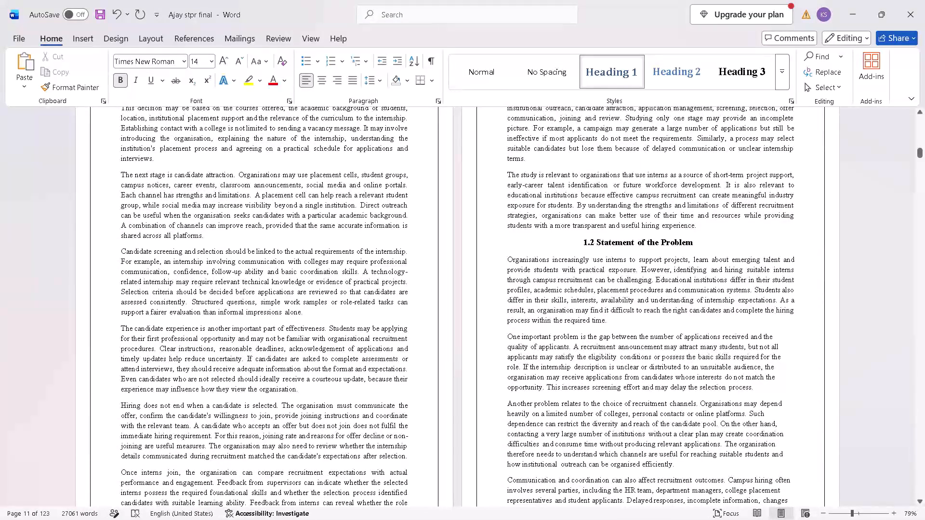
{"action": "left_click_drag", "start_coordinate": [506, 258], "coordinate": [670, 436]}
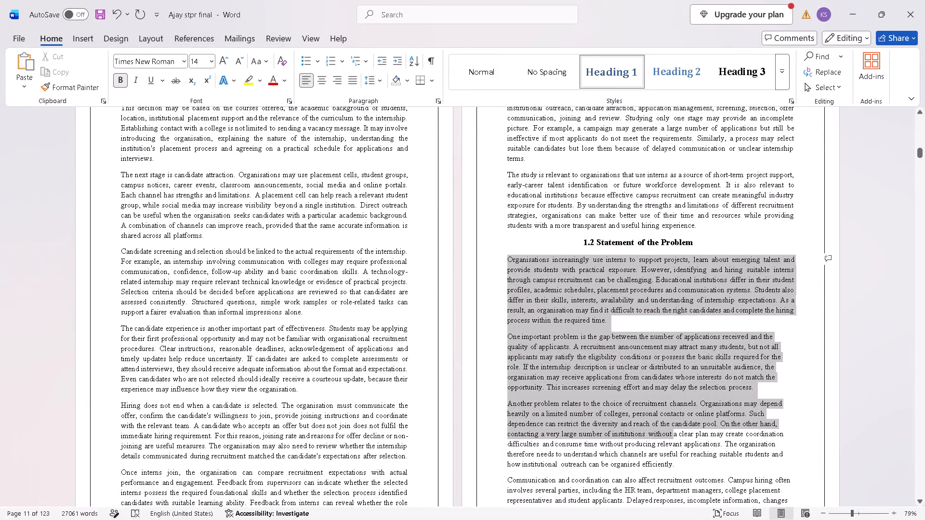
{"action": "left_click_drag", "start_coordinate": [670, 436], "coordinate": [656, 512]}
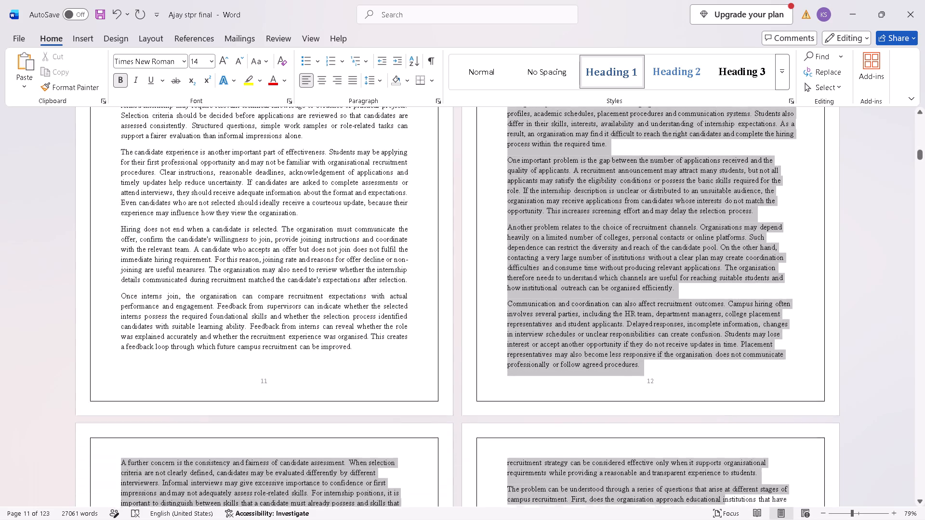
{"action": "left_click_drag", "start_coordinate": [656, 512], "coordinate": [431, 506]}
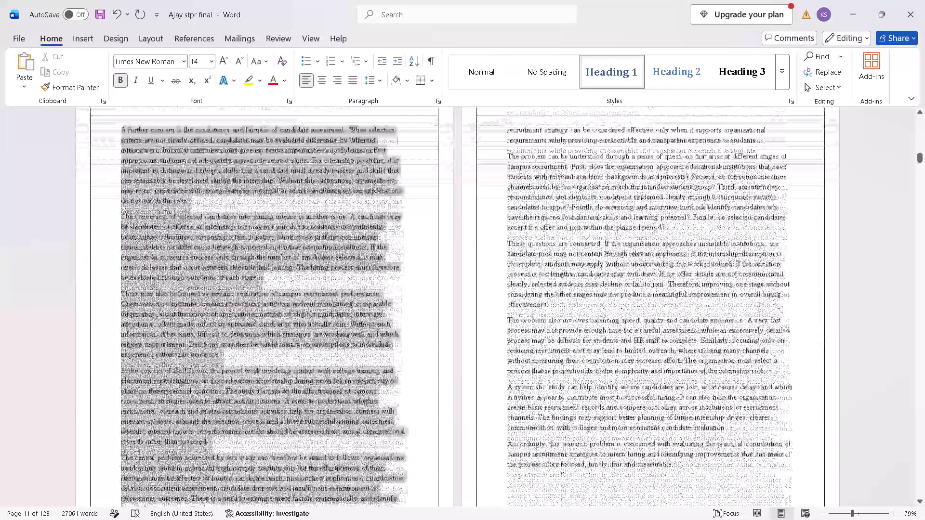
{"action": "left_click_drag", "start_coordinate": [431, 506], "coordinate": [645, 477]}
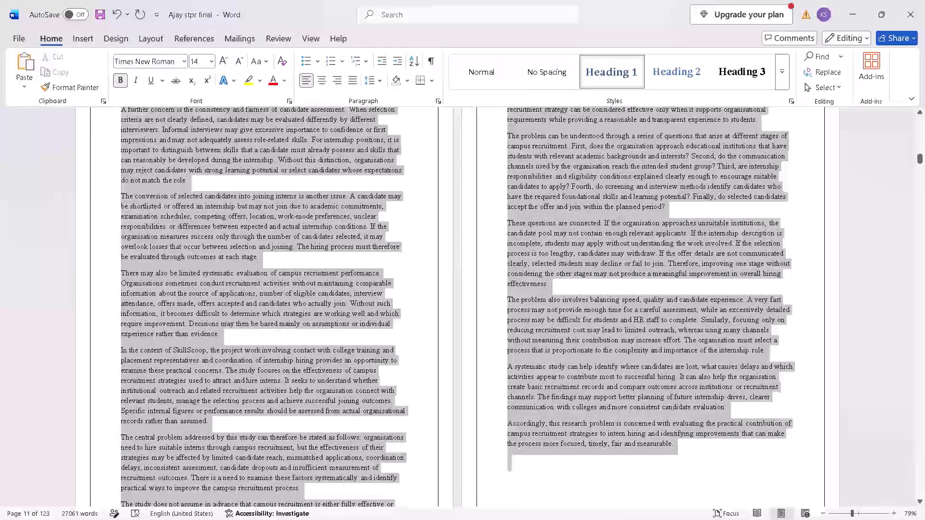
{"action": "left_click_drag", "start_coordinate": [645, 477], "coordinate": [644, 195]}
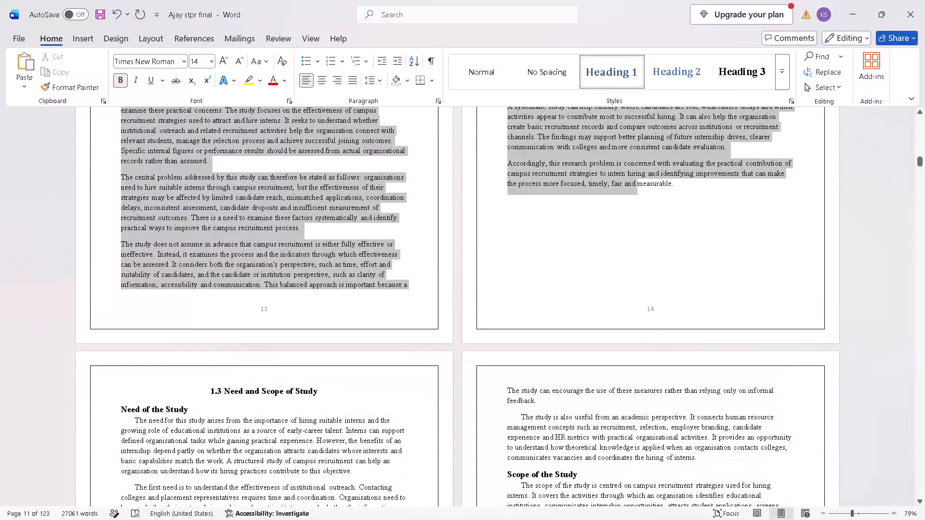
{"action": "left_click_drag", "start_coordinate": [644, 195], "coordinate": [674, 183]}
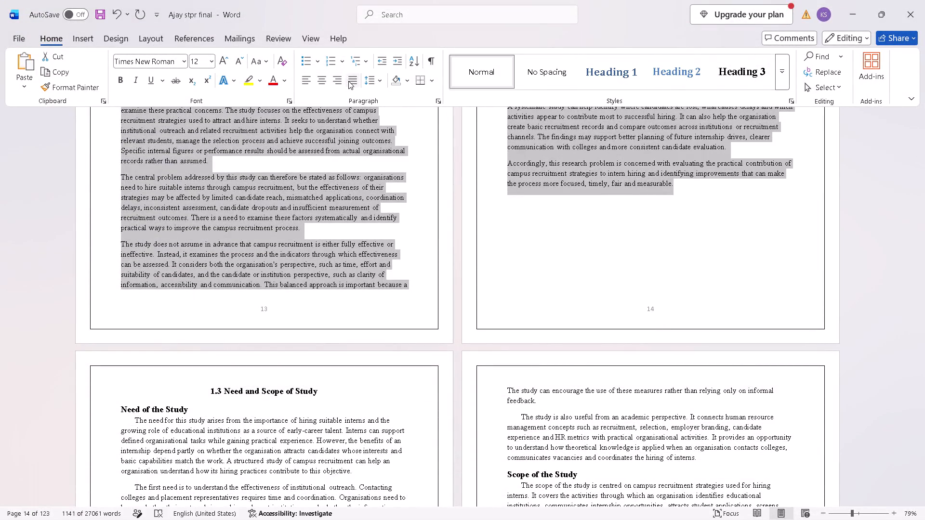
{"action": "left_click", "coordinate": [349, 81]}
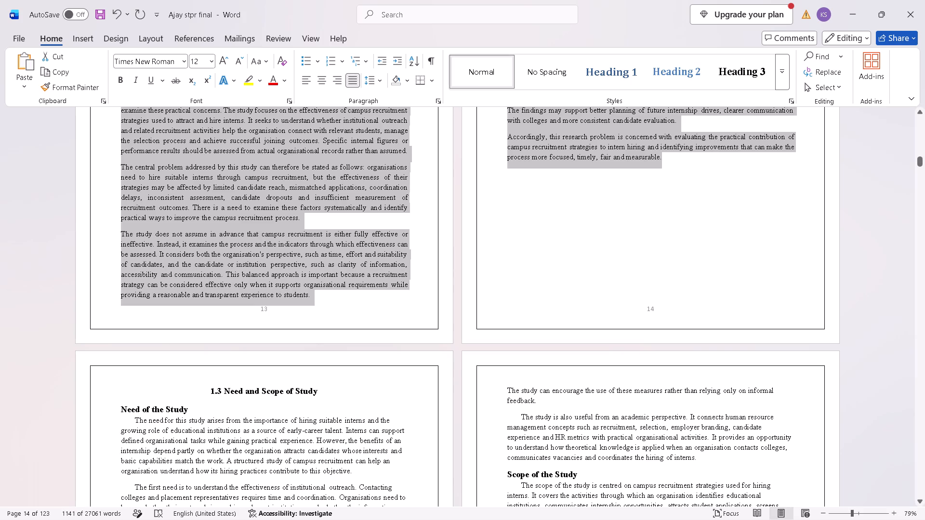
{"action": "left_click", "coordinate": [520, 260]}
Examine the Chapter 1 pages from the contents table to section 1.3 for consistent justification, indents and spacing.
{"action": "scroll", "coordinate": [520, 260], "scroll_direction": "up", "scroll_amount": 5}
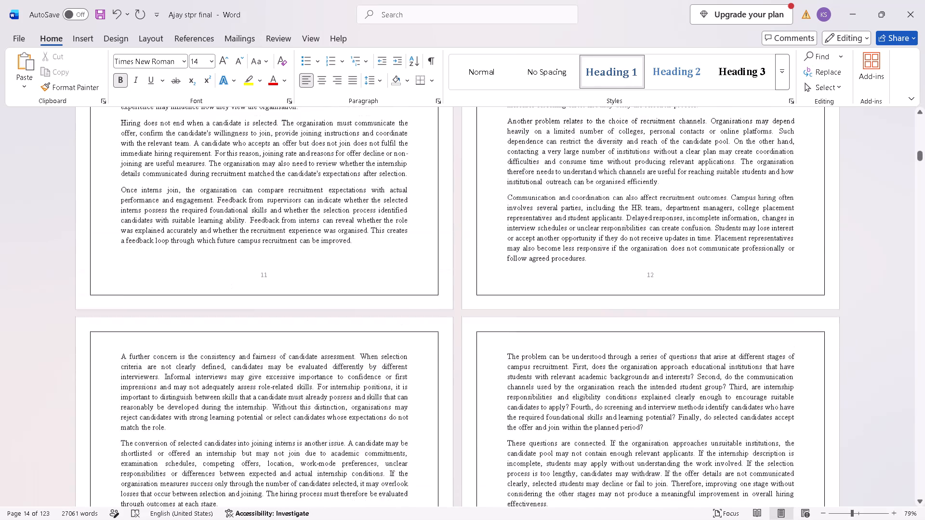
{"action": "scroll", "coordinate": [520, 260], "scroll_direction": "up", "scroll_amount": 5}
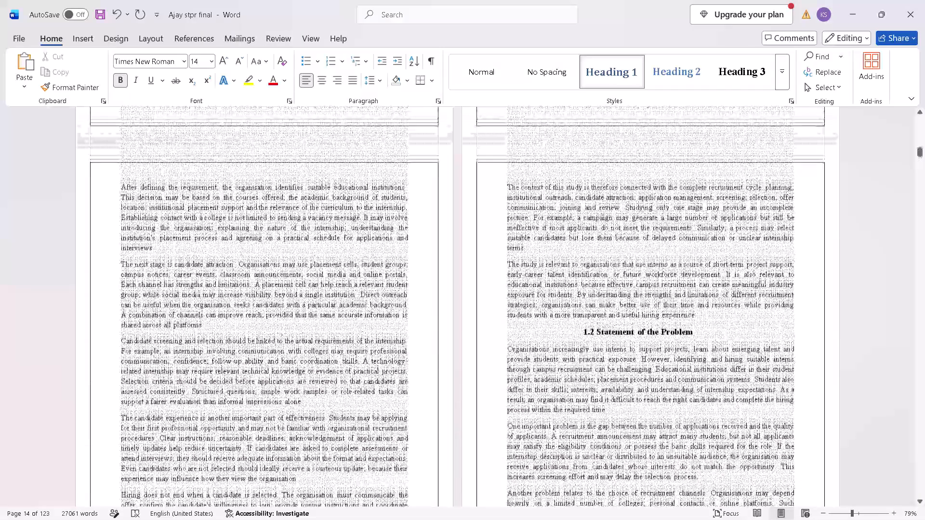
{"action": "scroll", "coordinate": [520, 260], "scroll_direction": "down", "scroll_amount": 2}
{"action": "scroll", "coordinate": [520, 260], "scroll_direction": "up", "scroll_amount": 1}
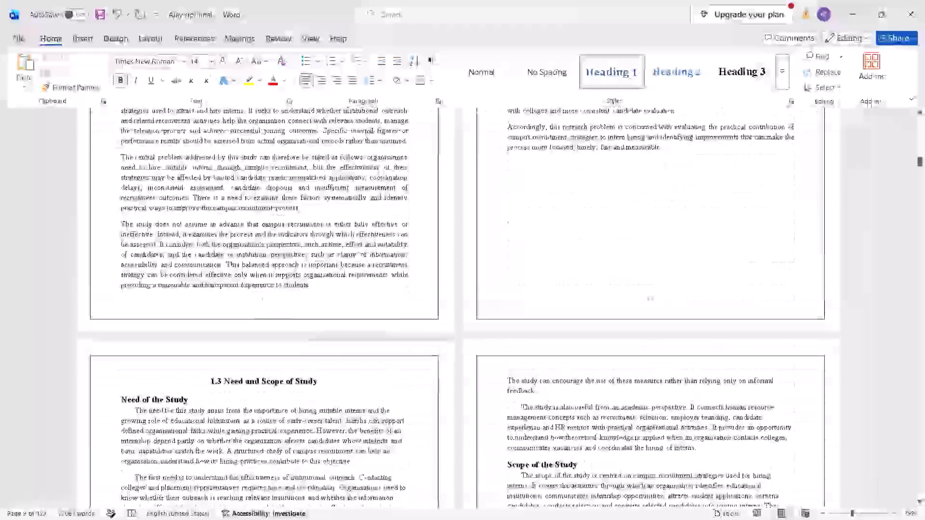
{"action": "scroll", "coordinate": [520, 260], "scroll_direction": "up", "scroll_amount": 5}
{"action": "scroll", "coordinate": [520, 260], "scroll_direction": "down", "scroll_amount": 2}
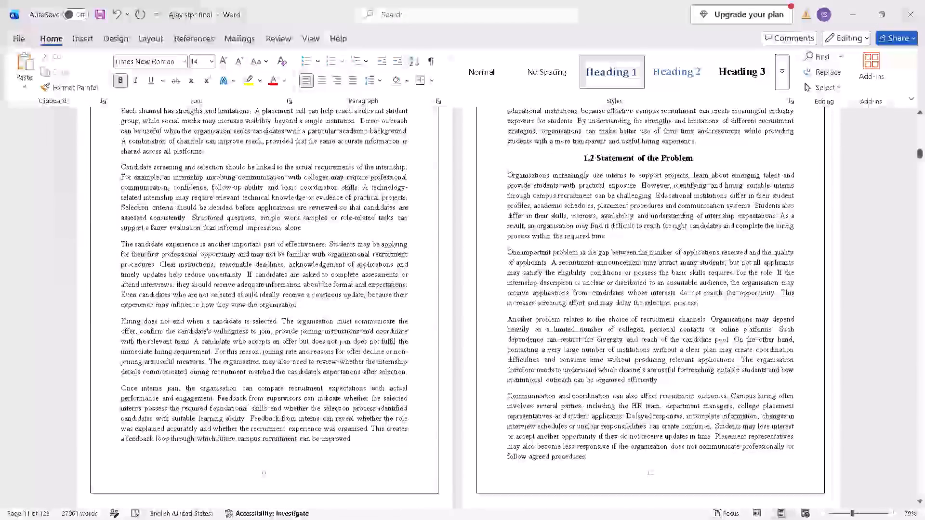
{"action": "scroll", "coordinate": [520, 260], "scroll_direction": "down", "scroll_amount": 4}
{"action": "scroll", "coordinate": [520, 260], "scroll_direction": "up", "scroll_amount": 1}
{"action": "scroll", "coordinate": [520, 260], "scroll_direction": "down", "scroll_amount": 1}
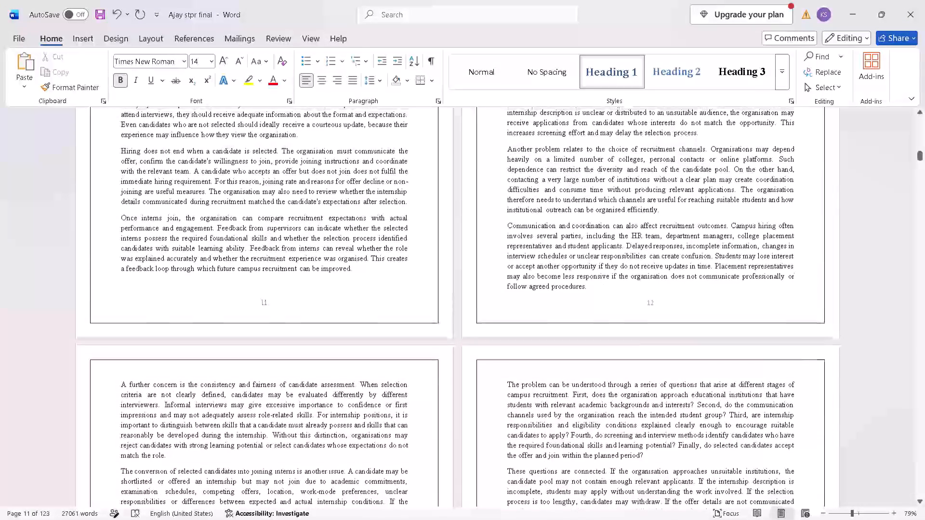
{"action": "scroll", "coordinate": [520, 260], "scroll_direction": "down", "scroll_amount": 1}
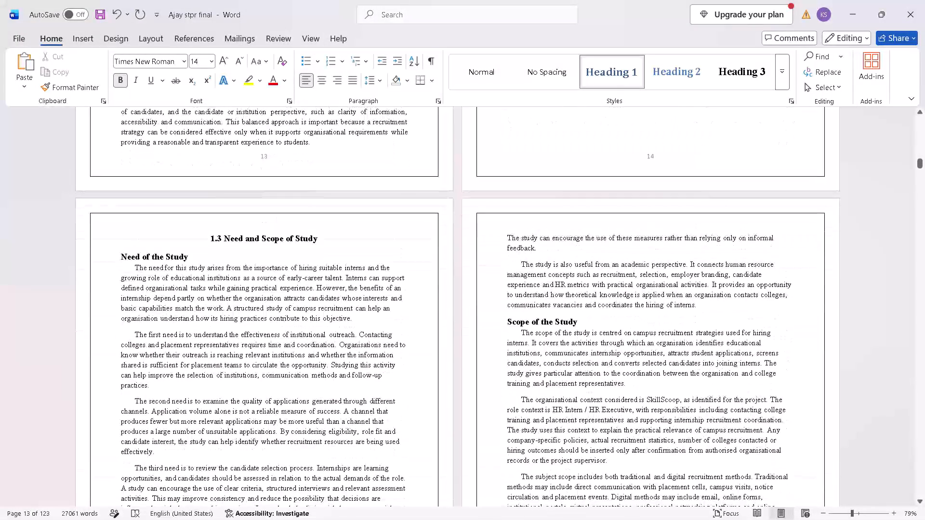
{"action": "scroll", "coordinate": [305, 264], "scroll_direction": "up", "scroll_amount": 1}
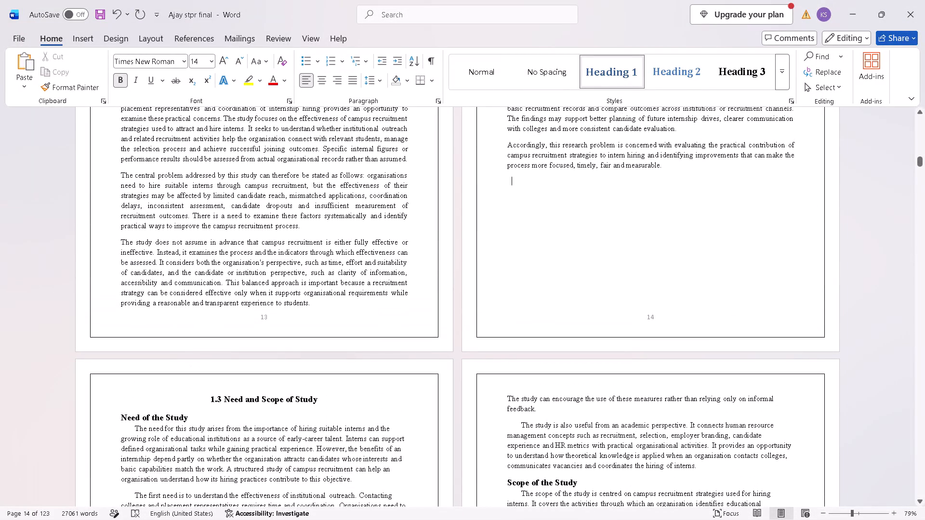
{"action": "scroll", "coordinate": [187, 422], "scroll_direction": "up", "scroll_amount": 11}
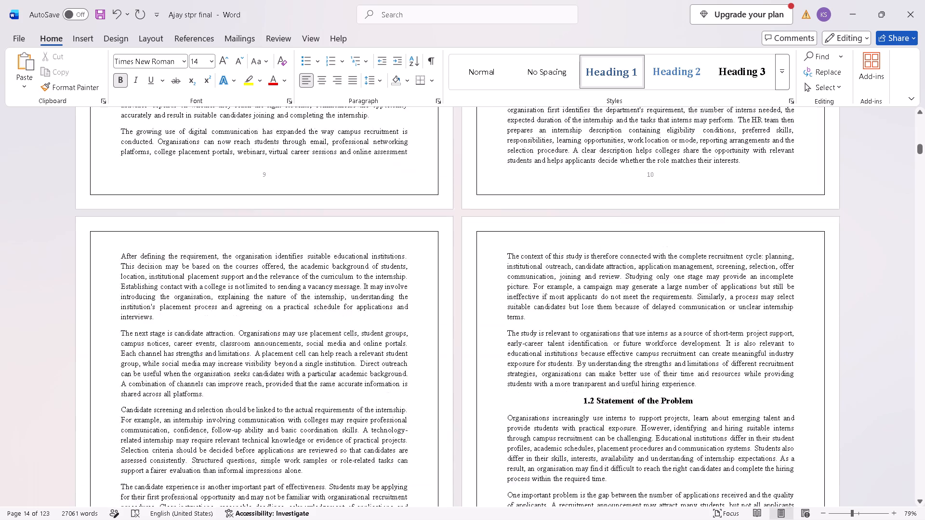
{"action": "scroll", "coordinate": [187, 422], "scroll_direction": "up", "scroll_amount": 3}
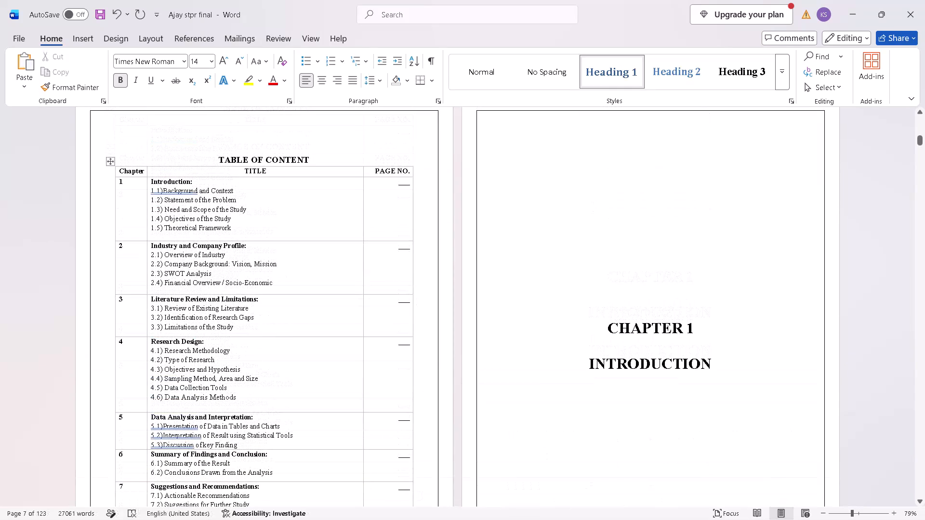
{"action": "scroll", "coordinate": [187, 422], "scroll_direction": "down", "scroll_amount": 17}
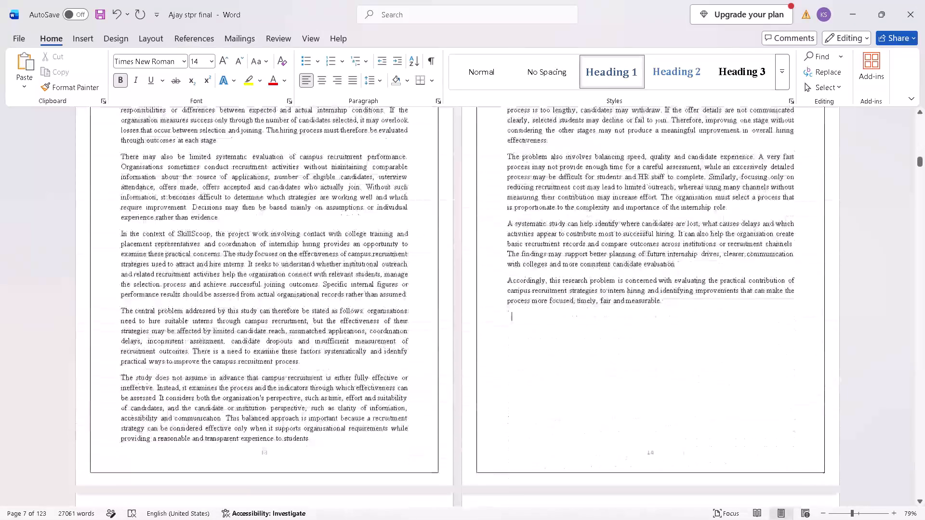
Remove the first-line indent from the paragraph starting "The need for this study" under "Need of the Study".
{"action": "scroll", "coordinate": [187, 422], "scroll_direction": "down", "scroll_amount": 2}
{"action": "scroll", "coordinate": [187, 422], "scroll_direction": "up", "scroll_amount": 1}
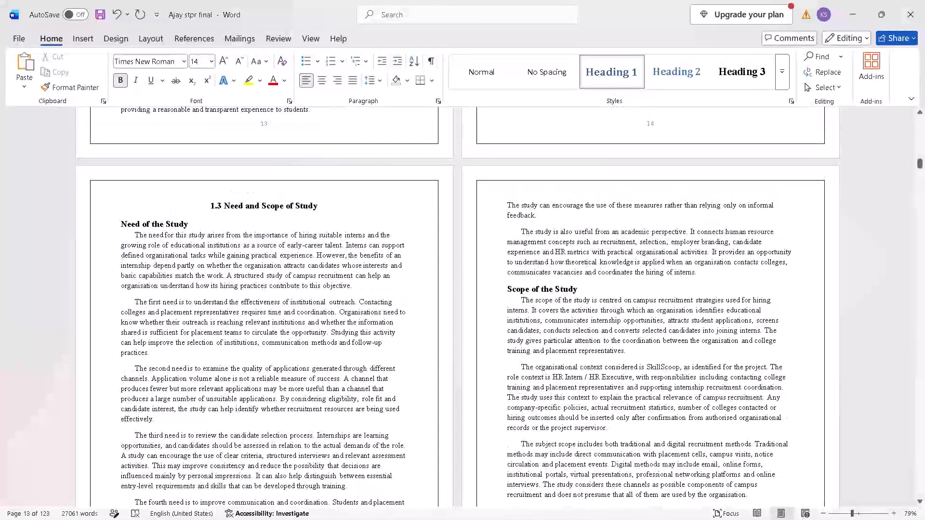
{"action": "left_click", "coordinate": [135, 234]}
{"action": "key", "text": "BackSpace"}
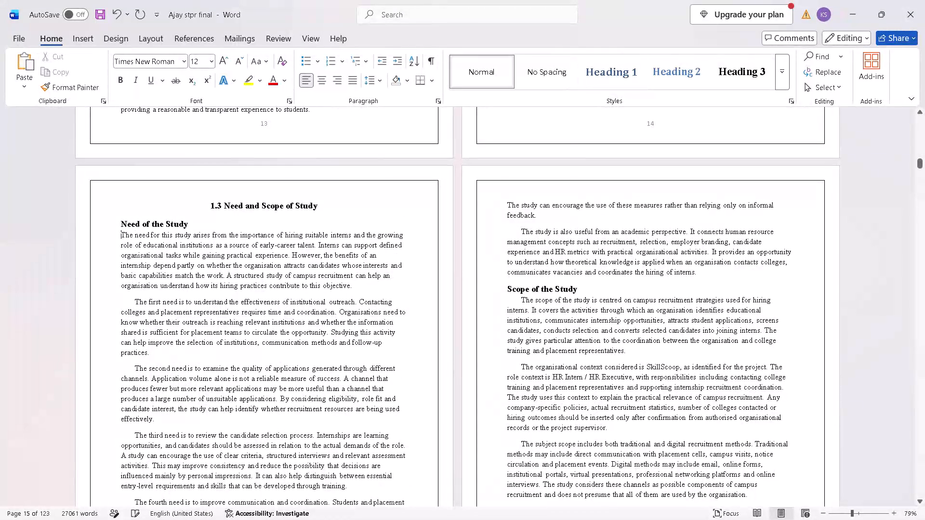
Close the page gap before "1.3 Need and Scope of Study" so the heading directly follows the last paragraph of section 1.2.
{"action": "left_click", "coordinate": [192, 194]}
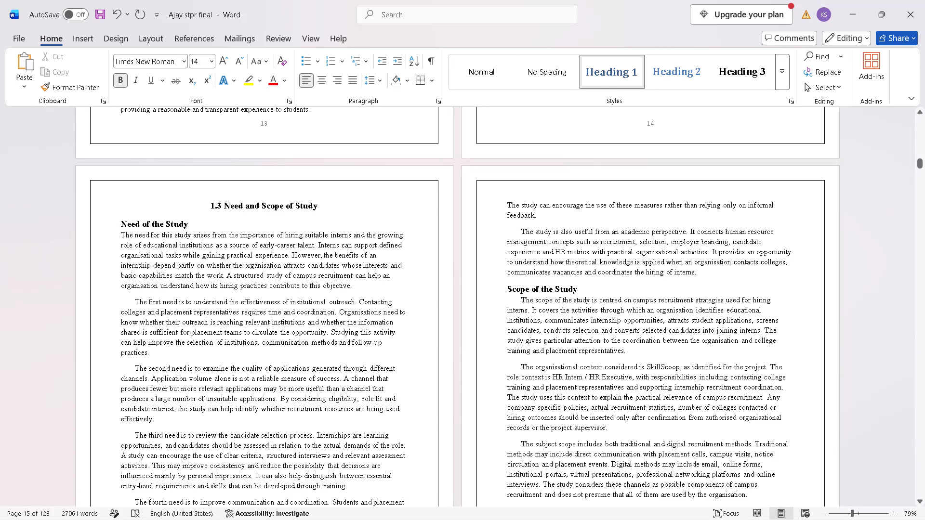
{"action": "scroll", "coordinate": [568, 132], "scroll_direction": "up", "scroll_amount": 1}
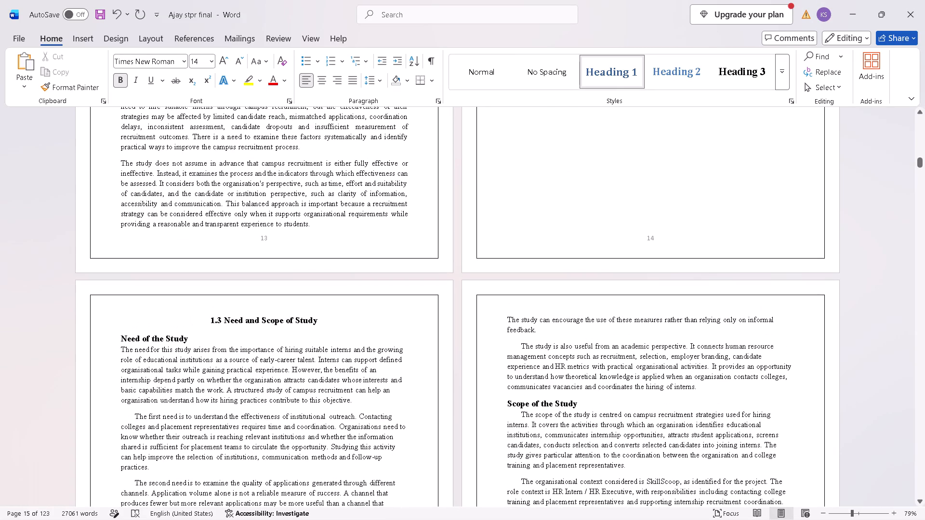
{"action": "left_click", "coordinate": [572, 218]}
{"action": "key", "text": "Down"}
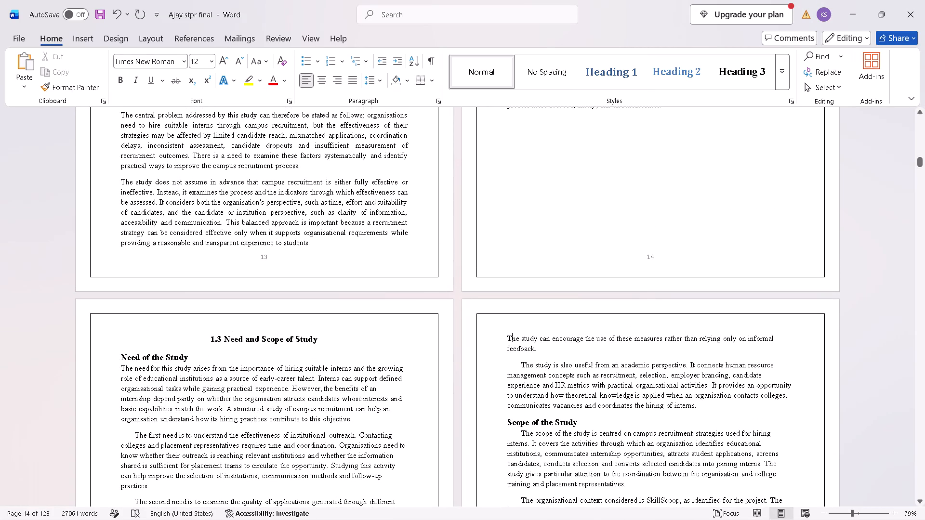
{"action": "left_click", "coordinate": [580, 214]}
{"action": "scroll", "coordinate": [580, 214], "scroll_direction": "up", "scroll_amount": 1}
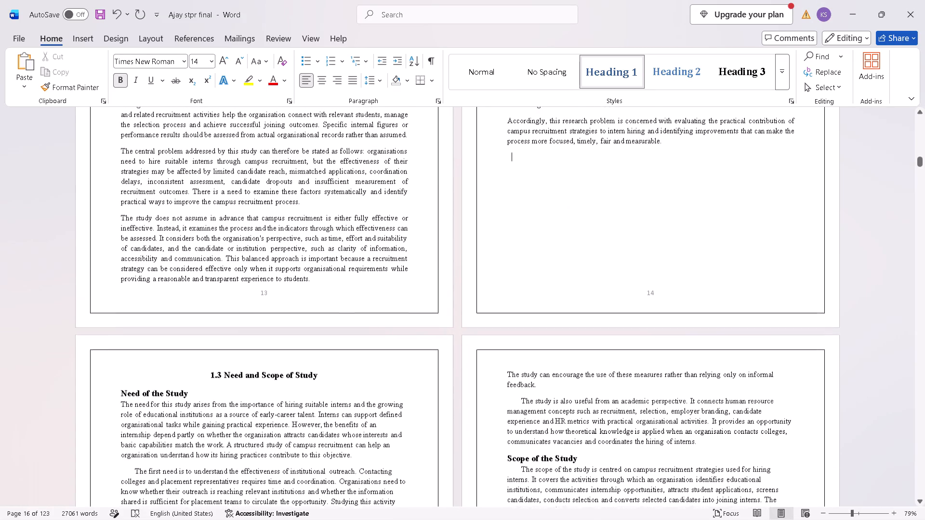
{"action": "scroll", "coordinate": [580, 214], "scroll_direction": "up", "scroll_amount": 1}
{"action": "key", "text": "BackSpace"}
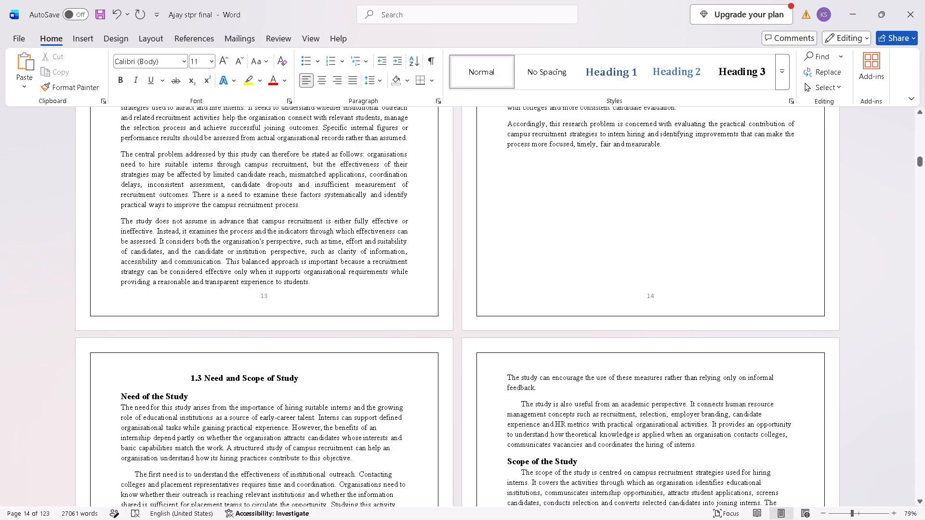
{"action": "left_click", "coordinate": [176, 377]}
{"action": "key", "text": "BackSpace"}
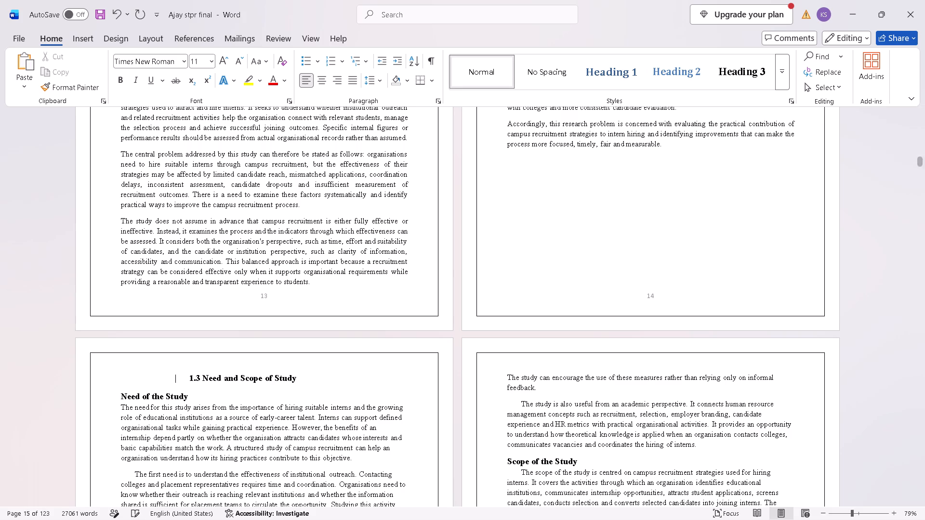
{"action": "key", "text": "BackSpace"}
{"action": "key", "text": "BackSpace"}
{"action": "key", "text": "BackSpace"}
{"action": "key", "text": "BackSpace"}
{"action": "key", "text": "BackSpace"}
{"action": "key", "text": "BackSpace"}
{"action": "key", "text": "BackSpace"}
{"action": "key", "text": "BackSpace"}
{"action": "key", "text": "BackSpace"}
{"action": "key", "text": "BackSpace"}
{"action": "key", "text": "BackSpace"}
{"action": "key", "text": "BackSpace"}
{"action": "key", "text": "BackSpace"}
{"action": "key", "text": "BackSpace"}
{"action": "key", "text": "BackSpace"}
{"action": "key", "text": "BackSpace"}
{"action": "key", "text": "BackSpace"}
{"action": "key", "text": "BackSpace"}
{"action": "key", "text": "BackSpace"}
{"action": "key", "text": "BackSpace"}
{"action": "key", "text": "BackSpace"}
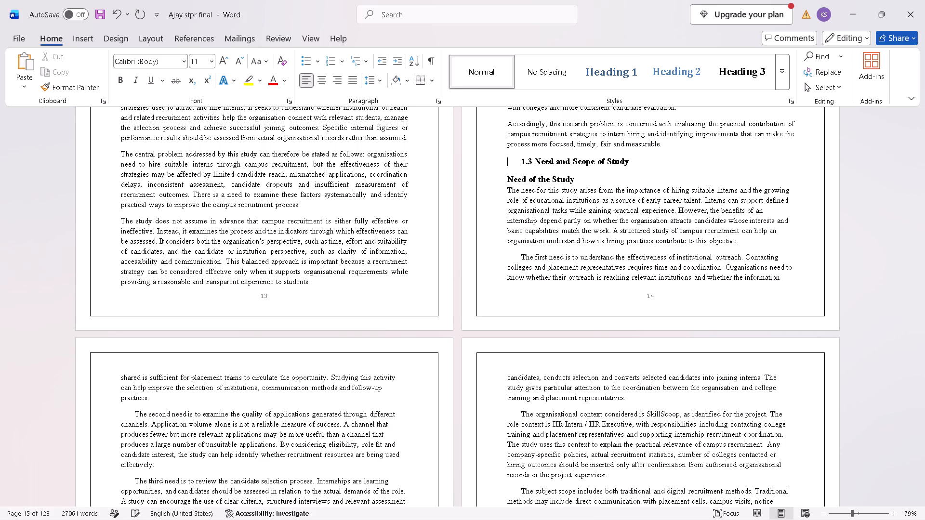
Shift the "1.3 Need and Scope of Study" heading to the middle of its line with leading spaces.
{"action": "key", "text": "space"}
{"action": "key", "text": "space"}
{"action": "key", "text": "space"}
{"action": "key", "text": "space"}
{"action": "key", "text": "space"}
{"action": "key", "text": "space"}
{"action": "key", "text": "space"}
{"action": "key", "text": "space"}
{"action": "key", "text": "space"}
{"action": "key", "text": "space"}
{"action": "key", "text": "space"}
{"action": "key", "text": "space"}
{"action": "key", "text": "space"}
{"action": "key", "text": "space"}
{"action": "key", "text": "space"}
{"action": "key", "text": "space"}
{"action": "key", "text": "space"}
{"action": "key", "text": "space"}
{"action": "key", "text": "space"}
{"action": "key", "text": "space"}
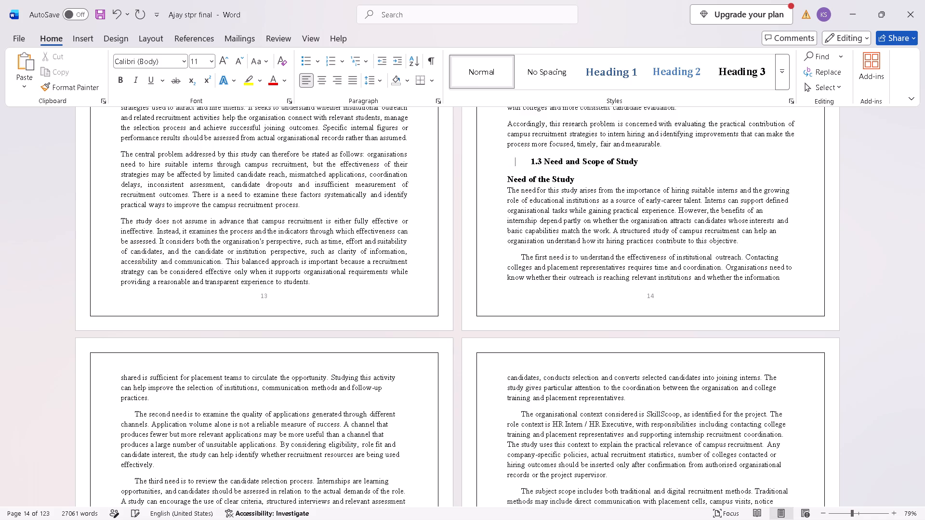
{"action": "key", "text": "space"}
{"action": "key", "text": "space"}
{"action": "key", "text": "space"}
{"action": "key", "text": "space"}
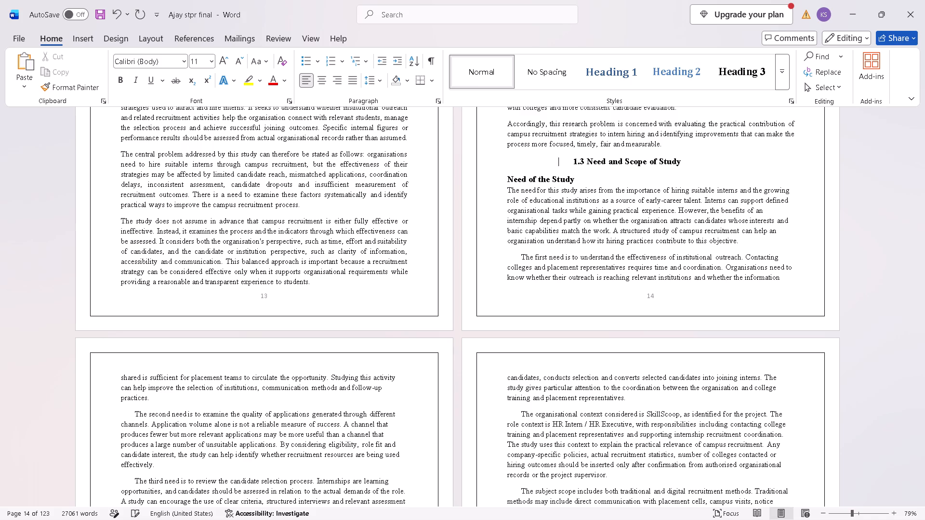
{"action": "key", "text": "space"}
{"action": "key", "text": "space"}
{"action": "key", "text": "space"}
{"action": "key", "text": "space"}
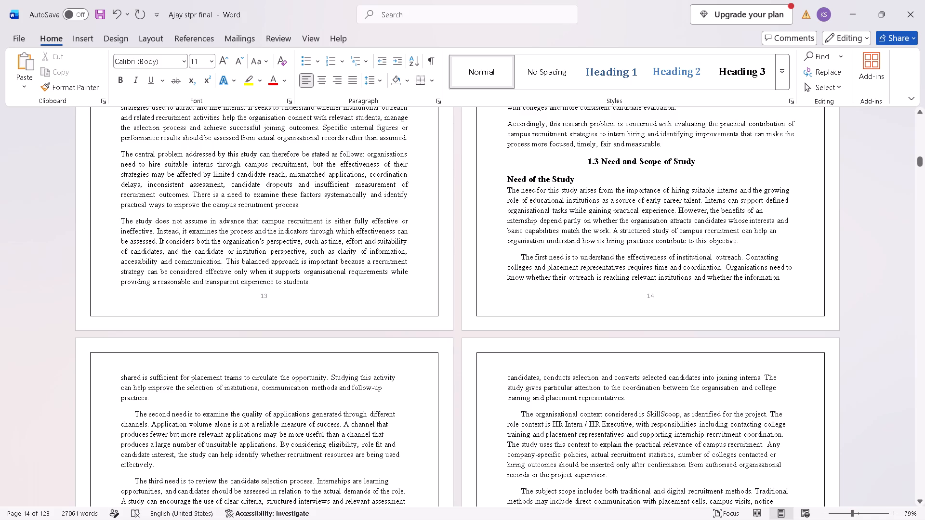
Remove the first-line indents from the "first need" through "fourth need" paragraphs under "Need of the Study".
{"action": "left_click", "coordinate": [519, 252]}
{"action": "key", "text": "BackSpace"}
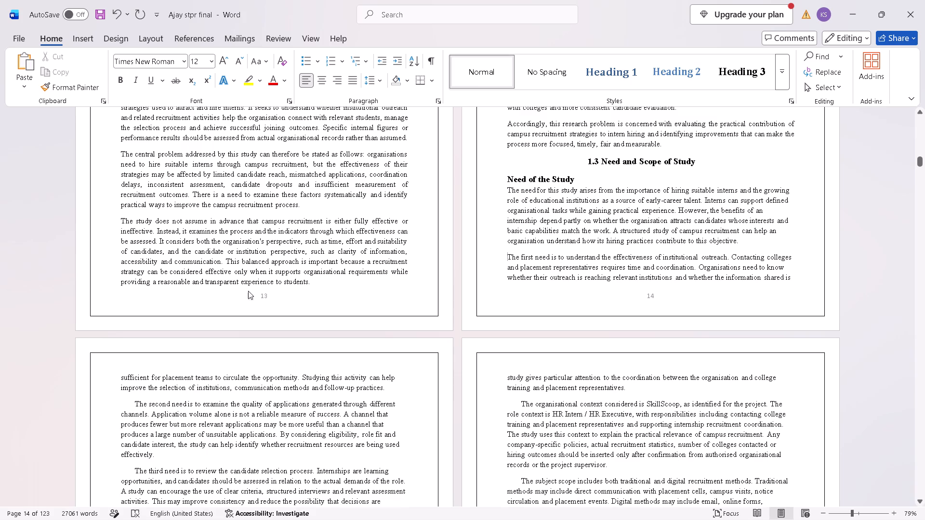
{"action": "left_click", "coordinate": [134, 407]}
{"action": "key", "text": "BackSpace"}
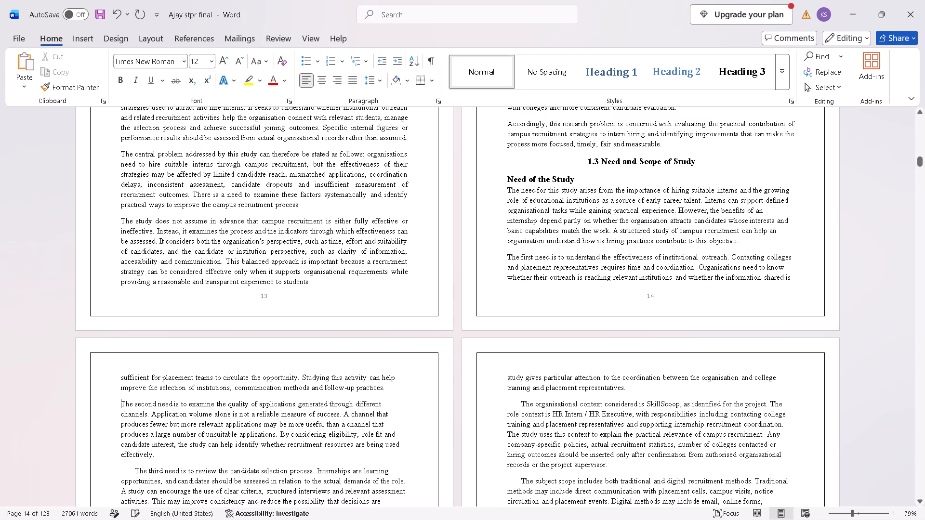
{"action": "left_click", "coordinate": [135, 476]}
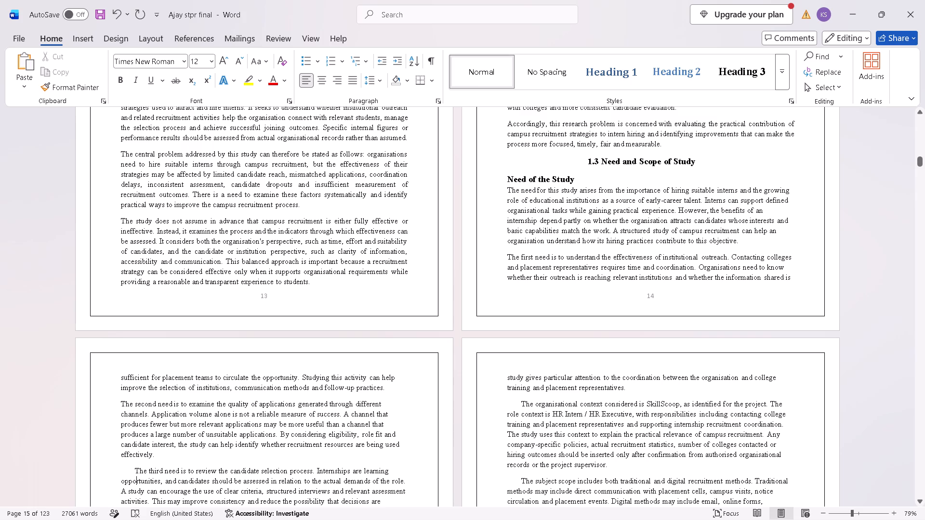
{"action": "left_click", "coordinate": [135, 473]}
{"action": "key", "text": "BackSpace"}
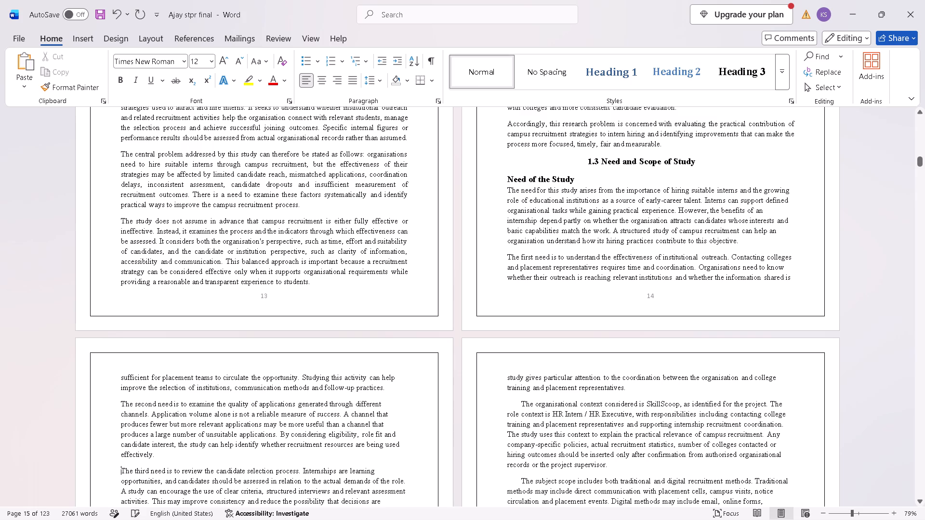
{"action": "scroll", "coordinate": [135, 473], "scroll_direction": "down", "scroll_amount": 1}
{"action": "left_click", "coordinate": [135, 460]}
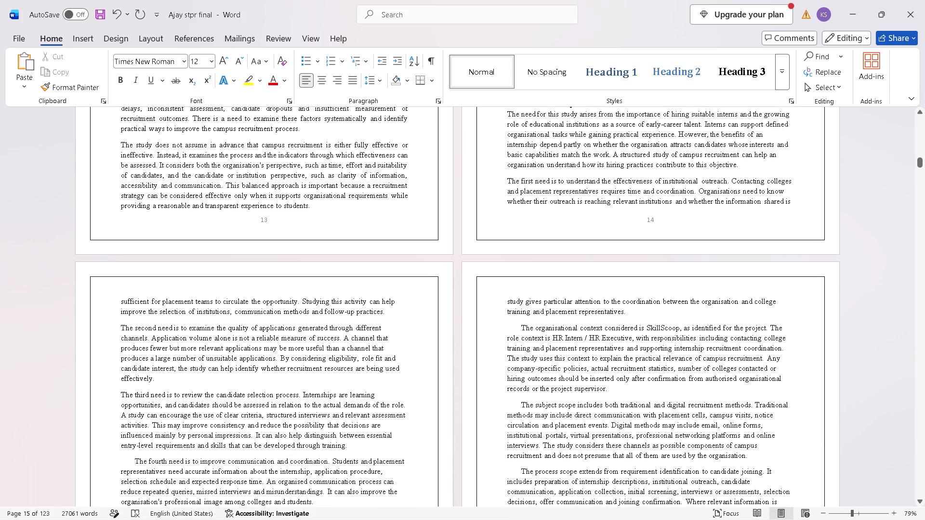
{"action": "key", "text": "BackSpace"}
Remove the first-line indents from the "fifth need", "sixth need" and "The study is also useful" paragraphs.
{"action": "scroll", "coordinate": [135, 460], "scroll_direction": "down", "scroll_amount": 1}
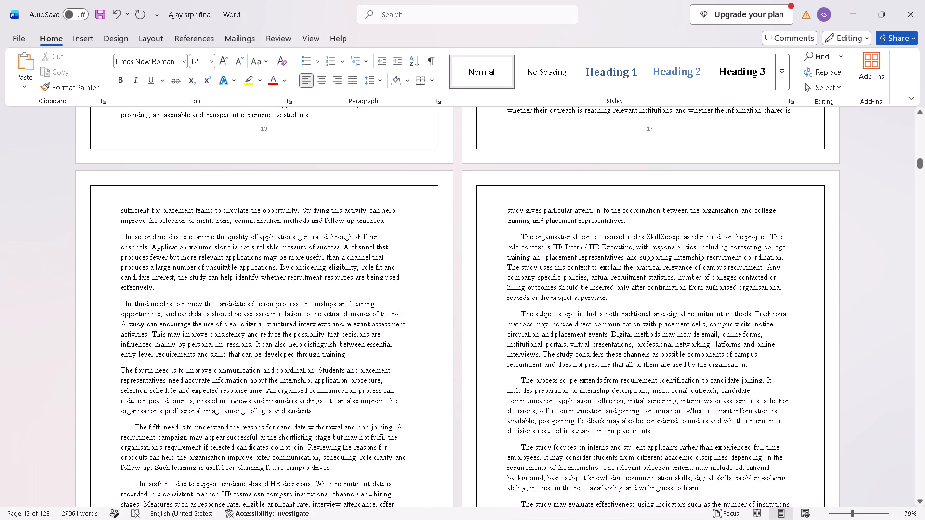
{"action": "left_click", "coordinate": [135, 425]}
{"action": "key", "text": "BackSpace"}
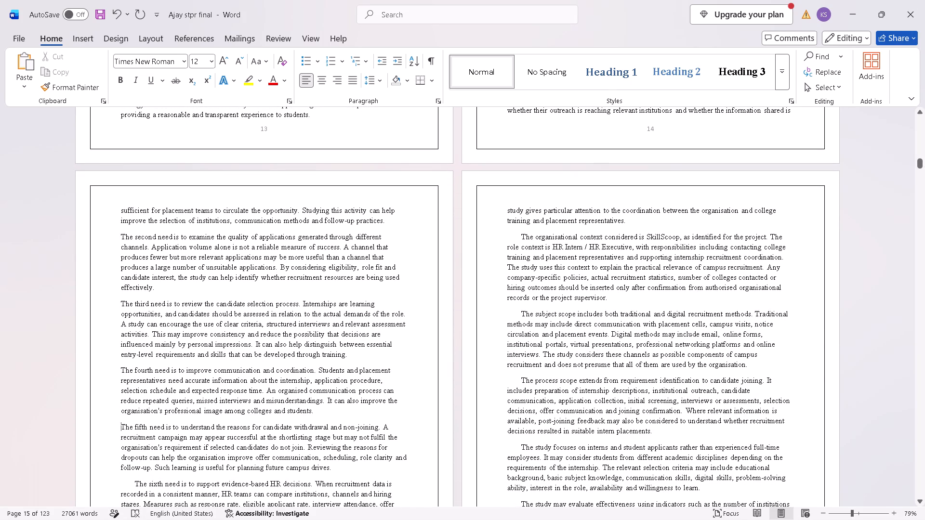
{"action": "left_click", "coordinate": [136, 485]}
{"action": "key", "text": "BackSpace"}
{"action": "scroll", "coordinate": [136, 485], "scroll_direction": "down", "scroll_amount": 1}
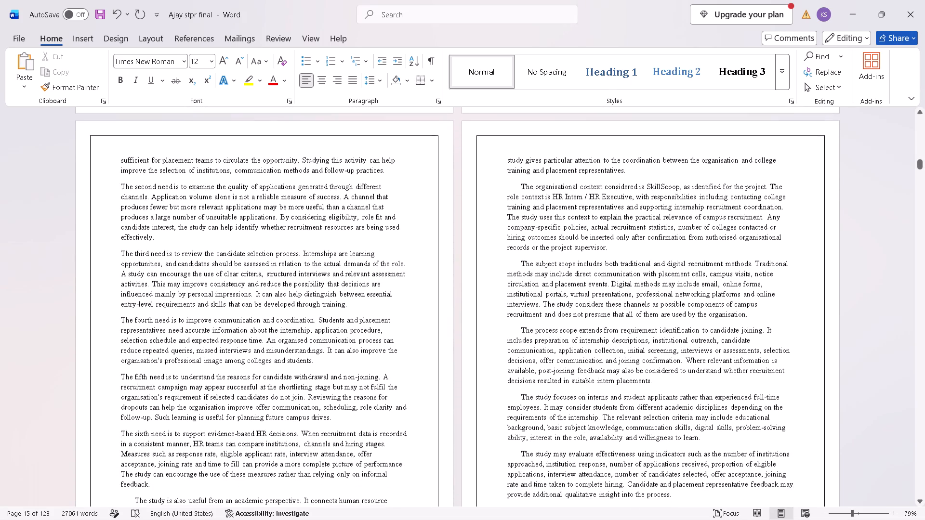
{"action": "scroll", "coordinate": [136, 485], "scroll_direction": "down", "scroll_amount": 1}
{"action": "left_click", "coordinate": [136, 497]}
{"action": "key", "text": "BackSpace"}
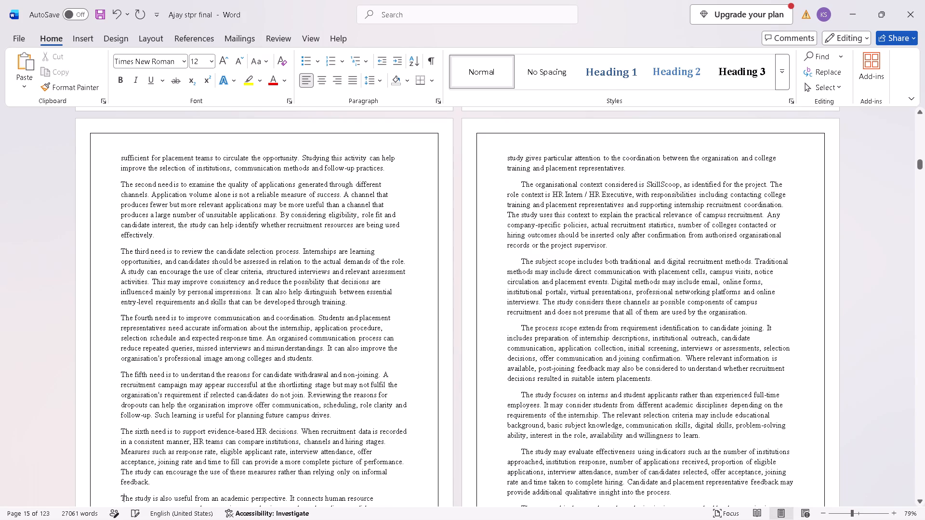
Remove the first-line indents from the first four "Scope of the Study" paragraphs, through "The process scope extends".
{"action": "scroll", "coordinate": [136, 497], "scroll_direction": "down", "scroll_amount": 1}
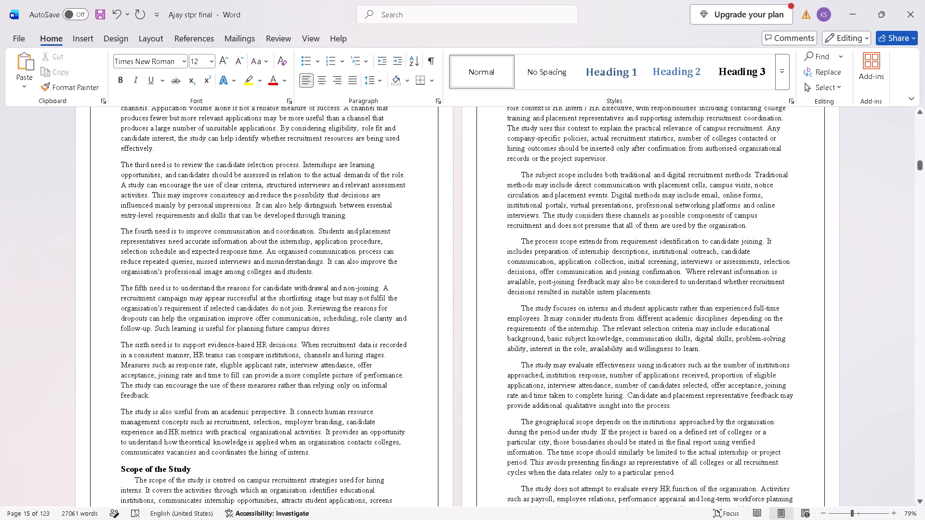
{"action": "left_click", "coordinate": [137, 482]}
{"action": "key", "text": "BackSpace"}
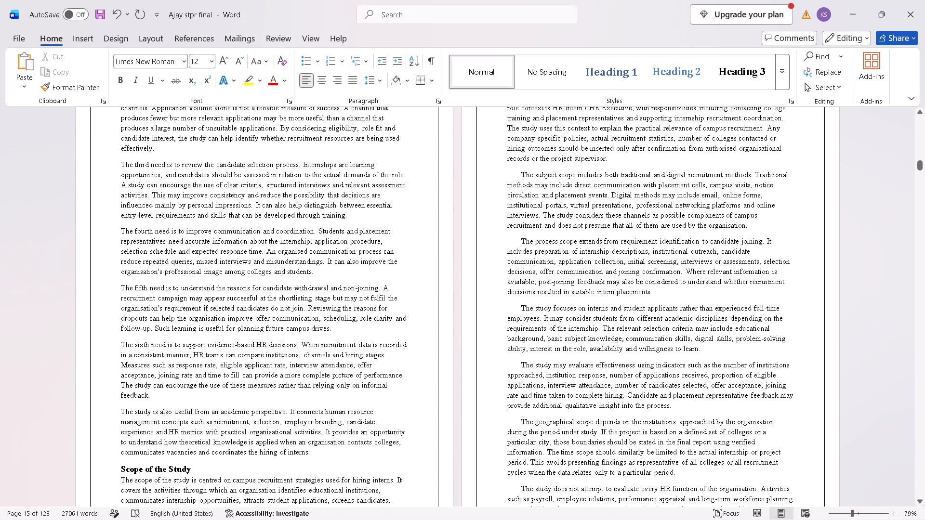
{"action": "scroll", "coordinate": [507, 297], "scroll_direction": "up", "scroll_amount": 2}
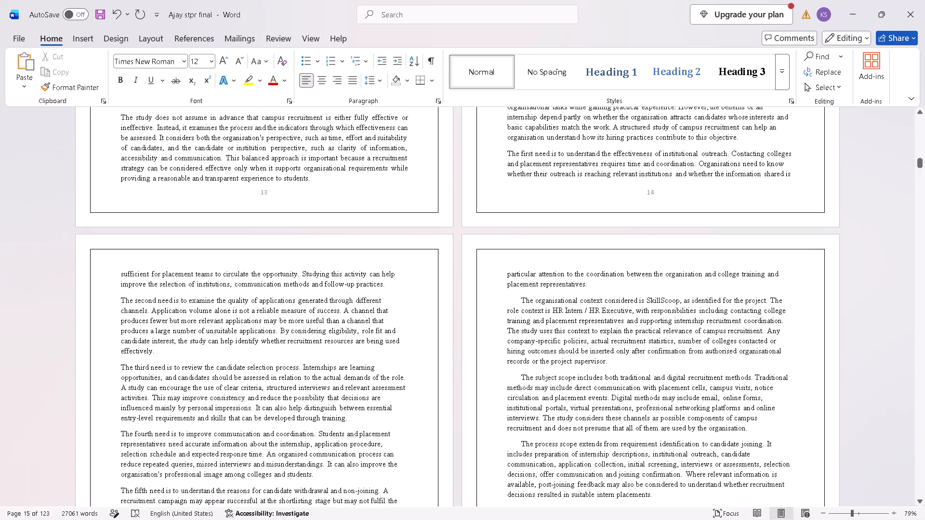
{"action": "left_click", "coordinate": [521, 299]}
{"action": "key", "text": "BackSpace"}
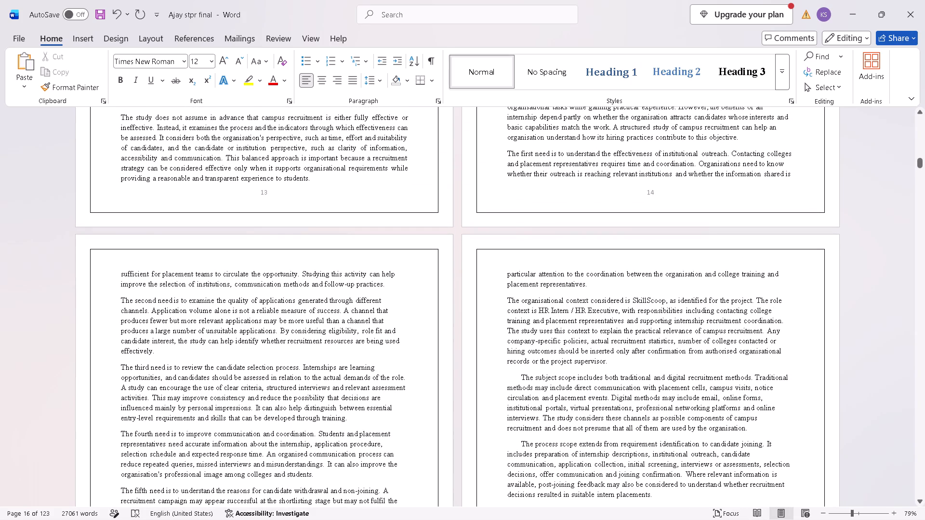
{"action": "left_click", "coordinate": [520, 375]}
{"action": "key", "text": "BackSpace"}
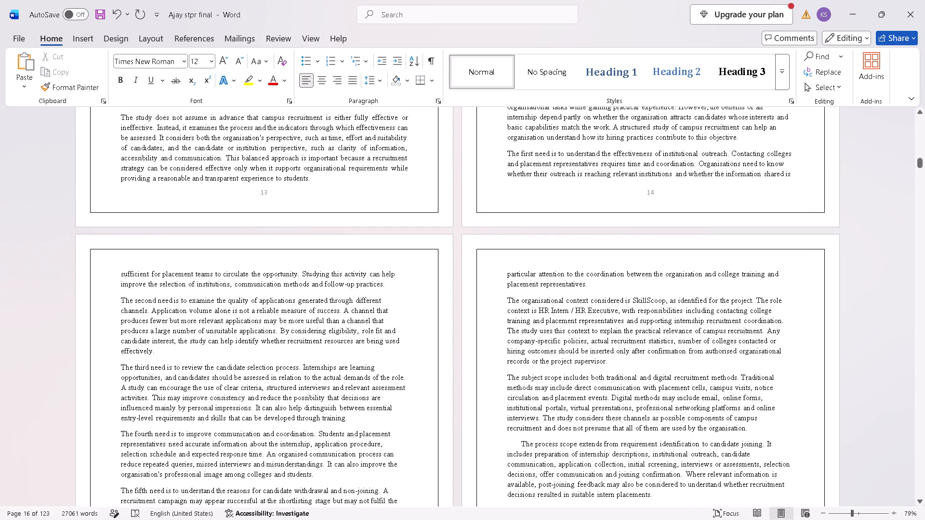
{"action": "left_click", "coordinate": [518, 447]}
{"action": "key", "text": "BackSpace"}
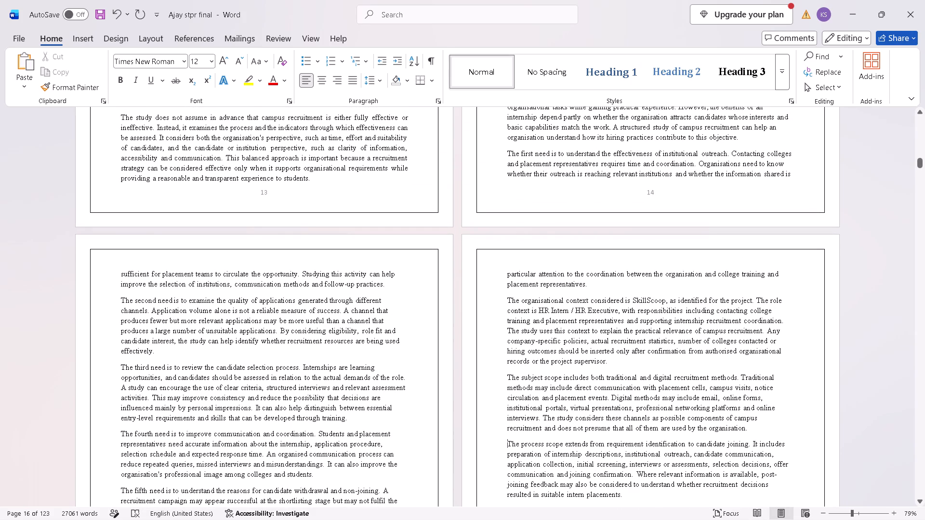
Remove the first-line indents from the "Scope of the Study" paragraphs from "The study focuses on interns" to "The study does not attempt".
{"action": "scroll", "coordinate": [518, 447], "scroll_direction": "down", "scroll_amount": 2}
{"action": "left_click", "coordinate": [518, 447]}
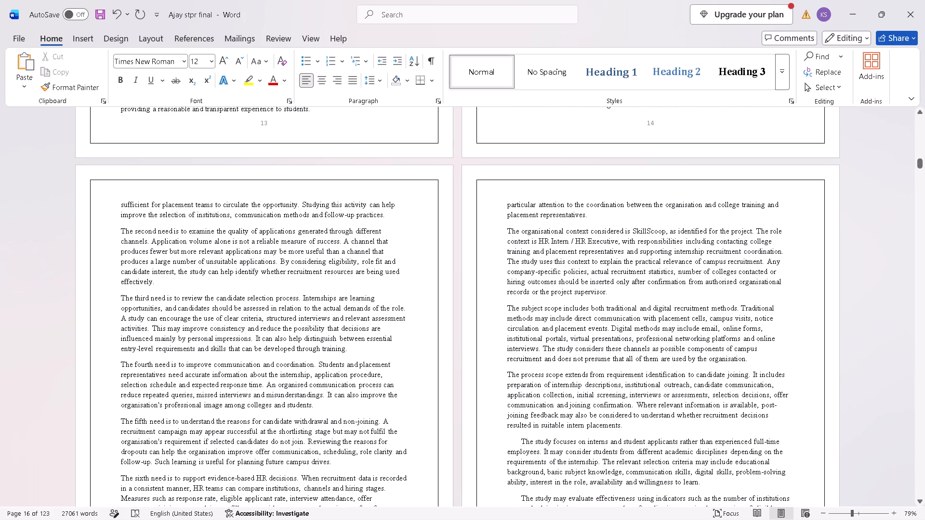
{"action": "left_click", "coordinate": [522, 444]}
{"action": "key", "text": "BackSpace"}
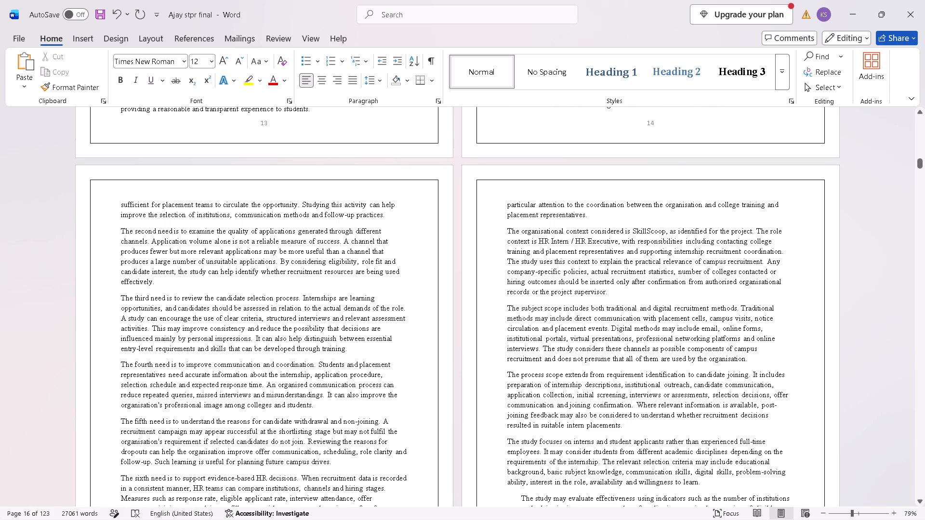
{"action": "left_click", "coordinate": [521, 499]}
{"action": "key", "text": "BackSpace"}
{"action": "scroll", "coordinate": [521, 499], "scroll_direction": "down", "scroll_amount": 2}
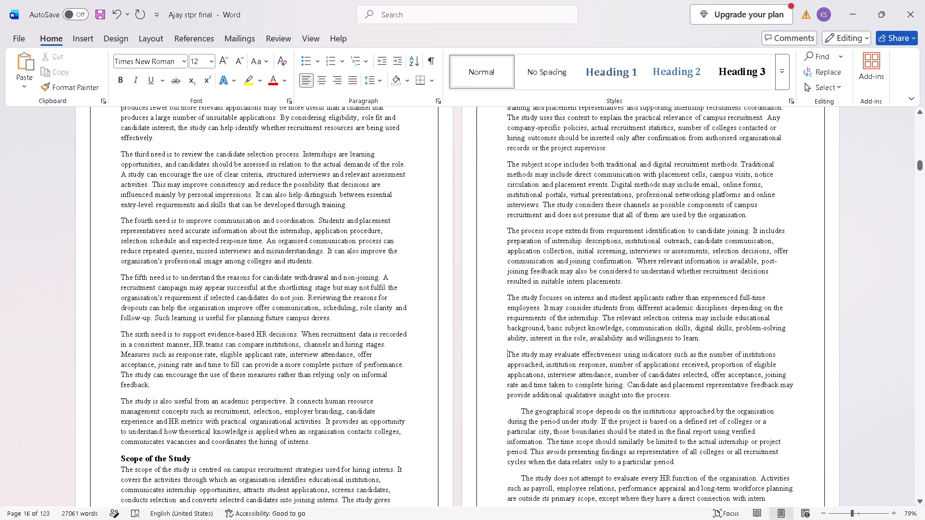
{"action": "left_click", "coordinate": [520, 408]}
{"action": "key", "text": "BackSpace"}
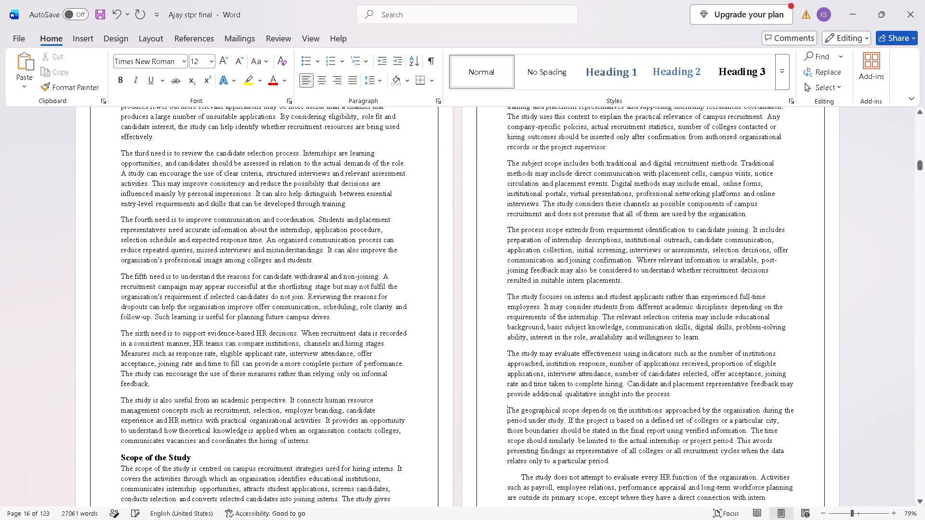
{"action": "left_click", "coordinate": [520, 479]}
{"action": "key", "text": "BackSpace"}
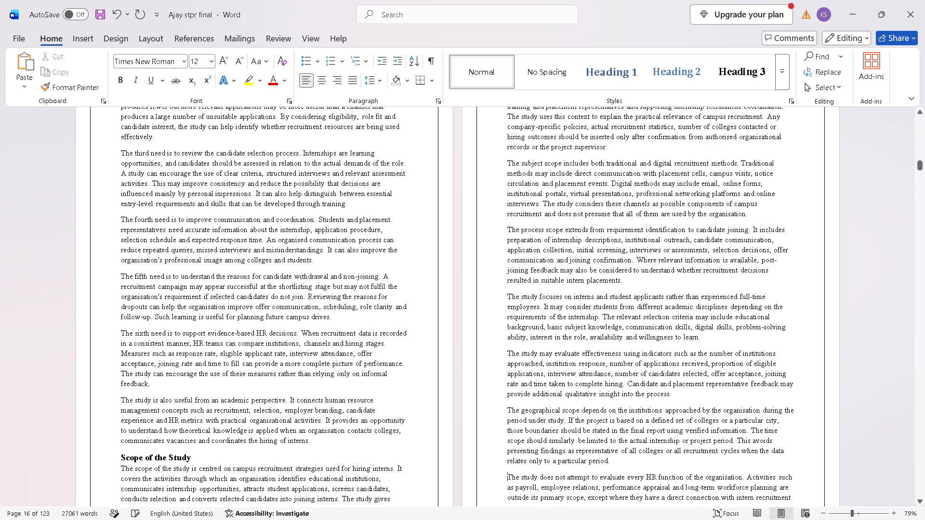
Justify the text from the first paragraph under "Need of the Study" through the end of "Scope of the Study".
{"action": "scroll", "coordinate": [520, 479], "scroll_direction": "down", "scroll_amount": 3}
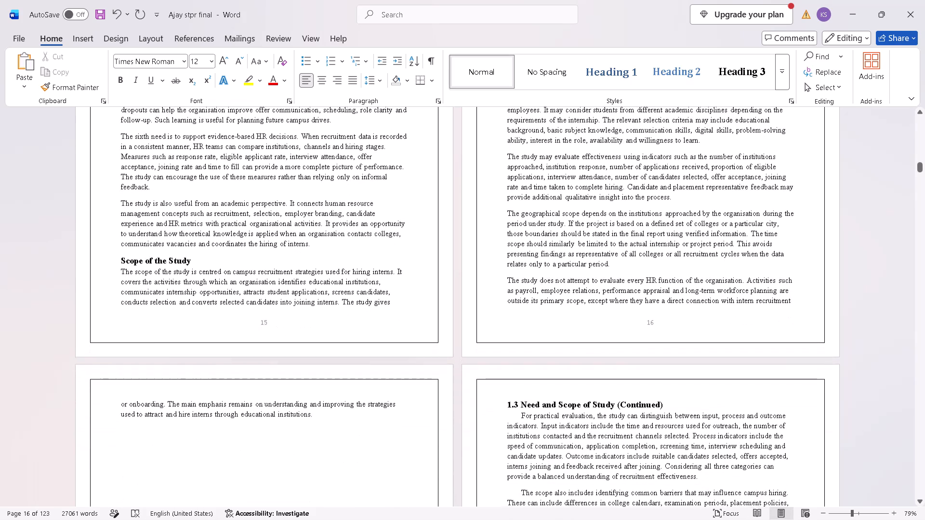
{"action": "scroll", "coordinate": [520, 479], "scroll_direction": "up", "scroll_amount": 6}
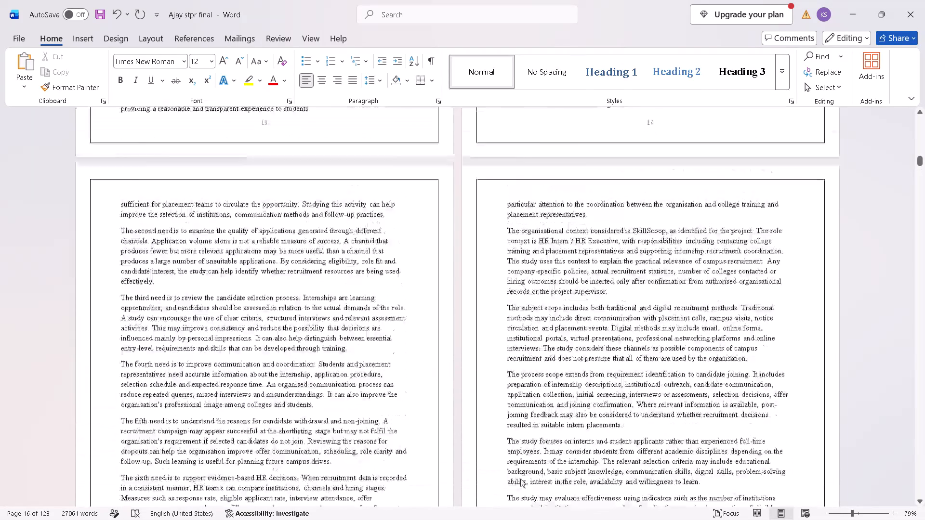
{"action": "scroll", "coordinate": [520, 479], "scroll_direction": "up", "scroll_amount": 1}
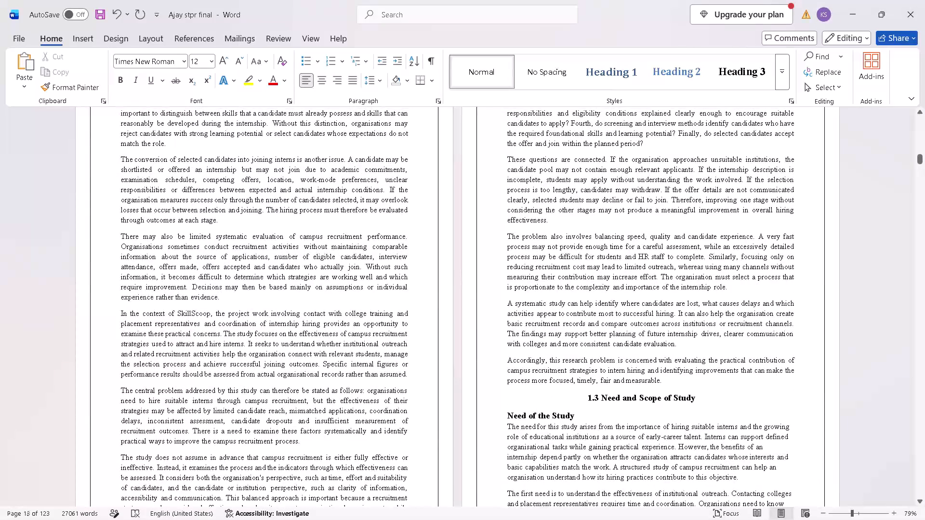
{"action": "scroll", "coordinate": [520, 479], "scroll_direction": "up", "scroll_amount": 2}
{"action": "scroll", "coordinate": [520, 479], "scroll_direction": "right", "scroll_amount": 1}
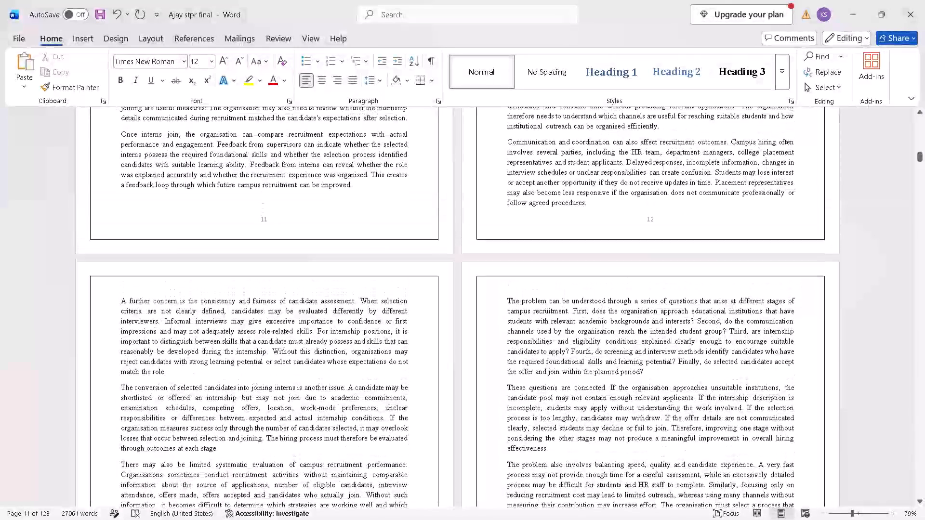
{"action": "scroll", "coordinate": [520, 479], "scroll_direction": "right", "scroll_amount": 1}
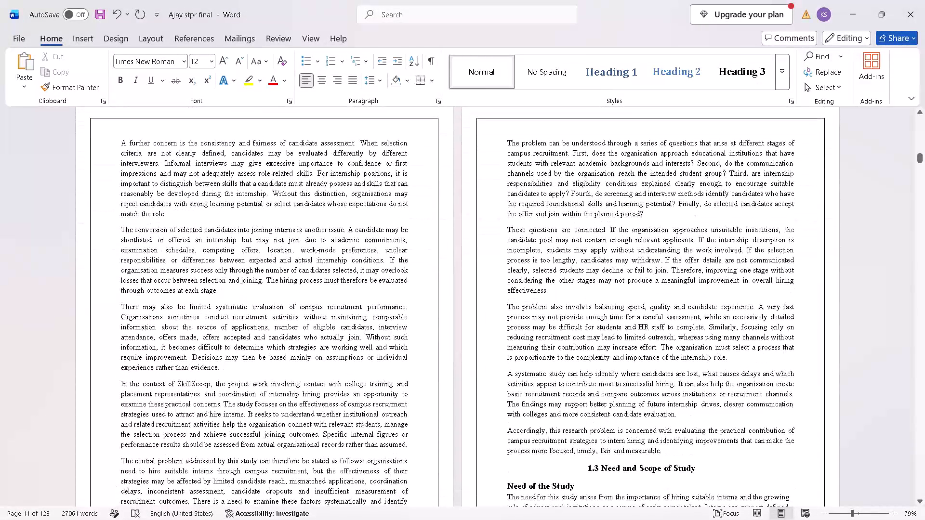
{"action": "scroll", "coordinate": [520, 479], "scroll_direction": "down", "scroll_amount": 3}
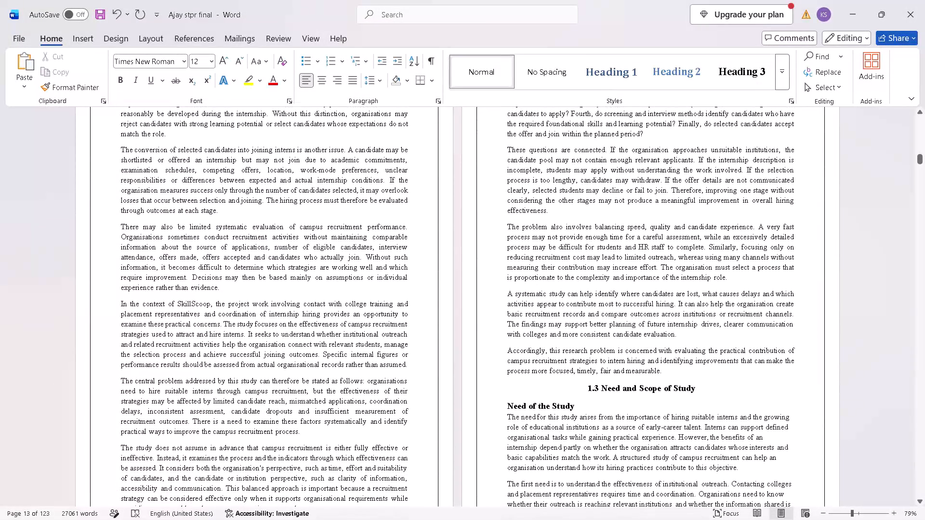
{"action": "left_click_drag", "start_coordinate": [508, 420], "coordinate": [586, 509]}
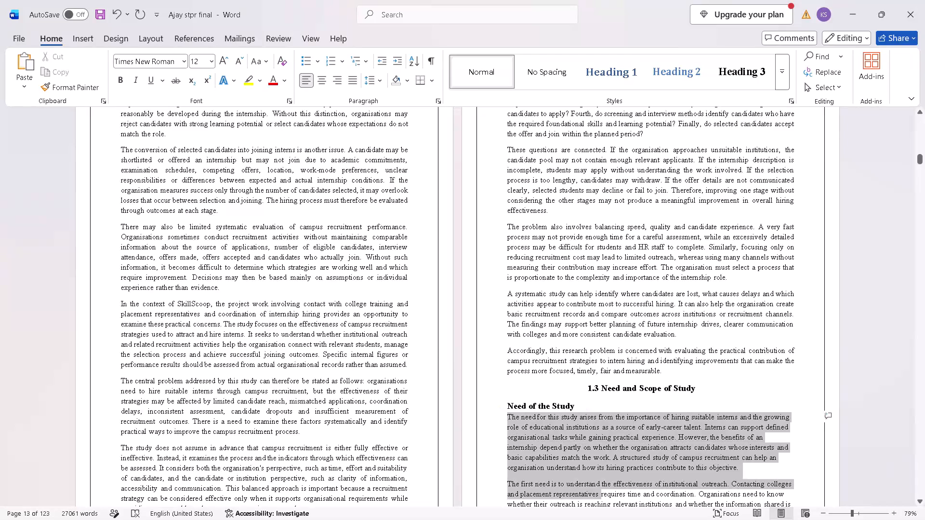
{"action": "left_click_drag", "start_coordinate": [586, 509], "coordinate": [630, 519]}
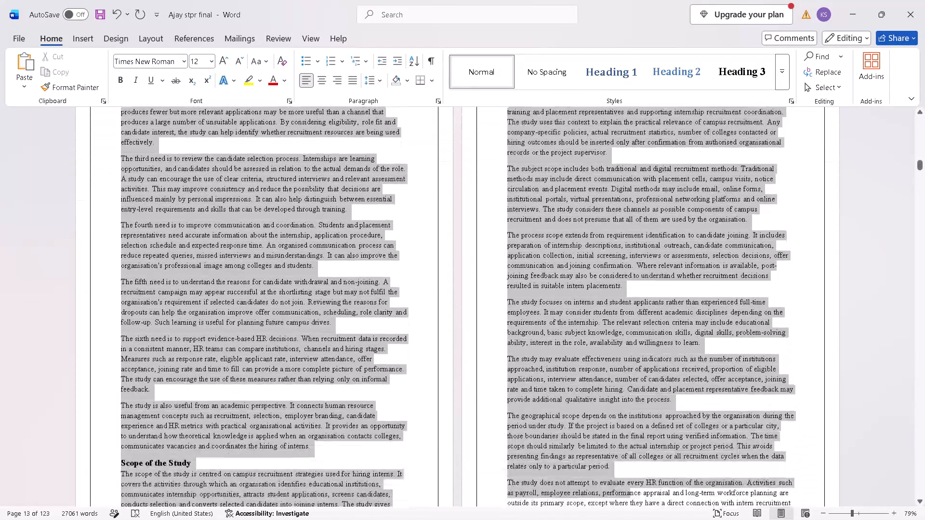
{"action": "left_click_drag", "start_coordinate": [630, 519], "coordinate": [330, 367]}
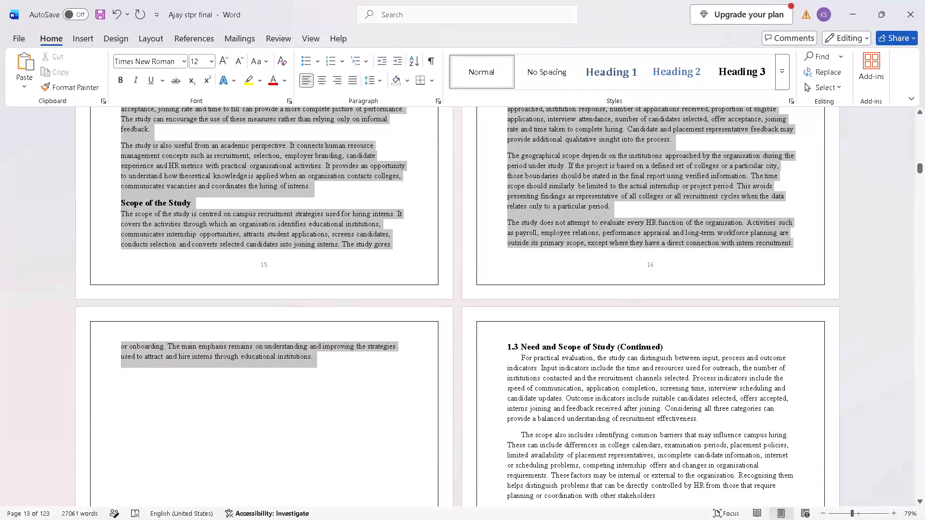
{"action": "left_click_drag", "start_coordinate": [330, 367], "coordinate": [318, 360]}
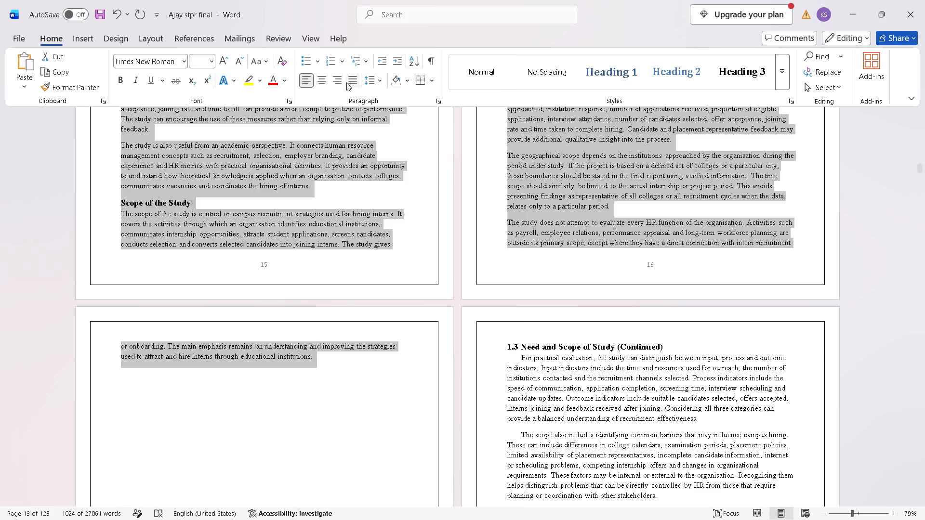
{"action": "left_click", "coordinate": [348, 82]}
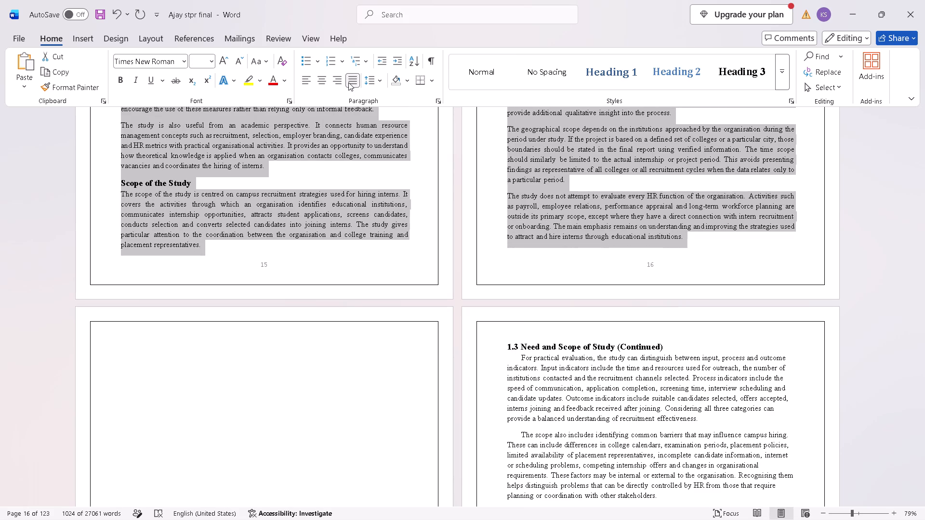
Review the alignment and page layout of the "Need of the Study" and "Scope of the Study" sections.
{"action": "scroll", "coordinate": [444, 229], "scroll_direction": "down", "scroll_amount": 6}
{"action": "scroll", "coordinate": [444, 229], "scroll_direction": "up", "scroll_amount": 4}
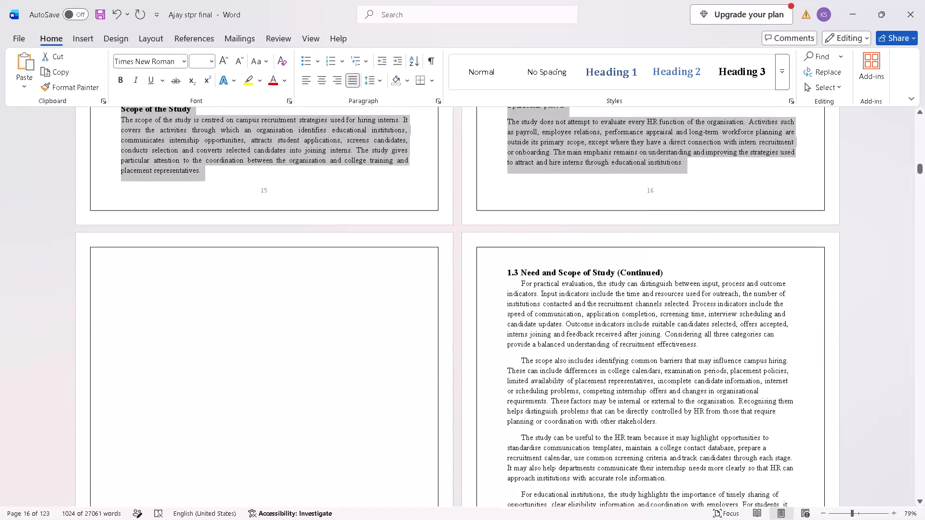
{"action": "scroll", "coordinate": [444, 229], "scroll_direction": "up", "scroll_amount": 4}
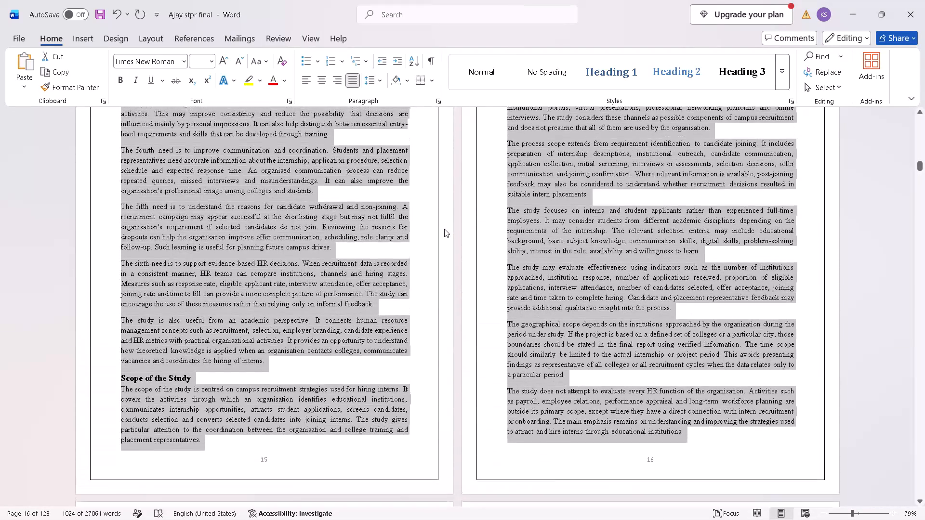
{"action": "scroll", "coordinate": [444, 229], "scroll_direction": "up", "scroll_amount": 2}
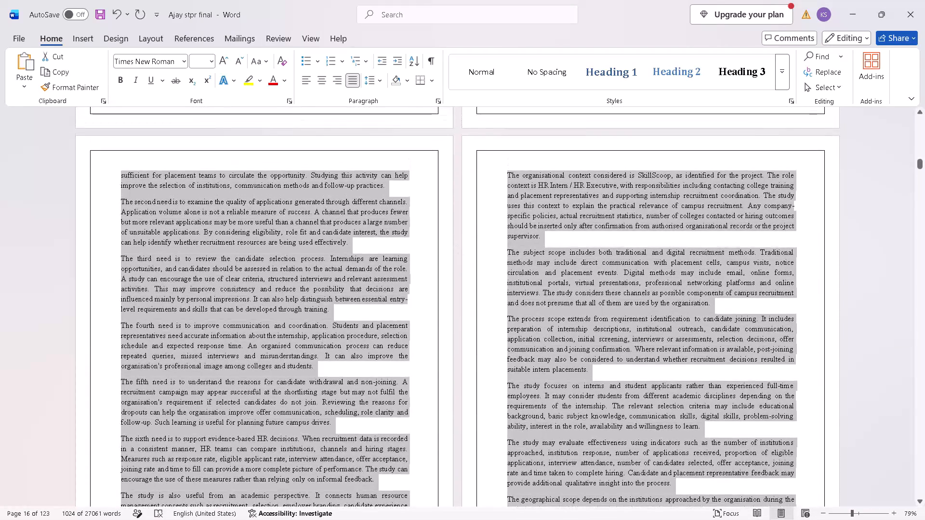
{"action": "left_click", "coordinate": [493, 268]}
{"action": "scroll", "coordinate": [493, 268], "scroll_direction": "up", "scroll_amount": 1}
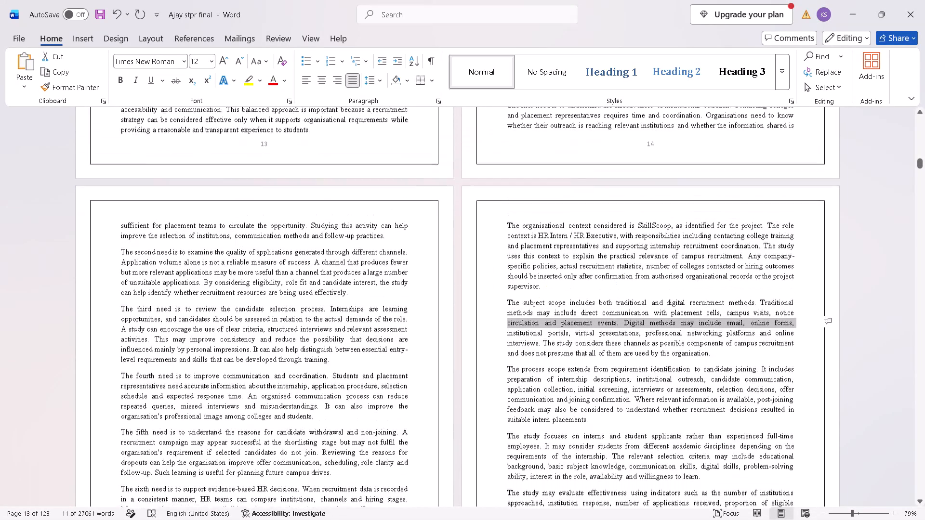
{"action": "scroll", "coordinate": [493, 268], "scroll_direction": "up", "scroll_amount": 4}
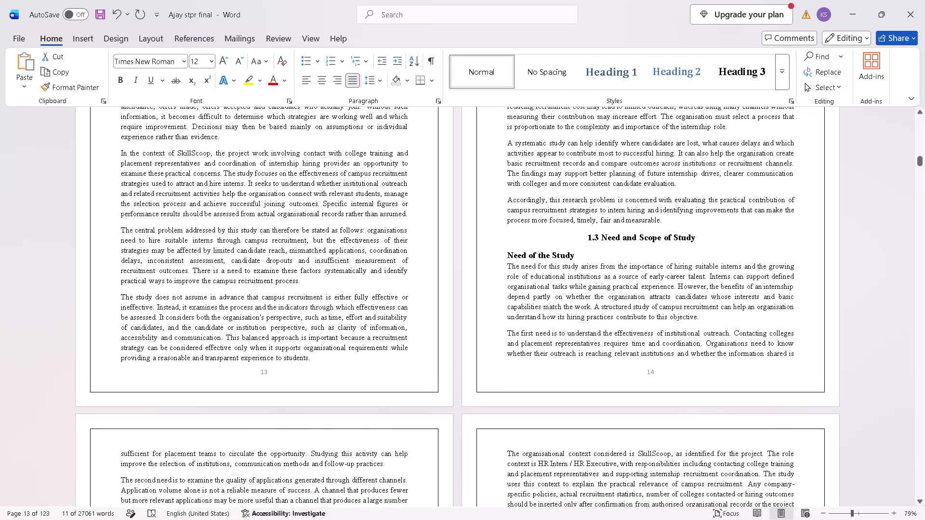
{"action": "scroll", "coordinate": [493, 268], "scroll_direction": "down", "scroll_amount": 5}
{"action": "left_click", "coordinate": [493, 268]}
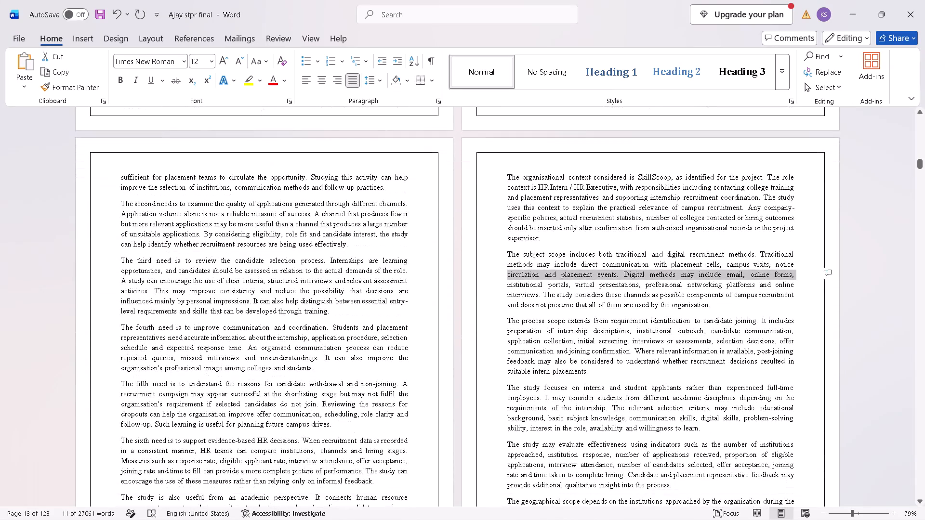
{"action": "left_click", "coordinate": [417, 320]}
Delete the duplicate heading "1.3 Need and Scope of Study (Continued)", the first-line indent below it and the blank page before it.
{"action": "scroll", "coordinate": [417, 320], "scroll_direction": "down", "scroll_amount": 1}
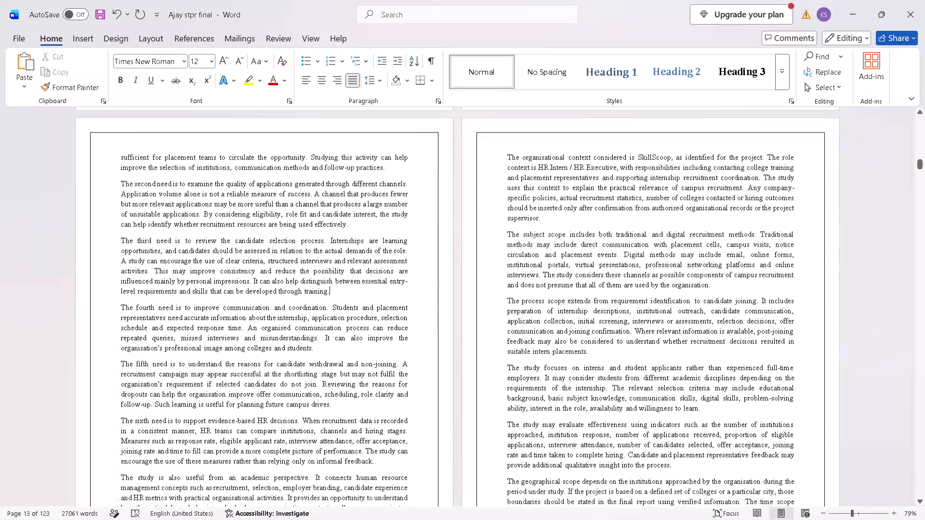
{"action": "scroll", "coordinate": [417, 320], "scroll_direction": "down", "scroll_amount": 3}
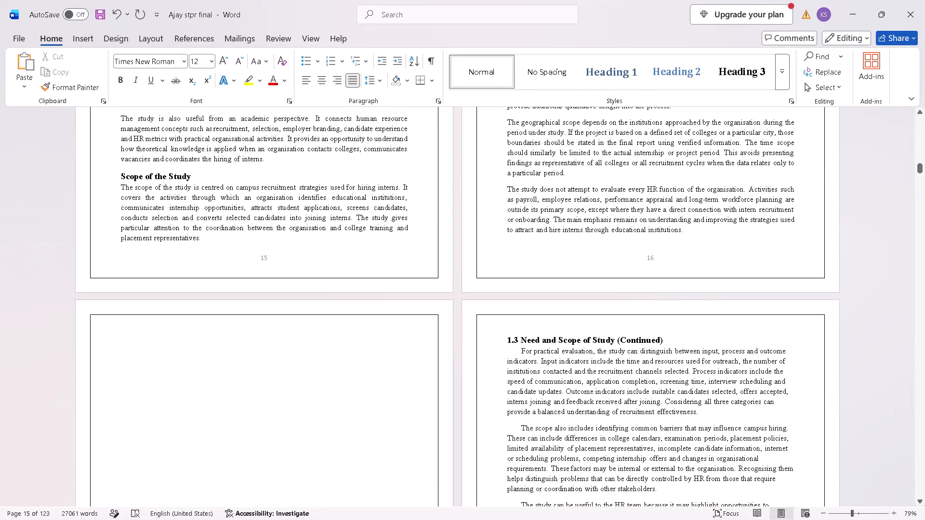
{"action": "left_click_drag", "start_coordinate": [506, 339], "coordinate": [620, 329]}
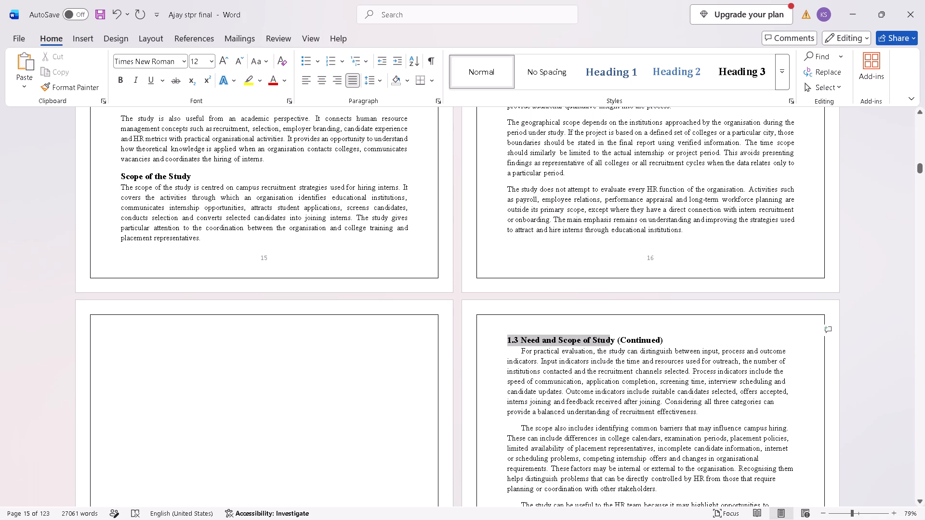
{"action": "left_click_drag", "start_coordinate": [620, 329], "coordinate": [680, 323]}
{"action": "key", "text": "BackSpace"}
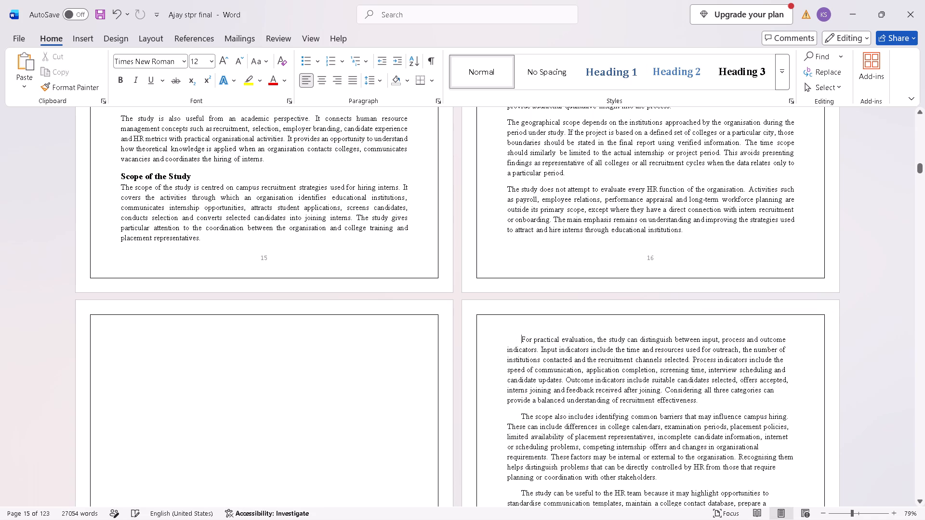
{"action": "key", "text": "BackSpace"}
{"action": "key", "text": "BackSpace"}
Remove the first-line indents from the four paragraphs from "The scope also includes" to "The findings should be interpreted".
{"action": "scroll", "coordinate": [680, 323], "scroll_direction": "down", "scroll_amount": 4}
{"action": "scroll", "coordinate": [680, 323], "scroll_direction": "up", "scroll_amount": 3}
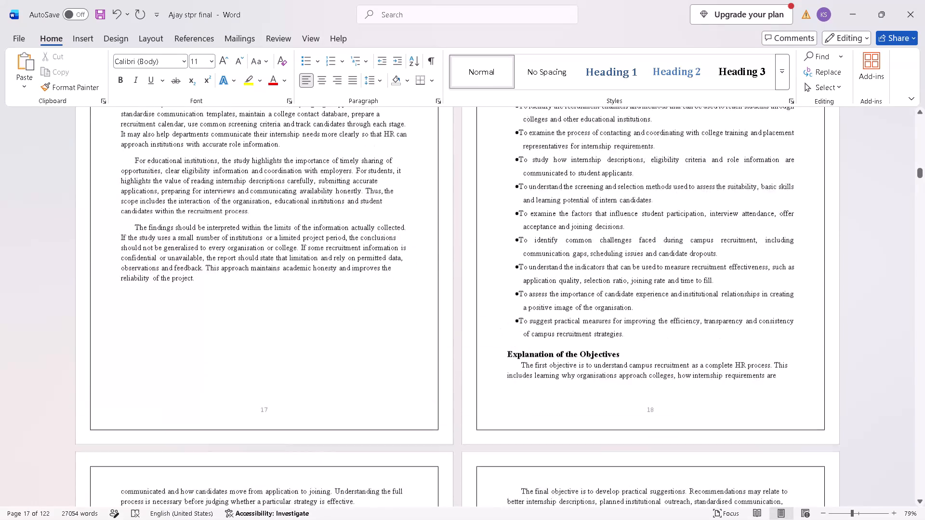
{"action": "scroll", "coordinate": [680, 323], "scroll_direction": "up", "scroll_amount": 3}
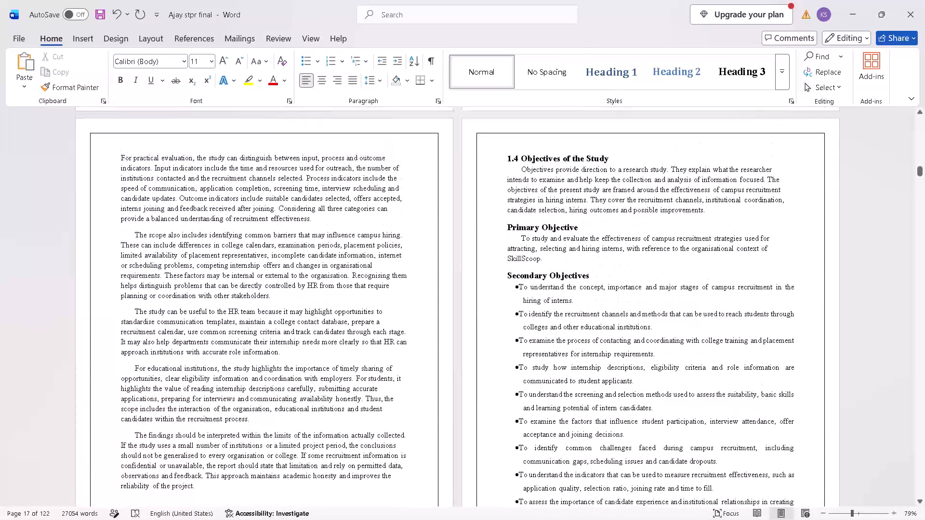
{"action": "left_click", "coordinate": [132, 436]}
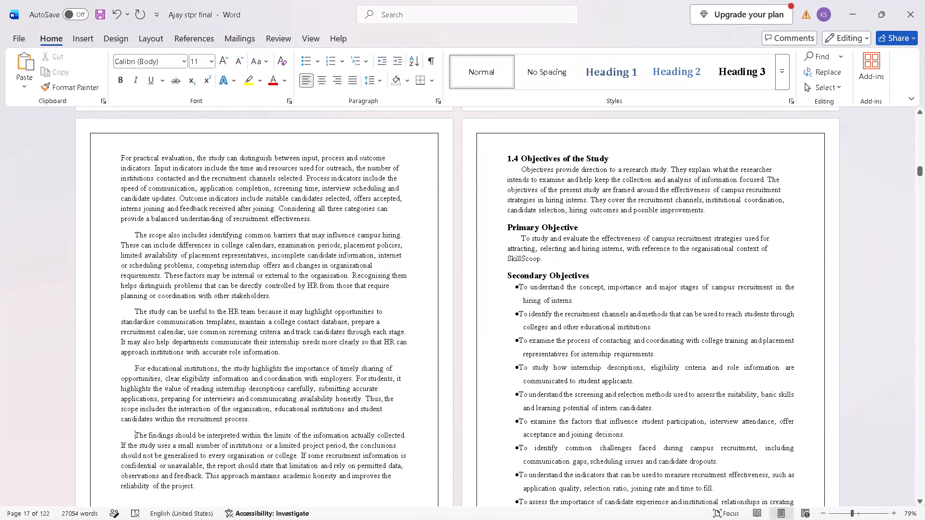
{"action": "key", "text": "BackSpace"}
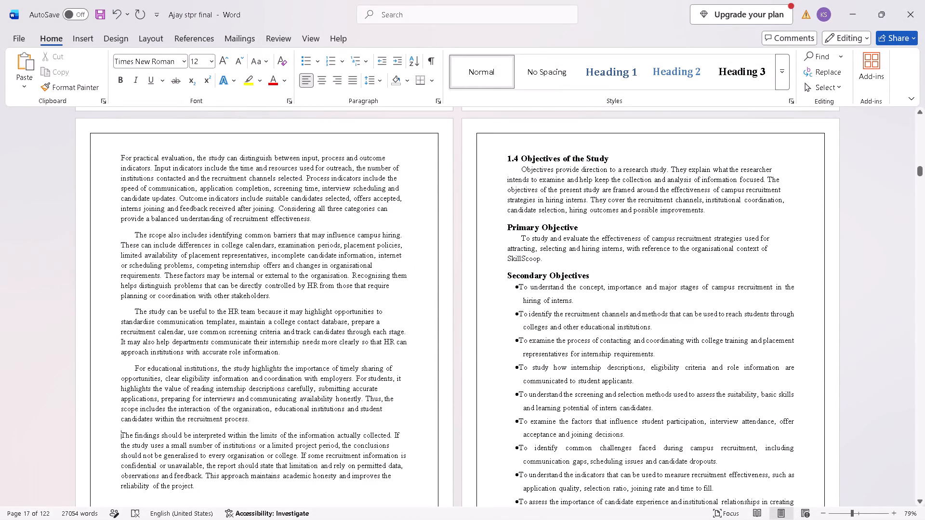
{"action": "left_click", "coordinate": [132, 369]}
{"action": "key", "text": "BackSpace"}
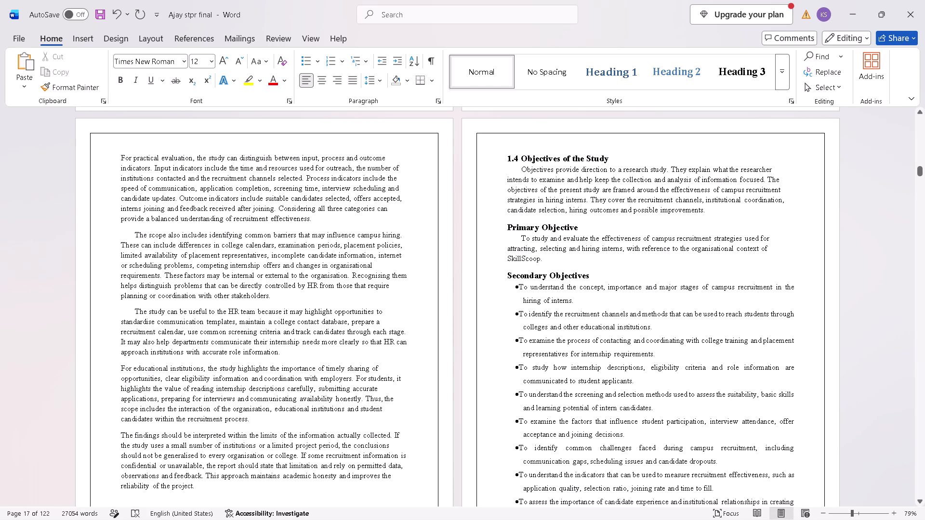
{"action": "left_click", "coordinate": [135, 312]}
{"action": "key", "text": "BackSpace"}
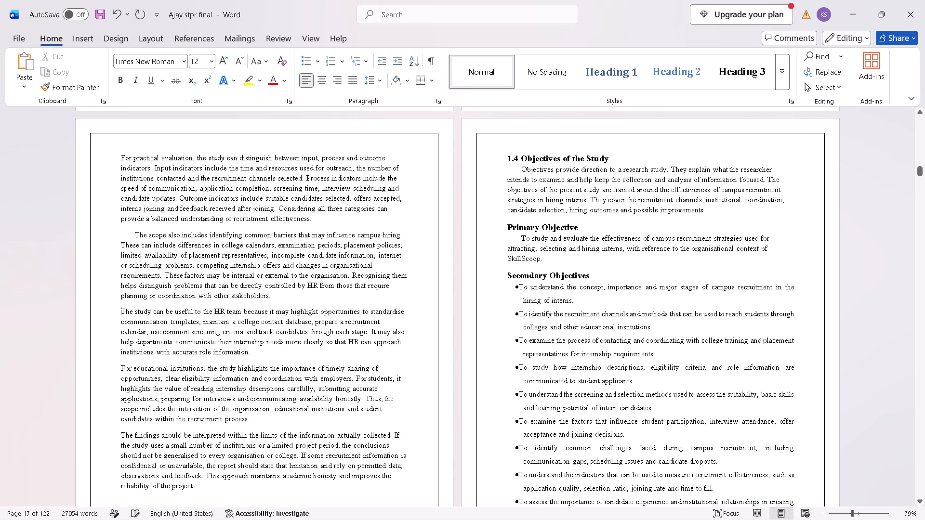
{"action": "left_click", "coordinate": [135, 233]}
{"action": "key", "text": "BackSpace"}
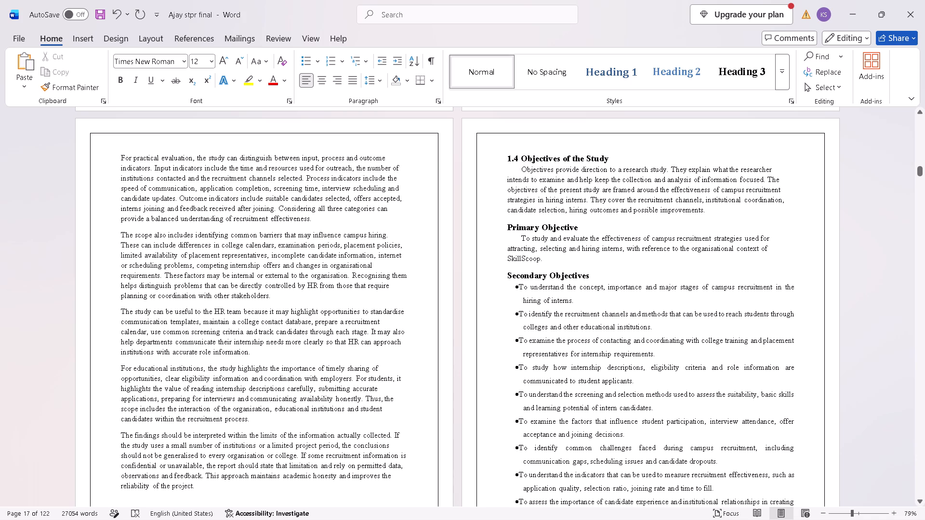
Justify the five paragraphs from "For practical evaluation" to "The findings should be interpreted".
{"action": "left_click_drag", "start_coordinate": [119, 155], "coordinate": [198, 481]}
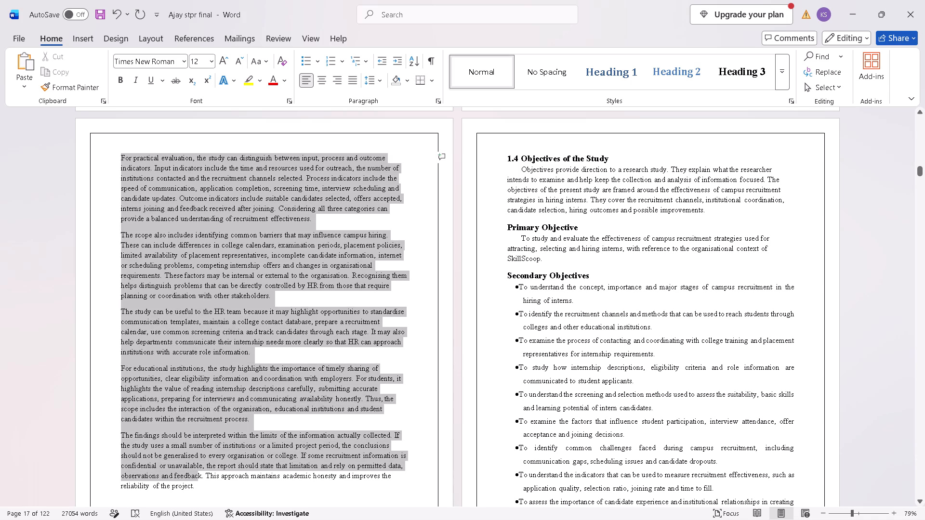
{"action": "left_click_drag", "start_coordinate": [198, 481], "coordinate": [195, 481]}
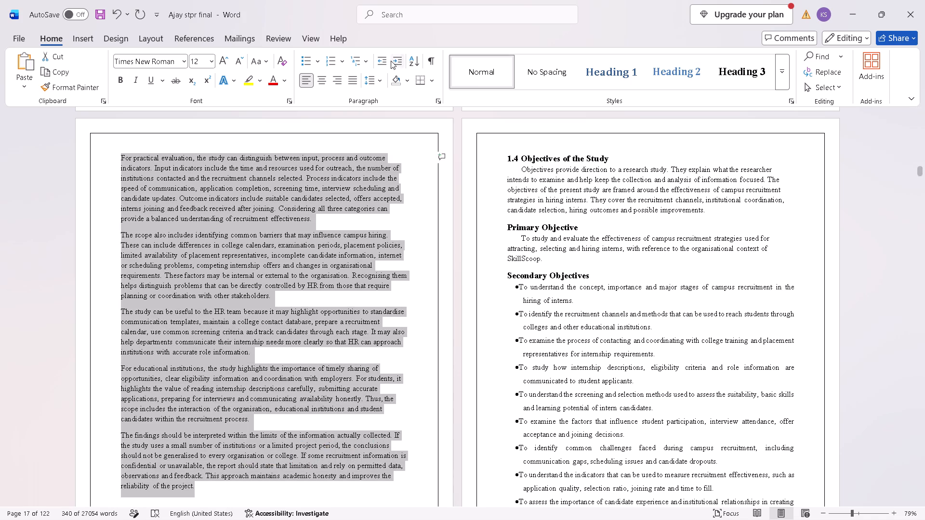
{"action": "left_click", "coordinate": [349, 78]}
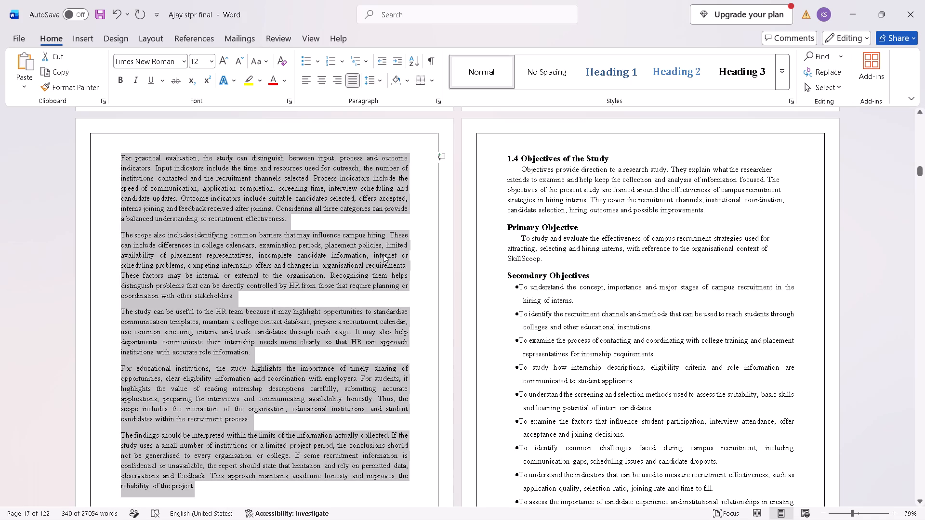
{"action": "left_click", "coordinate": [414, 317]}
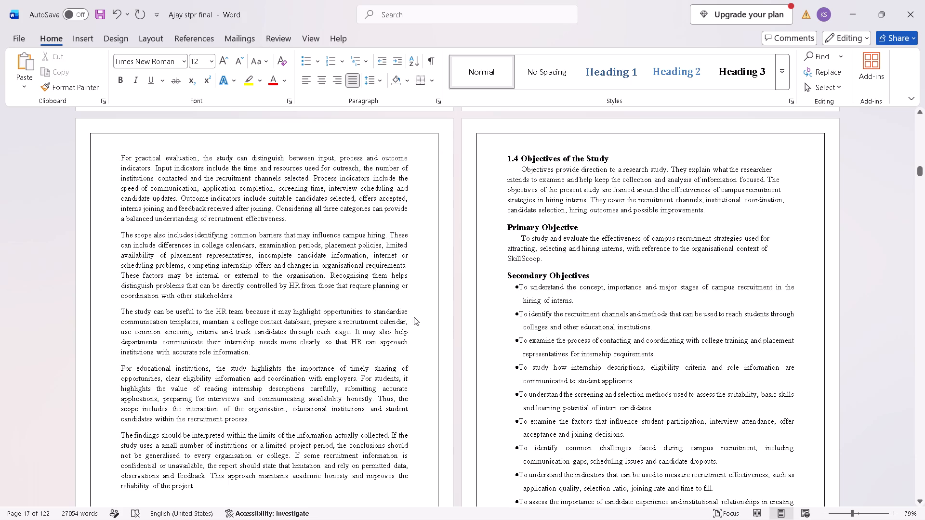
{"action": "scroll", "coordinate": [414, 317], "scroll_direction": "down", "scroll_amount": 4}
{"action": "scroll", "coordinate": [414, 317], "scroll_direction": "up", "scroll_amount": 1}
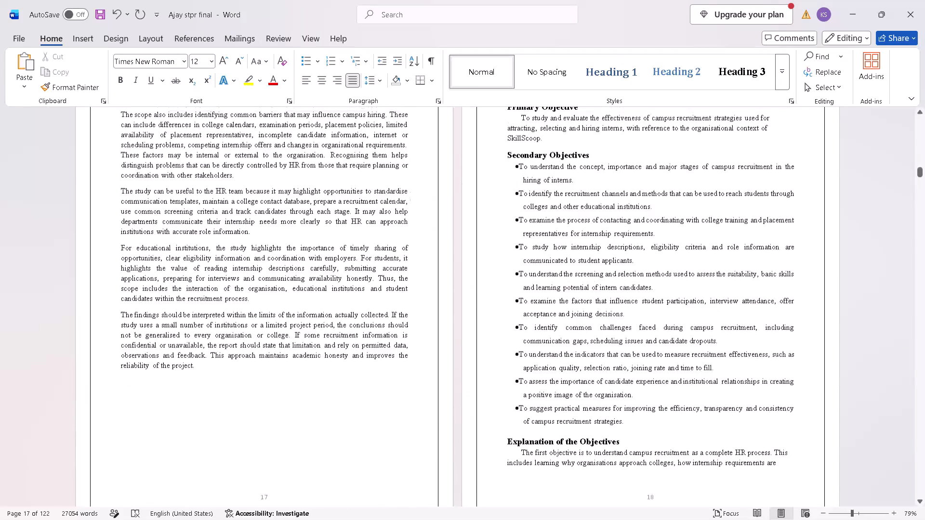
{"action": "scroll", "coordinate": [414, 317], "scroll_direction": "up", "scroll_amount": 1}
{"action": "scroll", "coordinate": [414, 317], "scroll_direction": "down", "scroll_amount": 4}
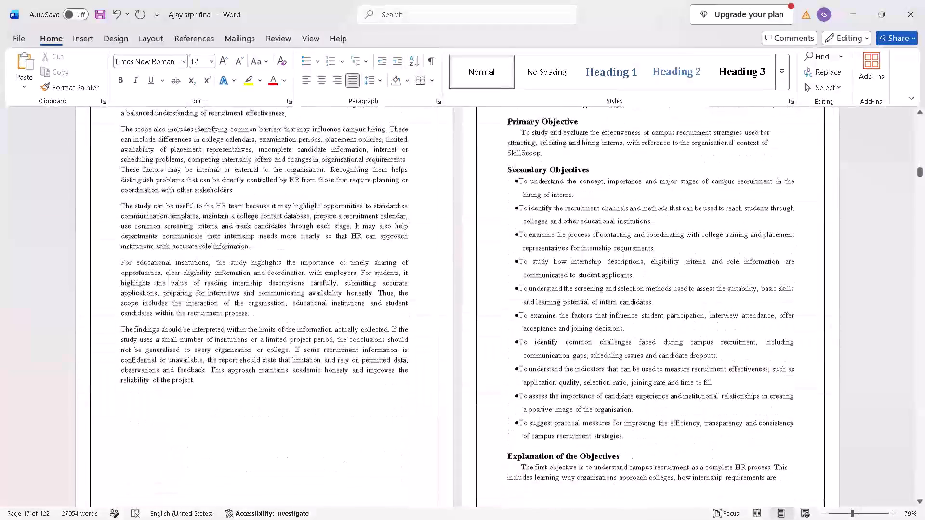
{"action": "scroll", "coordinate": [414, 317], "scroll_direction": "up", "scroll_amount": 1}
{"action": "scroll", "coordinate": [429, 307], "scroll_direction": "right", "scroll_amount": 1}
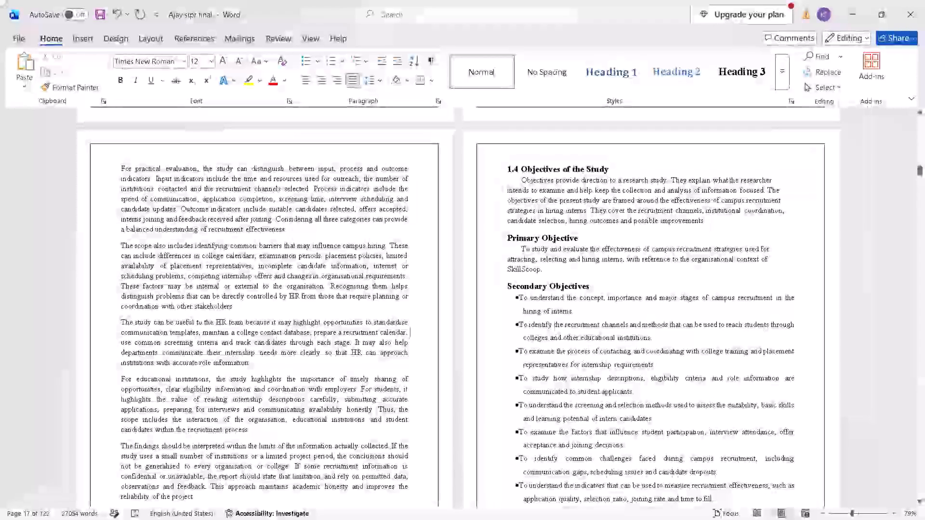
Remove the first-line indent from the paragraph beginning "Objectives provide direction to a research study" in section 1.4.
{"action": "left_click", "coordinate": [522, 180]}
{"action": "key", "text": "BackSpace"}
Shift the heading "1.4 Objectives of the Study" to the middle of its line by inserting leading spaces.
{"action": "left_click", "coordinate": [509, 169]}
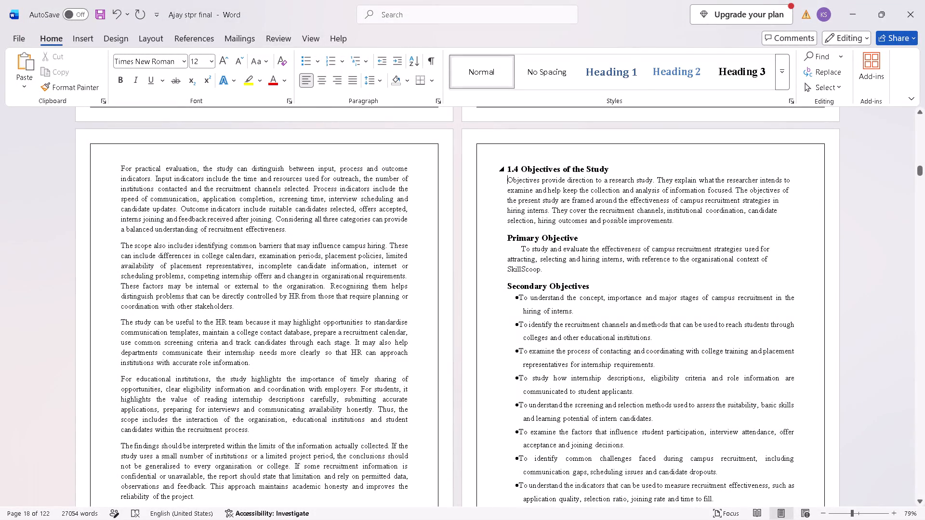
{"action": "key", "text": "space"}
{"action": "key", "text": "space"}
{"action": "key", "text": "space"}
{"action": "key", "text": "space"}
{"action": "key", "text": "space"}
{"action": "key", "text": "space"}
{"action": "key", "text": "space"}
{"action": "key", "text": "space"}
{"action": "key", "text": "space"}
{"action": "key", "text": "space"}
{"action": "key", "text": "space"}
{"action": "key", "text": "space"}
{"action": "key", "text": "space"}
{"action": "key", "text": "space"}
{"action": "key", "text": "space"}
{"action": "key", "text": "space"}
{"action": "key", "text": "space"}
{"action": "key", "text": "space"}
{"action": "key", "text": "space"}
{"action": "key", "text": "space"}
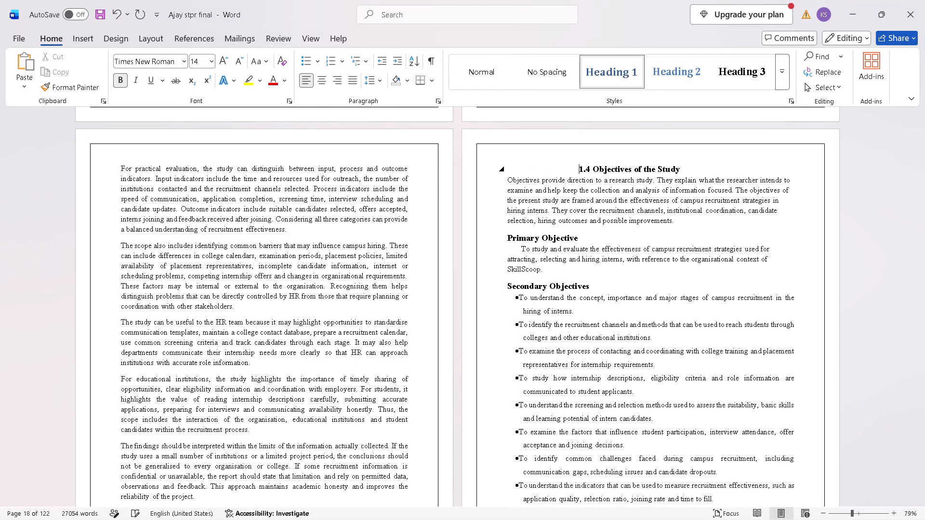
{"action": "key", "text": "space"}
{"action": "key", "text": "space"}
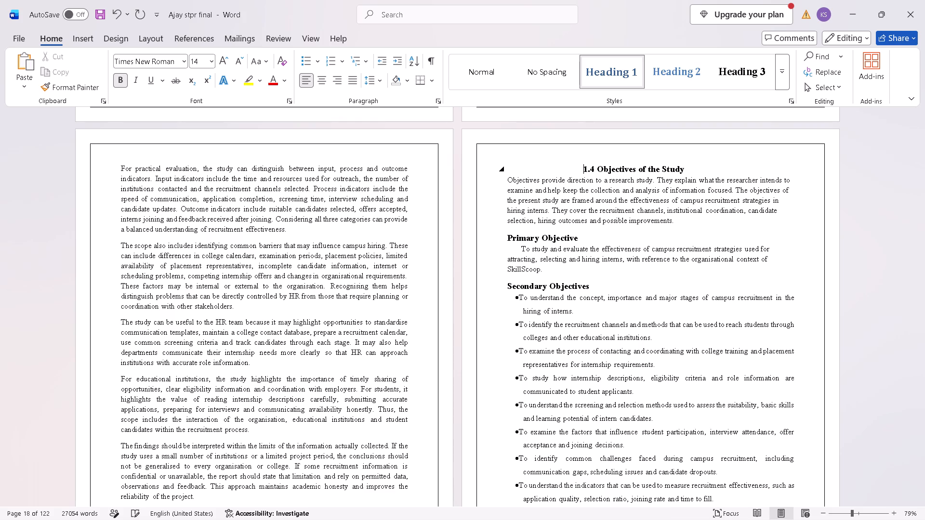
{"action": "key", "text": "space"}
{"action": "key", "text": "space"}
{"action": "key", "text": "space"}
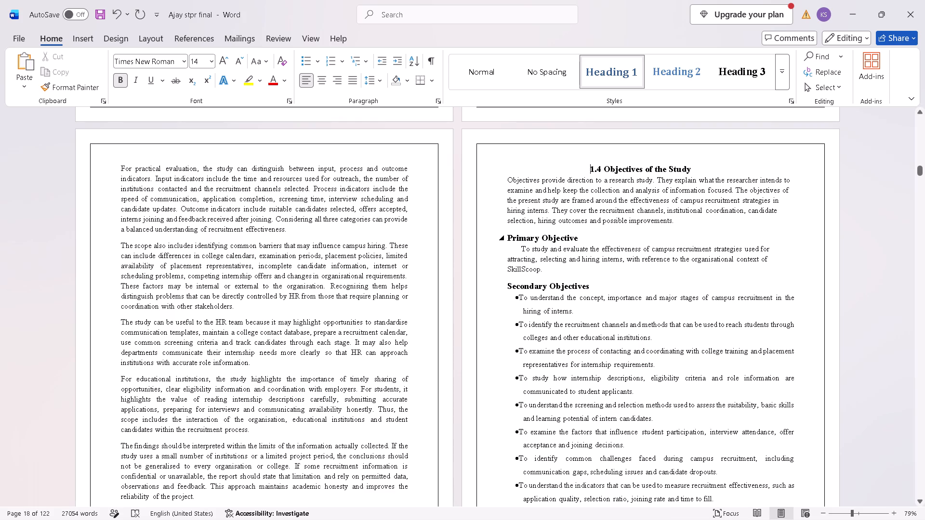
Remove the first-line indent from the paragraph under "Primary Objective".
{"action": "scroll", "coordinate": [530, 241], "scroll_direction": "up", "scroll_amount": 7}
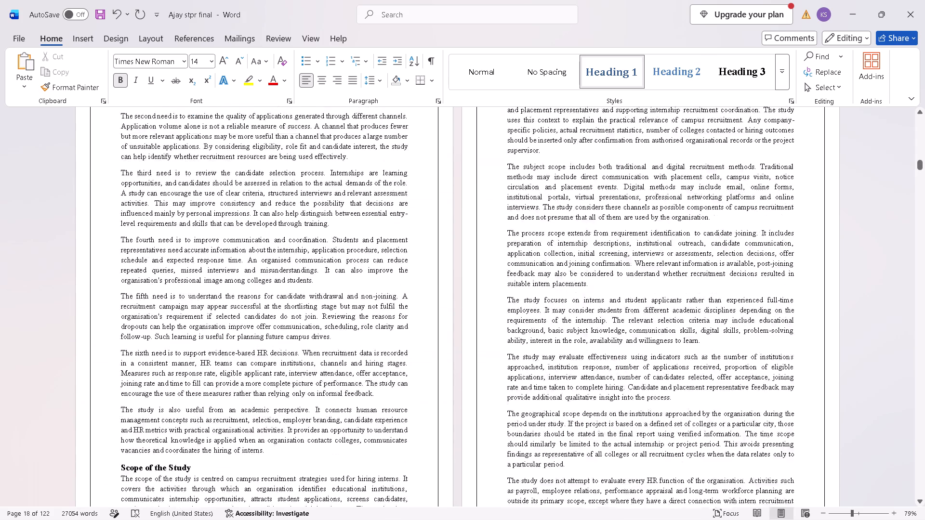
{"action": "scroll", "coordinate": [530, 241], "scroll_direction": "up", "scroll_amount": 2}
{"action": "scroll", "coordinate": [530, 241], "scroll_direction": "down", "scroll_amount": 4}
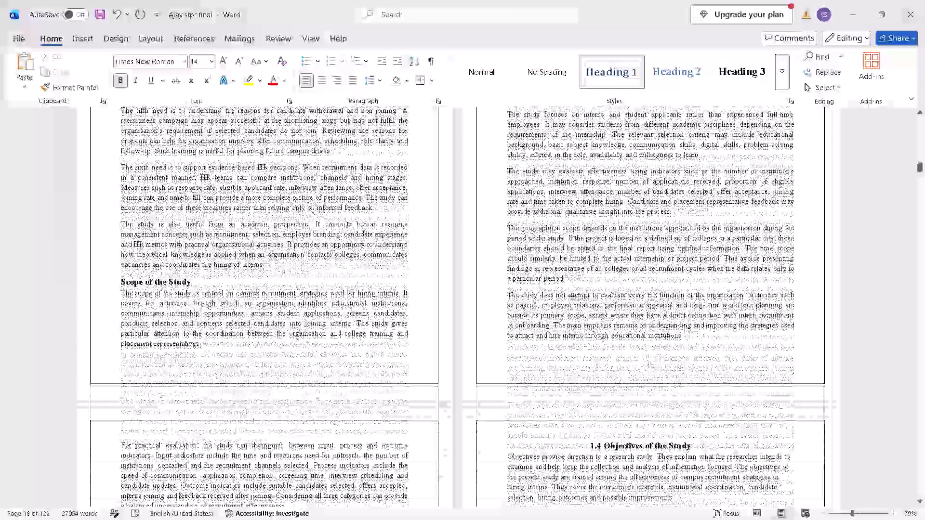
{"action": "scroll", "coordinate": [530, 241], "scroll_direction": "down", "scroll_amount": 1}
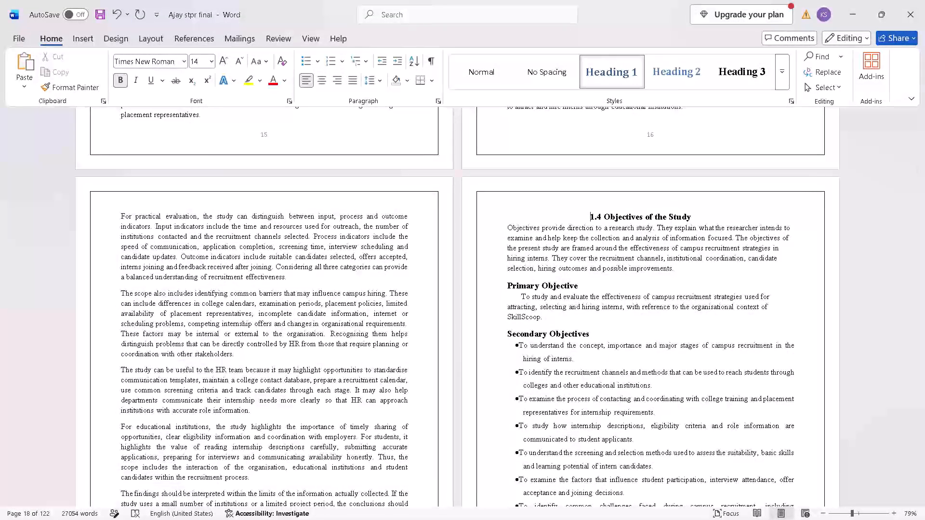
{"action": "left_click", "coordinate": [520, 300]}
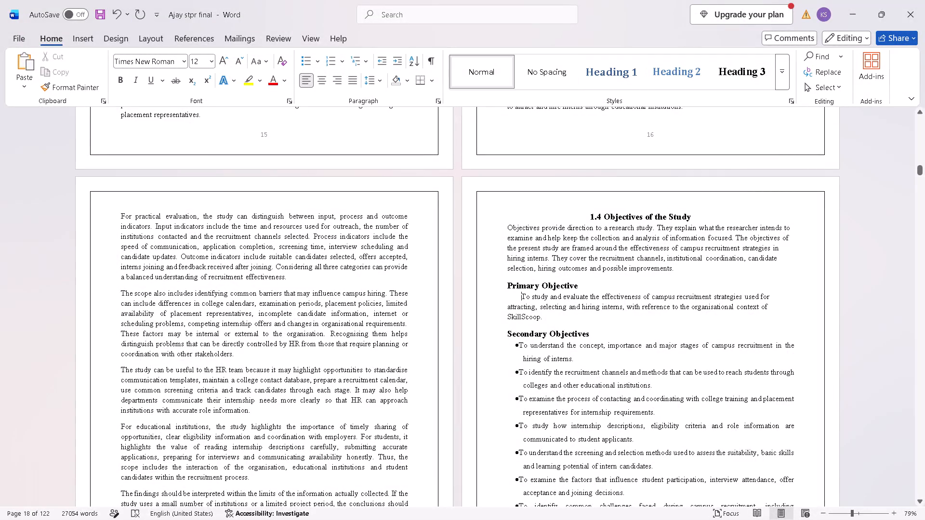
{"action": "key", "text": "BackSpace"}
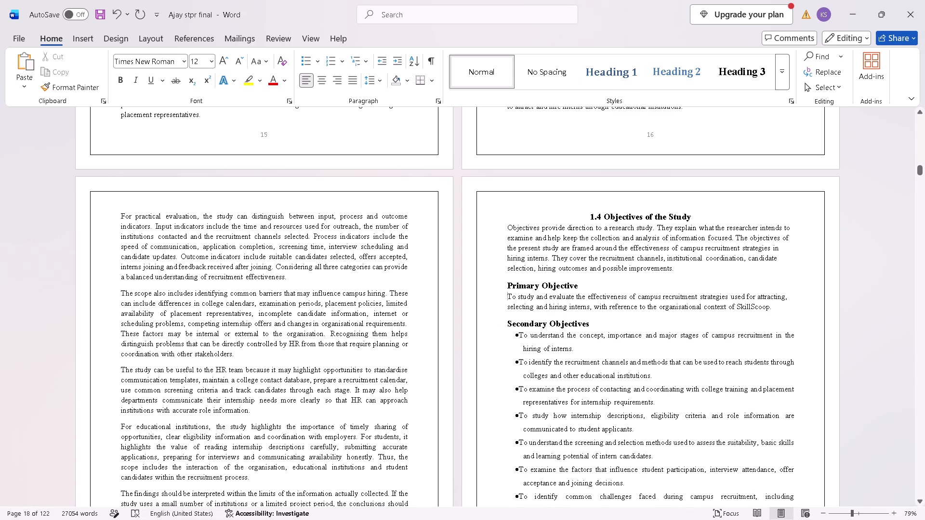
Insert a space between the bullet and the text in the first five "Secondary Objectives" items.
{"action": "scroll", "coordinate": [580, 339], "scroll_direction": "down", "scroll_amount": 1}
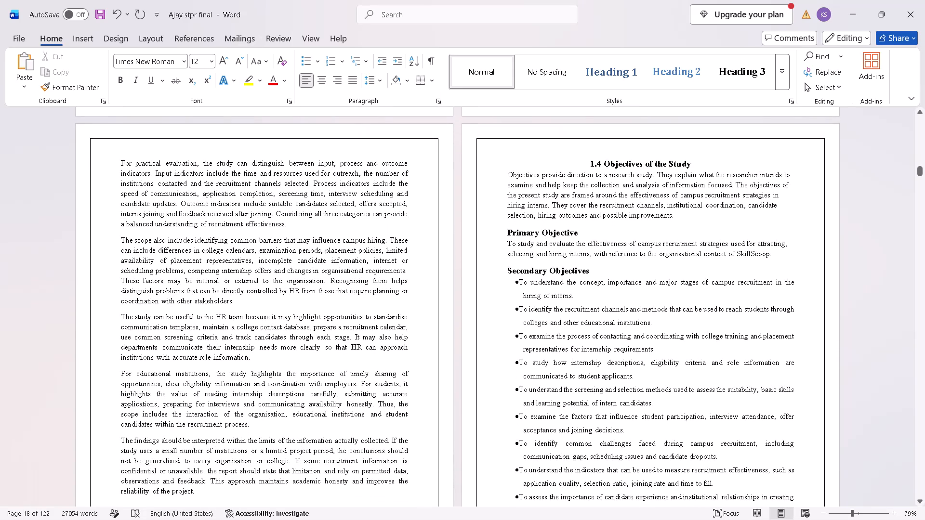
{"action": "left_click", "coordinate": [517, 284]}
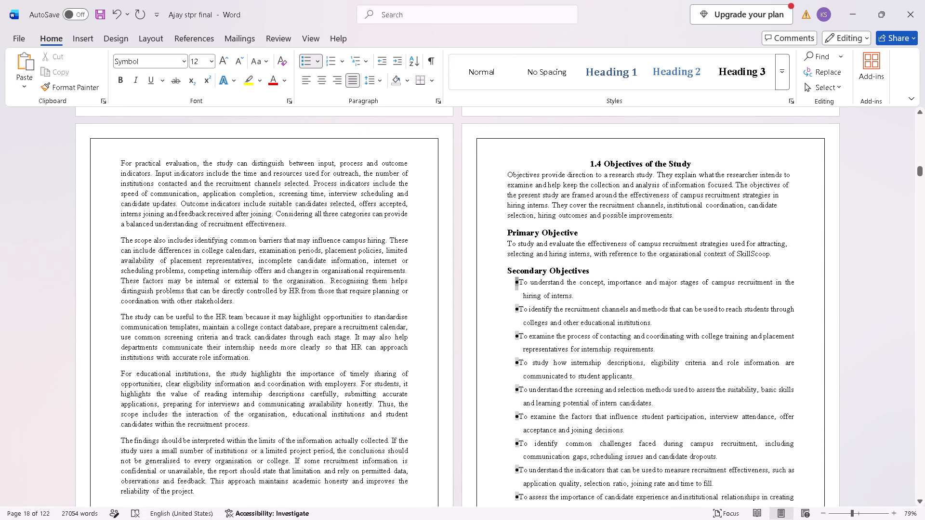
{"action": "left_click", "coordinate": [519, 282]}
{"action": "key", "text": "space"}
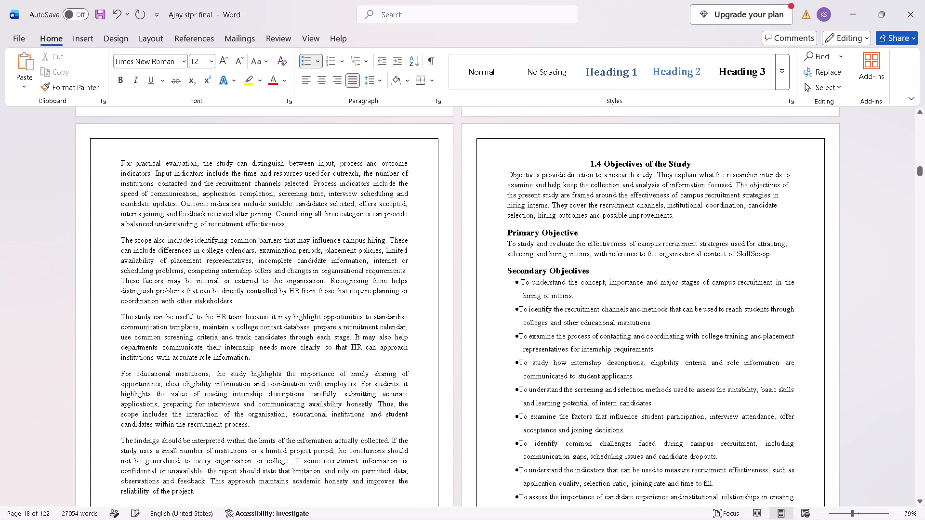
{"action": "left_click", "coordinate": [521, 308]}
{"action": "key", "text": "space"}
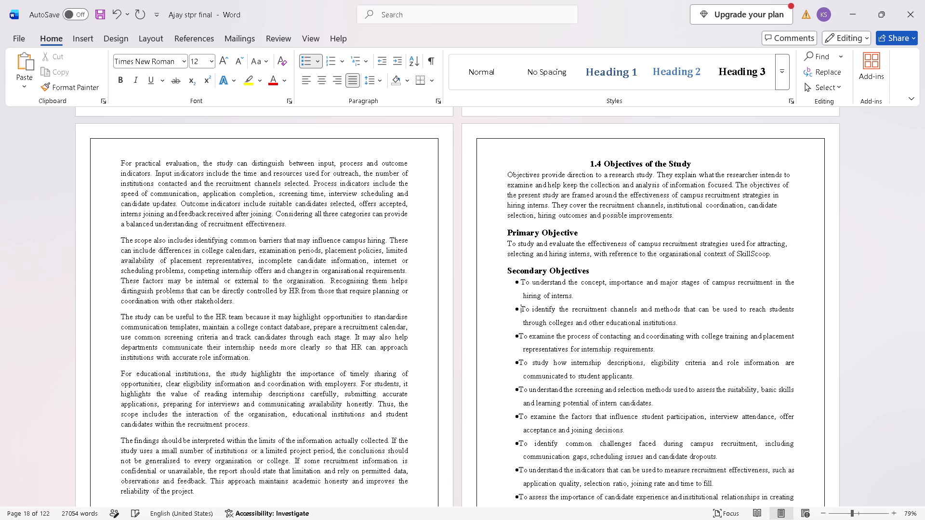
{"action": "left_click", "coordinate": [519, 338]}
{"action": "key", "text": "space"}
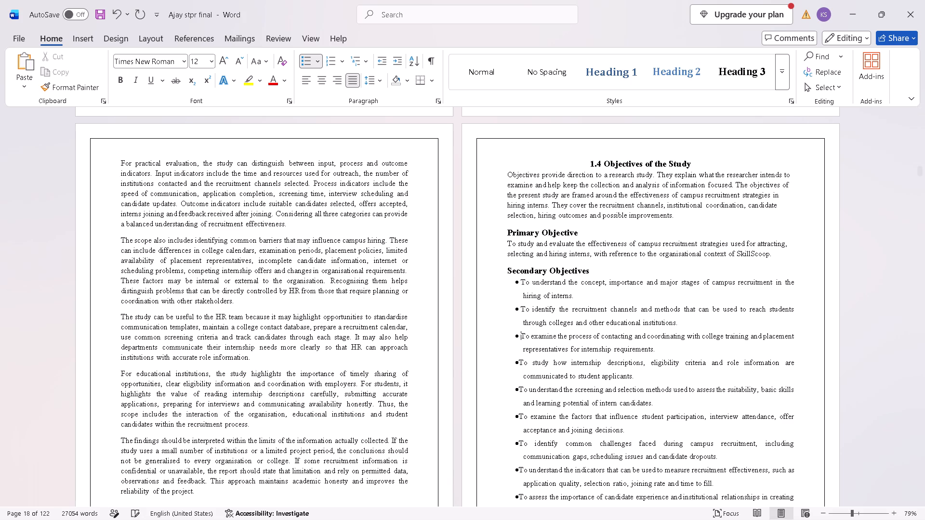
{"action": "left_click", "coordinate": [520, 362]}
{"action": "key", "text": "space"}
{"action": "left_click", "coordinate": [521, 390]}
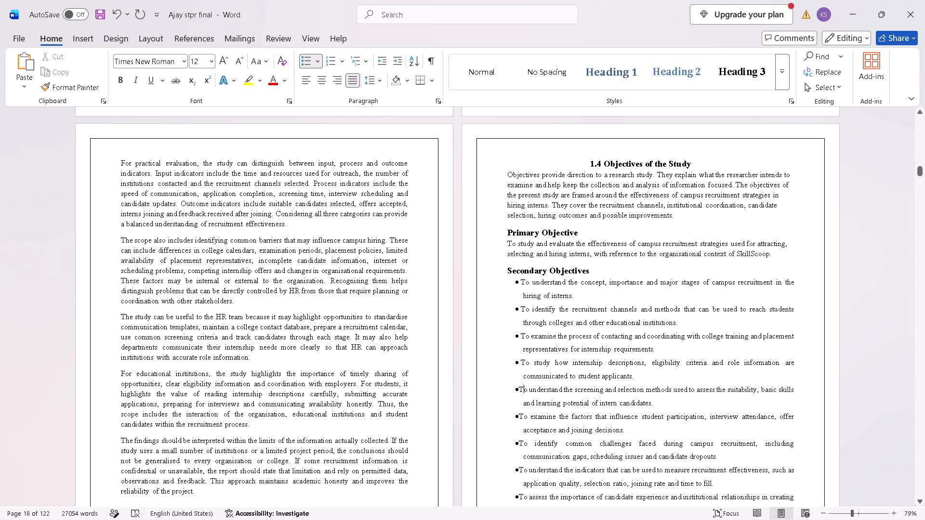
{"action": "left_click", "coordinate": [518, 389]}
{"action": "key", "text": "space"}
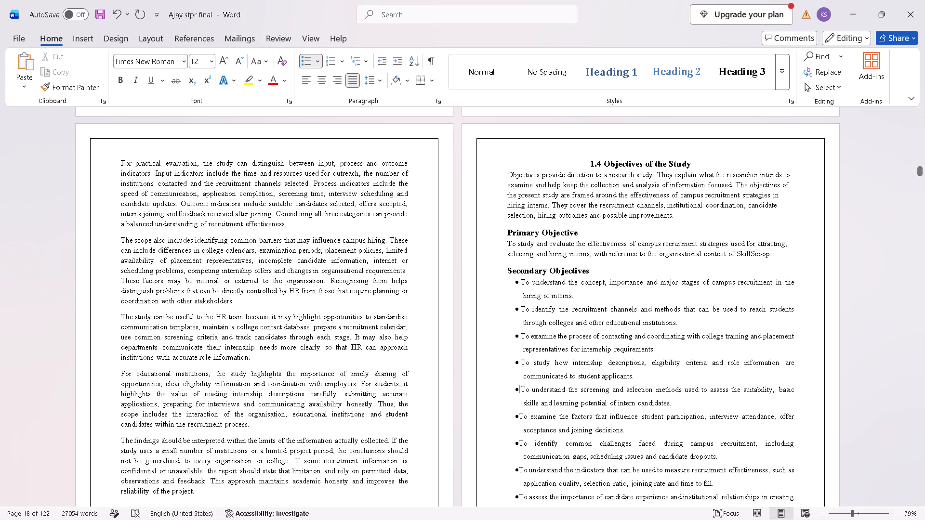
Insert a space after the bullet in the last five "Secondary Objectives" items, from "To examine the factors" to "To suggest practical measures".
{"action": "left_click", "coordinate": [520, 420]}
{"action": "key", "text": "space"}
{"action": "left_click", "coordinate": [520, 445]}
{"action": "key", "text": "space"}
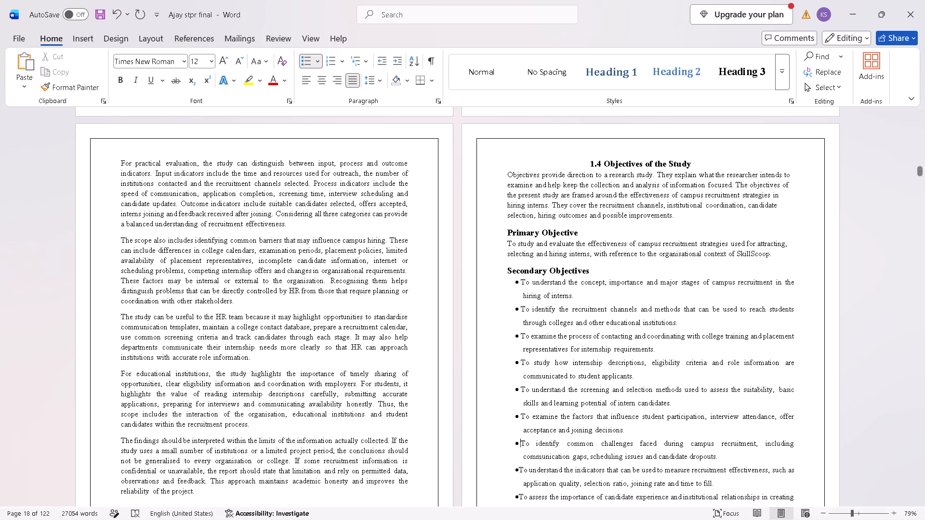
{"action": "left_click", "coordinate": [520, 468]}
{"action": "key", "text": "space"}
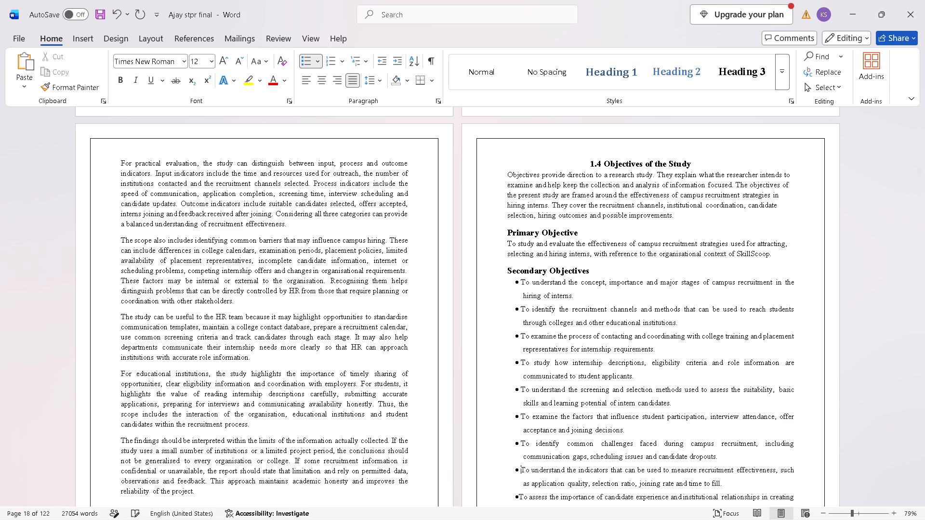
{"action": "left_click", "coordinate": [517, 496]}
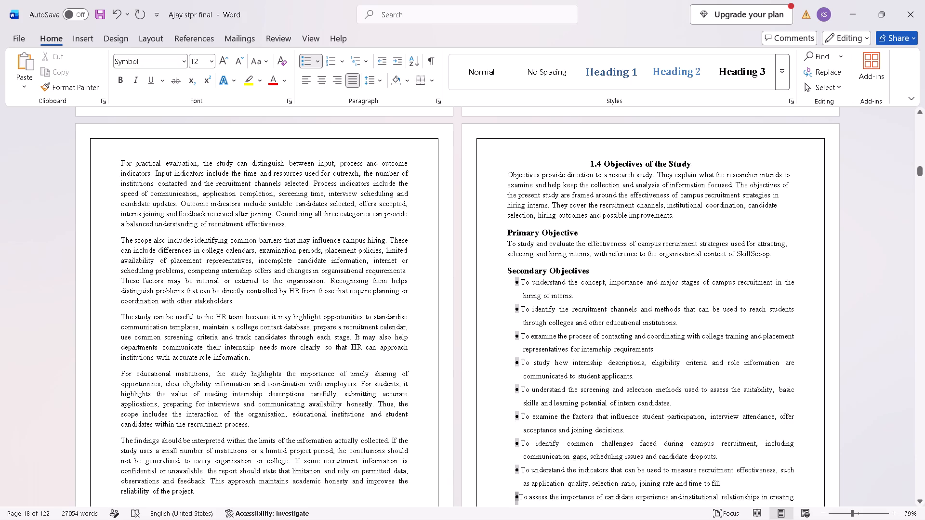
{"action": "left_click", "coordinate": [520, 497]}
{"action": "key", "text": "space"}
{"action": "scroll", "coordinate": [520, 497], "scroll_direction": "down", "scroll_amount": 1}
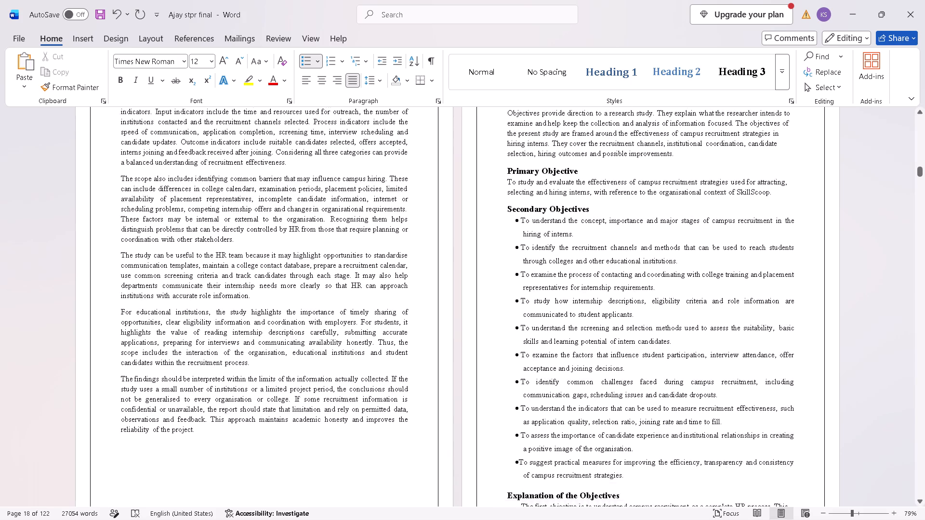
{"action": "scroll", "coordinate": [520, 497], "scroll_direction": "down", "scroll_amount": 1}
{"action": "left_click", "coordinate": [522, 438]}
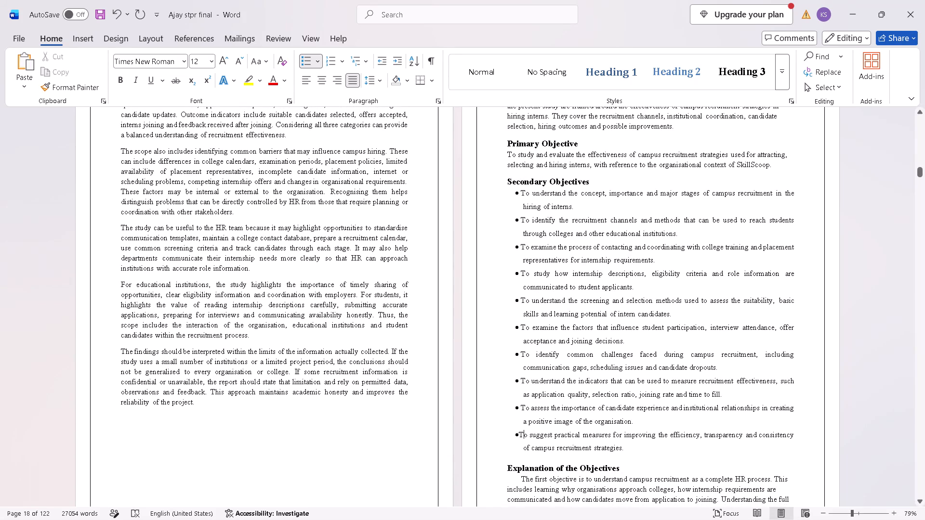
{"action": "left_click", "coordinate": [519, 434]}
{"action": "key", "text": "space"}
Review the layout from the table of contents through Chapter 1 to the "Explanation of the Objectives" paragraphs.
{"action": "scroll", "coordinate": [519, 434], "scroll_direction": "down", "scroll_amount": 1}
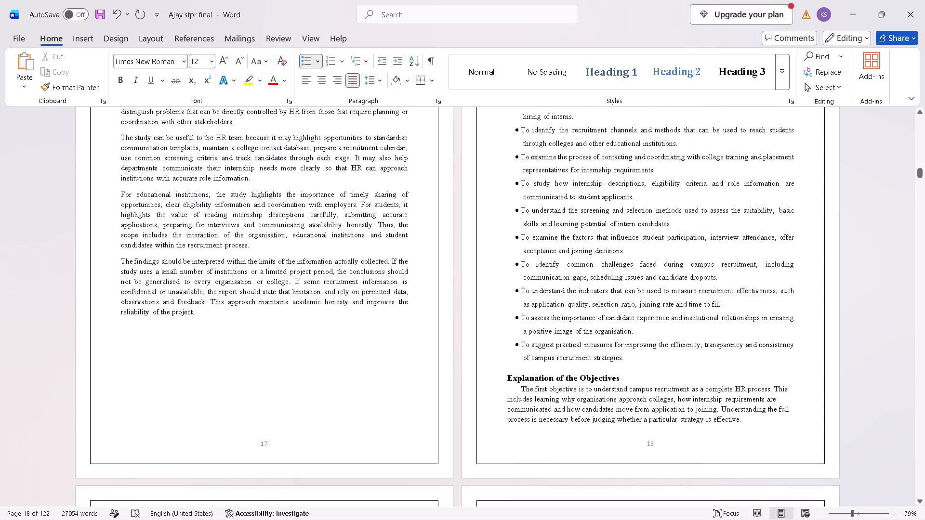
{"action": "scroll", "coordinate": [519, 434], "scroll_direction": "down", "scroll_amount": 1}
{"action": "scroll", "coordinate": [539, 377], "scroll_direction": "up", "scroll_amount": 13}
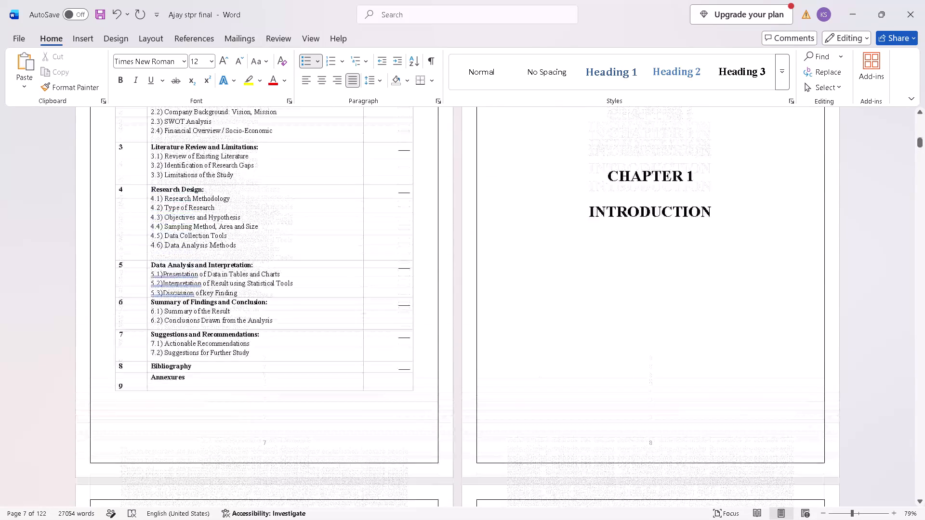
{"action": "scroll", "coordinate": [539, 377], "scroll_direction": "up", "scroll_amount": 3}
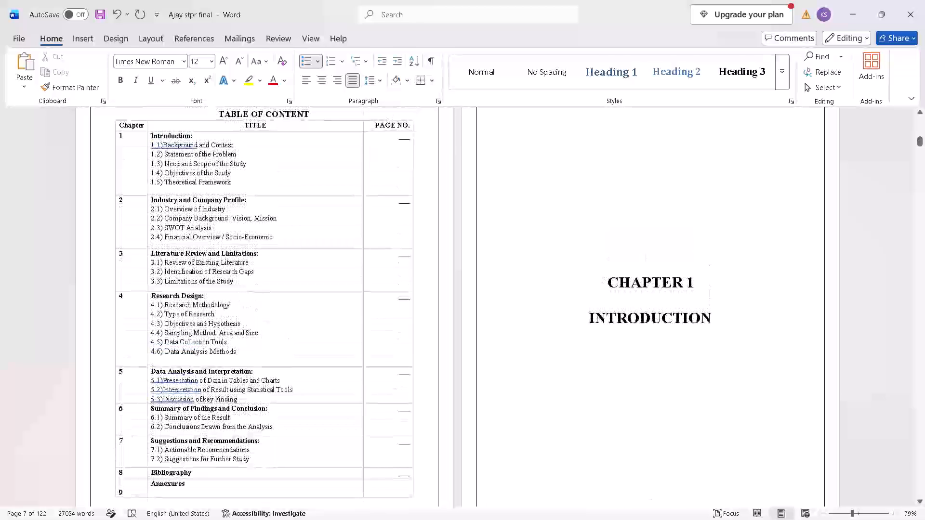
{"action": "scroll", "coordinate": [539, 377], "scroll_direction": "down", "scroll_amount": 1}
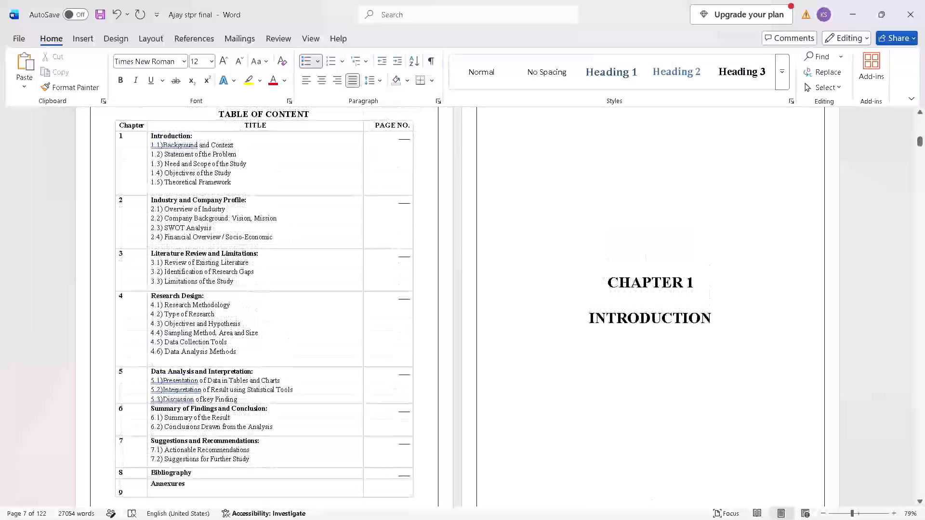
{"action": "scroll", "coordinate": [539, 377], "scroll_direction": "down", "scroll_amount": 4}
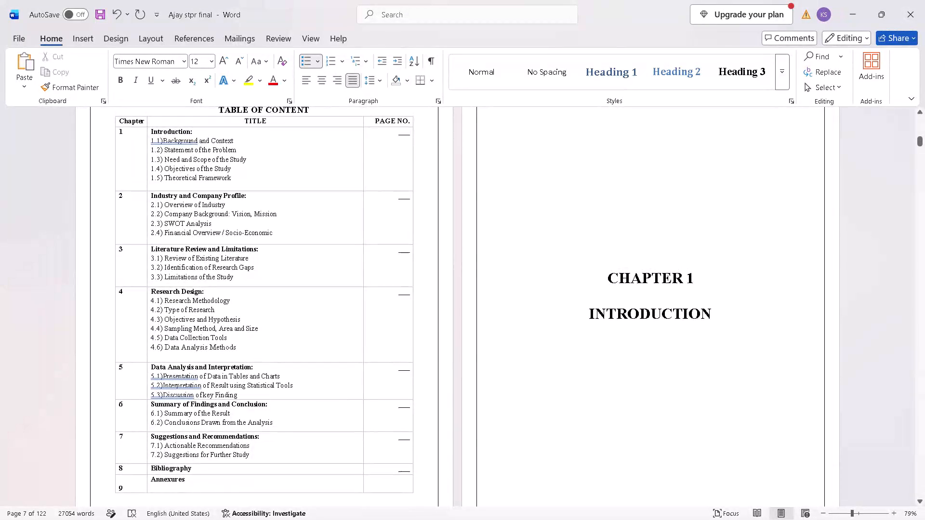
{"action": "scroll", "coordinate": [539, 377], "scroll_direction": "down", "scroll_amount": 5}
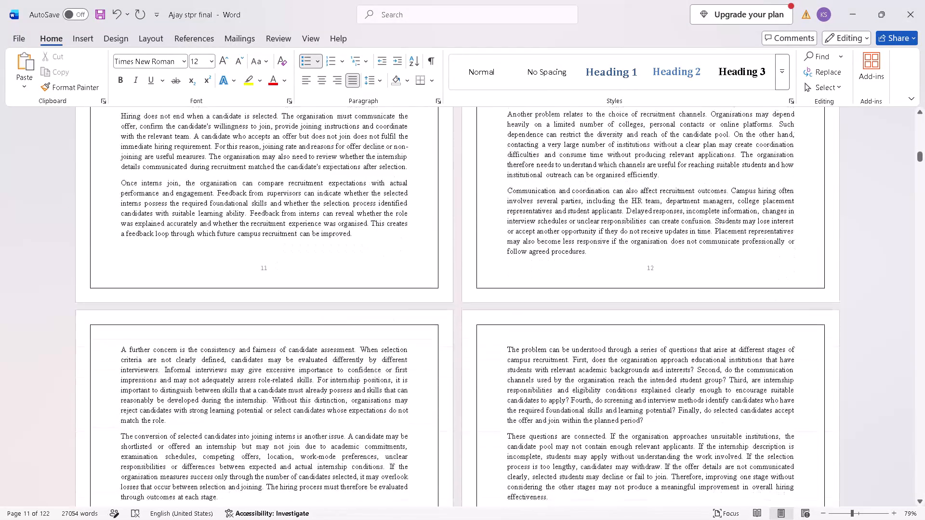
{"action": "scroll", "coordinate": [539, 377], "scroll_direction": "down", "scroll_amount": 9}
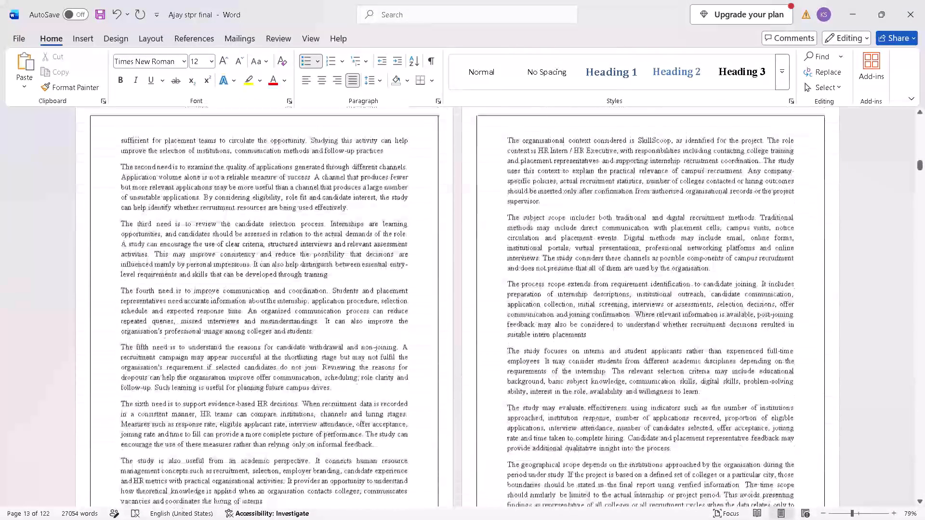
{"action": "scroll", "coordinate": [539, 377], "scroll_direction": "down", "scroll_amount": 5}
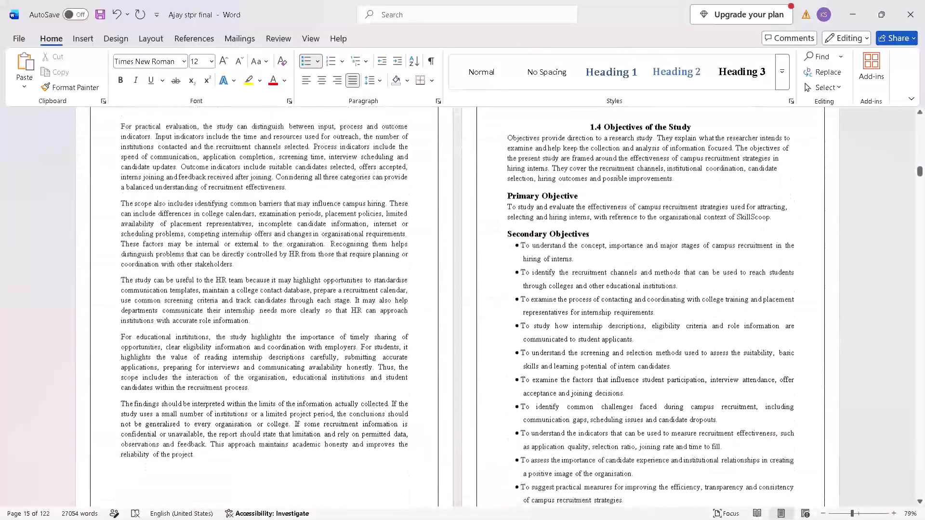
{"action": "scroll", "coordinate": [539, 377], "scroll_direction": "down", "scroll_amount": 2}
{"action": "scroll", "coordinate": [539, 377], "scroll_direction": "up", "scroll_amount": 6}
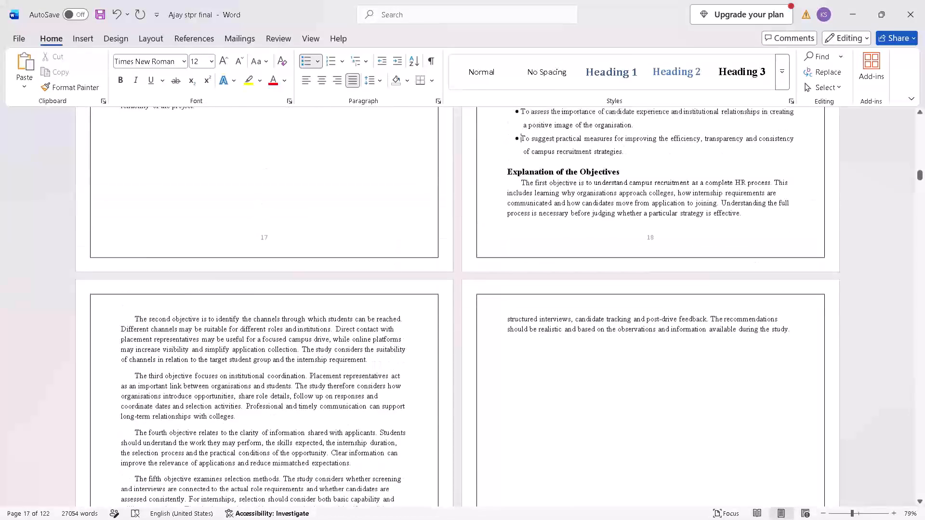
{"action": "scroll", "coordinate": [539, 377], "scroll_direction": "up", "scroll_amount": 2}
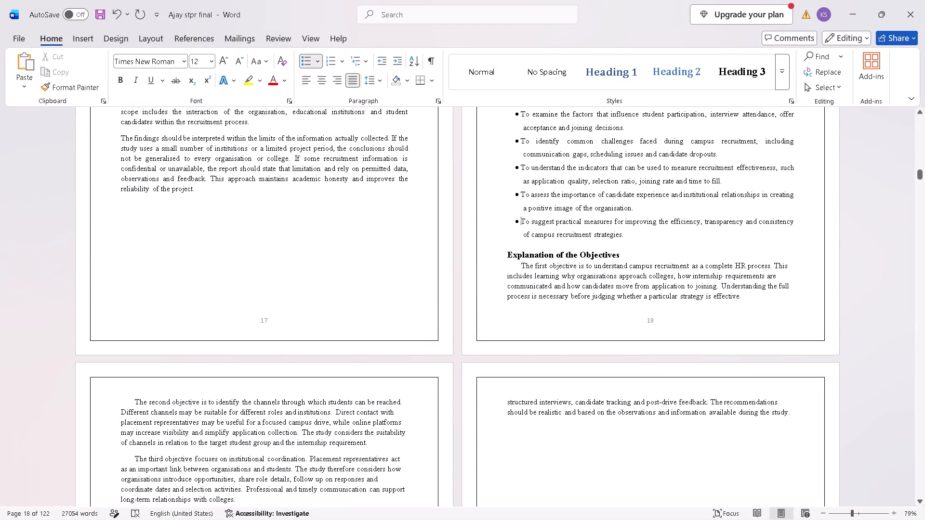
{"action": "scroll", "coordinate": [520, 264], "scroll_direction": "up", "scroll_amount": 5}
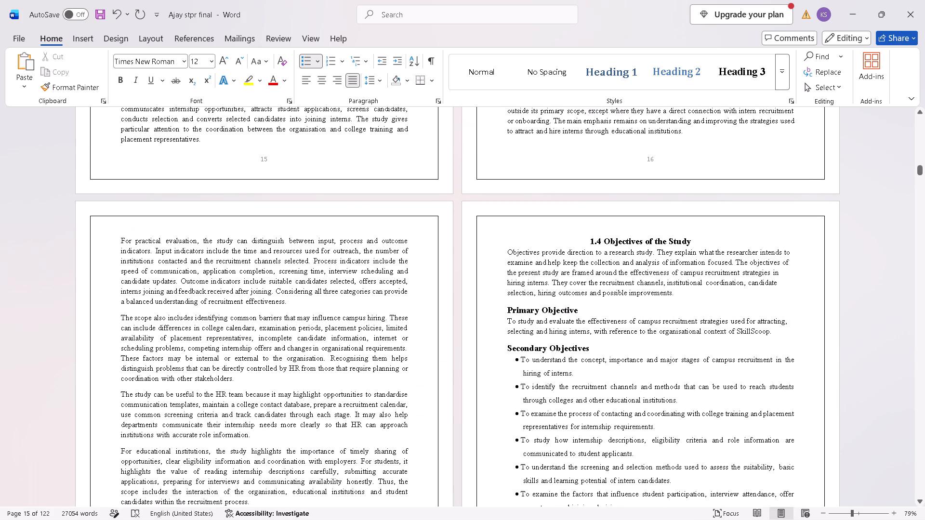
Remove the first-line indent from the first paragraph under "Explanation of the Objectives" and justify that paragraph.
{"action": "scroll", "coordinate": [520, 264], "scroll_direction": "down", "scroll_amount": 3}
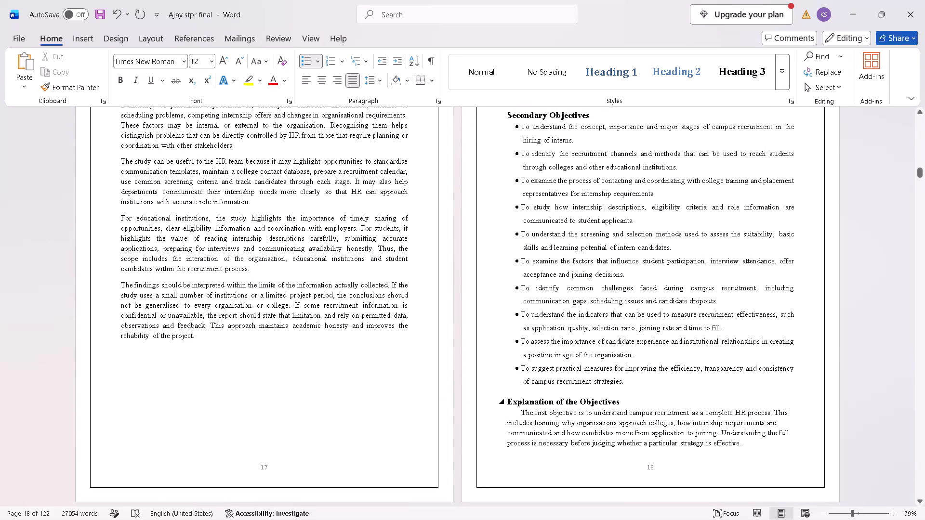
{"action": "left_click", "coordinate": [523, 412]}
{"action": "key", "text": "BackSpace"}
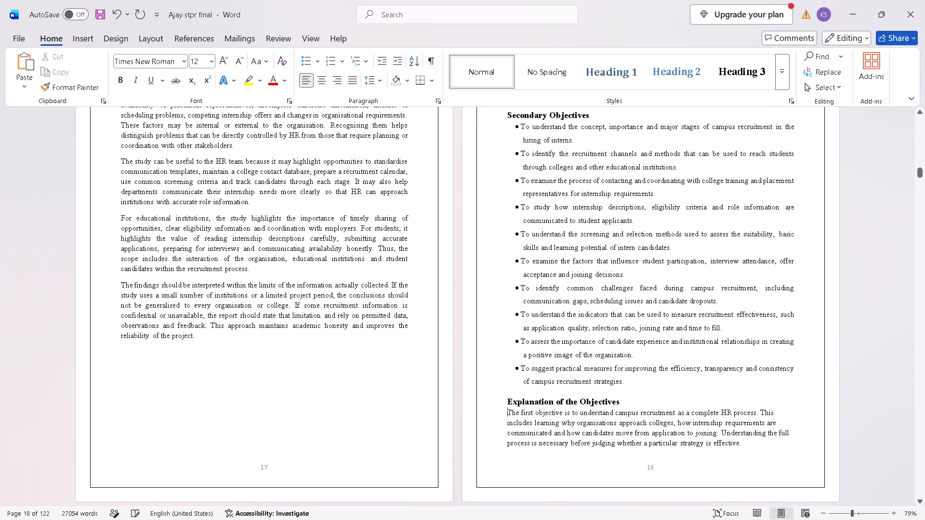
{"action": "scroll", "coordinate": [523, 412], "scroll_direction": "down", "scroll_amount": 2}
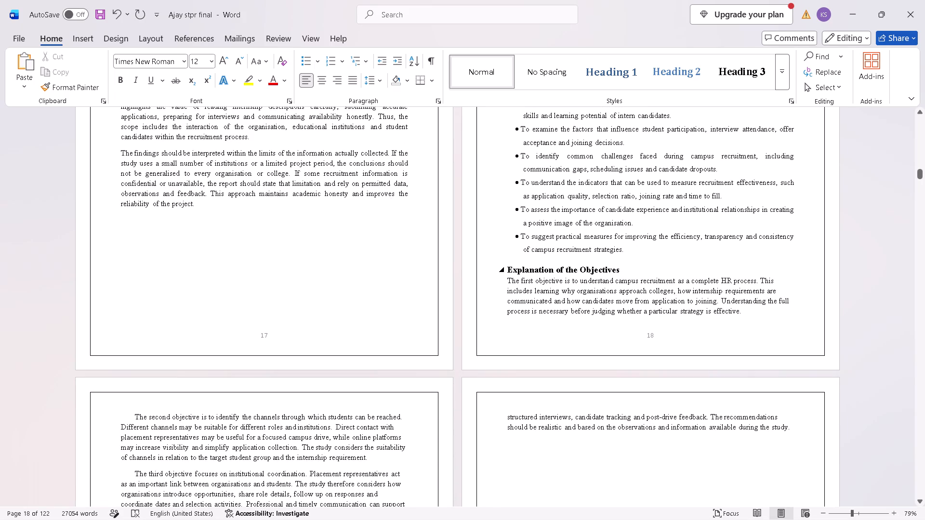
{"action": "left_click", "coordinate": [509, 272]}
{"action": "left_click_drag", "start_coordinate": [509, 278], "coordinate": [553, 290]}
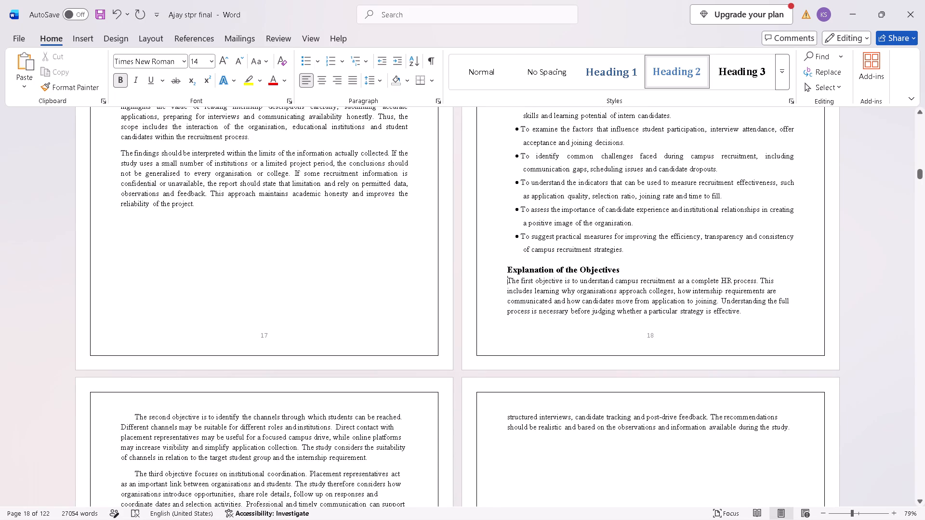
{"action": "left_click_drag", "start_coordinate": [553, 290], "coordinate": [737, 310]}
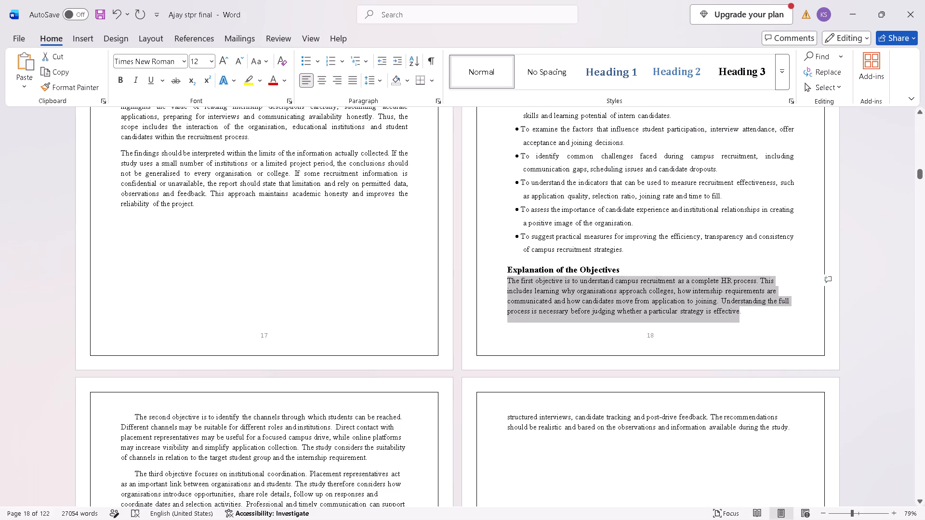
{"action": "left_click", "coordinate": [351, 83]}
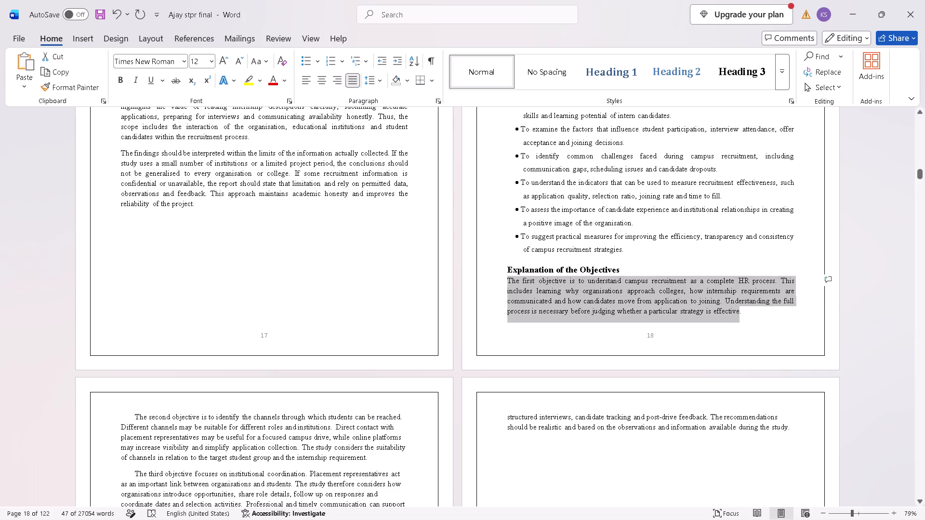
Remove the first-line indents from the second, third, fourth and fifth objective paragraphs under "Explanation of the Objectives".
{"action": "left_click", "coordinate": [134, 410]}
{"action": "key", "text": "BackSpace"}
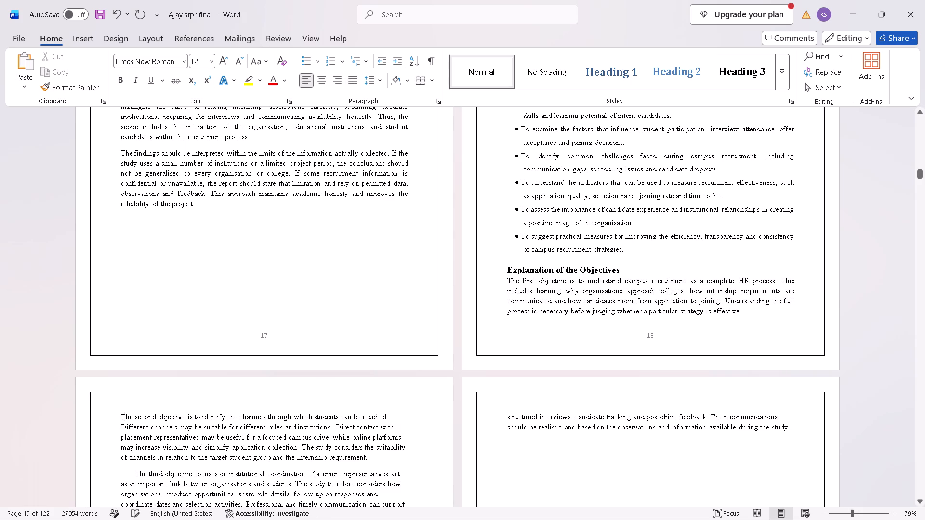
{"action": "scroll", "coordinate": [134, 410], "scroll_direction": "down", "scroll_amount": 2}
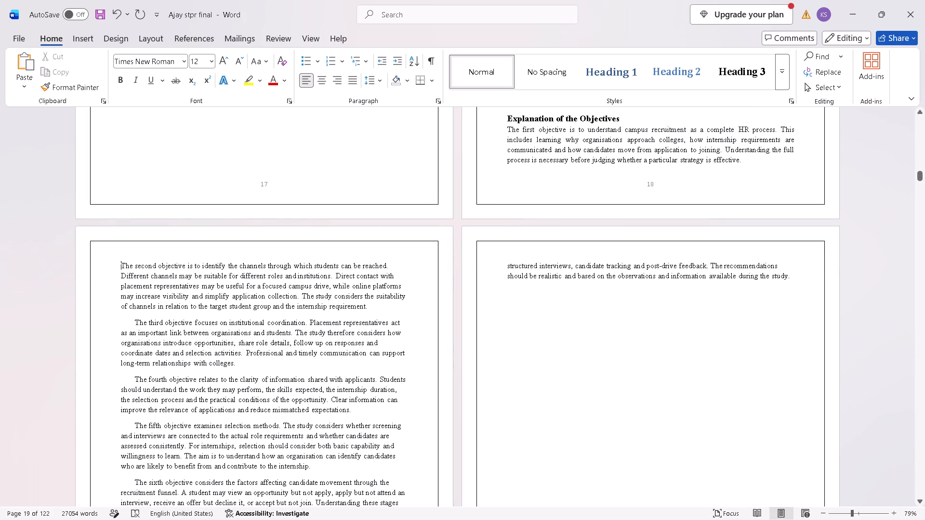
{"action": "left_click", "coordinate": [134, 321]}
{"action": "key", "text": "BackSpace"}
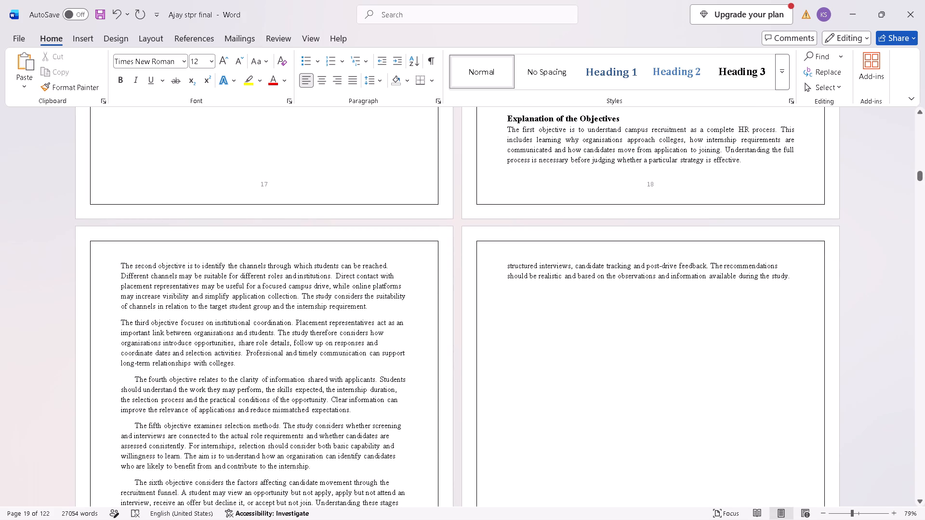
{"action": "left_click", "coordinate": [133, 378]}
{"action": "key", "text": "BackSpace"}
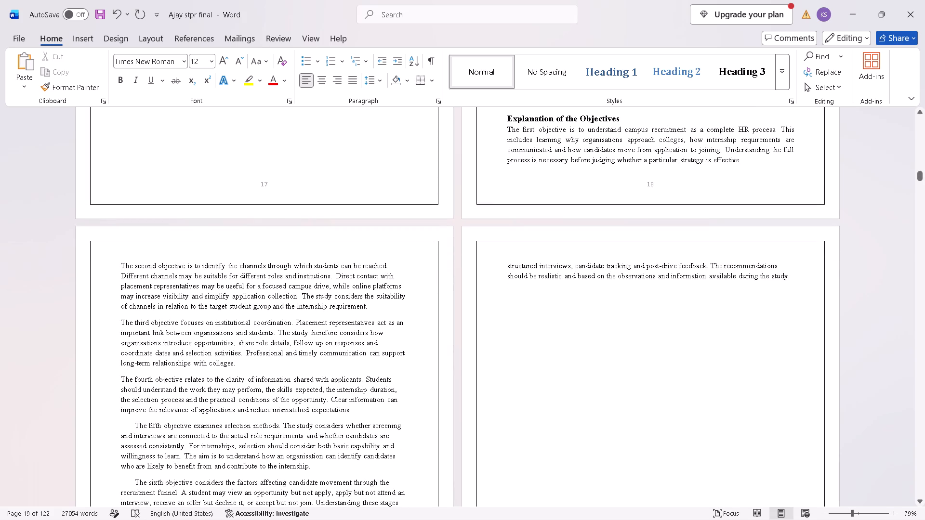
{"action": "left_click", "coordinate": [134, 426]}
{"action": "key", "text": "BackSpace"}
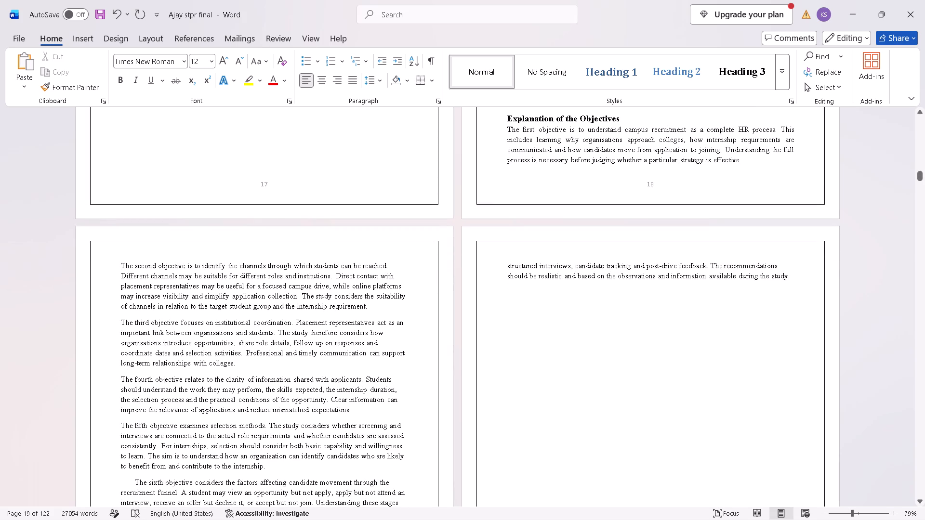
Remove the first-line indents from the remaining objective explanation paragraphs, from "The sixth objective" through "The final objective".
{"action": "scroll", "coordinate": [159, 453], "scroll_direction": "down", "scroll_amount": 1}
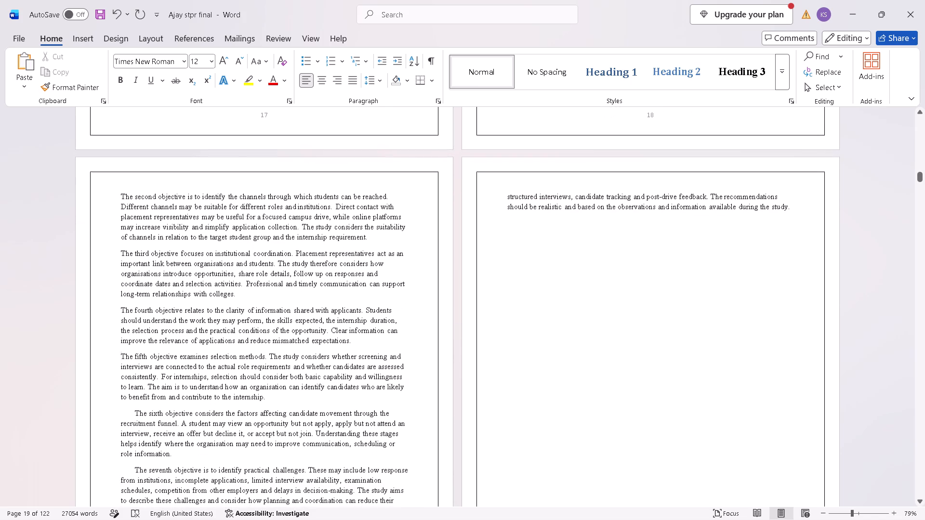
{"action": "left_click", "coordinate": [135, 412]}
{"action": "key", "text": "BackSpace"}
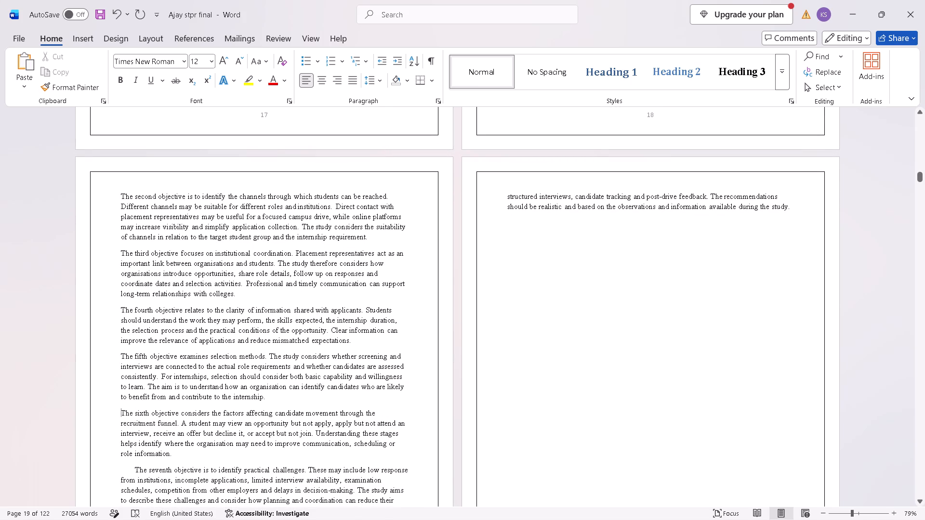
{"action": "left_click", "coordinate": [136, 473]}
{"action": "key", "text": "BackSpace"}
{"action": "scroll", "coordinate": [136, 473], "scroll_direction": "down", "scroll_amount": 1}
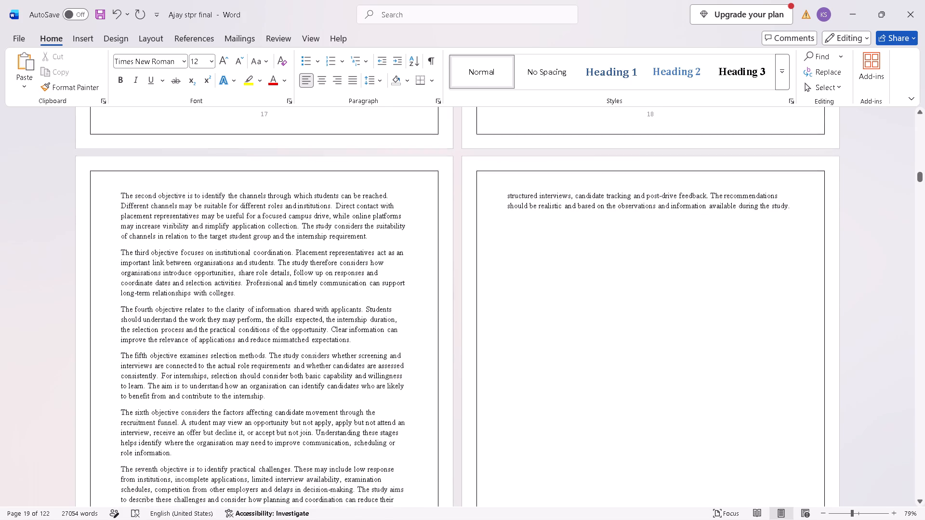
{"action": "scroll", "coordinate": [136, 473], "scroll_direction": "down", "scroll_amount": 1}
{"action": "left_click", "coordinate": [136, 452]}
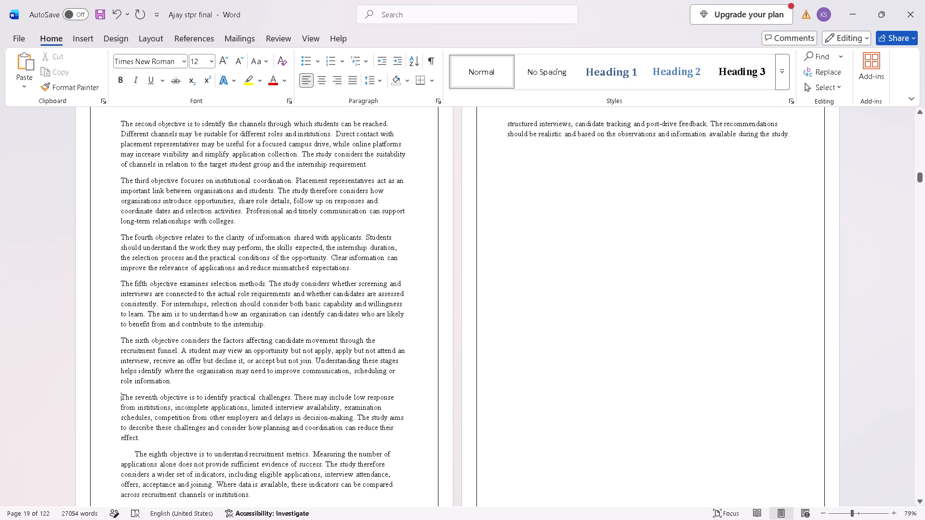
{"action": "key", "text": "BackSpace"}
{"action": "scroll", "coordinate": [136, 452], "scroll_direction": "down", "scroll_amount": 1}
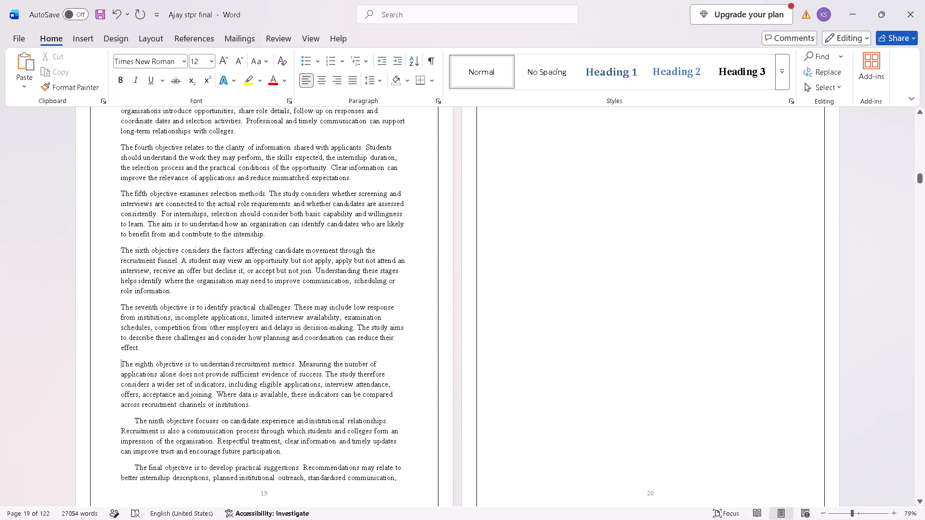
{"action": "left_click", "coordinate": [136, 418]}
{"action": "key", "text": "BackSpace"}
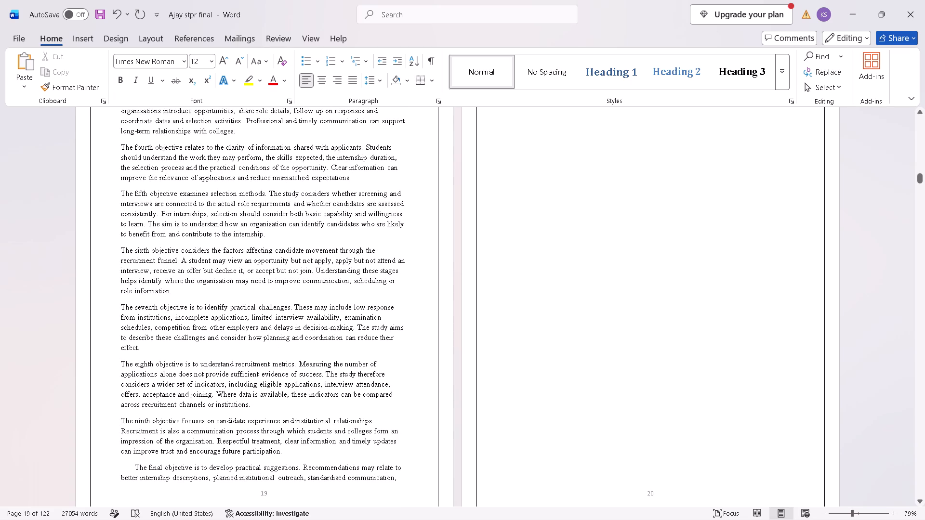
{"action": "left_click", "coordinate": [133, 466]}
{"action": "key", "text": "BackSpace"}
Justify all the objective explanation paragraphs from "The second objective" through "The final objective".
{"action": "scroll", "coordinate": [133, 466], "scroll_direction": "up", "scroll_amount": 1}
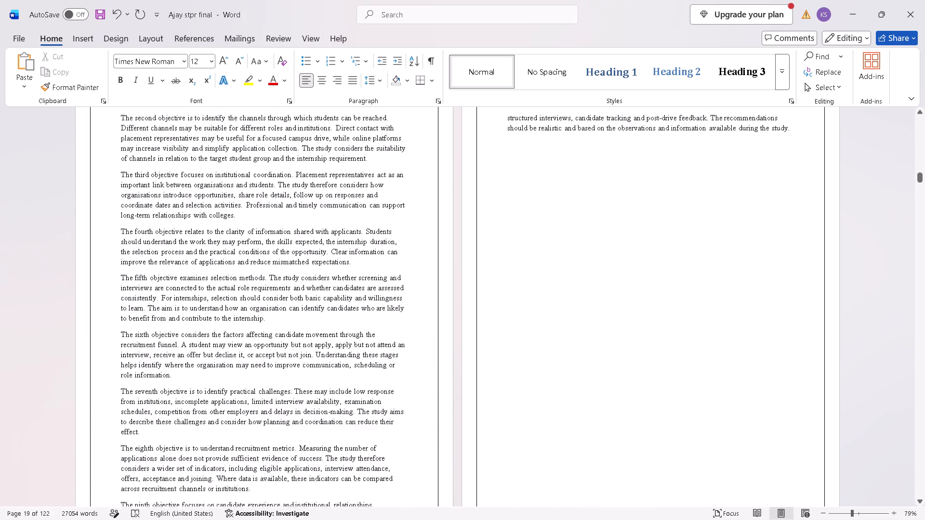
{"action": "scroll", "coordinate": [133, 466], "scroll_direction": "up", "scroll_amount": 2}
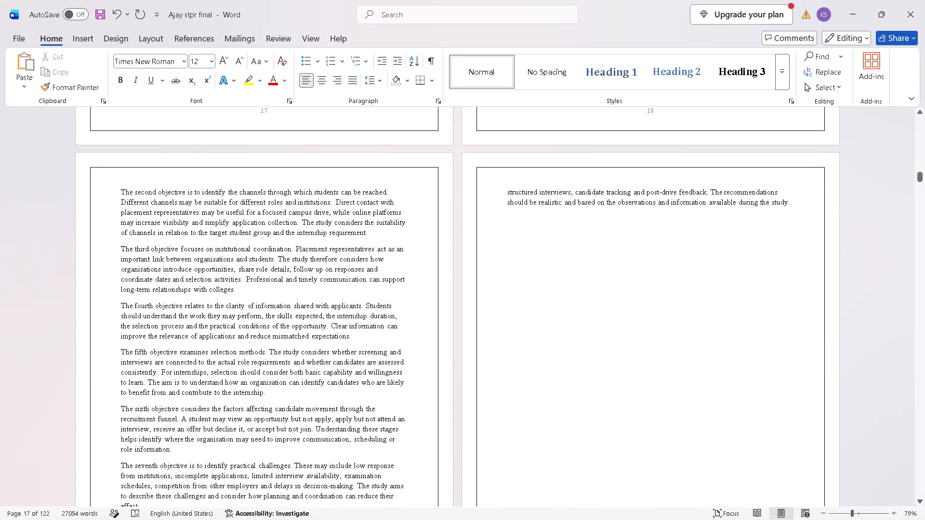
{"action": "left_click_drag", "start_coordinate": [119, 188], "coordinate": [391, 440]}
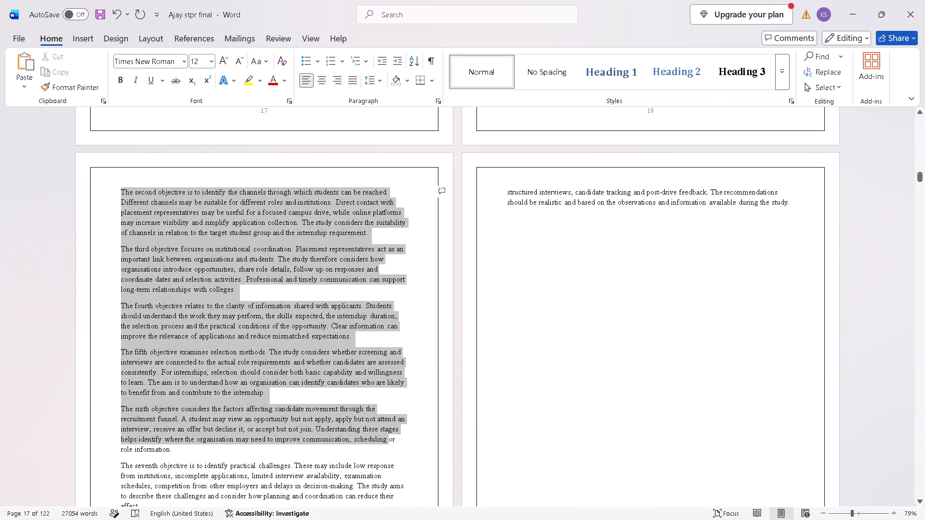
{"action": "left_click_drag", "start_coordinate": [391, 440], "coordinate": [573, 278]}
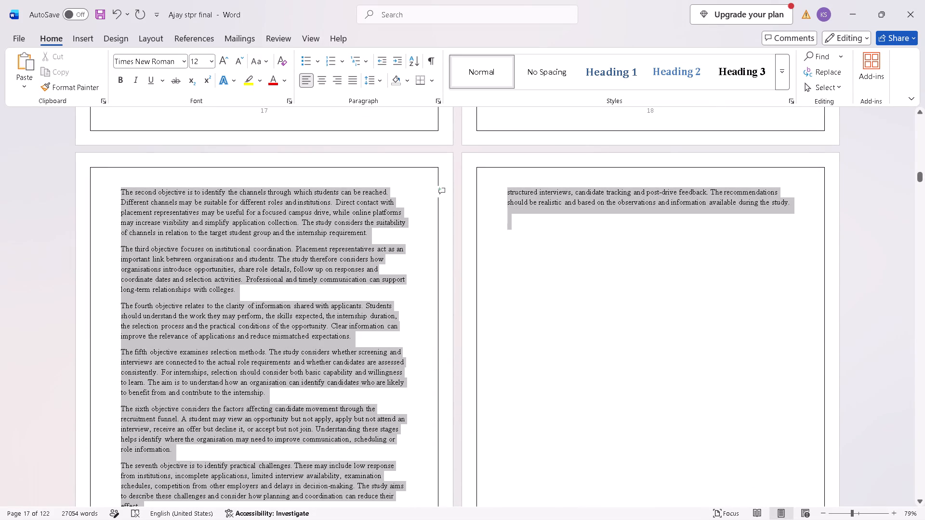
{"action": "left_click_drag", "start_coordinate": [573, 278], "coordinate": [455, 316]}
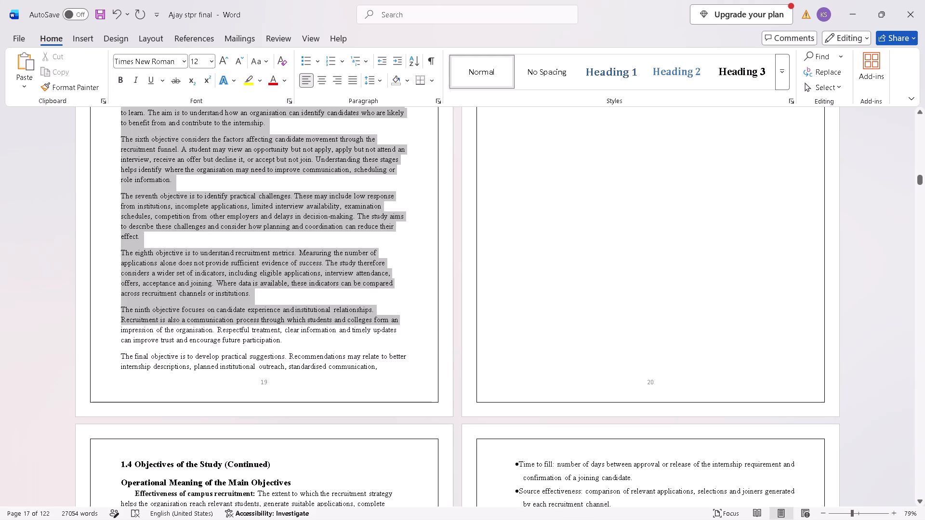
{"action": "left_click_drag", "start_coordinate": [455, 316], "coordinate": [644, 128]}
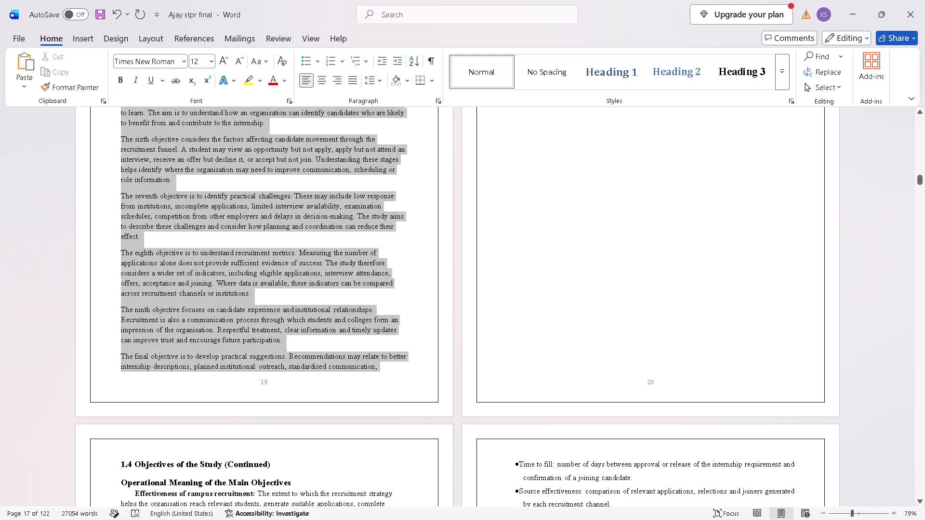
{"action": "left_click_drag", "start_coordinate": [644, 128], "coordinate": [728, 171]}
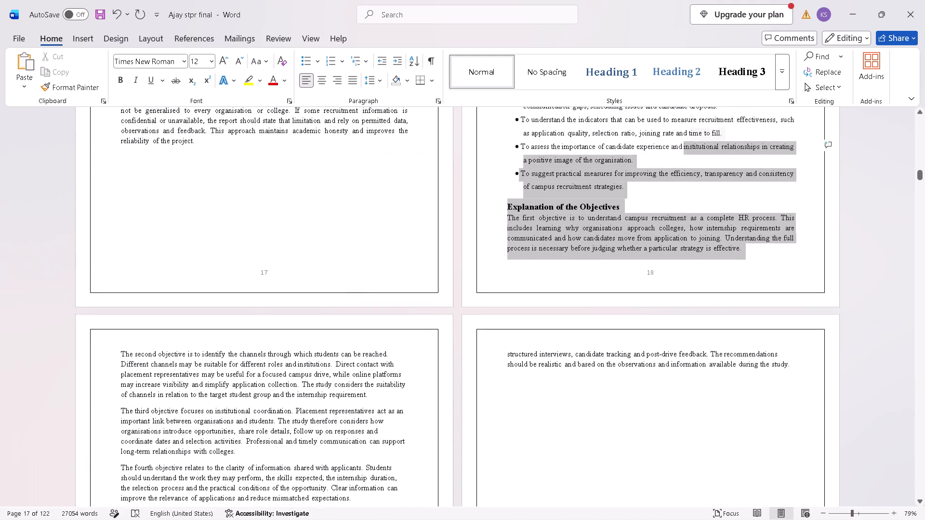
{"action": "left_click_drag", "start_coordinate": [728, 171], "coordinate": [818, 366]}
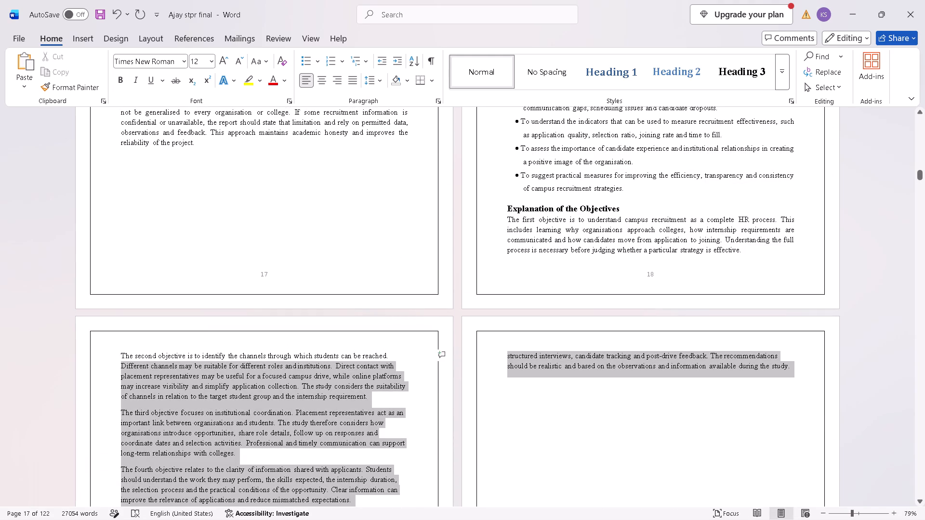
{"action": "left_click_drag", "start_coordinate": [818, 366], "coordinate": [786, 371]}
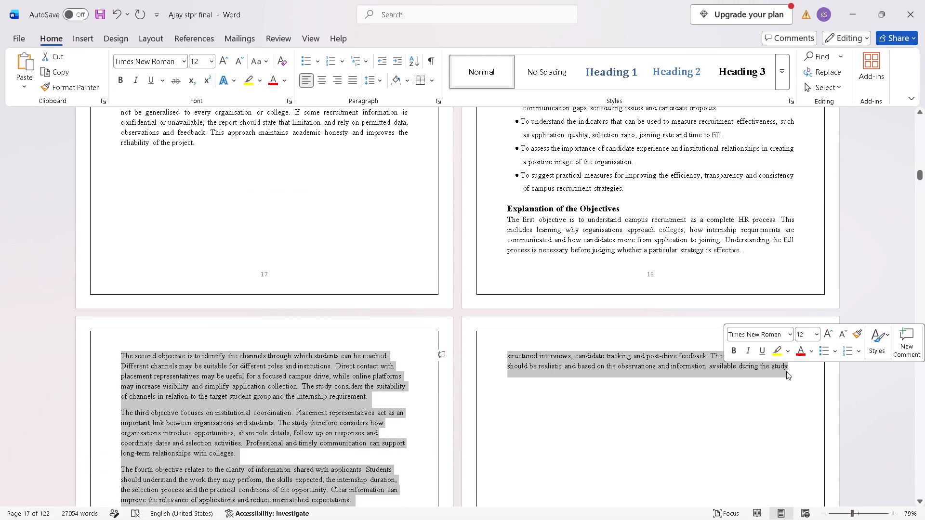
{"action": "left_click", "coordinate": [359, 79]}
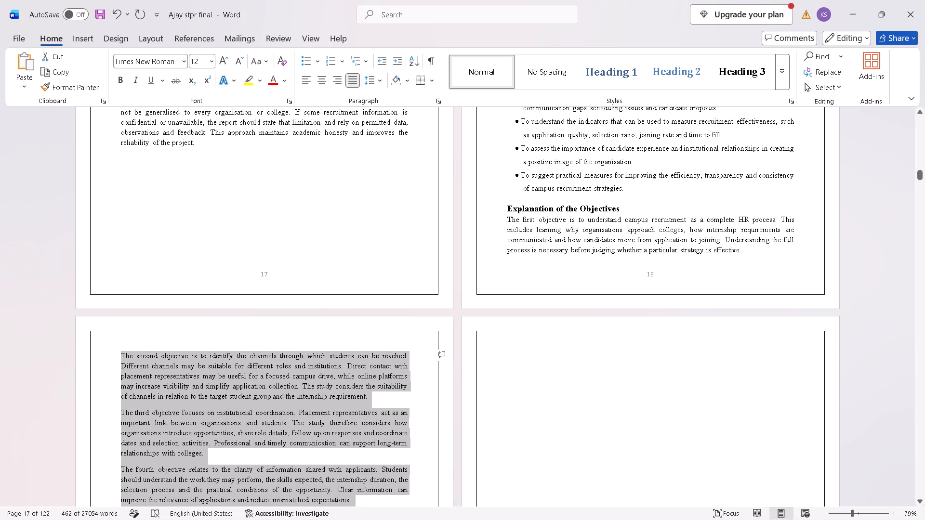
Remove the blank page before the "1.4 Objectives of the Study (Continued)" heading.
{"action": "scroll", "coordinate": [509, 211], "scroll_direction": "down", "scroll_amount": 3}
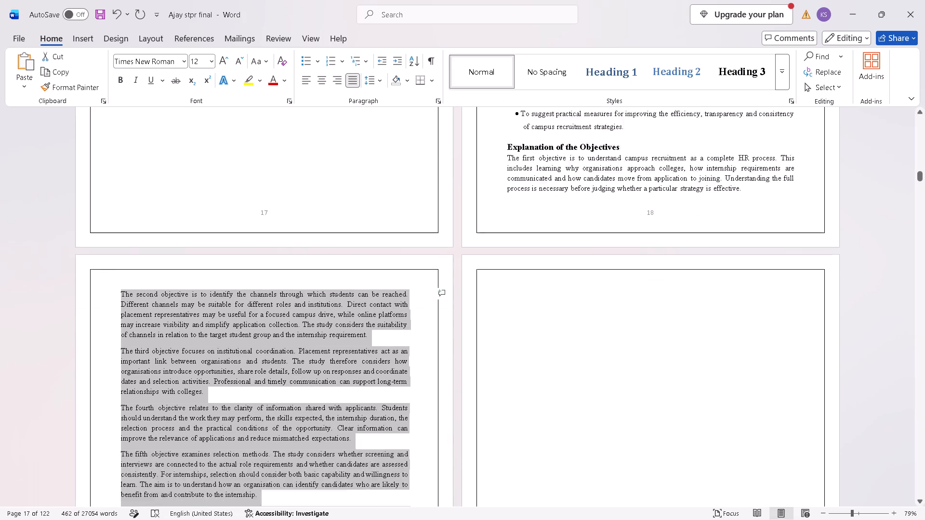
{"action": "scroll", "coordinate": [509, 211], "scroll_direction": "down", "scroll_amount": 5}
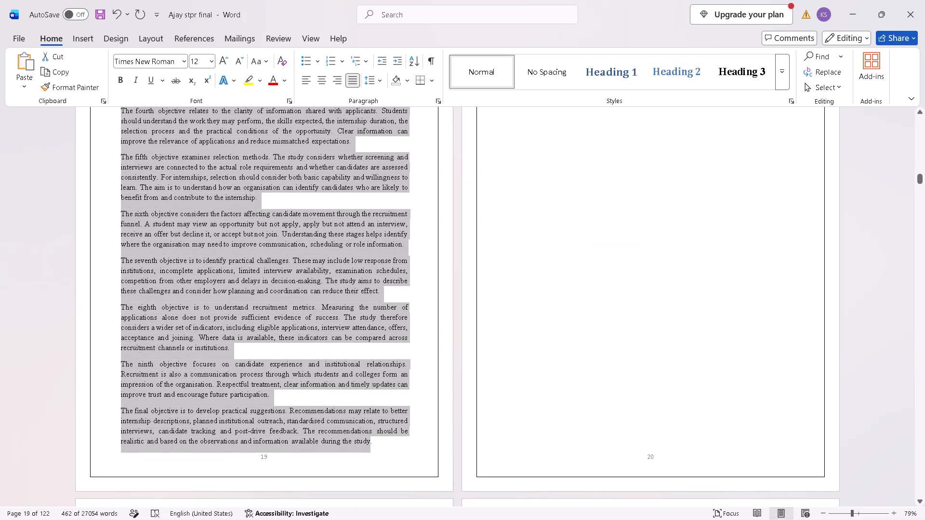
{"action": "left_click", "coordinate": [491, 217]}
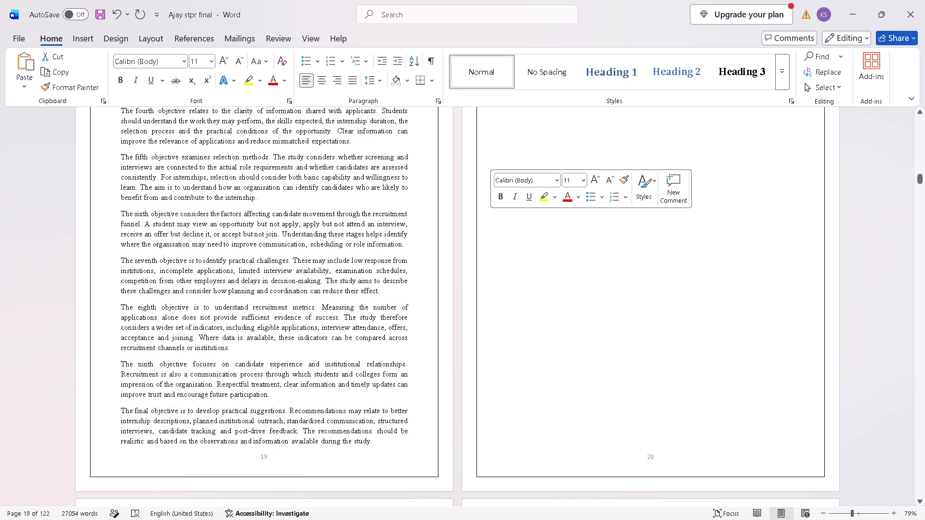
{"action": "scroll", "coordinate": [491, 217], "scroll_direction": "down", "scroll_amount": 2}
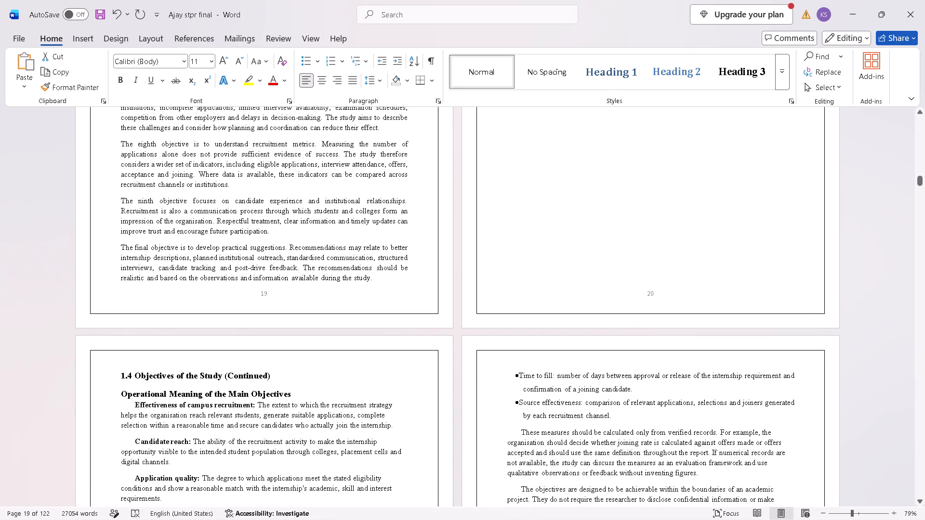
{"action": "left_click", "coordinate": [121, 377]}
{"action": "key", "text": "BackSpace"}
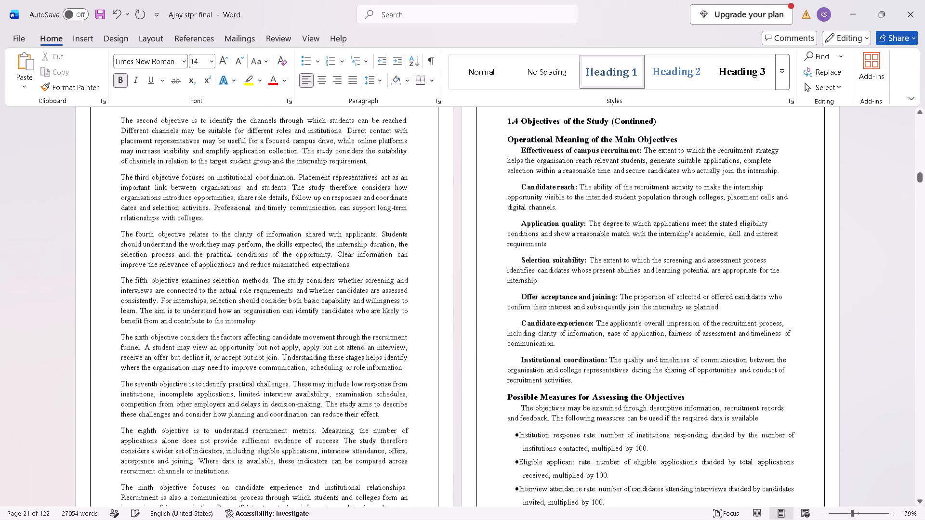
{"action": "scroll", "coordinate": [121, 377], "scroll_direction": "up", "scroll_amount": 2}
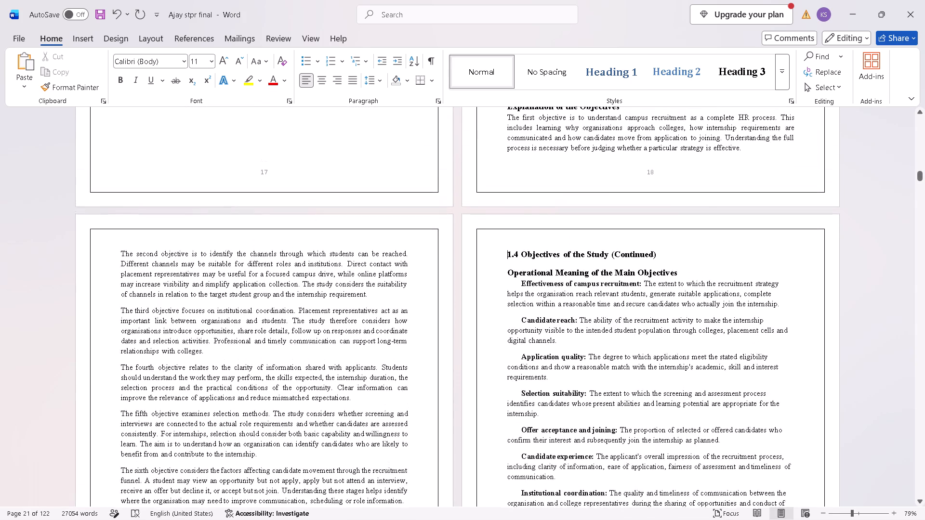
{"action": "scroll", "coordinate": [121, 377], "scroll_direction": "up", "scroll_amount": 1}
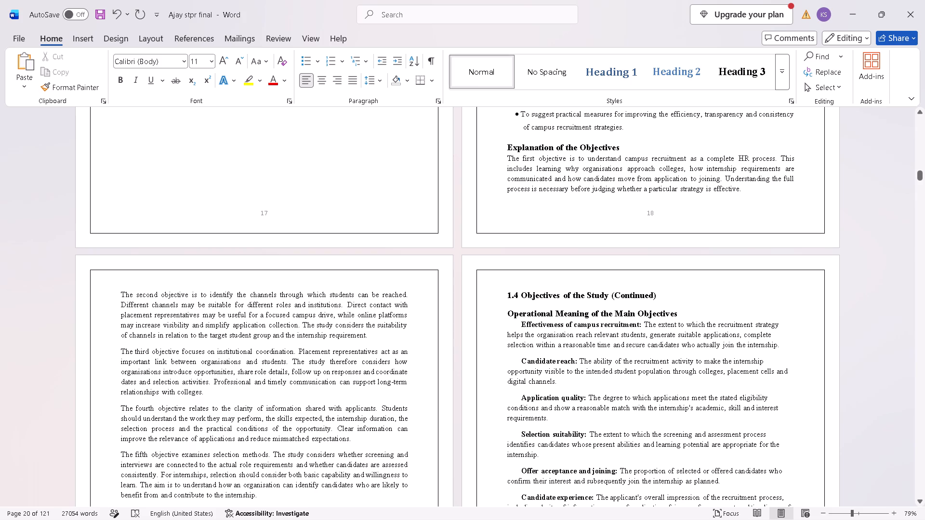
{"action": "scroll", "coordinate": [668, 294], "scroll_direction": "up", "scroll_amount": 5}
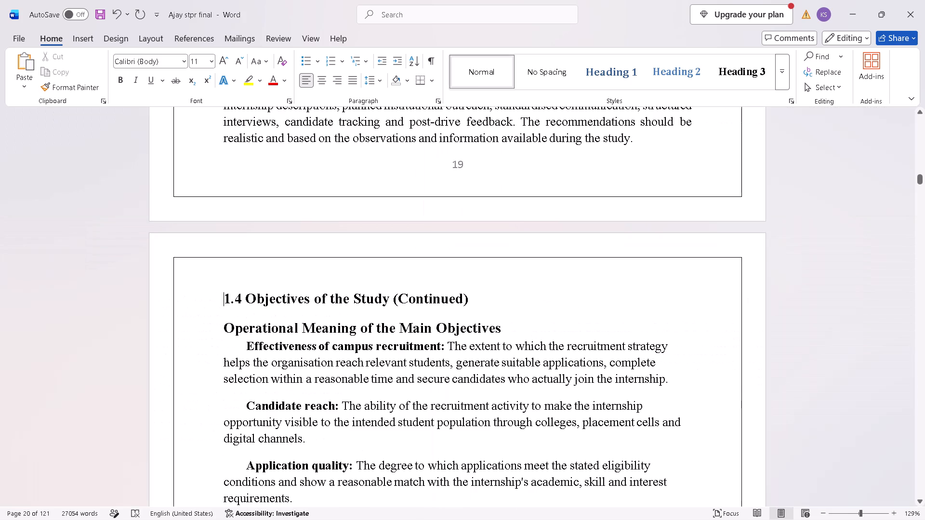
Review the layout of the objective explanation paragraphs and the adjoining "1.4 Objectives of the Study (Continued)" page.
{"action": "scroll", "coordinate": [668, 294], "scroll_direction": "up", "scroll_amount": 8}
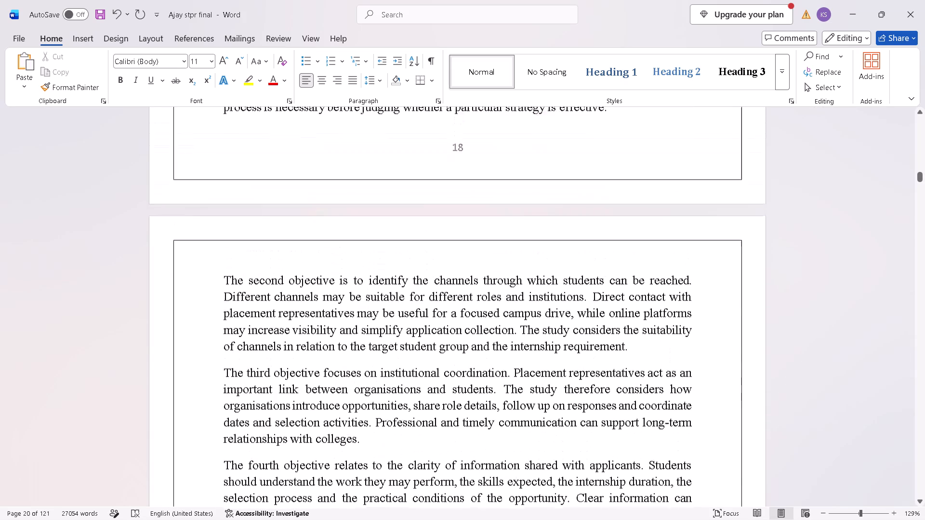
{"action": "scroll", "coordinate": [668, 294], "scroll_direction": "up", "scroll_amount": 1}
{"action": "scroll", "coordinate": [668, 294], "scroll_direction": "down", "scroll_amount": 3}
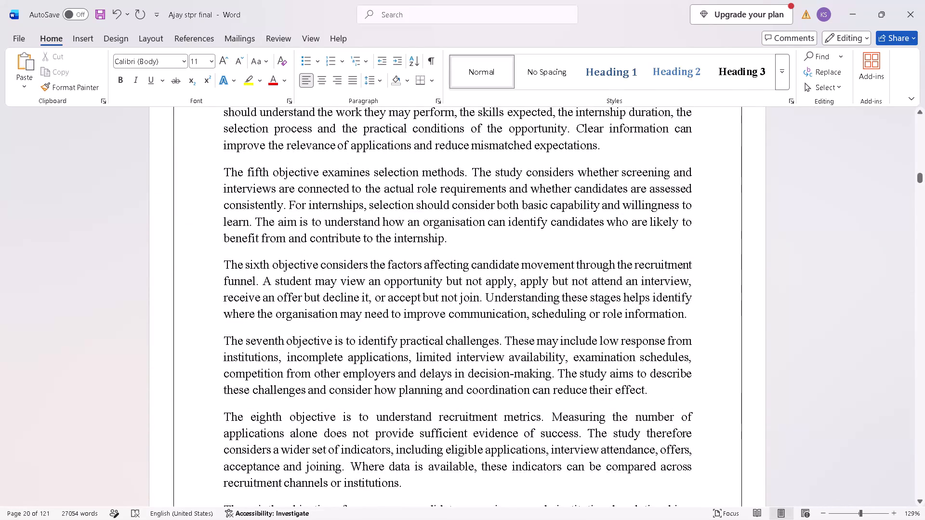
{"action": "scroll", "coordinate": [668, 294], "scroll_direction": "down", "scroll_amount": 4}
{"action": "scroll", "coordinate": [668, 294], "scroll_direction": "up", "scroll_amount": 1}
{"action": "scroll", "coordinate": [668, 294], "scroll_direction": "down", "scroll_amount": 4, "text": "ctrl"}
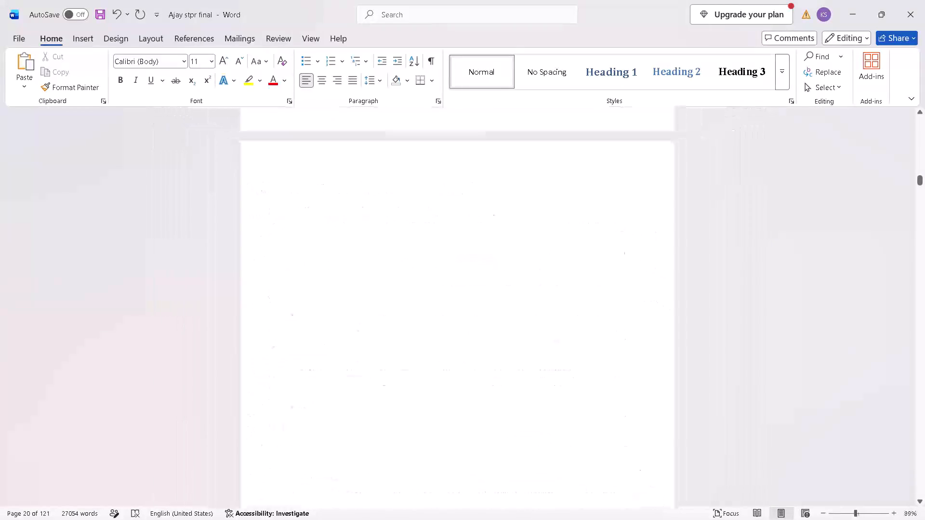
{"action": "scroll", "coordinate": [668, 294], "scroll_direction": "down", "scroll_amount": 1, "text": "ctrl"}
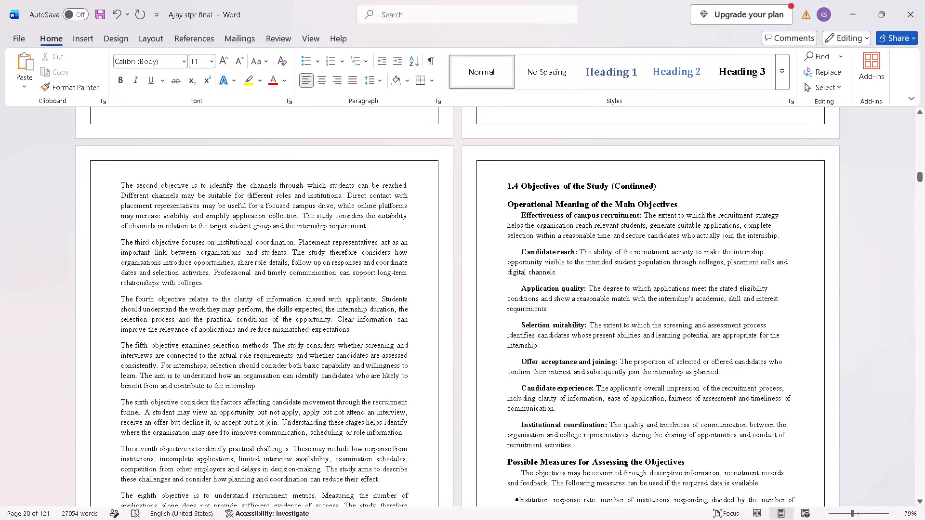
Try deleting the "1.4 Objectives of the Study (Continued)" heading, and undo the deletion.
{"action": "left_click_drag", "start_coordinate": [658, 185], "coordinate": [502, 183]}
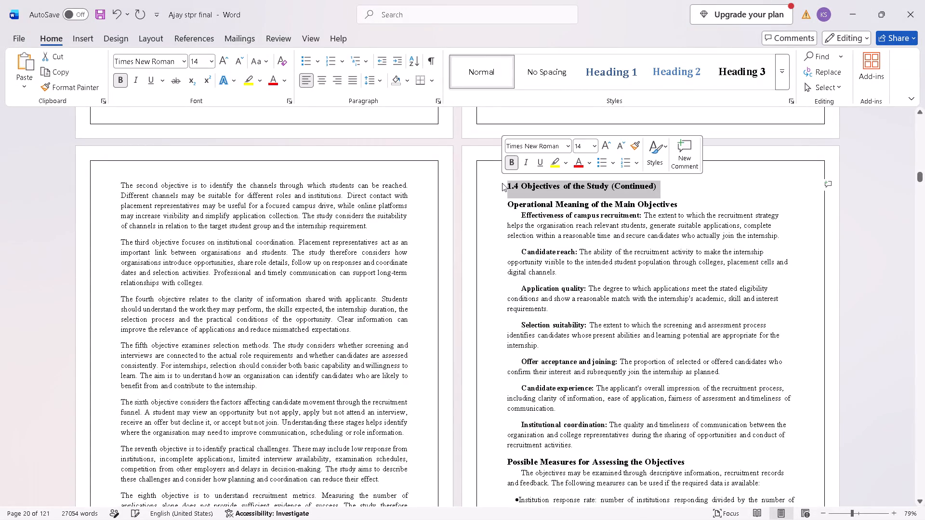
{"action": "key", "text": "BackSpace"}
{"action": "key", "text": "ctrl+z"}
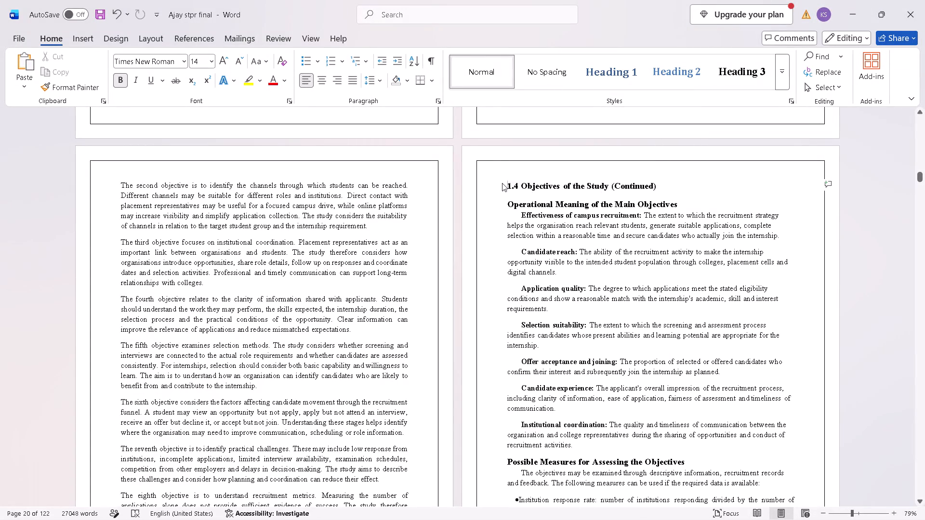
Examine the page layout from the assessment measures through the "1.5 Theoretical Framework" subsections and back to the continued objectives page.
{"action": "scroll", "coordinate": [524, 209], "scroll_direction": "down", "scroll_amount": 2}
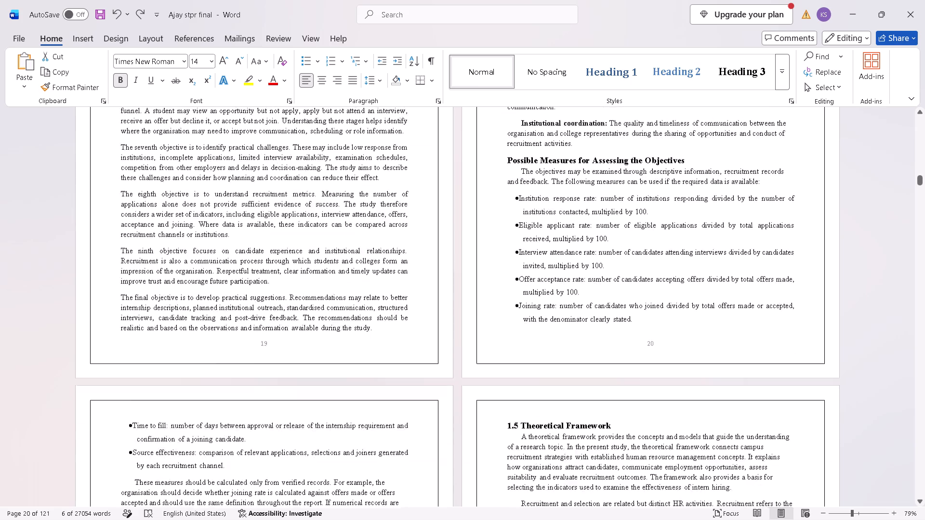
{"action": "scroll", "coordinate": [524, 209], "scroll_direction": "down", "scroll_amount": 2}
{"action": "scroll", "coordinate": [524, 209], "scroll_direction": "up", "scroll_amount": 10}
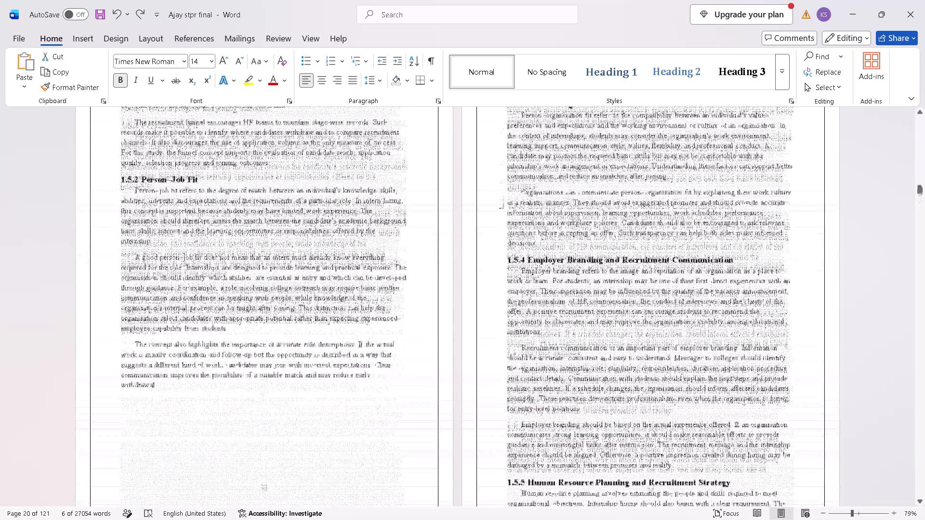
{"action": "scroll", "coordinate": [524, 209], "scroll_direction": "up", "scroll_amount": 5}
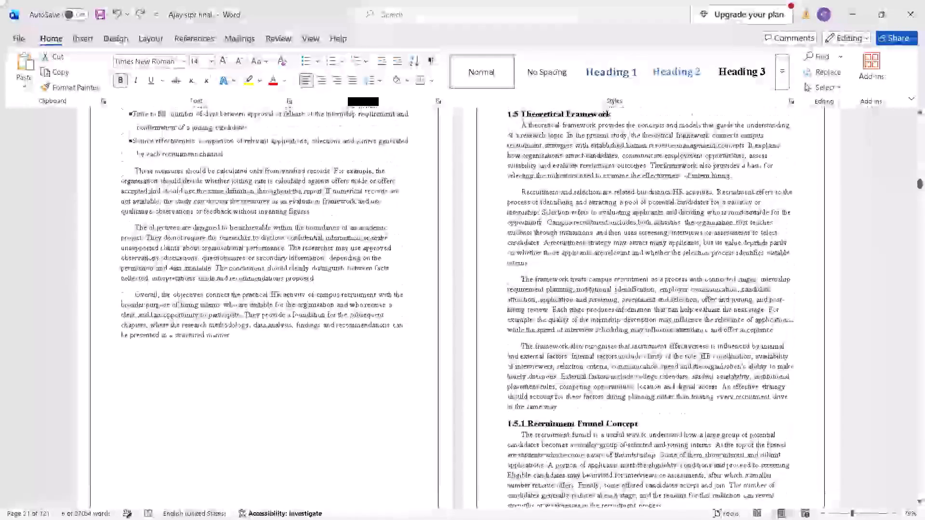
{"action": "scroll", "coordinate": [524, 209], "scroll_direction": "up", "scroll_amount": 6}
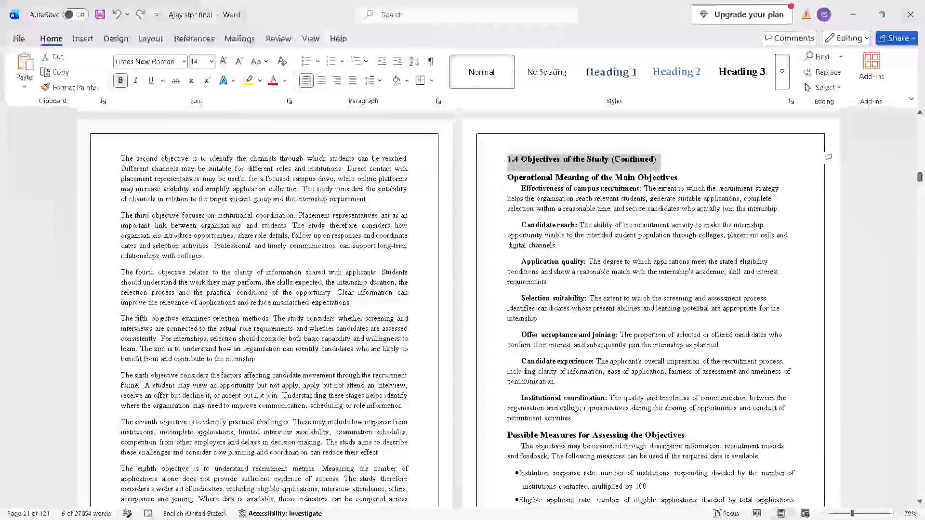
{"action": "scroll", "coordinate": [524, 209], "scroll_direction": "up", "scroll_amount": 1}
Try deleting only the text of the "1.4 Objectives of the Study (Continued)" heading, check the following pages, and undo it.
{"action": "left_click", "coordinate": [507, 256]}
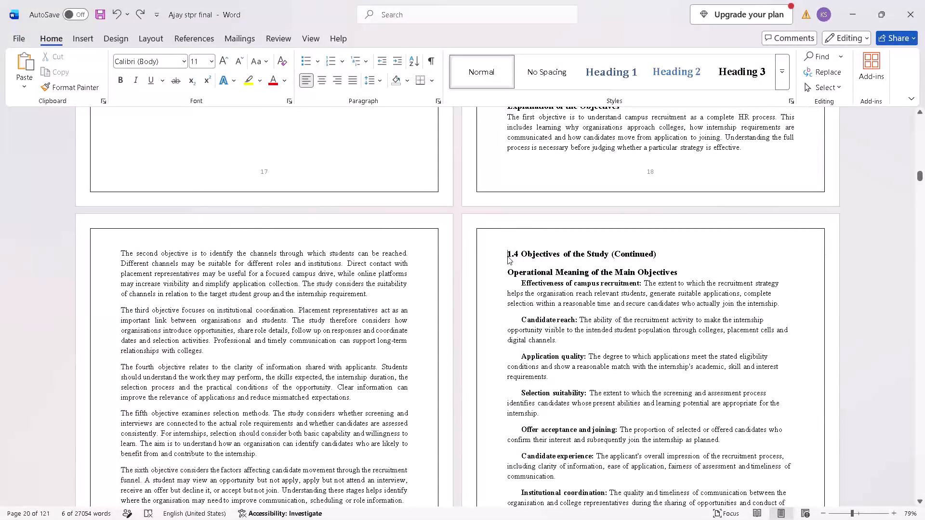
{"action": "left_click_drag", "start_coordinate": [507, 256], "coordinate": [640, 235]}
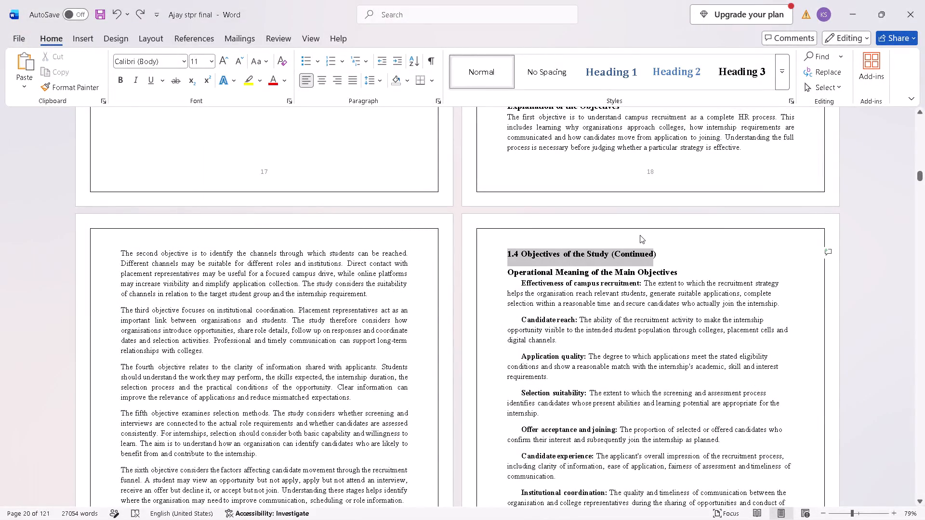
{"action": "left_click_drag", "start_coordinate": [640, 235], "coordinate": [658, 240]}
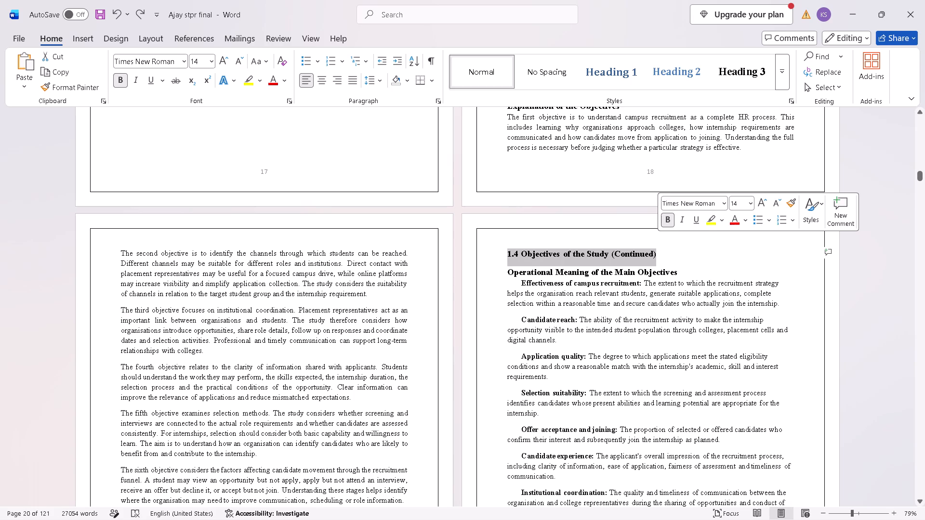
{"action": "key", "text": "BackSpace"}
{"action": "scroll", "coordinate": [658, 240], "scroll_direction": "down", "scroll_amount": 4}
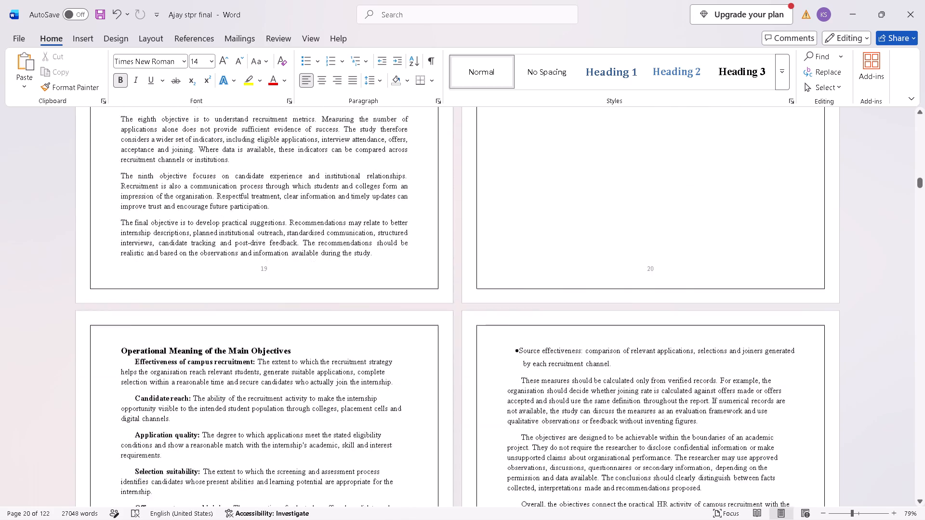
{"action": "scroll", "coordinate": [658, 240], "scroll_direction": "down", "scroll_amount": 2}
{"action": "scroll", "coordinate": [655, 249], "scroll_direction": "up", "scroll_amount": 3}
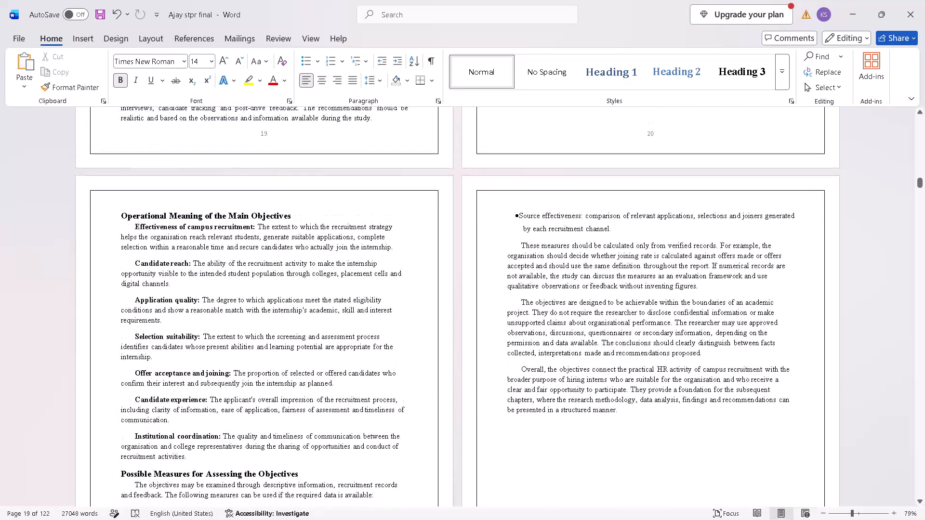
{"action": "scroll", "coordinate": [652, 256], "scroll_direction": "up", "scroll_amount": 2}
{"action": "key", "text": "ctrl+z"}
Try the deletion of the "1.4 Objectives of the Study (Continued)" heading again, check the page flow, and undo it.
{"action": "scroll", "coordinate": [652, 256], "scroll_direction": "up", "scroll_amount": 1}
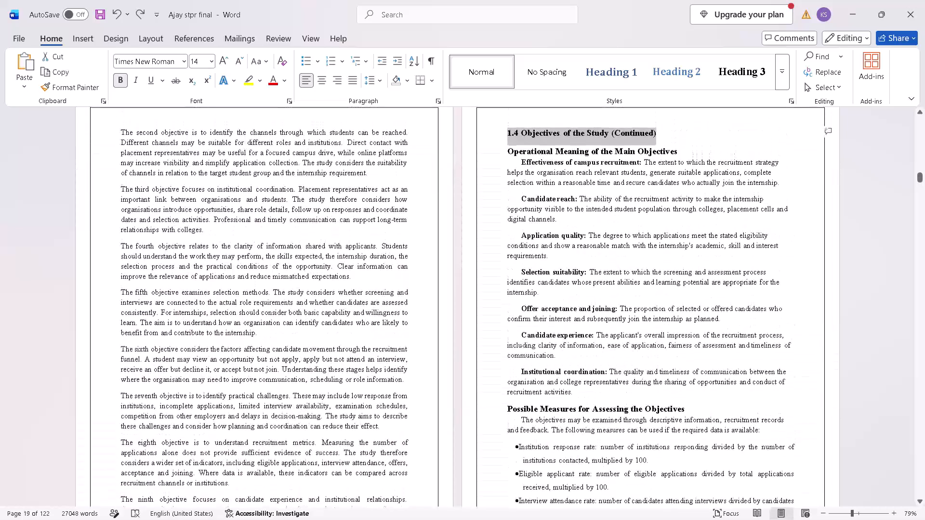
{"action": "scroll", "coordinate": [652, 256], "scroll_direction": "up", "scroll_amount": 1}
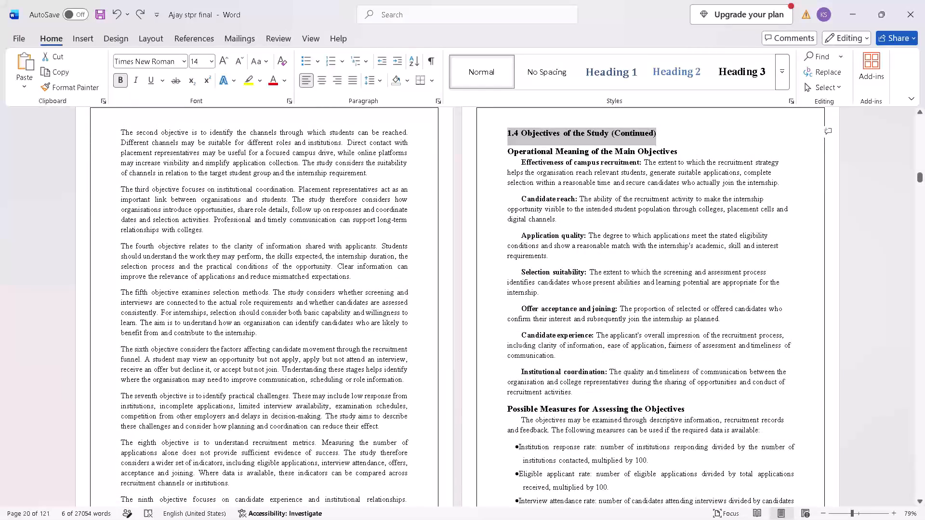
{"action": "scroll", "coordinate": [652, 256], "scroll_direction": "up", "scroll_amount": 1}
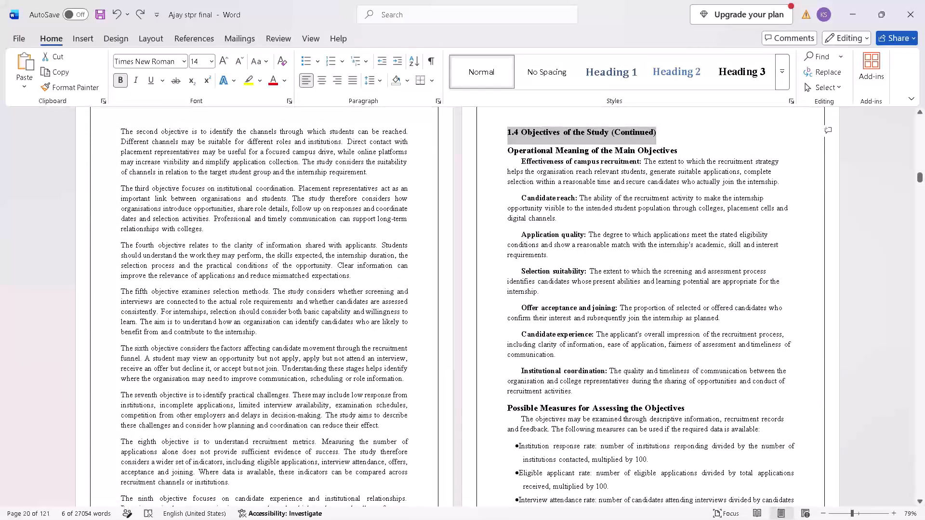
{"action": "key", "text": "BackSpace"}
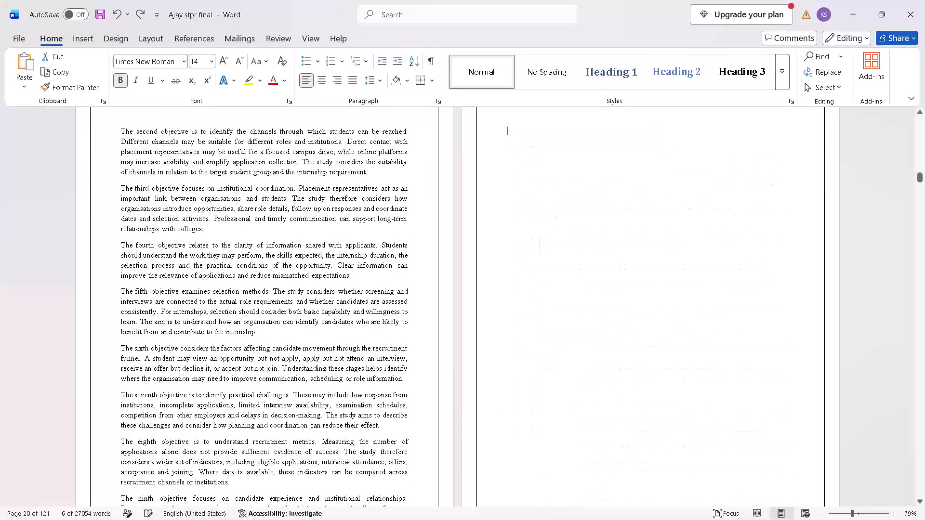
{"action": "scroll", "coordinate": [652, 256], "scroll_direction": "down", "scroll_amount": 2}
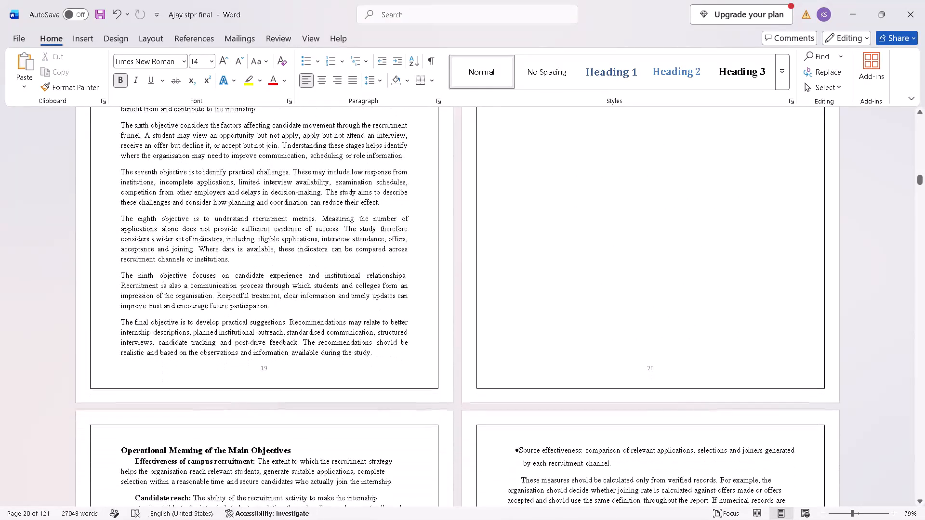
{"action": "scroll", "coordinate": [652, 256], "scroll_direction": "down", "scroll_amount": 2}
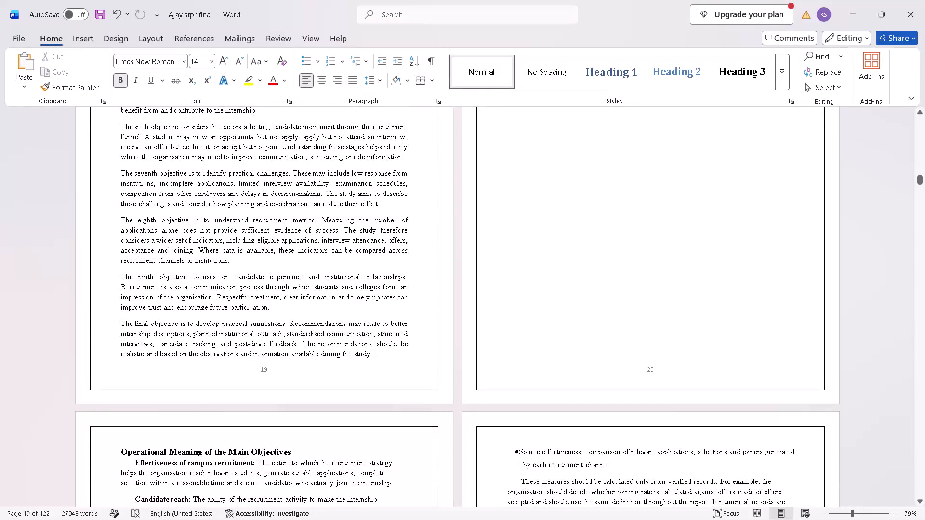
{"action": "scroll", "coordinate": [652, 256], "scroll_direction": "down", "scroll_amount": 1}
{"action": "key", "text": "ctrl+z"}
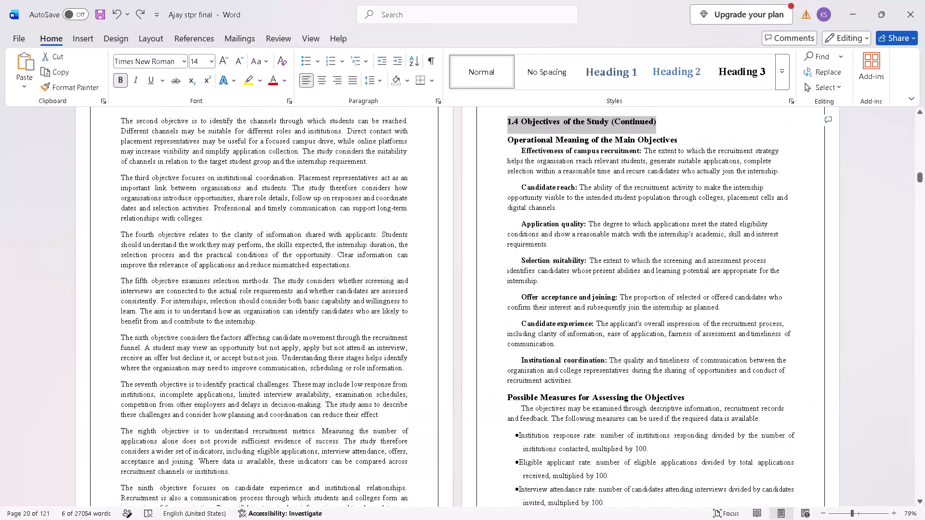
Delete the "1.4 Objectives of the Study (Continued)" heading and remove the blank page before "Operational Meaning of the Main Objectives".
{"action": "key", "text": "BackSpace"}
{"action": "scroll", "coordinate": [652, 256], "scroll_direction": "up", "scroll_amount": 2}
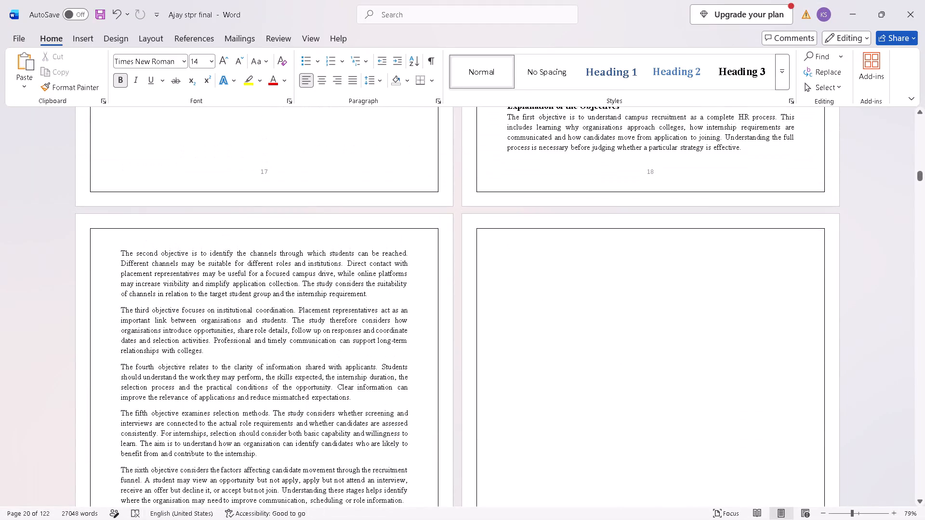
{"action": "scroll", "coordinate": [652, 256], "scroll_direction": "down", "scroll_amount": 6}
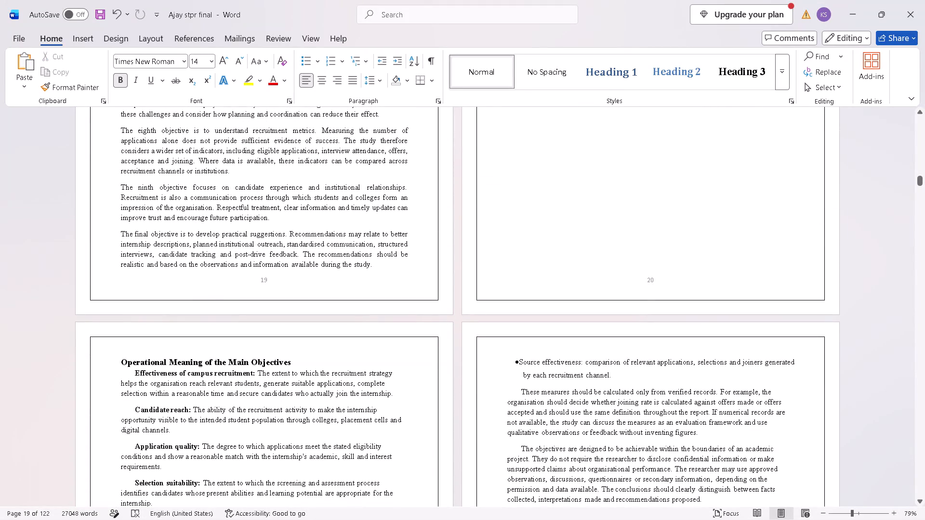
{"action": "left_click", "coordinate": [119, 364]}
{"action": "key", "text": "BackSpace"}
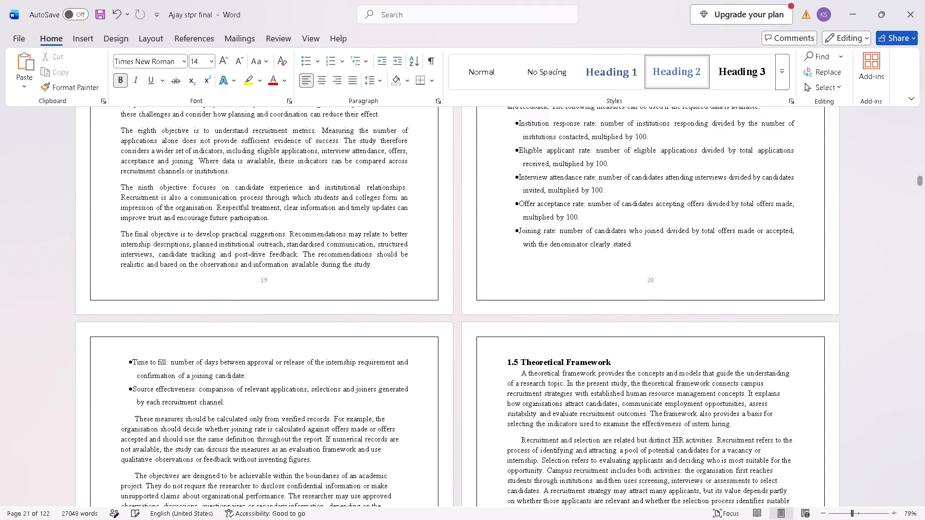
Remove the first-line indent from the "Effectiveness of campus recruitment" paragraph under "Operational Meaning of the Main Objectives".
{"action": "scroll", "coordinate": [119, 364], "scroll_direction": "up", "scroll_amount": 2}
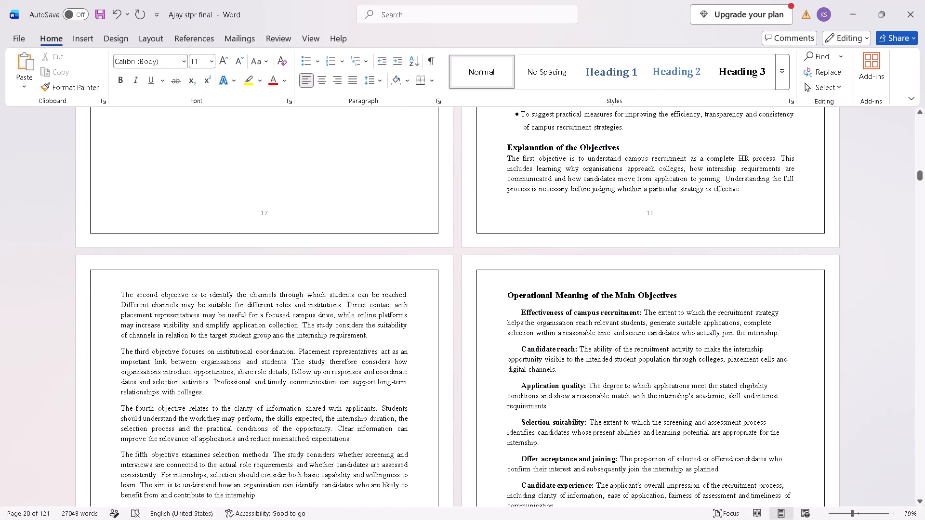
{"action": "left_click", "coordinate": [522, 313]}
{"action": "key", "text": "BackSpace"}
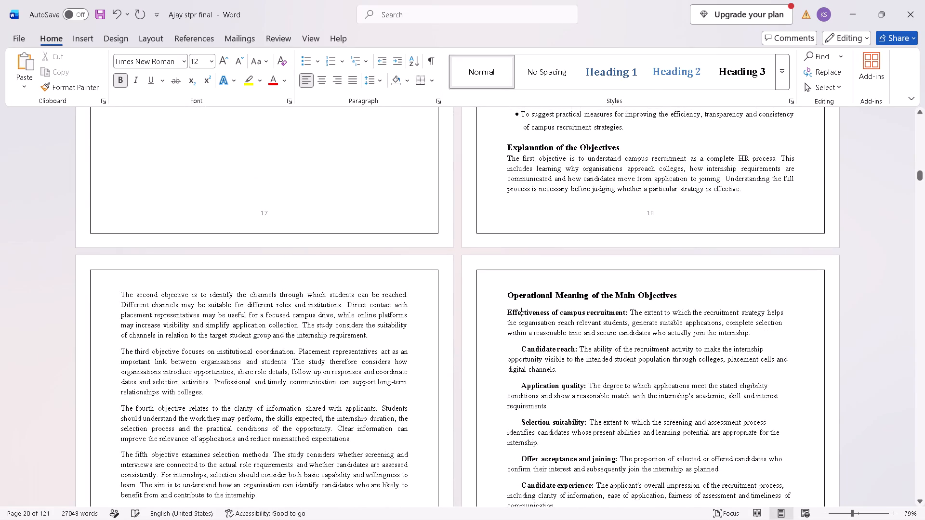
Remove the first-line indents from the definitions "Candidate reach" through "Institutional coordination" under Operational Meaning of the Main Objectives.
{"action": "left_click", "coordinate": [524, 349]}
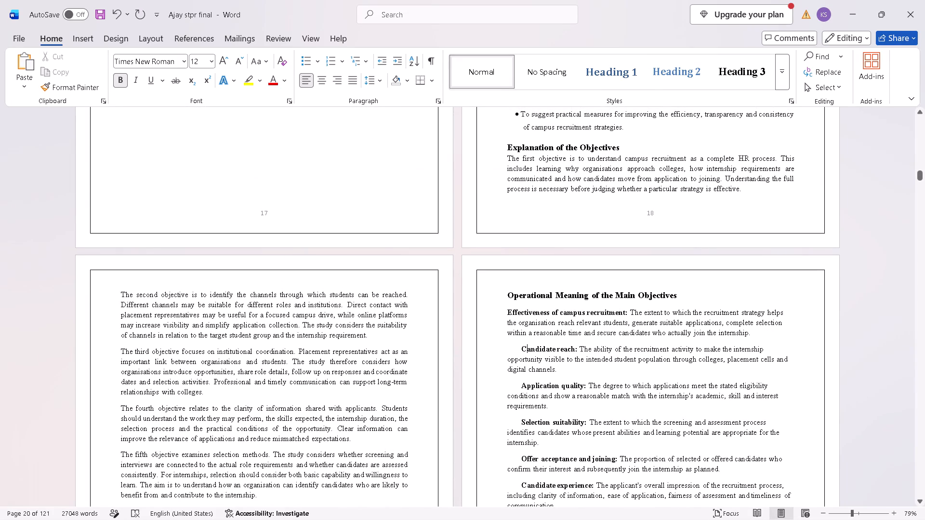
{"action": "left_click", "coordinate": [522, 349]}
{"action": "key", "text": "BackSpace"}
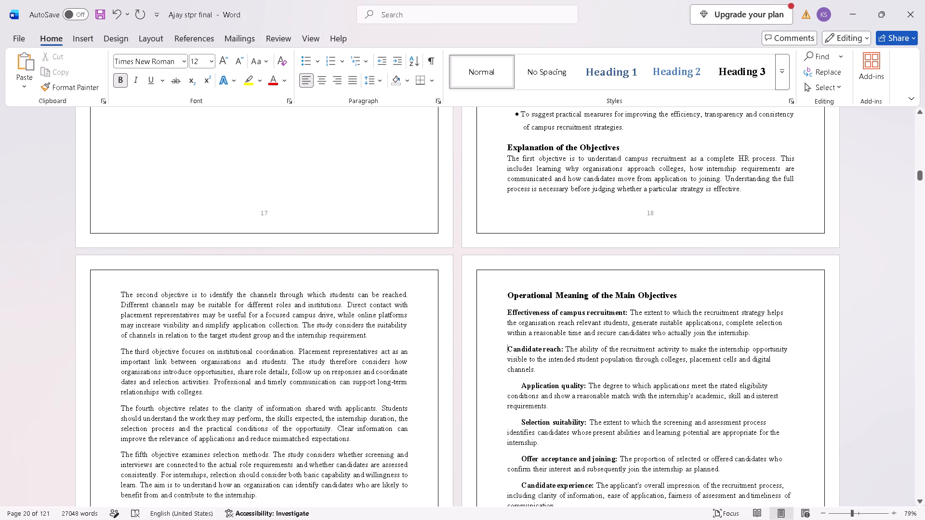
{"action": "left_click", "coordinate": [521, 390]}
{"action": "key", "text": "BackSpace"}
{"action": "left_click", "coordinate": [521, 413]}
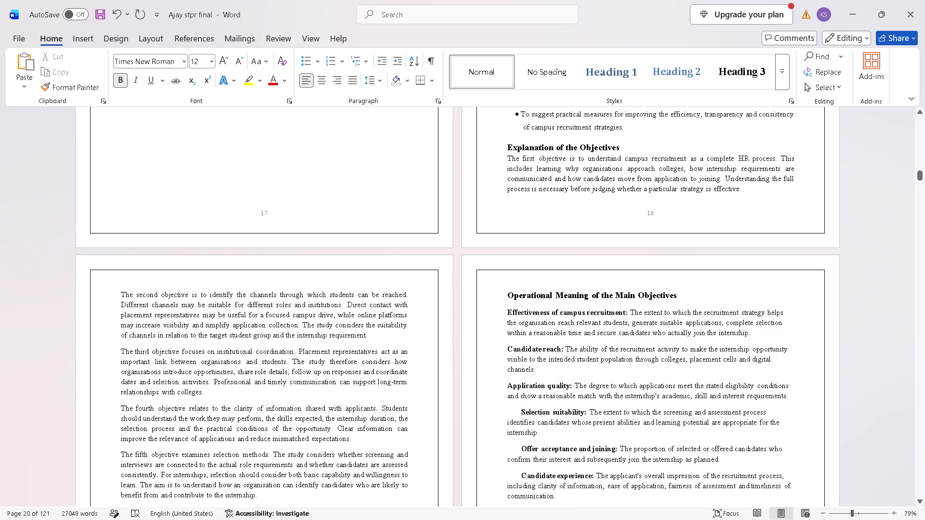
{"action": "key", "text": "BackSpace"}
{"action": "left_click", "coordinate": [523, 440]}
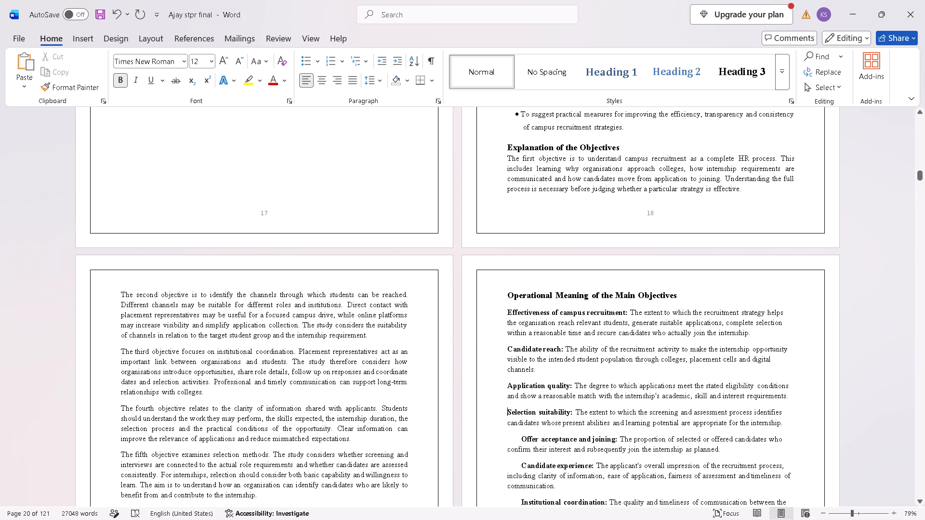
{"action": "key", "text": "BackSpace"}
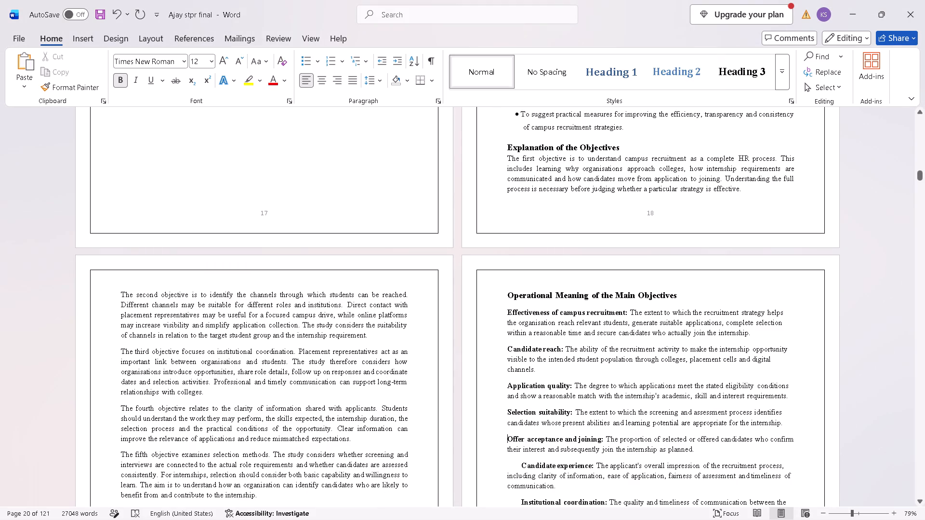
{"action": "left_click", "coordinate": [521, 467]}
{"action": "key", "text": "BackSpace"}
{"action": "scroll", "coordinate": [521, 467], "scroll_direction": "down", "scroll_amount": 1}
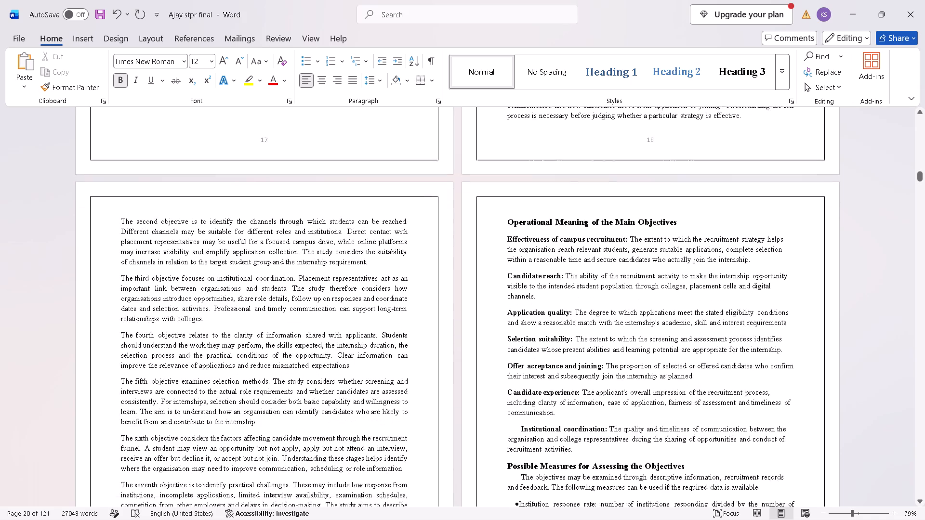
{"action": "scroll", "coordinate": [521, 467], "scroll_direction": "down", "scroll_amount": 1}
{"action": "left_click", "coordinate": [520, 401]}
{"action": "key", "text": "BackSpace"}
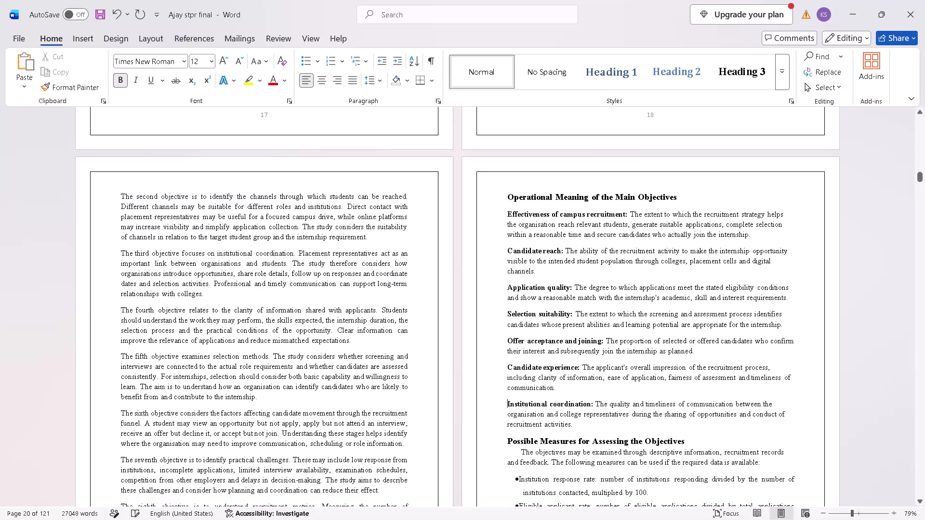
Remove the first-line indent from the introductory paragraph under "Possible Measures for Assessing the Objectives".
{"action": "scroll", "coordinate": [520, 401], "scroll_direction": "down", "scroll_amount": 1}
{"action": "left_click", "coordinate": [523, 353]}
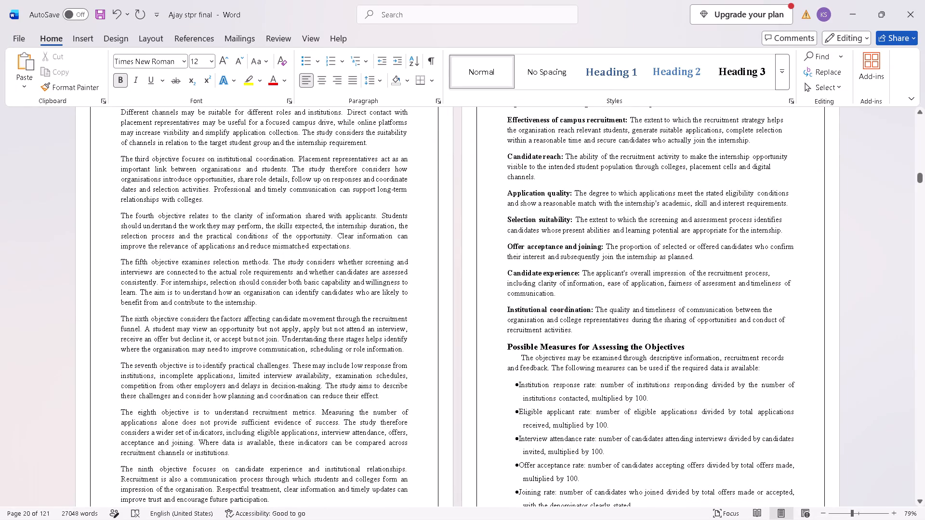
{"action": "key", "text": "BackSpace"}
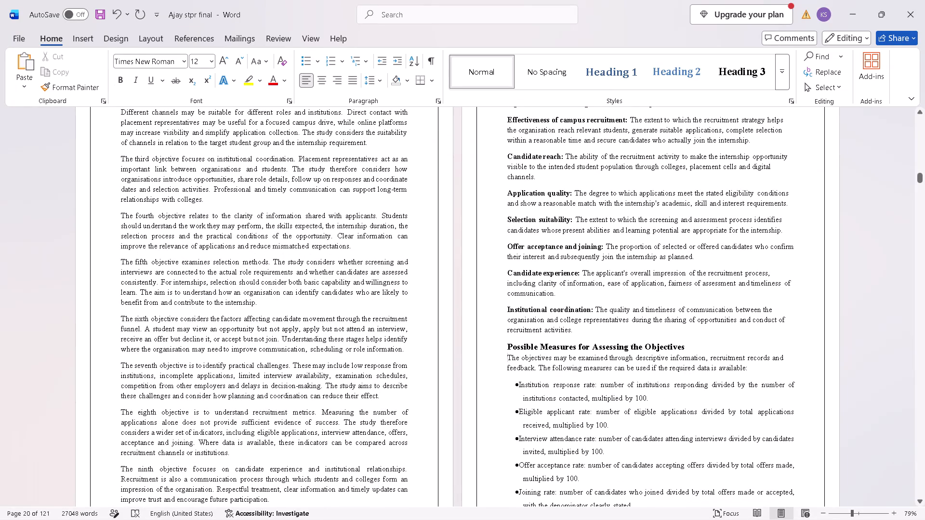
Insert a space between the bullet and the text of the "Institution response rate" item.
{"action": "left_click", "coordinate": [513, 384]}
{"action": "key", "text": "Left"}
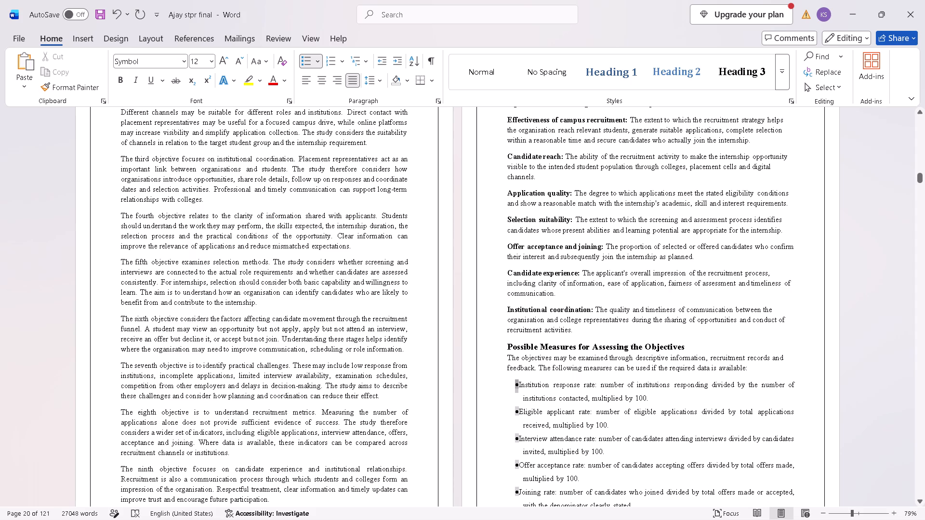
{"action": "key", "text": "Right"}
{"action": "key", "text": "space"}
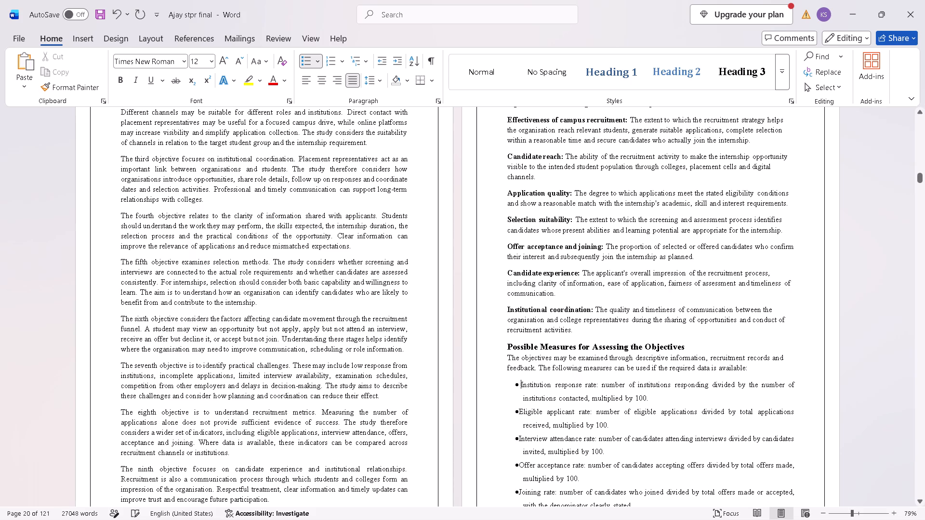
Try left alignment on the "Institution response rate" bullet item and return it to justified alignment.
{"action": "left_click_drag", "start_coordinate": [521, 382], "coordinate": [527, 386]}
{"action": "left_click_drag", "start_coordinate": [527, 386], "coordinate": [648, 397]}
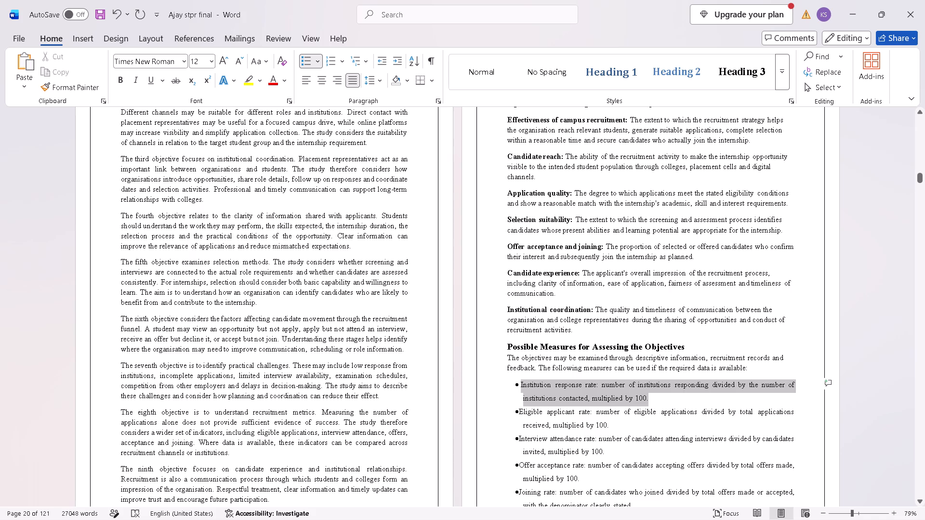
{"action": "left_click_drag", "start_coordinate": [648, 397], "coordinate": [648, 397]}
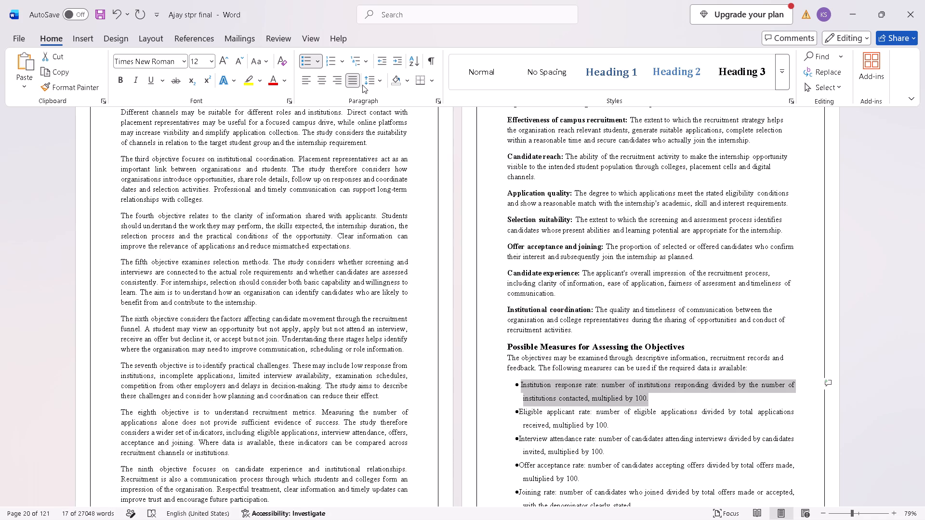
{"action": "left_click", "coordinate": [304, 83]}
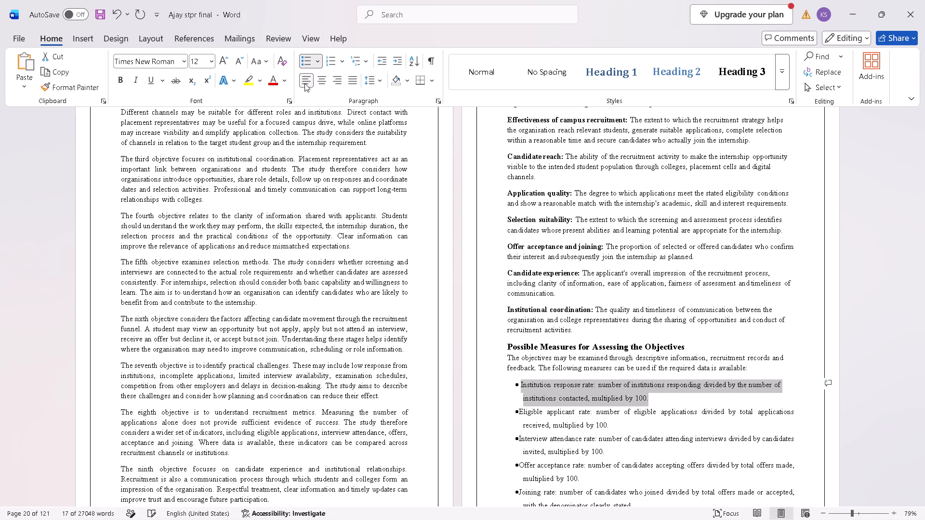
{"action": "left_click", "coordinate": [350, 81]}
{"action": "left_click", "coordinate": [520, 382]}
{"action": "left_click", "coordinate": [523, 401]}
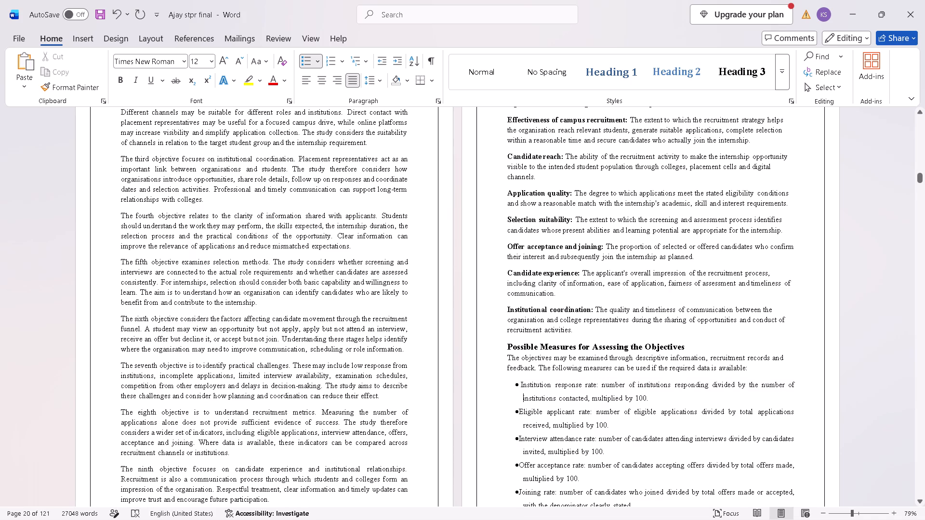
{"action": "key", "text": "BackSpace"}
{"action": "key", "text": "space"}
Insert a space after the bullet of each remaining measure on page 20, from "Eligible applicant rate" to "Time to fill".
{"action": "scroll", "coordinate": [523, 401], "scroll_direction": "down", "scroll_amount": 1}
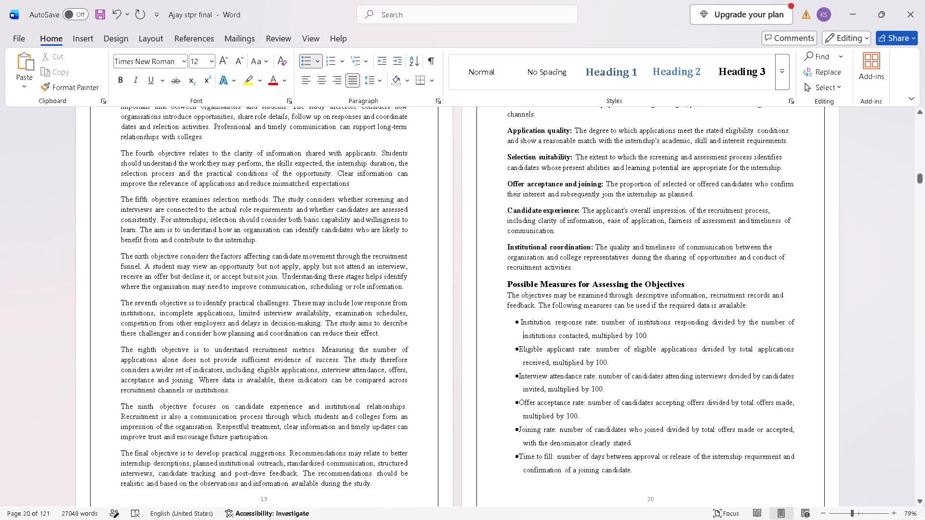
{"action": "scroll", "coordinate": [523, 401], "scroll_direction": "down", "scroll_amount": 1}
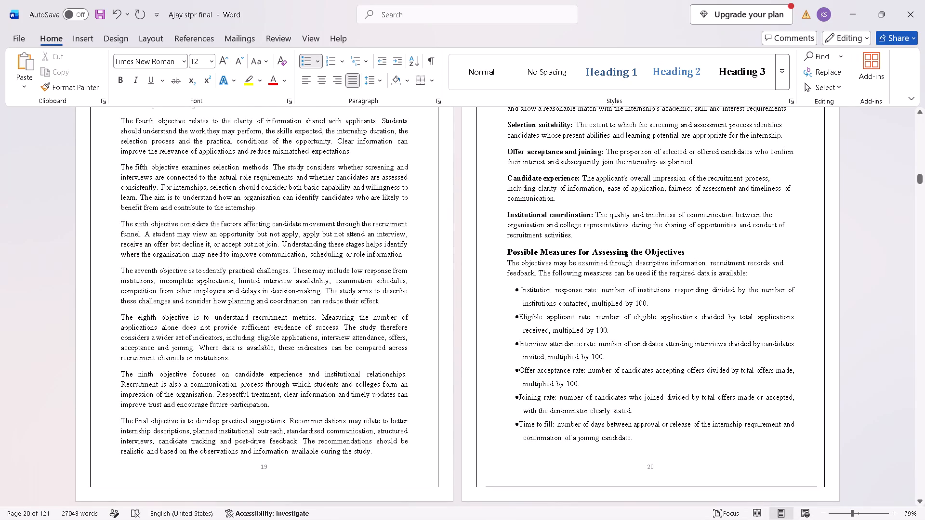
{"action": "left_click", "coordinate": [520, 319]}
{"action": "key", "text": "space"}
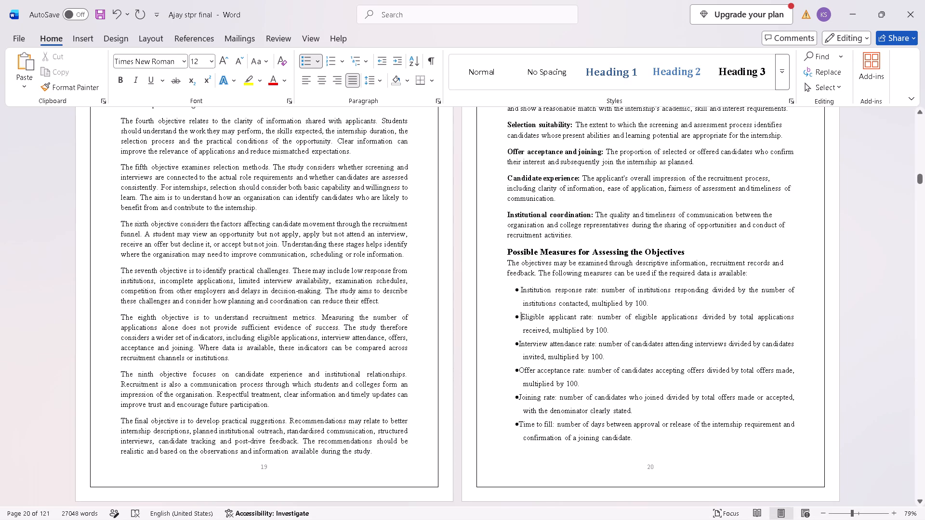
{"action": "left_click", "coordinate": [520, 344]}
{"action": "key", "text": "space"}
{"action": "left_click", "coordinate": [521, 373]}
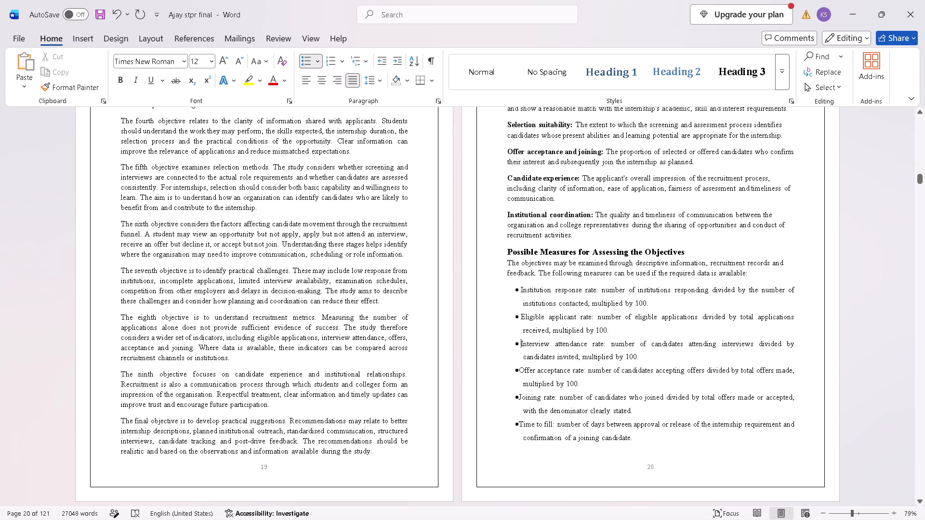
{"action": "key", "text": "space"}
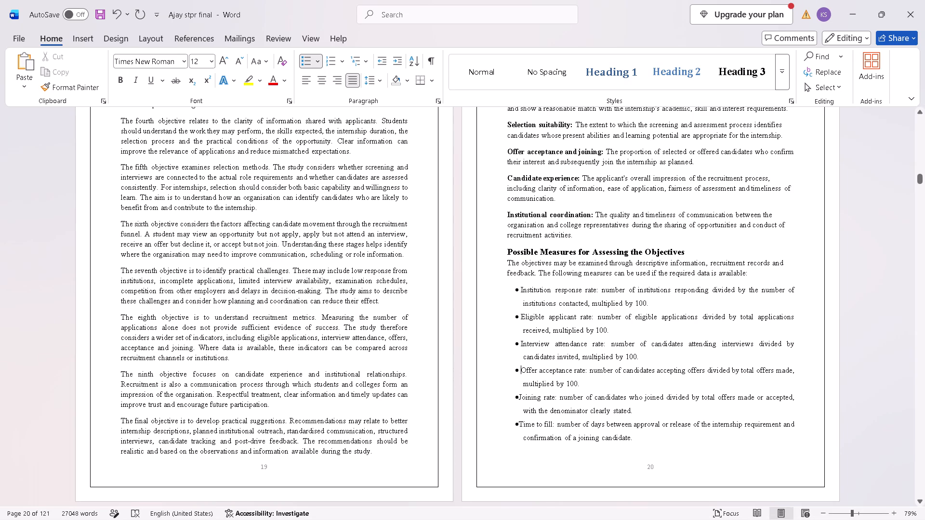
{"action": "left_click", "coordinate": [520, 397]}
{"action": "key", "text": "space"}
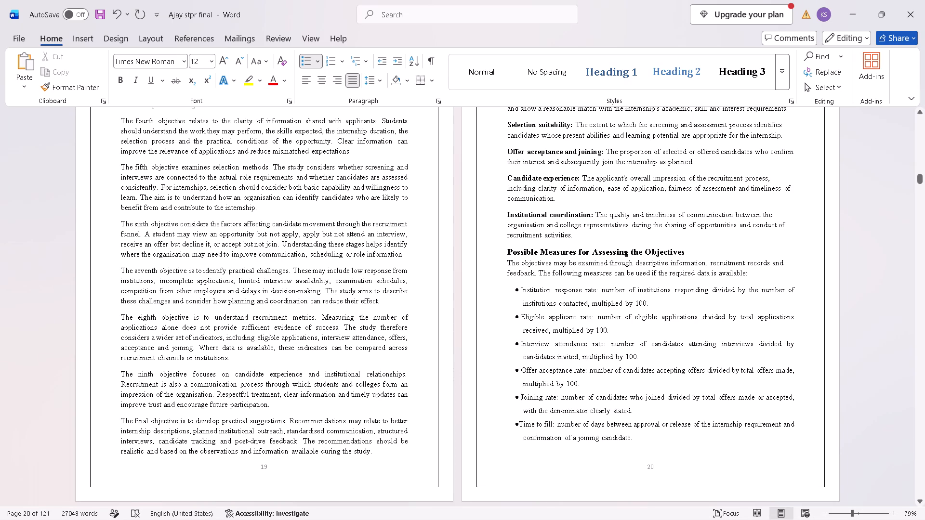
{"action": "left_click", "coordinate": [520, 423]}
{"action": "key", "text": "space"}
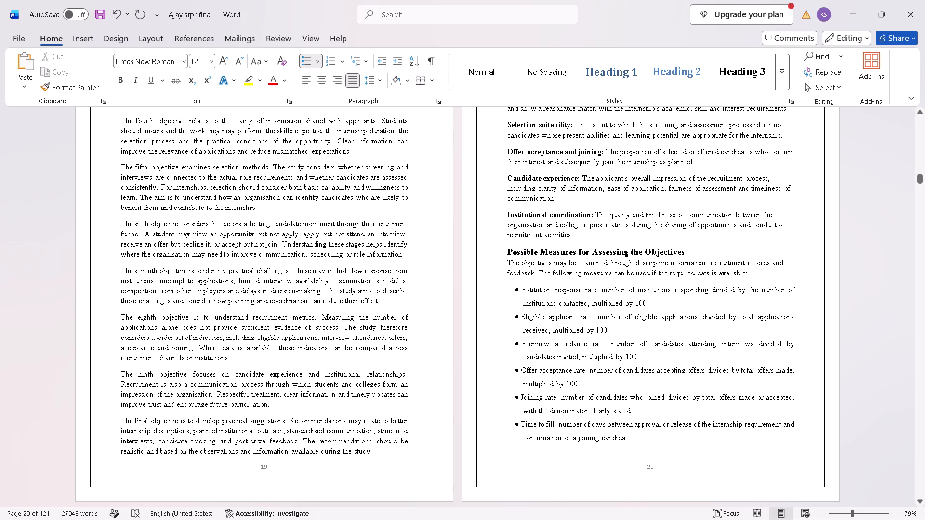
Review the indents and bullet spacing across the objectives pages and the following 1.5 Theoretical Framework pages.
{"action": "scroll", "coordinate": [530, 458], "scroll_direction": "down", "scroll_amount": 4}
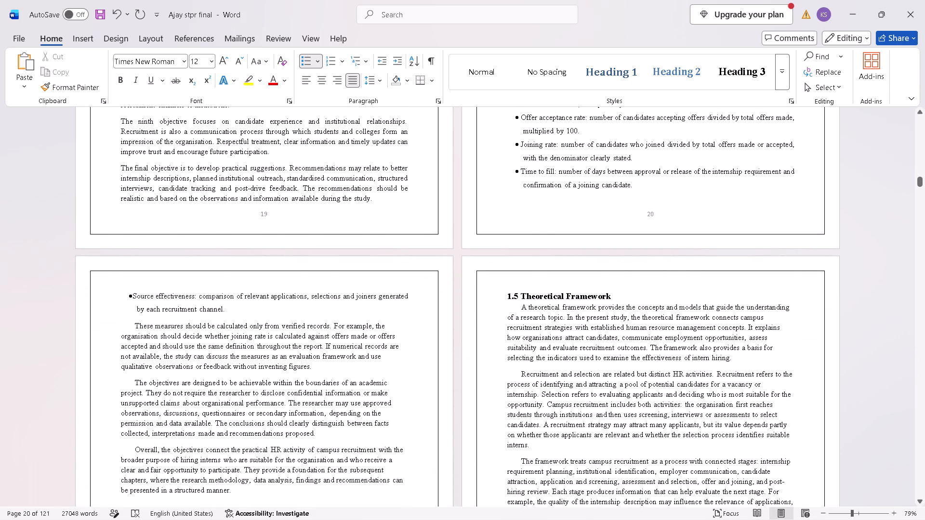
{"action": "scroll", "coordinate": [172, 295], "scroll_direction": "up", "scroll_amount": 6}
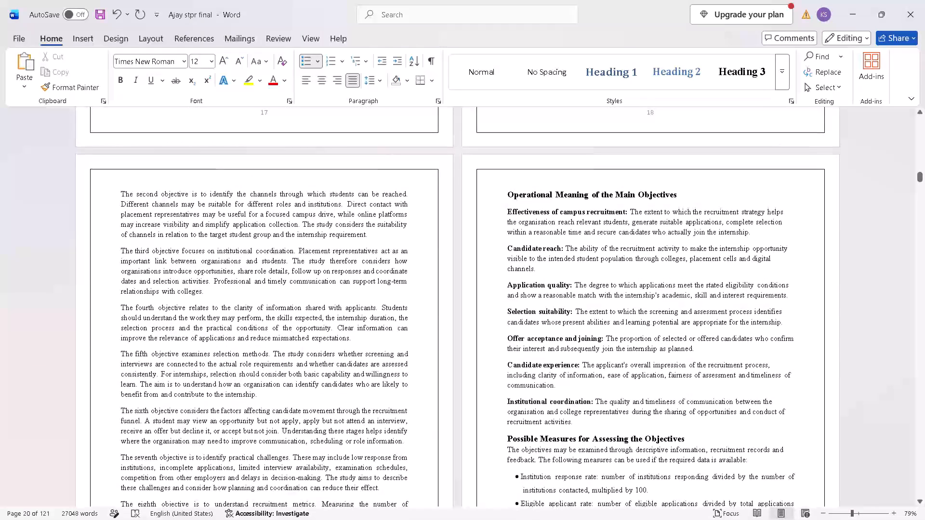
{"action": "scroll", "coordinate": [172, 295], "scroll_direction": "down", "scroll_amount": 2}
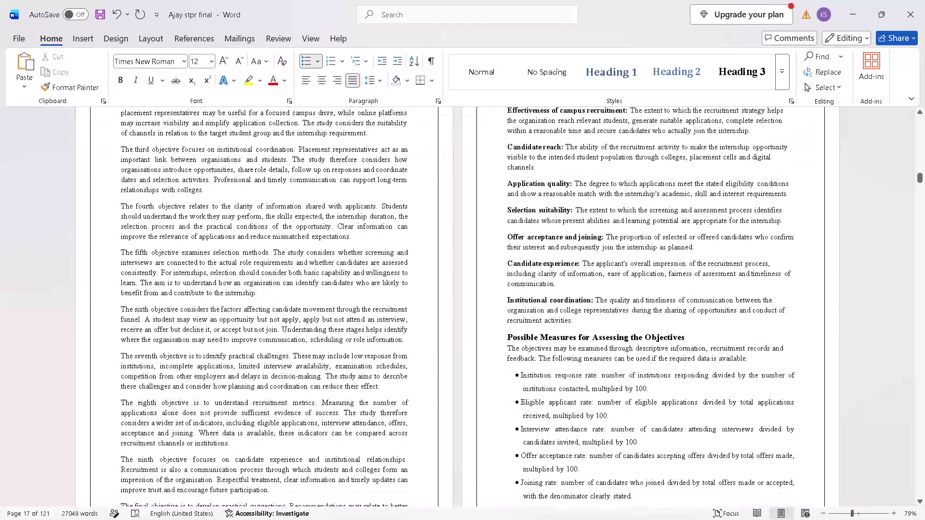
{"action": "scroll", "coordinate": [172, 295], "scroll_direction": "down", "scroll_amount": 2}
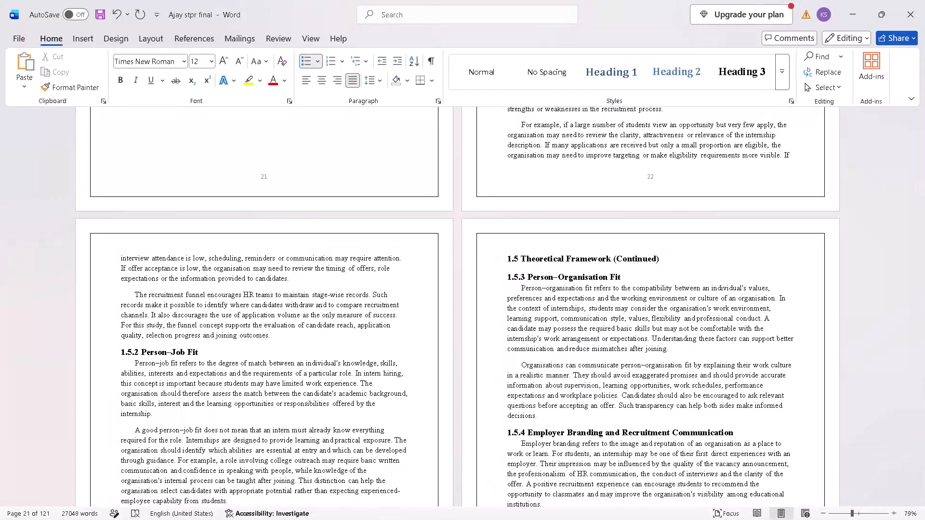
{"action": "scroll", "coordinate": [520, 241], "scroll_direction": "up", "scroll_amount": 2}
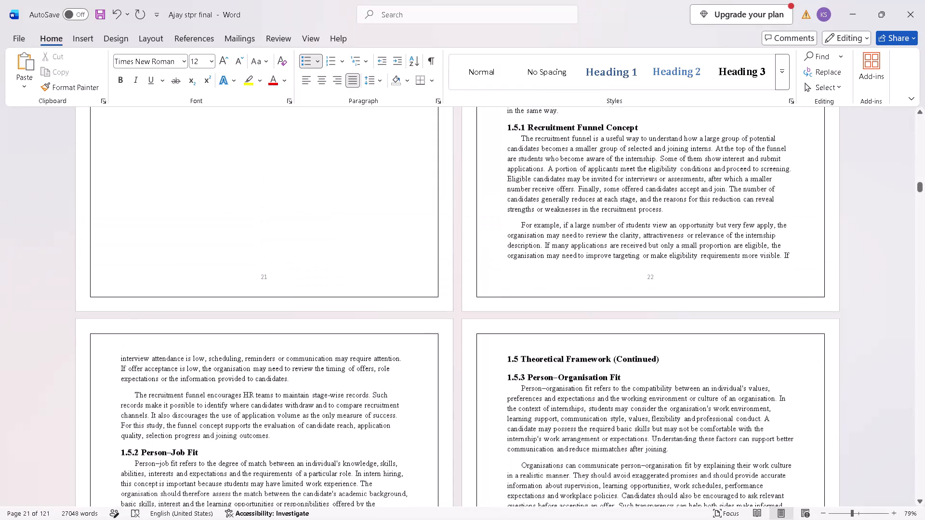
{"action": "scroll", "coordinate": [520, 241], "scroll_direction": "up", "scroll_amount": 7}
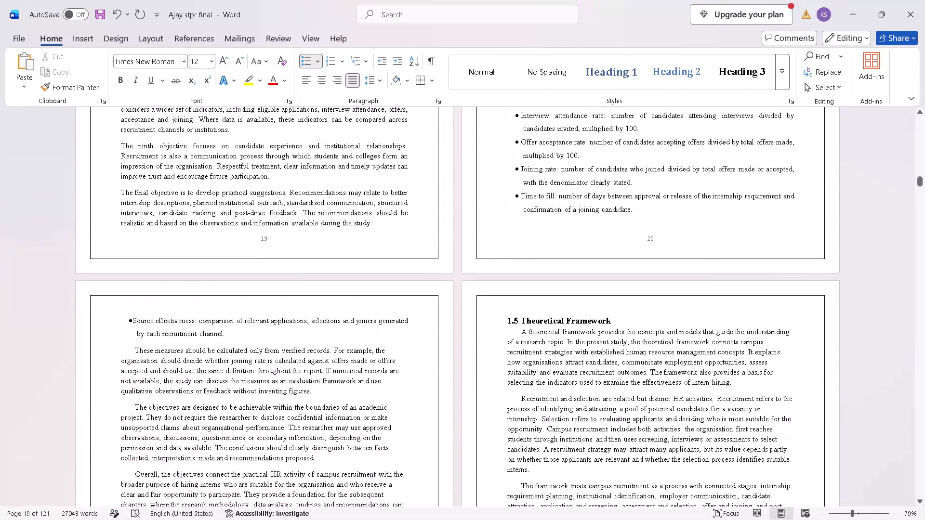
{"action": "scroll", "coordinate": [520, 241], "scroll_direction": "up", "scroll_amount": 4}
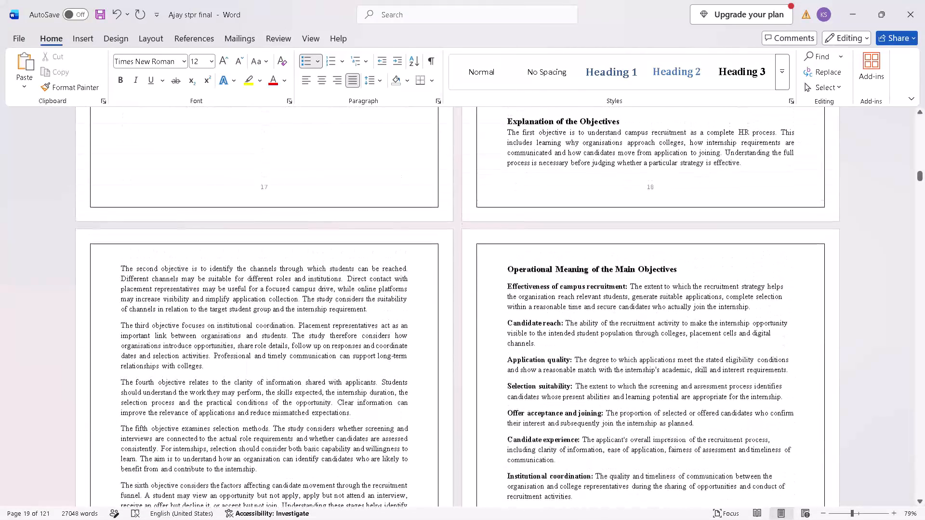
Review the alignment, indents and bullet spacing from the Scope of the Study pages through the start of 1.5 Theoretical Framework.
{"action": "scroll", "coordinate": [520, 241], "scroll_direction": "up", "scroll_amount": 2}
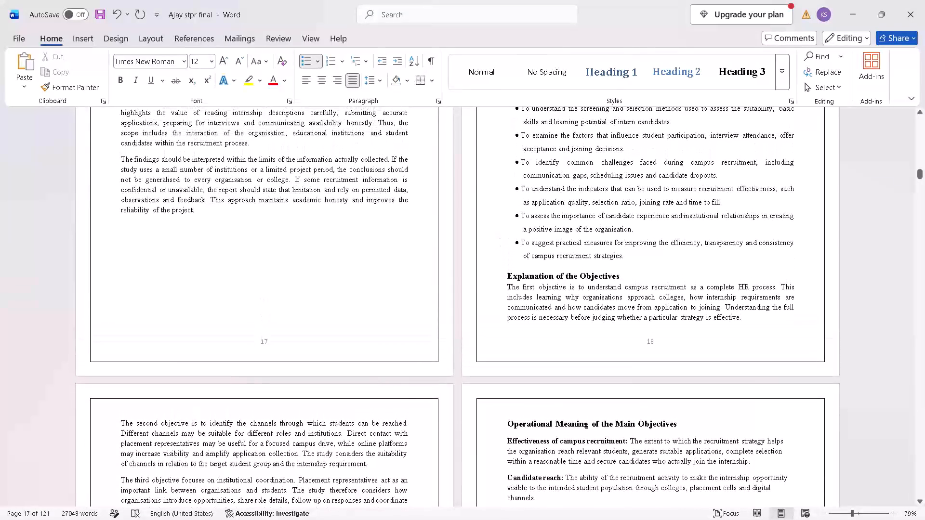
{"action": "scroll", "coordinate": [520, 241], "scroll_direction": "up", "scroll_amount": 1}
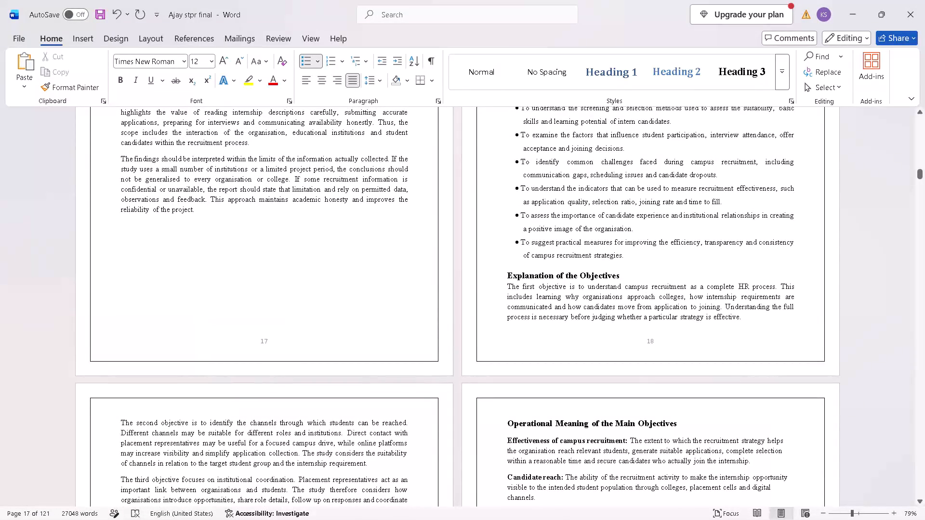
{"action": "scroll", "coordinate": [526, 261], "scroll_direction": "up", "scroll_amount": 4}
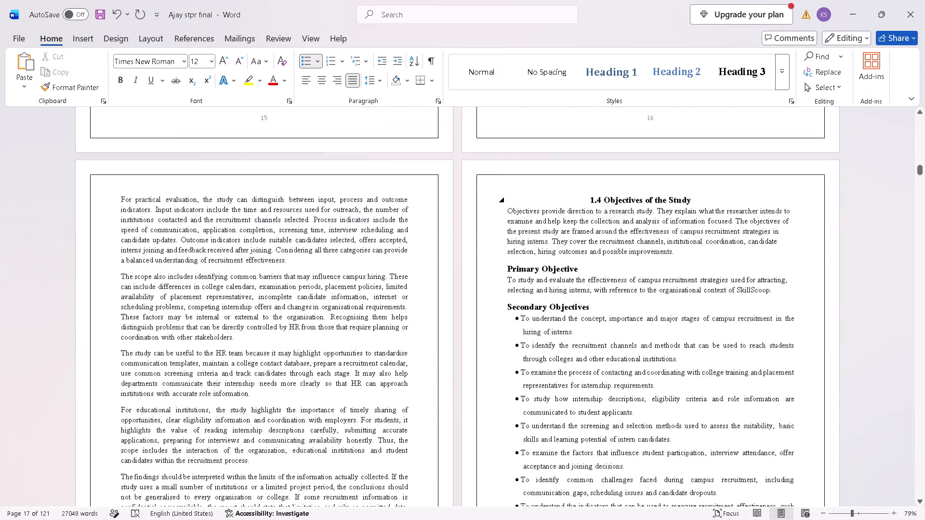
{"action": "scroll", "coordinate": [526, 261], "scroll_direction": "up", "scroll_amount": 1}
{"action": "scroll", "coordinate": [526, 261], "scroll_direction": "down", "scroll_amount": 1}
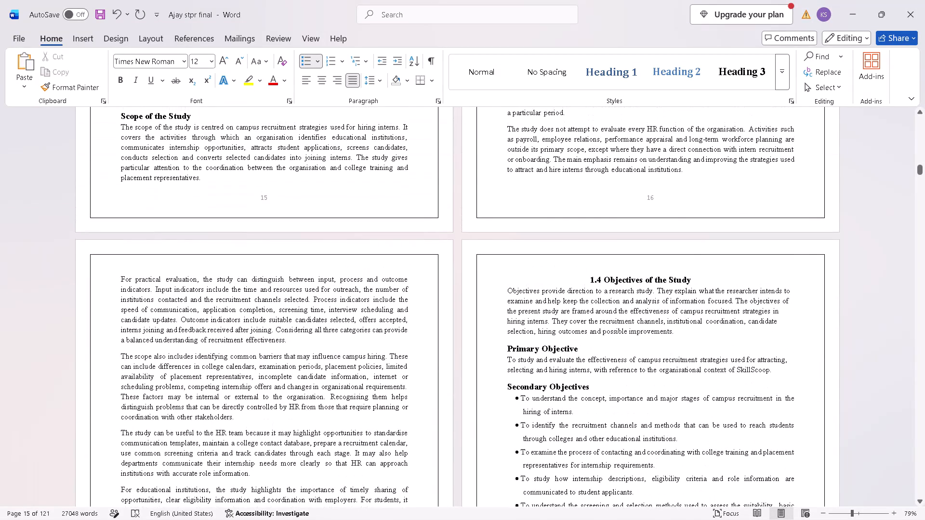
{"action": "scroll", "coordinate": [526, 261], "scroll_direction": "down", "scroll_amount": 3}
{"action": "scroll", "coordinate": [526, 261], "scroll_direction": "up", "scroll_amount": 2}
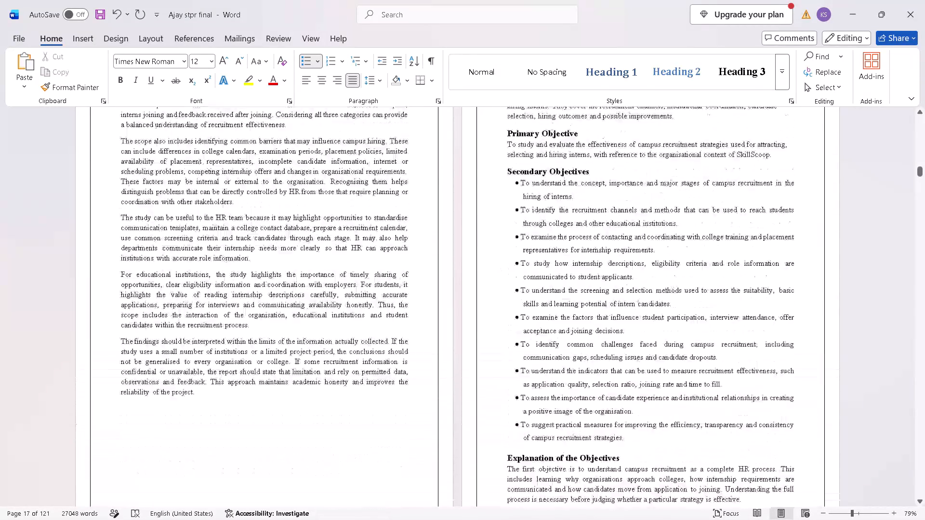
{"action": "scroll", "coordinate": [526, 261], "scroll_direction": "up", "scroll_amount": 4}
{"action": "scroll", "coordinate": [526, 261], "scroll_direction": "down", "scroll_amount": 1}
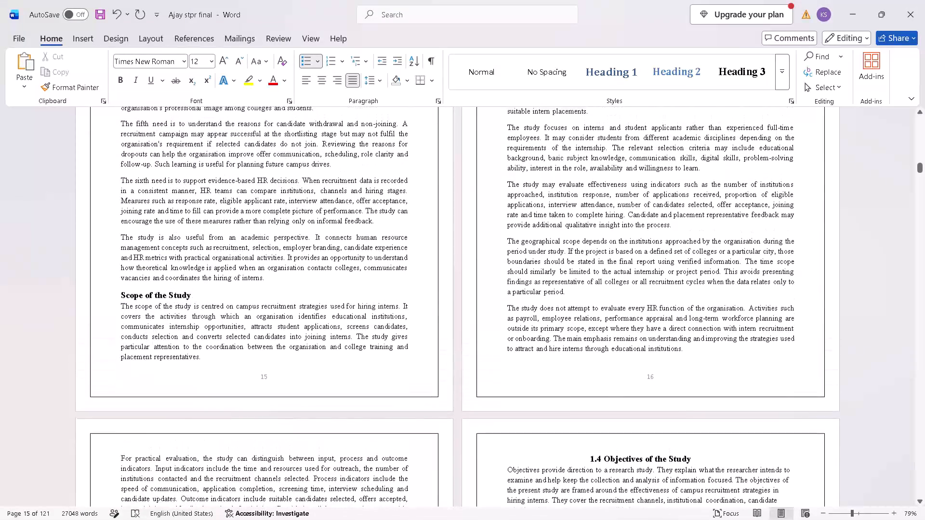
{"action": "scroll", "coordinate": [526, 261], "scroll_direction": "down", "scroll_amount": 1}
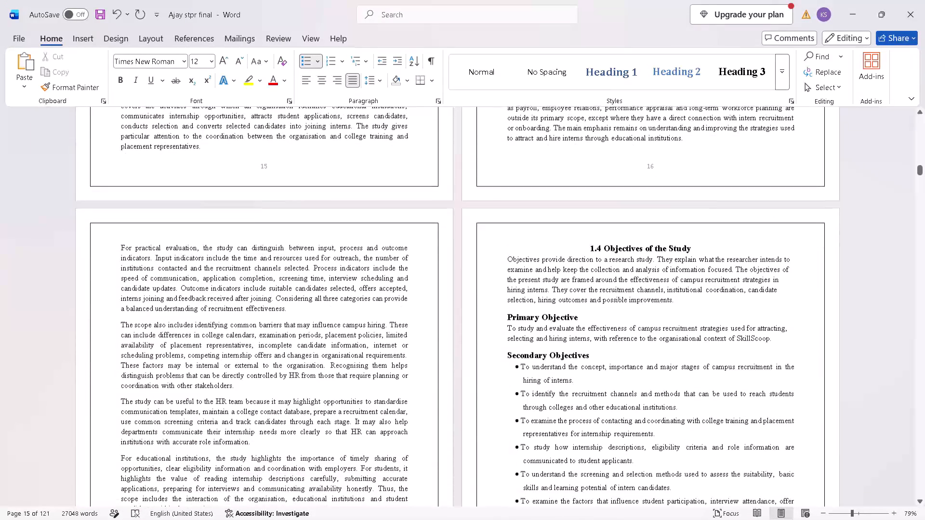
{"action": "scroll", "coordinate": [526, 261], "scroll_direction": "down", "scroll_amount": 1}
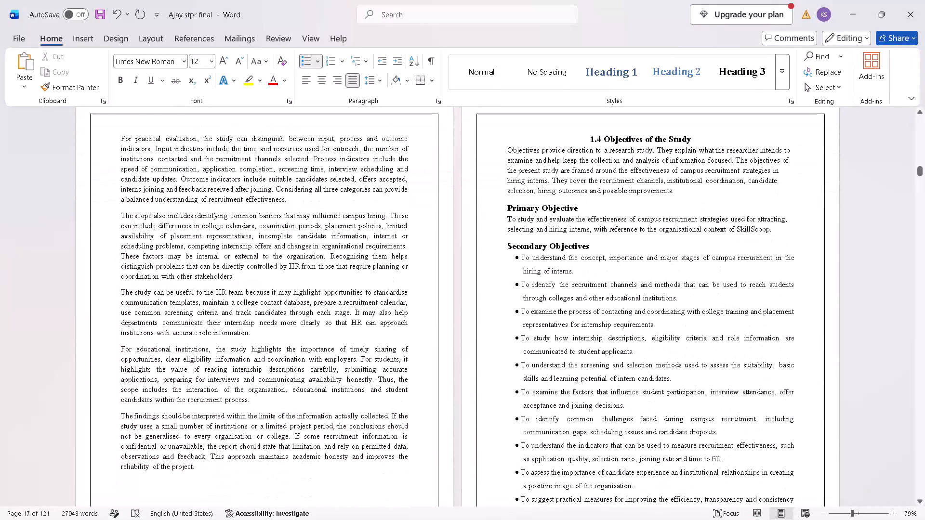
{"action": "scroll", "coordinate": [526, 261], "scroll_direction": "down", "scroll_amount": 2}
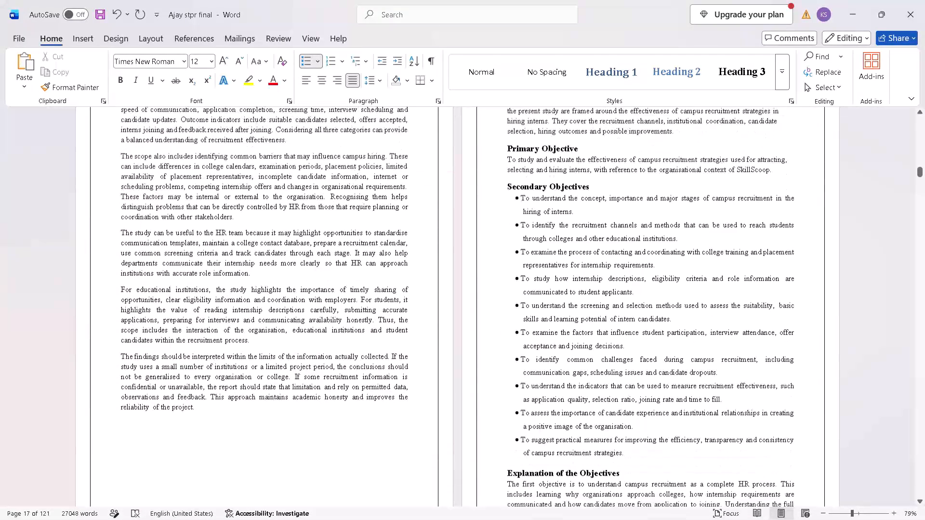
{"action": "scroll", "coordinate": [526, 261], "scroll_direction": "down", "scroll_amount": 3}
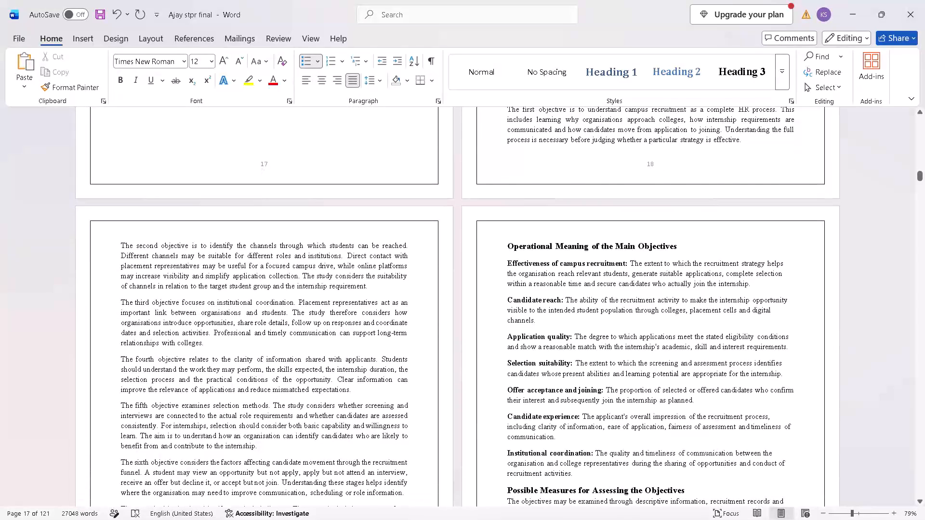
{"action": "scroll", "coordinate": [526, 261], "scroll_direction": "right", "scroll_amount": 1}
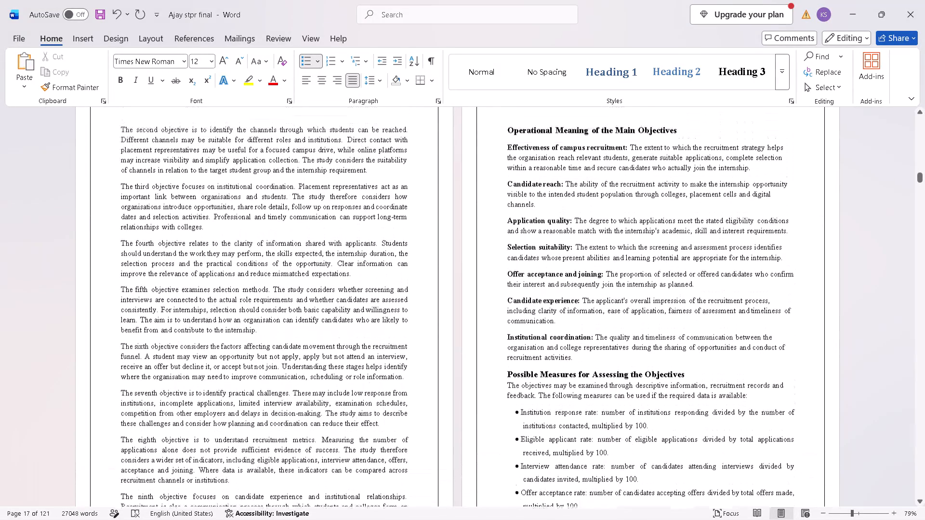
{"action": "scroll", "coordinate": [526, 261], "scroll_direction": "right", "scroll_amount": 1}
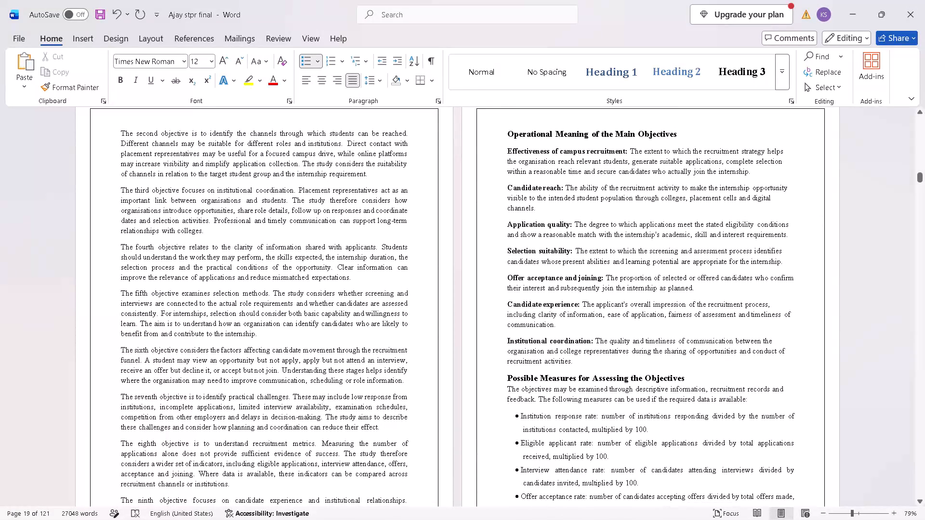
{"action": "scroll", "coordinate": [526, 261], "scroll_direction": "down", "scroll_amount": 1}
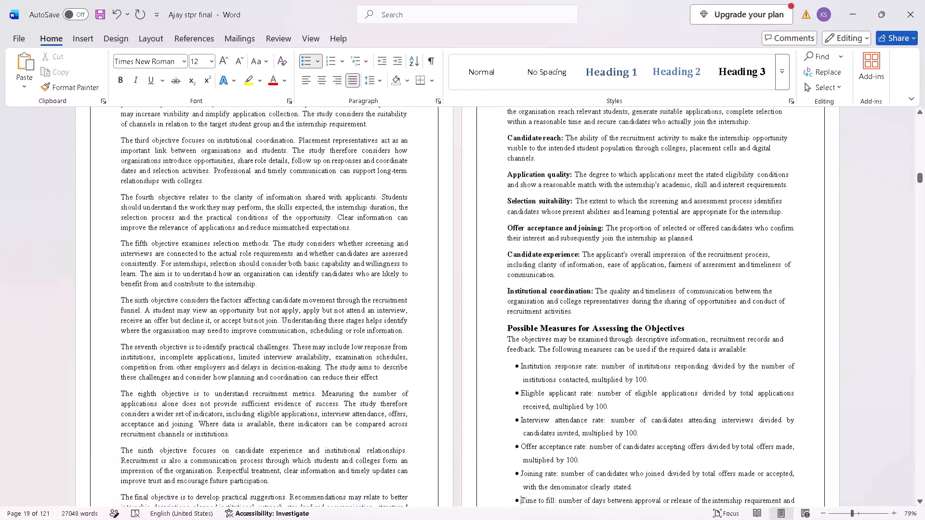
{"action": "scroll", "coordinate": [526, 261], "scroll_direction": "down", "scroll_amount": 4}
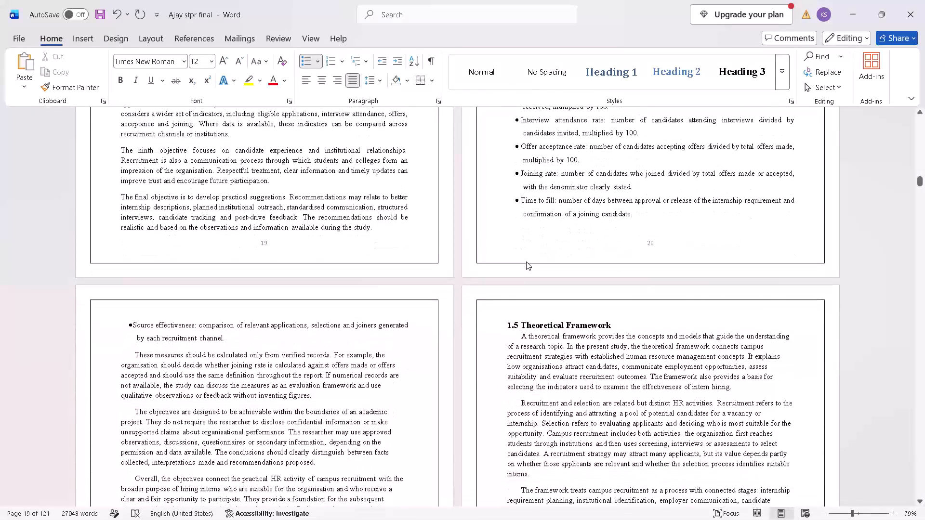
{"action": "scroll", "coordinate": [526, 261], "scroll_direction": "down", "scroll_amount": 1}
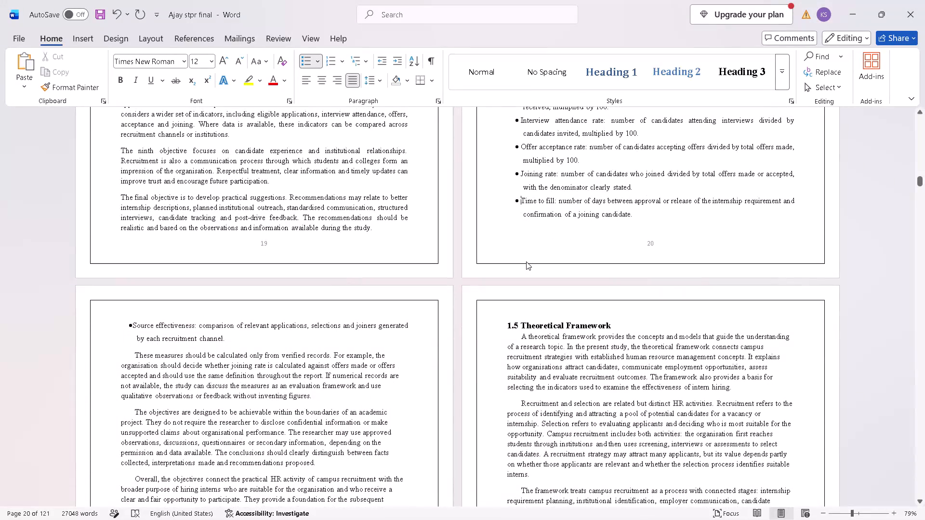
Justify all text from the "Operational Meaning of the Main Objectives" heading to the end of page 21.
{"action": "scroll", "coordinate": [424, 347], "scroll_direction": "up", "scroll_amount": 1}
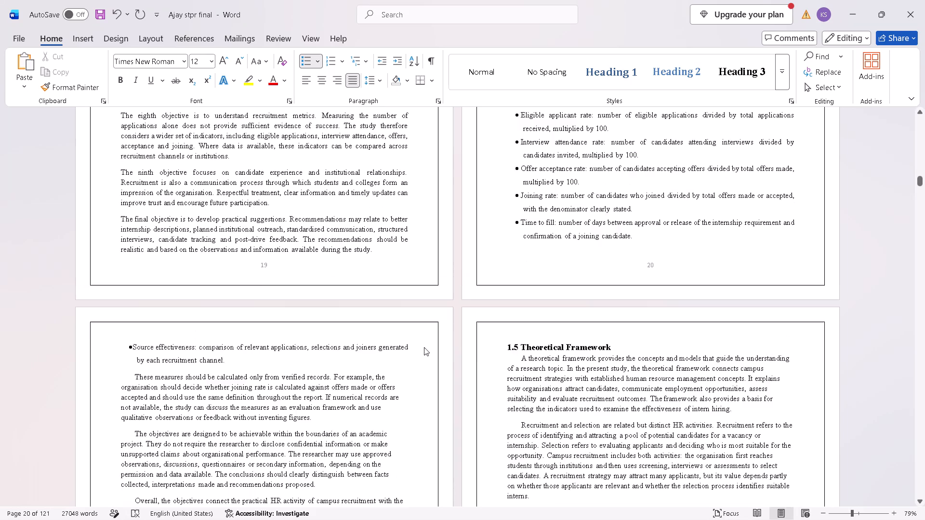
{"action": "scroll", "coordinate": [424, 347], "scroll_direction": "up", "scroll_amount": 3}
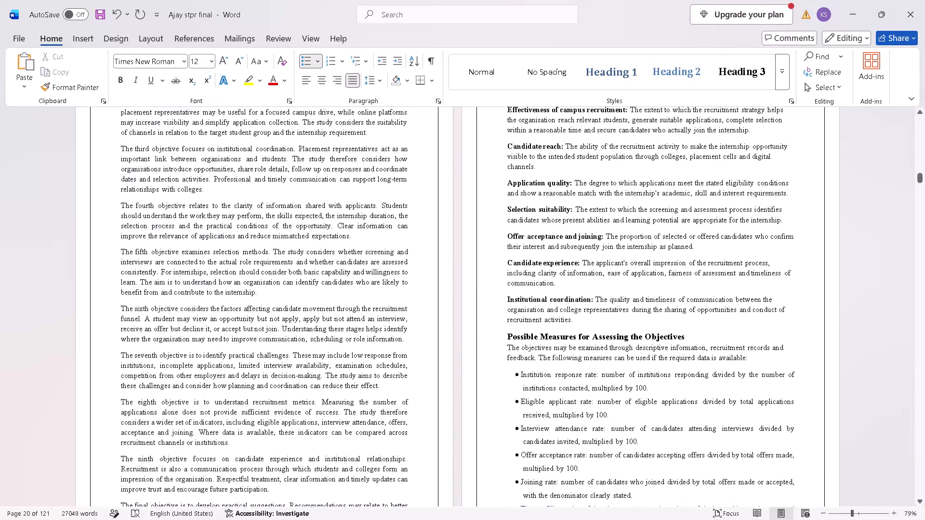
{"action": "scroll", "coordinate": [424, 347], "scroll_direction": "up", "scroll_amount": 2}
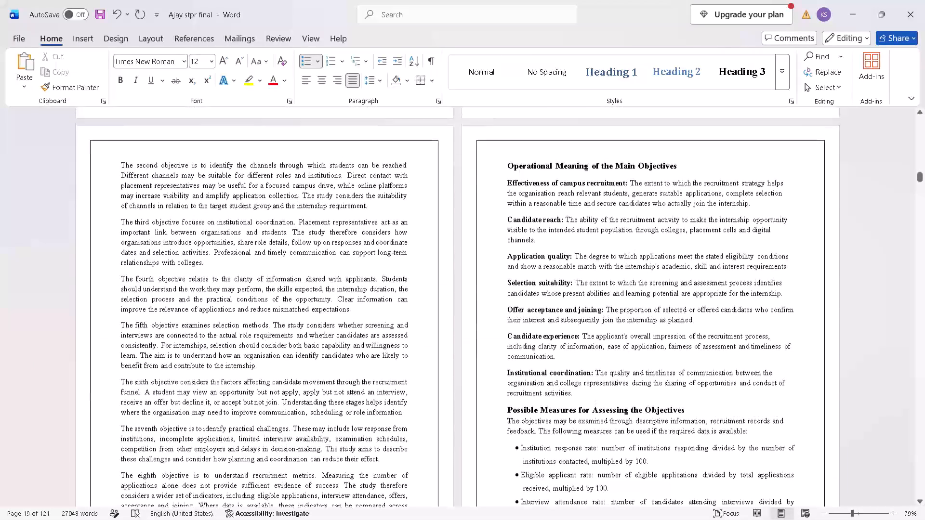
{"action": "left_click_drag", "start_coordinate": [509, 175], "coordinate": [509, 179]}
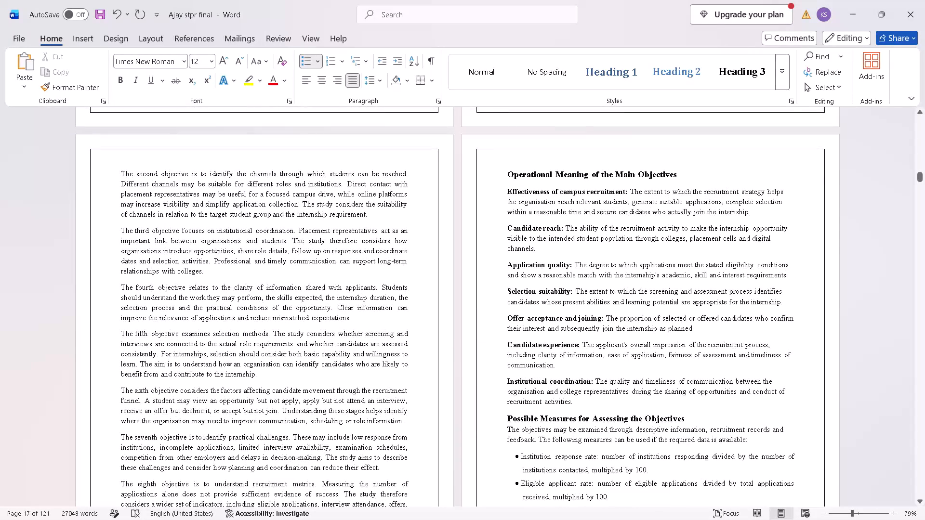
{"action": "left_click_drag", "start_coordinate": [509, 179], "coordinate": [630, 493]}
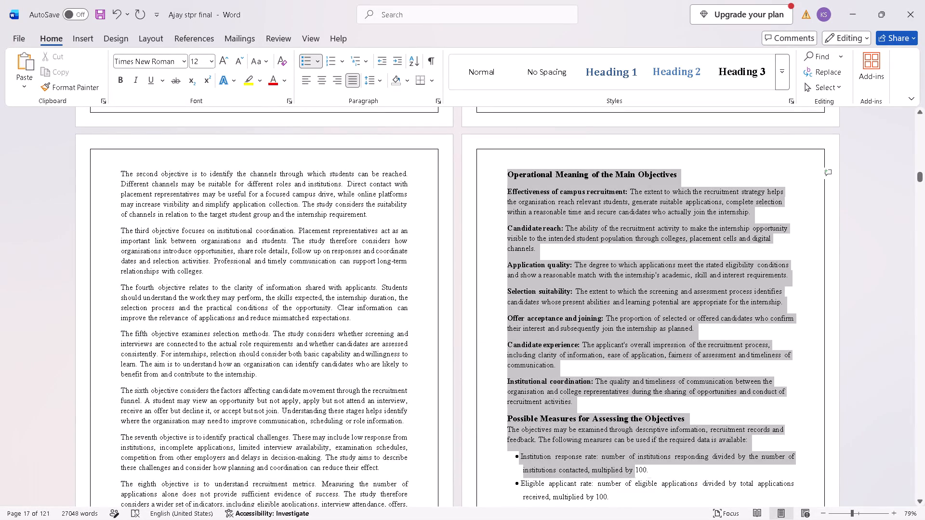
{"action": "left_click_drag", "start_coordinate": [630, 493], "coordinate": [352, 510]}
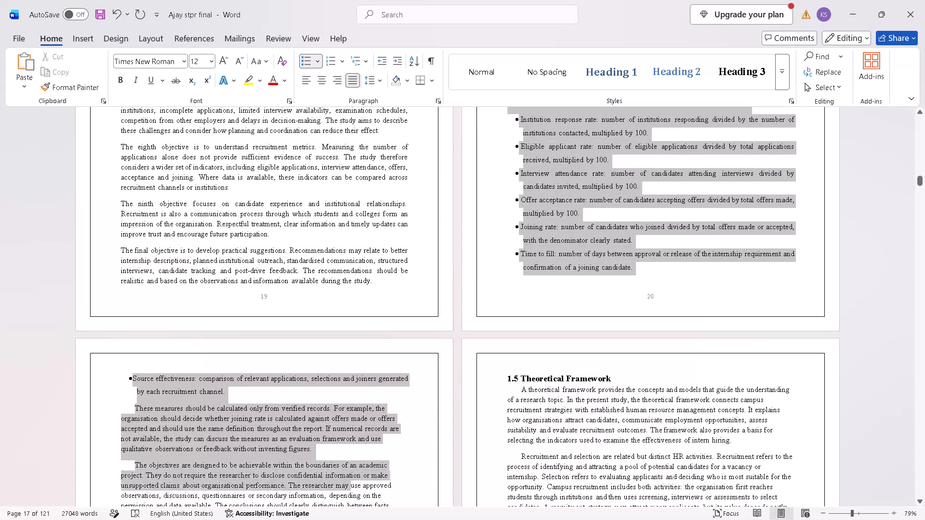
{"action": "left_click_drag", "start_coordinate": [352, 510], "coordinate": [284, 363]}
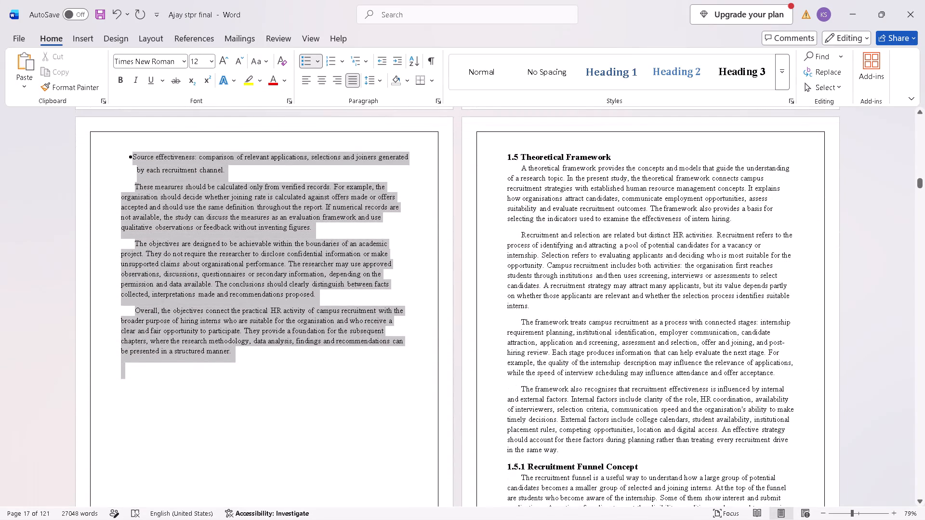
{"action": "left_click_drag", "start_coordinate": [284, 363], "coordinate": [283, 363]}
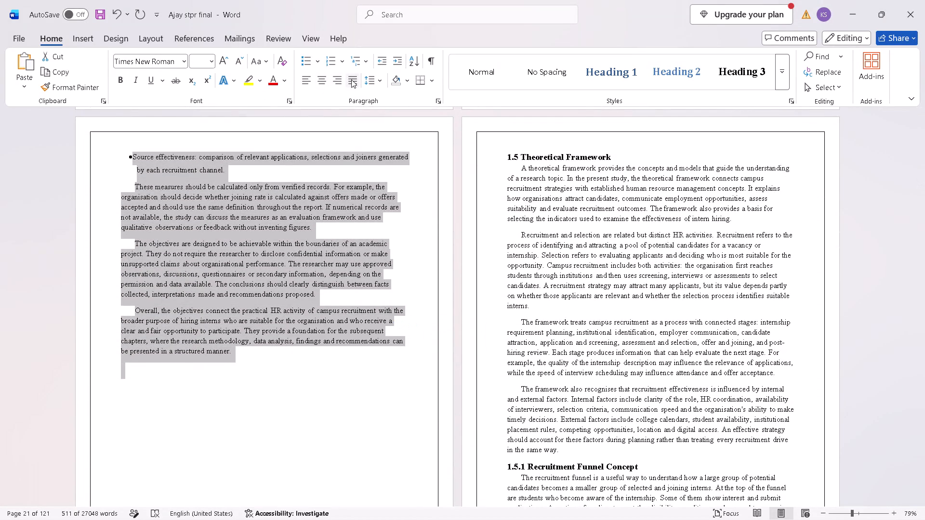
{"action": "left_click", "coordinate": [351, 79]}
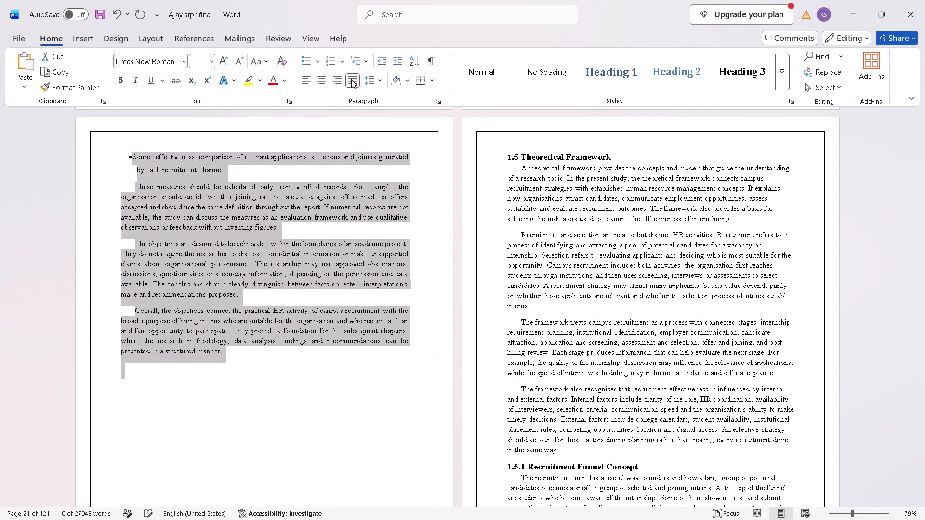
Remove the first-line indent from the three paragraphs below the "Source effectiveness" item on page 21.
{"action": "left_click", "coordinate": [135, 184]}
{"action": "left_click", "coordinate": [135, 184]}
{"action": "key", "text": "BackSpace"}
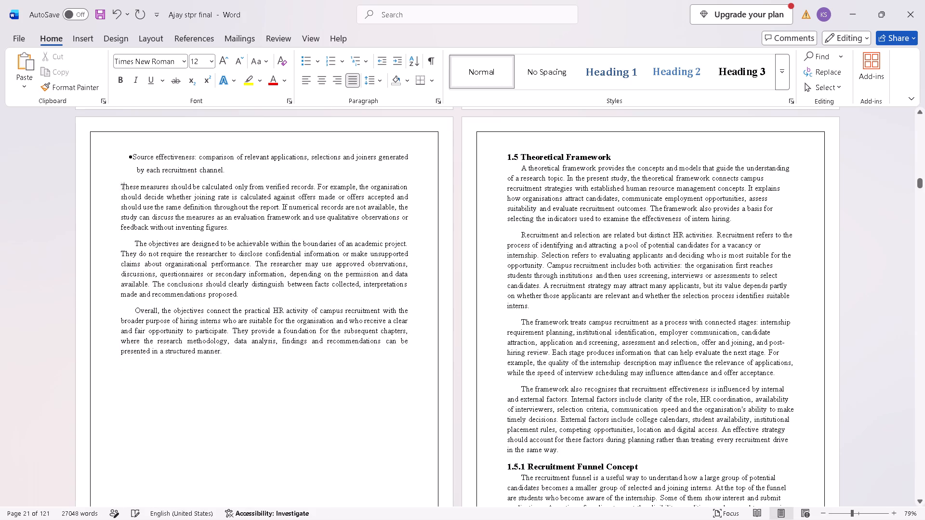
{"action": "left_click", "coordinate": [137, 246]}
{"action": "key", "text": "Left"}
{"action": "key", "text": "BackSpace"}
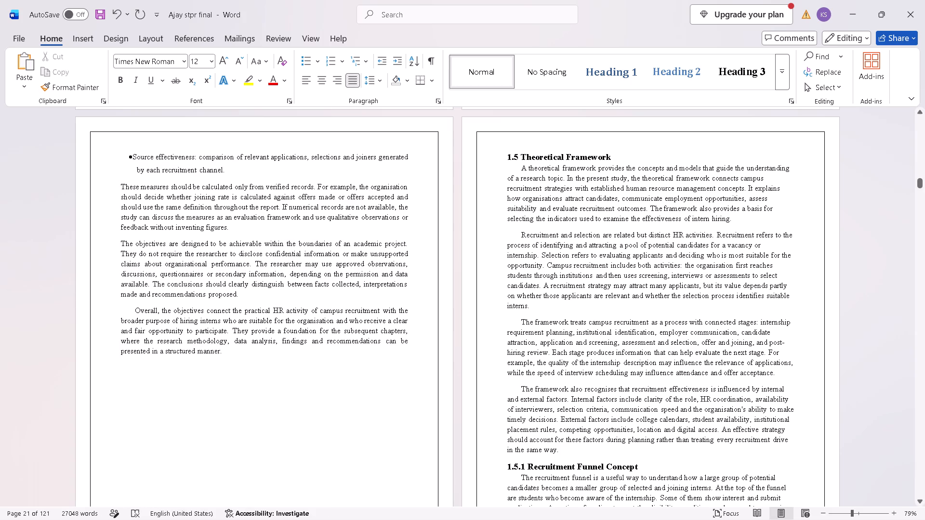
{"action": "left_click", "coordinate": [134, 311]}
{"action": "key", "text": "BackSpace"}
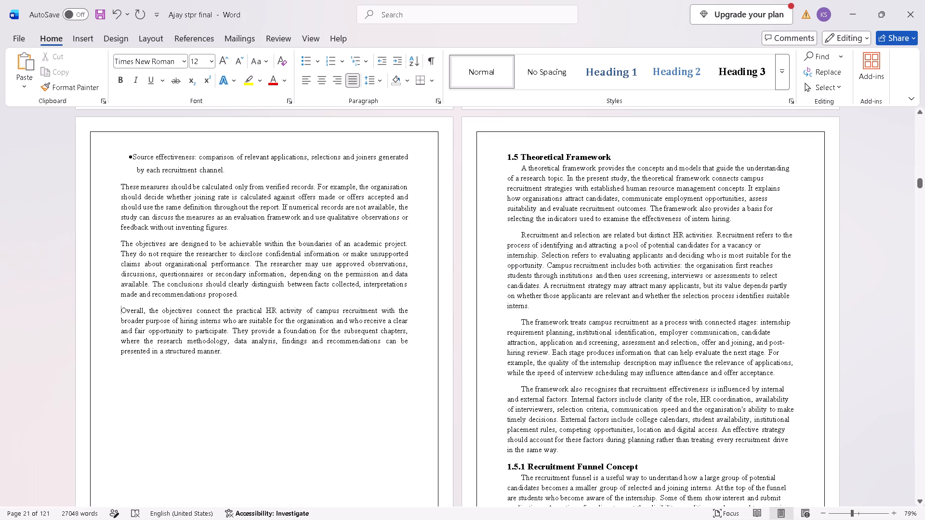
Insert a space between the bullet and the text of the "Source effectiveness" item on page 21.
{"action": "scroll", "coordinate": [134, 311], "scroll_direction": "up", "scroll_amount": 4}
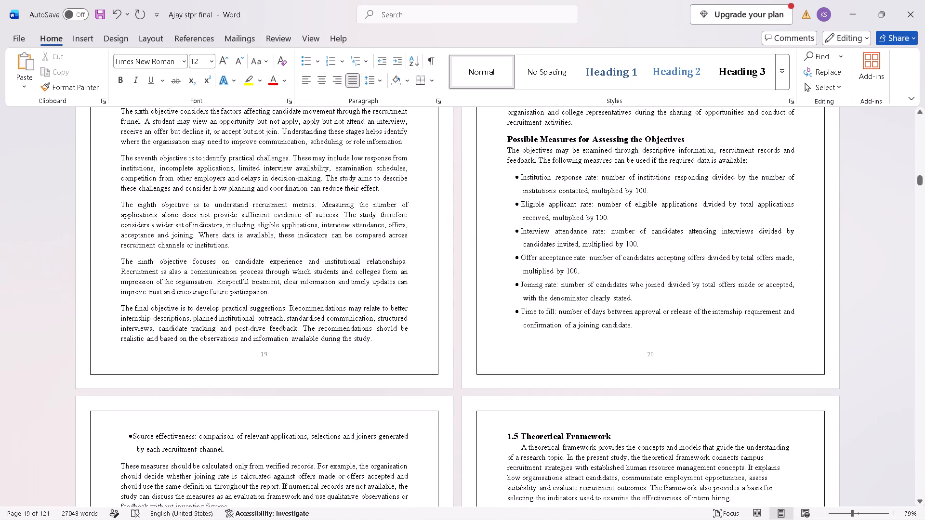
{"action": "left_click", "coordinate": [134, 439]}
{"action": "key", "text": "space"}
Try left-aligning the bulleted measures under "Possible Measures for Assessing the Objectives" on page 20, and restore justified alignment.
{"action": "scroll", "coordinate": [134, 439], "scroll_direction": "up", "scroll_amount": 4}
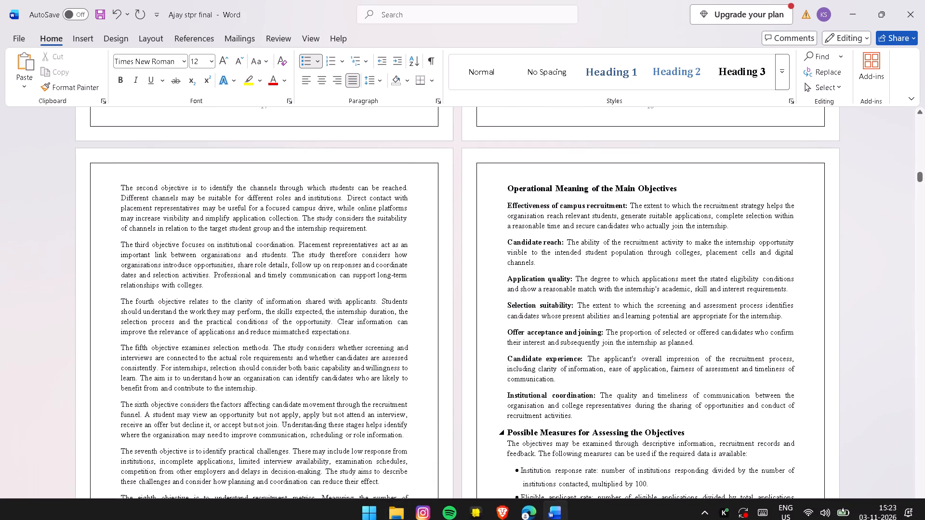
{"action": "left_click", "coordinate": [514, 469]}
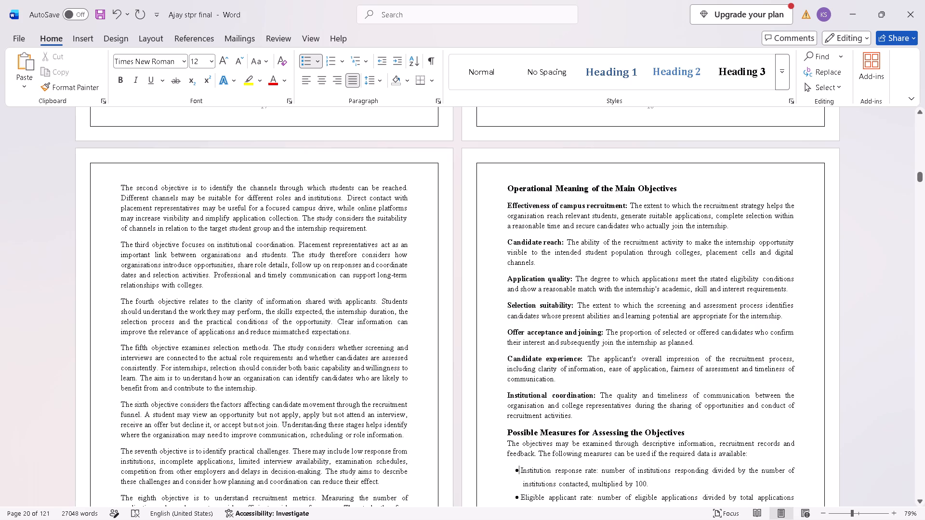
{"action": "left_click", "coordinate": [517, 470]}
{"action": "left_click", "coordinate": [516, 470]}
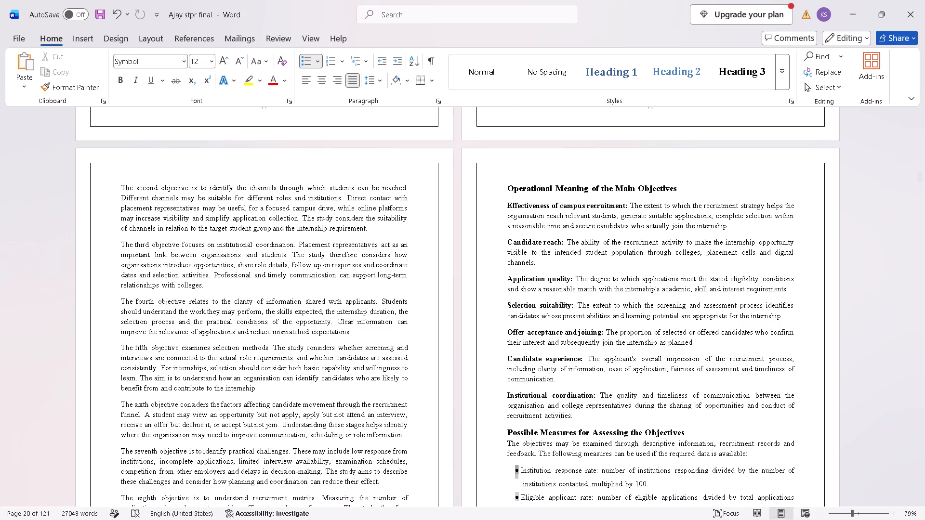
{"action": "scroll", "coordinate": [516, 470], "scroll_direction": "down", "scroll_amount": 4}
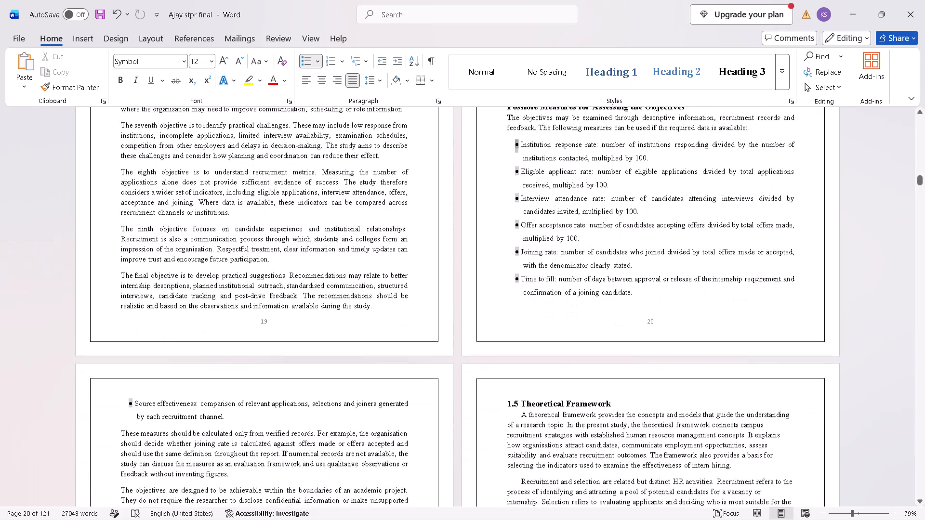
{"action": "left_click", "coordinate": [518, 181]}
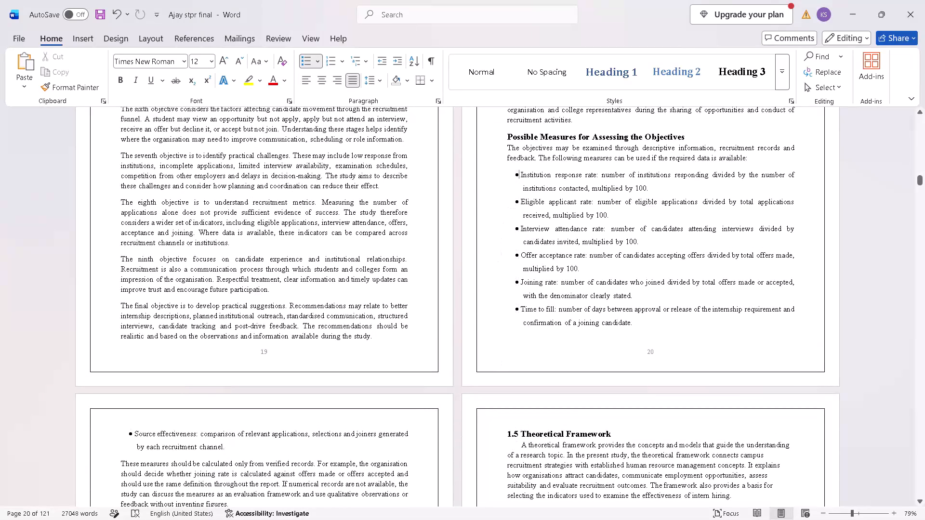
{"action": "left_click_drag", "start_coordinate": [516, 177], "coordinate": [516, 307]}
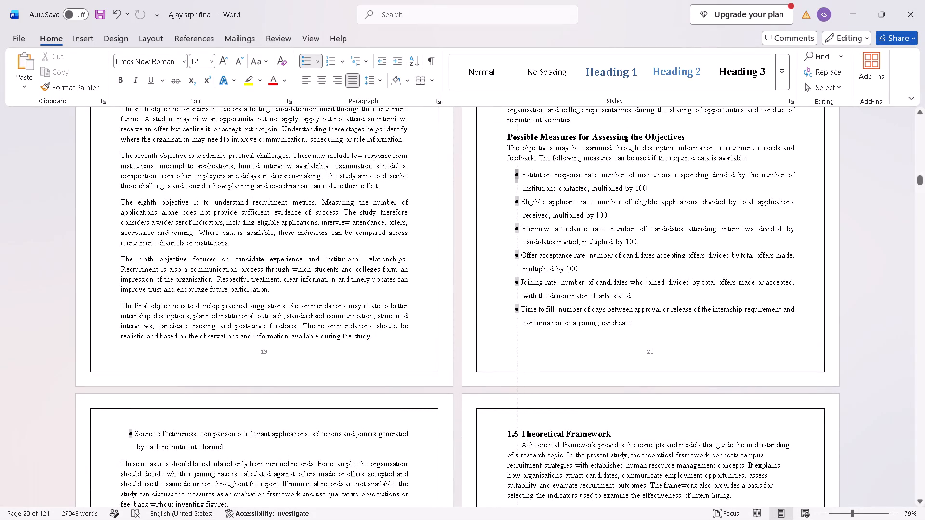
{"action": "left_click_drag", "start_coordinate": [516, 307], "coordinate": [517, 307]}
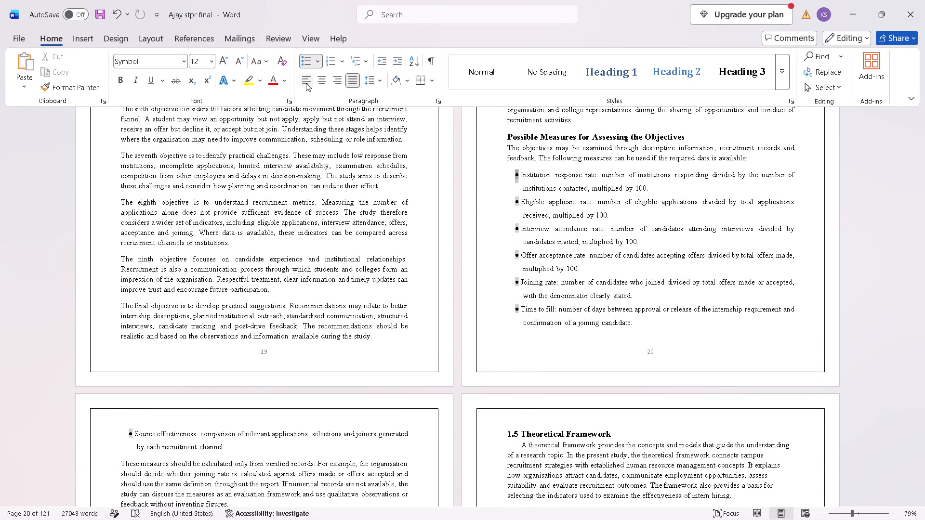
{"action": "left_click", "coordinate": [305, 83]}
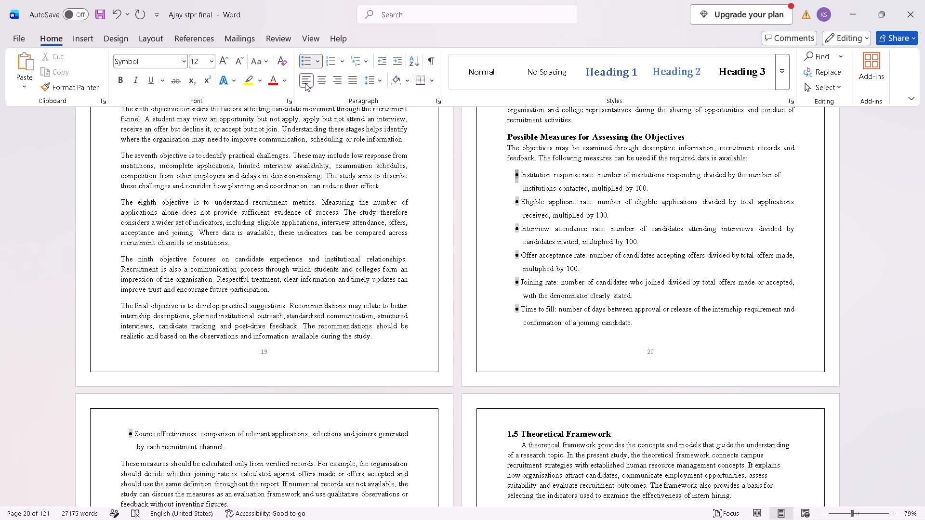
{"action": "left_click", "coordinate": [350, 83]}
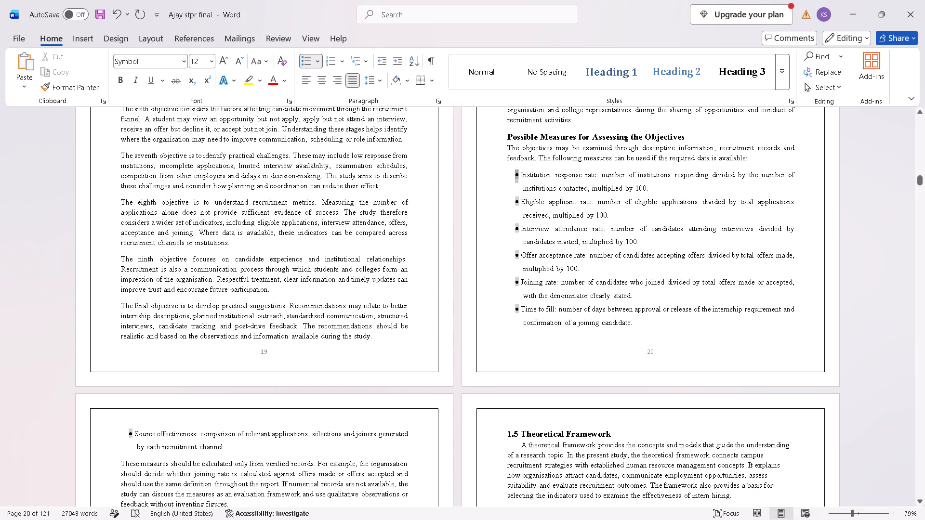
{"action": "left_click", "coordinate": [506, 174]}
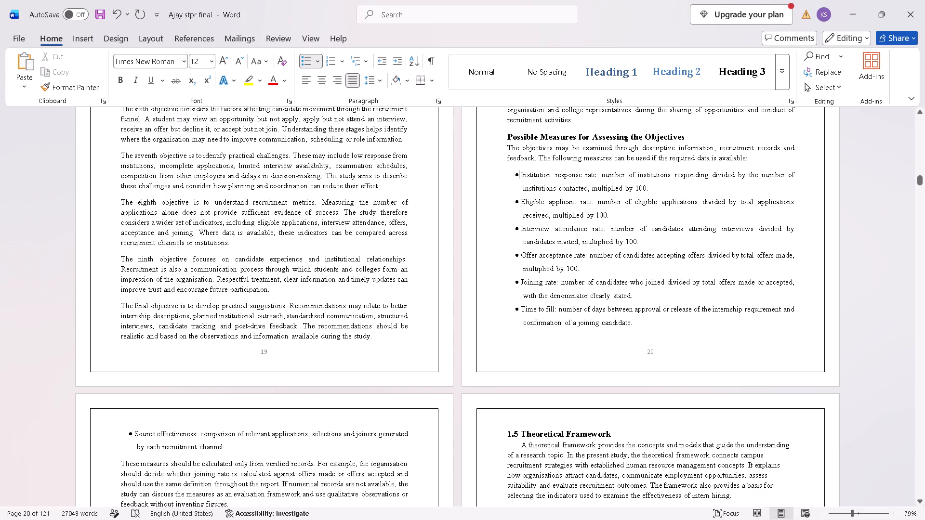
Remove the first-line indent from the four paragraphs under the 1.5 Theoretical Framework heading on page 22.
{"action": "scroll", "coordinate": [570, 192], "scroll_direction": "down", "scroll_amount": 1}
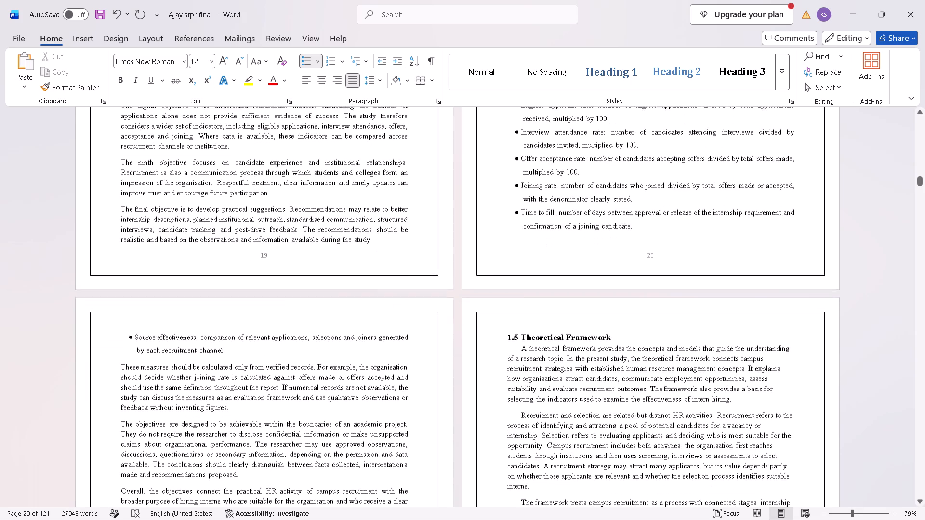
{"action": "scroll", "coordinate": [570, 192], "scroll_direction": "down", "scroll_amount": 1}
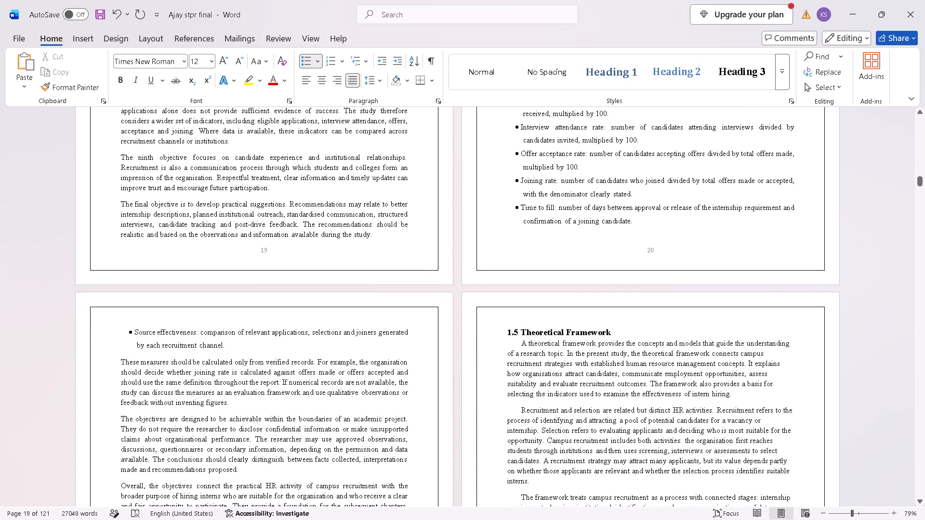
{"action": "scroll", "coordinate": [329, 377], "scroll_direction": "down", "scroll_amount": 2}
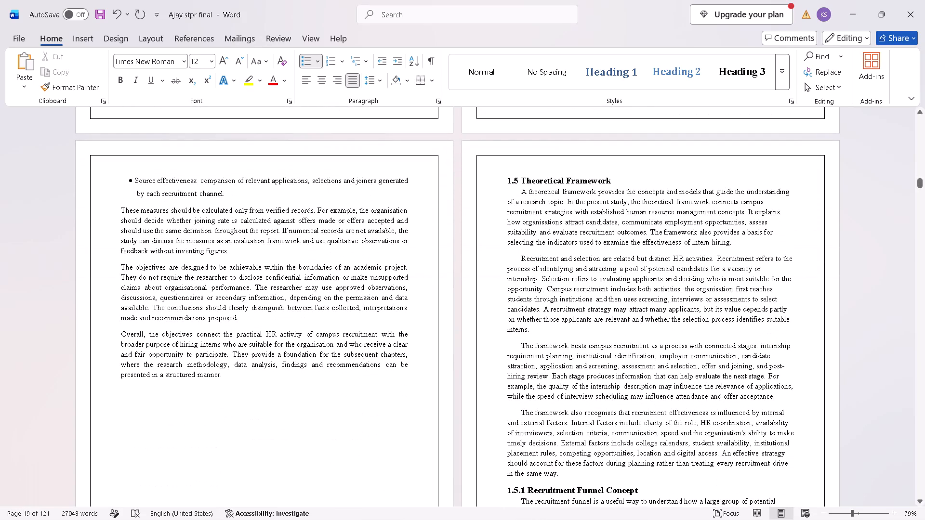
{"action": "scroll", "coordinate": [329, 377], "scroll_direction": "down", "scroll_amount": 1}
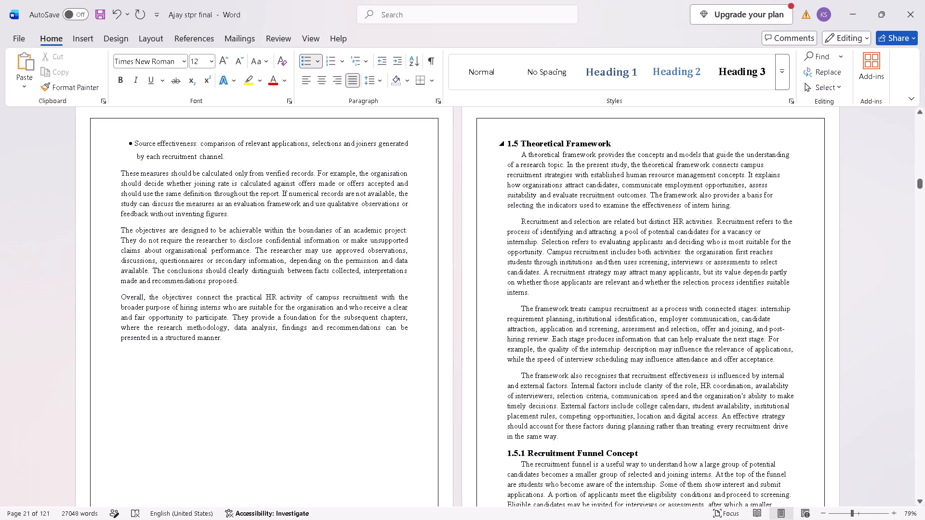
{"action": "left_click", "coordinate": [520, 155]}
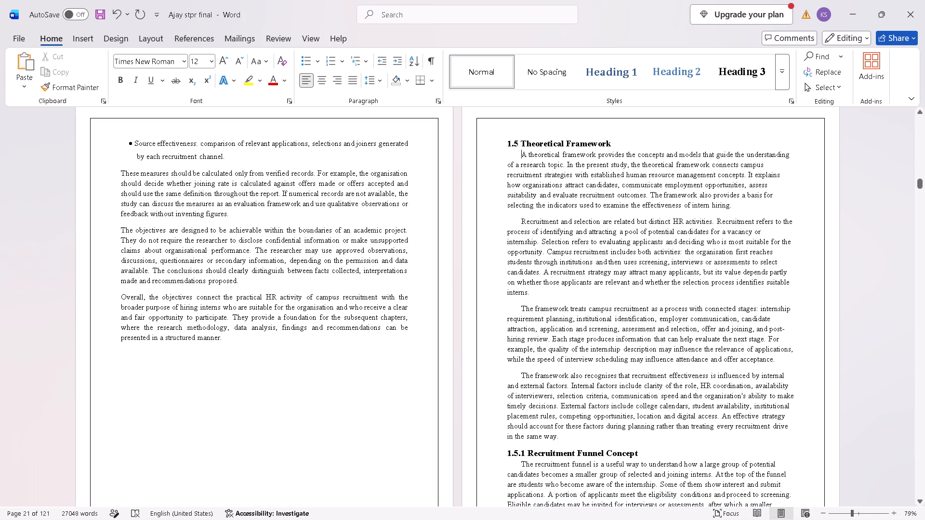
{"action": "key", "text": "BackSpace"}
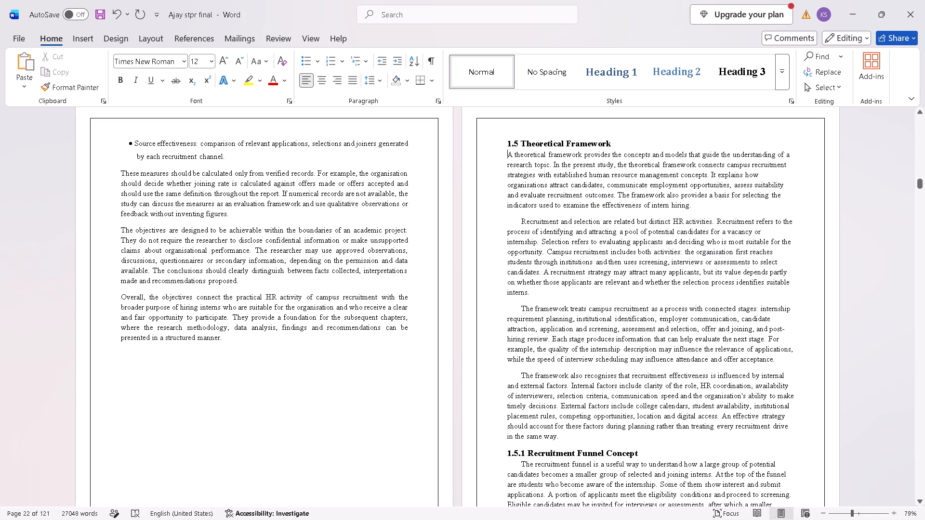
{"action": "left_click", "coordinate": [521, 221]}
{"action": "key", "text": "BackSpace"}
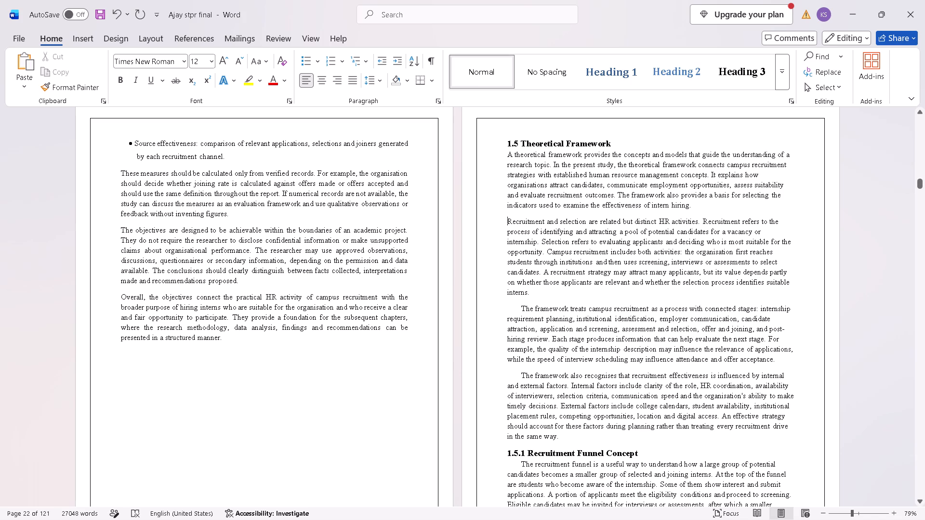
{"action": "left_click", "coordinate": [520, 310]}
{"action": "key", "text": "BackSpace"}
{"action": "left_click", "coordinate": [521, 376]}
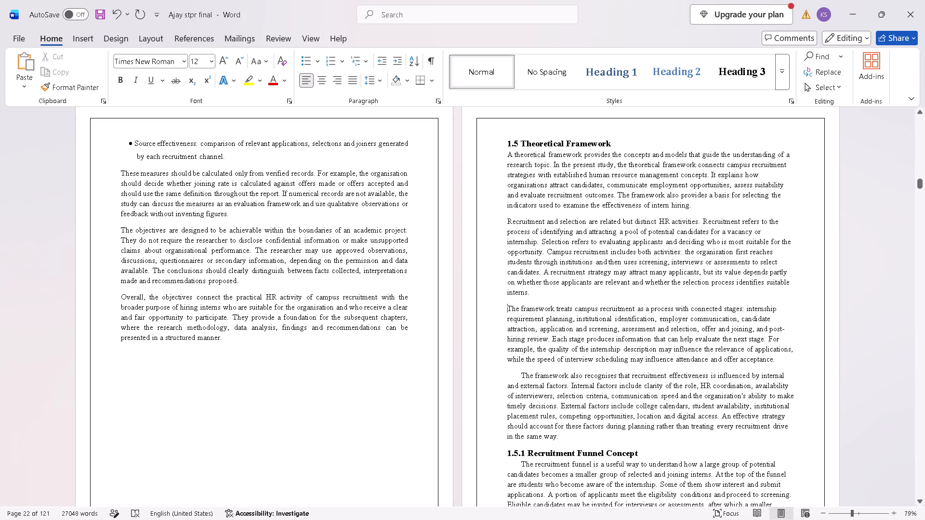
{"action": "key", "text": "BackSpace"}
Remove the first-line indent from the three paragraphs of 1.5.1 Recruitment Funnel Concept on pages 22 and 23.
{"action": "scroll", "coordinate": [521, 376], "scroll_direction": "down", "scroll_amount": 1}
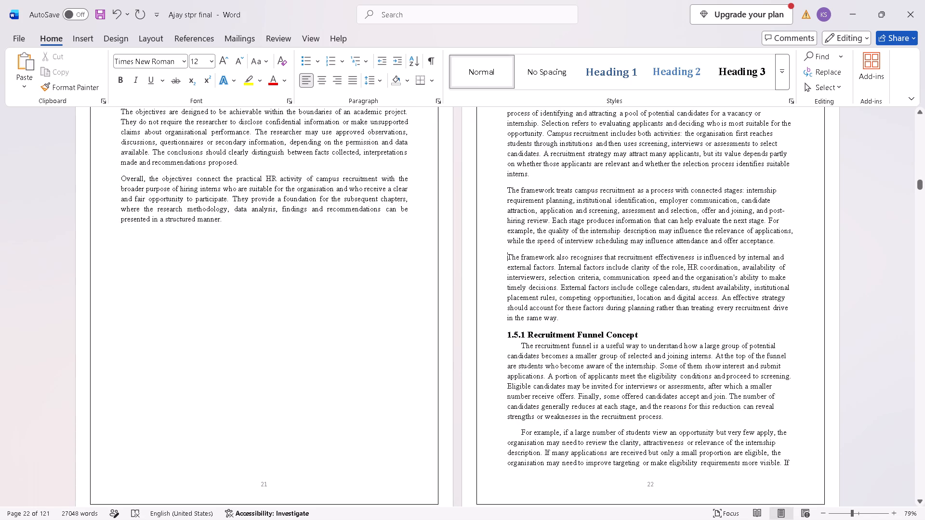
{"action": "left_click", "coordinate": [522, 347]}
{"action": "key", "text": "BackSpace"}
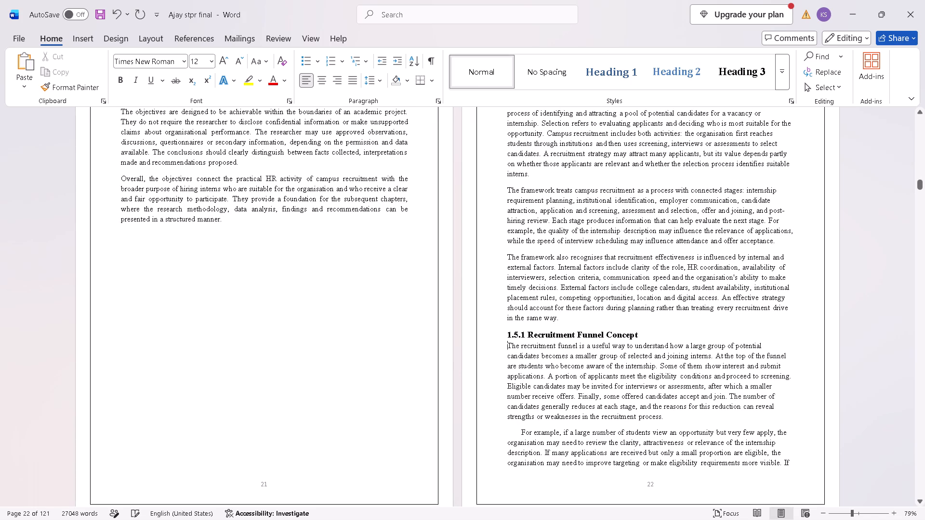
{"action": "left_click", "coordinate": [521, 434]}
{"action": "key", "text": "BackSpace"}
{"action": "scroll", "coordinate": [521, 434], "scroll_direction": "down", "scroll_amount": 1}
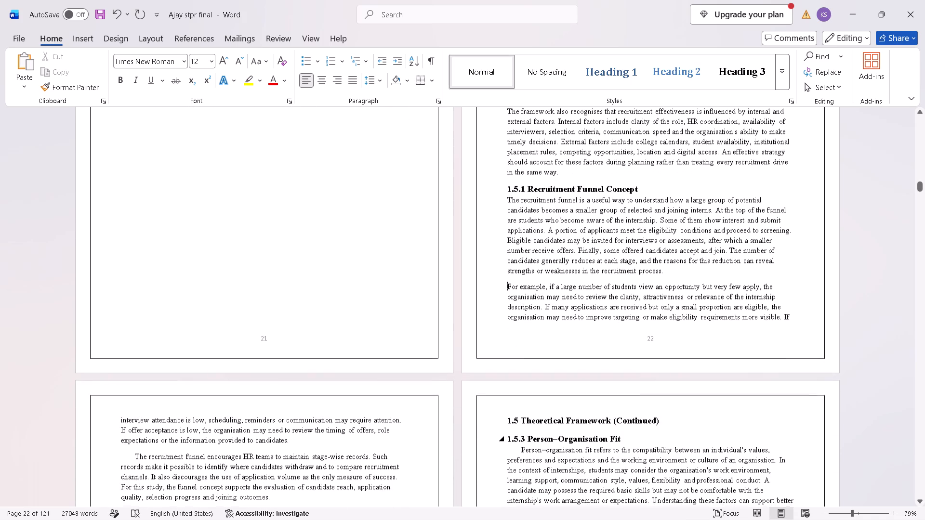
{"action": "scroll", "coordinate": [521, 434], "scroll_direction": "down", "scroll_amount": 3}
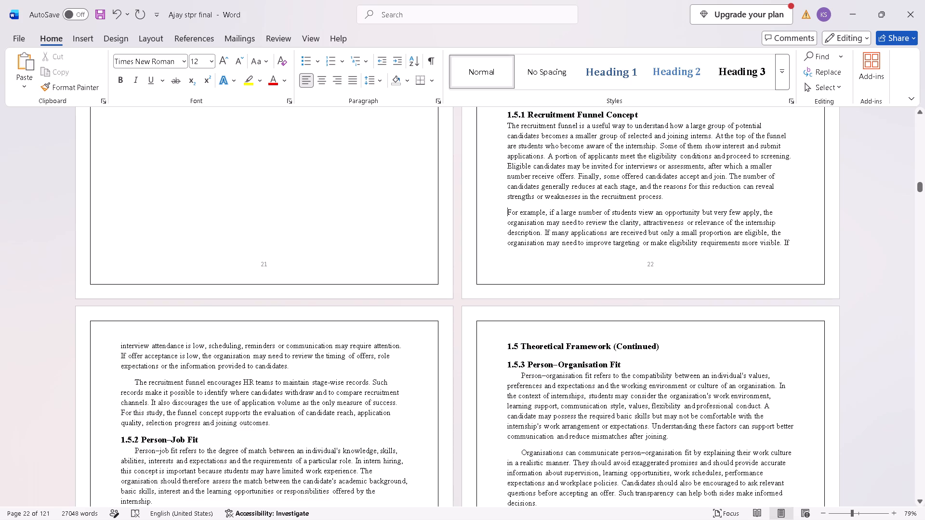
{"action": "left_click", "coordinate": [133, 386]}
{"action": "key", "text": "BackSpace"}
Remove the first-line indent from the three paragraphs of 1.5.2 Person–Job Fit on page 23.
{"action": "scroll", "coordinate": [133, 386], "scroll_direction": "down", "scroll_amount": 2}
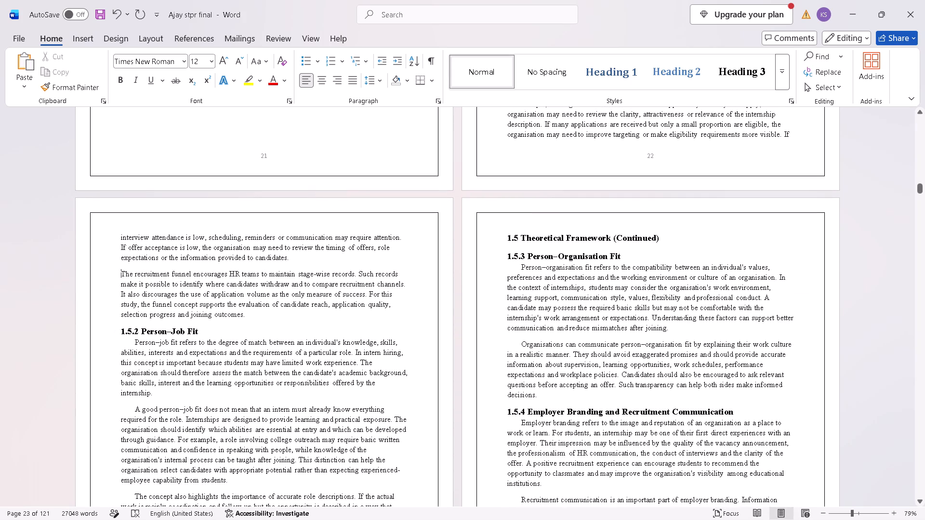
{"action": "left_click", "coordinate": [136, 341]}
{"action": "key", "text": "BackSpace"}
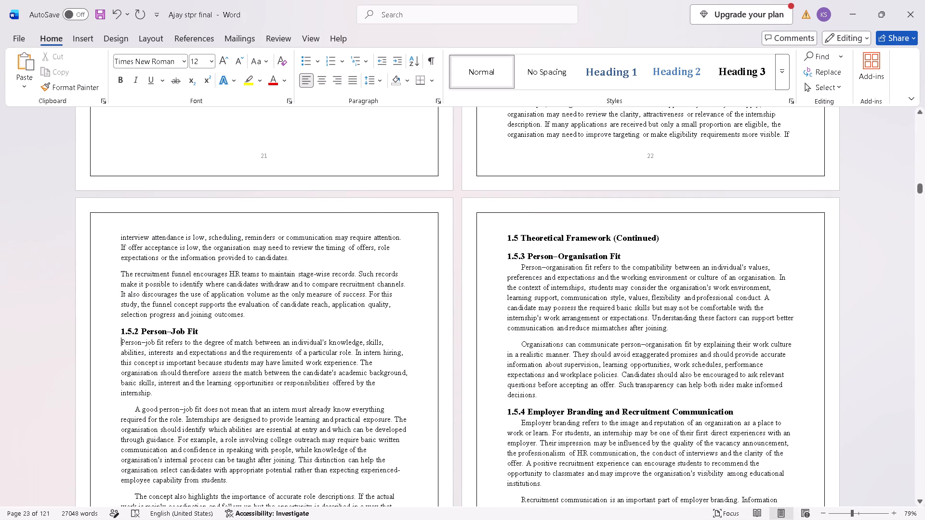
{"action": "left_click", "coordinate": [133, 413]}
{"action": "key", "text": "BackSpace"}
{"action": "scroll", "coordinate": [143, 491], "scroll_direction": "down", "scroll_amount": 1}
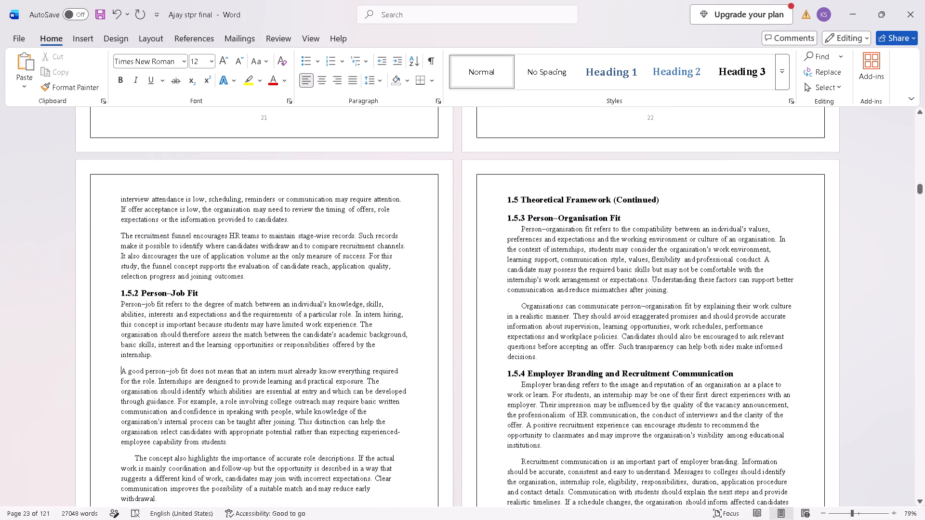
{"action": "left_click", "coordinate": [135, 454]}
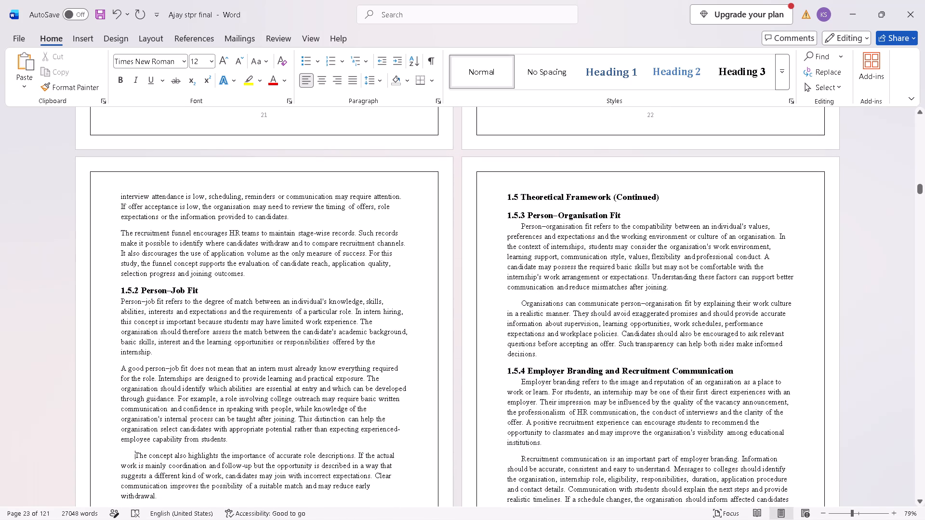
{"action": "key", "text": "BackSpace"}
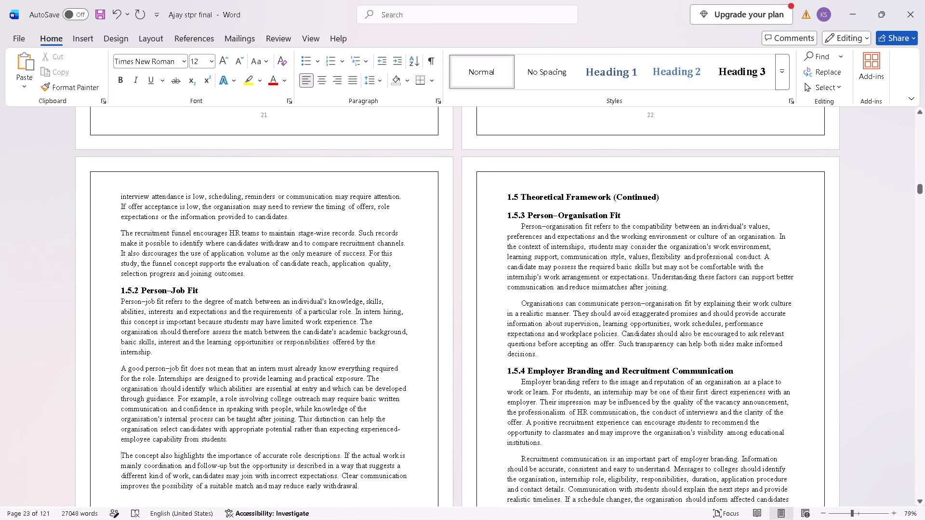
Review the body text of pages 19 to 30 for remaining first-line indents and layout inconsistencies around section 1.5.
{"action": "scroll", "coordinate": [135, 454], "scroll_direction": "down", "scroll_amount": 5}
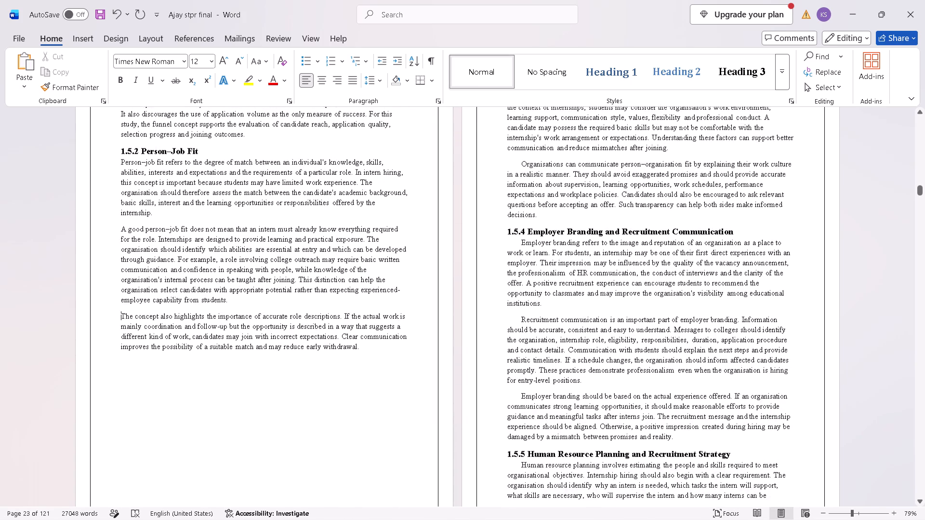
{"action": "scroll", "coordinate": [135, 454], "scroll_direction": "down", "scroll_amount": 4}
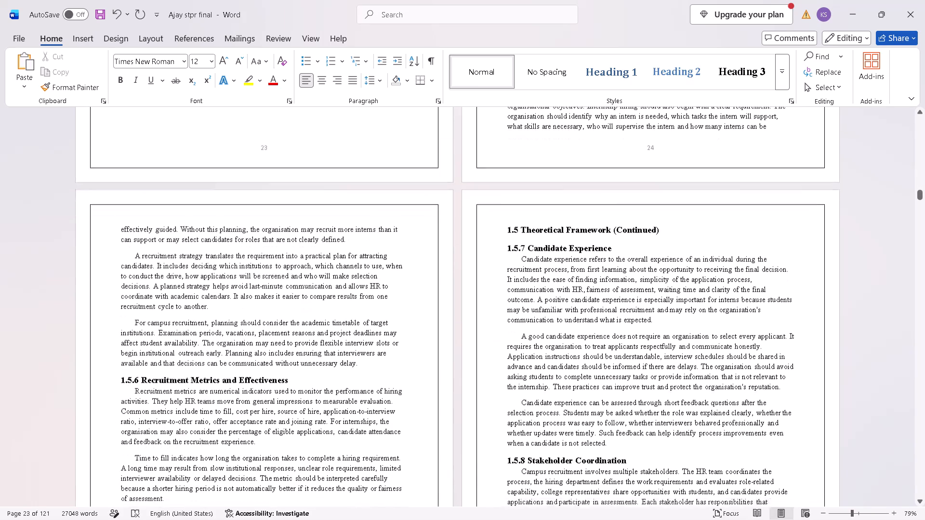
{"action": "scroll", "coordinate": [135, 454], "scroll_direction": "down", "scroll_amount": 6}
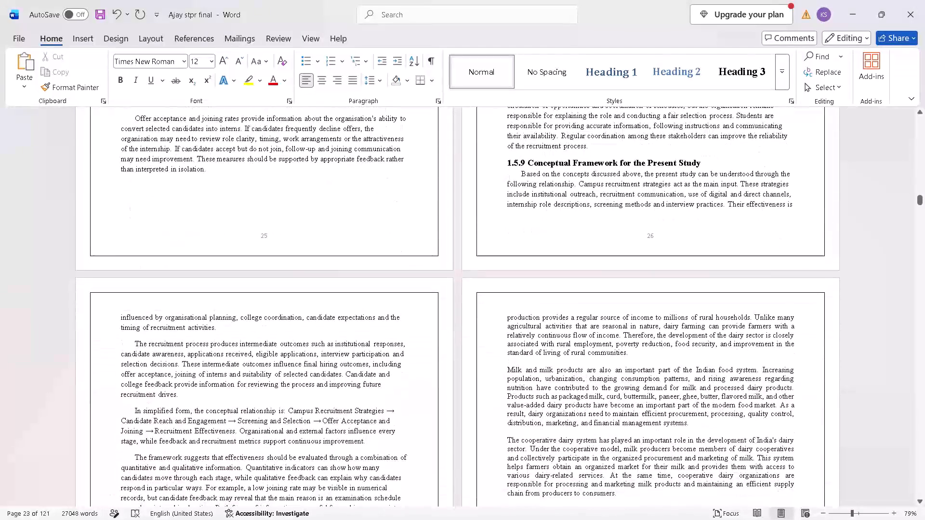
{"action": "scroll", "coordinate": [135, 454], "scroll_direction": "down", "scroll_amount": 5}
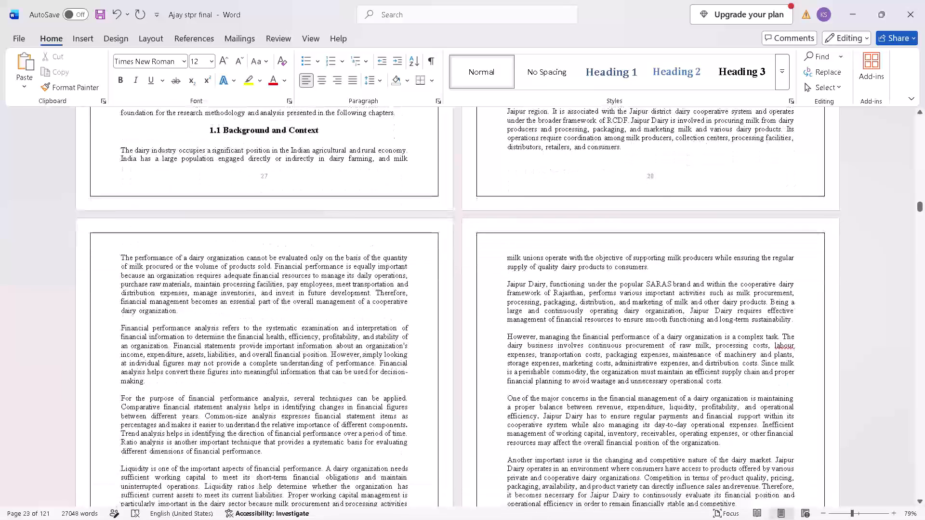
{"action": "scroll", "coordinate": [135, 454], "scroll_direction": "up", "scroll_amount": 4}
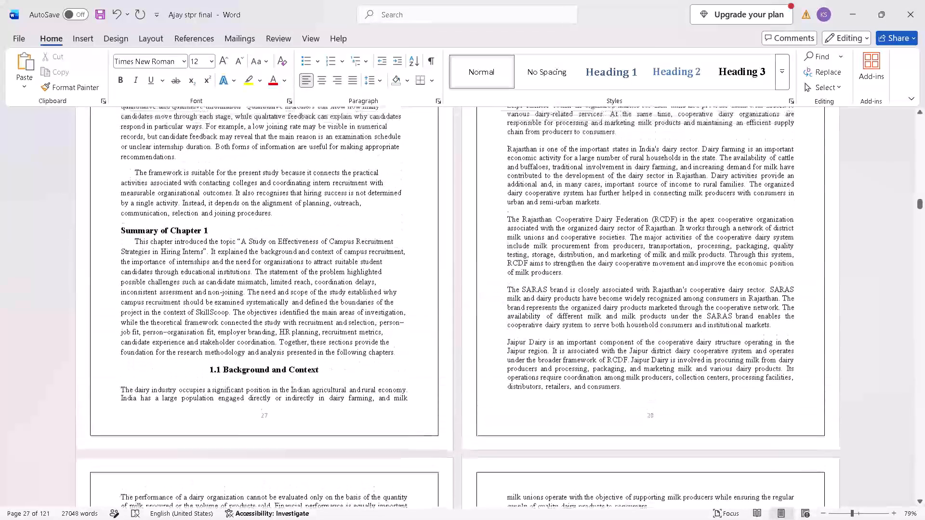
{"action": "scroll", "coordinate": [135, 454], "scroll_direction": "up", "scroll_amount": 8}
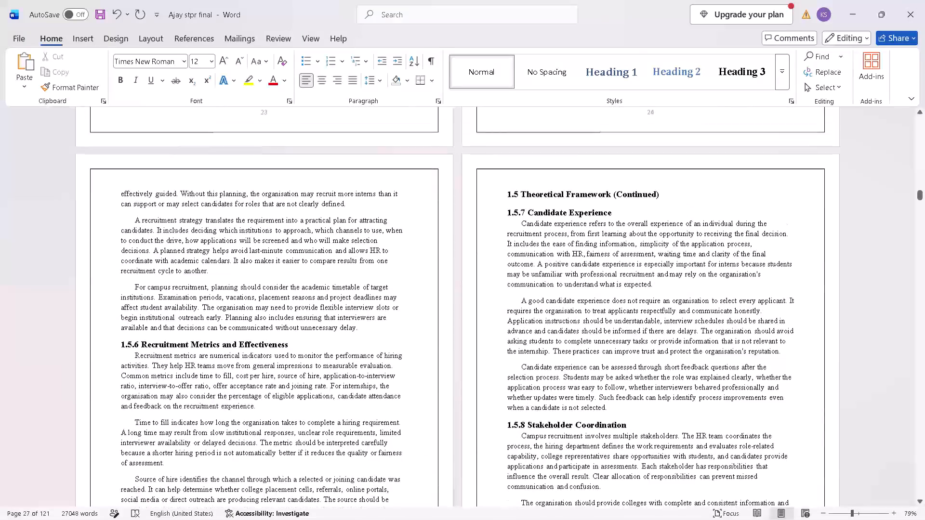
{"action": "scroll", "coordinate": [135, 454], "scroll_direction": "up", "scroll_amount": 1}
{"action": "scroll", "coordinate": [153, 285], "scroll_direction": "up", "scroll_amount": 4}
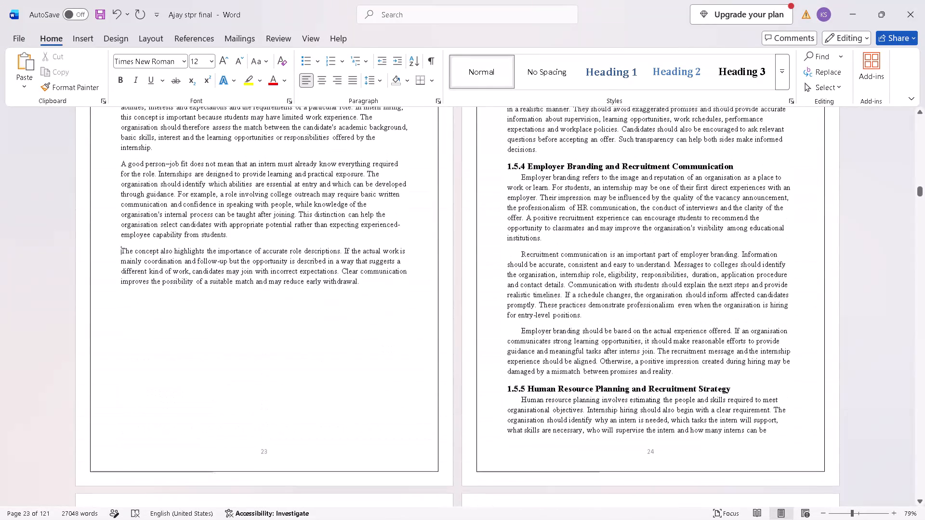
{"action": "scroll", "coordinate": [153, 285], "scroll_direction": "up", "scroll_amount": 4}
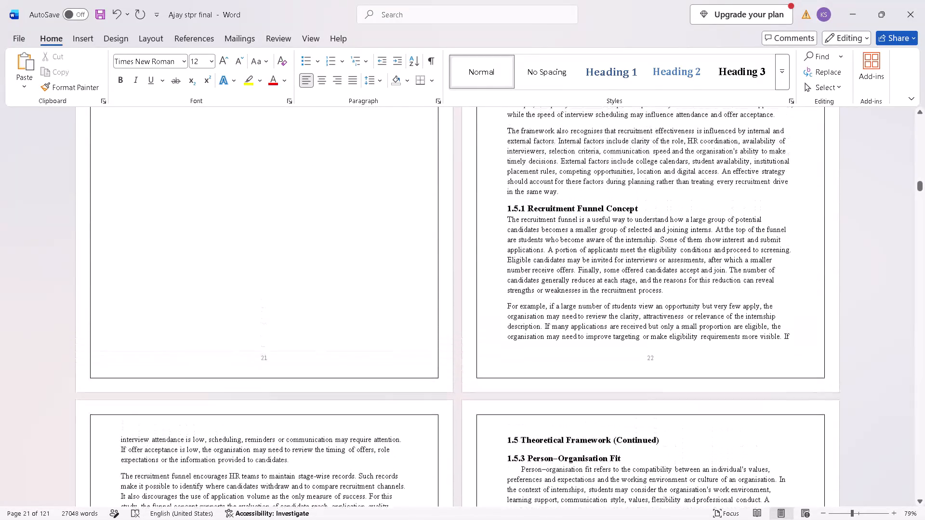
{"action": "scroll", "coordinate": [153, 285], "scroll_direction": "up", "scroll_amount": 2}
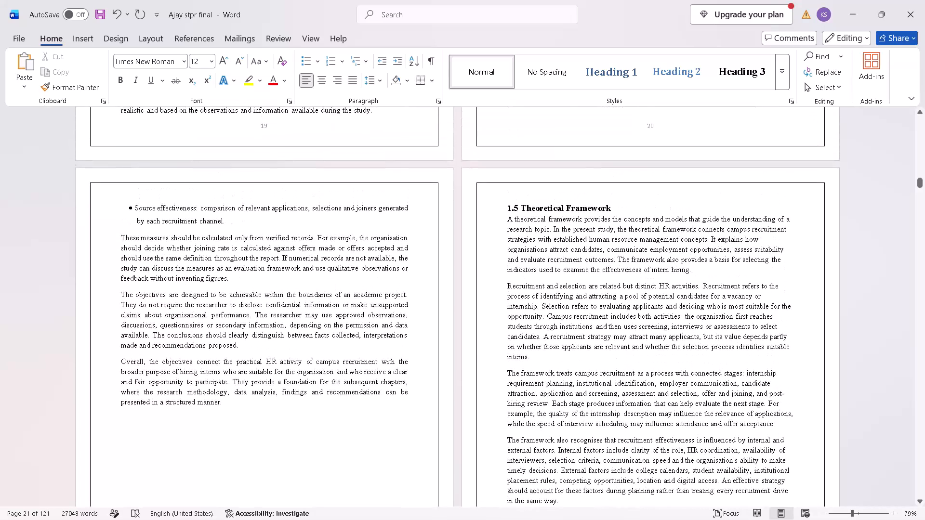
{"action": "scroll", "coordinate": [153, 285], "scroll_direction": "up", "scroll_amount": 5}
{"action": "scroll", "coordinate": [153, 285], "scroll_direction": "down", "scroll_amount": 1}
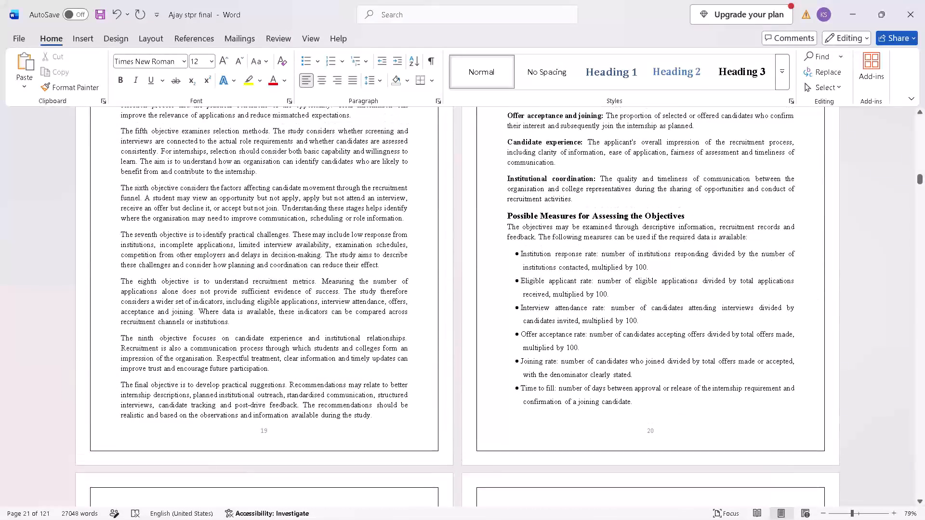
{"action": "scroll", "coordinate": [153, 285], "scroll_direction": "down", "scroll_amount": 1}
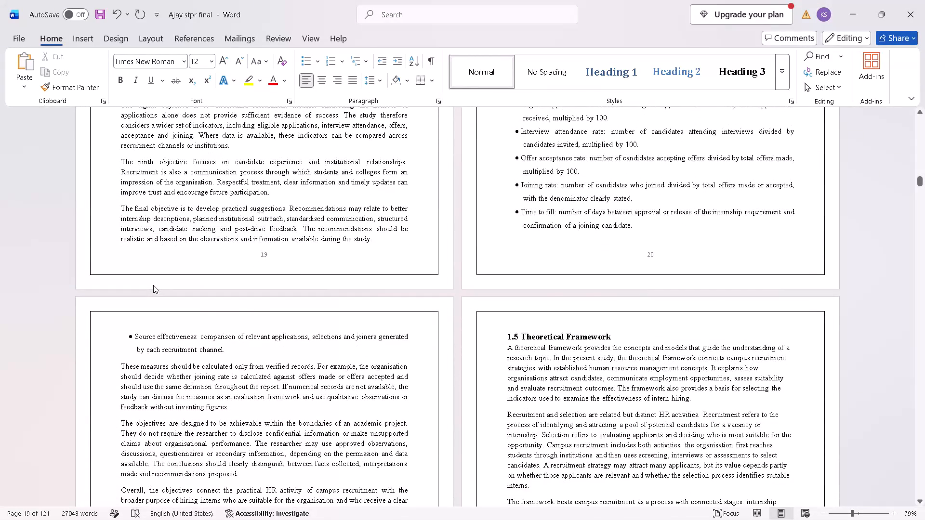
{"action": "scroll", "coordinate": [153, 285], "scroll_direction": "down", "scroll_amount": 2}
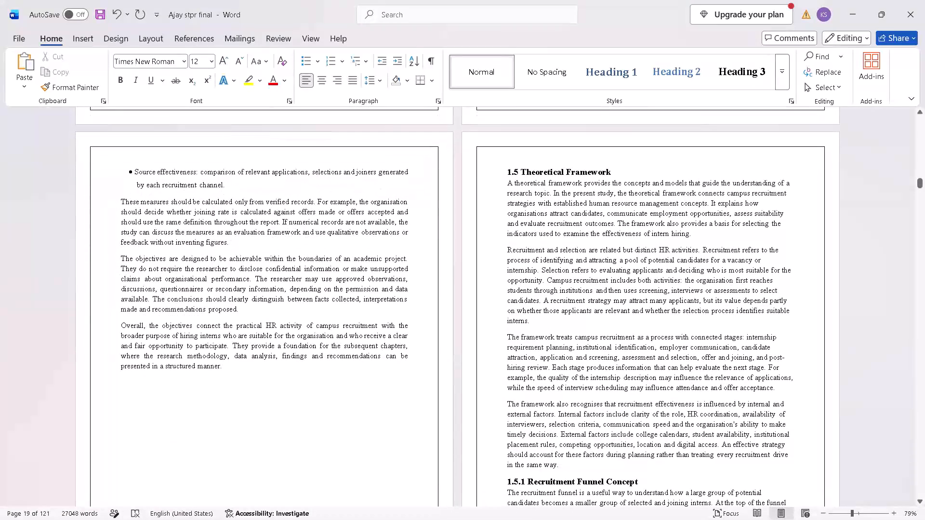
{"action": "scroll", "coordinate": [336, 341], "scroll_direction": "down", "scroll_amount": 5}
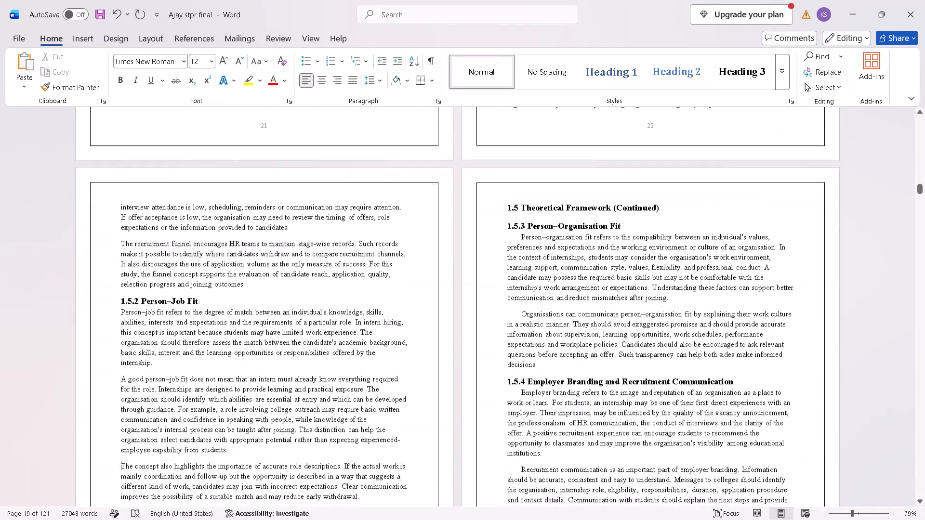
{"action": "scroll", "coordinate": [135, 389], "scroll_direction": "down", "scroll_amount": 1}
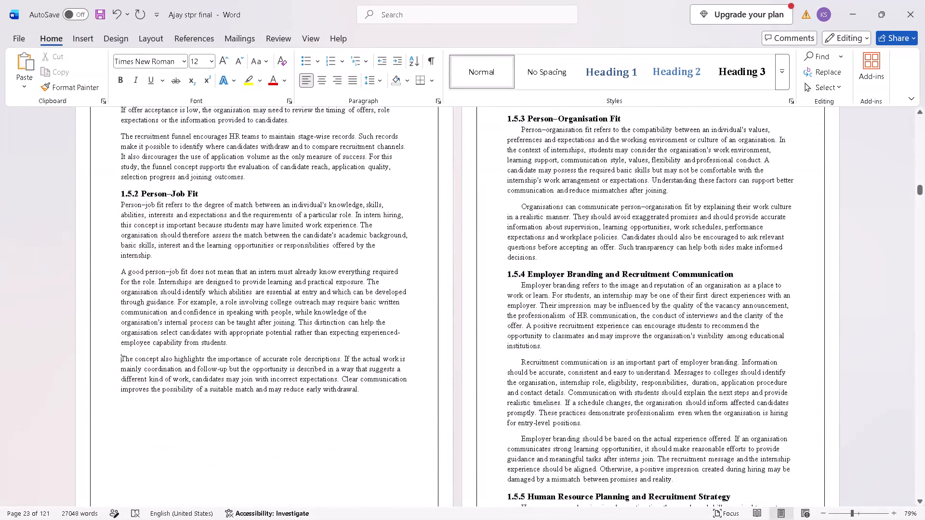
{"action": "scroll", "coordinate": [135, 389], "scroll_direction": "down", "scroll_amount": 1}
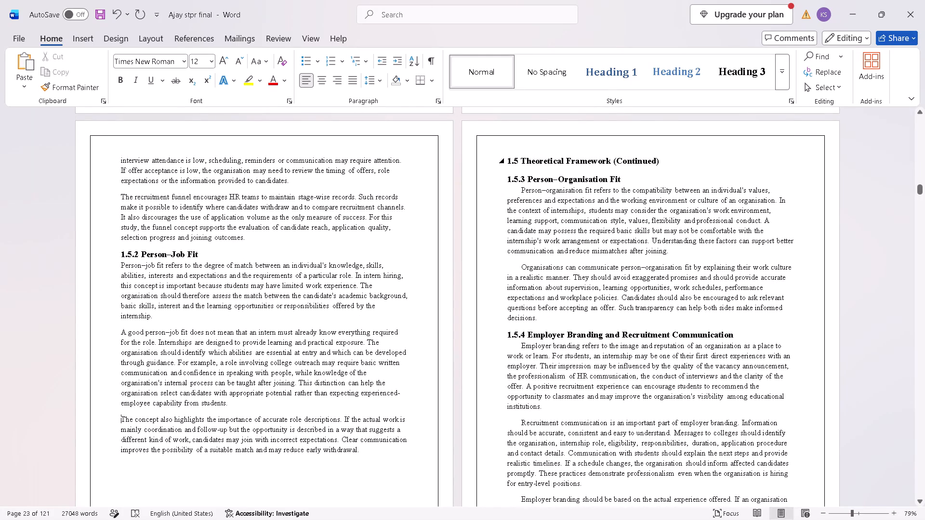
Delete the "1.5 Theoretical Framework (Continued)" heading and the page break before 1.5.3 Person–Organisation Fit, bringing that section up onto page 23.
{"action": "left_click_drag", "start_coordinate": [506, 160], "coordinate": [612, 155]}
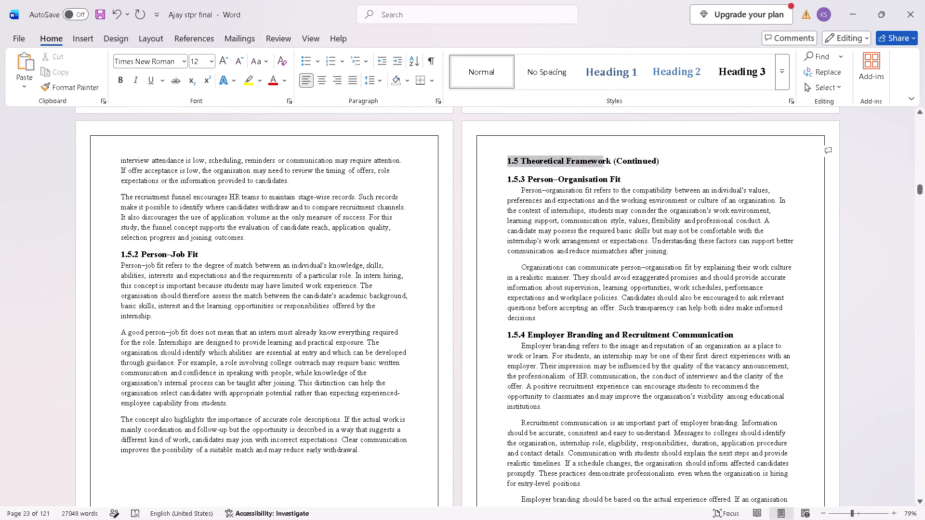
{"action": "left_click_drag", "start_coordinate": [612, 155], "coordinate": [641, 155]}
{"action": "left_click", "coordinate": [656, 161]}
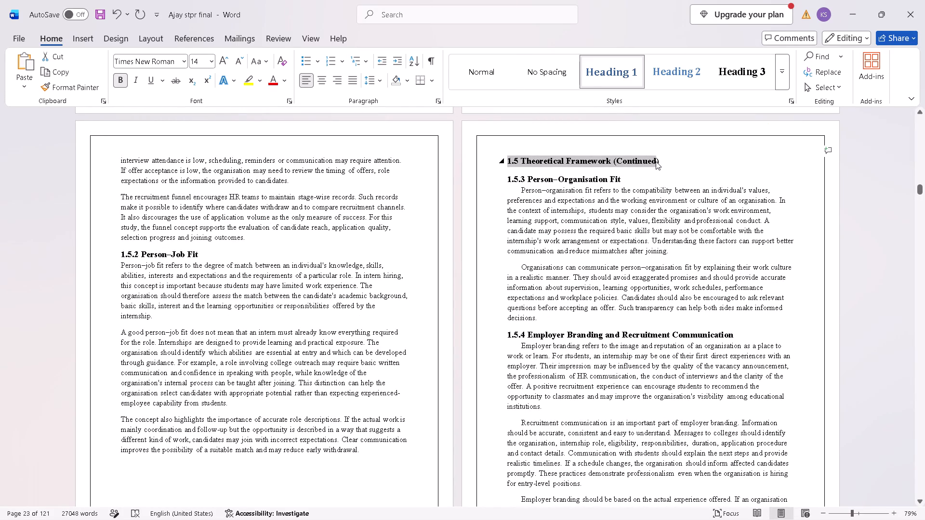
{"action": "left_click_drag", "start_coordinate": [661, 161], "coordinate": [524, 168]}
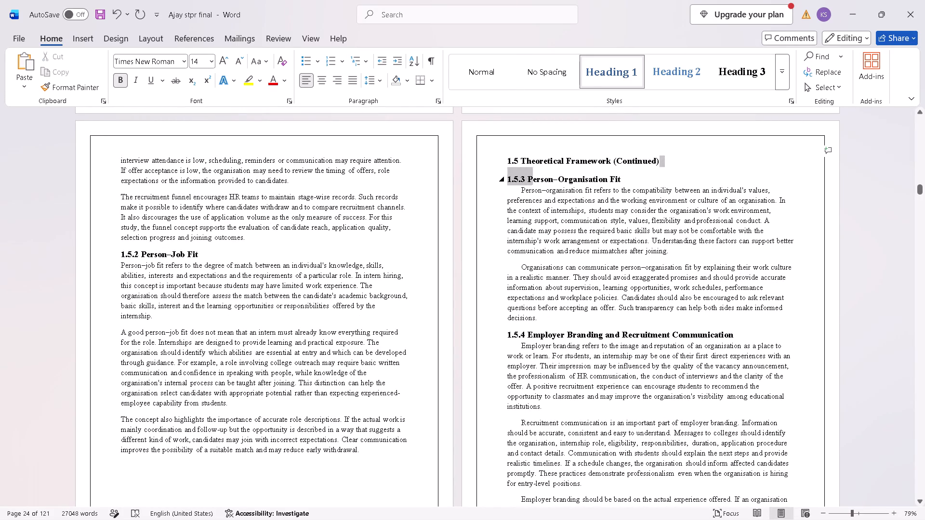
{"action": "left_click_drag", "start_coordinate": [524, 168], "coordinate": [505, 161]}
{"action": "key", "text": "BackSpace"}
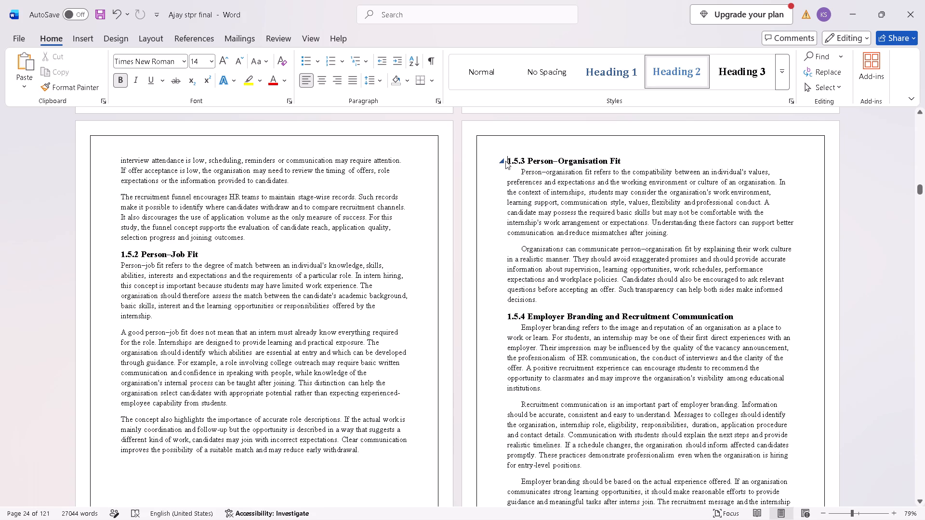
{"action": "key", "text": "BackSpace"}
{"action": "key", "text": "BackSpace"}
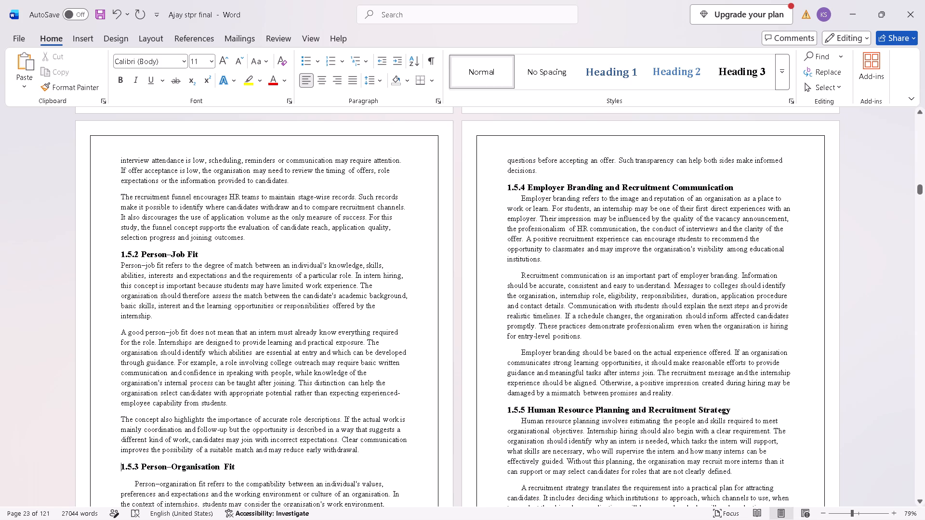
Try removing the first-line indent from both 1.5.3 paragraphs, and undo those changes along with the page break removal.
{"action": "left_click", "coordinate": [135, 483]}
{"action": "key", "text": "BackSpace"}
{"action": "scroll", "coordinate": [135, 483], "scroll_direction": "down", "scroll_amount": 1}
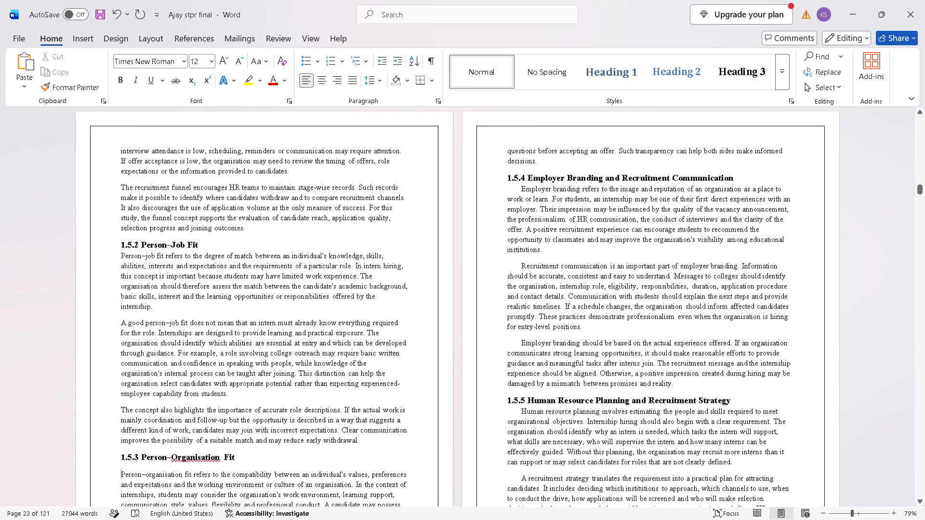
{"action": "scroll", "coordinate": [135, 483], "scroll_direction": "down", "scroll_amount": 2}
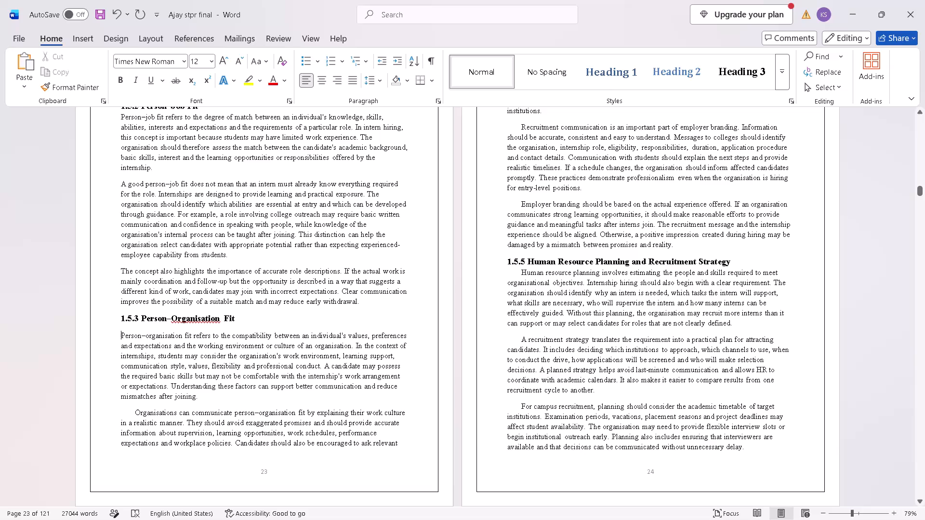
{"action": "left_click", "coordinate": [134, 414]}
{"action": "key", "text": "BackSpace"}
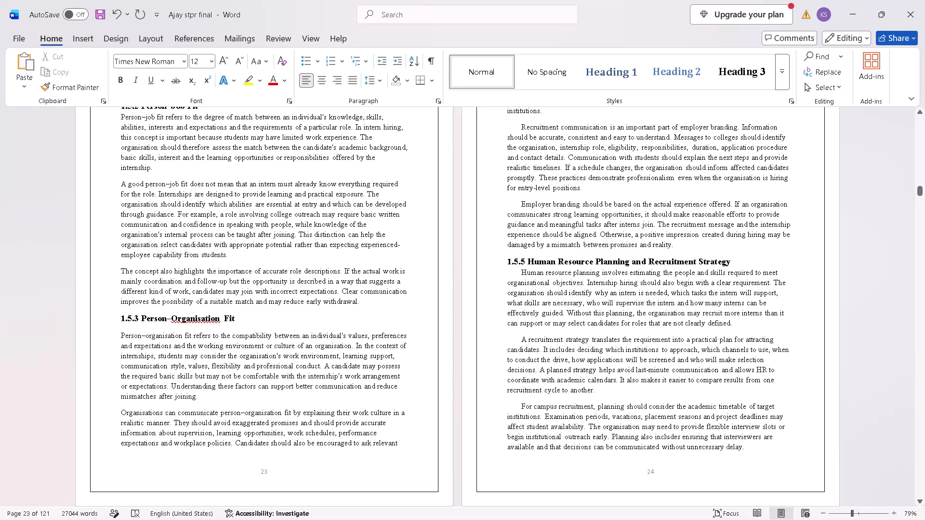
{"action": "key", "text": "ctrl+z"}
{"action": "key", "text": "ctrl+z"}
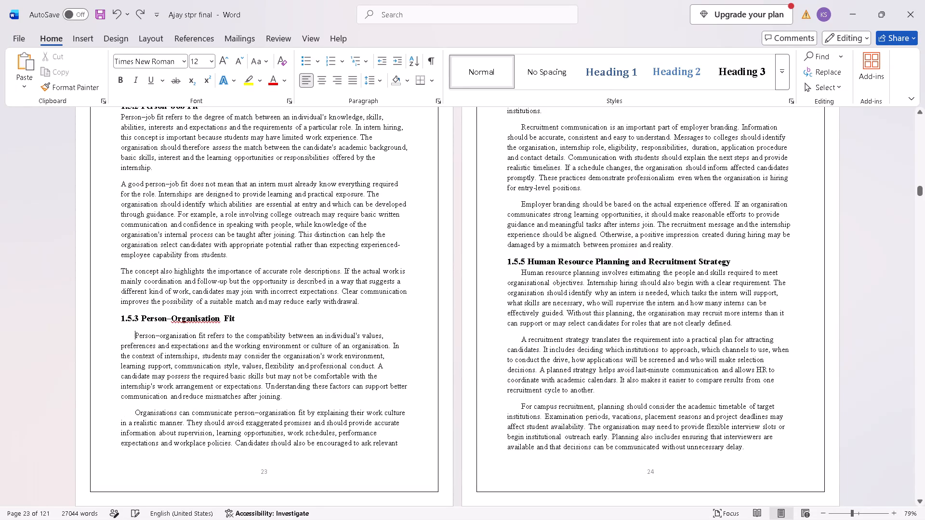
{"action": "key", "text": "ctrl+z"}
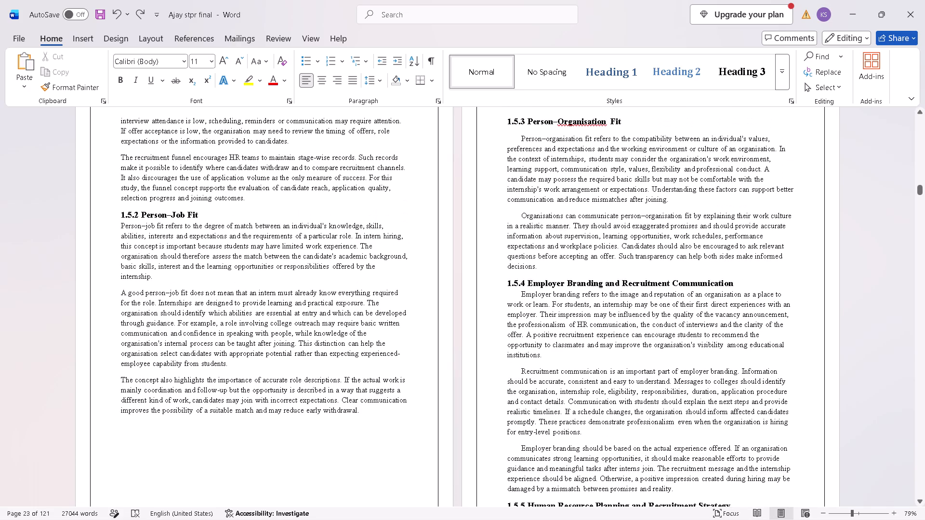
Remove the page break before the 1.5.3 Person–Organisation Fit heading again so the section follows 1.5.2 on page 23.
{"action": "key", "text": "BackSpace"}
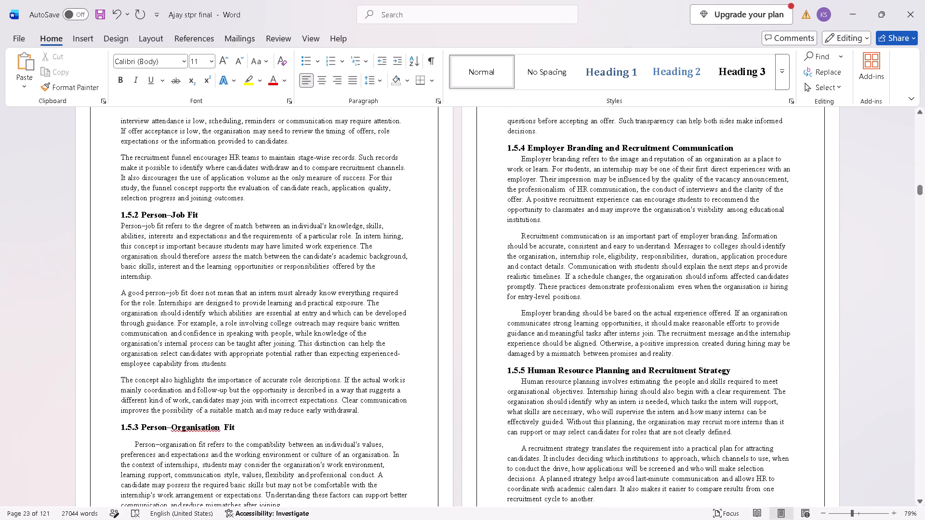
Remove the first-line indent from the two paragraphs of 1.5.3 Person–Organisation Fit on page 23.
{"action": "left_click", "coordinate": [133, 450]}
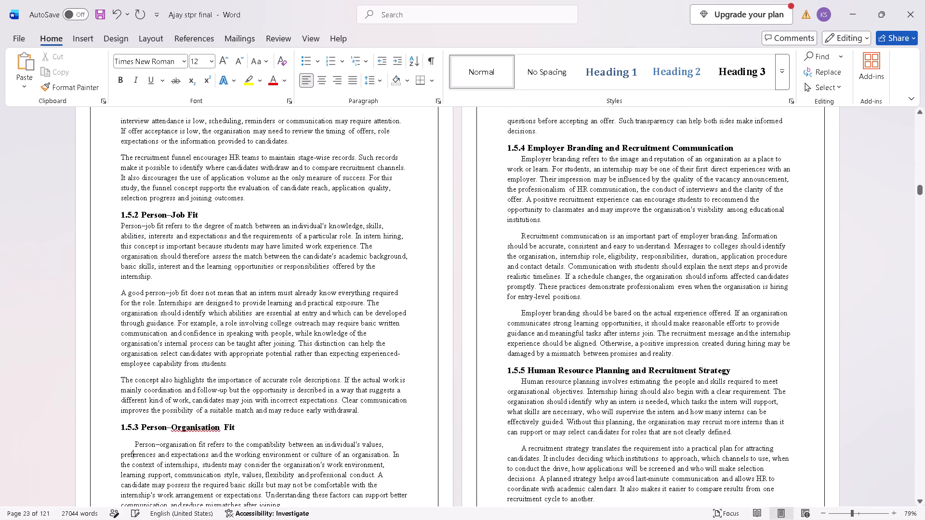
{"action": "left_click", "coordinate": [134, 445]}
{"action": "key", "text": "BackSpace"}
{"action": "scroll", "coordinate": [134, 445], "scroll_direction": "down", "scroll_amount": 1}
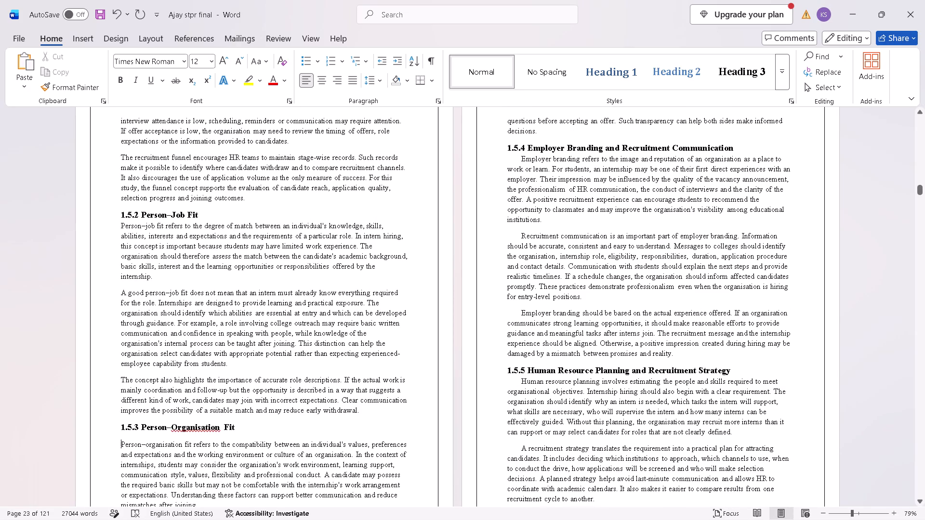
{"action": "scroll", "coordinate": [134, 445], "scroll_direction": "down", "scroll_amount": 1}
{"action": "left_click", "coordinate": [134, 445]}
{"action": "left_click", "coordinate": [134, 438]}
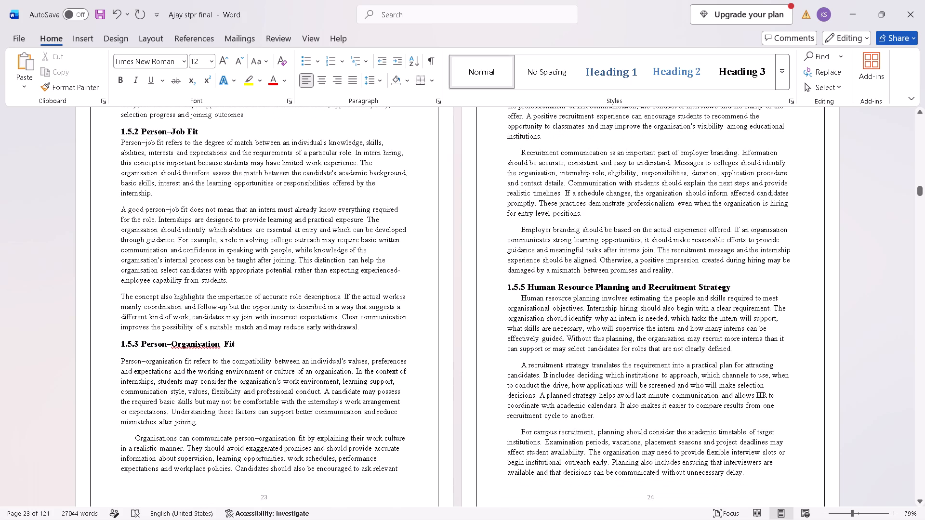
{"action": "key", "text": "BackSpace"}
Remove the first-line indent from the three paragraphs of 1.5.4 Employer Branding and Recruitment Communication on page 24.
{"action": "scroll", "coordinate": [134, 438], "scroll_direction": "up", "scroll_amount": 1}
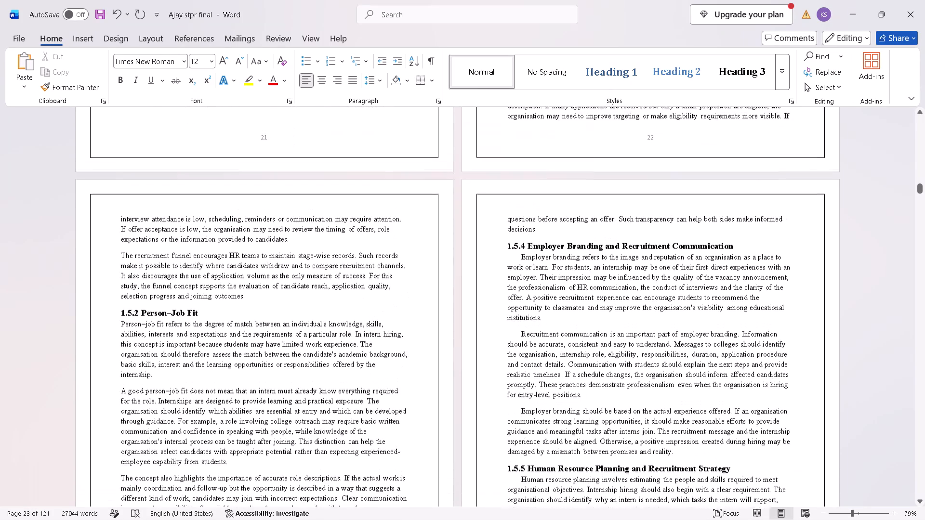
{"action": "scroll", "coordinate": [464, 317], "scroll_direction": "down", "scroll_amount": 1}
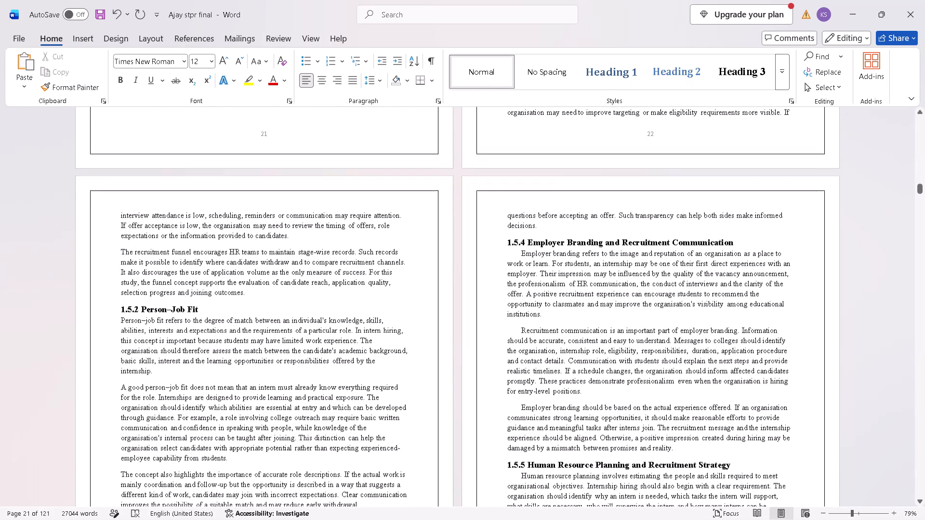
{"action": "scroll", "coordinate": [464, 317], "scroll_direction": "down", "scroll_amount": 1}
{"action": "scroll", "coordinate": [464, 317], "scroll_direction": "up", "scroll_amount": 3}
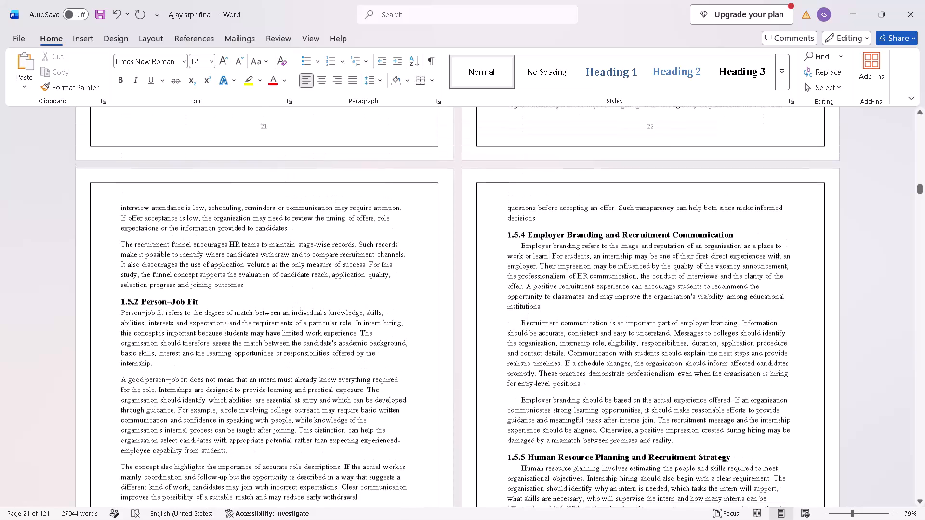
{"action": "left_click", "coordinate": [520, 249]}
{"action": "key", "text": "BackSpace"}
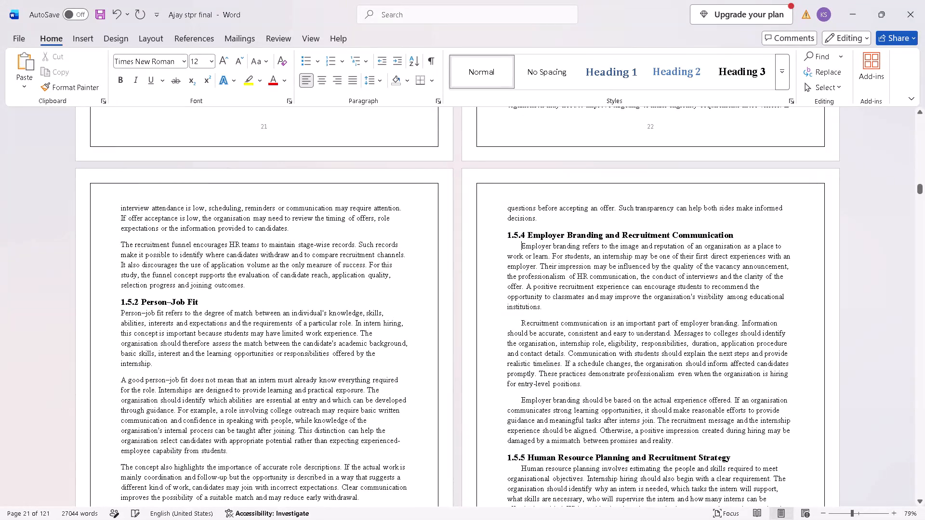
{"action": "left_click", "coordinate": [519, 322]}
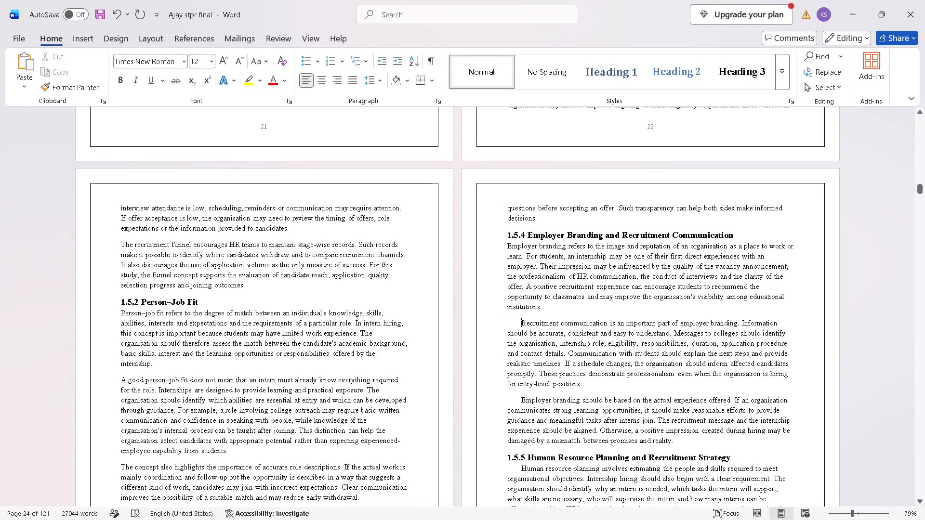
{"action": "key", "text": "BackSpace"}
{"action": "left_click", "coordinate": [522, 399]}
{"action": "key", "text": "BackSpace"}
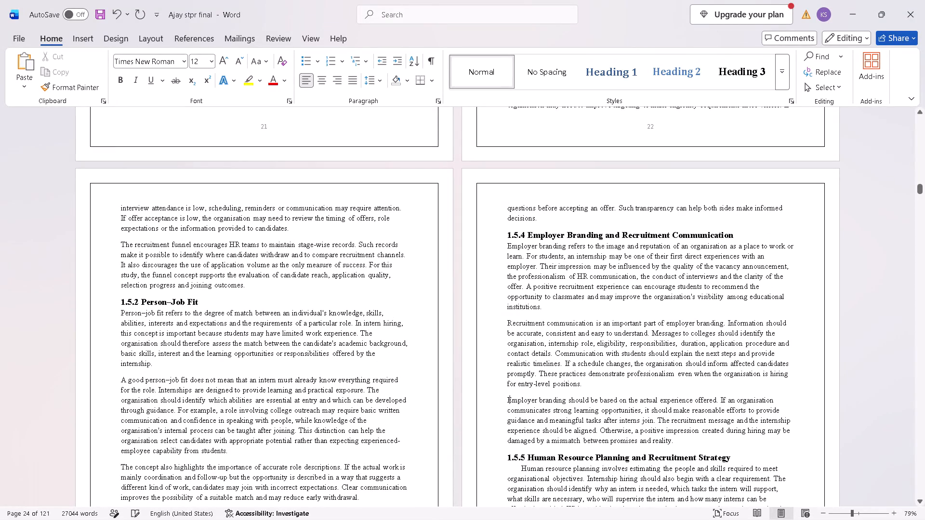
Remove the first-line indent from the three paragraphs of 1.5.5 Human Resource Planning and Recruitment Strategy on page 24.
{"action": "scroll", "coordinate": [522, 399], "scroll_direction": "down", "scroll_amount": 2}
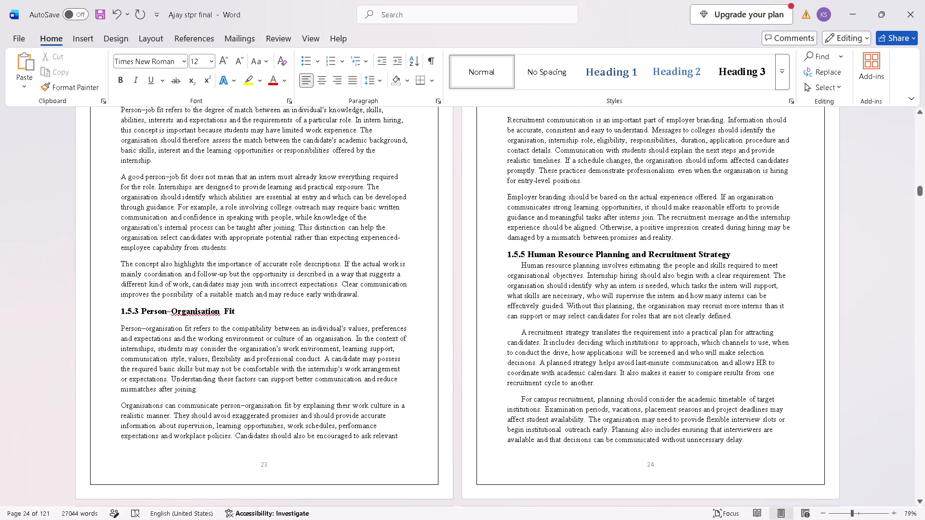
{"action": "left_click", "coordinate": [519, 267]}
{"action": "key", "text": "BackSpace"}
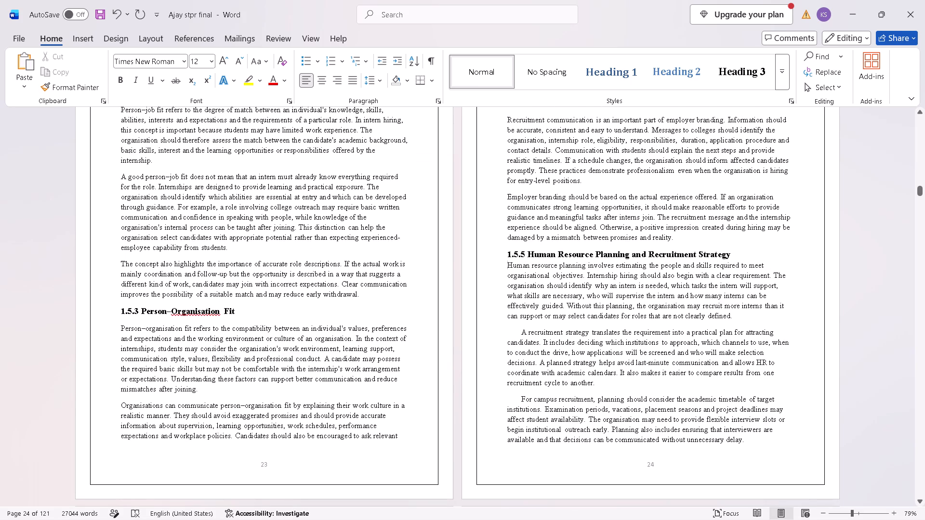
{"action": "left_click", "coordinate": [520, 331]}
{"action": "key", "text": "BackSpace"}
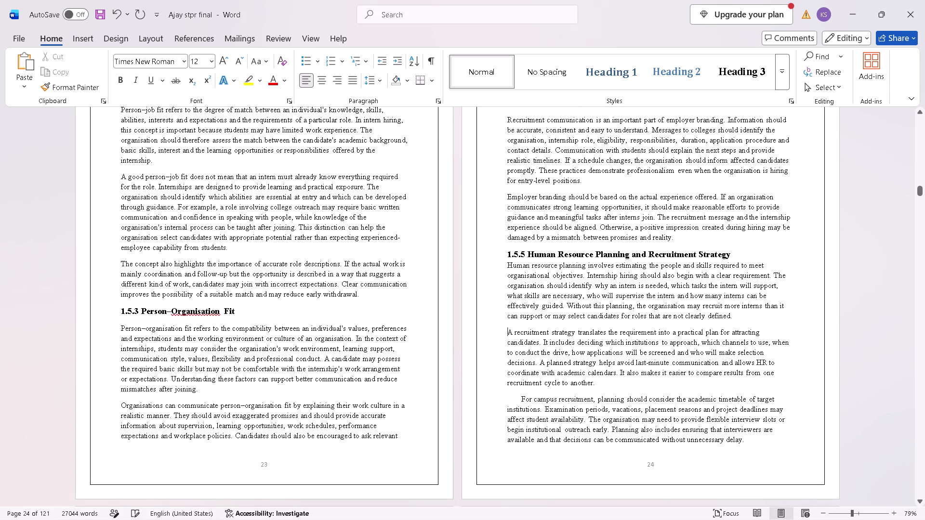
{"action": "left_click", "coordinate": [522, 397]}
{"action": "key", "text": "BackSpace"}
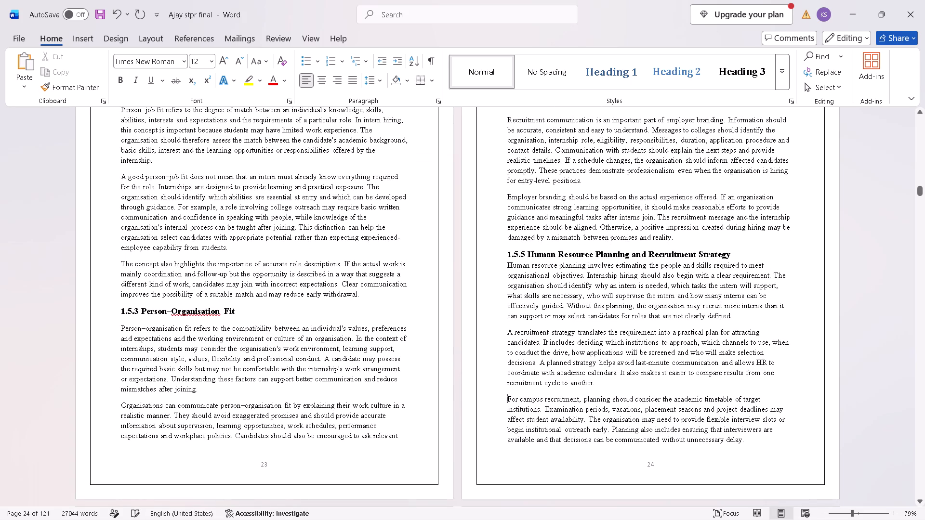
Review pages 19 to 26 for remaining indents, page breaks and heading placement around section 1.5.
{"action": "scroll", "coordinate": [522, 397], "scroll_direction": "down", "scroll_amount": 3}
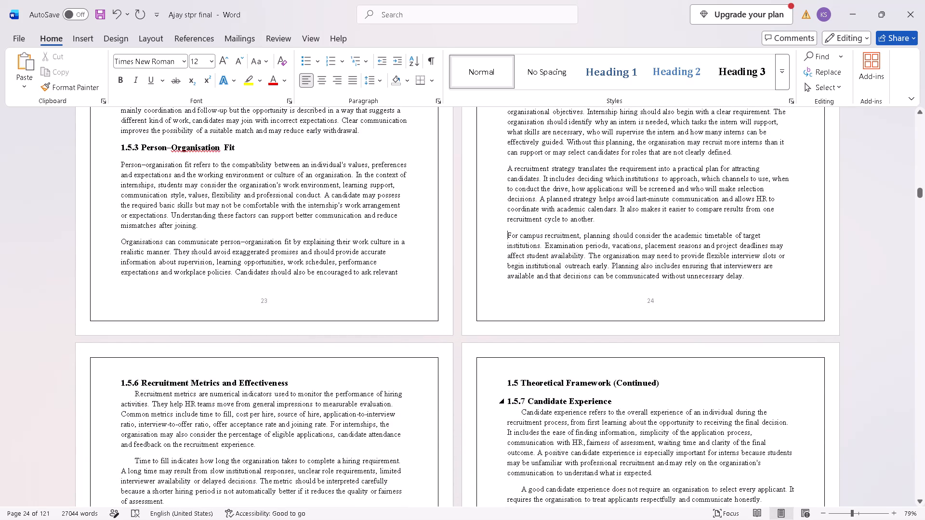
{"action": "scroll", "coordinate": [522, 397], "scroll_direction": "down", "scroll_amount": 1}
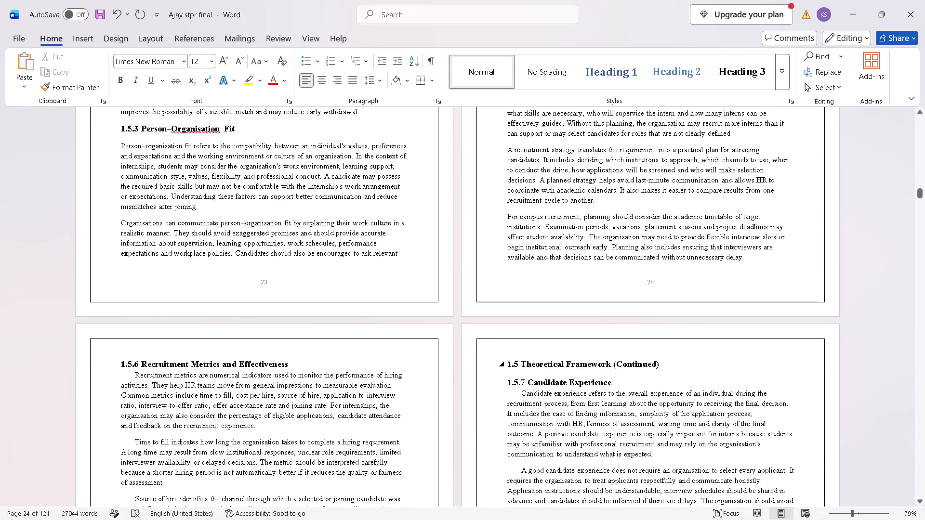
{"action": "scroll", "coordinate": [519, 395], "scroll_direction": "down", "scroll_amount": 1}
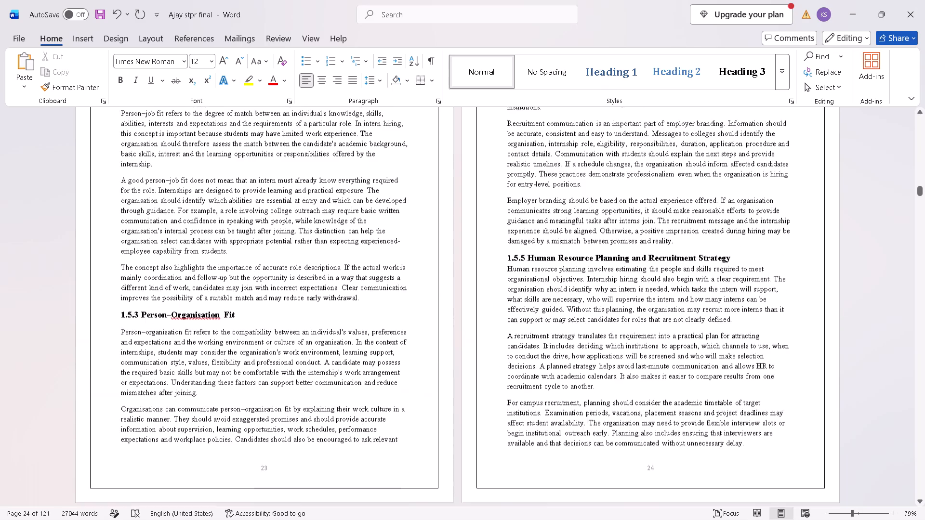
{"action": "scroll", "coordinate": [519, 395], "scroll_direction": "down", "scroll_amount": 1}
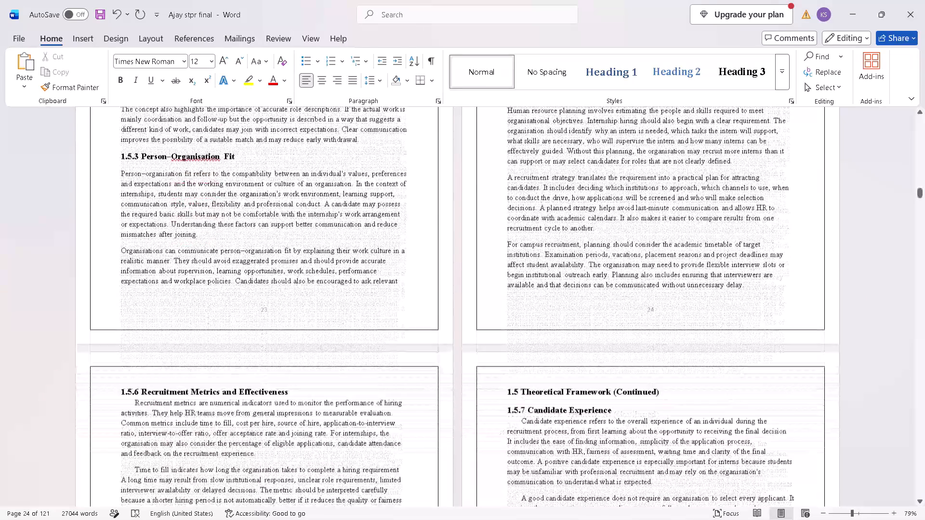
{"action": "scroll", "coordinate": [519, 395], "scroll_direction": "down", "scroll_amount": 1}
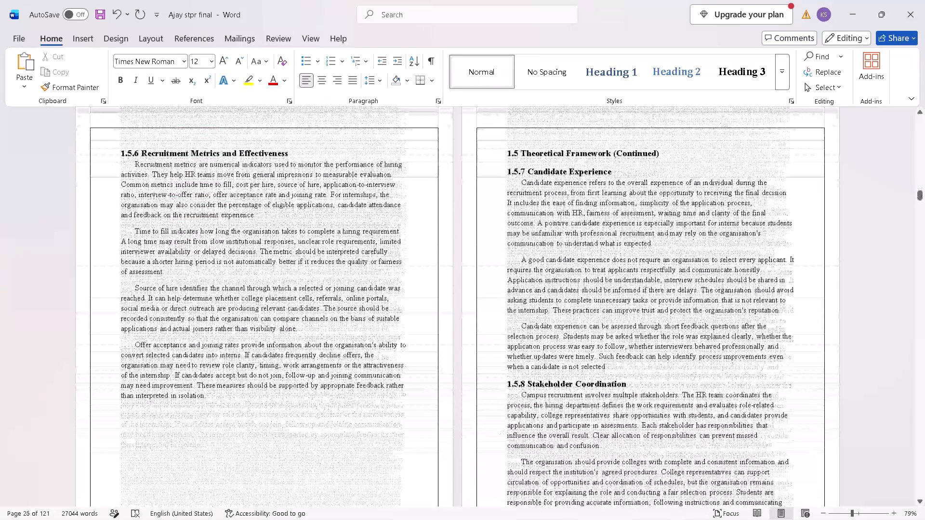
{"action": "scroll", "coordinate": [519, 395], "scroll_direction": "down", "scroll_amount": 3}
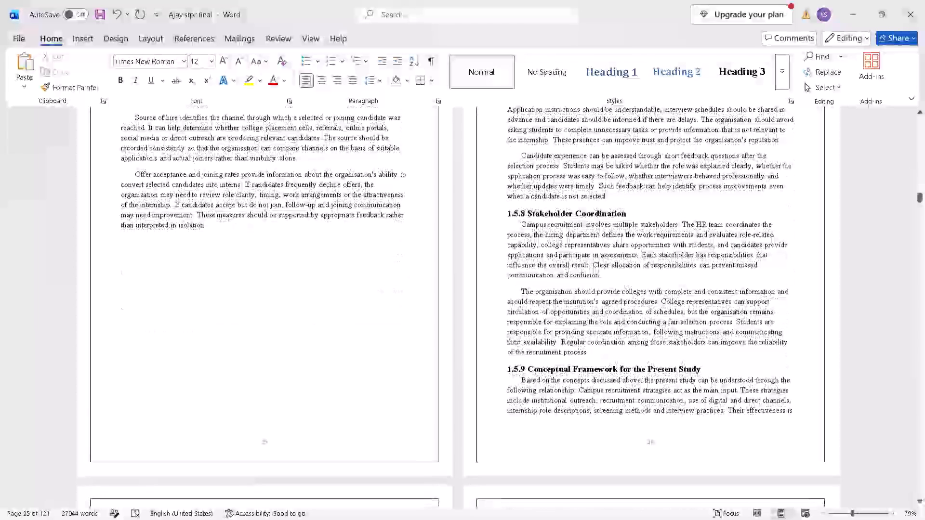
{"action": "scroll", "coordinate": [519, 395], "scroll_direction": "down", "scroll_amount": 2}
{"action": "scroll", "coordinate": [519, 395], "scroll_direction": "up", "scroll_amount": 18}
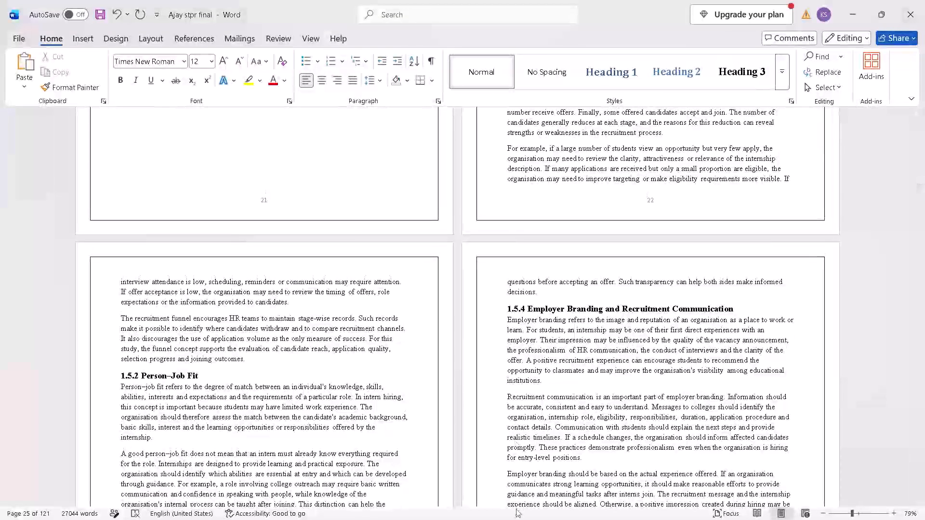
{"action": "scroll", "coordinate": [512, 378], "scroll_direction": "up", "scroll_amount": 4}
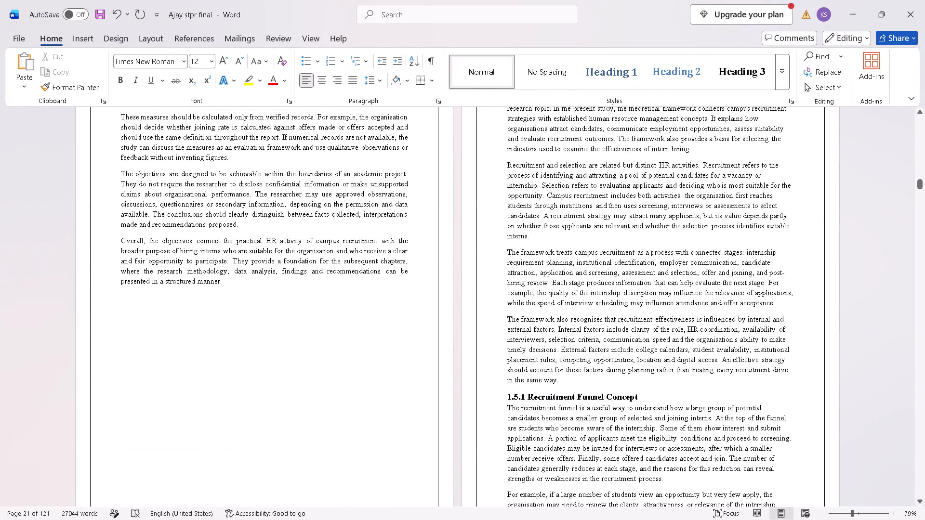
{"action": "scroll", "coordinate": [512, 378], "scroll_direction": "up", "scroll_amount": 2}
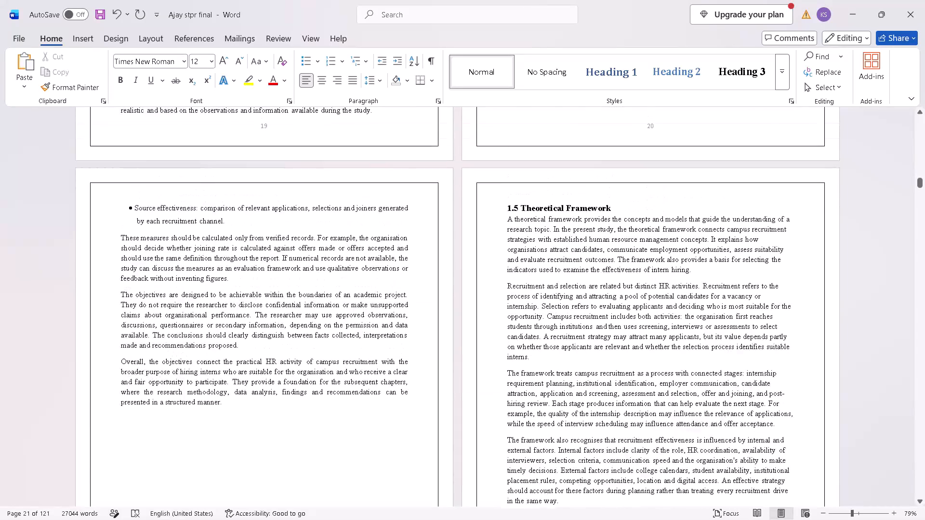
{"action": "scroll", "coordinate": [512, 378], "scroll_direction": "up", "scroll_amount": 3}
{"action": "scroll", "coordinate": [512, 378], "scroll_direction": "down", "scroll_amount": 1}
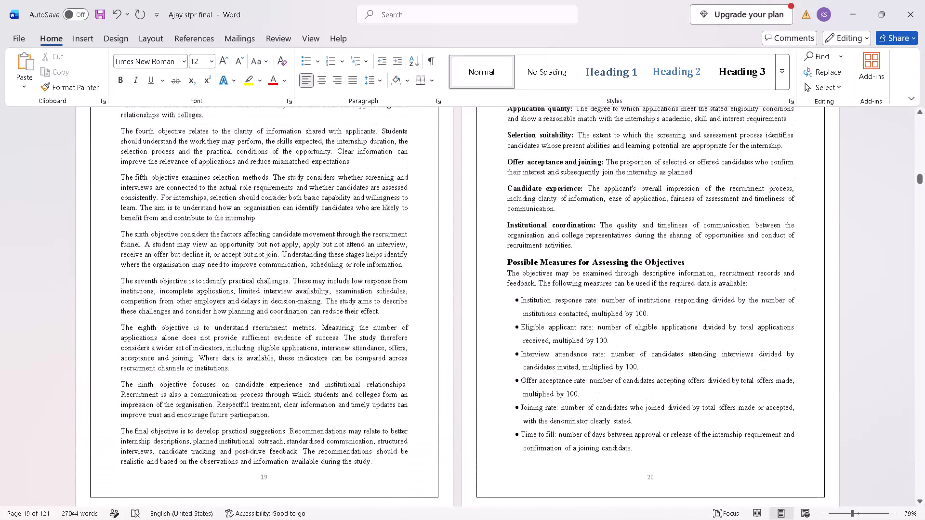
{"action": "scroll", "coordinate": [512, 378], "scroll_direction": "down", "scroll_amount": 1}
{"action": "scroll", "coordinate": [512, 378], "scroll_direction": "up", "scroll_amount": 3}
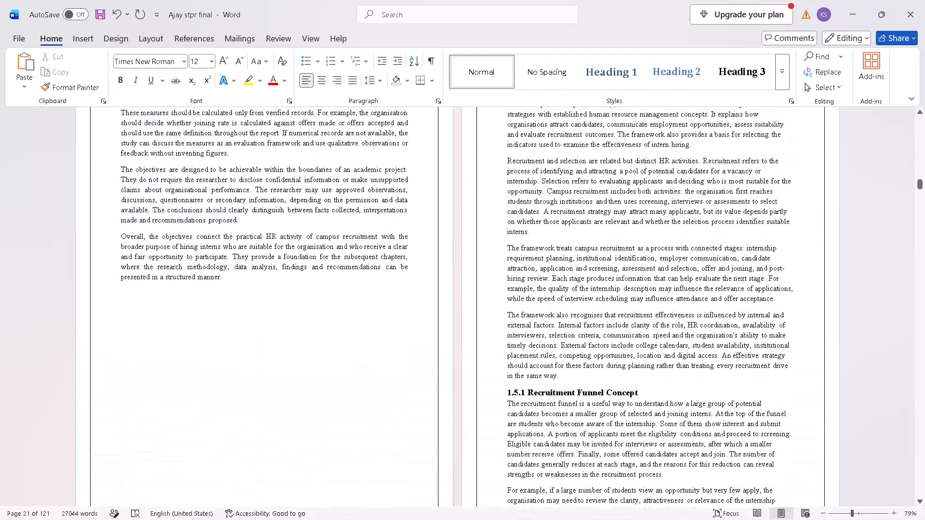
{"action": "scroll", "coordinate": [512, 378], "scroll_direction": "up", "scroll_amount": 1}
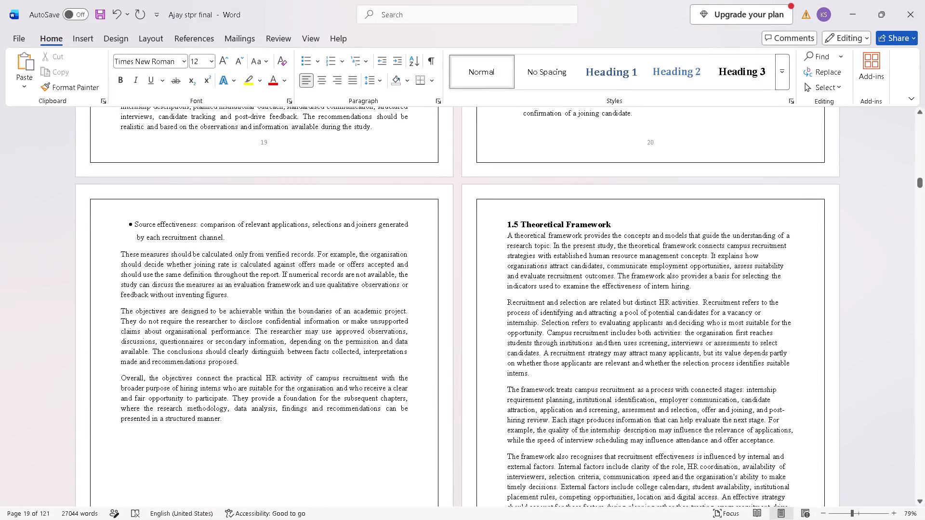
Remove the page break before the 1.5 Theoretical Framework heading so the section follows the objectives text on page 21.
{"action": "scroll", "coordinate": [514, 268], "scroll_direction": "down", "scroll_amount": 1}
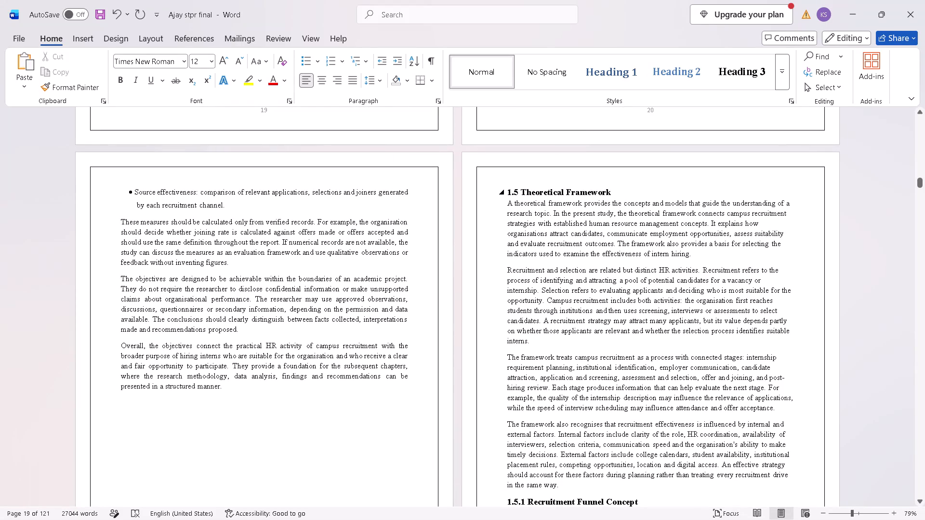
{"action": "left_click", "coordinate": [507, 197]}
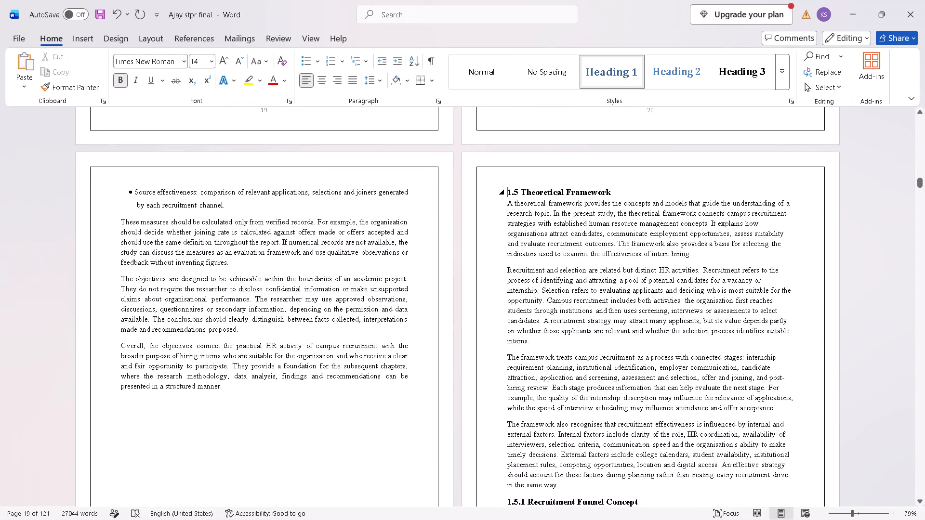
{"action": "key", "text": "BackSpace"}
{"action": "key", "text": "BackSpace"}
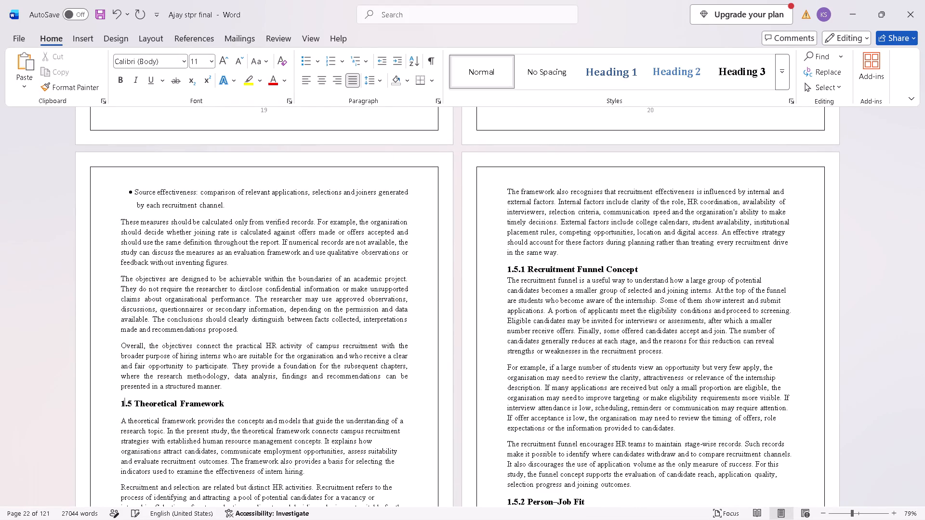
Move the 1.5 Theoretical Framework heading on page 21 to the centre of the line by inserting spaces before it.
{"action": "scroll", "coordinate": [507, 197], "scroll_direction": "down", "scroll_amount": 1}
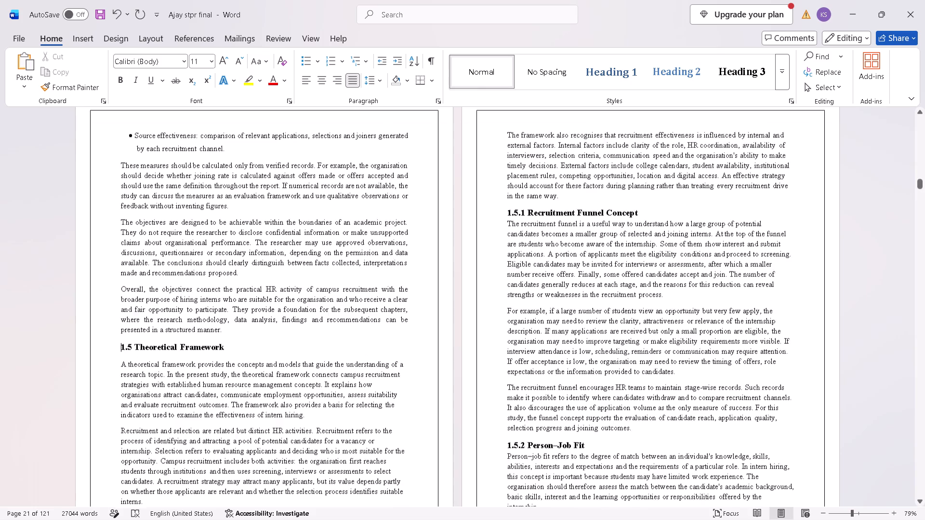
{"action": "scroll", "coordinate": [507, 197], "scroll_direction": "down", "scroll_amount": 1}
{"action": "scroll", "coordinate": [507, 197], "scroll_direction": "up", "scroll_amount": 4}
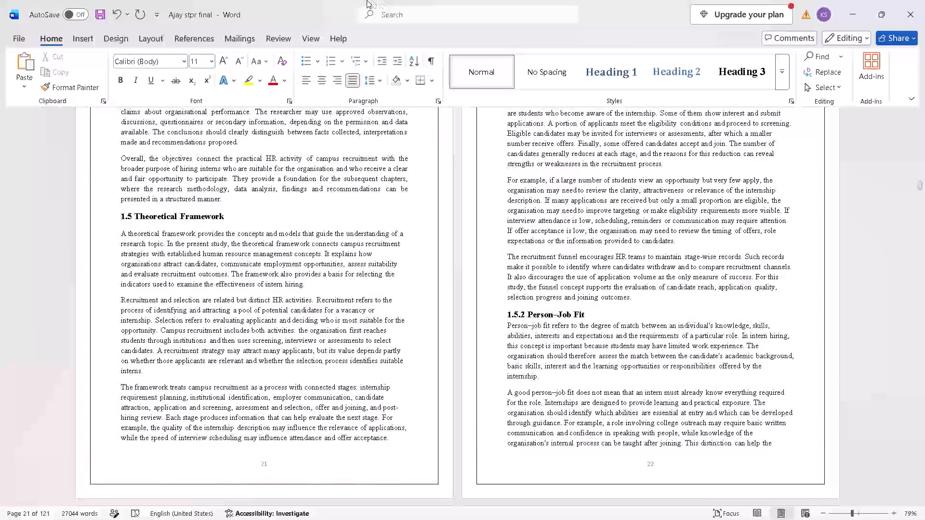
{"action": "key", "text": "space"}
{"action": "key", "text": "space"}
{"action": "key", "text": "space"}
{"action": "key", "text": "space"}
{"action": "key", "text": "space"}
{"action": "key", "text": "space"}
{"action": "key", "text": "space"}
{"action": "key", "text": "space"}
{"action": "key", "text": "space"}
{"action": "key", "text": "space"}
{"action": "key", "text": "space"}
{"action": "key", "text": "space"}
{"action": "key", "text": "space"}
{"action": "key", "text": "space"}
{"action": "key", "text": "space"}
{"action": "key", "text": "space"}
{"action": "key", "text": "space"}
{"action": "key", "text": "space"}
{"action": "key", "text": "space"}
{"action": "key", "text": "space"}
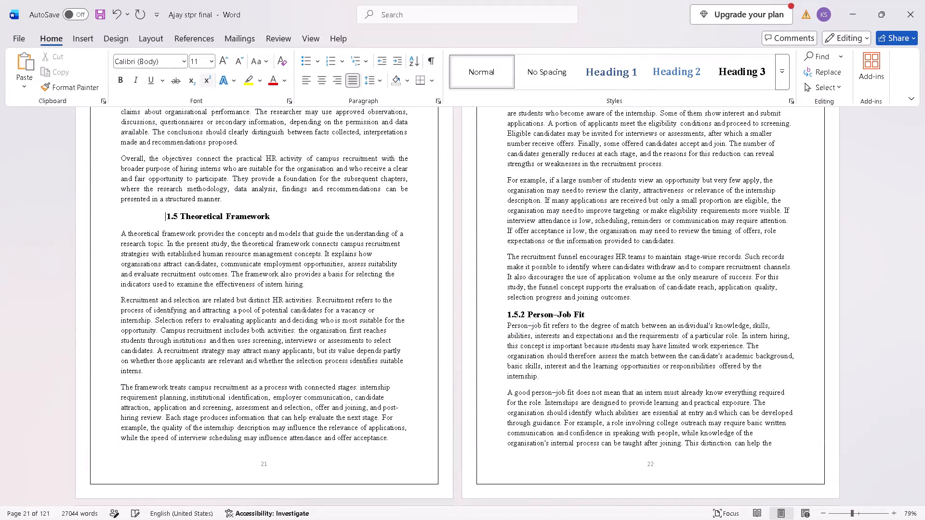
Check the heading alignment and page layout of the earlier sections on pages 13 to 21, including 1.3 and 1.4.
{"action": "scroll", "coordinate": [211, 82], "scroll_direction": "up", "scroll_amount": 2}
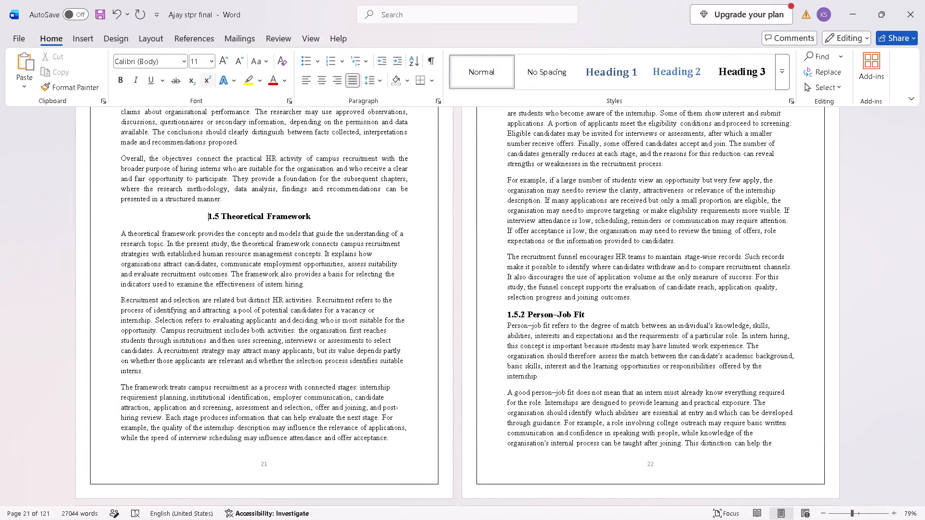
{"action": "scroll", "coordinate": [211, 82], "scroll_direction": "up", "scroll_amount": 2}
{"action": "scroll", "coordinate": [301, 289], "scroll_direction": "up", "scroll_amount": 4}
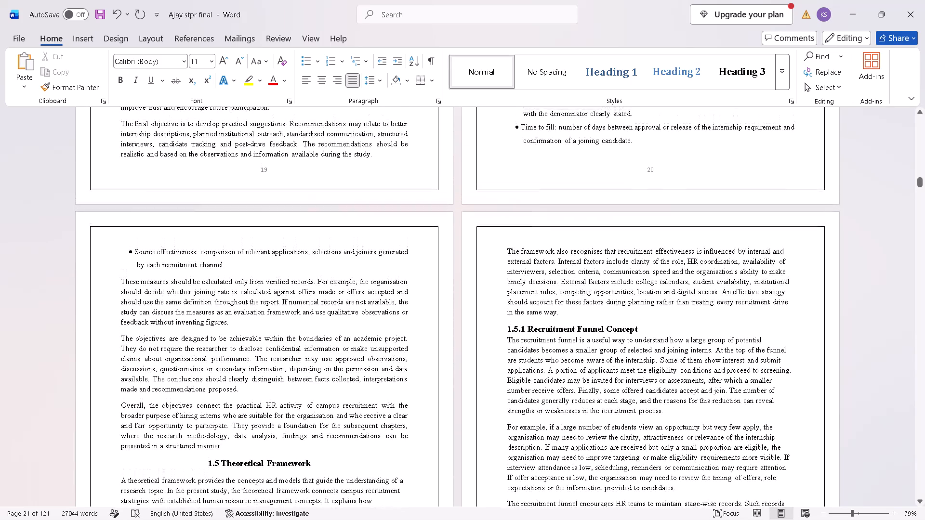
{"action": "scroll", "coordinate": [301, 289], "scroll_direction": "up", "scroll_amount": 3}
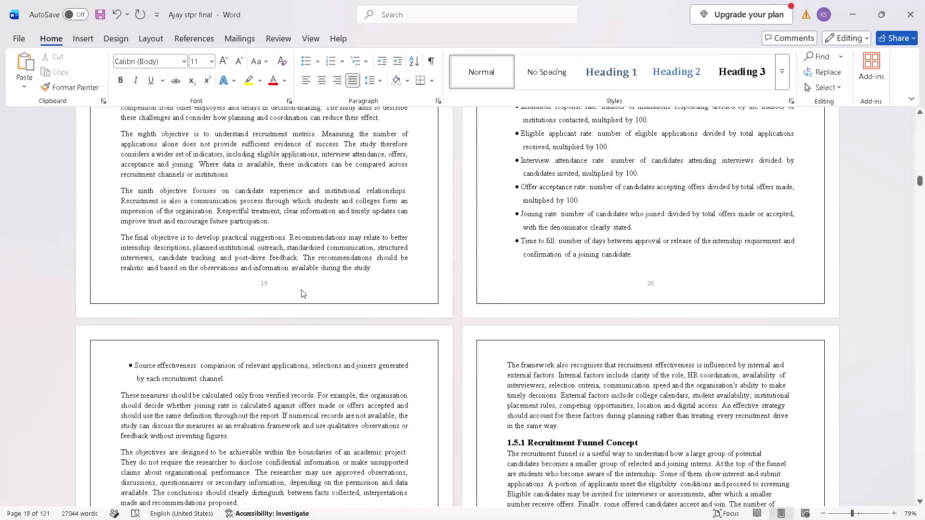
{"action": "scroll", "coordinate": [301, 289], "scroll_direction": "up", "scroll_amount": 2}
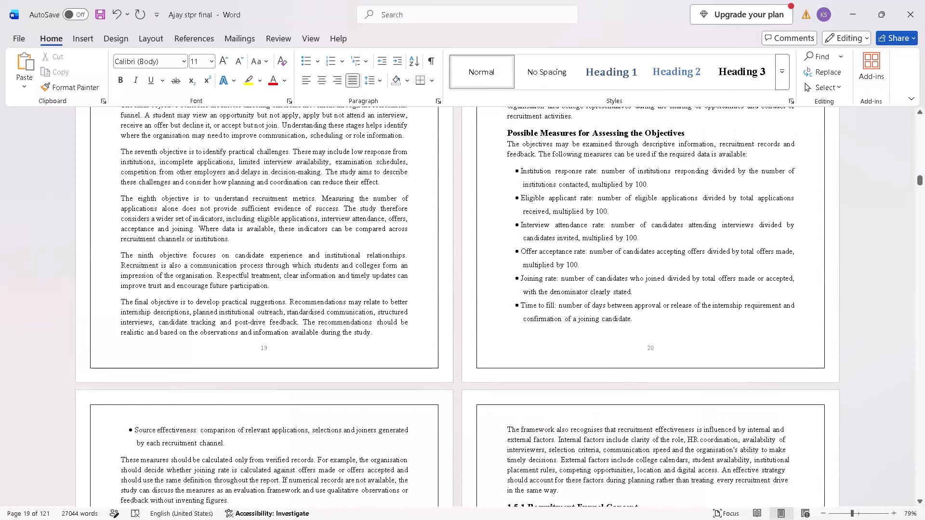
{"action": "scroll", "coordinate": [301, 289], "scroll_direction": "up", "scroll_amount": 4}
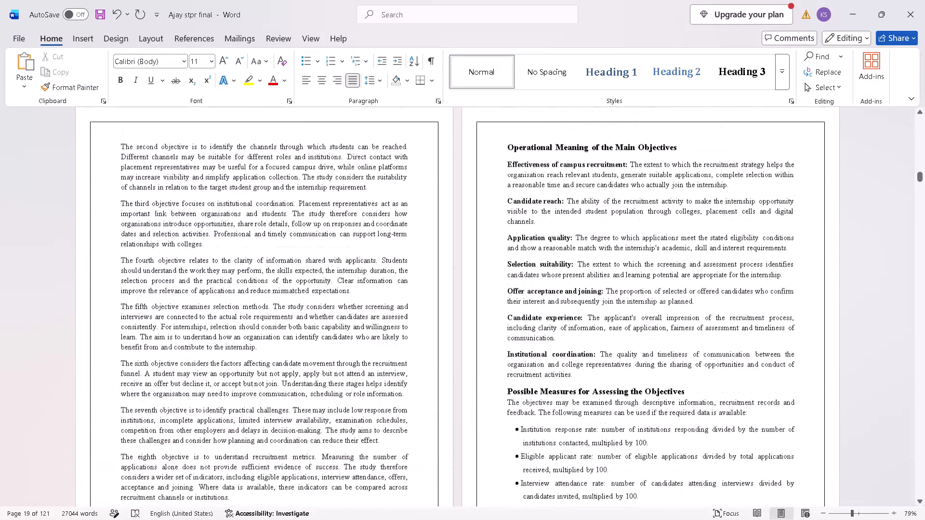
{"action": "scroll", "coordinate": [301, 289], "scroll_direction": "up", "scroll_amount": 2}
{"action": "scroll", "coordinate": [301, 289], "scroll_direction": "down", "scroll_amount": 1}
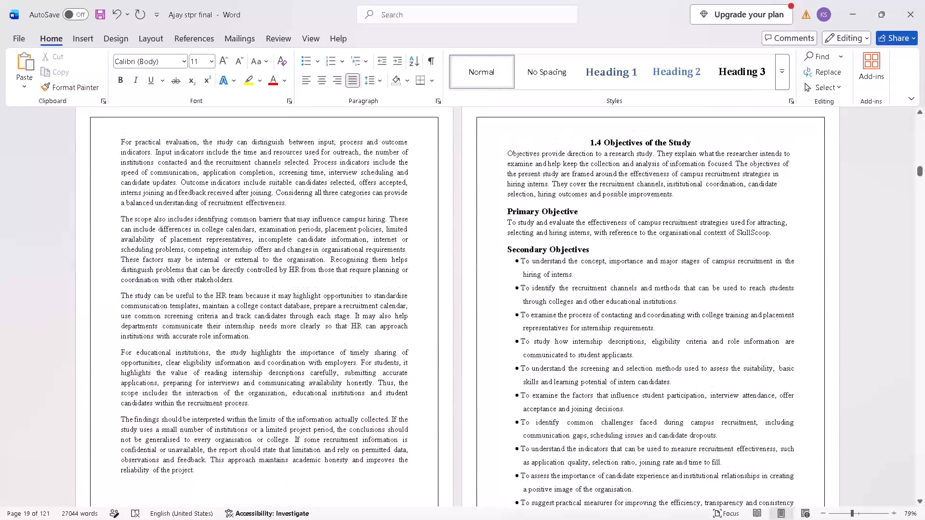
{"action": "scroll", "coordinate": [301, 289], "scroll_direction": "down", "scroll_amount": 1}
{"action": "scroll", "coordinate": [301, 289], "scroll_direction": "up", "scroll_amount": 1}
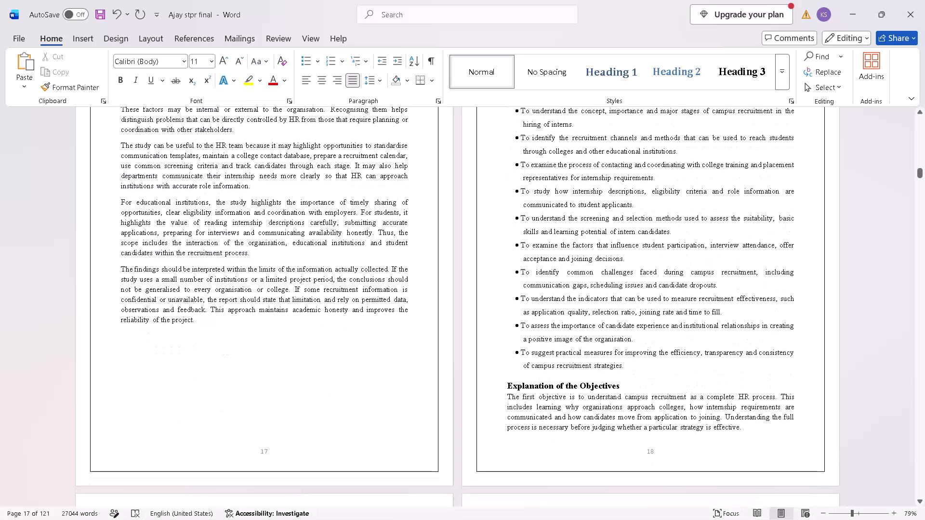
{"action": "scroll", "coordinate": [301, 289], "scroll_direction": "up", "scroll_amount": 4}
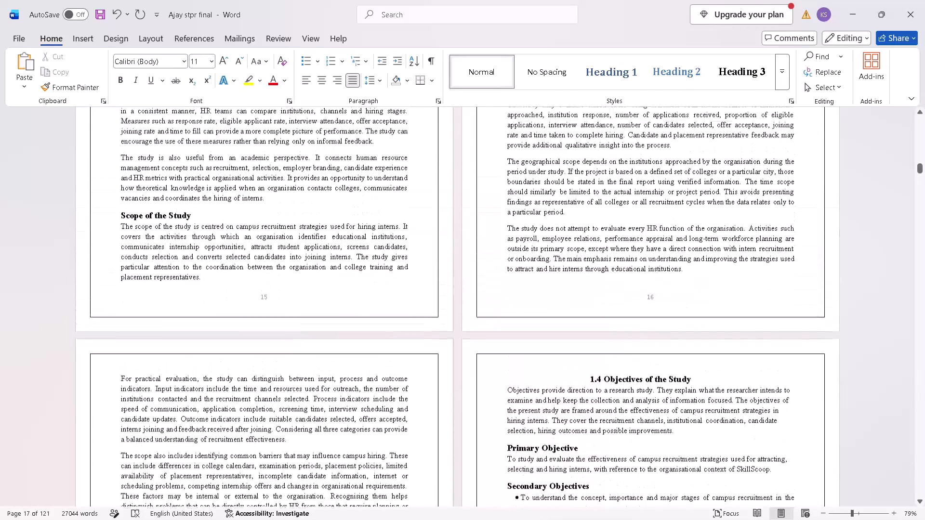
{"action": "scroll", "coordinate": [301, 289], "scroll_direction": "up", "scroll_amount": 3}
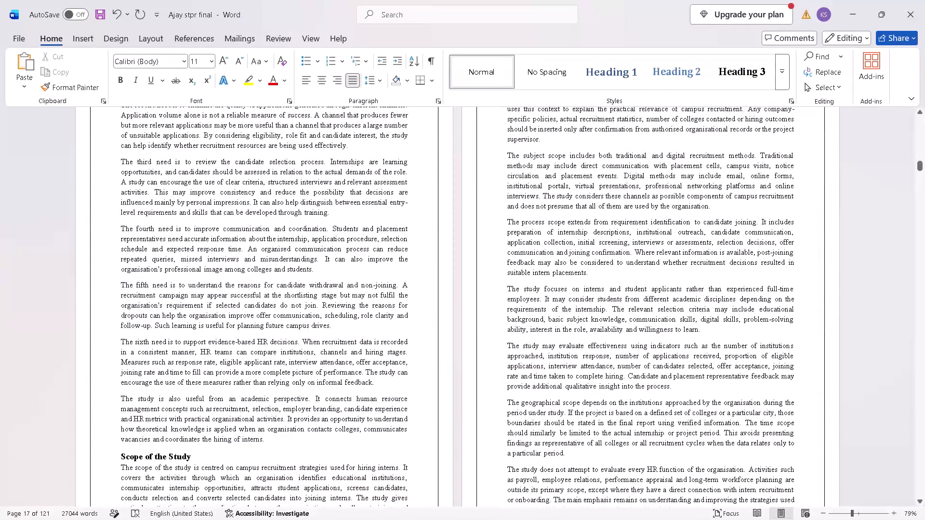
{"action": "scroll", "coordinate": [301, 289], "scroll_direction": "up", "scroll_amount": 3}
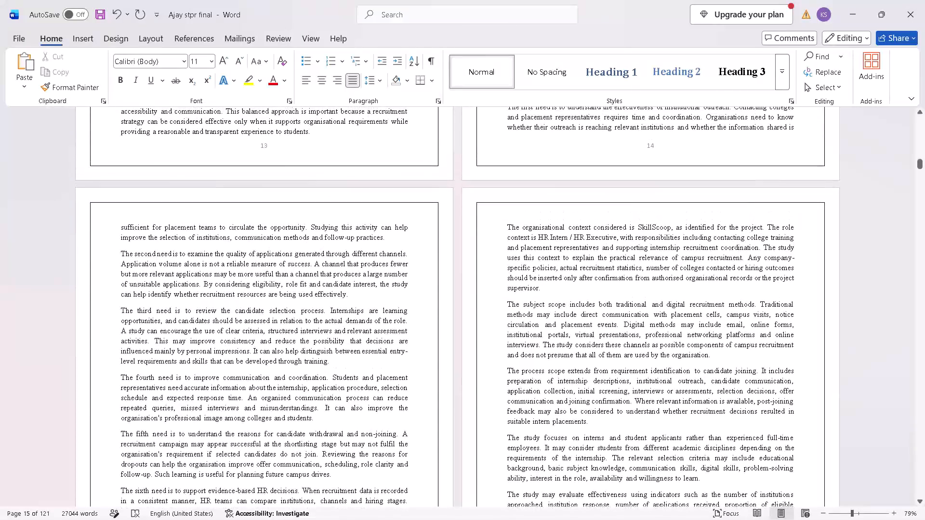
{"action": "scroll", "coordinate": [301, 289], "scroll_direction": "up", "scroll_amount": 3}
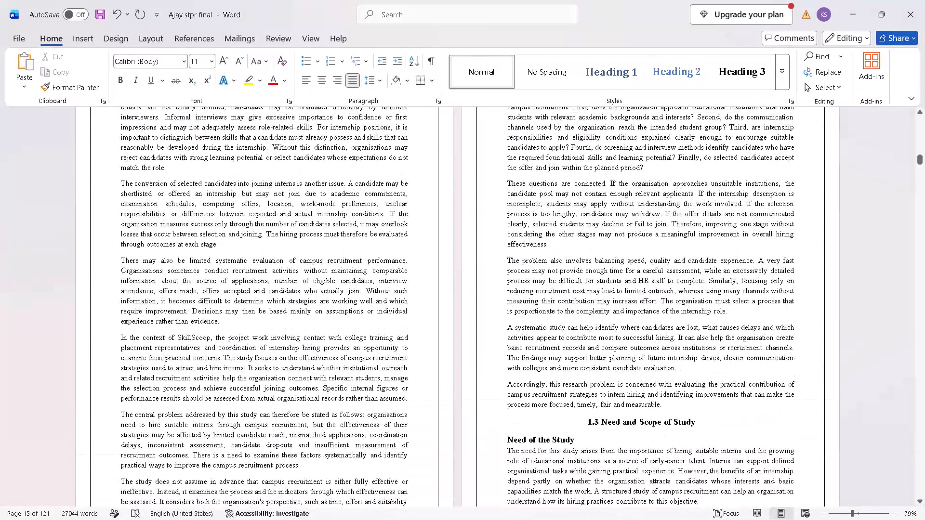
{"action": "scroll", "coordinate": [301, 289], "scroll_direction": "down", "scroll_amount": 6}
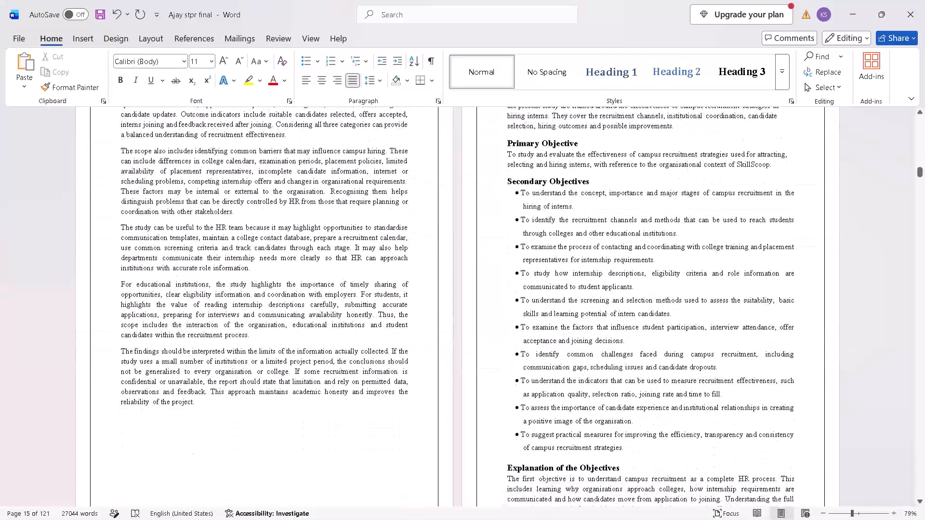
Justify the body text on pages 21 and 22 from the start of 1.5 Theoretical Framework through the end of 1.5.1 Recruitment Funnel Concept.
{"action": "scroll", "coordinate": [301, 289], "scroll_direction": "up", "scroll_amount": 1}
{"action": "scroll", "coordinate": [301, 289], "scroll_direction": "down", "scroll_amount": 2}
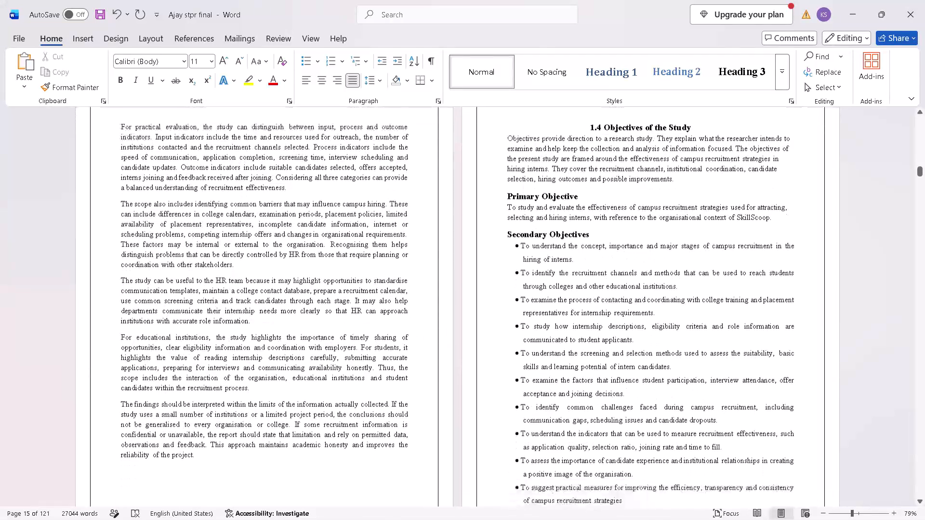
{"action": "scroll", "coordinate": [301, 289], "scroll_direction": "down", "scroll_amount": 6}
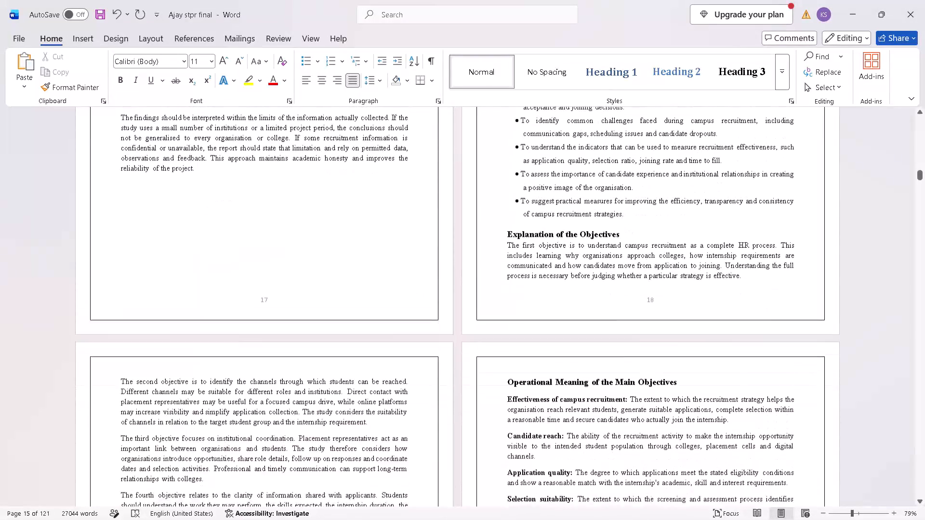
{"action": "scroll", "coordinate": [301, 289], "scroll_direction": "down", "scroll_amount": 4}
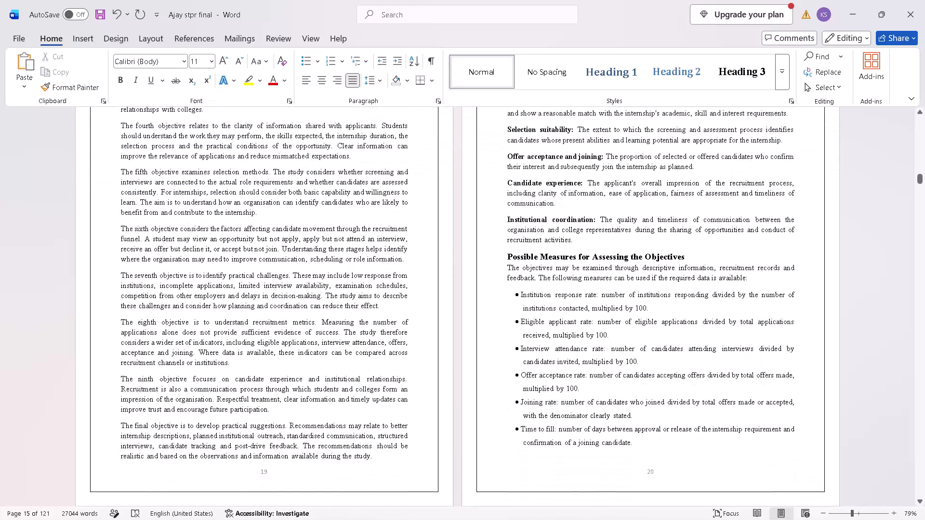
{"action": "scroll", "coordinate": [301, 289], "scroll_direction": "down", "scroll_amount": 4}
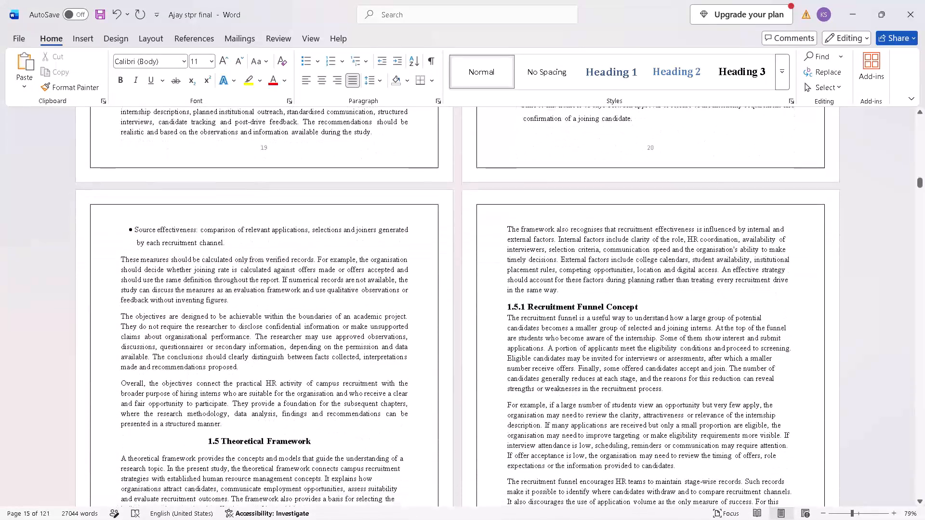
{"action": "scroll", "coordinate": [301, 289], "scroll_direction": "down", "scroll_amount": 4}
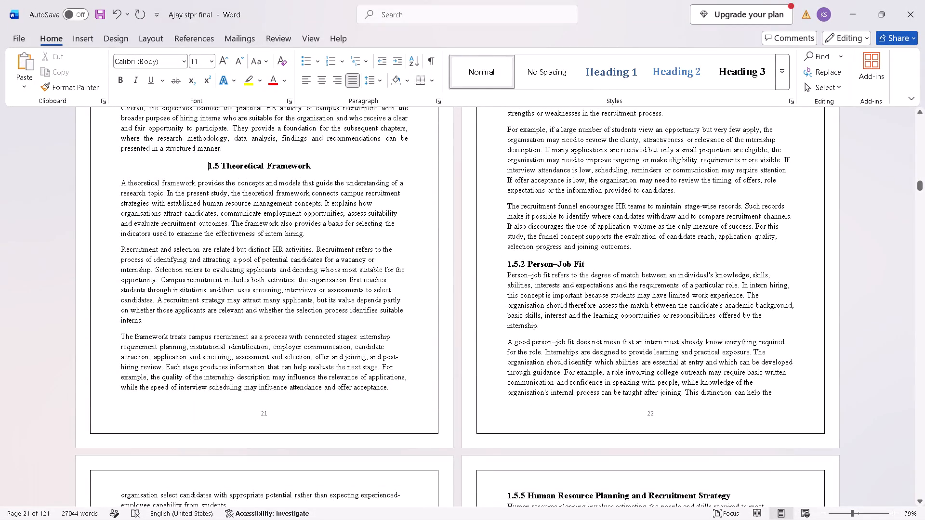
{"action": "left_click_drag", "start_coordinate": [120, 182], "coordinate": [454, 370]}
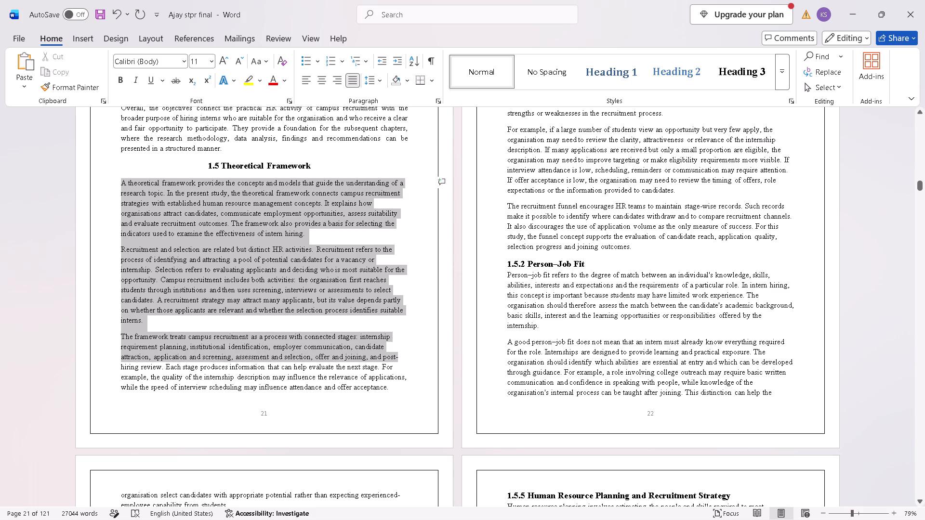
{"action": "left_click_drag", "start_coordinate": [454, 370], "coordinate": [473, 262]}
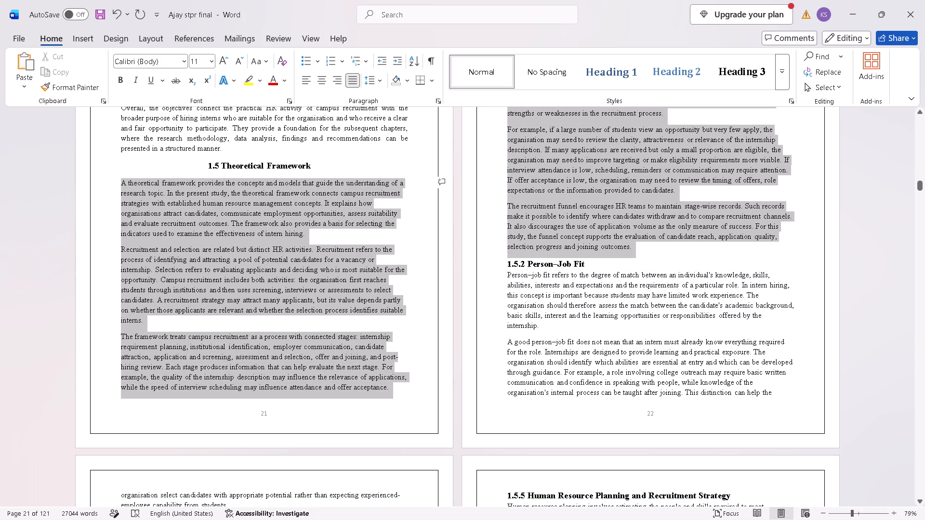
{"action": "left_click_drag", "start_coordinate": [473, 262], "coordinate": [501, 253]}
{"action": "left_click_drag", "start_coordinate": [501, 253], "coordinate": [470, 111]}
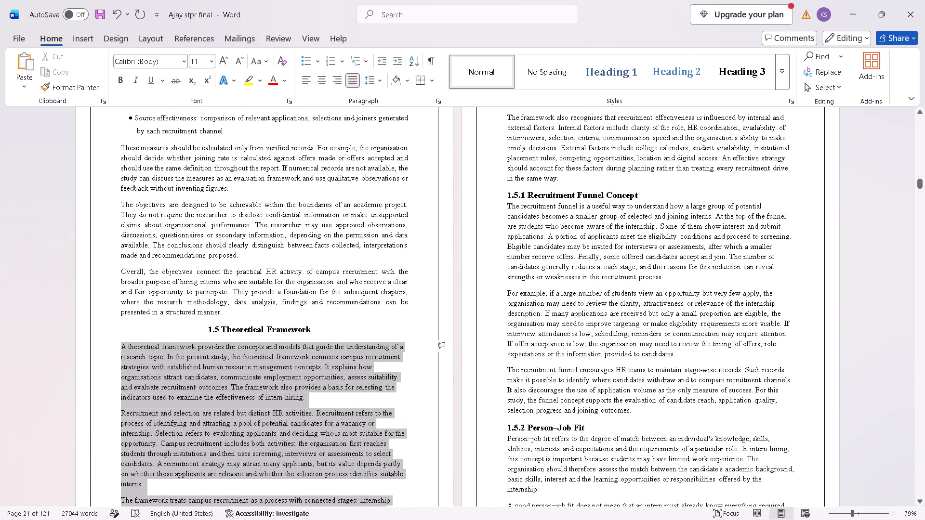
{"action": "left_click_drag", "start_coordinate": [470, 111], "coordinate": [515, 368]}
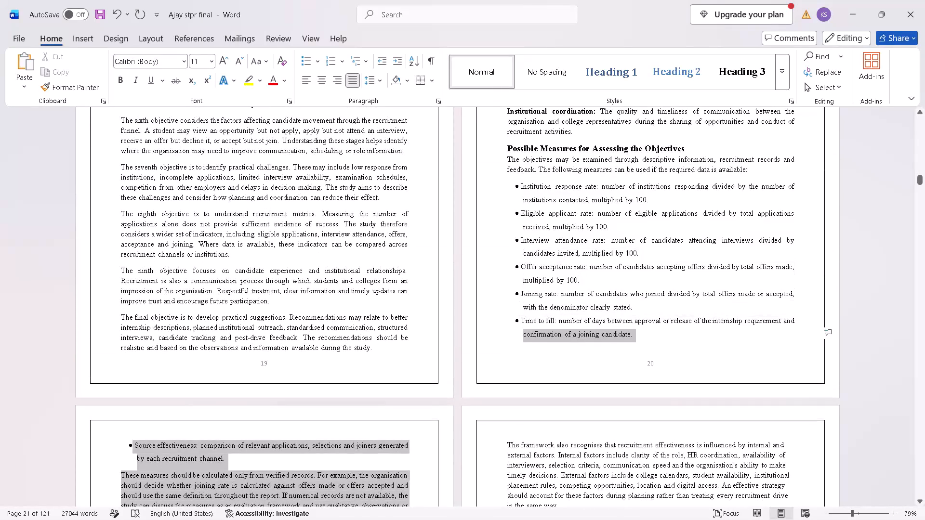
{"action": "left_click_drag", "start_coordinate": [515, 368], "coordinate": [525, 518]}
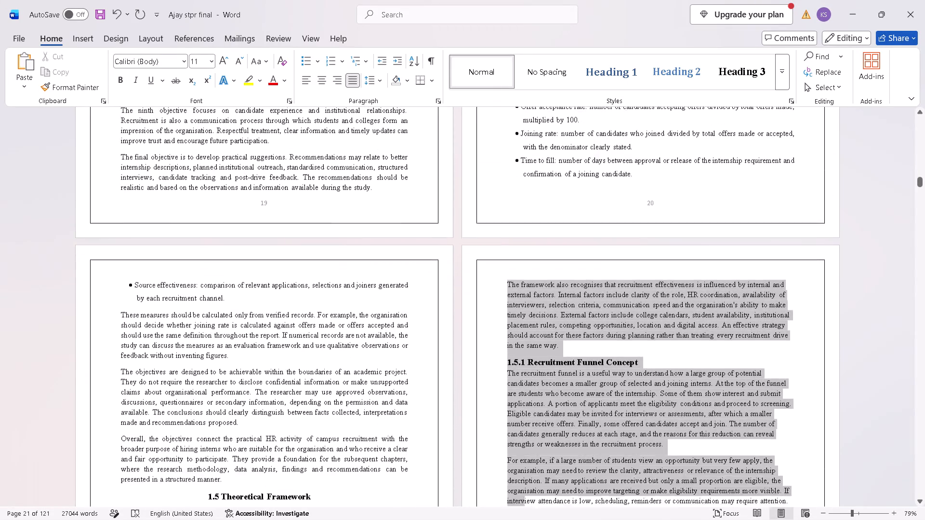
{"action": "left_click_drag", "start_coordinate": [525, 518], "coordinate": [564, 429]}
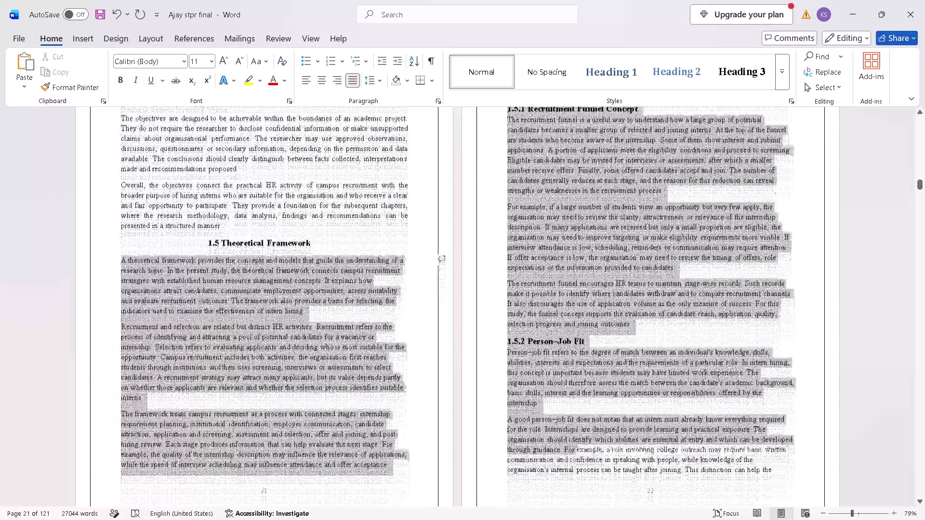
{"action": "left_click_drag", "start_coordinate": [564, 429], "coordinate": [636, 334]}
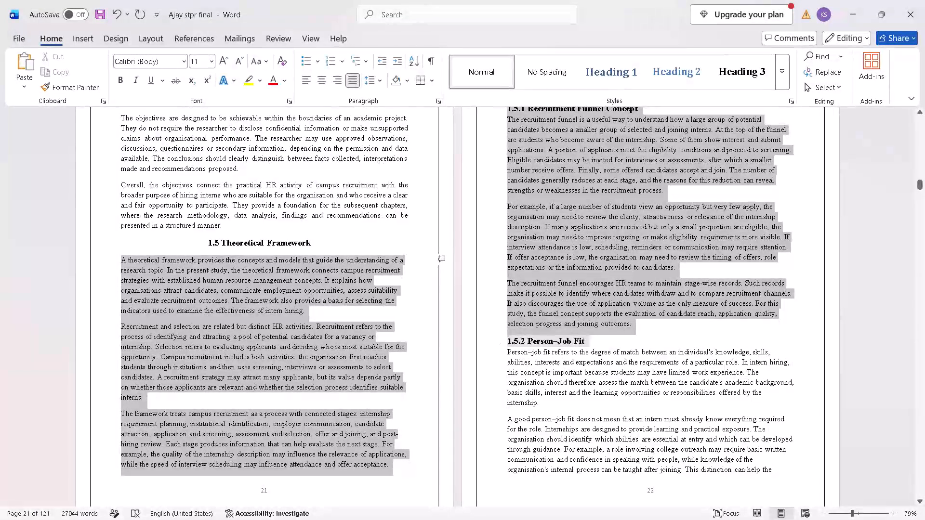
{"action": "left_click_drag", "start_coordinate": [636, 334], "coordinate": [632, 331]}
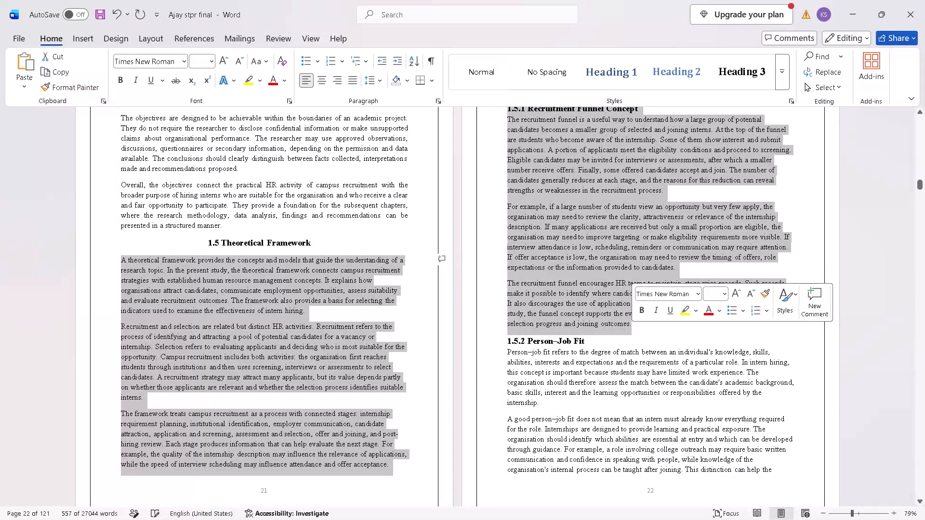
{"action": "left_click", "coordinate": [353, 78]}
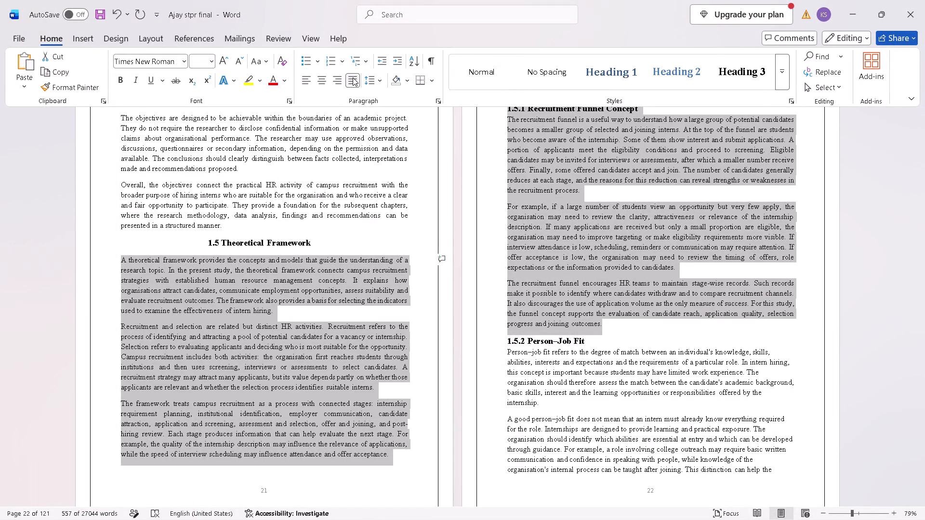
{"action": "left_click", "coordinate": [356, 246]}
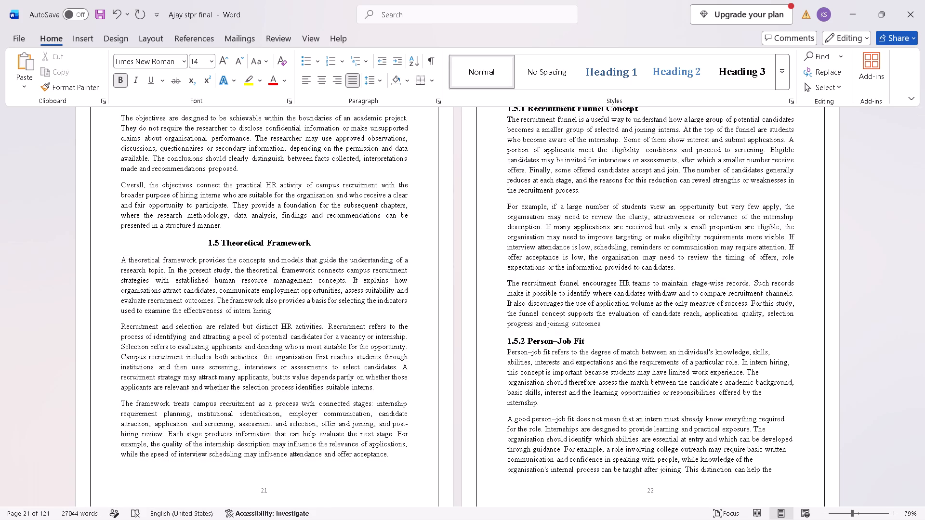
Apply justified alignment to the section 1.4 text from its introduction through the last Secondary Objectives bullet, and switch it back off to left-aligned.
{"action": "scroll", "coordinate": [416, 312], "scroll_direction": "up", "scroll_amount": 4}
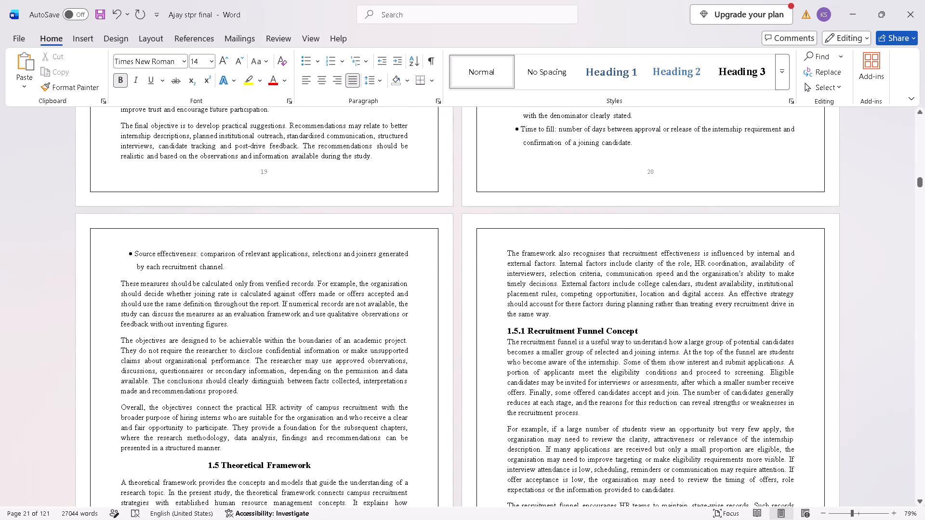
{"action": "scroll", "coordinate": [416, 312], "scroll_direction": "up", "scroll_amount": 5}
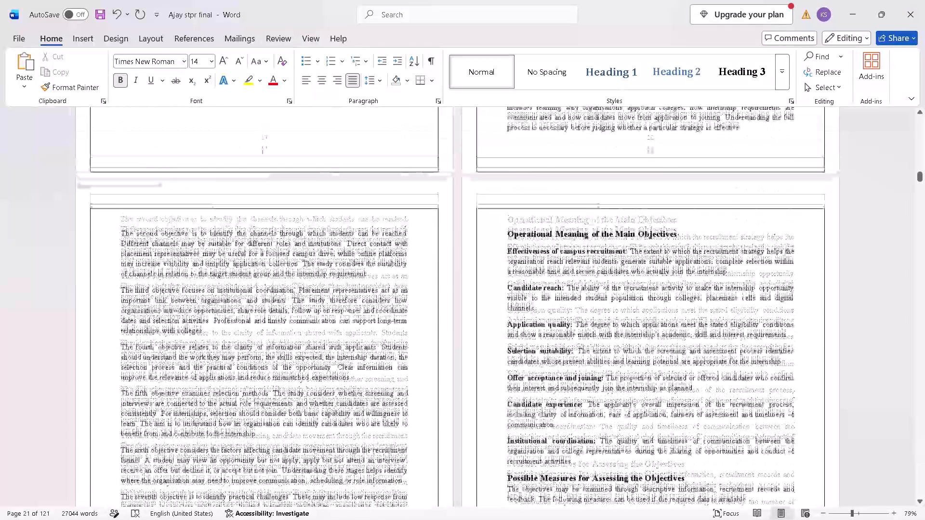
{"action": "scroll", "coordinate": [416, 312], "scroll_direction": "up", "scroll_amount": 6}
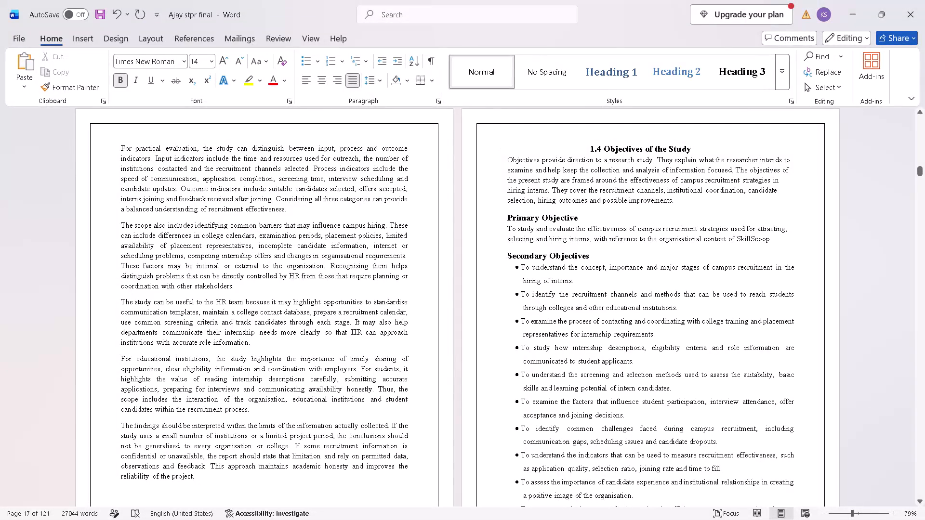
{"action": "left_click_drag", "start_coordinate": [509, 160], "coordinate": [658, 420]}
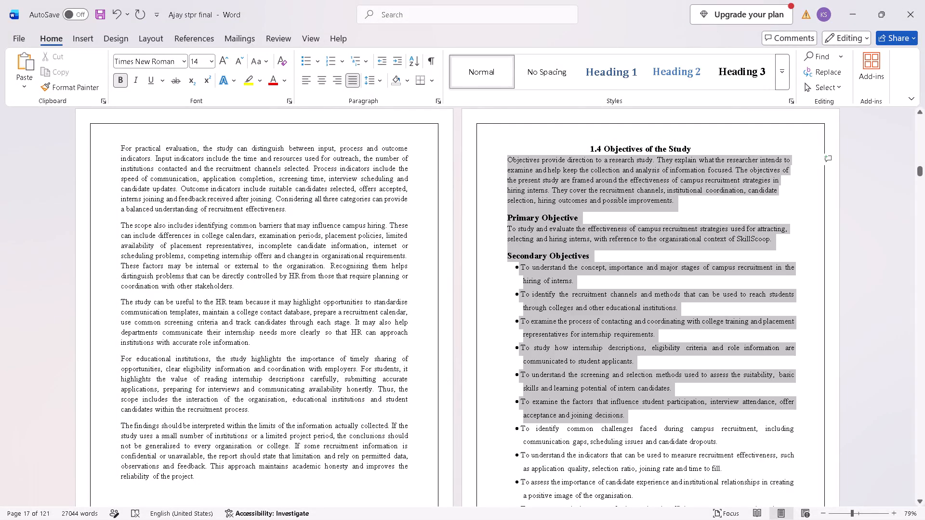
{"action": "left_click_drag", "start_coordinate": [658, 420], "coordinate": [659, 519]}
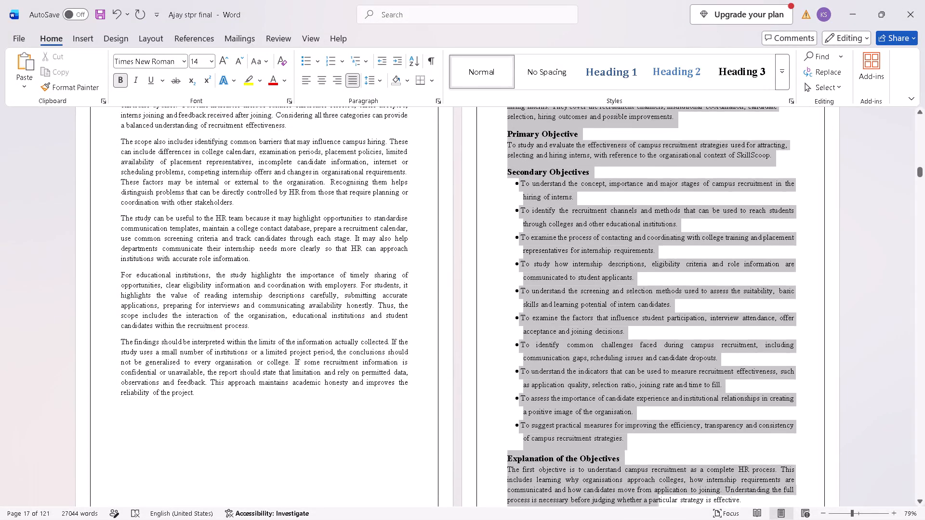
{"action": "left_click_drag", "start_coordinate": [659, 519], "coordinate": [619, 315]}
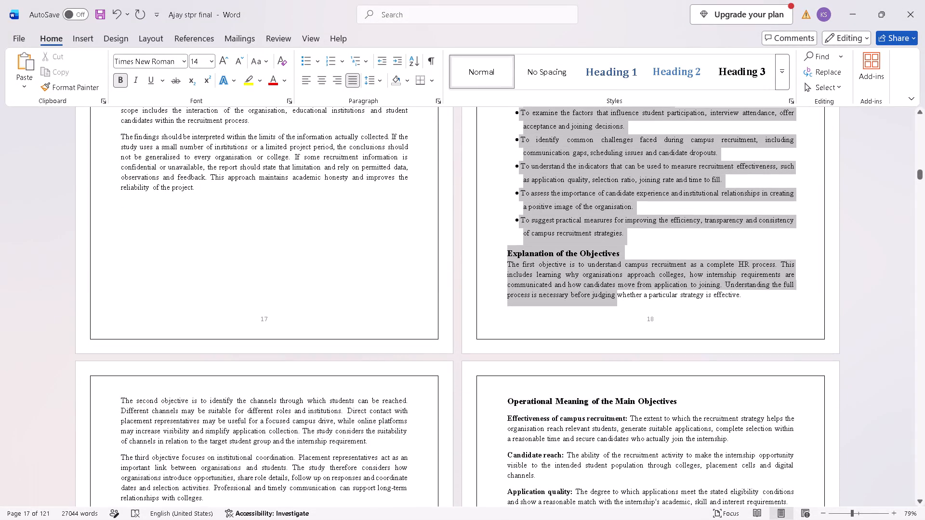
{"action": "left_click_drag", "start_coordinate": [619, 315], "coordinate": [626, 236]}
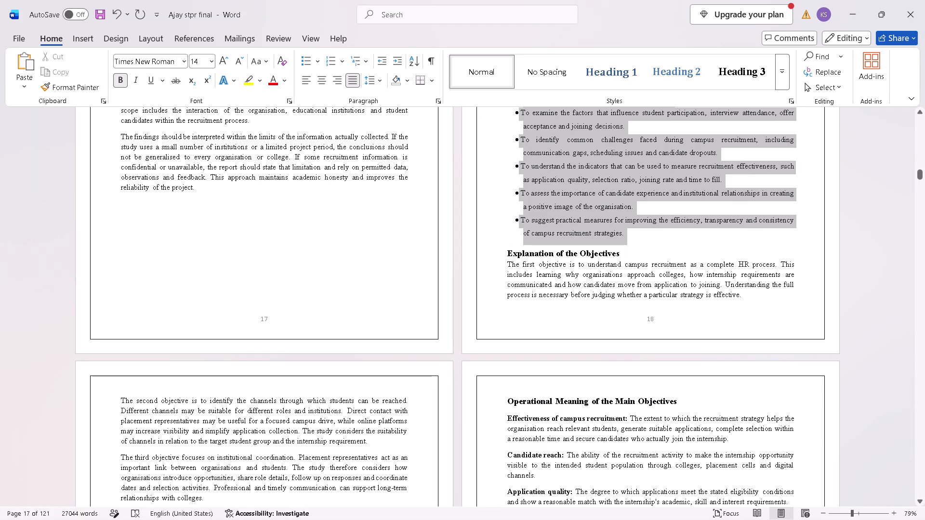
{"action": "left_click_drag", "start_coordinate": [626, 236], "coordinate": [622, 234]}
{"action": "left_click_drag", "start_coordinate": [622, 234], "coordinate": [623, 235]}
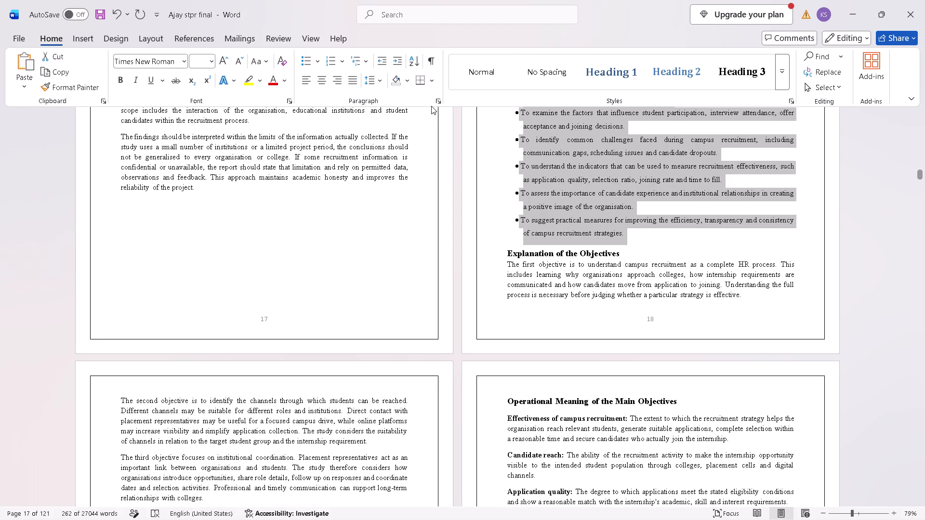
{"action": "left_click", "coordinate": [353, 83]}
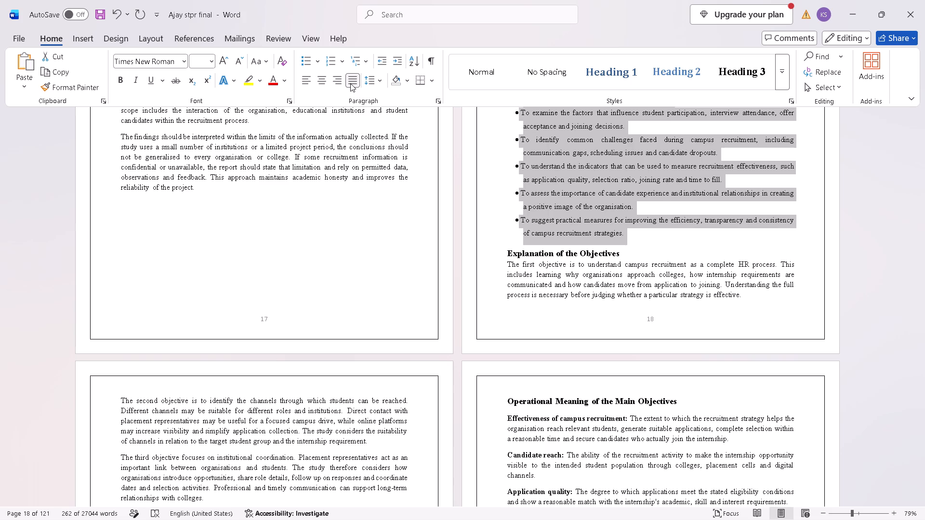
{"action": "left_click", "coordinate": [350, 83]}
{"action": "scroll", "coordinate": [492, 215], "scroll_direction": "up", "scroll_amount": 5}
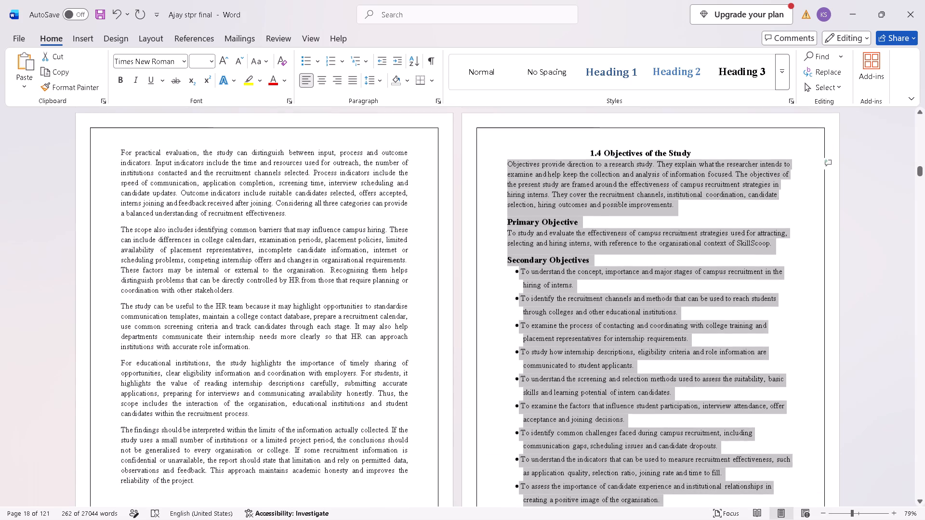
Justify only the introductory paragraph under the 1.4 Objectives of the Study heading on page 18.
{"action": "left_click", "coordinate": [680, 205]}
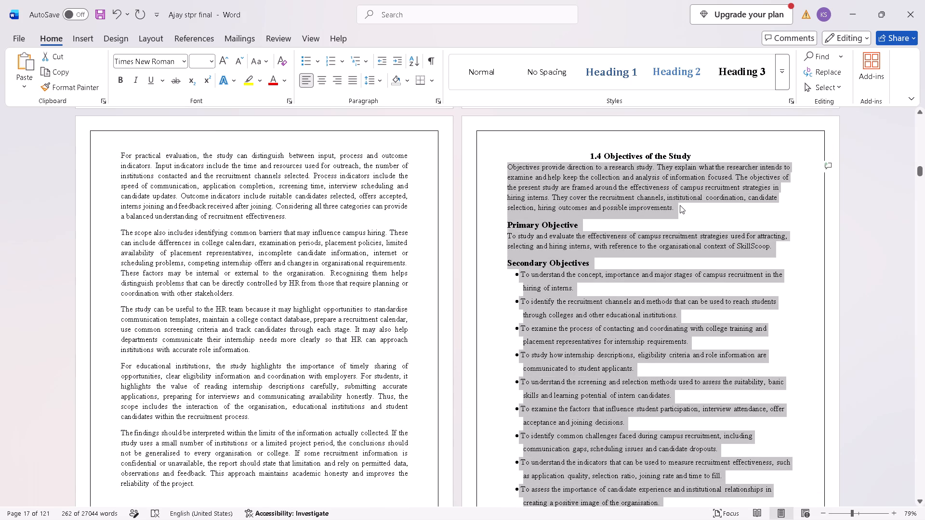
{"action": "left_click_drag", "start_coordinate": [680, 205], "coordinate": [567, 162]}
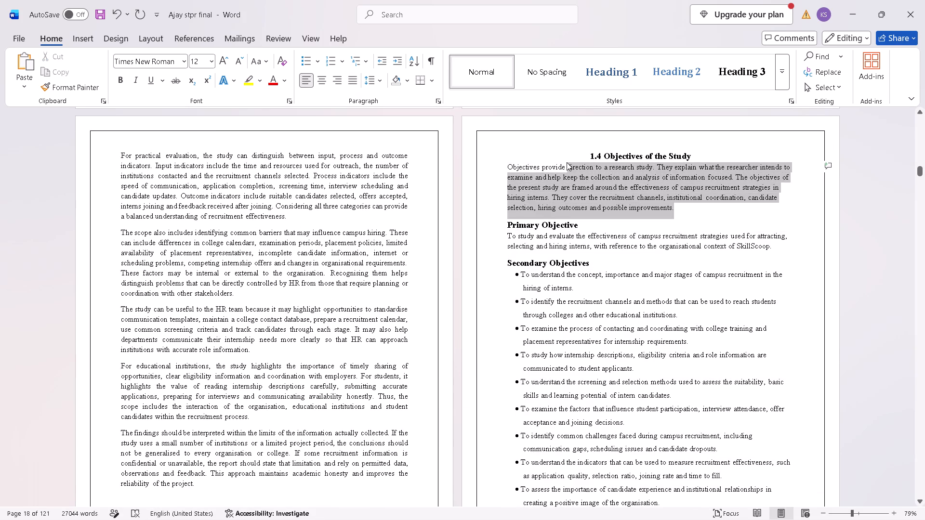
{"action": "left_click_drag", "start_coordinate": [567, 162], "coordinate": [504, 164]}
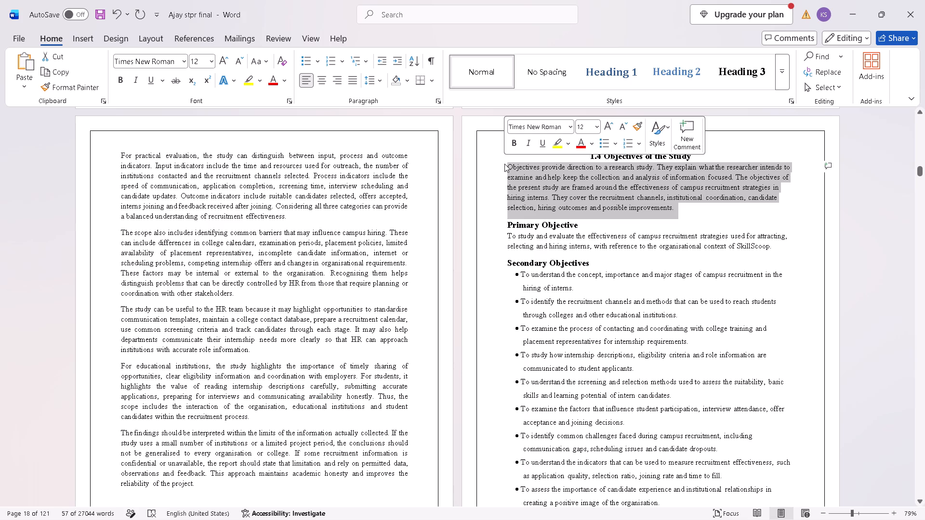
{"action": "left_click", "coordinate": [351, 82]}
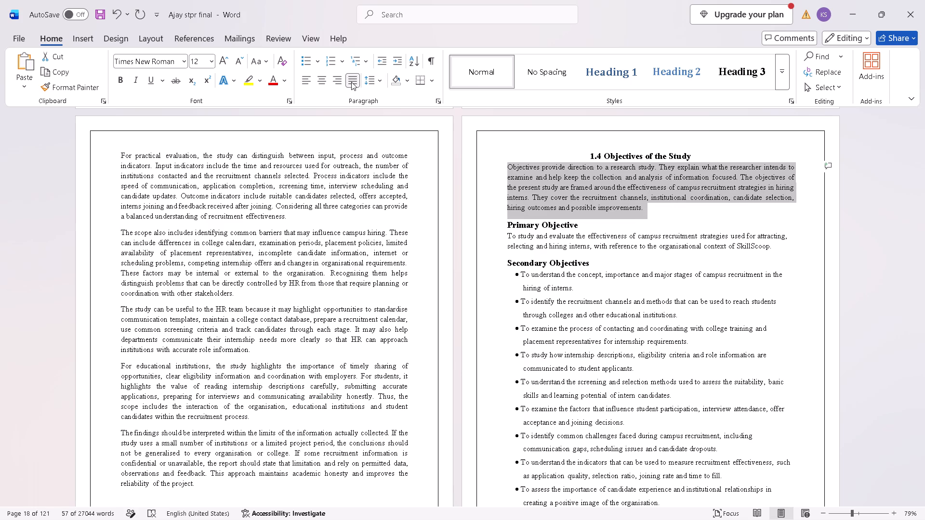
{"action": "left_click", "coordinate": [504, 252]}
Check the text alignment and page layout from 1.2 Statement of the Problem through 1.5.2 Person–Job Fit.
{"action": "scroll", "coordinate": [504, 252], "scroll_direction": "up", "scroll_amount": 1}
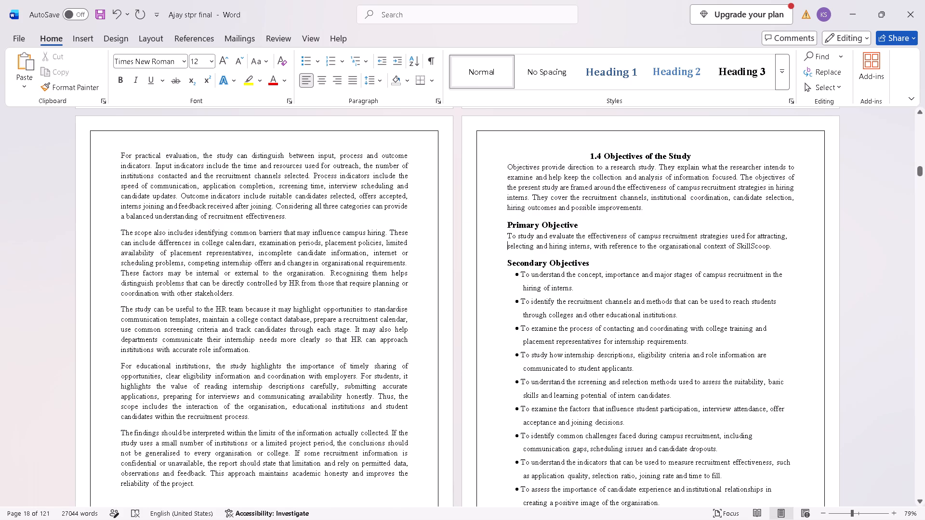
{"action": "scroll", "coordinate": [504, 252], "scroll_direction": "up", "scroll_amount": 10}
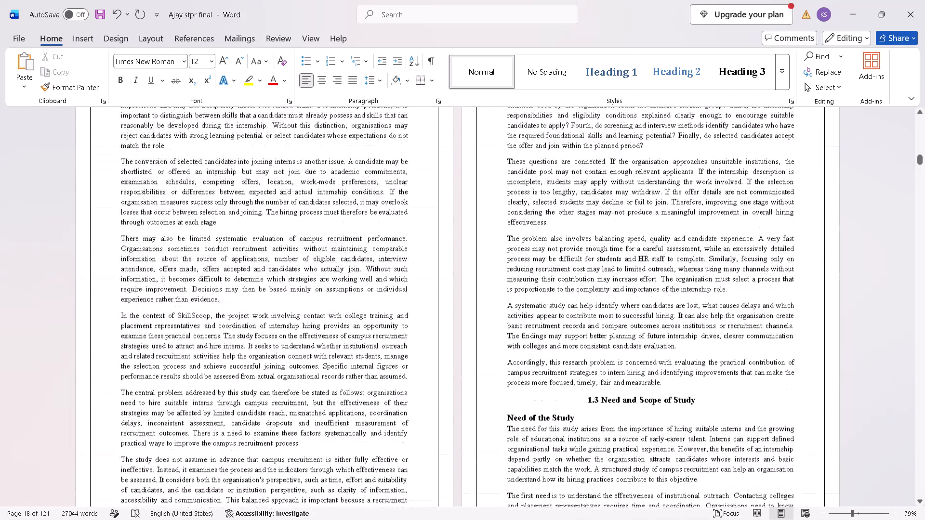
{"action": "scroll", "coordinate": [504, 252], "scroll_direction": "up", "scroll_amount": 2}
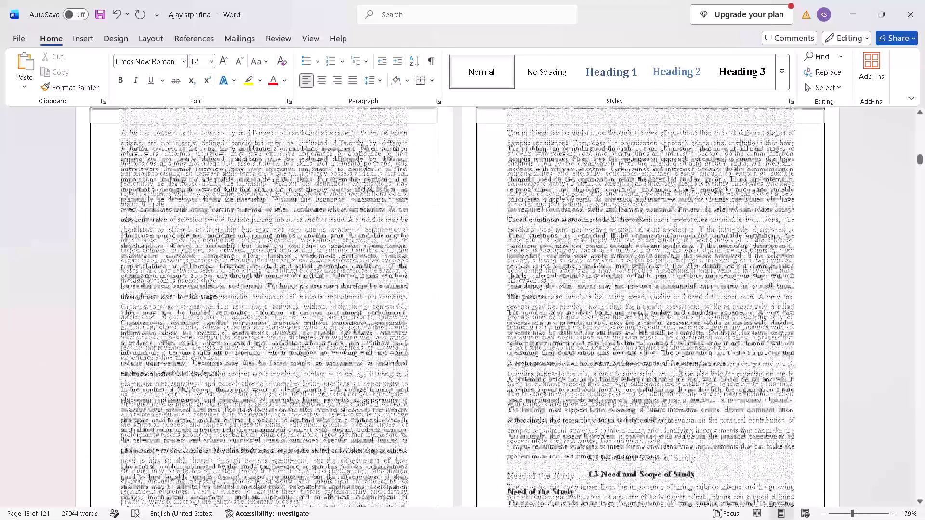
{"action": "scroll", "coordinate": [504, 252], "scroll_direction": "up", "scroll_amount": 6}
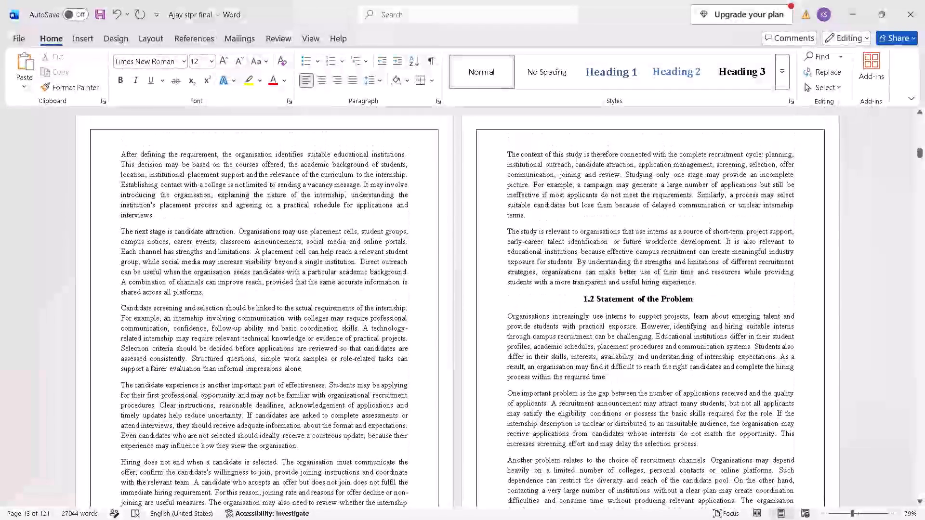
{"action": "scroll", "coordinate": [504, 252], "scroll_direction": "up", "scroll_amount": 1}
{"action": "scroll", "coordinate": [504, 252], "scroll_direction": "down", "scroll_amount": 11}
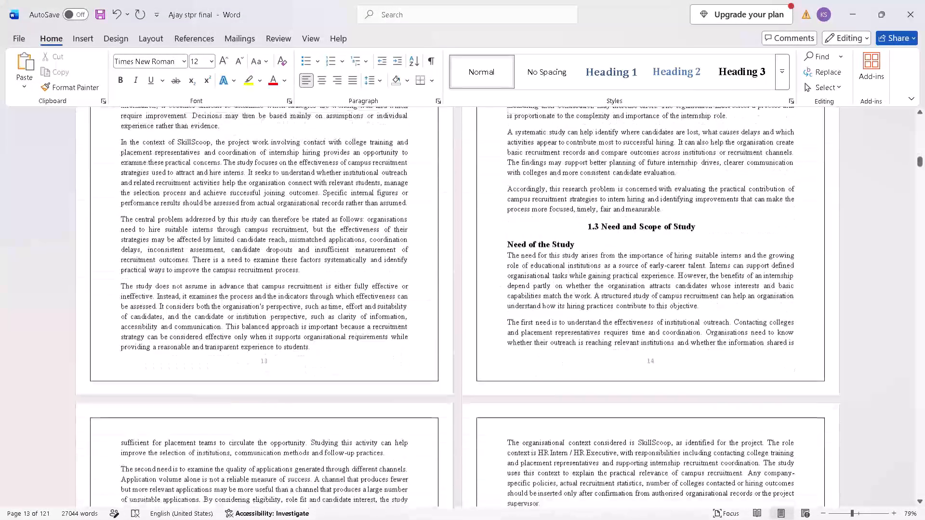
{"action": "scroll", "coordinate": [504, 252], "scroll_direction": "down", "scroll_amount": 8}
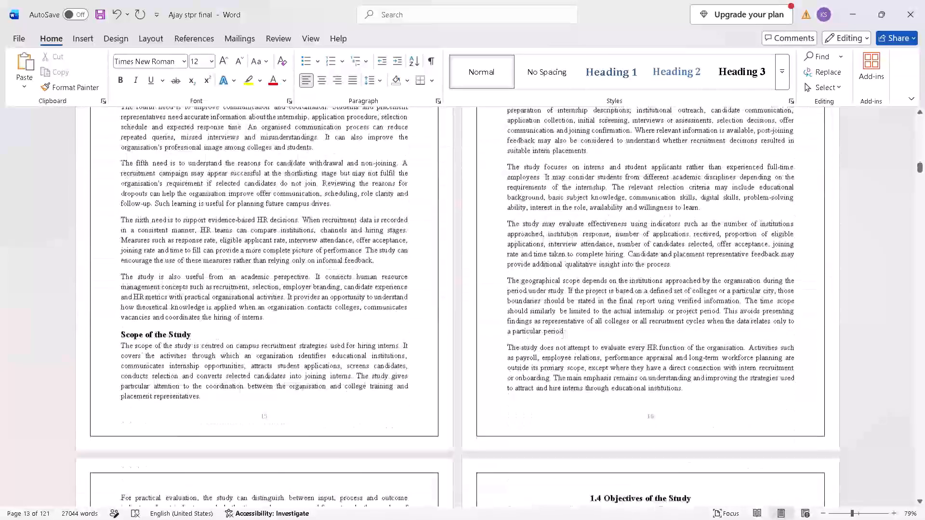
{"action": "scroll", "coordinate": [504, 252], "scroll_direction": "down", "scroll_amount": 6}
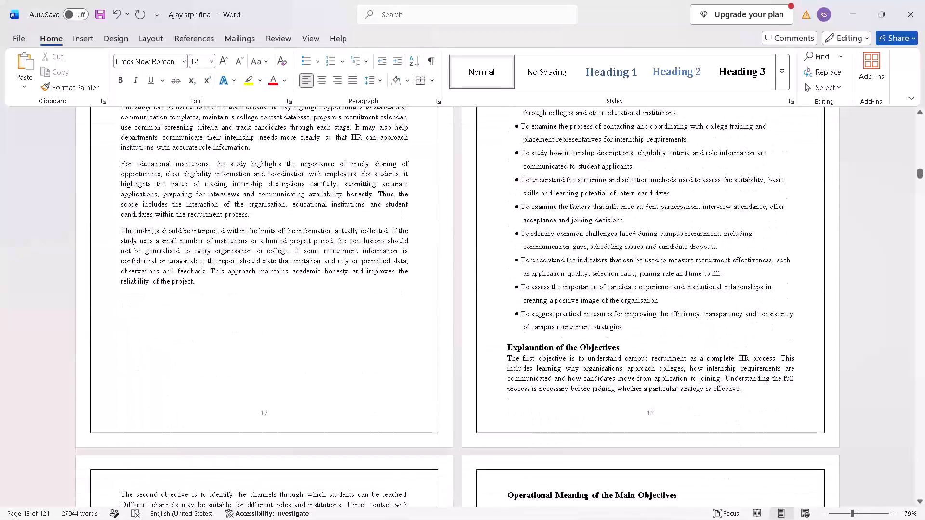
{"action": "scroll", "coordinate": [504, 252], "scroll_direction": "down", "scroll_amount": 3}
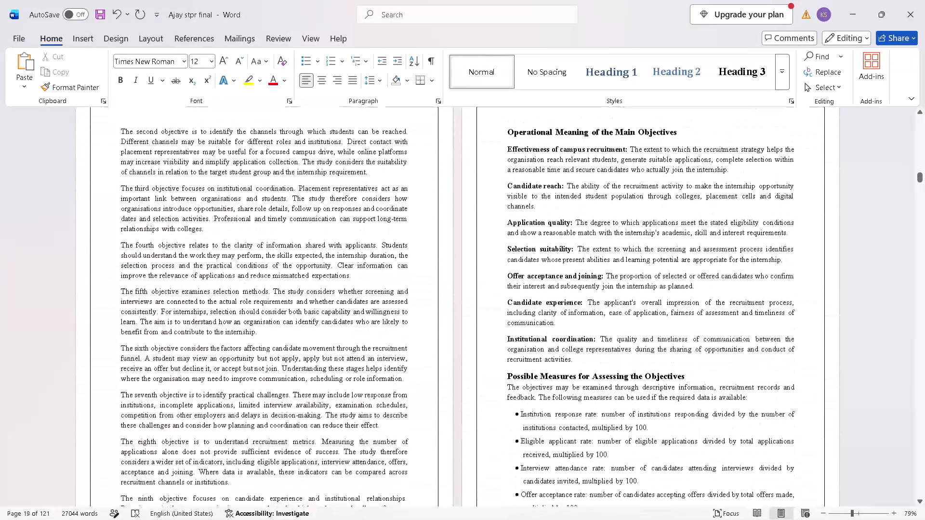
{"action": "scroll", "coordinate": [504, 252], "scroll_direction": "down", "scroll_amount": 1}
{"action": "scroll", "coordinate": [504, 252], "scroll_direction": "down", "scroll_amount": 1, "text": "ctrl"}
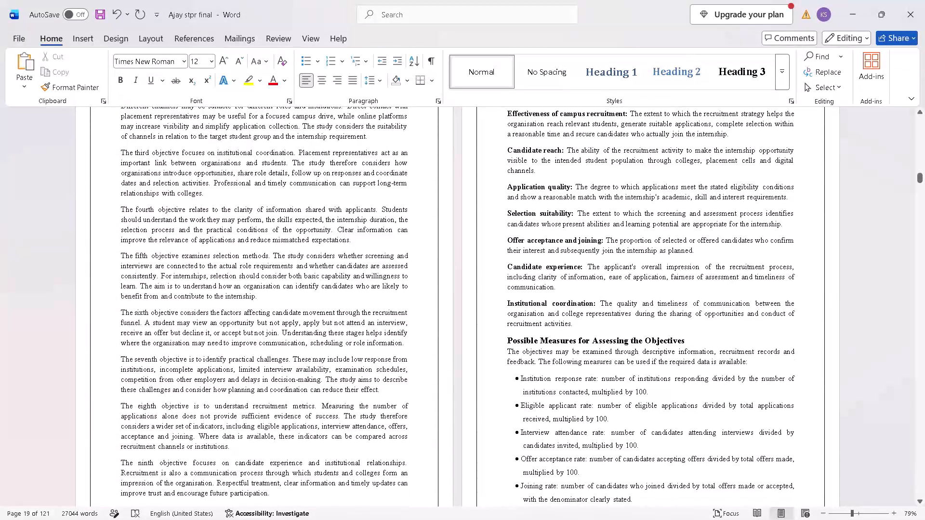
{"action": "scroll", "coordinate": [493, 327], "scroll_direction": "down", "scroll_amount": 5}
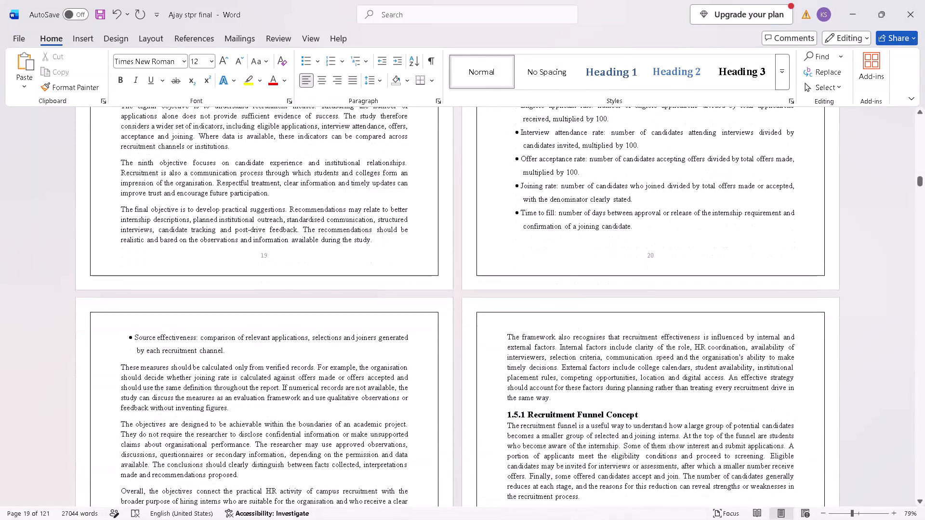
{"action": "scroll", "coordinate": [493, 327], "scroll_direction": "right", "scroll_amount": 1}
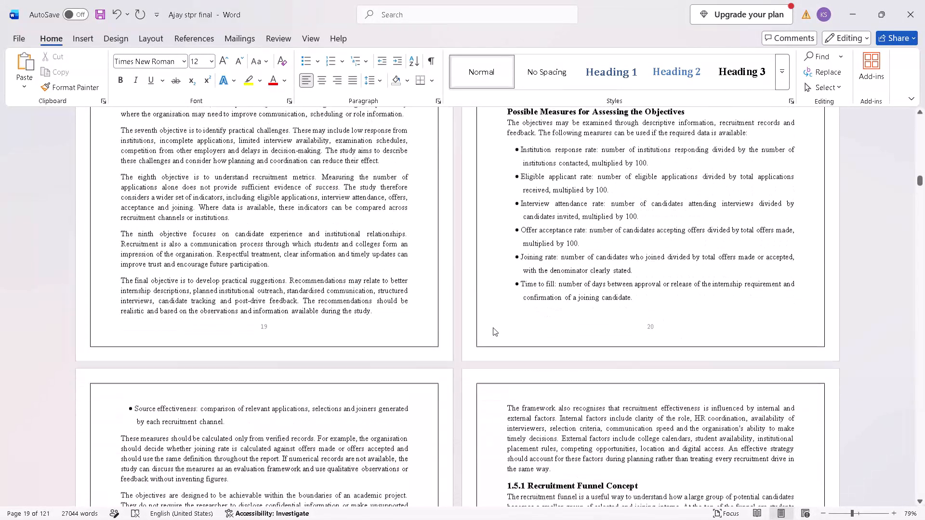
{"action": "scroll", "coordinate": [493, 327], "scroll_direction": "right", "scroll_amount": 2}
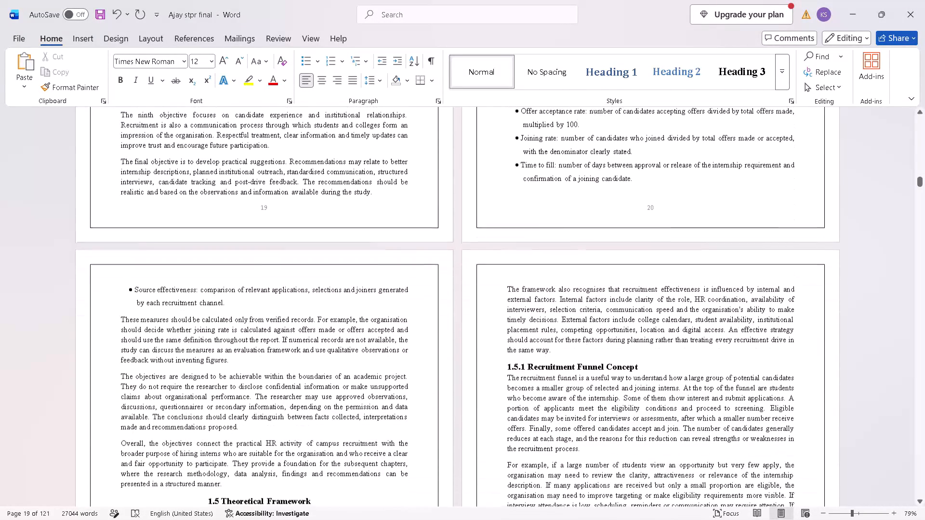
{"action": "scroll", "coordinate": [493, 327], "scroll_direction": "down", "scroll_amount": 3}
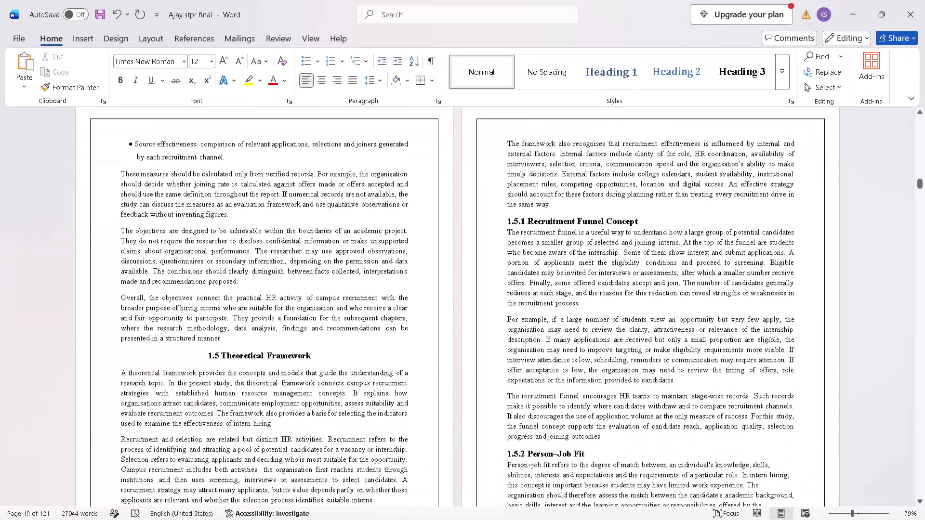
{"action": "scroll", "coordinate": [493, 327], "scroll_direction": "down", "scroll_amount": 2}
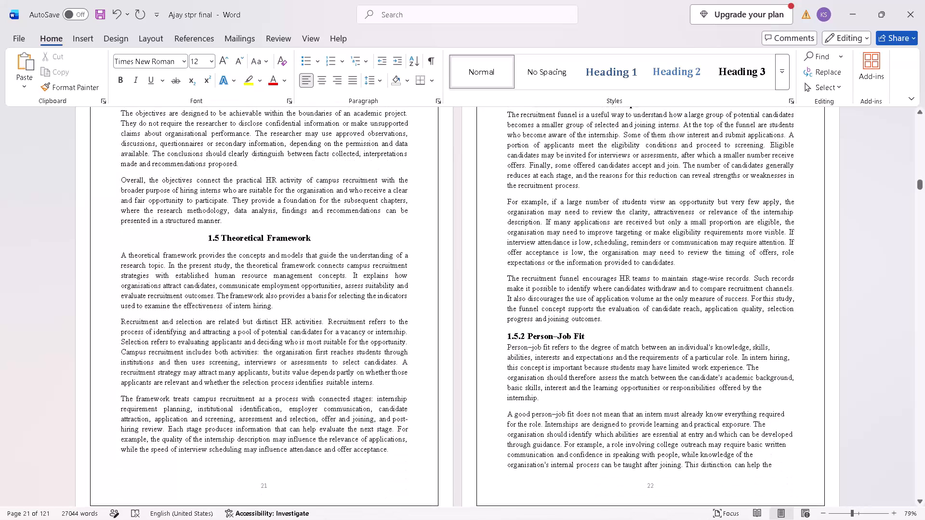
Justify all body paragraphs under 1.5.2 Person–Job Fit, across pages 22 and 23.
{"action": "scroll", "coordinate": [493, 327], "scroll_direction": "up", "scroll_amount": 1}
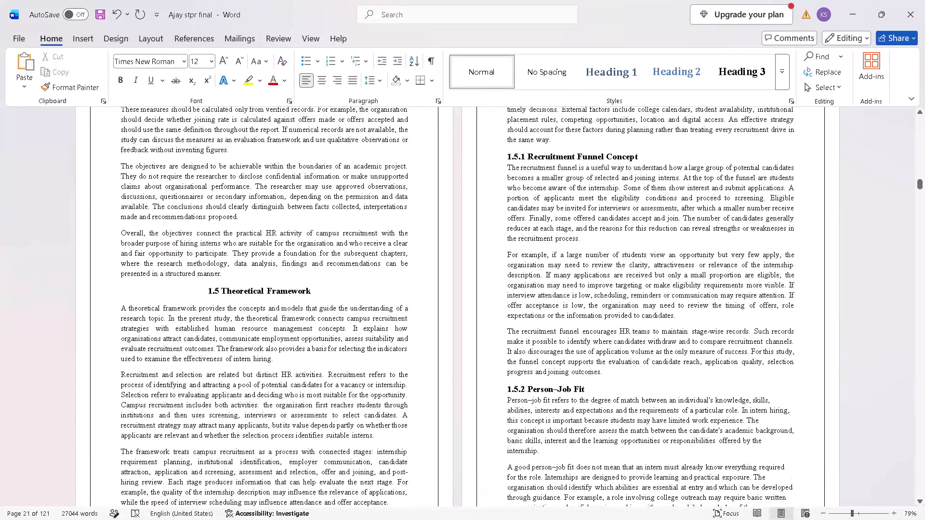
{"action": "scroll", "coordinate": [493, 327], "scroll_direction": "down", "scroll_amount": 1}
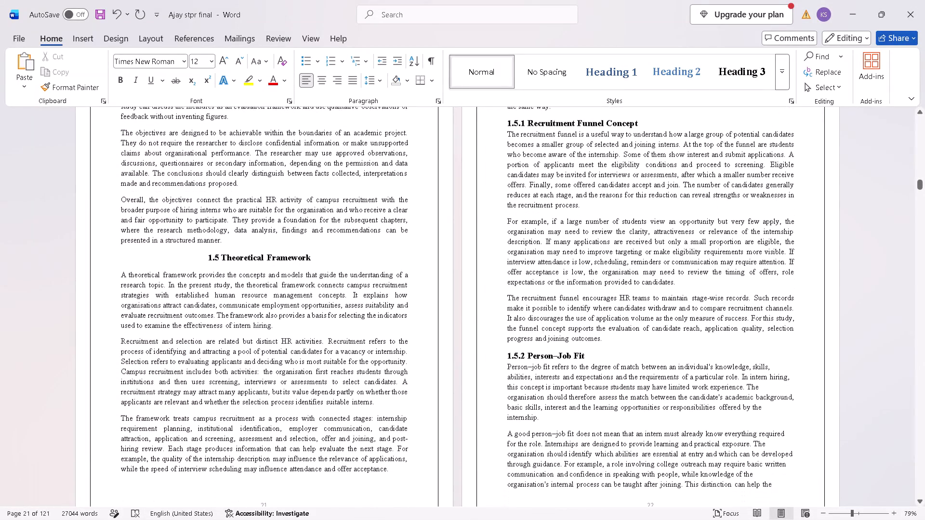
{"action": "left_click_drag", "start_coordinate": [506, 359], "coordinate": [656, 511]}
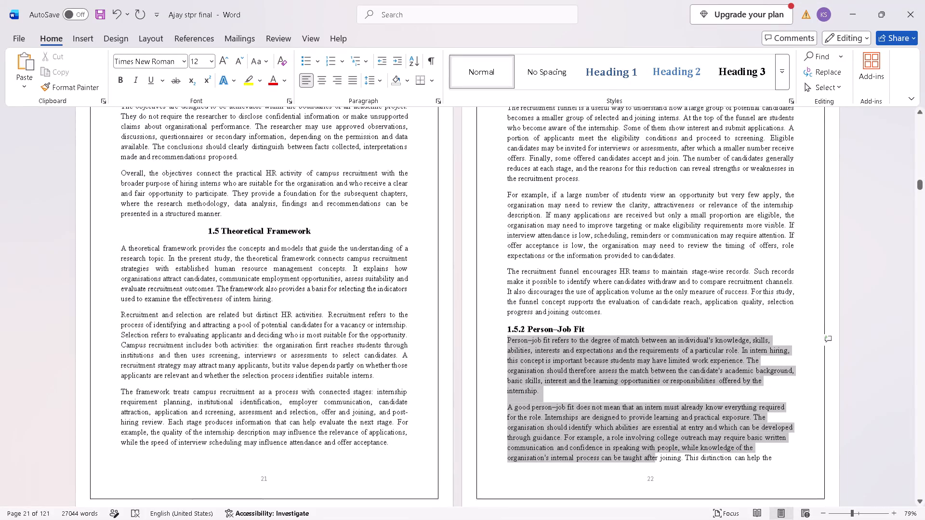
{"action": "left_click_drag", "start_coordinate": [656, 511], "coordinate": [383, 495]}
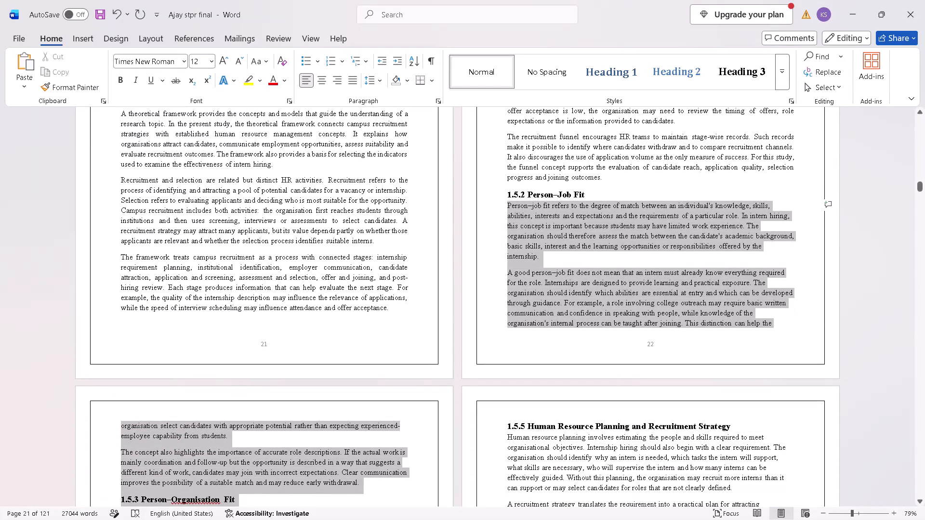
{"action": "left_click_drag", "start_coordinate": [383, 495], "coordinate": [360, 479]}
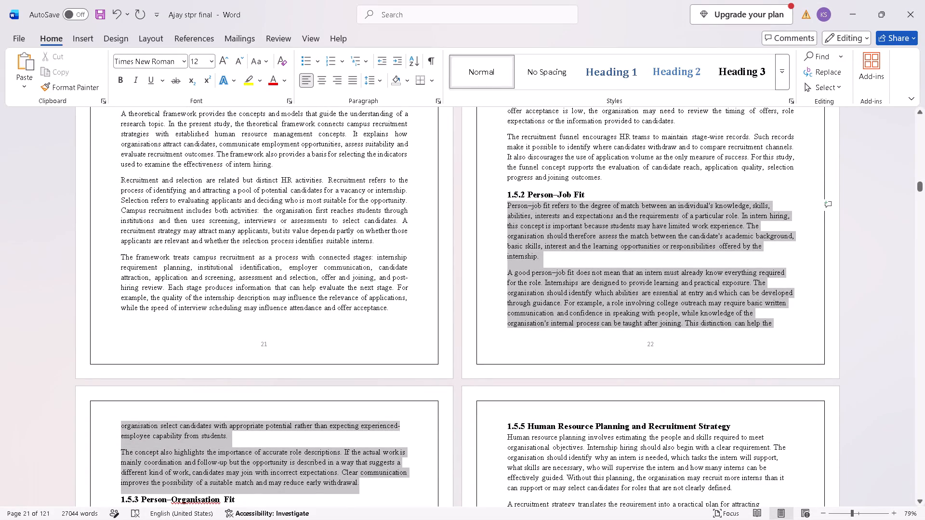
{"action": "left_click_drag", "start_coordinate": [360, 479], "coordinate": [360, 479]}
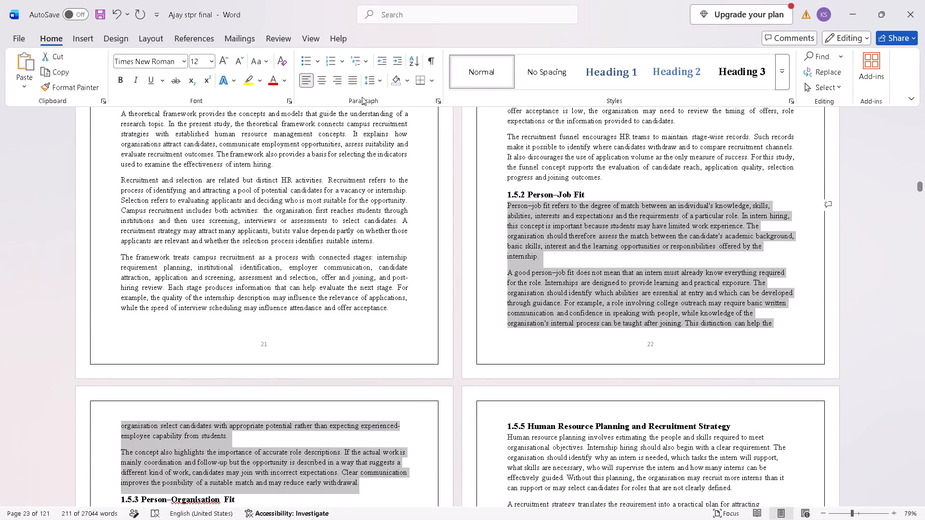
{"action": "left_click", "coordinate": [351, 83]}
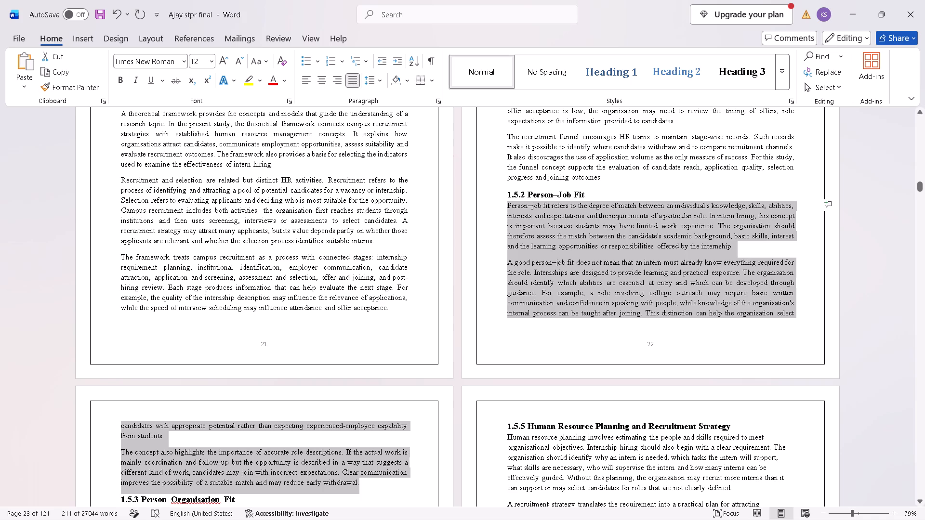
Justify the two body paragraphs under 1.5.3 Person–Organisation Fit on page 23.
{"action": "scroll", "coordinate": [392, 264], "scroll_direction": "down", "scroll_amount": 2}
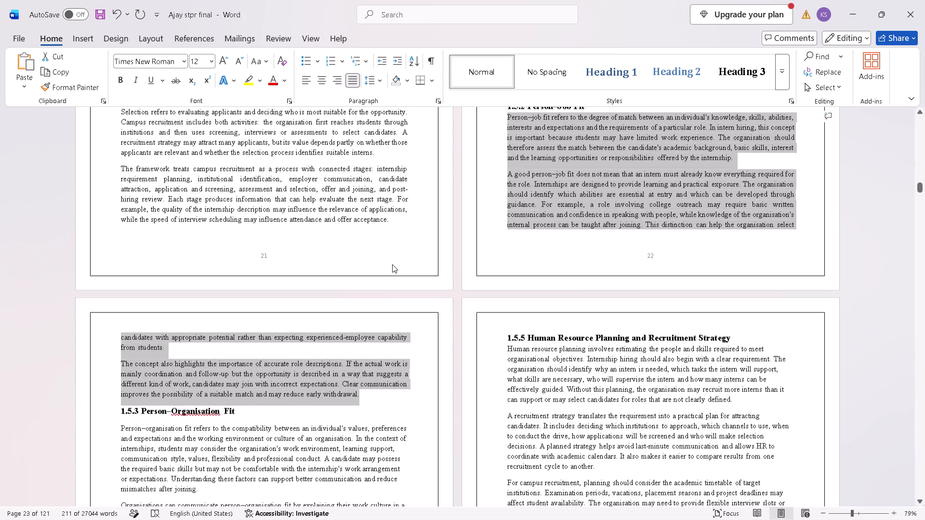
{"action": "scroll", "coordinate": [392, 264], "scroll_direction": "down", "scroll_amount": 1}
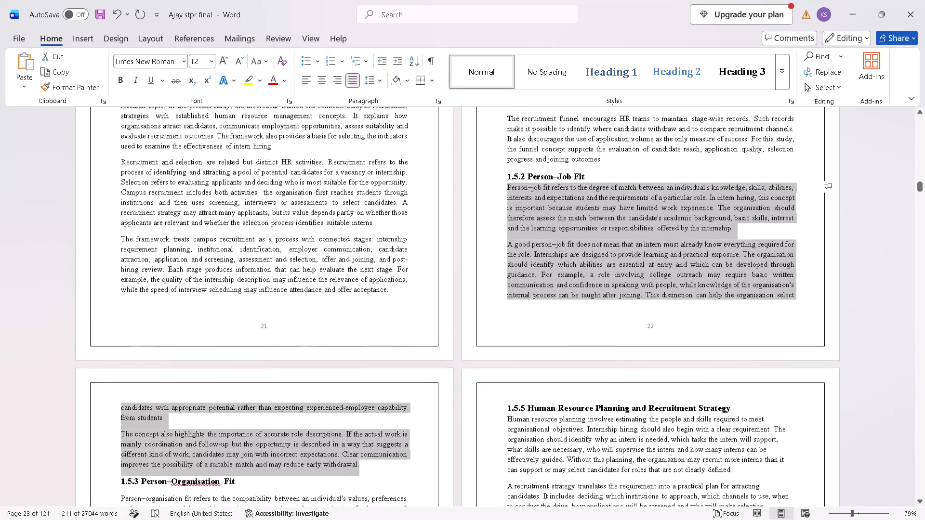
{"action": "scroll", "coordinate": [392, 264], "scroll_direction": "down", "scroll_amount": 2}
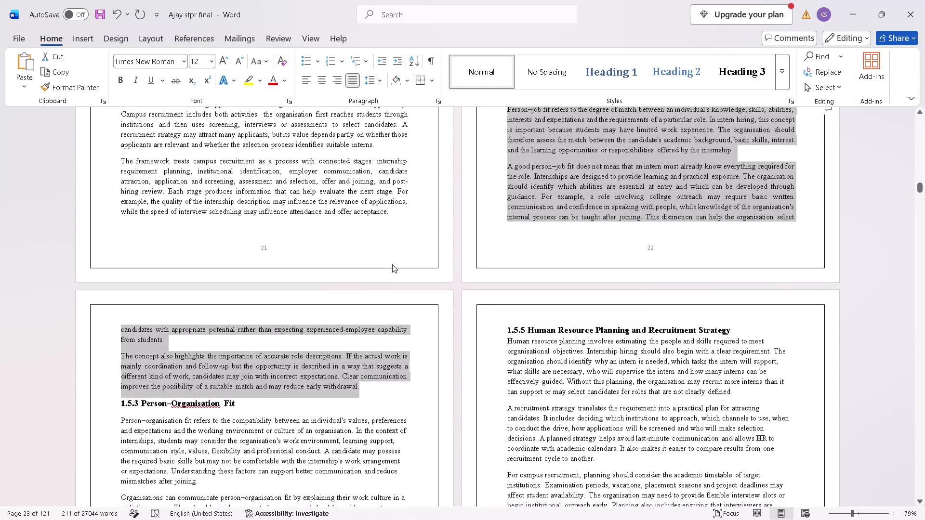
{"action": "scroll", "coordinate": [392, 264], "scroll_direction": "down", "scroll_amount": 1}
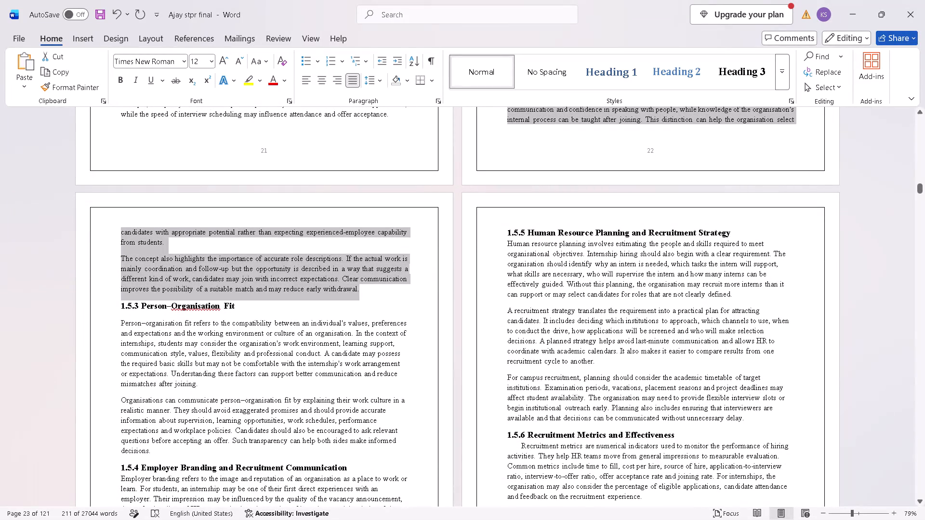
{"action": "left_click", "coordinate": [369, 288]}
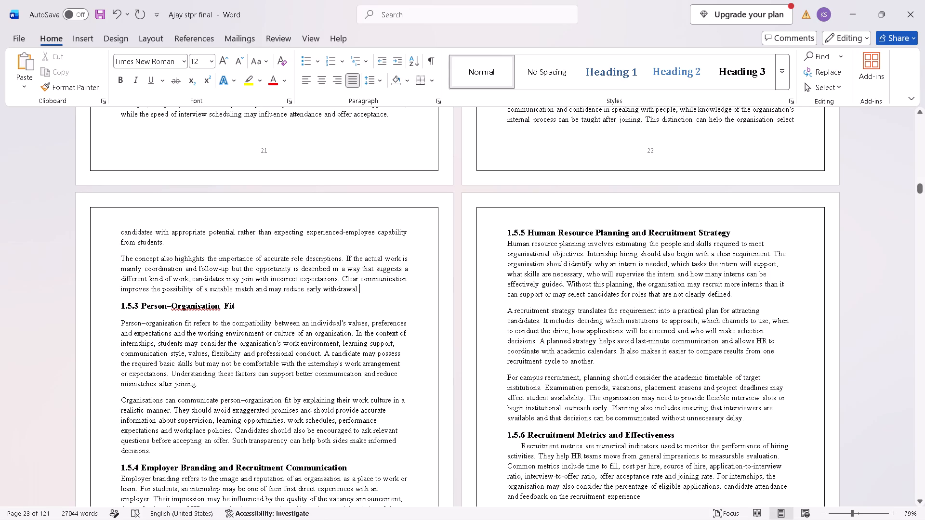
{"action": "left_click_drag", "start_coordinate": [121, 325], "coordinate": [154, 449]}
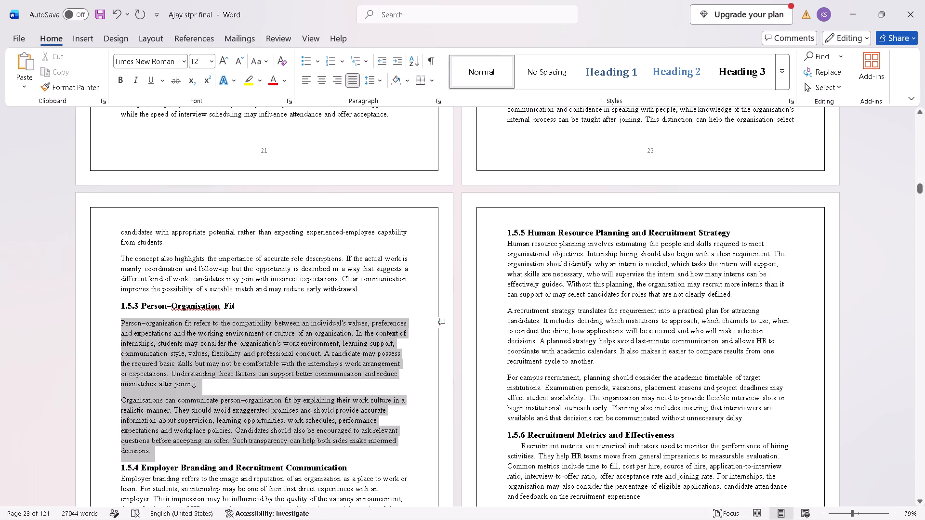
{"action": "left_click_drag", "start_coordinate": [154, 449], "coordinate": [148, 448]}
{"action": "left_click_drag", "start_coordinate": [148, 448], "coordinate": [150, 449]}
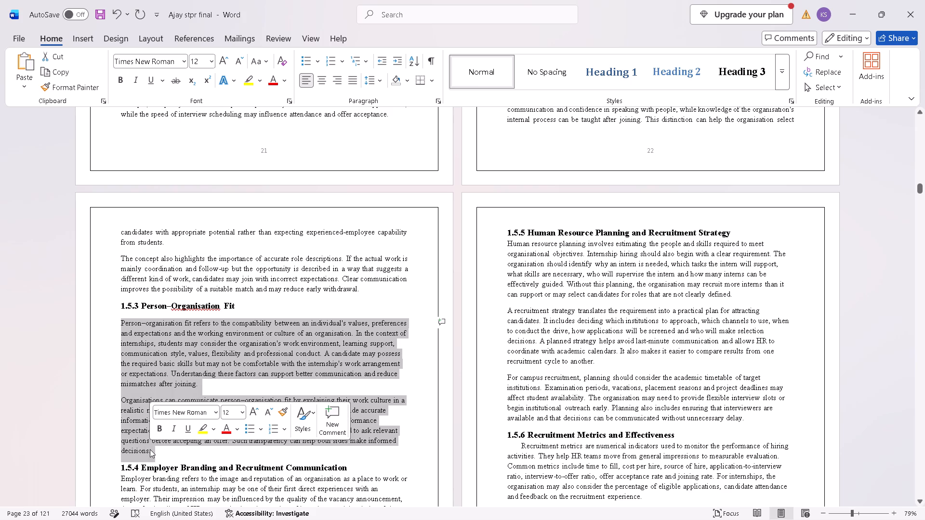
{"action": "left_click", "coordinate": [352, 78]}
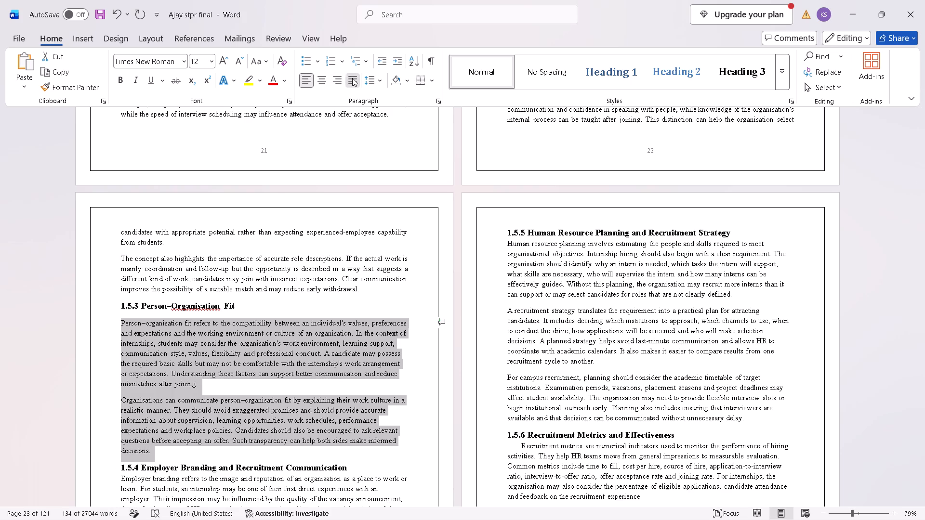
{"action": "left_click", "coordinate": [271, 391]}
Justify the 1.5.4 Employer Branding and Recruitment Communication heading together with its three body paragraphs on page 23.
{"action": "scroll", "coordinate": [271, 391], "scroll_direction": "down", "scroll_amount": 3}
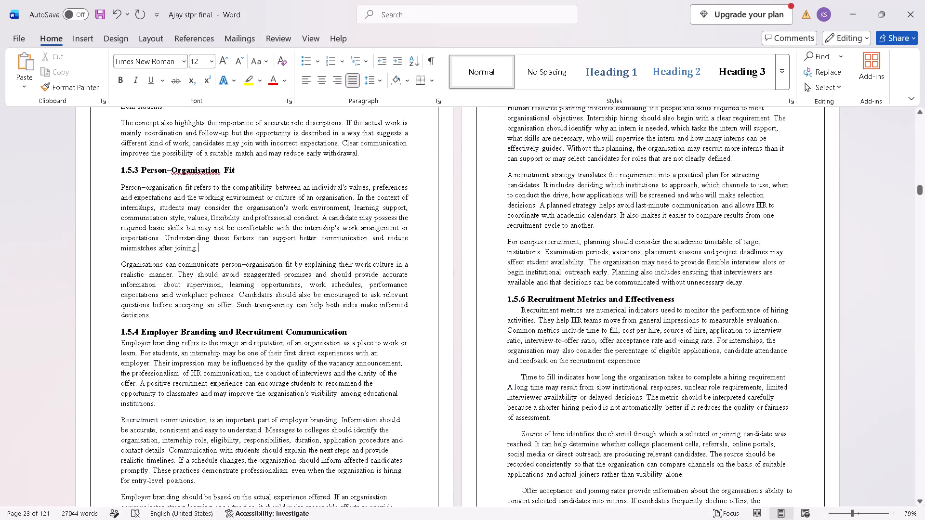
{"action": "scroll", "coordinate": [271, 391], "scroll_direction": "down", "scroll_amount": 1}
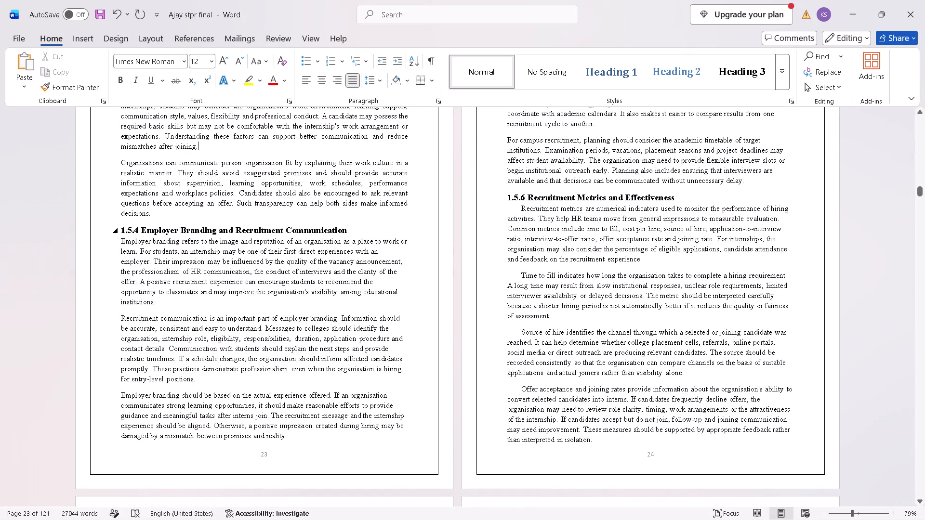
{"action": "left_click_drag", "start_coordinate": [120, 234], "coordinate": [237, 393]}
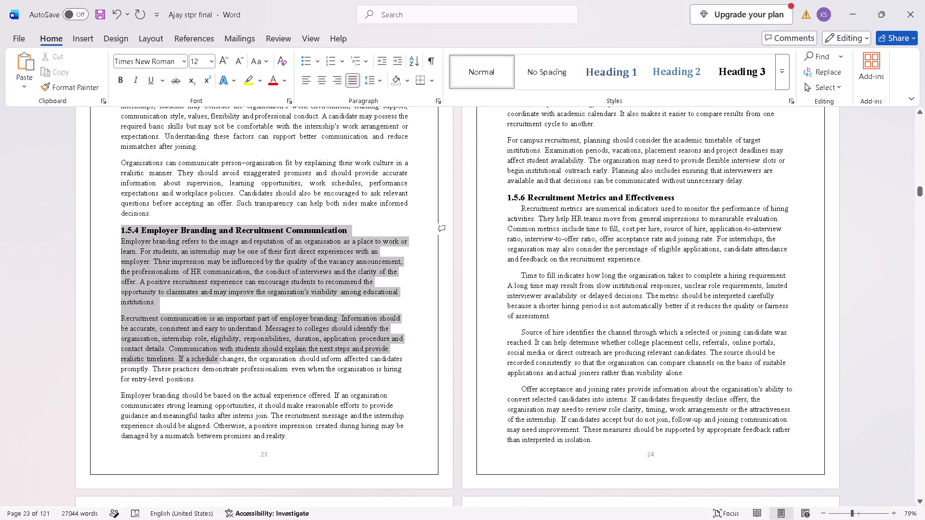
{"action": "left_click_drag", "start_coordinate": [237, 393], "coordinate": [285, 433]}
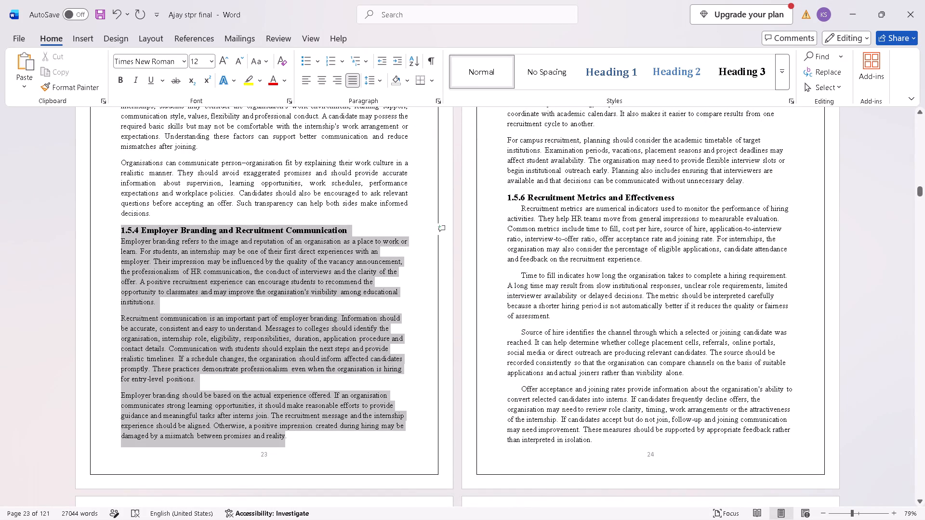
{"action": "left_click_drag", "start_coordinate": [285, 433], "coordinate": [286, 433]}
{"action": "left_click_drag", "start_coordinate": [286, 433], "coordinate": [286, 433]}
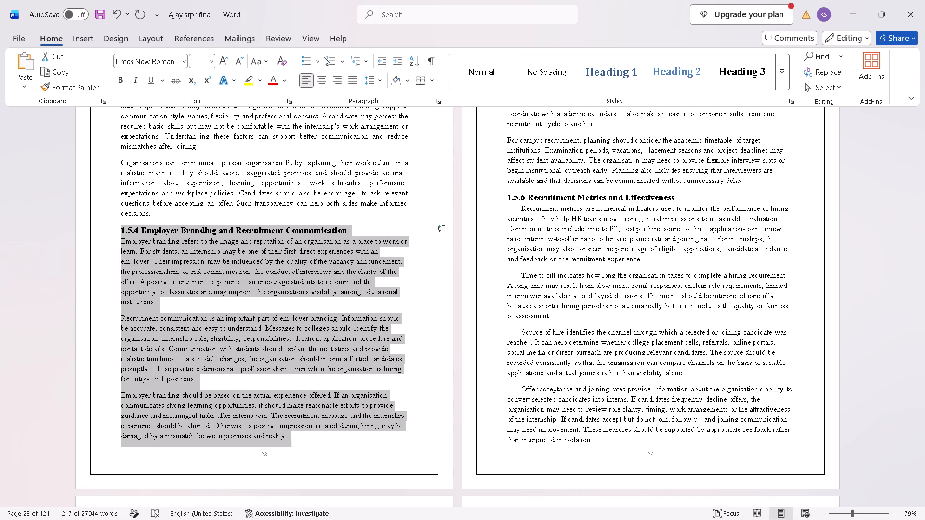
{"action": "left_click", "coordinate": [350, 82]}
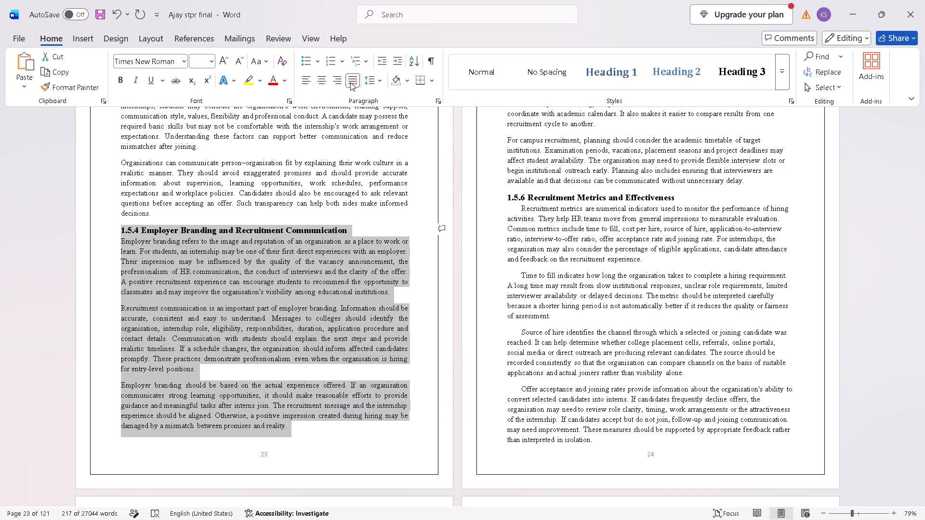
Set the line spacing of the 1.5.4 Employer Branding and Recruitment Communication heading to 1.5.
{"action": "left_click", "coordinate": [361, 230]}
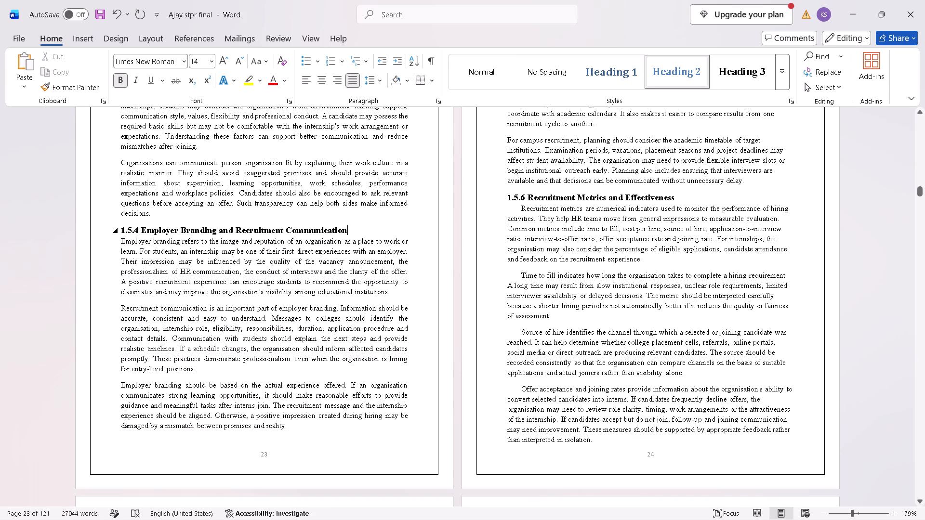
{"action": "key", "text": "Return"}
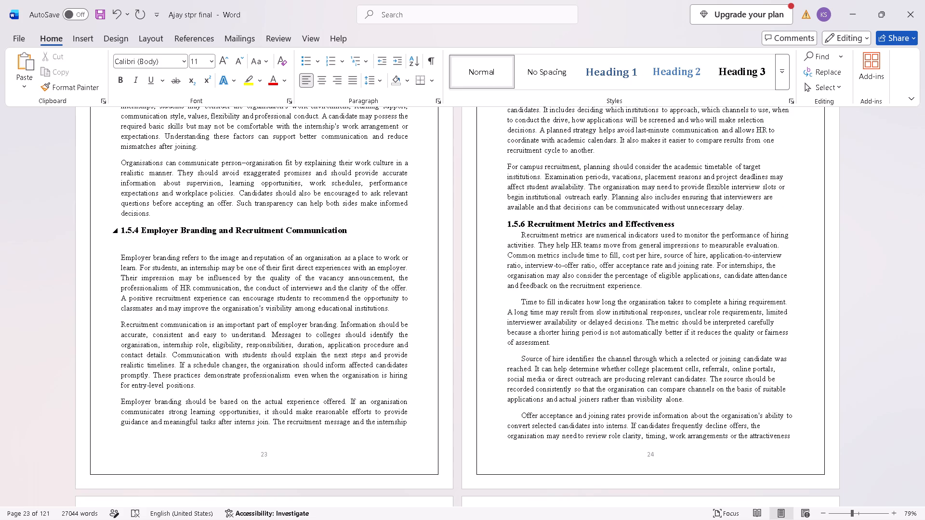
{"action": "key", "text": "ctrl+z"}
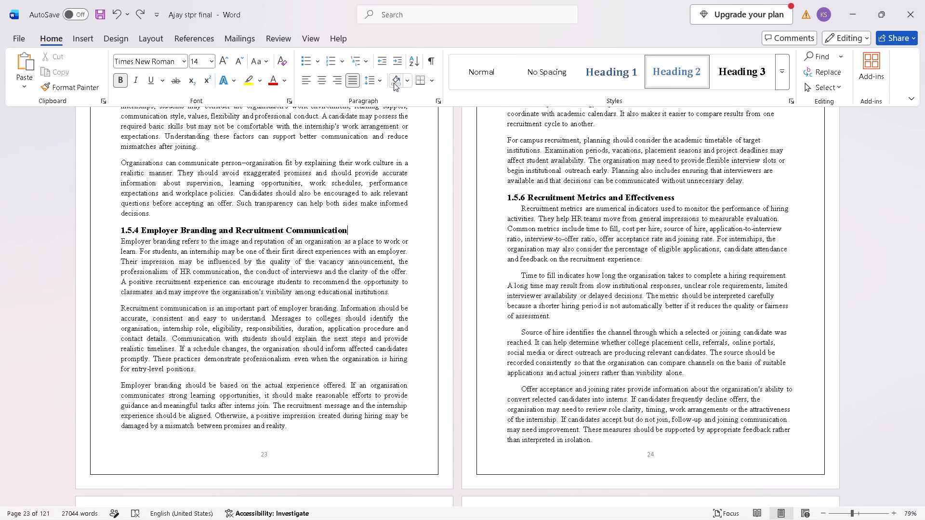
{"action": "left_click", "coordinate": [379, 80]}
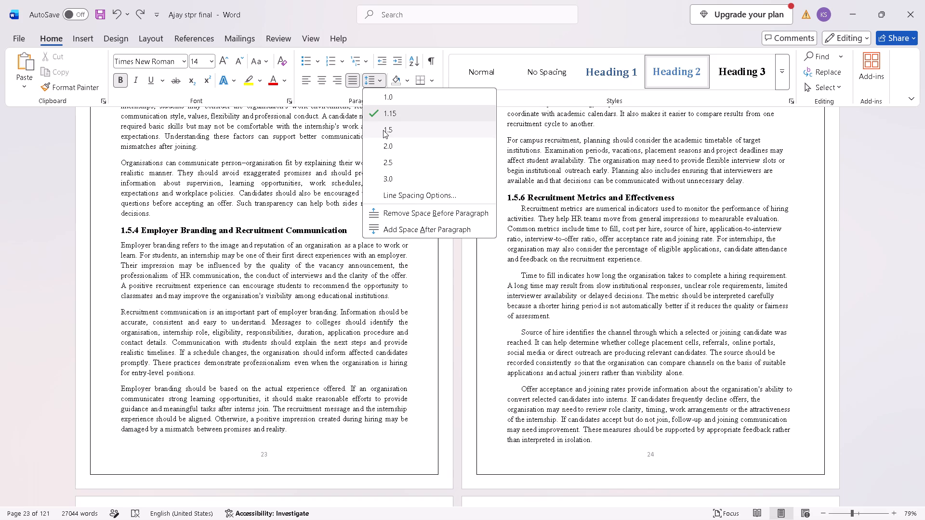
{"action": "left_click", "coordinate": [383, 130]}
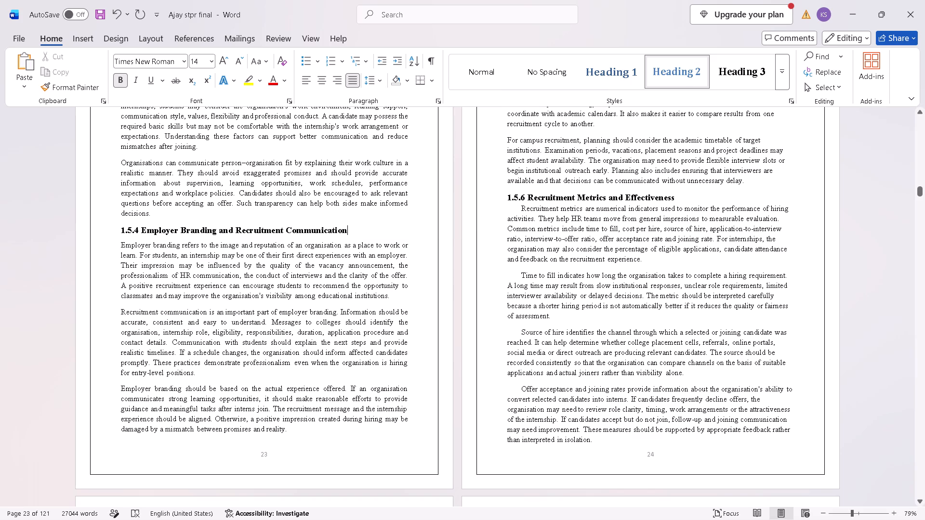
Check the heading spacing and text alignment from 1.5.2 Person–Job Fit through 1.5.6 Recruitment Metrics and Effectiveness.
{"action": "scroll", "coordinate": [527, 201], "scroll_direction": "up", "scroll_amount": 1}
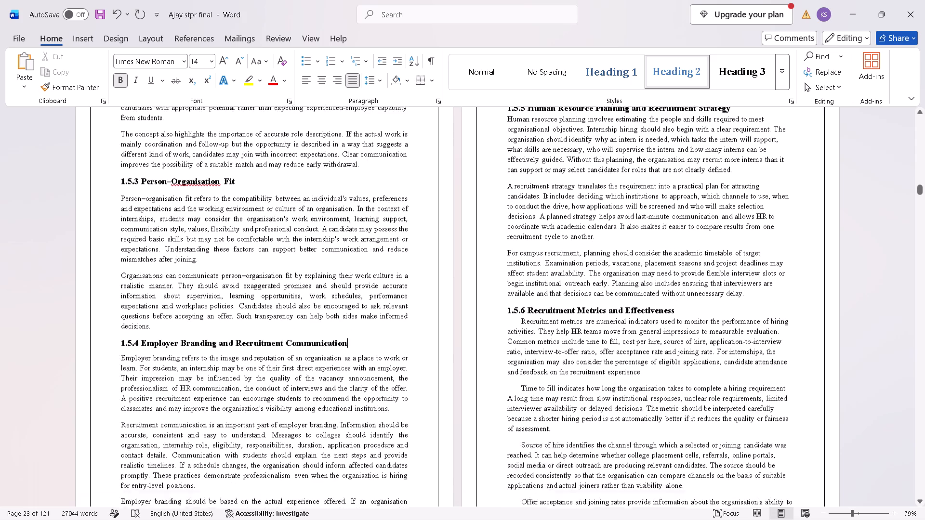
{"action": "scroll", "coordinate": [527, 201], "scroll_direction": "up", "scroll_amount": 2}
{"action": "scroll", "coordinate": [527, 201], "scroll_direction": "down", "scroll_amount": 1}
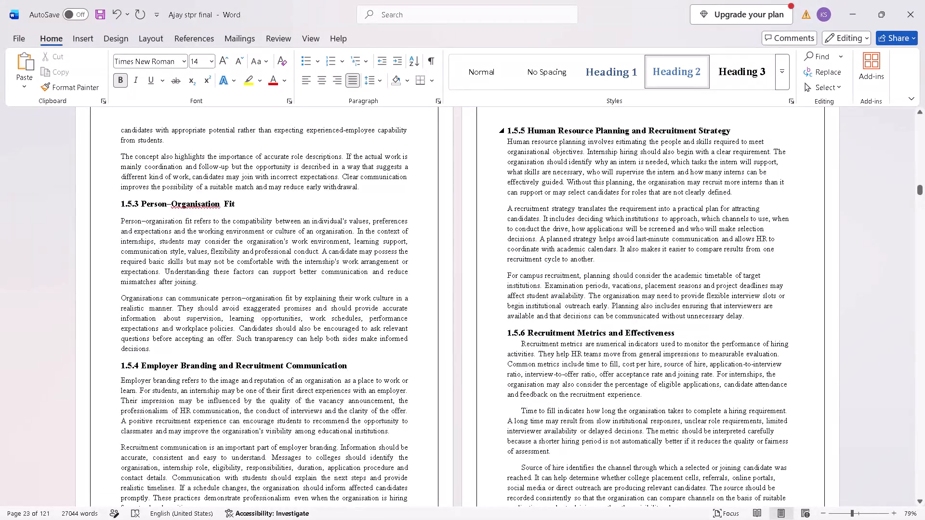
{"action": "scroll", "coordinate": [509, 136], "scroll_direction": "up", "scroll_amount": 1}
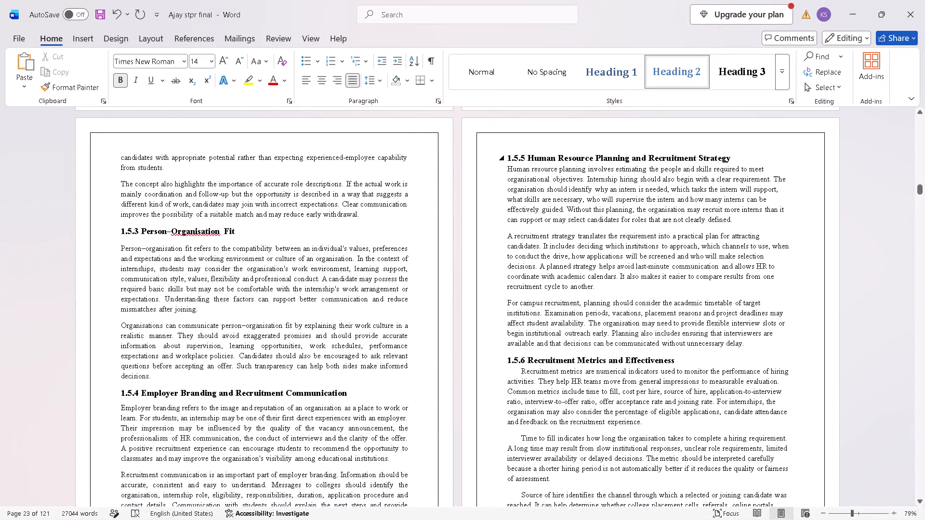
{"action": "scroll", "coordinate": [506, 159], "scroll_direction": "up", "scroll_amount": 4}
{"action": "scroll", "coordinate": [506, 159], "scroll_direction": "down", "scroll_amount": 1}
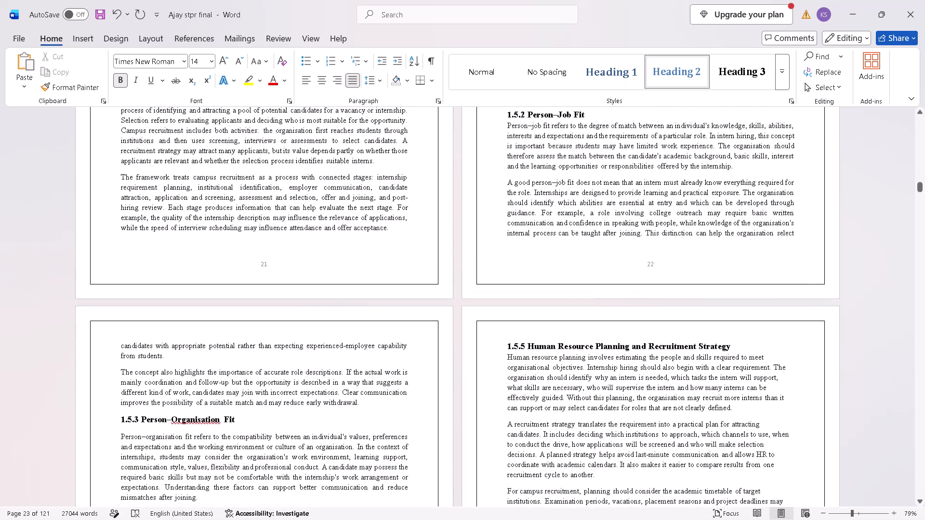
{"action": "scroll", "coordinate": [506, 159], "scroll_direction": "down", "scroll_amount": 3}
{"action": "scroll", "coordinate": [506, 159], "scroll_direction": "up", "scroll_amount": 1}
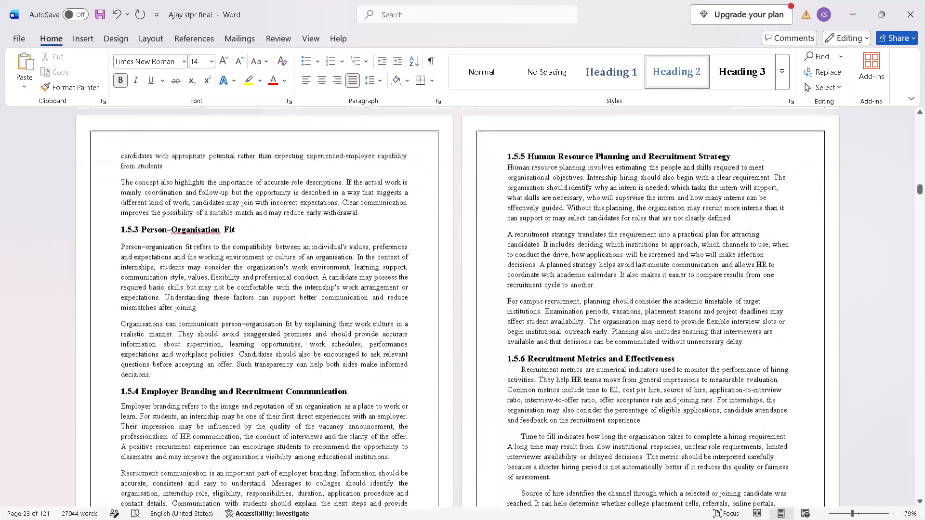
{"action": "scroll", "coordinate": [506, 159], "scroll_direction": "up", "scroll_amount": 1}
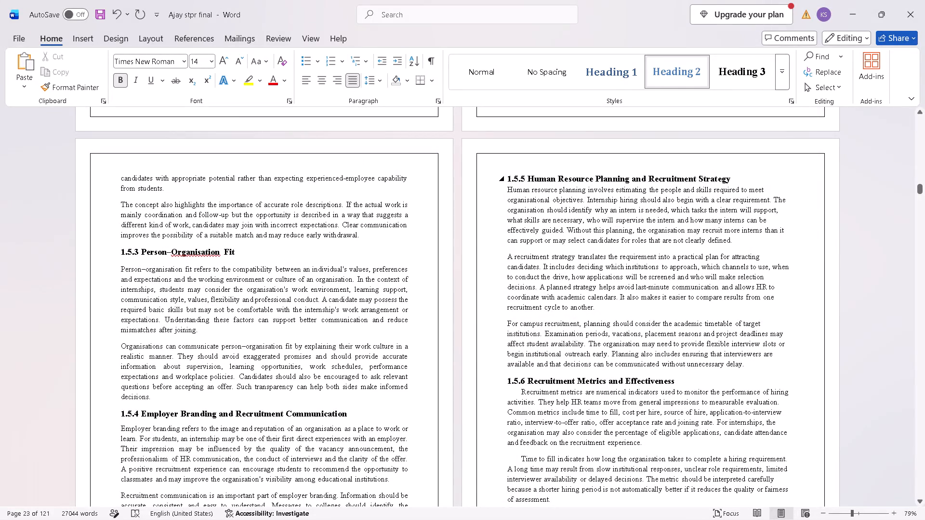
Justify the three body paragraphs under 1.5.5 Human Resource Planning and Recruitment Strategy on page 24.
{"action": "left_click_drag", "start_coordinate": [506, 189], "coordinate": [687, 340]}
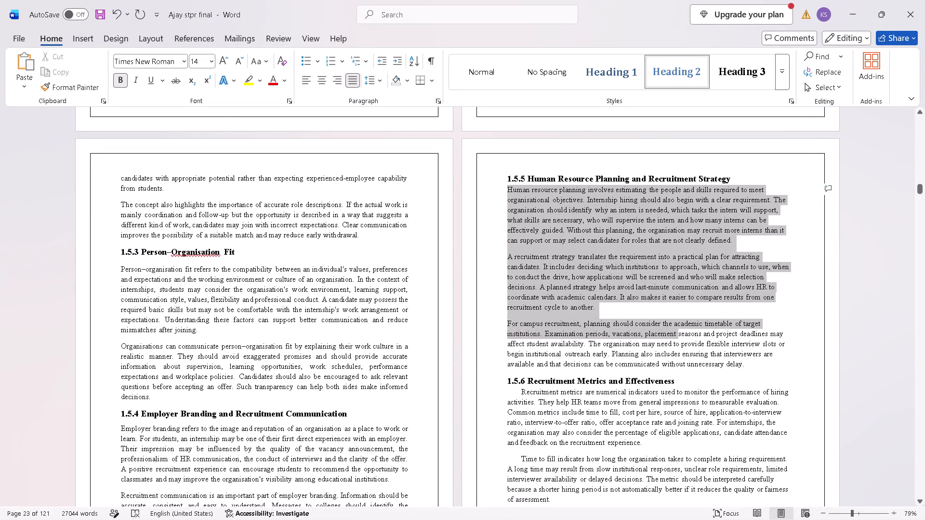
{"action": "left_click_drag", "start_coordinate": [687, 340], "coordinate": [738, 370]}
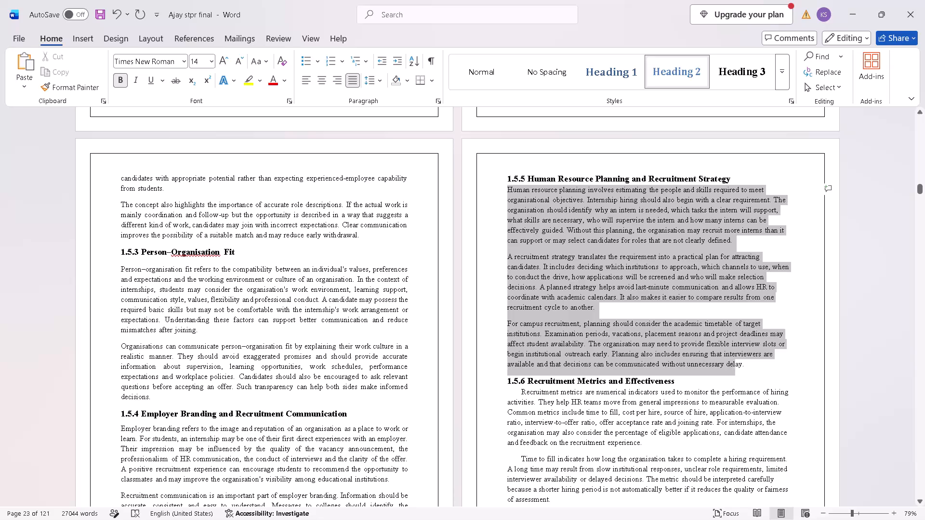
{"action": "left_click_drag", "start_coordinate": [738, 370], "coordinate": [744, 370]}
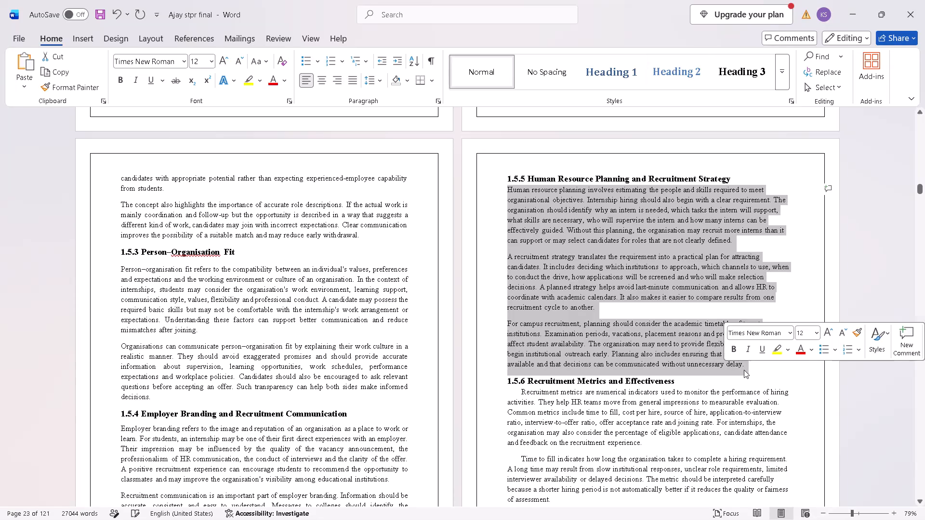
{"action": "left_click", "coordinate": [355, 78]}
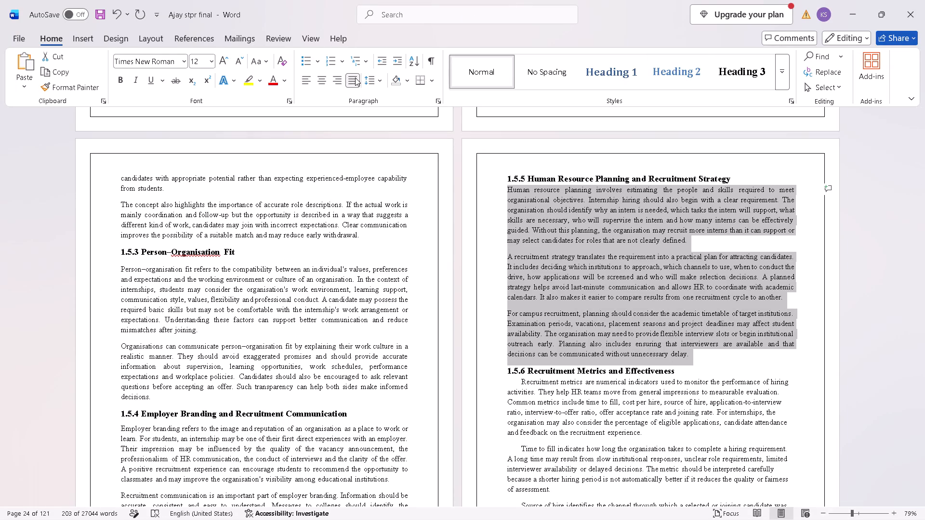
Set the line spacing of the 1.5.5 Human Resource Planning and Recruitment Strategy heading to 1.5.
{"action": "left_click", "coordinate": [733, 177]}
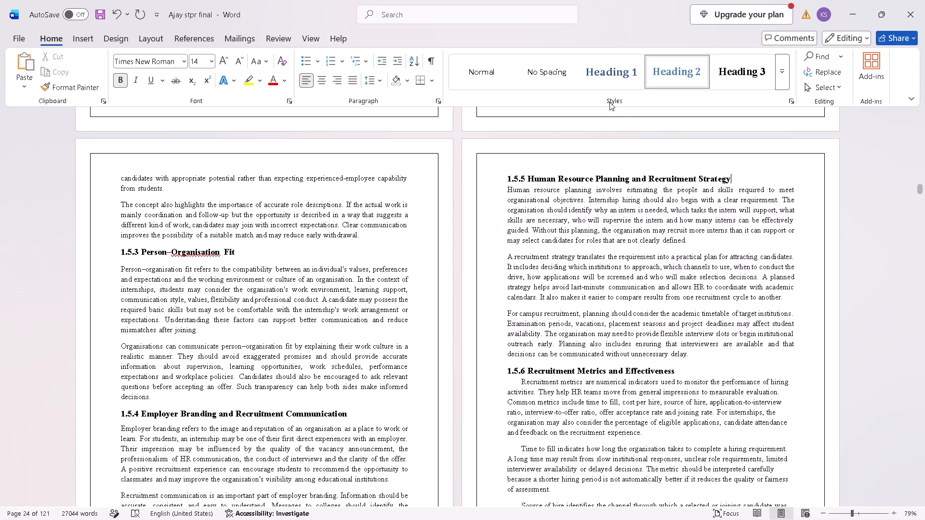
{"action": "left_click", "coordinate": [377, 84]}
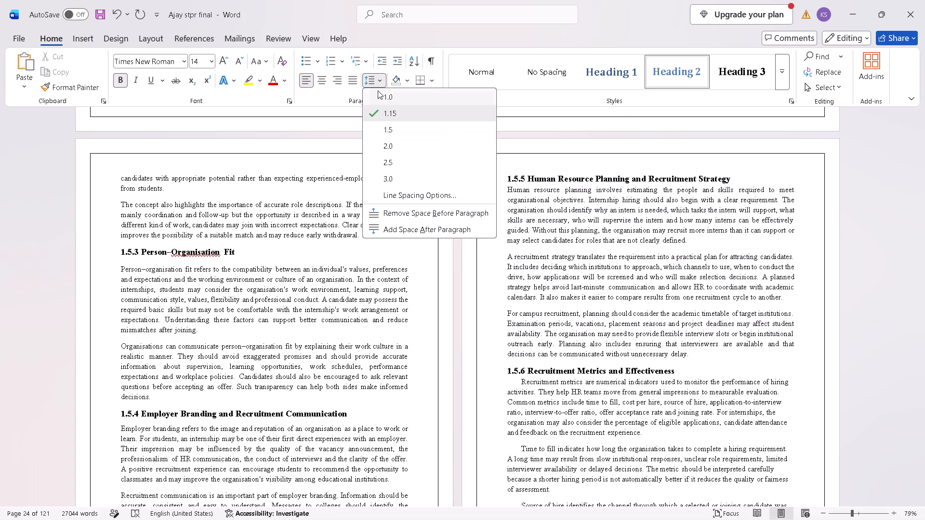
{"action": "left_click", "coordinate": [383, 130]}
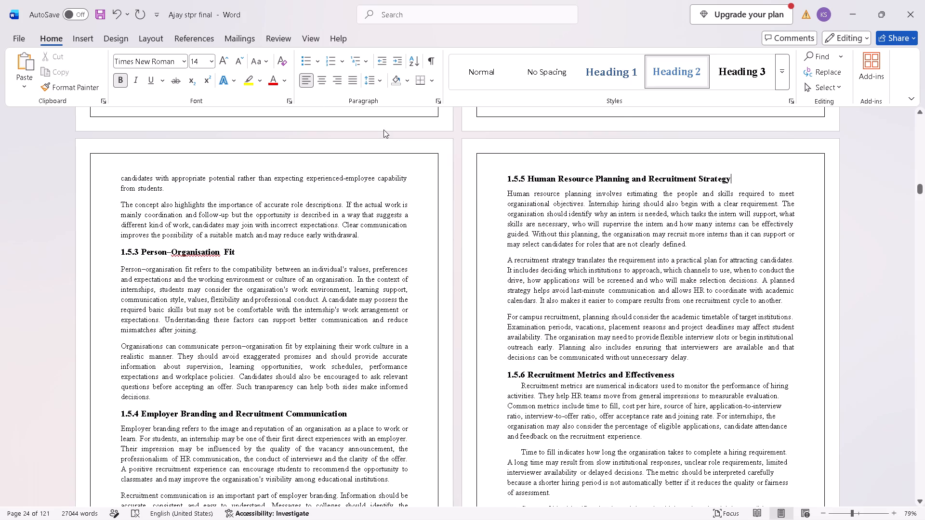
{"action": "left_click", "coordinate": [378, 79]}
{"action": "left_click", "coordinate": [387, 132]}
Remove the first-line indents from the four body paragraphs under 1.5.6 Recruitment Metrics and Effectiveness on page 24.
{"action": "scroll", "coordinate": [421, 238], "scroll_direction": "down", "scroll_amount": 1}
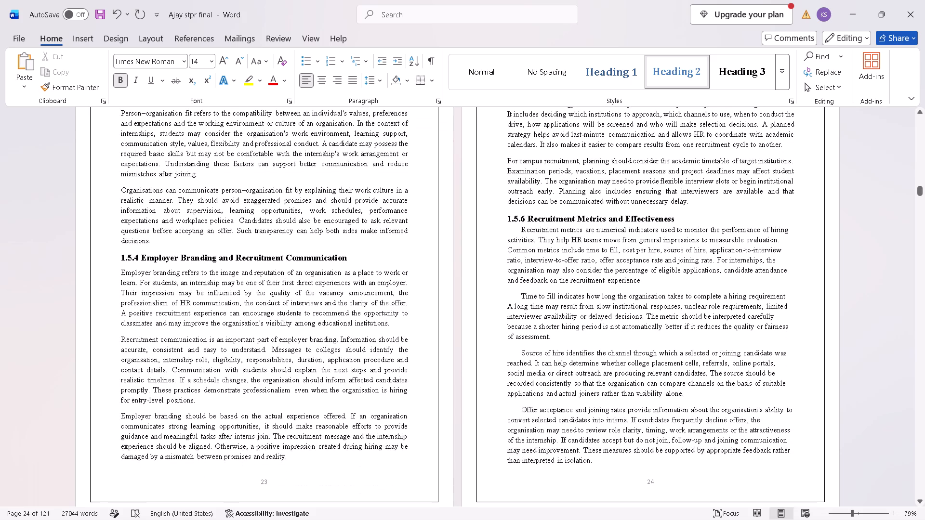
{"action": "scroll", "coordinate": [421, 238], "scroll_direction": "up", "scroll_amount": 1}
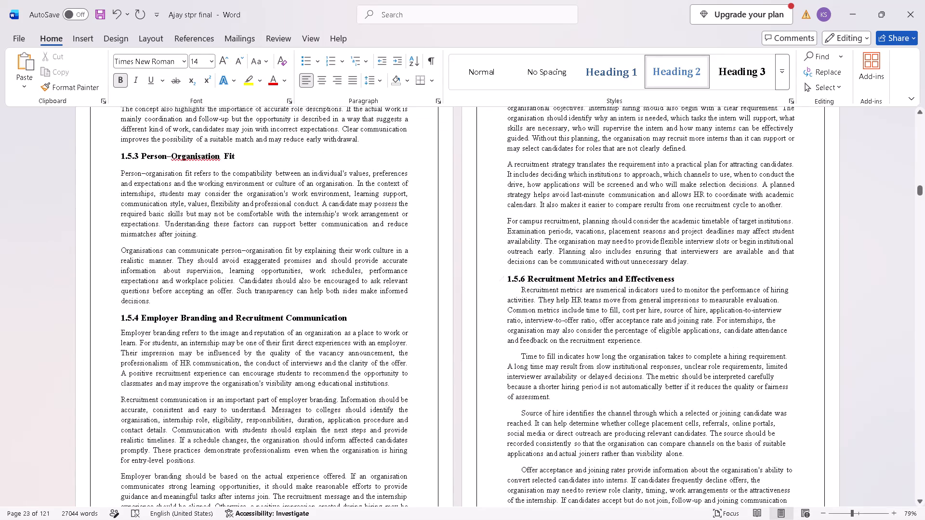
{"action": "left_click", "coordinate": [520, 290]}
{"action": "key", "text": "BackSpace"}
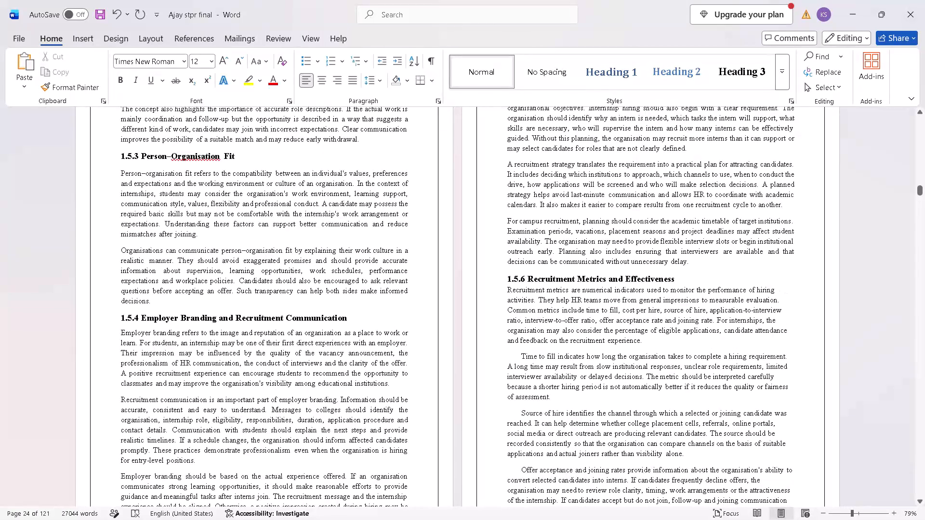
{"action": "left_click", "coordinate": [523, 359]}
{"action": "key", "text": "BackSpace"}
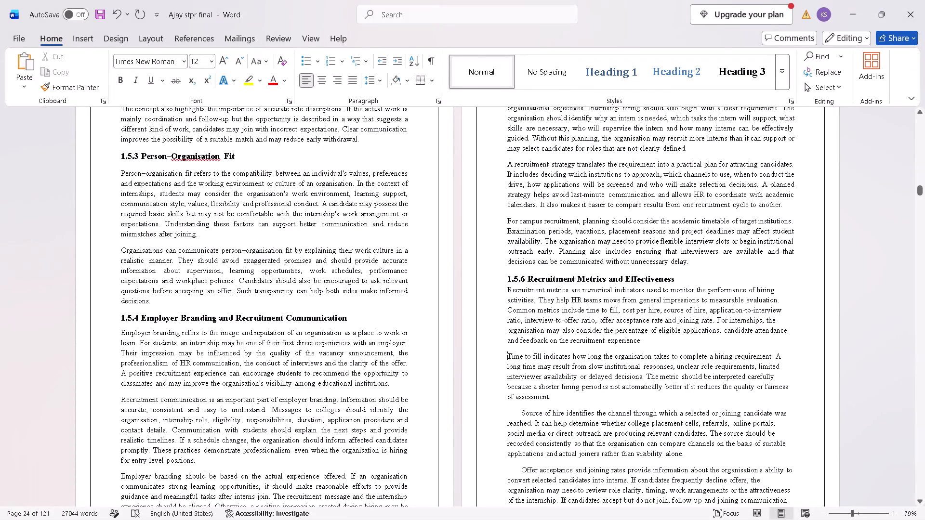
{"action": "left_click", "coordinate": [519, 413]}
{"action": "key", "text": "BackSpace"}
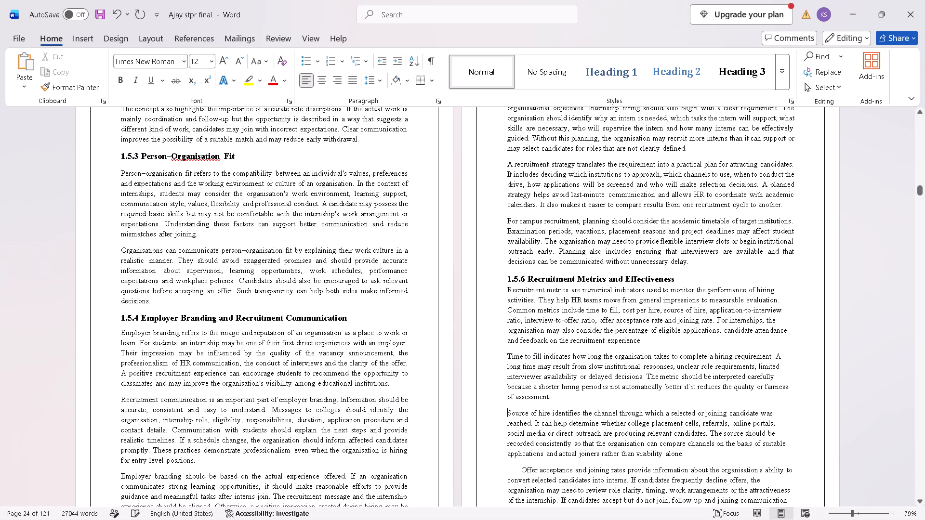
{"action": "left_click", "coordinate": [523, 471]}
{"action": "key", "text": "BackSpace"}
Examine the page layout and paragraph indents on pages 24 to 26, from 1.5.6 through 1.5.9.
{"action": "scroll", "coordinate": [523, 471], "scroll_direction": "down", "scroll_amount": 1}
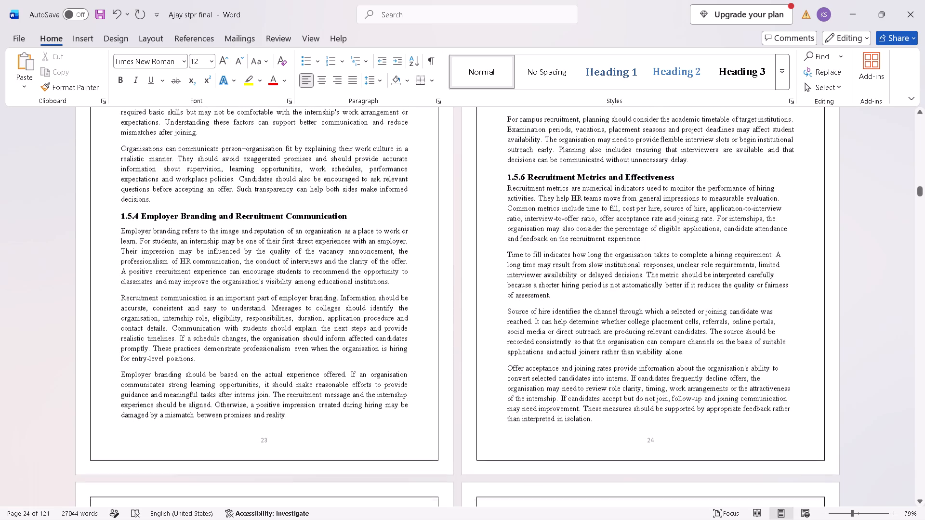
{"action": "scroll", "coordinate": [523, 471], "scroll_direction": "down", "scroll_amount": 6}
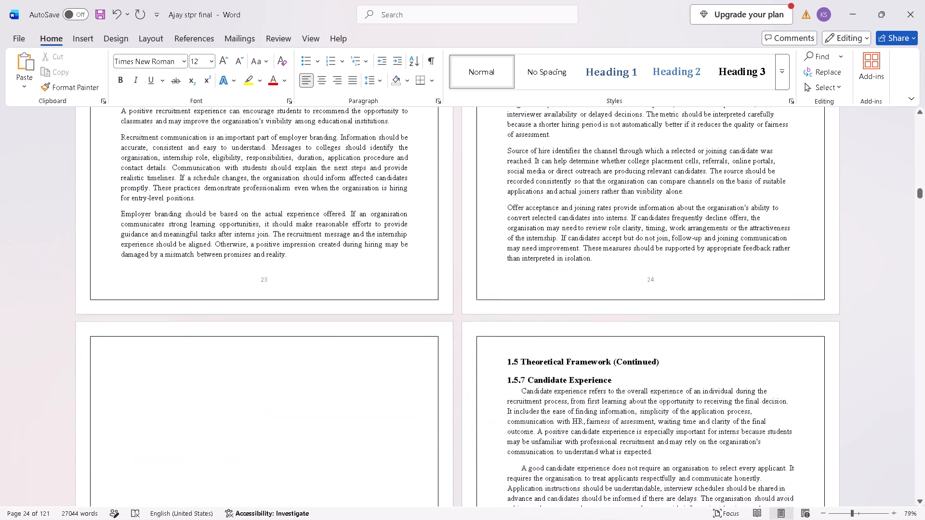
{"action": "scroll", "coordinate": [523, 471], "scroll_direction": "down", "scroll_amount": 6}
{"action": "scroll", "coordinate": [523, 471], "scroll_direction": "up", "scroll_amount": 1}
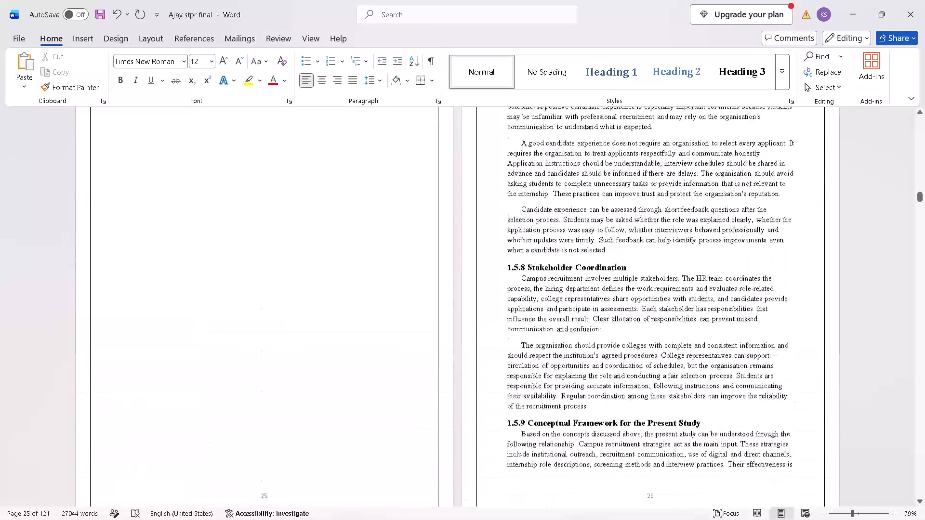
{"action": "scroll", "coordinate": [523, 471], "scroll_direction": "up", "scroll_amount": 4}
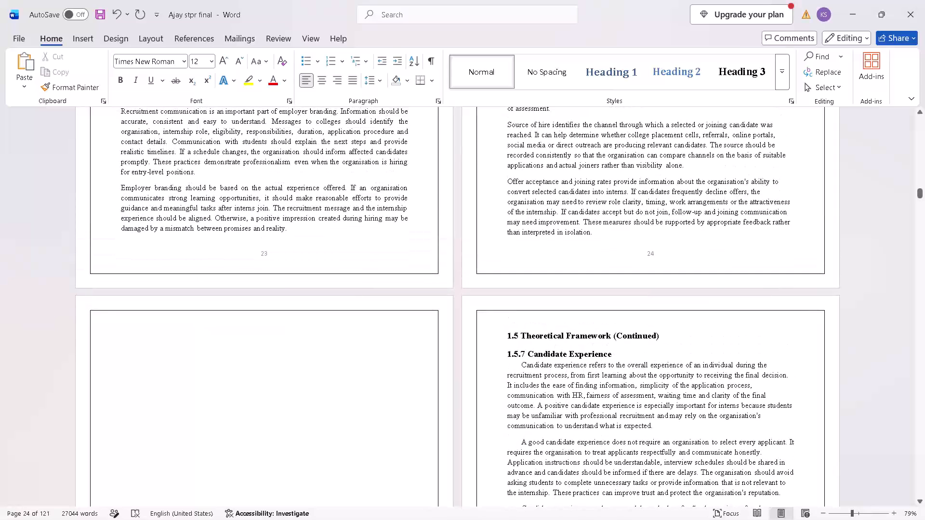
Remove the blank page before the "1.5 Theoretical Framework (Continued)" heading so the heading moves up to page 25.
{"action": "left_click", "coordinate": [505, 335]}
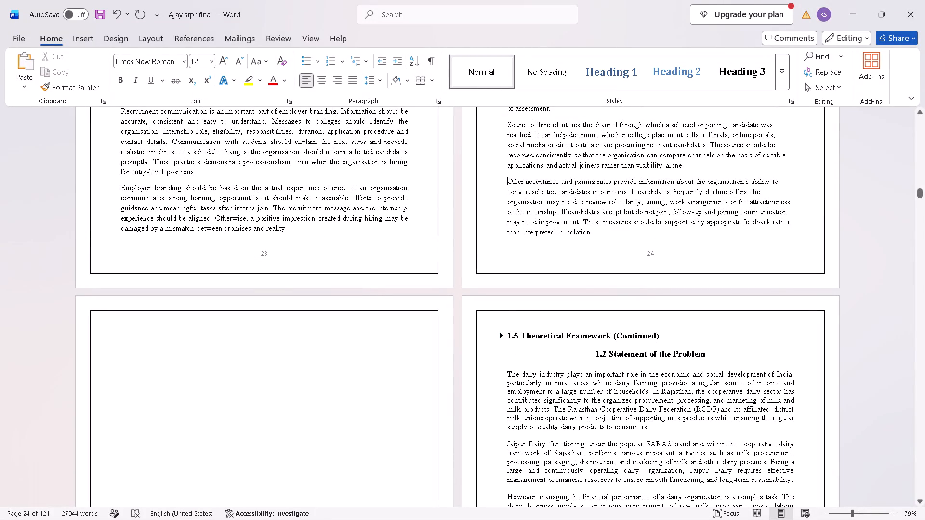
{"action": "key", "text": "ctrl+z"}
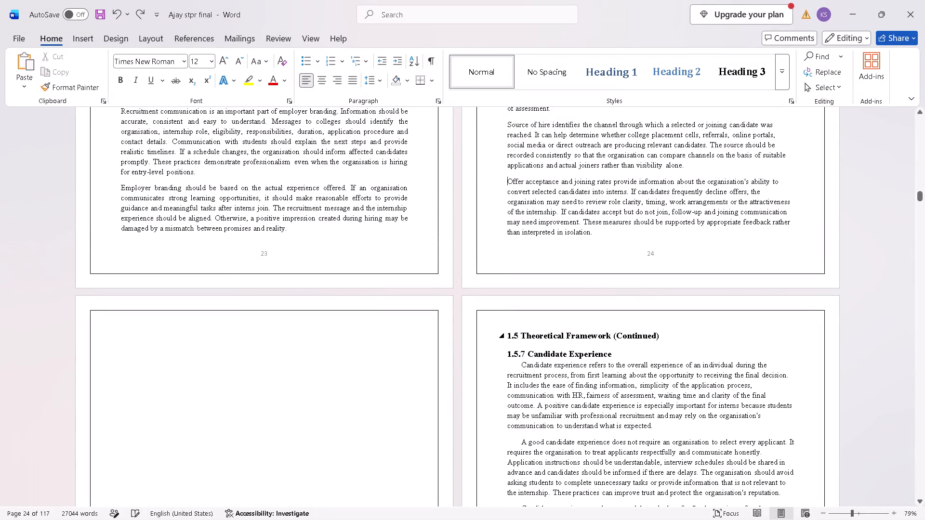
{"action": "left_click", "coordinate": [508, 335]}
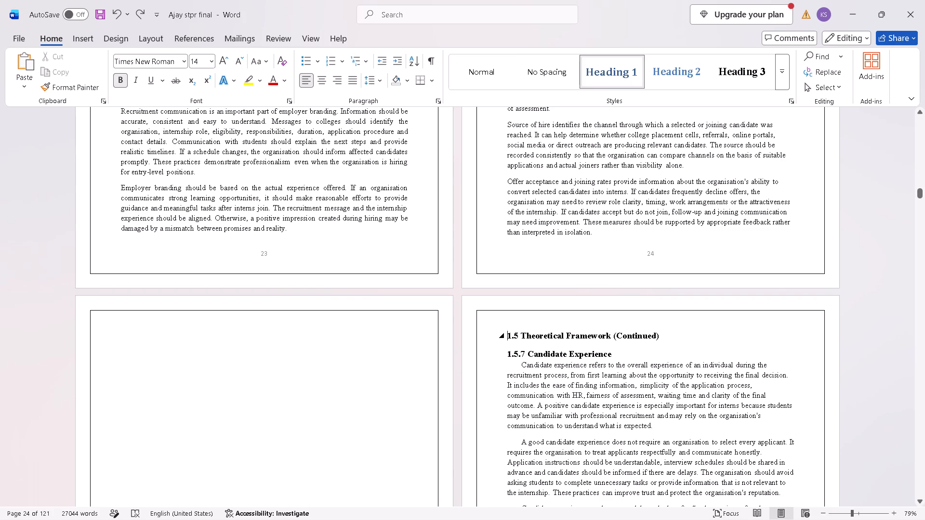
{"action": "key", "text": "BackSpace"}
Set the line spacing of the 1.5.6 Recruitment Metrics and Effectiveness heading on page 24 to 1.5.
{"action": "scroll", "coordinate": [508, 335], "scroll_direction": "up", "scroll_amount": 1}
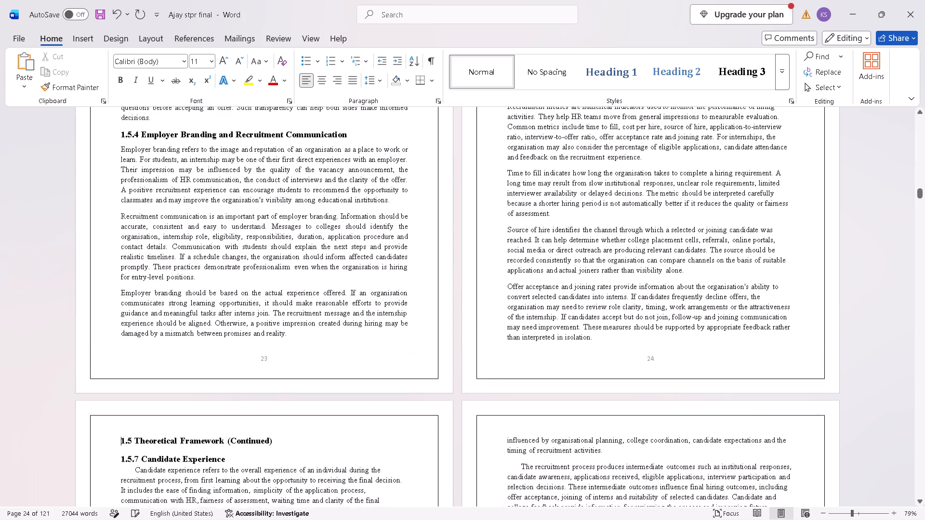
{"action": "scroll", "coordinate": [508, 335], "scroll_direction": "up", "scroll_amount": 3}
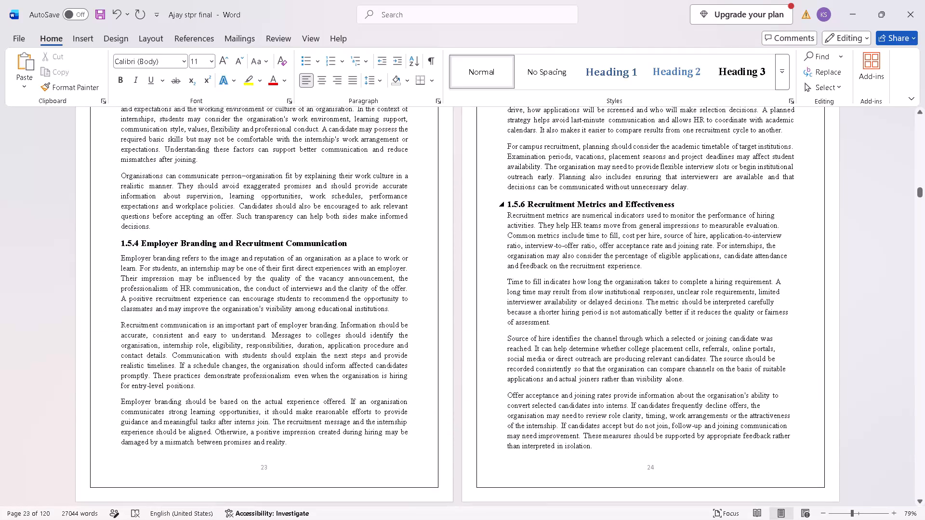
{"action": "left_click", "coordinate": [681, 210]}
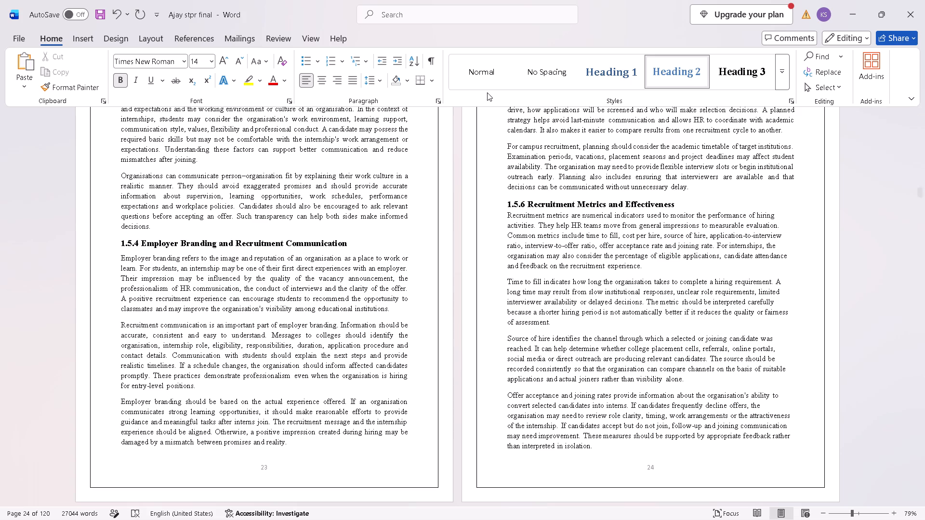
{"action": "left_click", "coordinate": [379, 80]}
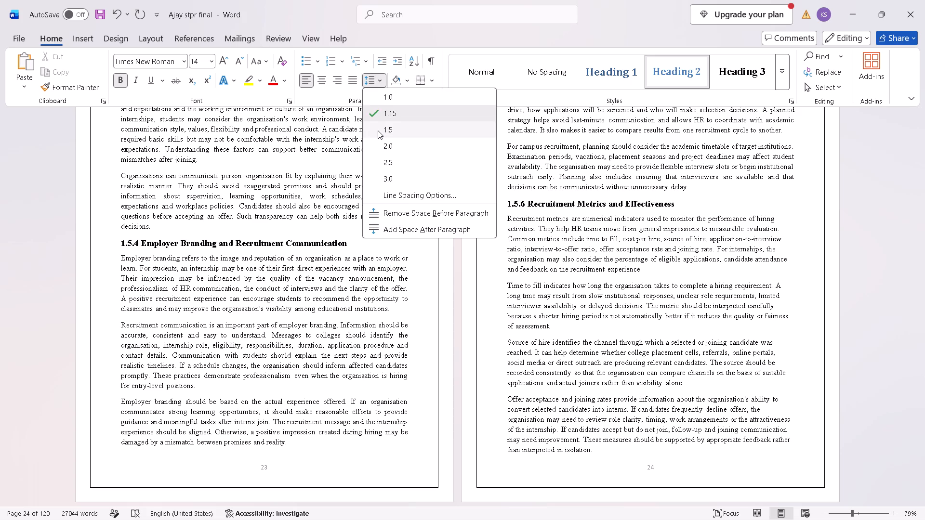
{"action": "left_click", "coordinate": [378, 130]}
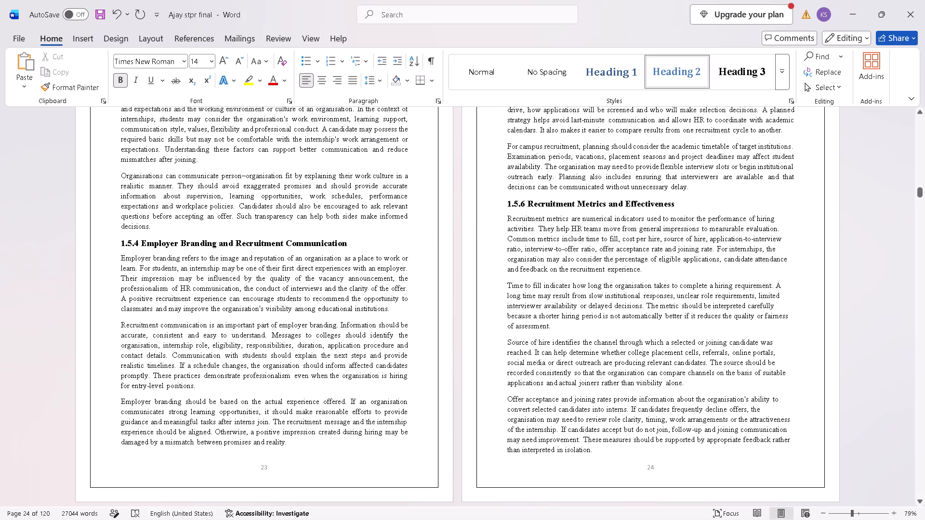
Justify all text from the first paragraph of 1.5.6 on page 24 through the end of the Summary of Chapter 1 on page 26.
{"action": "left_click", "coordinate": [507, 219]}
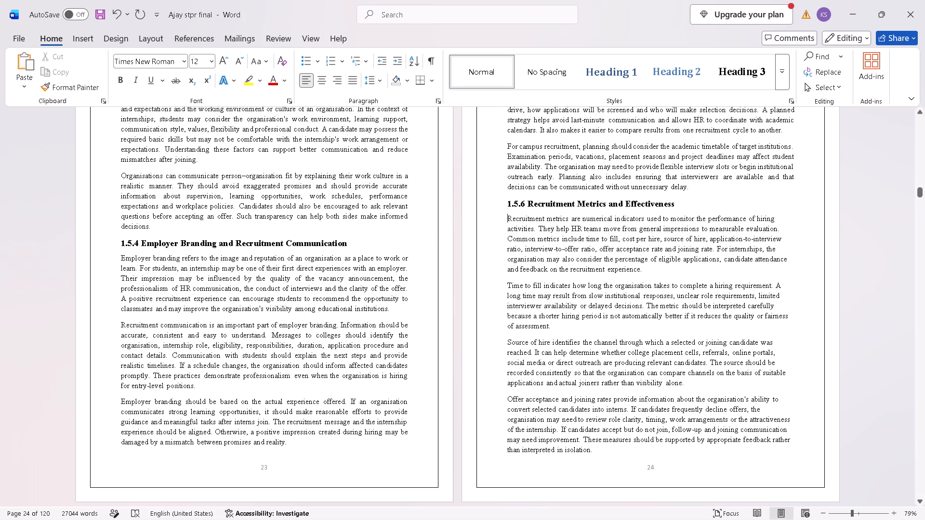
{"action": "left_click_drag", "start_coordinate": [508, 220], "coordinate": [546, 515]}
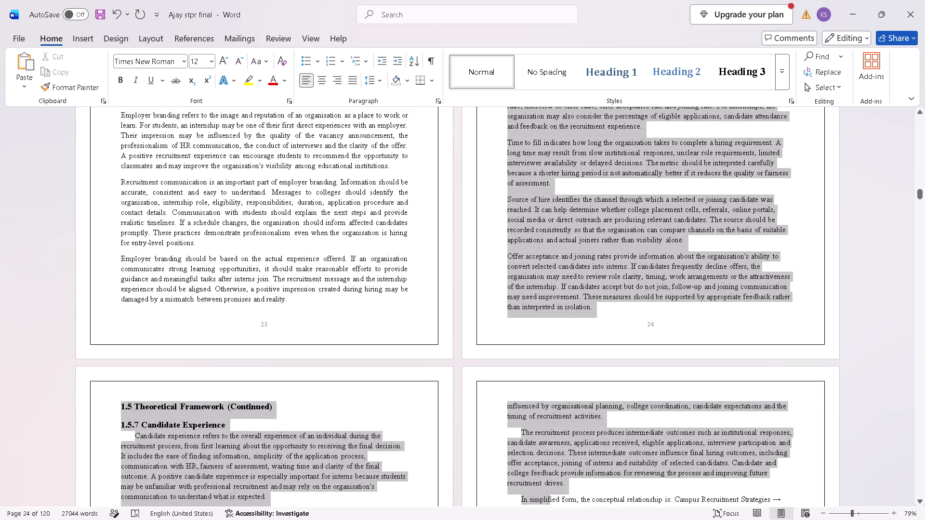
{"action": "left_click_drag", "start_coordinate": [546, 515], "coordinate": [534, 506]}
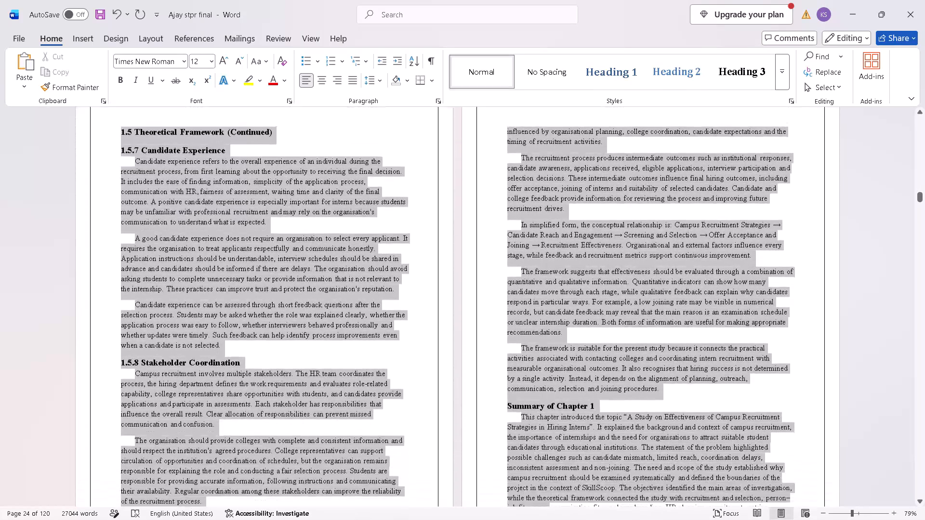
{"action": "left_click_drag", "start_coordinate": [534, 506], "coordinate": [668, 451]}
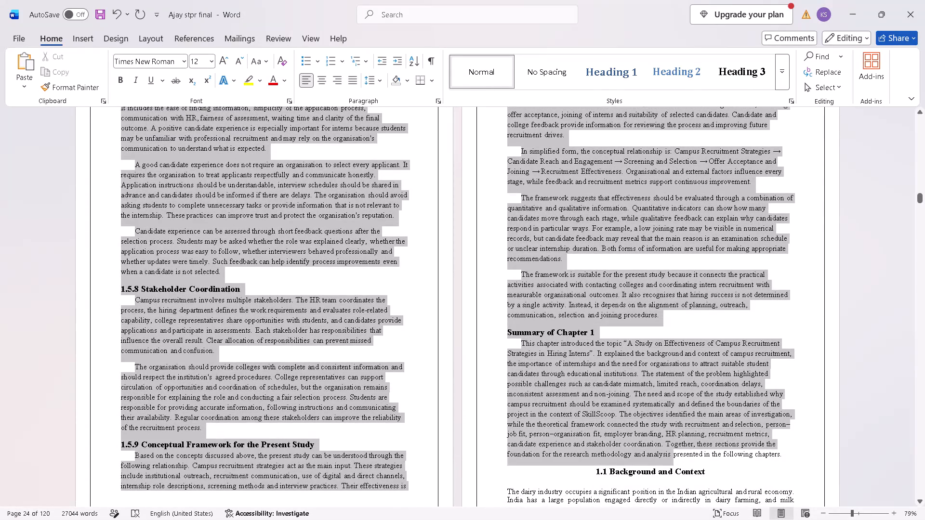
{"action": "left_click_drag", "start_coordinate": [668, 451], "coordinate": [666, 501]}
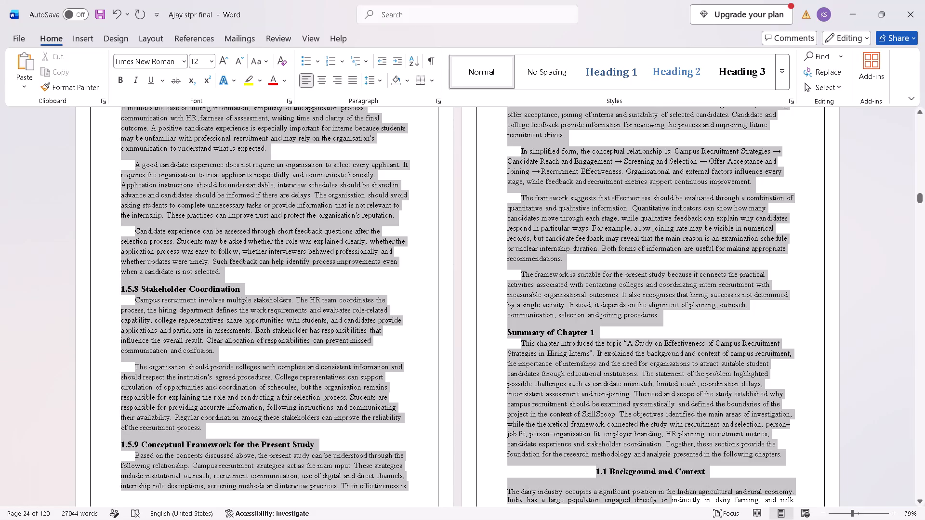
{"action": "left_click_drag", "start_coordinate": [666, 501], "coordinate": [772, 290]}
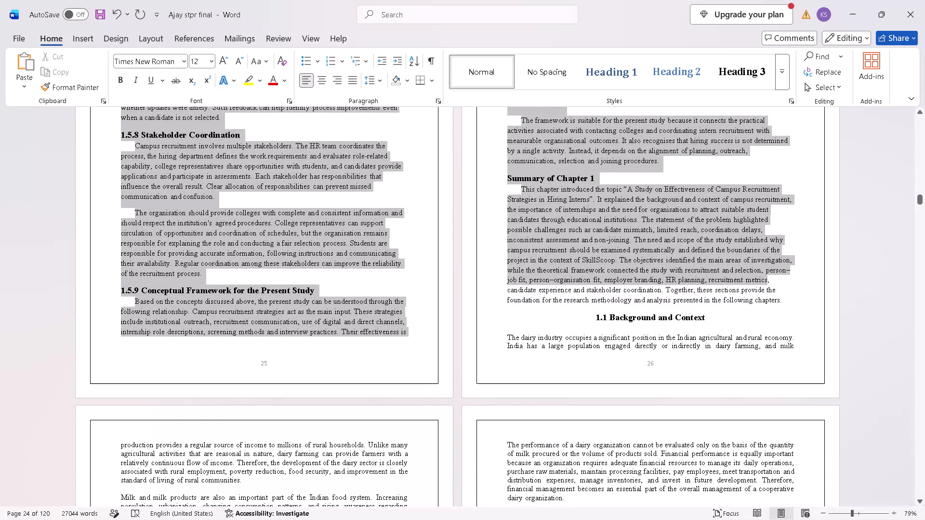
{"action": "left_click_drag", "start_coordinate": [772, 290], "coordinate": [780, 301]}
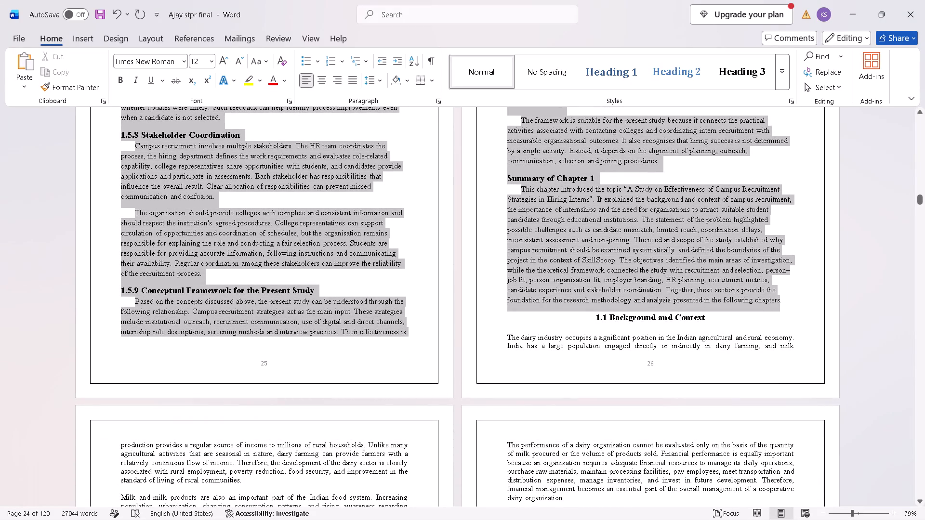
{"action": "left_click_drag", "start_coordinate": [780, 301], "coordinate": [782, 303]}
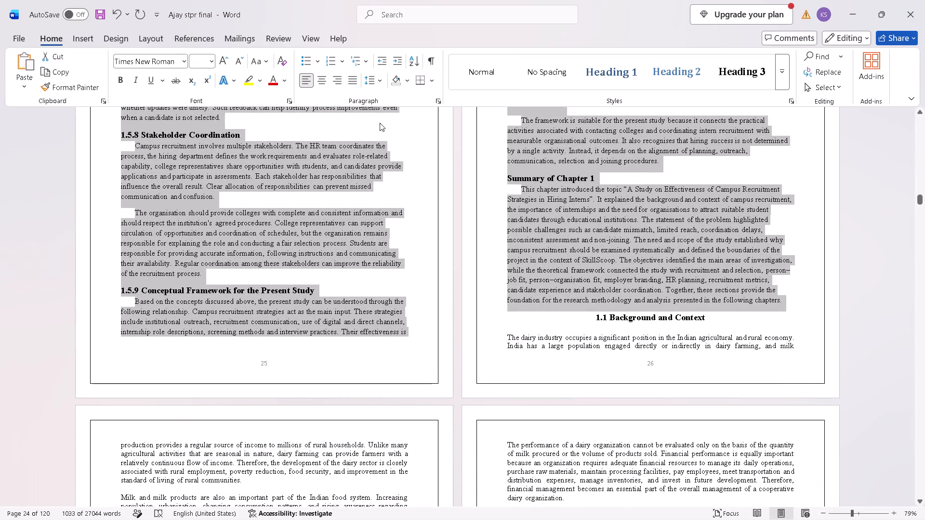
{"action": "left_click", "coordinate": [350, 82]}
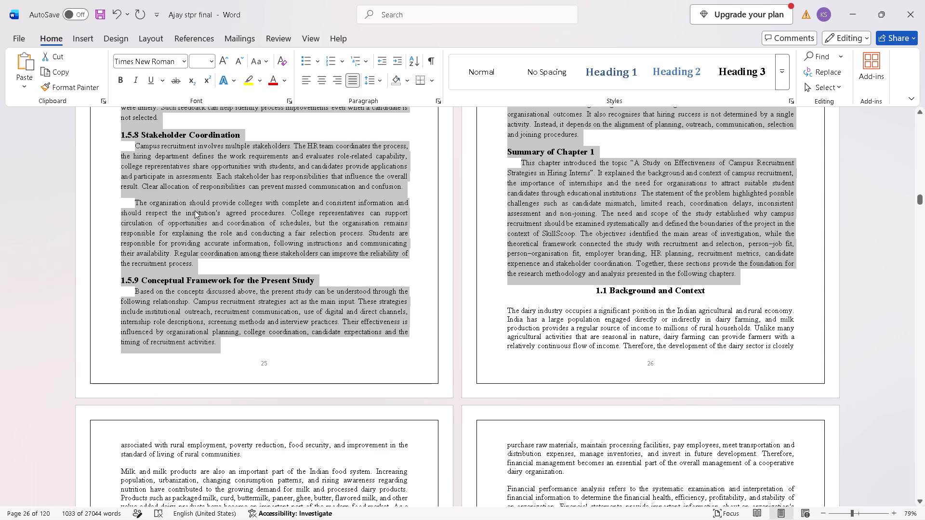
Remove the first-line indents from the two body paragraphs under 1.5.8 Stakeholder Coordination on page 25.
{"action": "left_click", "coordinate": [135, 141]}
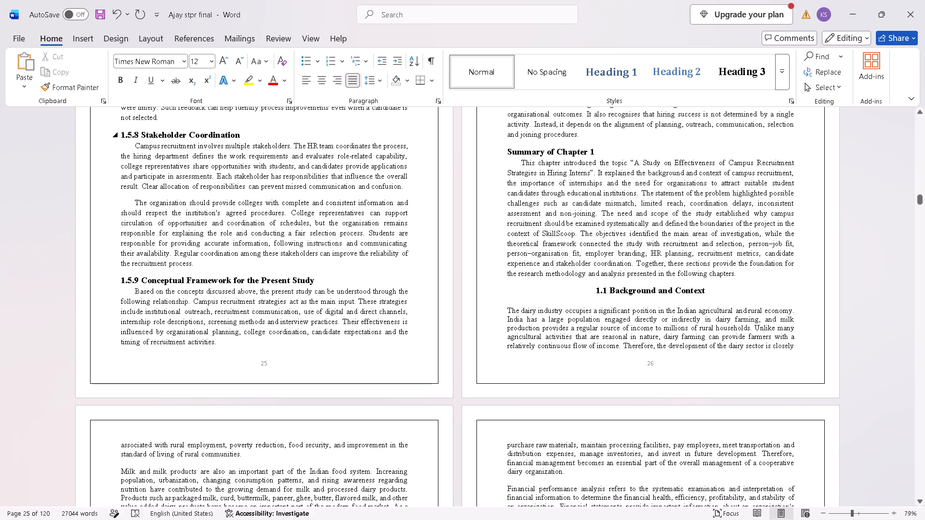
{"action": "key", "text": "BackSpace"}
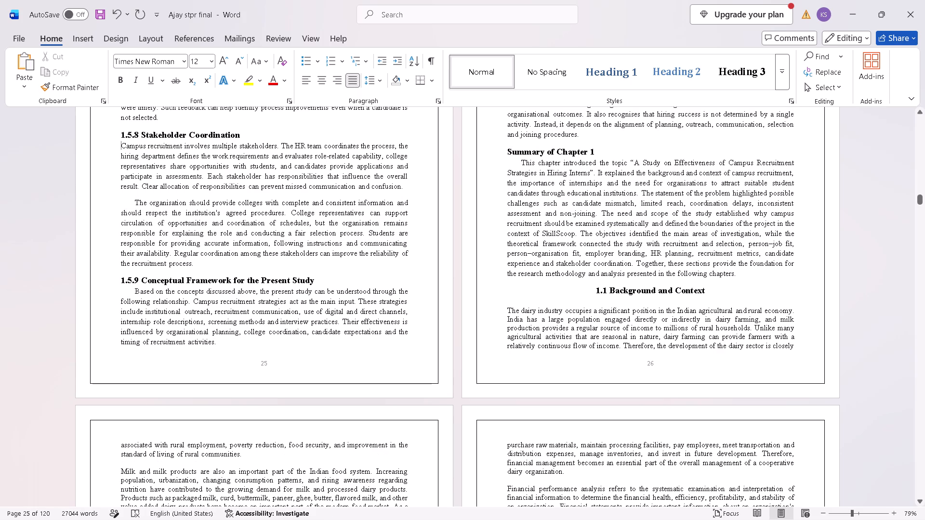
{"action": "left_click", "coordinate": [136, 204]}
{"action": "key", "text": "BackSpace"}
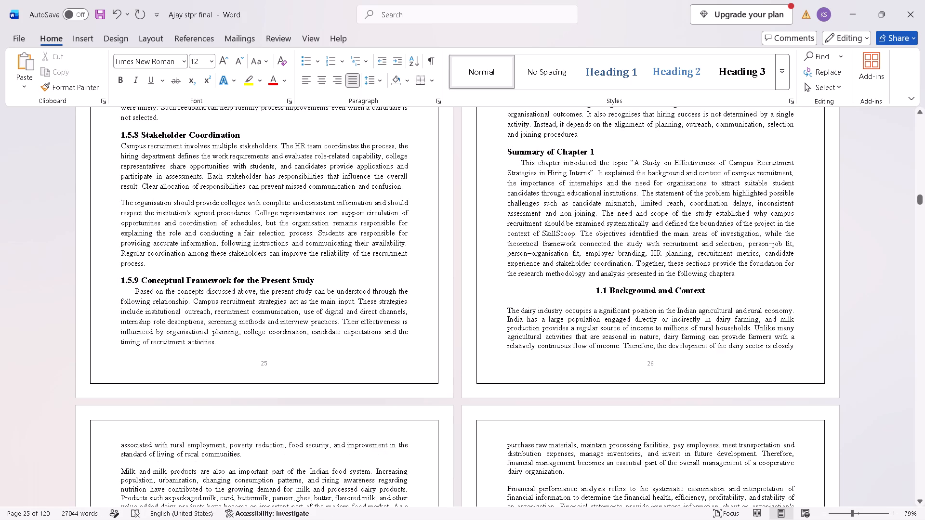
Remove the first-line indents from all five body paragraphs under 1.5.9 Conceptual Framework for the Present Study on pages 25 and 26.
{"action": "left_click", "coordinate": [133, 294]}
{"action": "key", "text": "BackSpace"}
{"action": "scroll", "coordinate": [133, 294], "scroll_direction": "up", "scroll_amount": 1}
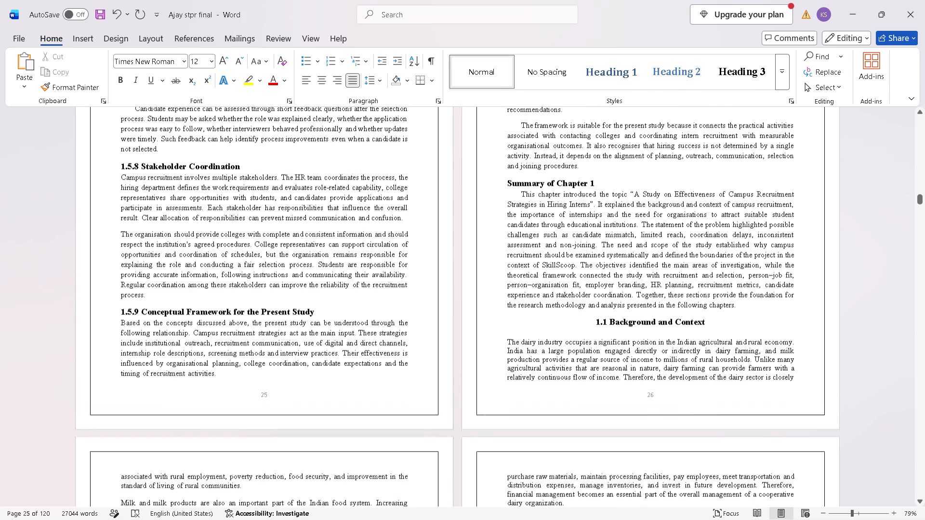
{"action": "scroll", "coordinate": [133, 294], "scroll_direction": "up", "scroll_amount": 1}
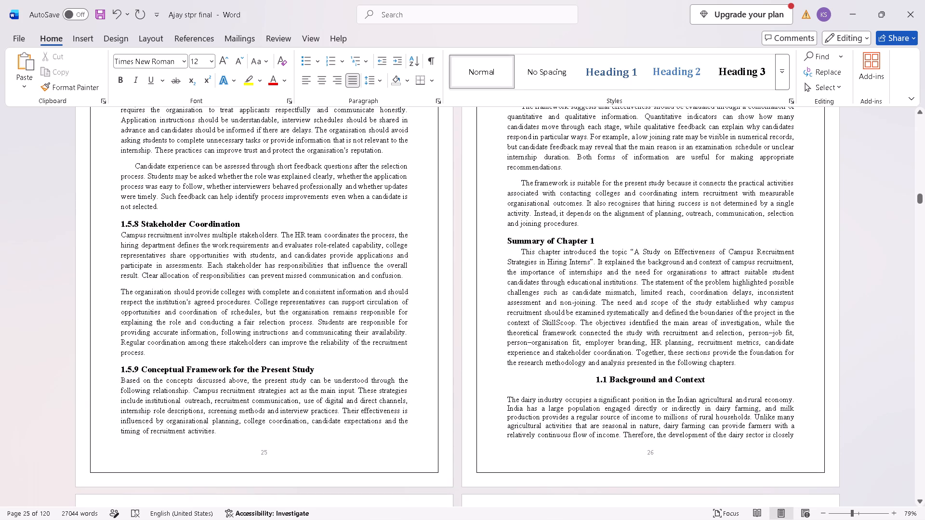
{"action": "left_click", "coordinate": [520, 179]}
{"action": "key", "text": "BackSpace"}
{"action": "scroll", "coordinate": [520, 179], "scroll_direction": "up", "scroll_amount": 2}
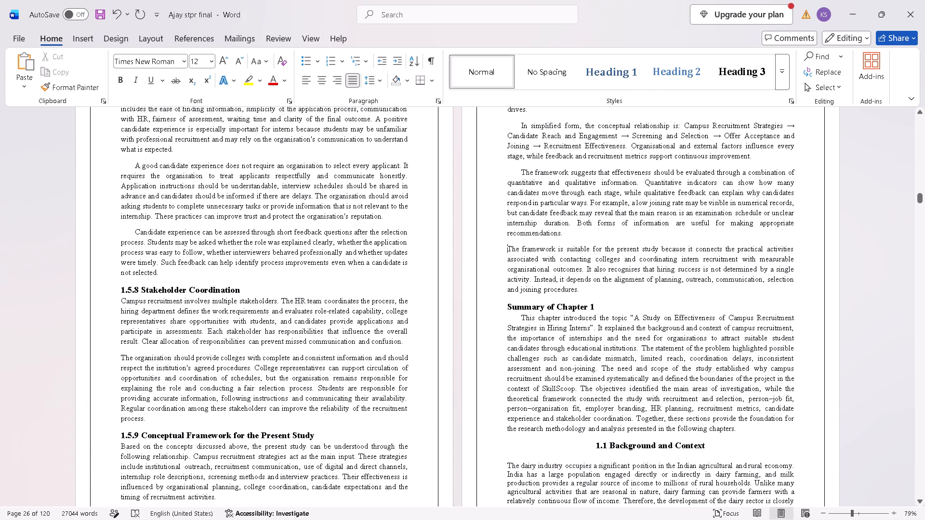
{"action": "left_click", "coordinate": [520, 174]}
{"action": "key", "text": "BackSpace"}
{"action": "scroll", "coordinate": [520, 174], "scroll_direction": "up", "scroll_amount": 1}
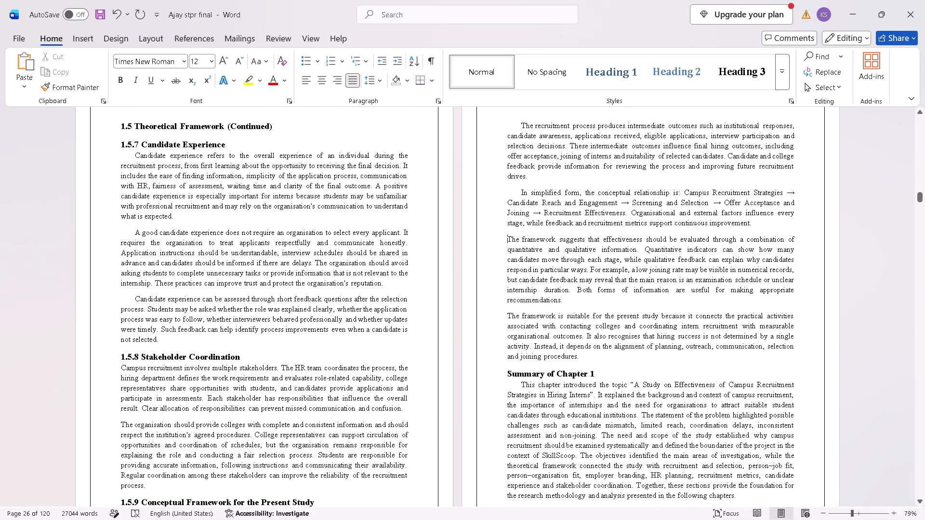
{"action": "left_click", "coordinate": [519, 195]}
{"action": "key", "text": "BackSpace"}
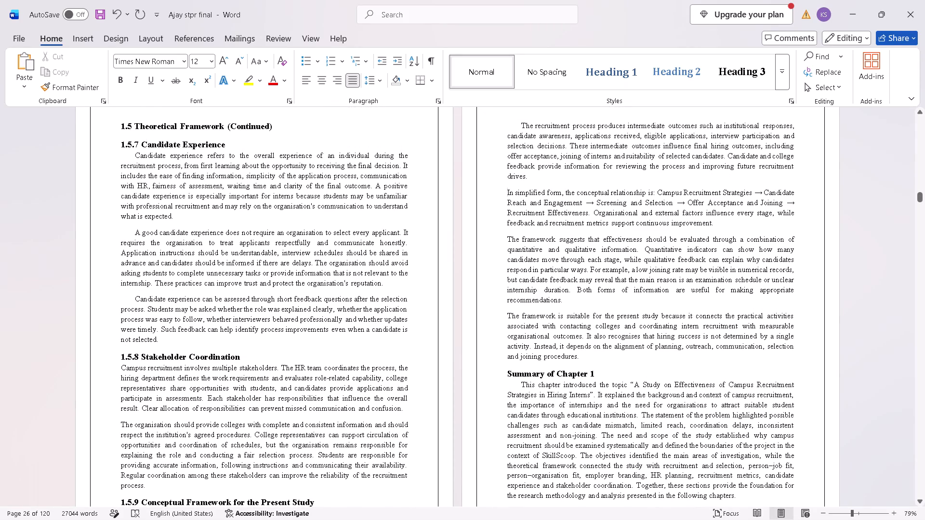
{"action": "left_click", "coordinate": [520, 126]}
{"action": "key", "text": "BackSpace"}
Remove the first-line indents from the three body paragraphs under 1.5.7 Candidate Experience on page 25.
{"action": "scroll", "coordinate": [511, 206], "scroll_direction": "up", "scroll_amount": 1}
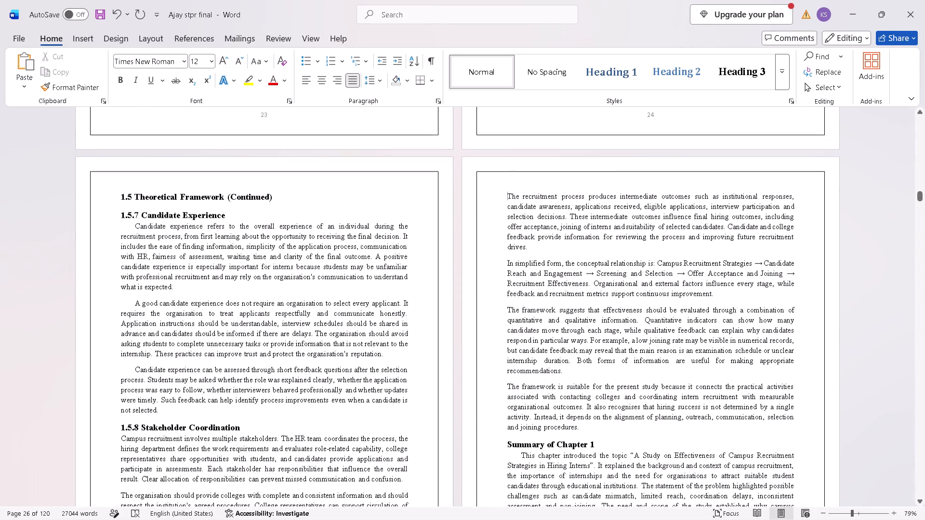
{"action": "left_click", "coordinate": [134, 372]}
{"action": "key", "text": "BackSpace"}
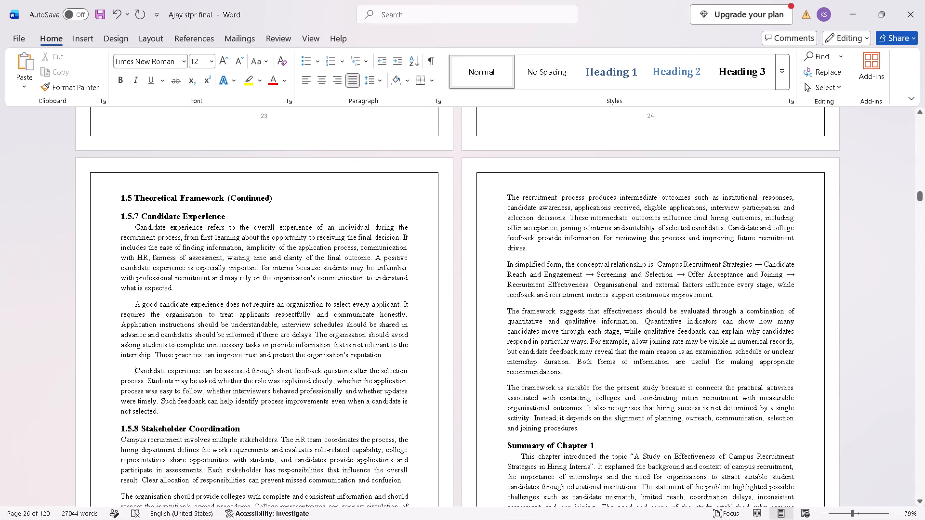
{"action": "left_click", "coordinate": [133, 305]}
{"action": "key", "text": "BackSpace"}
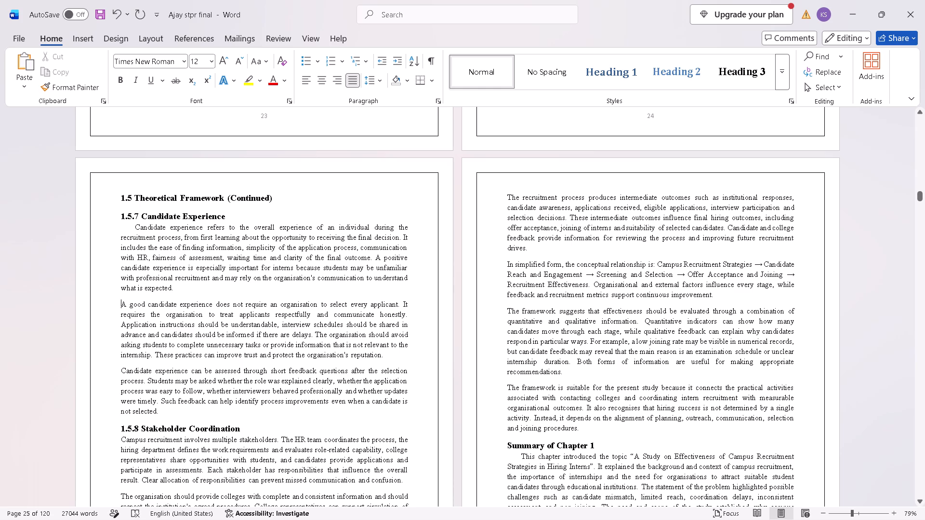
{"action": "left_click", "coordinate": [134, 226]}
{"action": "key", "text": "BackSpace"}
Delete the redundant "1.5 Theoretical Framework (Continued)" heading above 1.5.7 Candidate Experience on page 25.
{"action": "scroll", "coordinate": [134, 226], "scroll_direction": "up", "scroll_amount": 7}
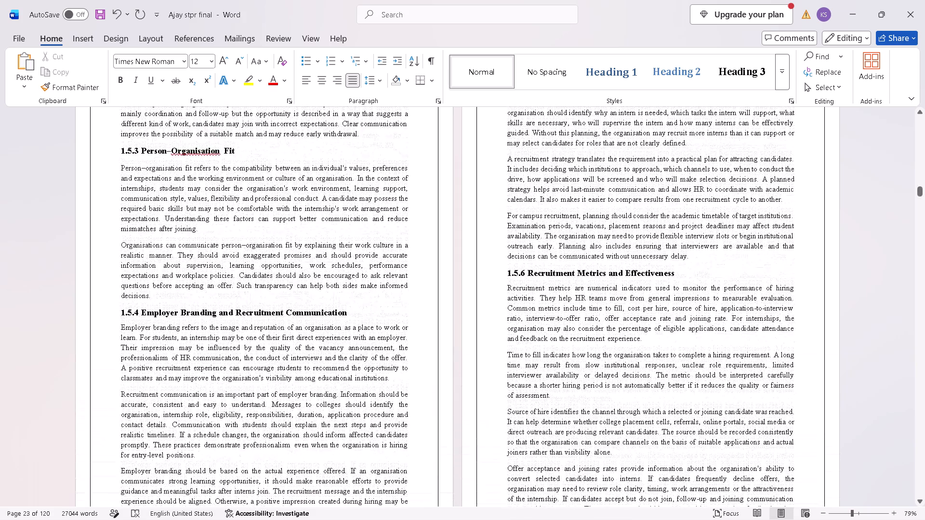
{"action": "scroll", "coordinate": [134, 231], "scroll_direction": "up", "scroll_amount": 2}
{"action": "scroll", "coordinate": [134, 231], "scroll_direction": "down", "scroll_amount": 4}
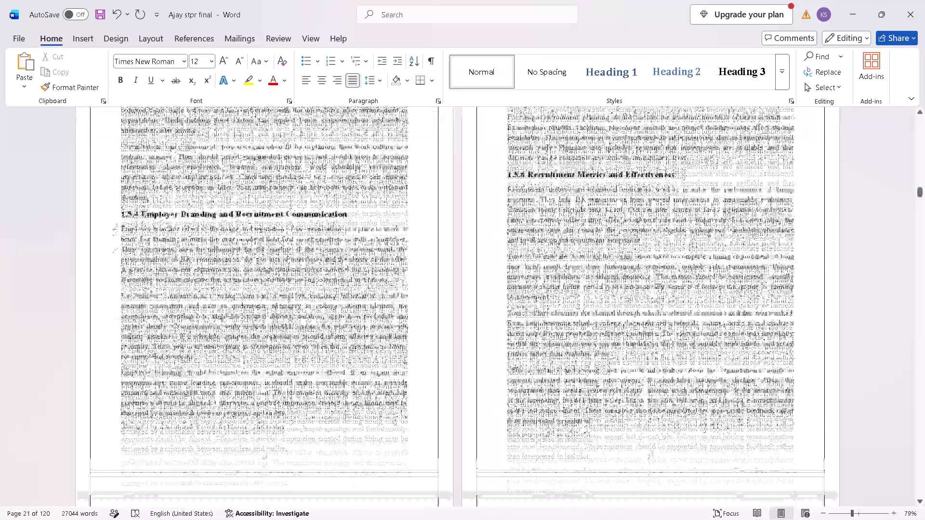
{"action": "scroll", "coordinate": [134, 231], "scroll_direction": "down", "scroll_amount": 2}
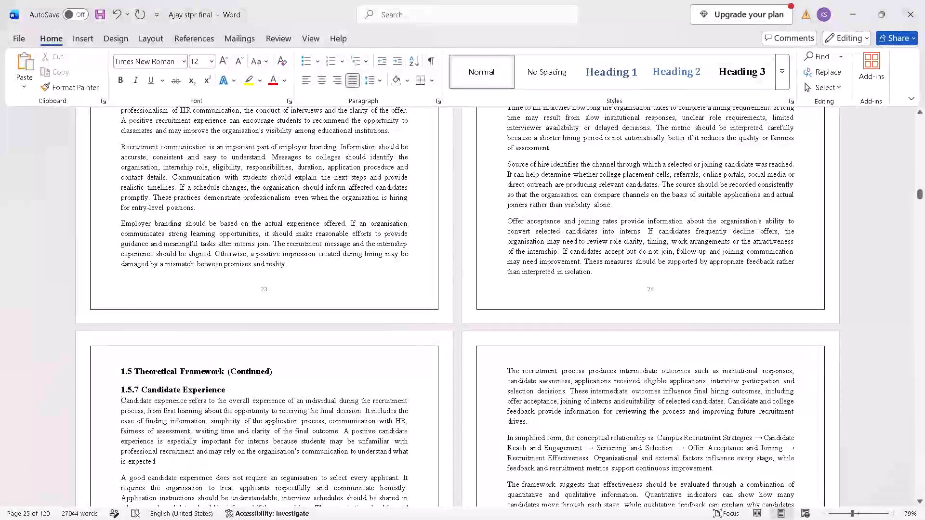
{"action": "left_click_drag", "start_coordinate": [277, 370], "coordinate": [90, 349]}
{"action": "key", "text": "BackSpace"}
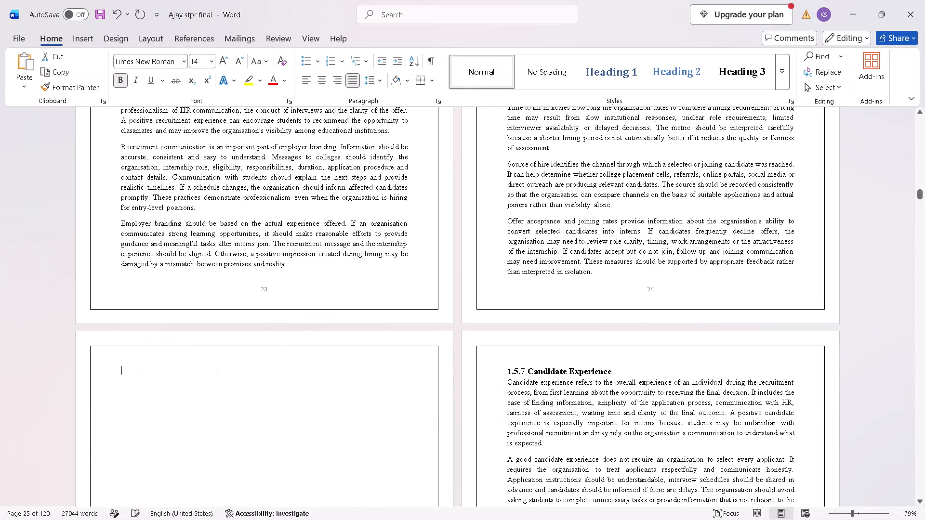
{"action": "scroll", "coordinate": [90, 349], "scroll_direction": "down", "scroll_amount": 2}
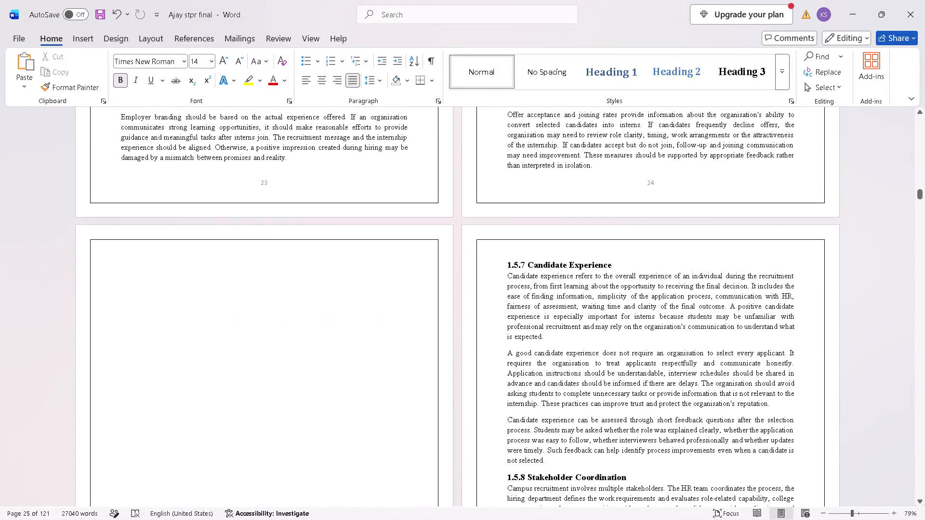
{"action": "scroll", "coordinate": [90, 349], "scroll_direction": "down", "scroll_amount": 1}
{"action": "key", "text": "ctrl+z"}
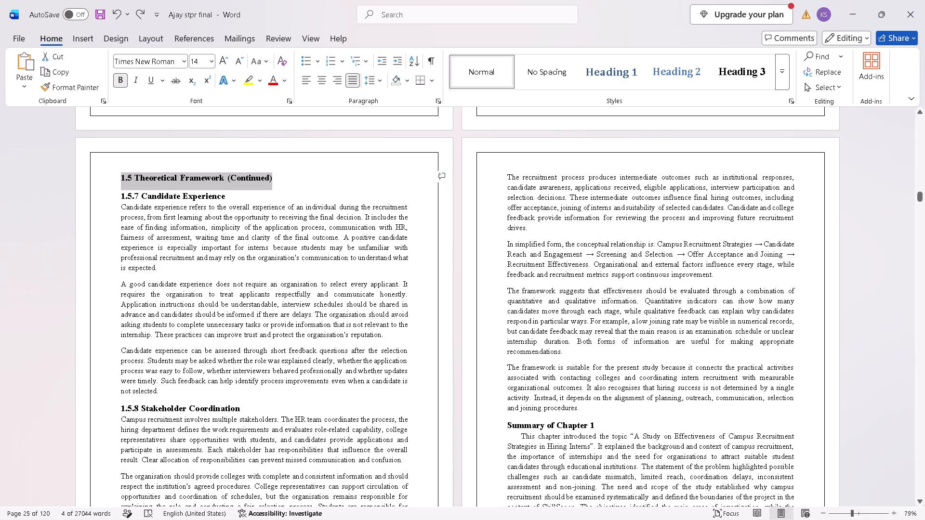
{"action": "key", "text": "BackSpace"}
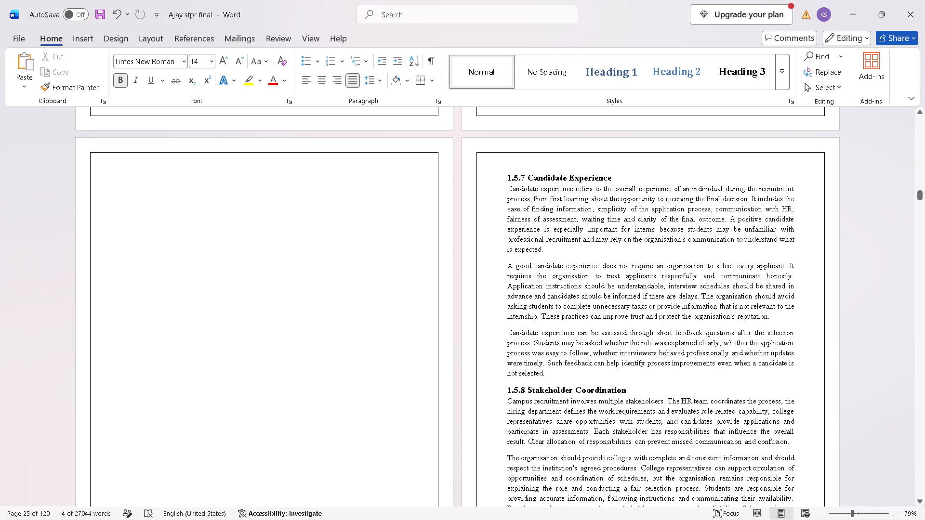
Remove the blank page before the 1.5.7 Candidate Experience heading on page 25.
{"action": "left_click", "coordinate": [502, 167]}
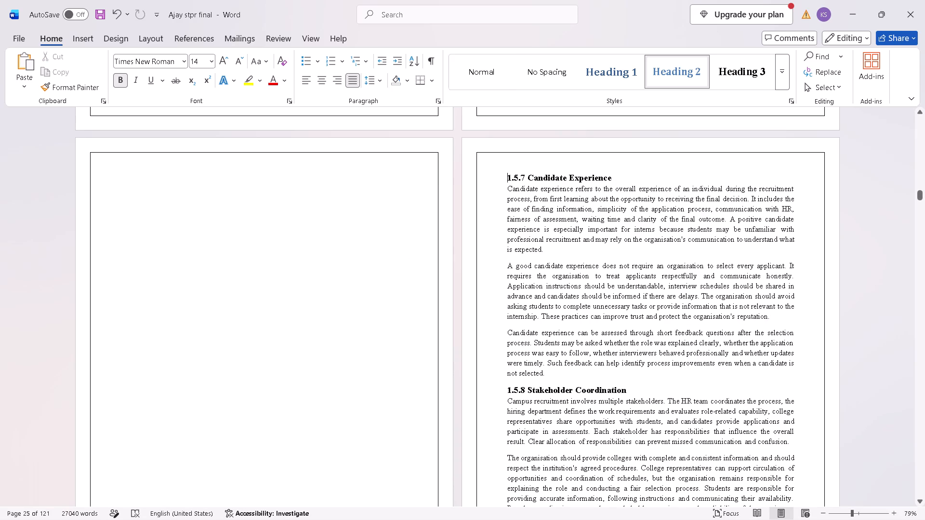
{"action": "key", "text": "BackSpace"}
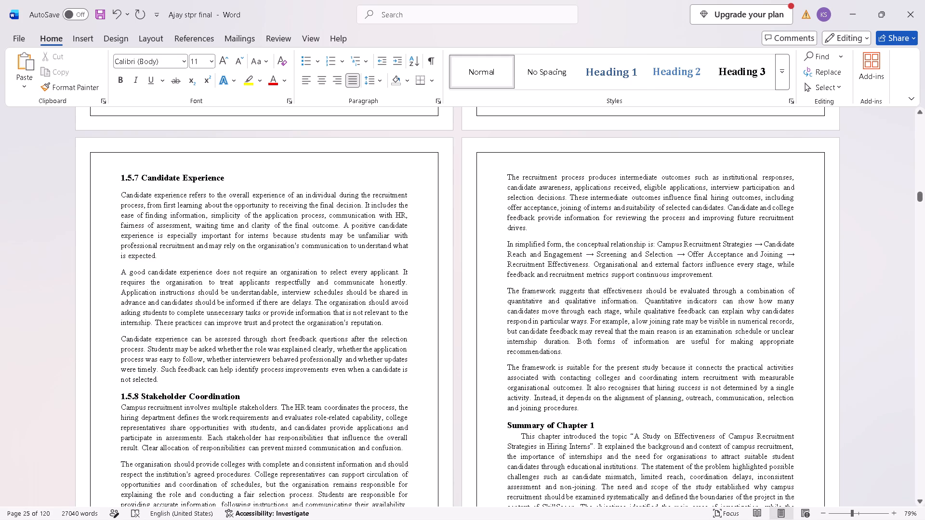
Set the line spacing of the 1.5.8 Stakeholder Coordination and 1.5.9 Conceptual Framework for the Present Study headings to 1.5.
{"action": "scroll", "coordinate": [211, 333], "scroll_direction": "down", "scroll_amount": 1}
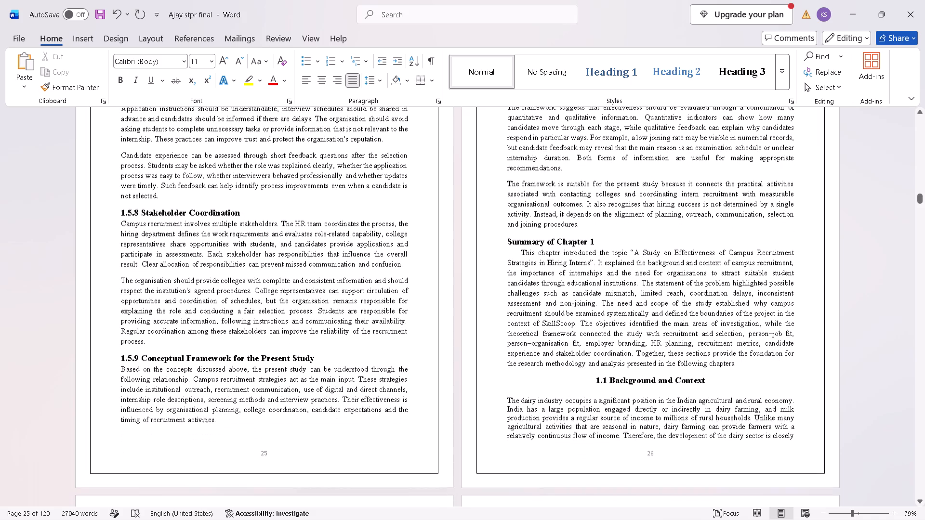
{"action": "scroll", "coordinate": [211, 333], "scroll_direction": "down", "scroll_amount": 1}
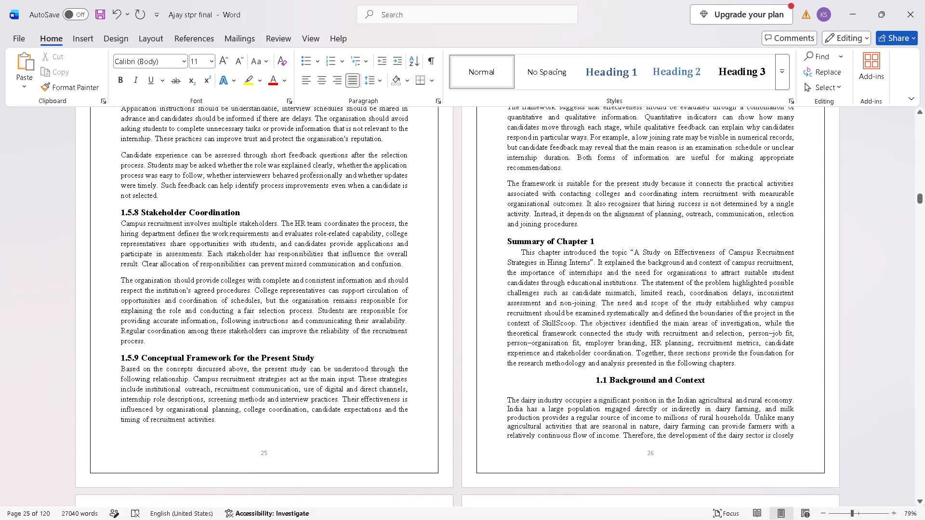
{"action": "left_click", "coordinate": [238, 213]}
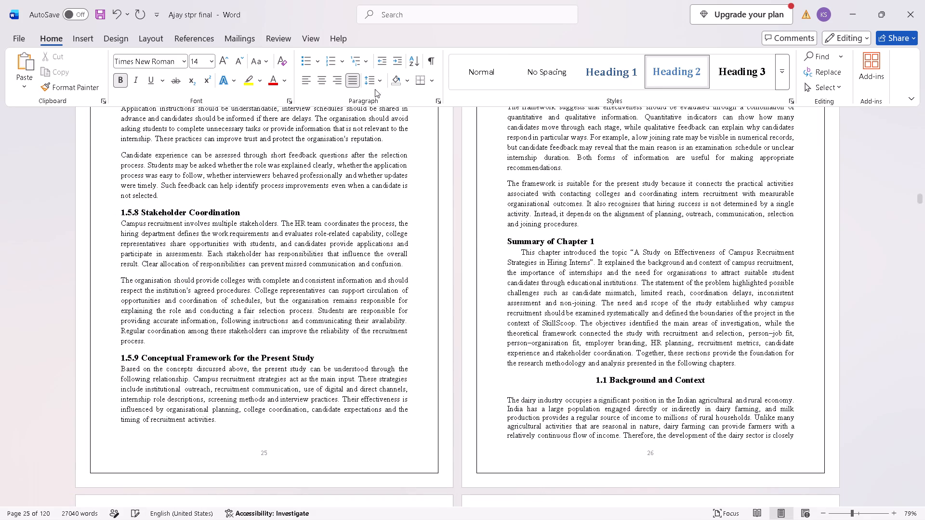
{"action": "left_click", "coordinate": [385, 80]}
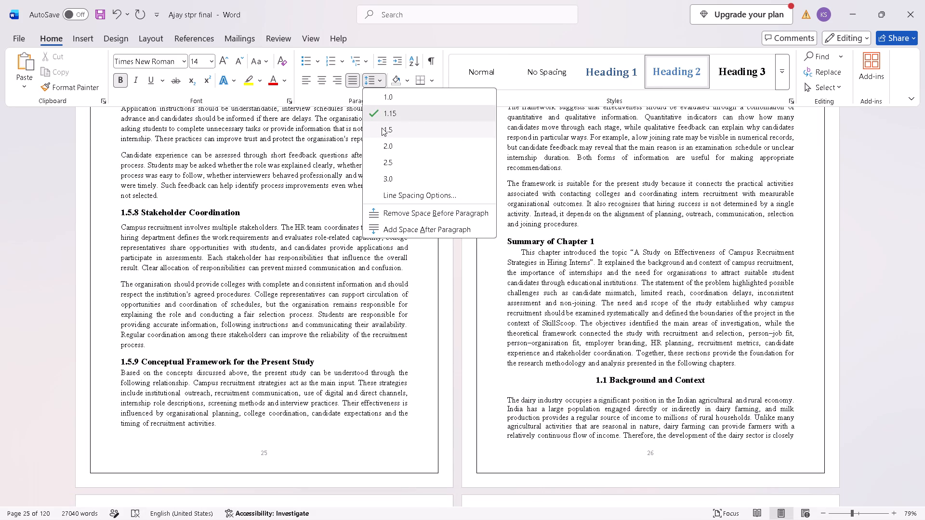
{"action": "left_click", "coordinate": [382, 128]}
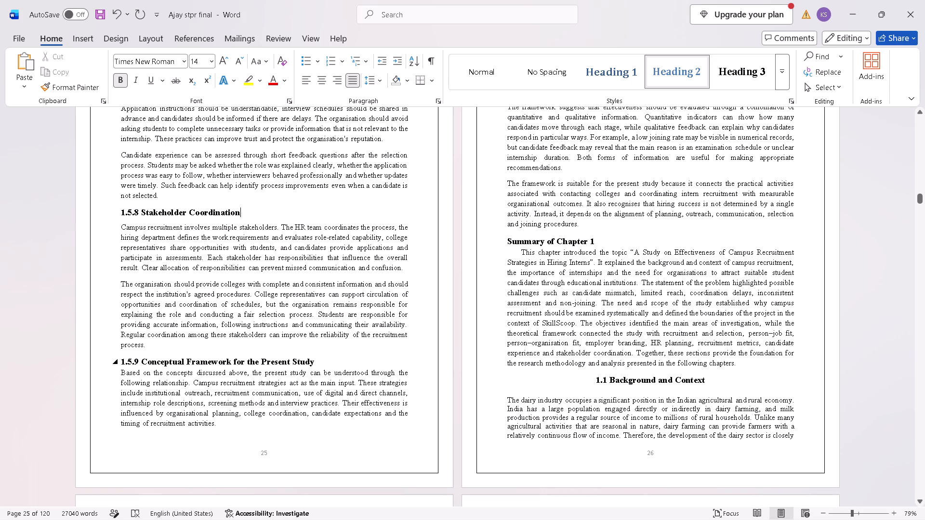
{"action": "left_click", "coordinate": [313, 363]}
{"action": "left_click", "coordinate": [376, 80]}
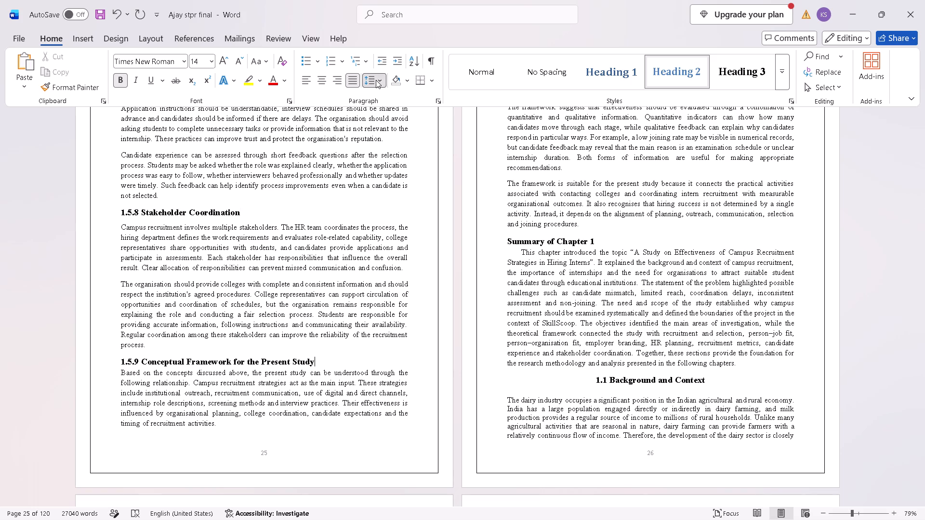
{"action": "left_click", "coordinate": [382, 129]}
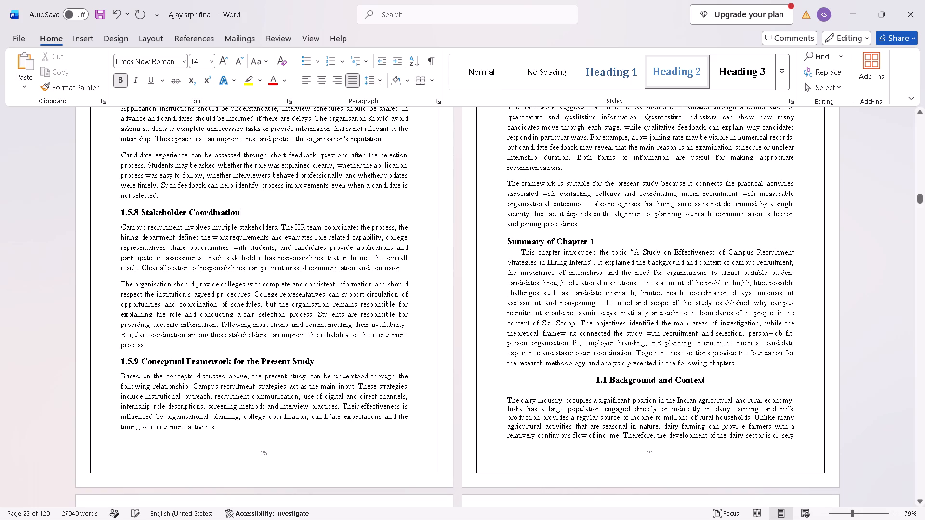
Delete the Summary of Chapter 1 heading and its paragraph on page 26.
{"action": "scroll", "coordinate": [382, 129], "scroll_direction": "up", "scroll_amount": 5}
{"action": "scroll", "coordinate": [382, 129], "scroll_direction": "down", "scroll_amount": 7}
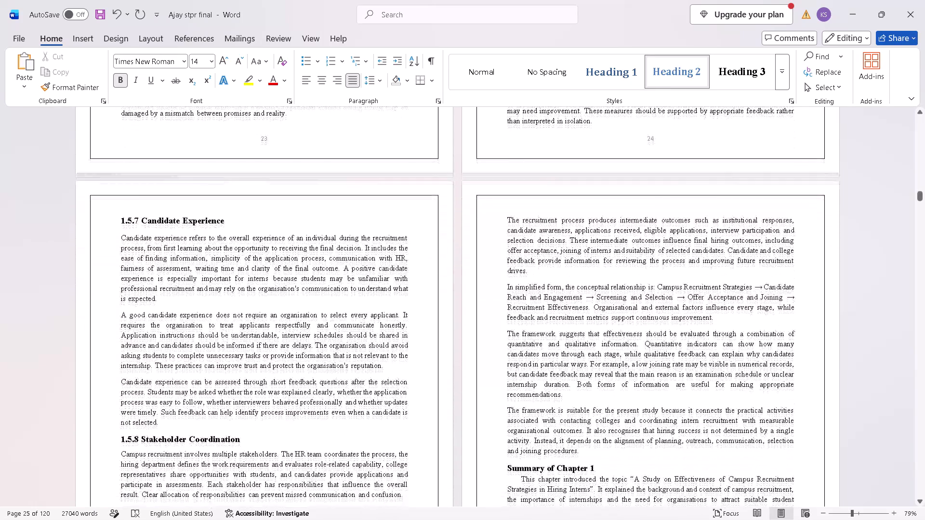
{"action": "scroll", "coordinate": [382, 129], "scroll_direction": "down", "scroll_amount": 1}
{"action": "scroll", "coordinate": [382, 129], "scroll_direction": "up", "scroll_amount": 1}
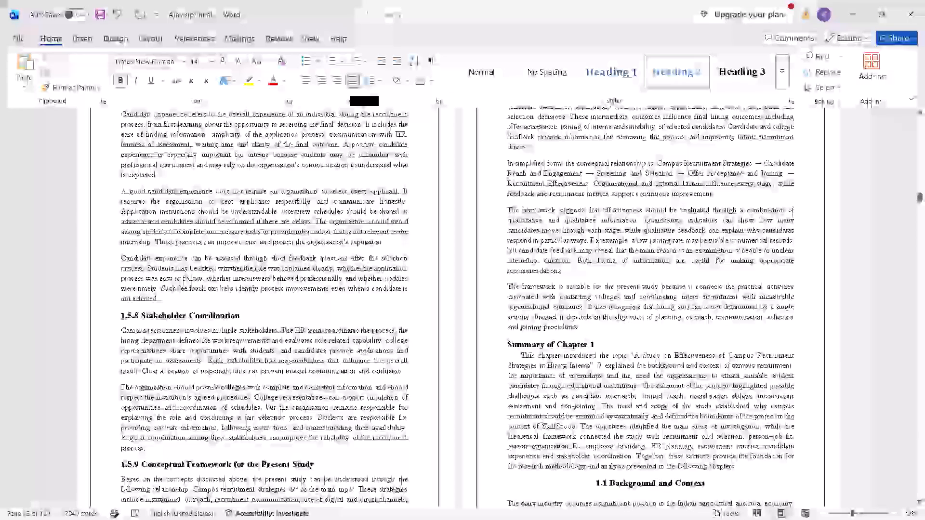
{"action": "left_click_drag", "start_coordinate": [509, 347], "coordinate": [652, 453]}
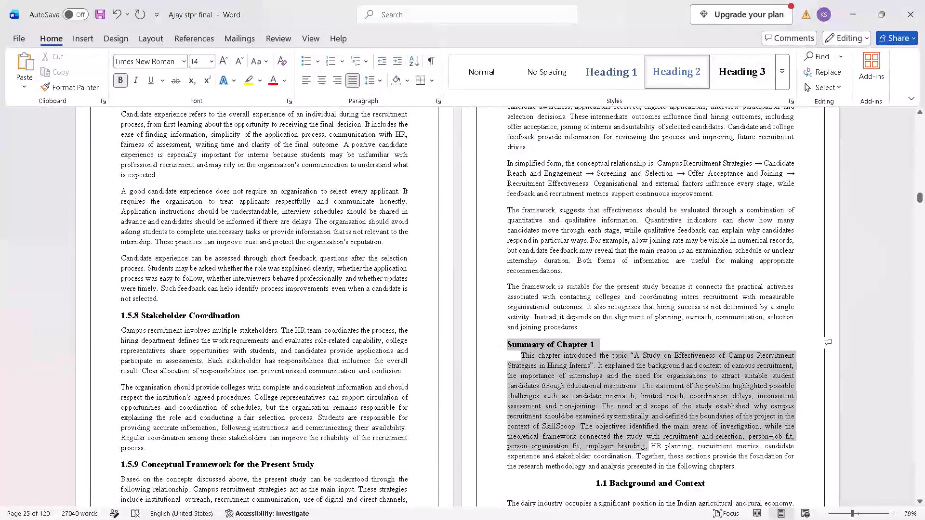
{"action": "left_click_drag", "start_coordinate": [652, 453], "coordinate": [738, 465]}
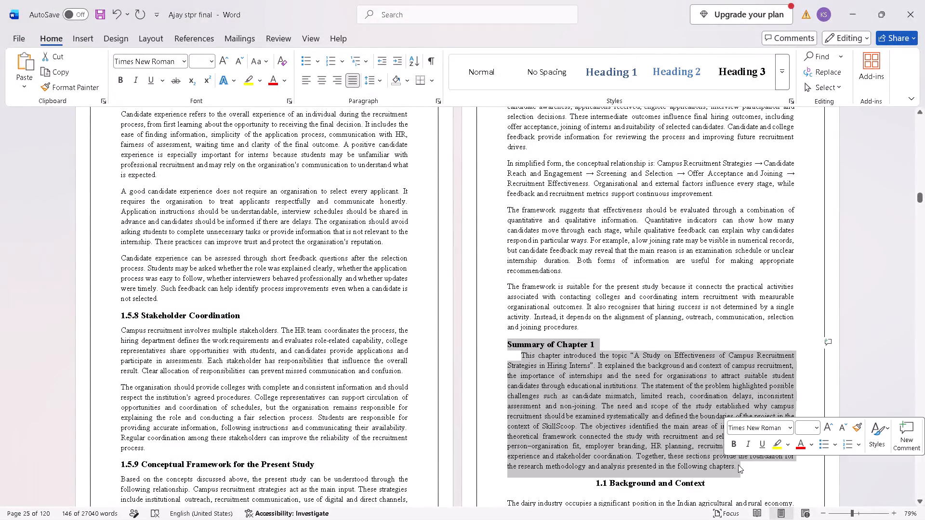
{"action": "key", "text": "BackSpace"}
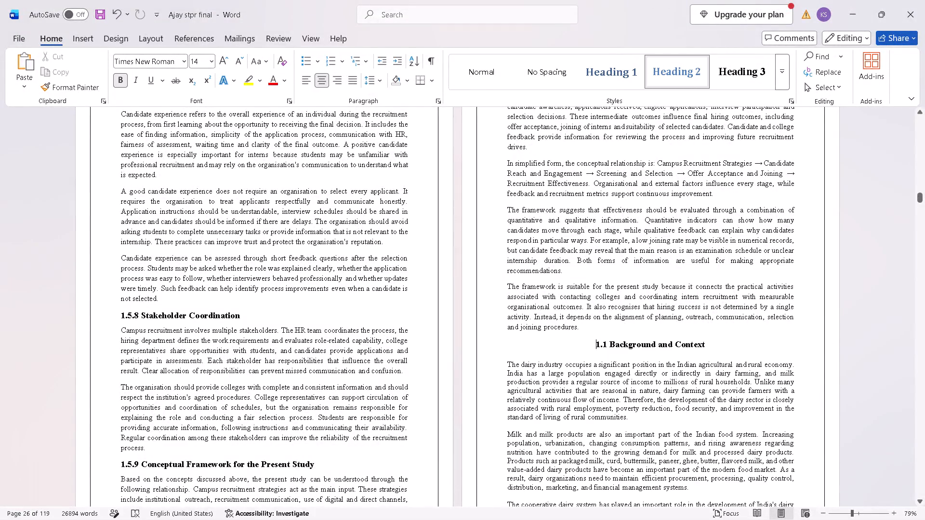
Delete the leftover dairy-study text from the second 1.1 Background and Context heading through the activity ratios text just before the Chapter 2 title.
{"action": "left_click", "coordinate": [594, 345]}
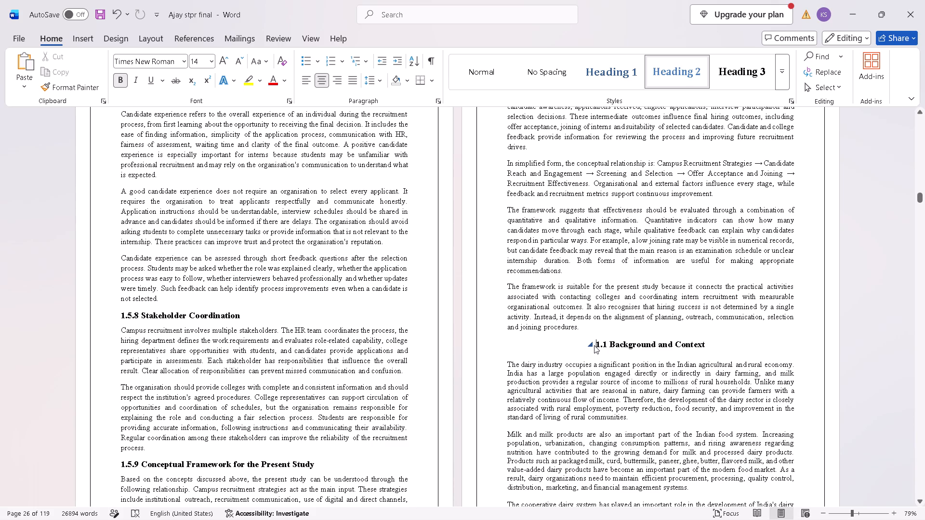
{"action": "left_click", "coordinate": [594, 345]}
{"action": "left_click_drag", "start_coordinate": [595, 342], "coordinate": [632, 518]}
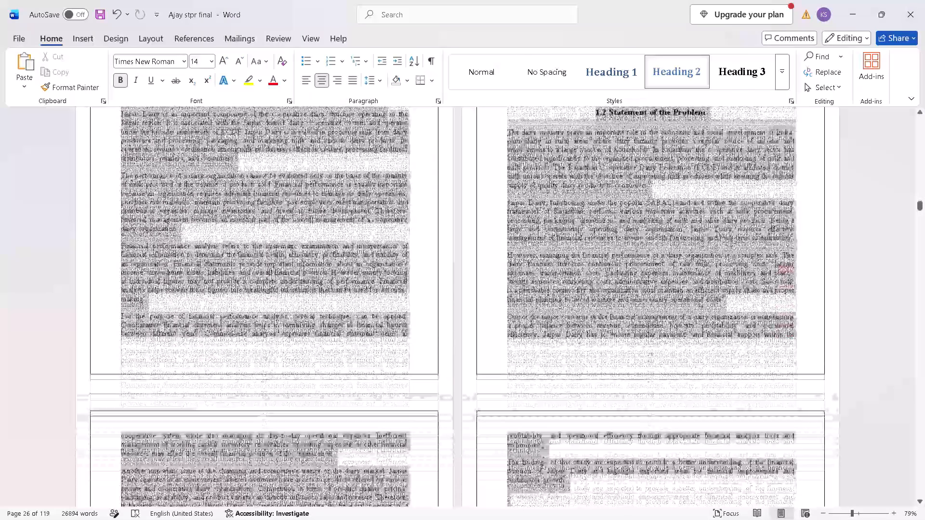
{"action": "left_click_drag", "start_coordinate": [632, 518], "coordinate": [638, 508]}
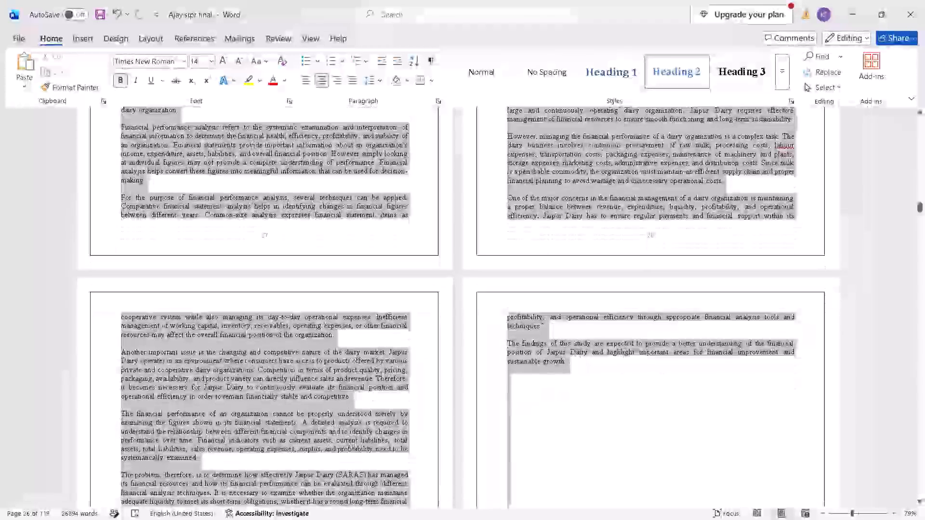
{"action": "left_click_drag", "start_coordinate": [638, 508], "coordinate": [637, 508]}
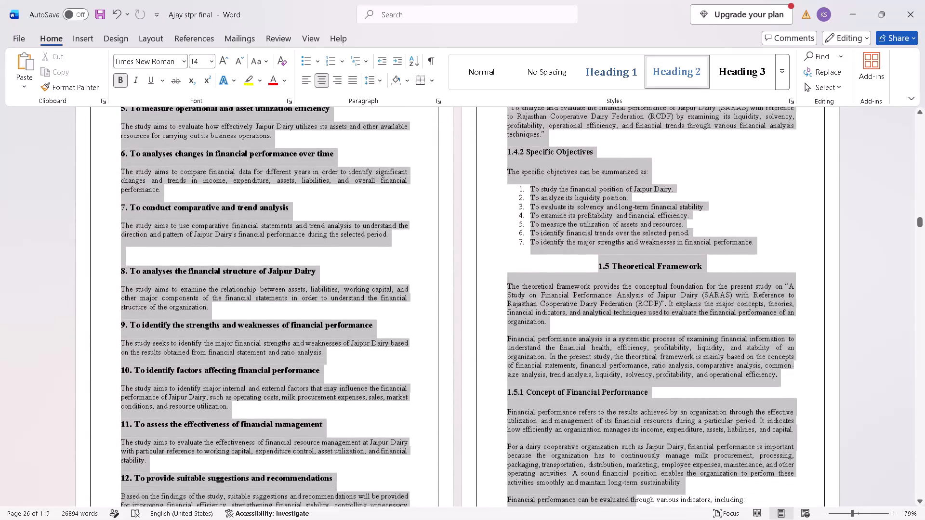
{"action": "left_click_drag", "start_coordinate": [637, 508], "coordinate": [637, 507]}
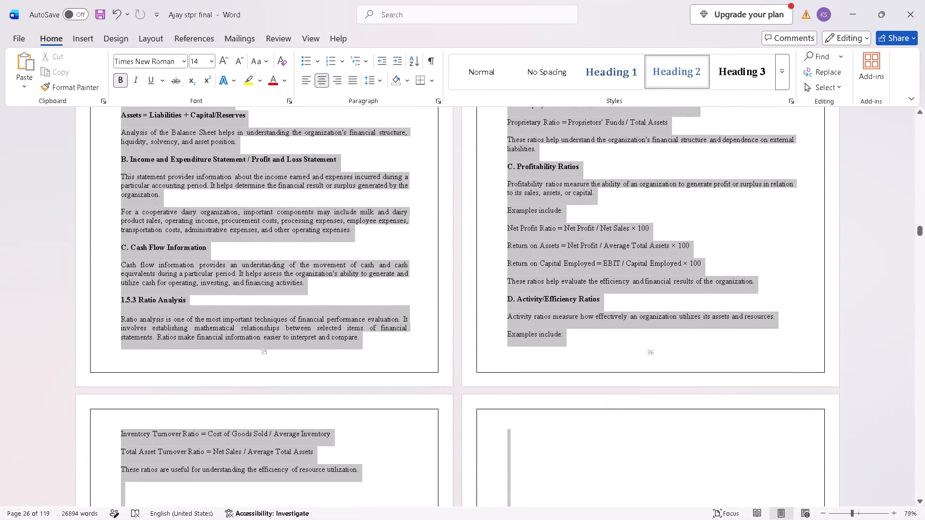
{"action": "left_click_drag", "start_coordinate": [637, 507], "coordinate": [636, 498]}
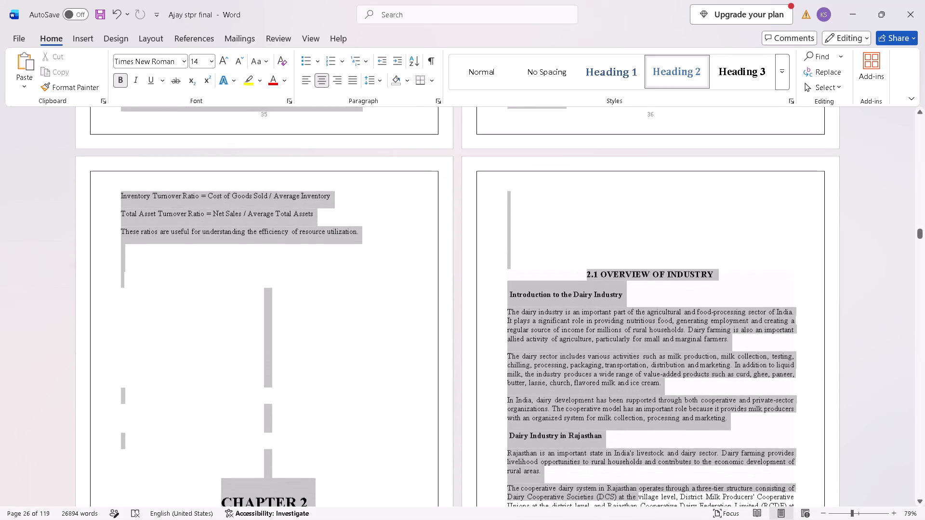
{"action": "left_click_drag", "start_coordinate": [636, 498], "coordinate": [361, 234]}
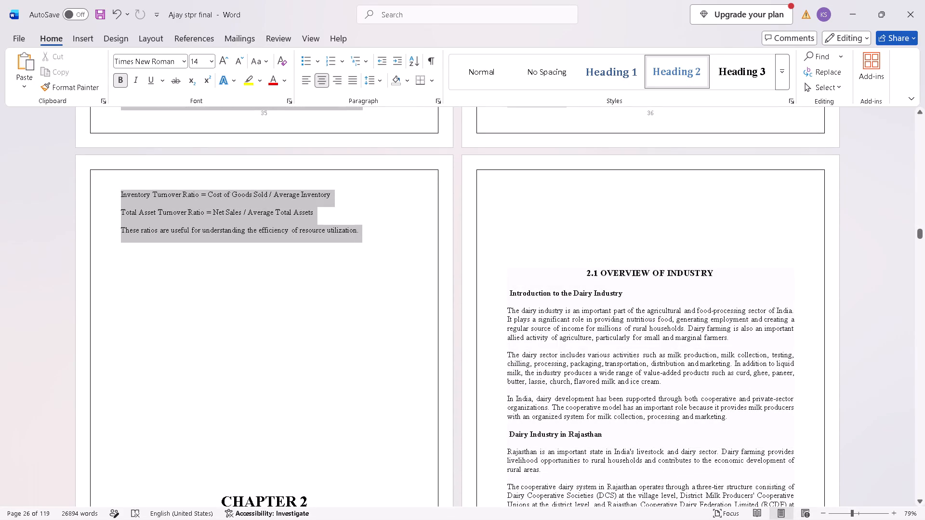
{"action": "left_click_drag", "start_coordinate": [361, 234], "coordinate": [361, 234]}
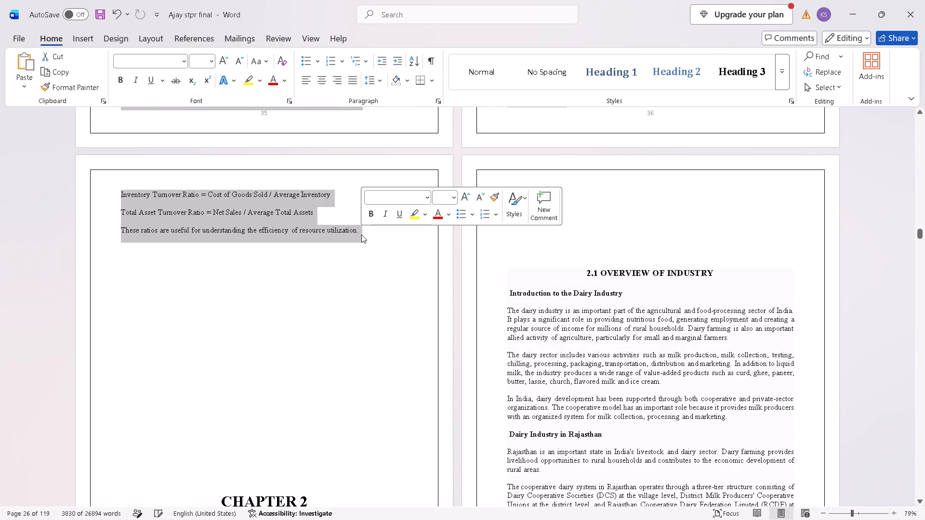
{"action": "key", "text": "BackSpace"}
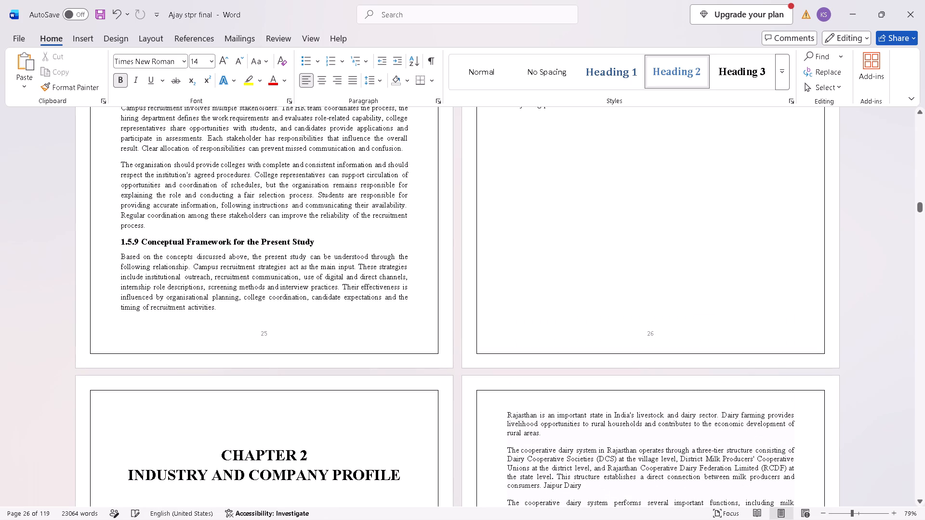
Check the page flow from the 1.5.8 and 1.5.9 sections through the end of Chapter 1 to the Chapter 2 title.
{"action": "scroll", "coordinate": [361, 234], "scroll_direction": "up", "scroll_amount": 4}
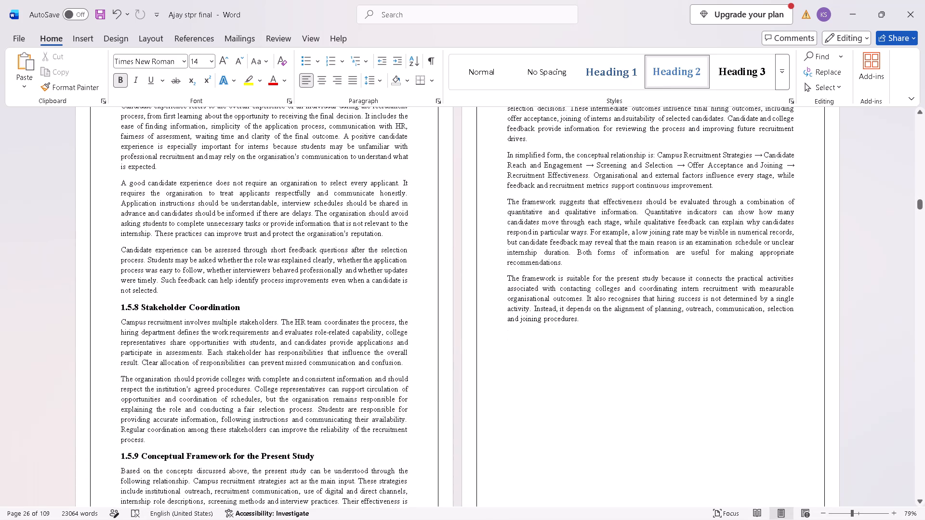
{"action": "scroll", "coordinate": [361, 234], "scroll_direction": "up", "scroll_amount": 2}
{"action": "scroll", "coordinate": [361, 234], "scroll_direction": "down", "scroll_amount": 4}
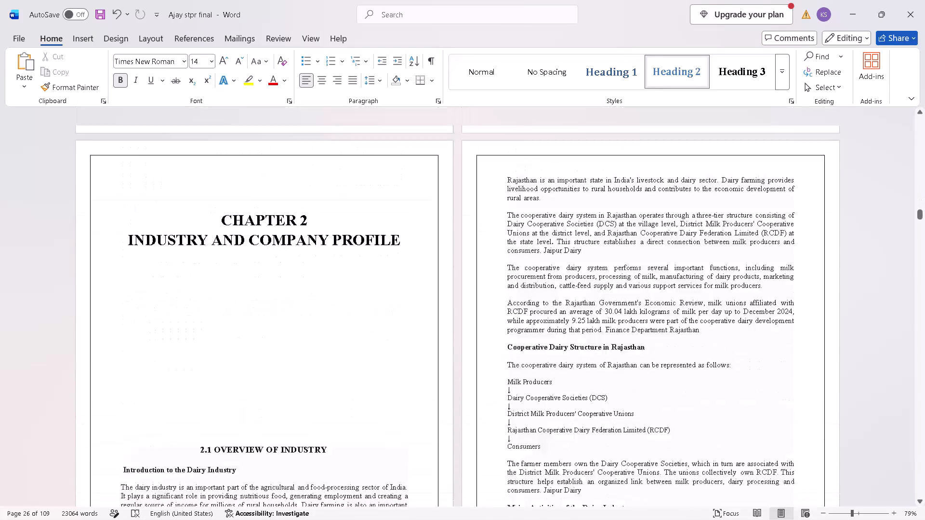
{"action": "scroll", "coordinate": [361, 234], "scroll_direction": "up", "scroll_amount": 6}
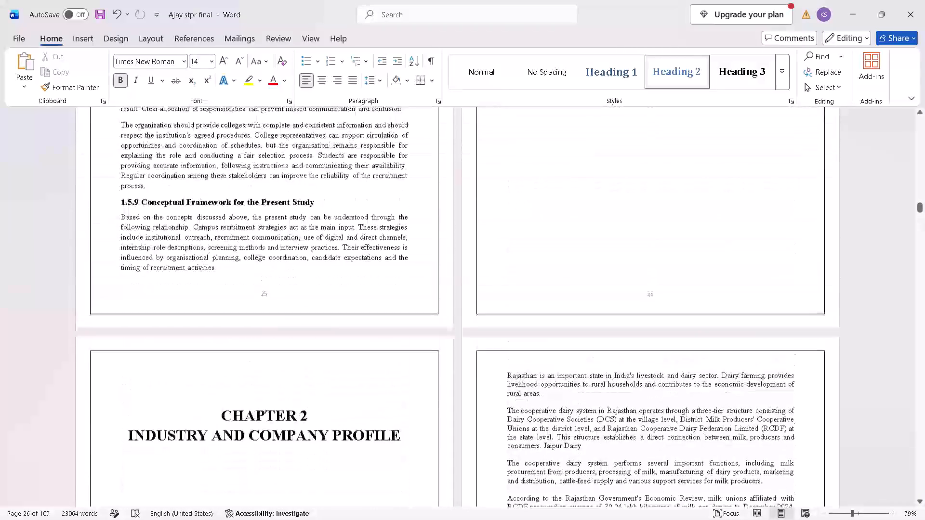
{"action": "scroll", "coordinate": [361, 234], "scroll_direction": "up", "scroll_amount": 4}
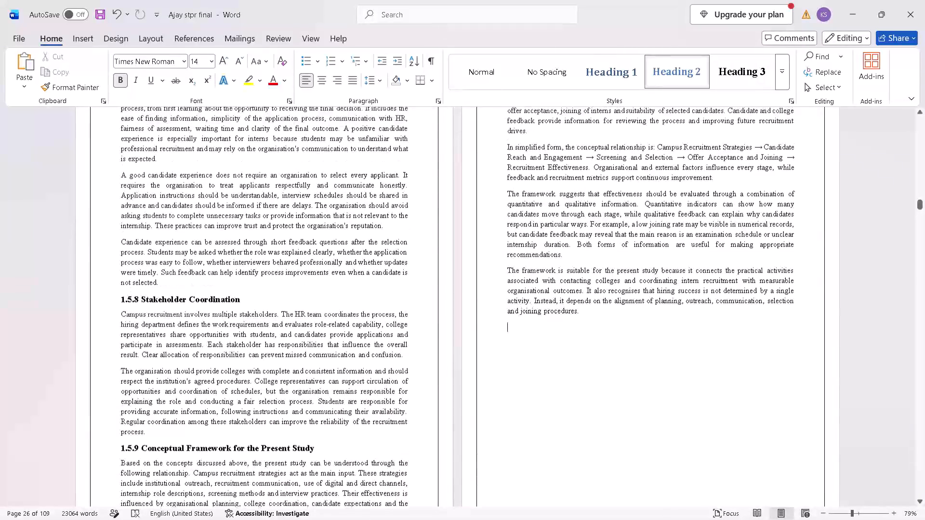
Set the line spacing of the 1.5.2 Person–Job Fit and 1.5.1 Recruitment Funnel Concept headings to 1.5.
{"action": "scroll", "coordinate": [361, 234], "scroll_direction": "up", "scroll_amount": 4}
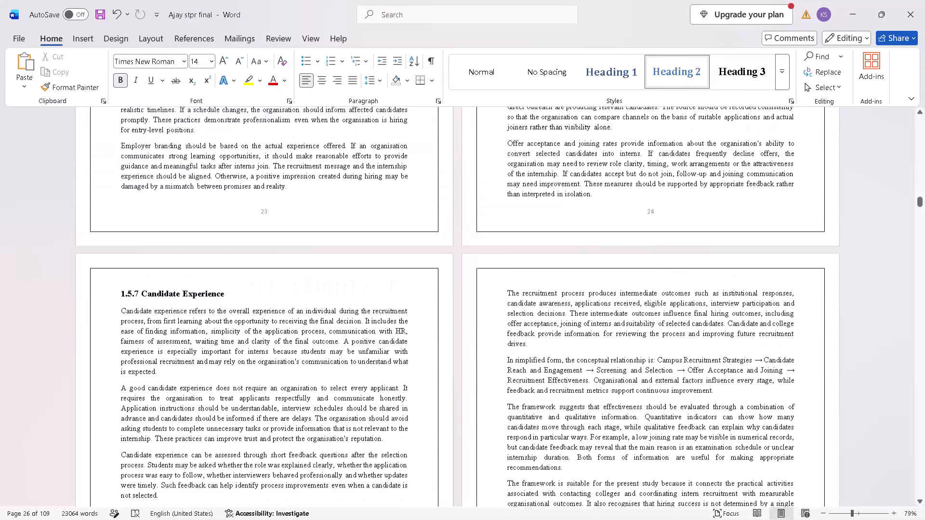
{"action": "scroll", "coordinate": [361, 234], "scroll_direction": "up", "scroll_amount": 4}
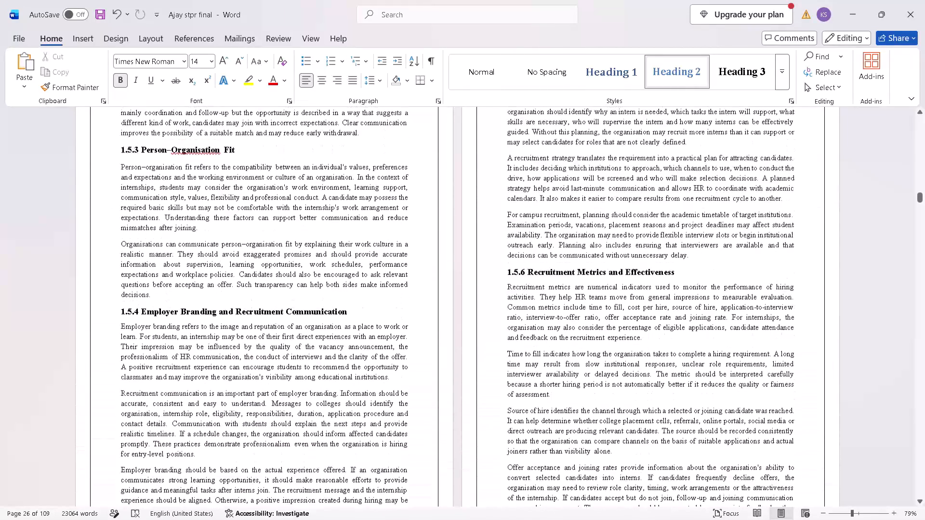
{"action": "scroll", "coordinate": [361, 234], "scroll_direction": "up", "scroll_amount": 1}
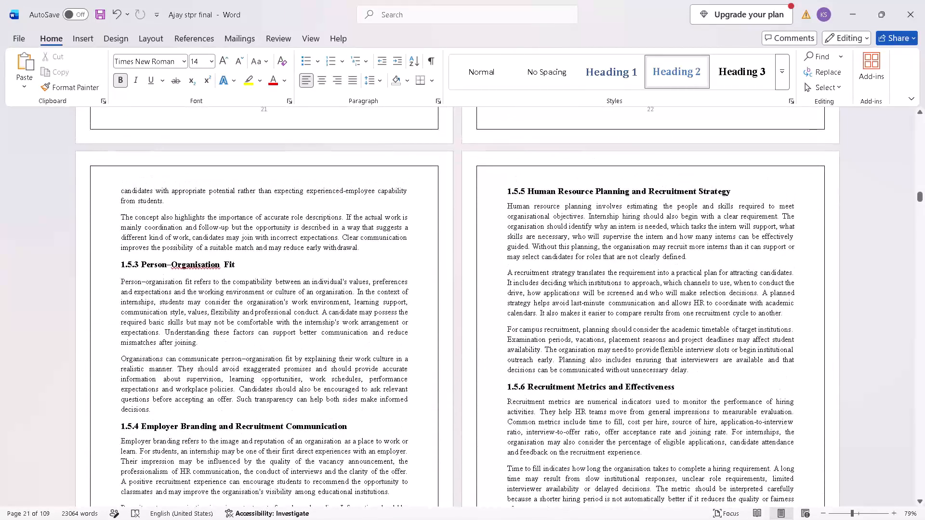
{"action": "scroll", "coordinate": [361, 234], "scroll_direction": "up", "scroll_amount": 4}
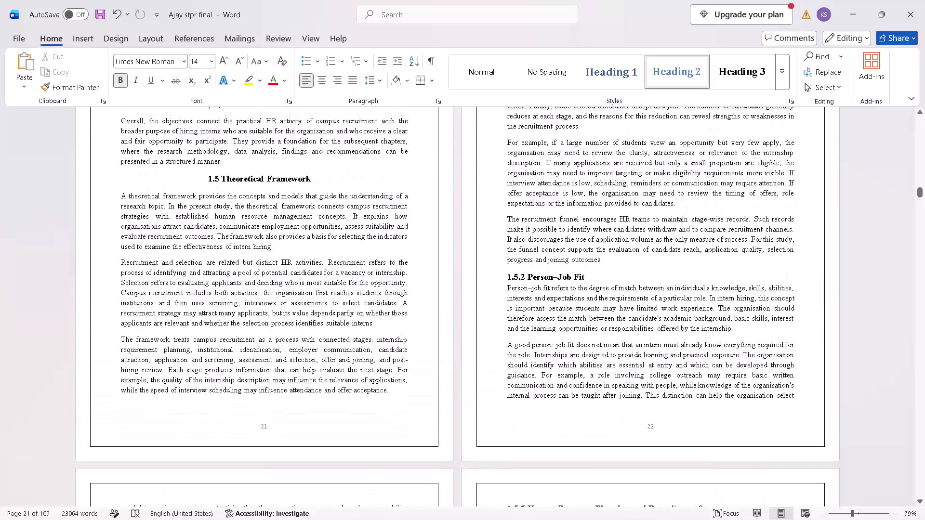
{"action": "left_click", "coordinate": [587, 279]}
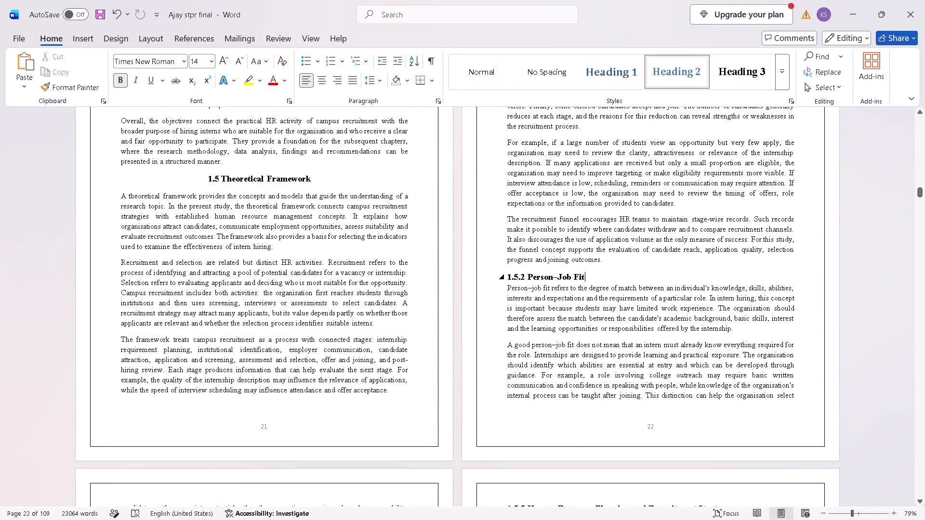
{"action": "left_click_drag", "start_coordinate": [589, 276], "coordinate": [503, 282]}
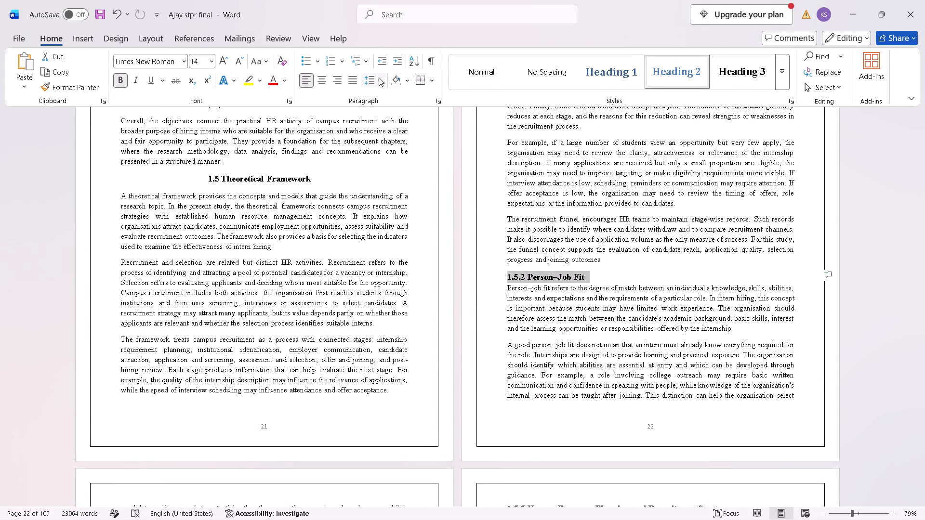
{"action": "left_click", "coordinate": [381, 86]}
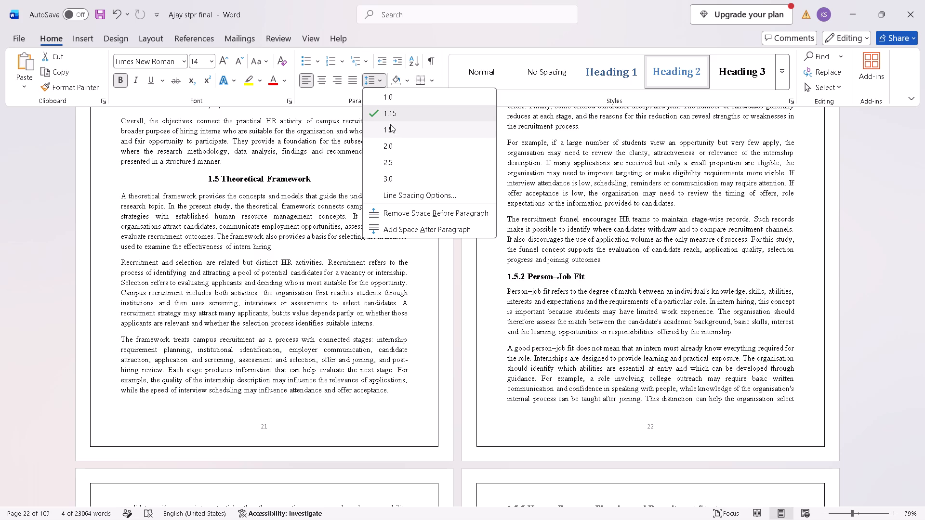
{"action": "left_click", "coordinate": [394, 130]}
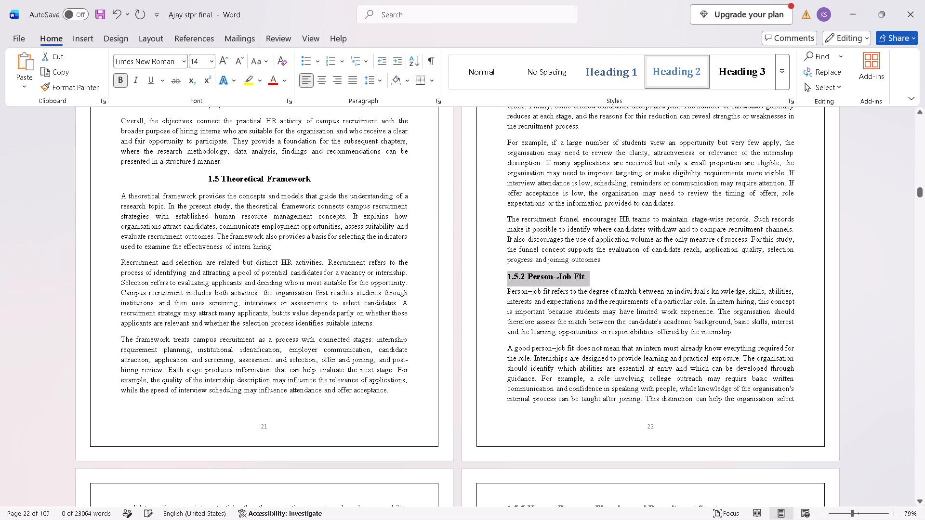
{"action": "scroll", "coordinate": [331, 167], "scroll_direction": "up", "scroll_amount": 2}
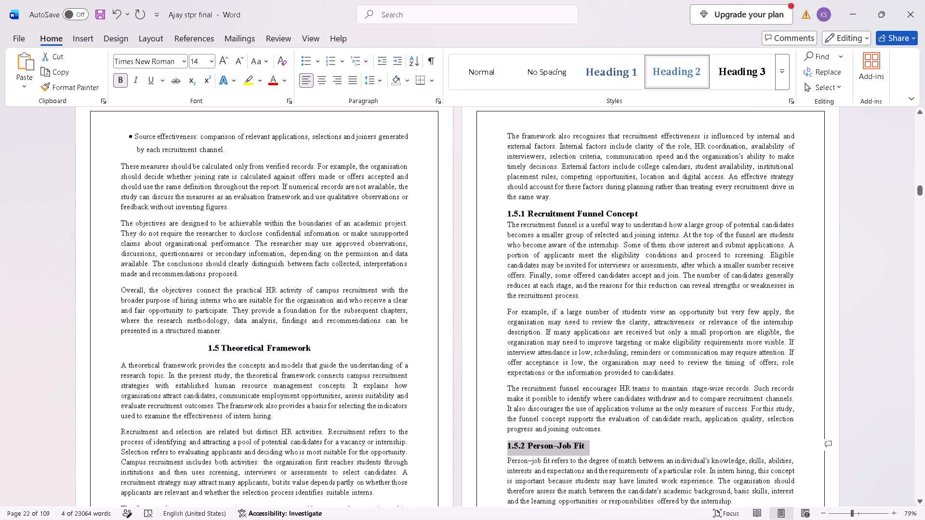
{"action": "left_click_drag", "start_coordinate": [642, 216], "coordinate": [507, 216]}
{"action": "left_click", "coordinate": [379, 79]}
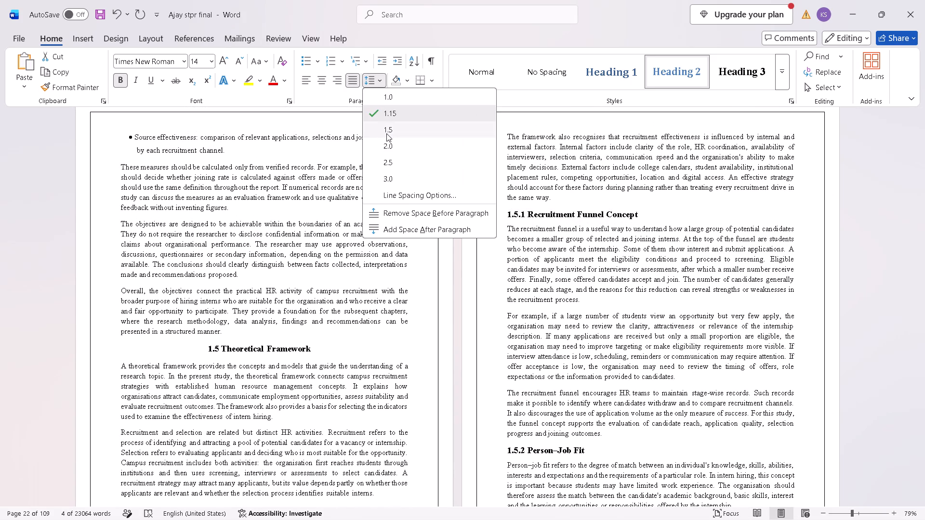
{"action": "left_click", "coordinate": [391, 130]}
Set the line spacing of the 1.4 Objectives of the Study heading to 1.5.
{"action": "scroll", "coordinate": [397, 225], "scroll_direction": "up", "scroll_amount": 1}
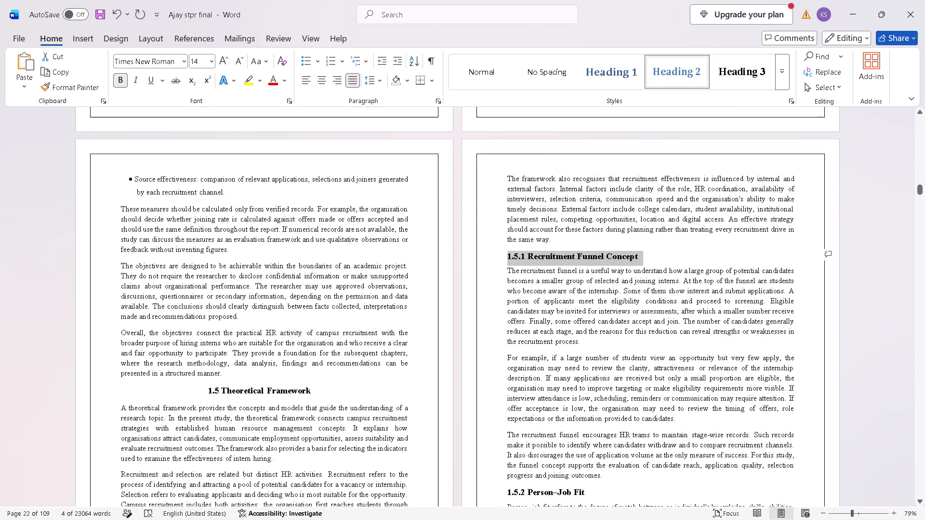
{"action": "scroll", "coordinate": [397, 225], "scroll_direction": "up", "scroll_amount": 4}
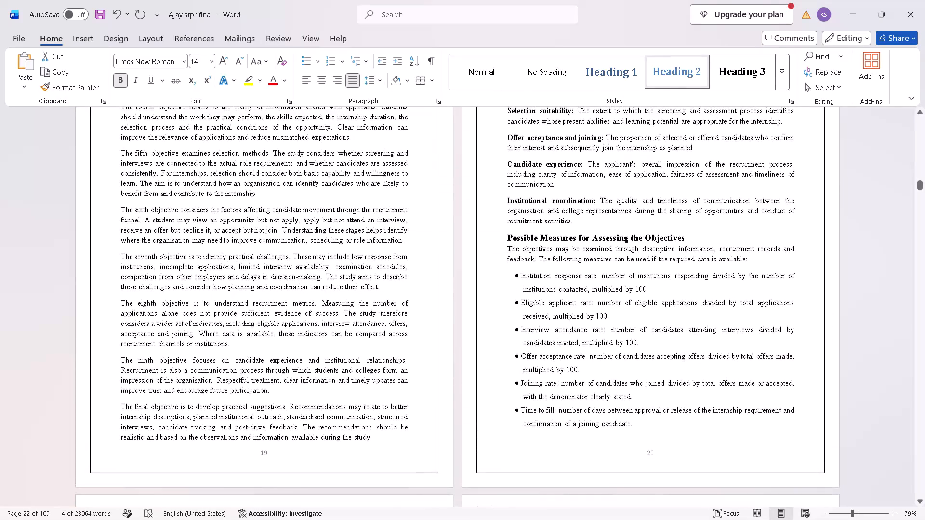
{"action": "scroll", "coordinate": [489, 235], "scroll_direction": "up", "scroll_amount": 3}
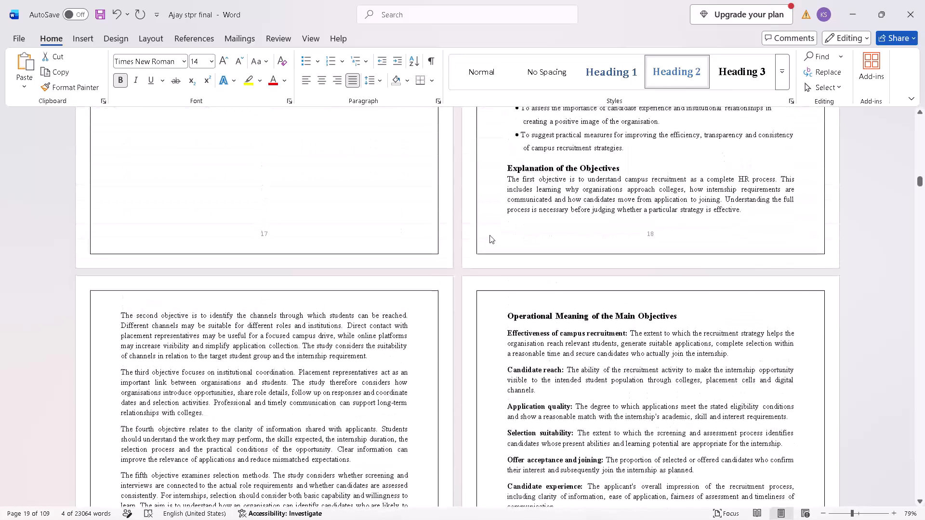
{"action": "scroll", "coordinate": [489, 235], "scroll_direction": "up", "scroll_amount": 2}
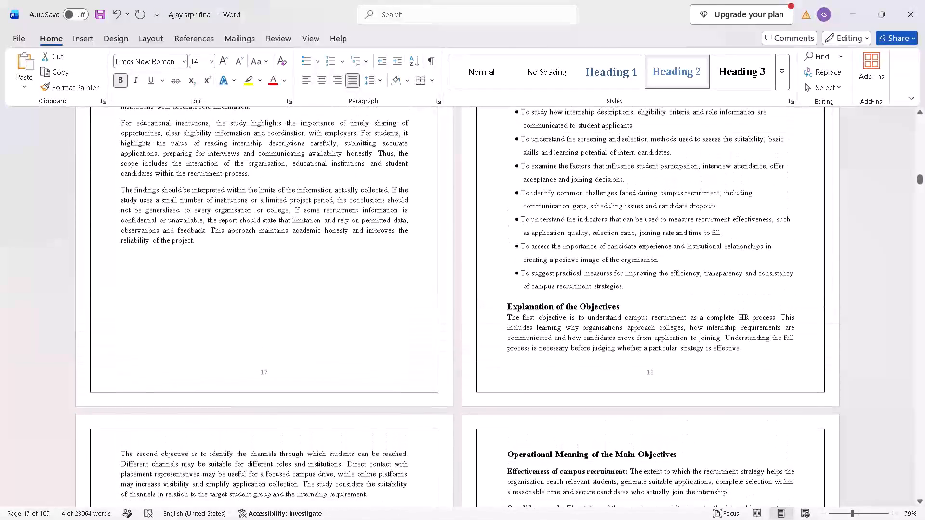
{"action": "scroll", "coordinate": [489, 235], "scroll_direction": "up", "scroll_amount": 2}
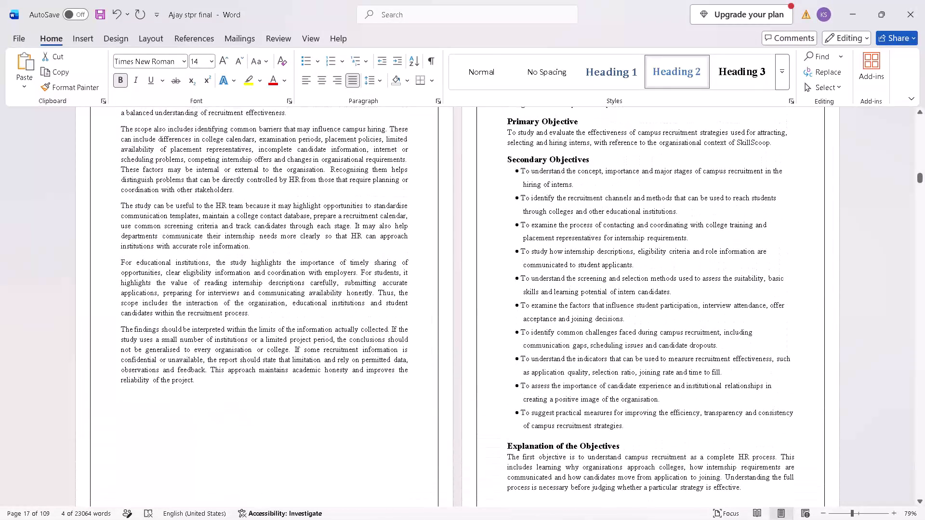
{"action": "scroll", "coordinate": [489, 235], "scroll_direction": "up", "scroll_amount": 2}
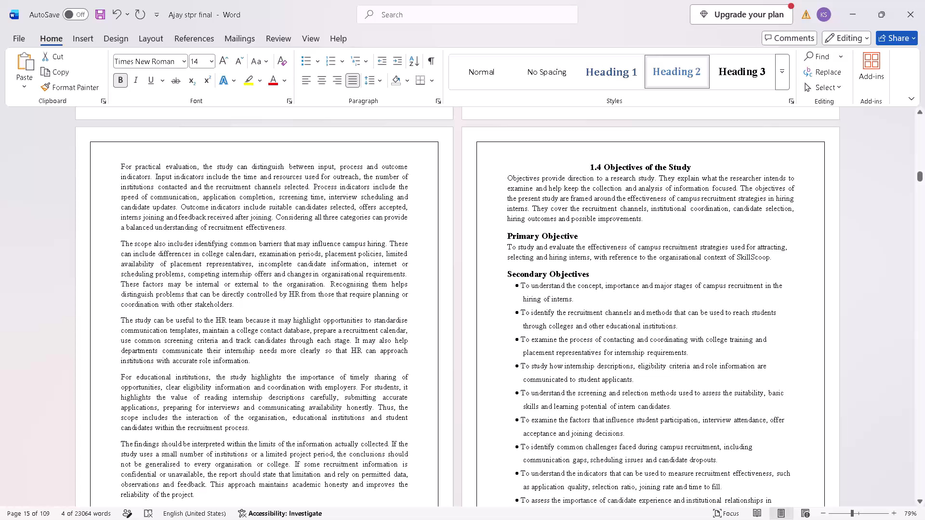
{"action": "left_click", "coordinate": [692, 166]}
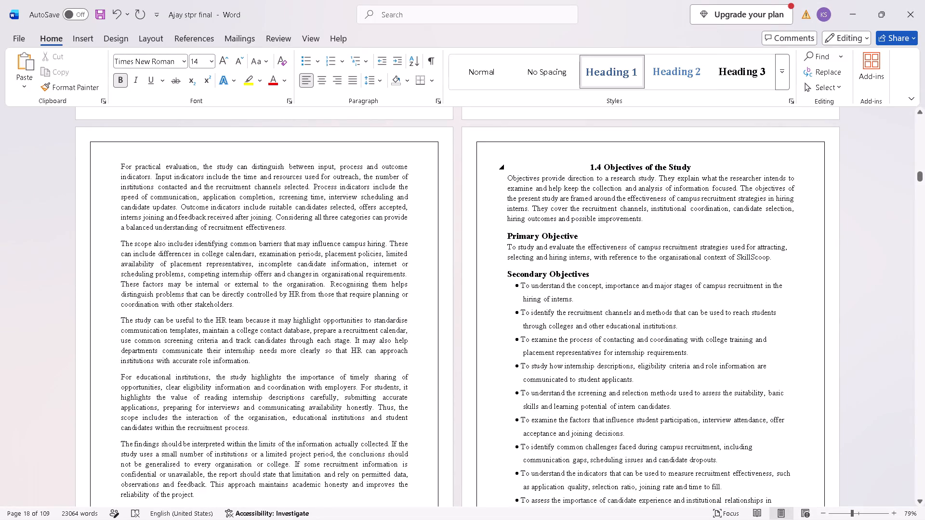
{"action": "left_click_drag", "start_coordinate": [691, 170], "coordinate": [607, 169]}
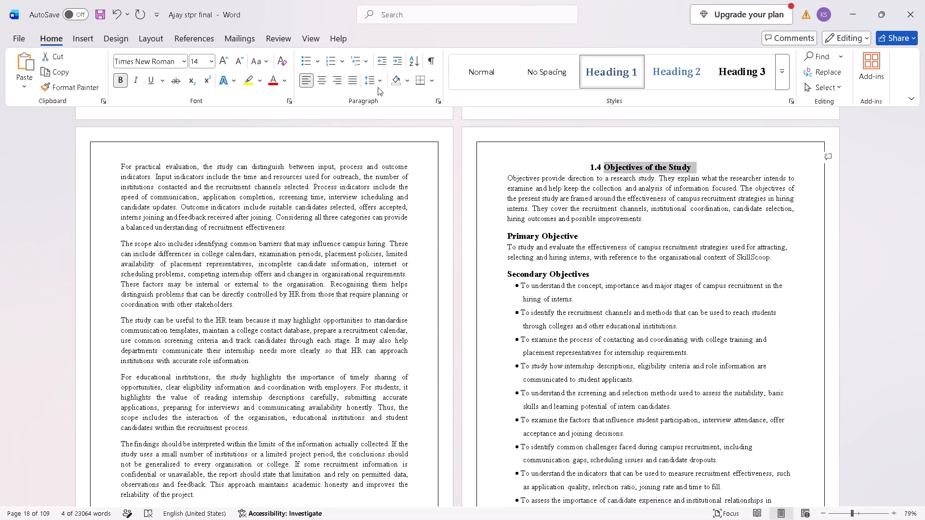
{"action": "left_click", "coordinate": [378, 86]}
{"action": "left_click", "coordinate": [389, 128]}
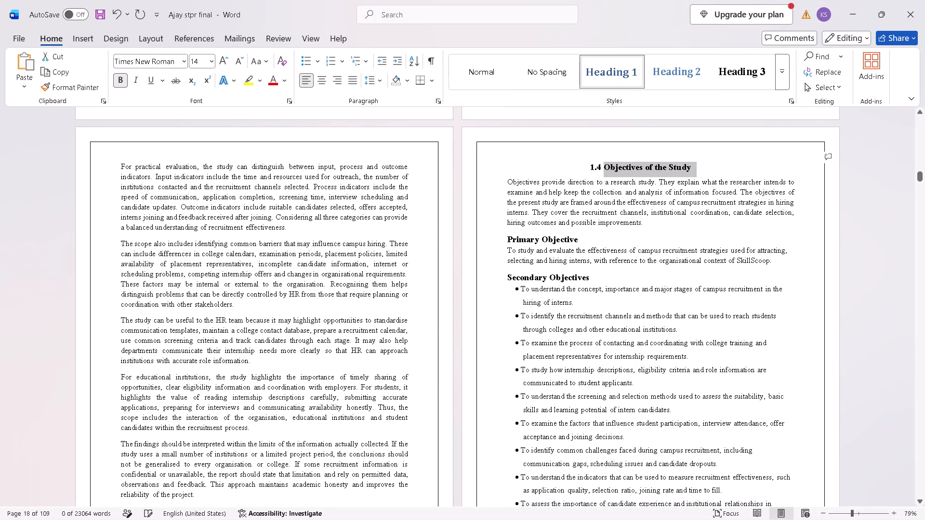
{"action": "left_click", "coordinate": [511, 170]}
Set the line spacing of the Scope of the Study and Need of the Study headings to 1.5.
{"action": "scroll", "coordinate": [511, 170], "scroll_direction": "up", "scroll_amount": 5}
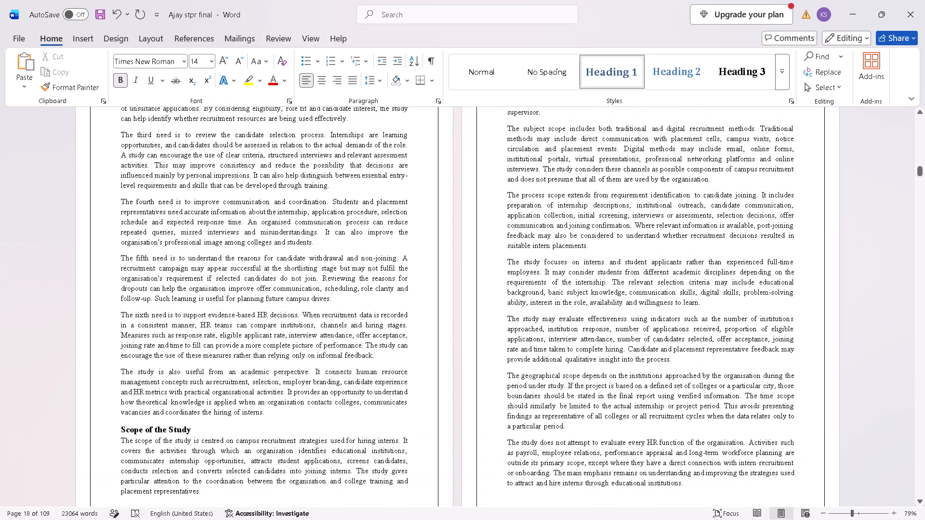
{"action": "scroll", "coordinate": [511, 170], "scroll_direction": "up", "scroll_amount": 2}
{"action": "scroll", "coordinate": [511, 170], "scroll_direction": "down", "scroll_amount": 2}
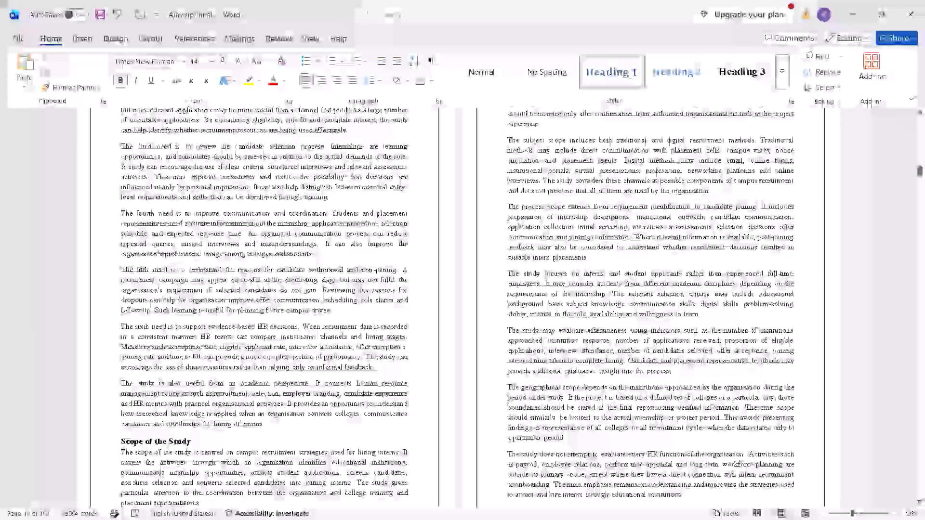
{"action": "left_click_drag", "start_coordinate": [194, 440], "coordinate": [127, 440]}
{"action": "left_click", "coordinate": [377, 82]}
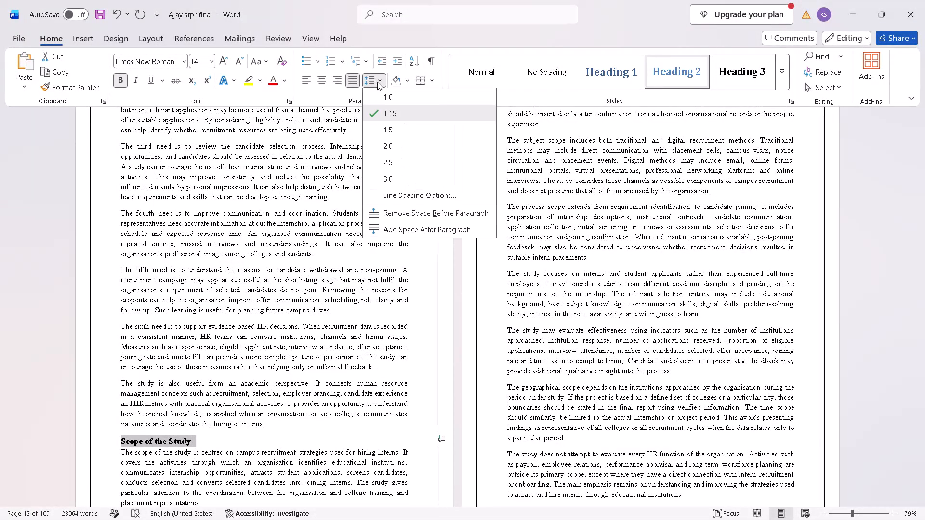
{"action": "left_click", "coordinate": [387, 133]}
{"action": "scroll", "coordinate": [387, 133], "scroll_direction": "up", "scroll_amount": 4}
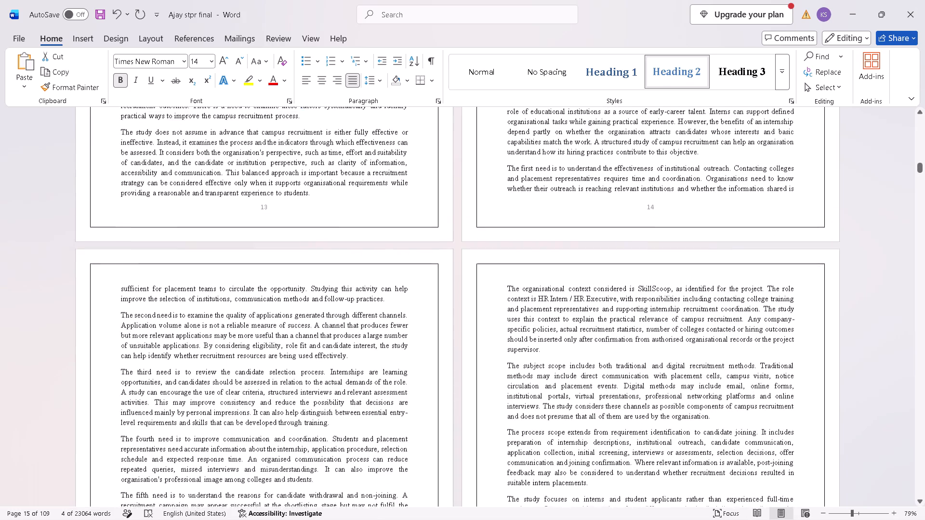
{"action": "scroll", "coordinate": [387, 133], "scroll_direction": "up", "scroll_amount": 2}
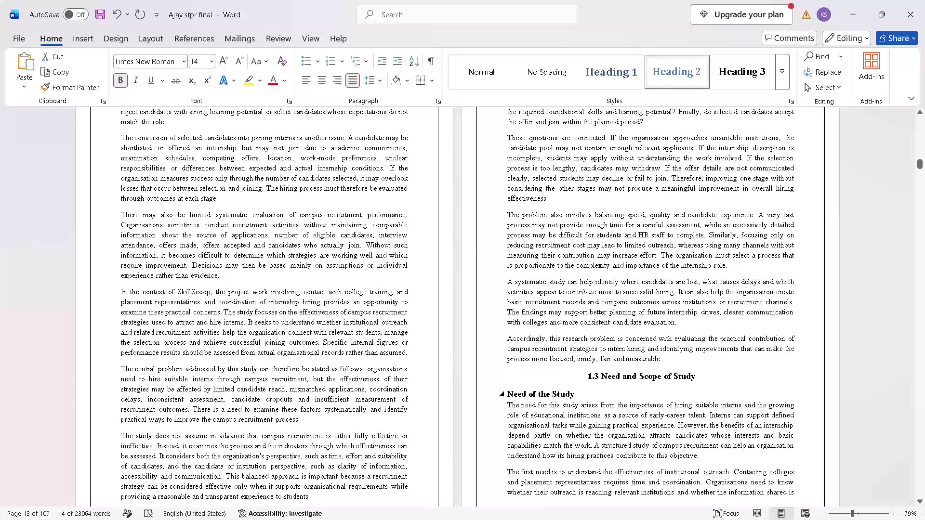
{"action": "left_click_drag", "start_coordinate": [581, 396], "coordinate": [505, 390]}
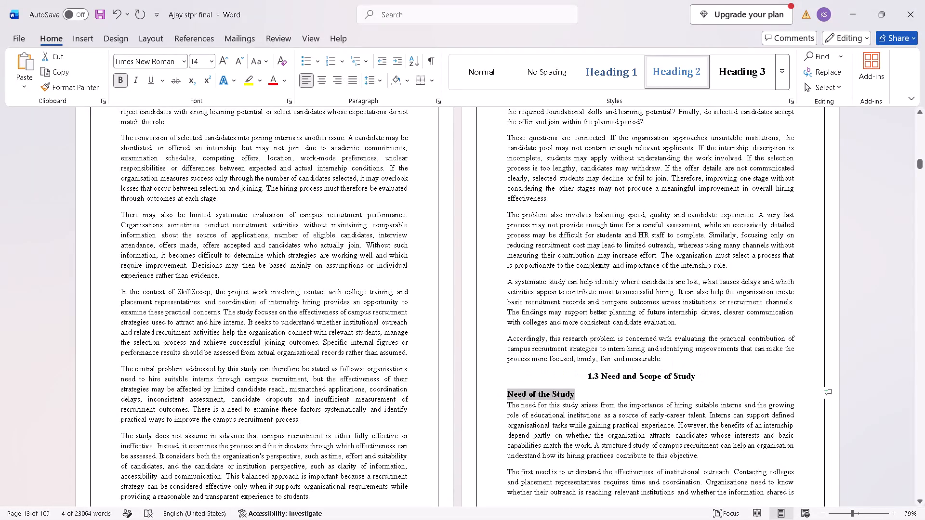
{"action": "left_click", "coordinate": [381, 74]}
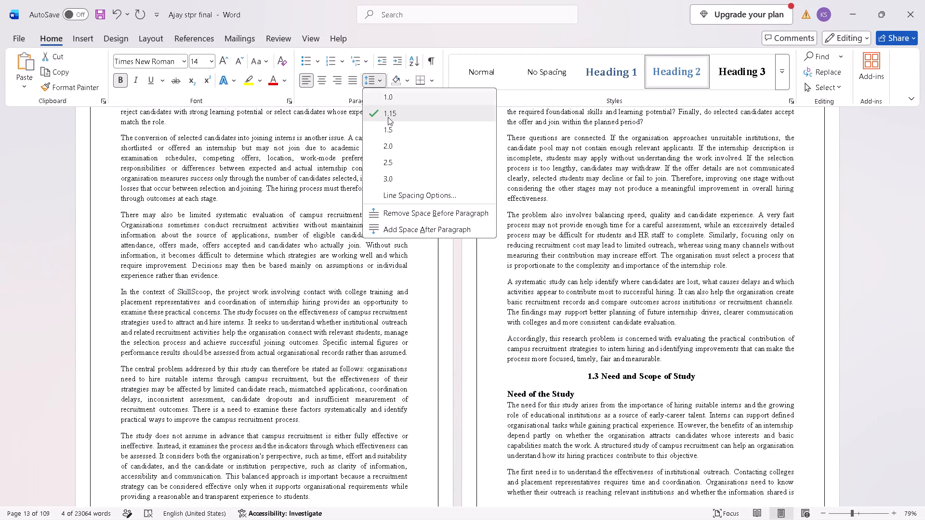
{"action": "left_click", "coordinate": [391, 130]}
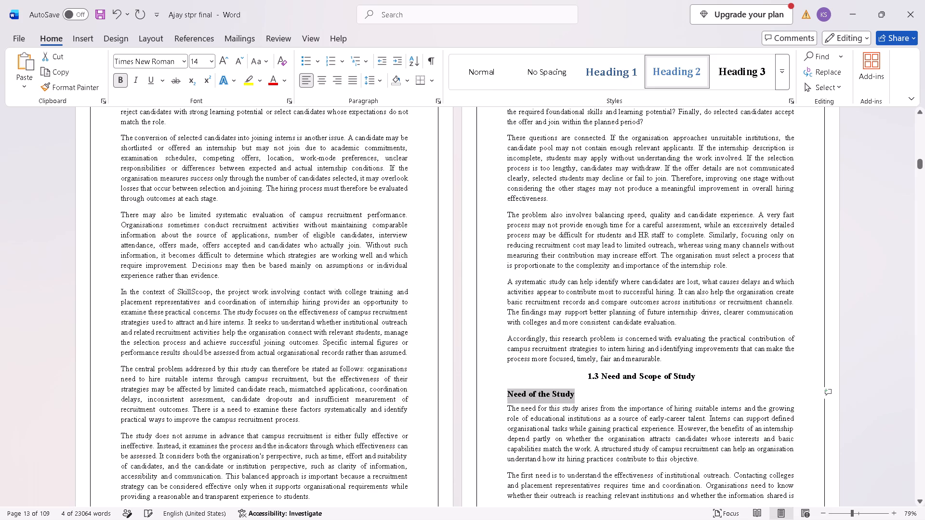
{"action": "left_click", "coordinate": [600, 397]}
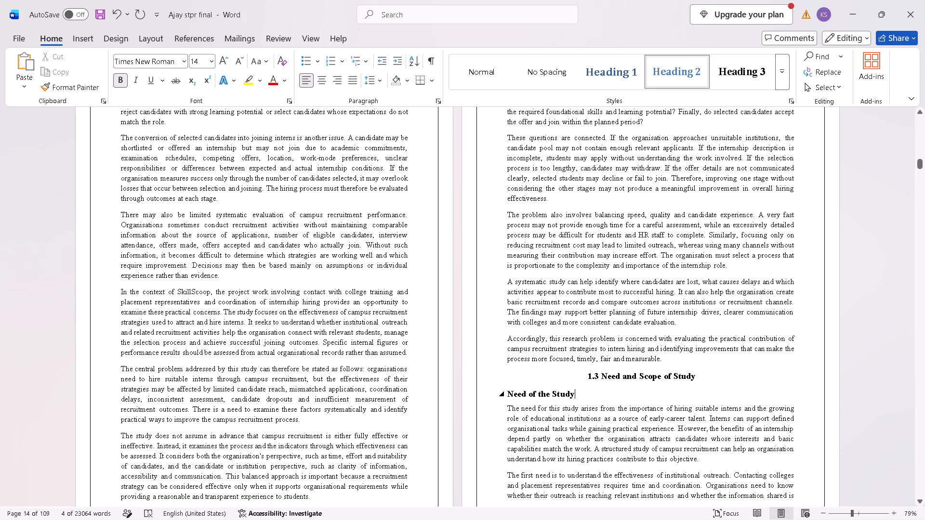
Set the line spacing of the 1.1 Background and Context heading to 1.5.
{"action": "scroll", "coordinate": [600, 397], "scroll_direction": "down", "scroll_amount": 4}
{"action": "scroll", "coordinate": [600, 397], "scroll_direction": "up", "scroll_amount": 6}
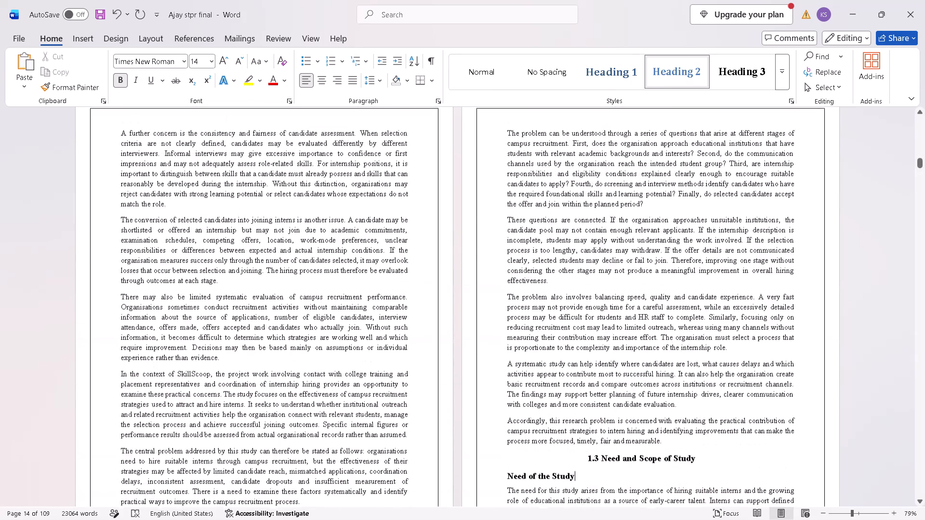
{"action": "scroll", "coordinate": [600, 397], "scroll_direction": "up", "scroll_amount": 6}
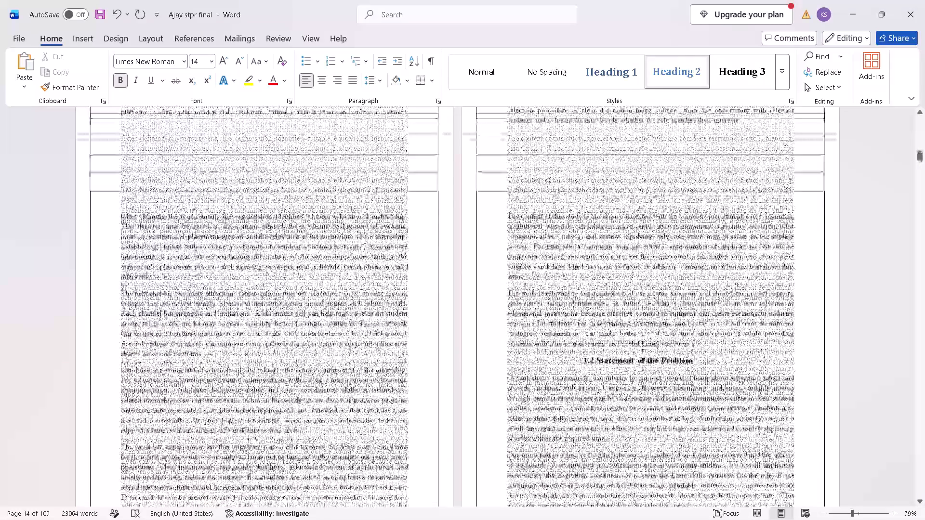
{"action": "scroll", "coordinate": [600, 397], "scroll_direction": "up", "scroll_amount": 5}
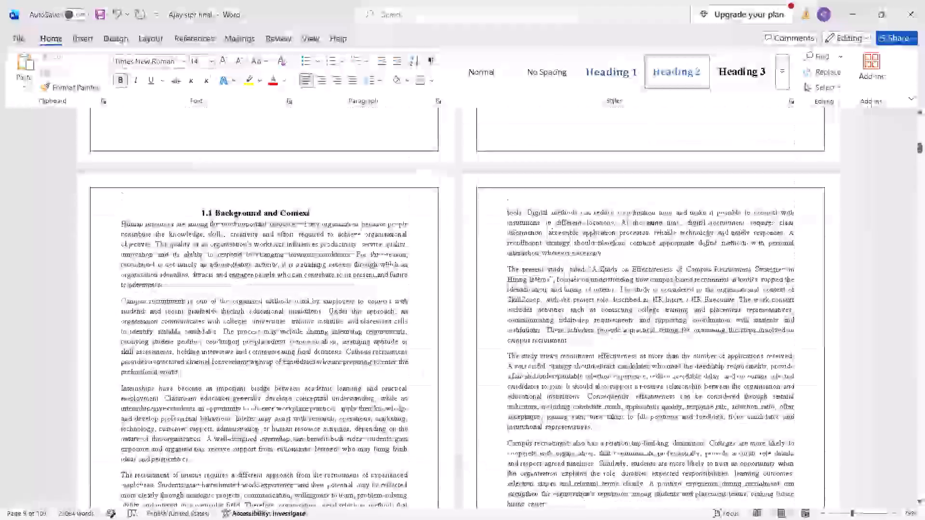
{"action": "scroll", "coordinate": [600, 397], "scroll_direction": "up", "scroll_amount": 1}
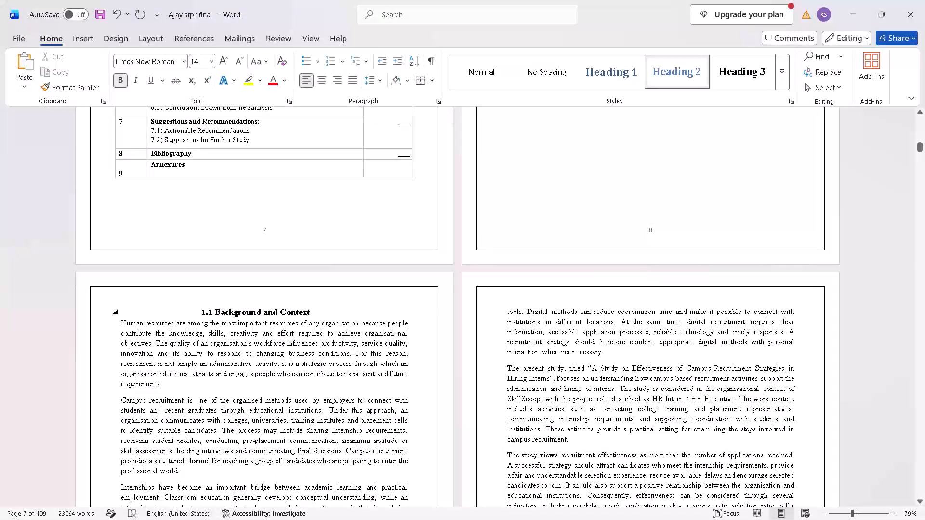
{"action": "left_click_drag", "start_coordinate": [314, 311], "coordinate": [203, 307]}
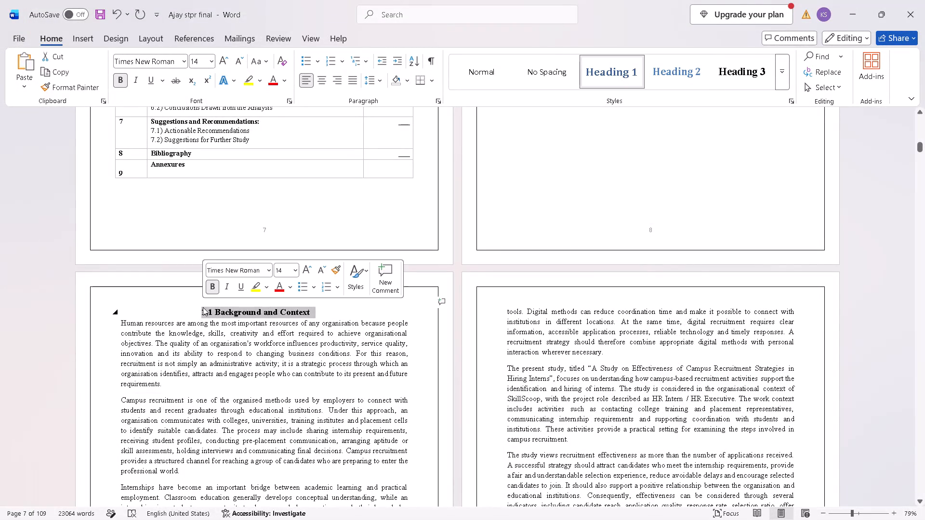
{"action": "left_click", "coordinate": [379, 82]}
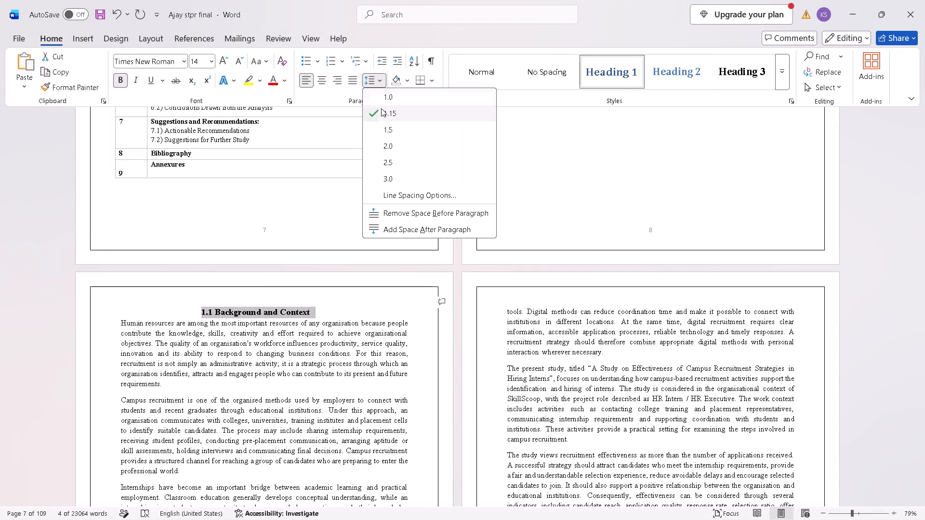
{"action": "left_click", "coordinate": [388, 130]}
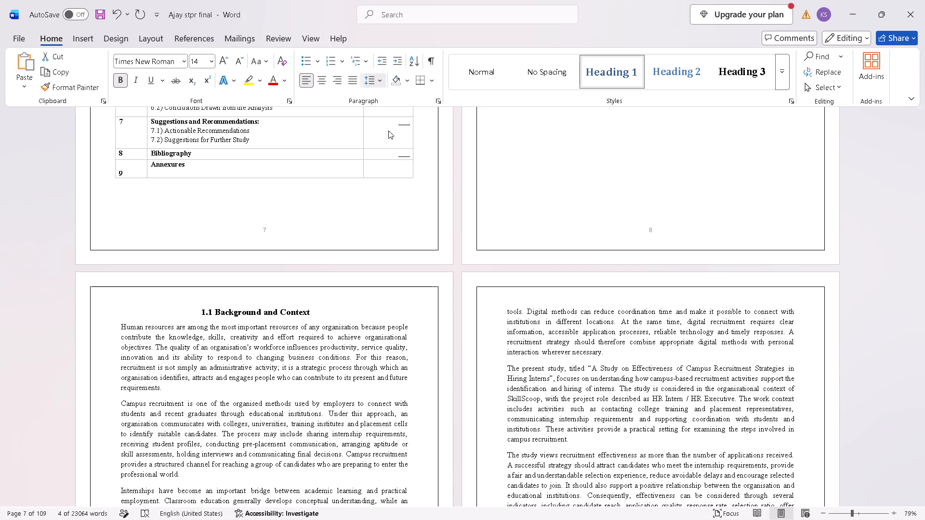
{"action": "left_click", "coordinate": [378, 309]}
Check the heading spacing and page flow from the contents table and Chapter 1 title through to section 1.4.
{"action": "scroll", "coordinate": [378, 309], "scroll_direction": "up", "scroll_amount": 1}
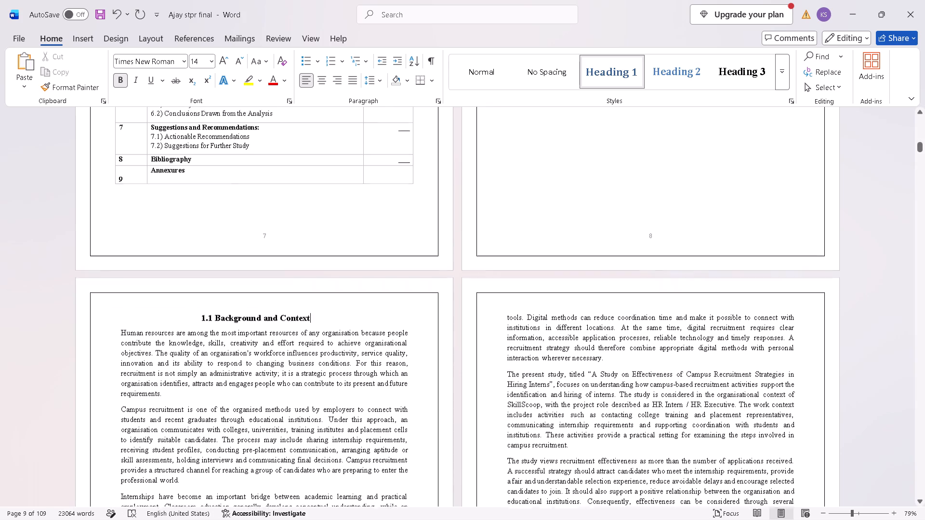
{"action": "scroll", "coordinate": [378, 309], "scroll_direction": "up", "scroll_amount": 2}
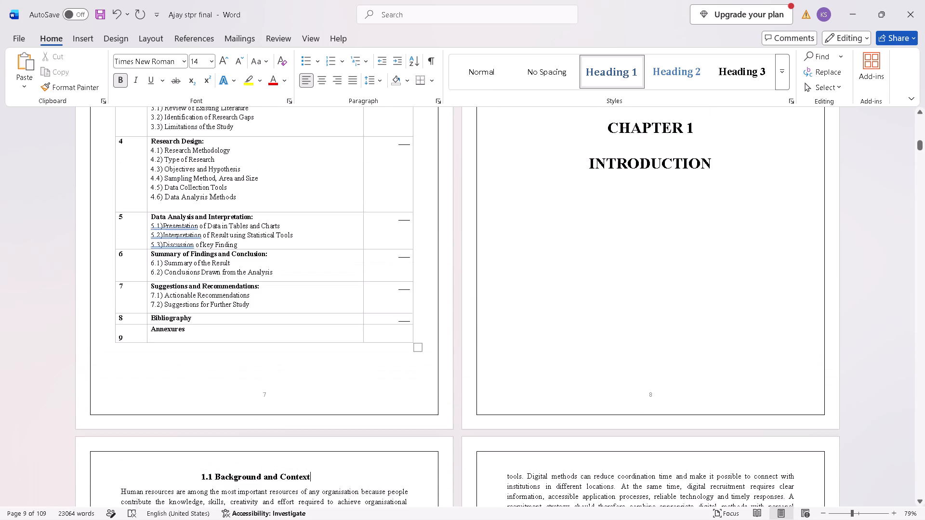
{"action": "left_click", "coordinate": [340, 410]}
{"action": "scroll", "coordinate": [340, 410], "scroll_direction": "down", "scroll_amount": 1}
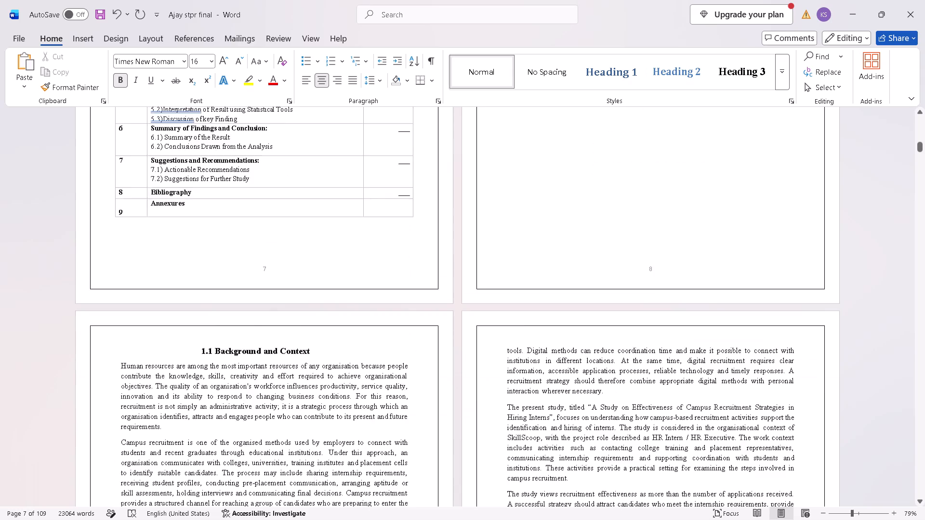
{"action": "scroll", "coordinate": [340, 410], "scroll_direction": "down", "scroll_amount": 7}
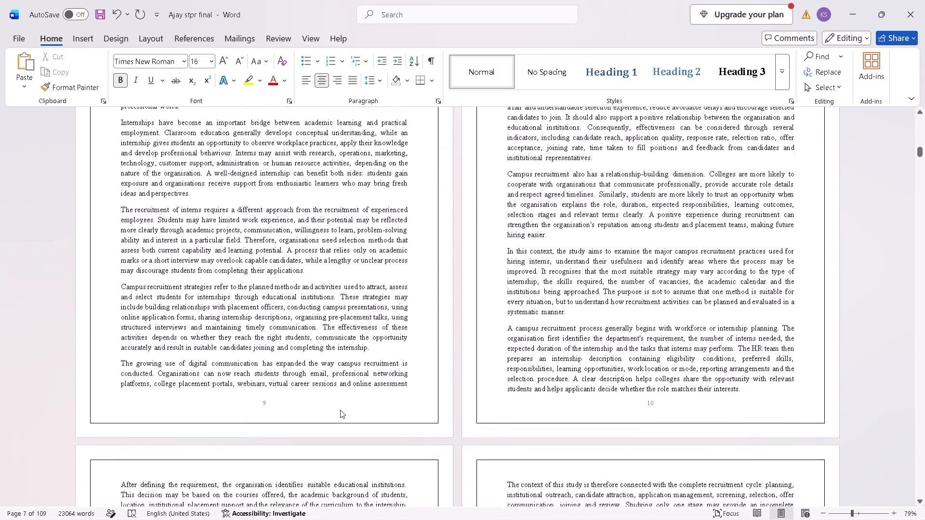
{"action": "scroll", "coordinate": [340, 410], "scroll_direction": "down", "scroll_amount": 4}
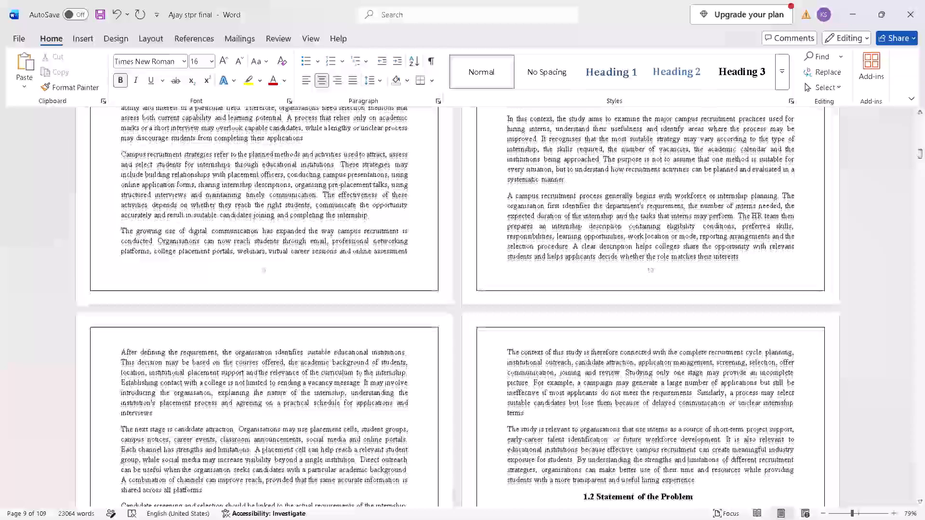
{"action": "scroll", "coordinate": [340, 410], "scroll_direction": "down", "scroll_amount": 6}
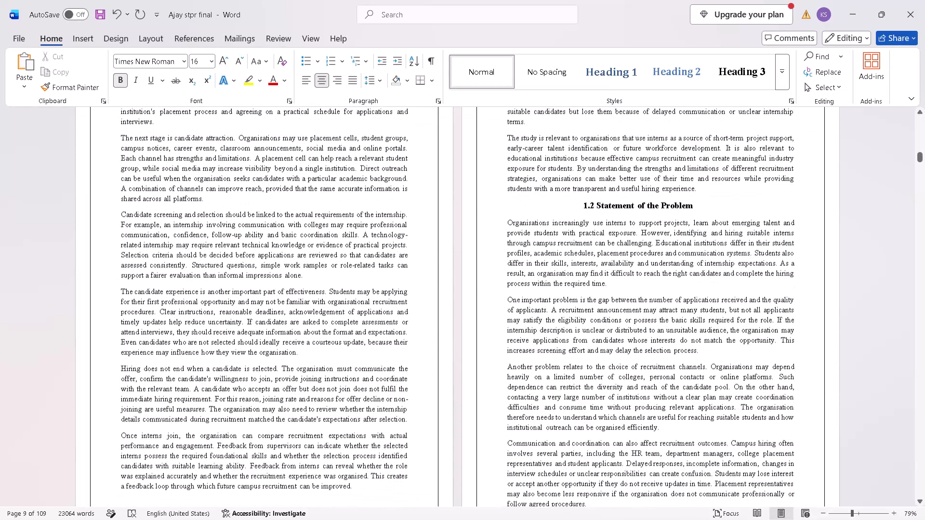
{"action": "scroll", "coordinate": [340, 410], "scroll_direction": "down", "scroll_amount": 2}
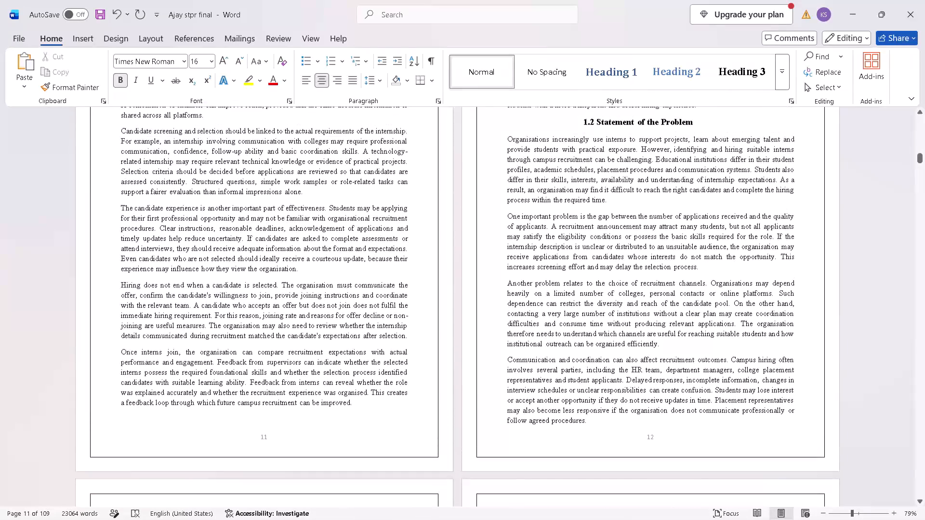
{"action": "scroll", "coordinate": [340, 410], "scroll_direction": "down", "scroll_amount": 6}
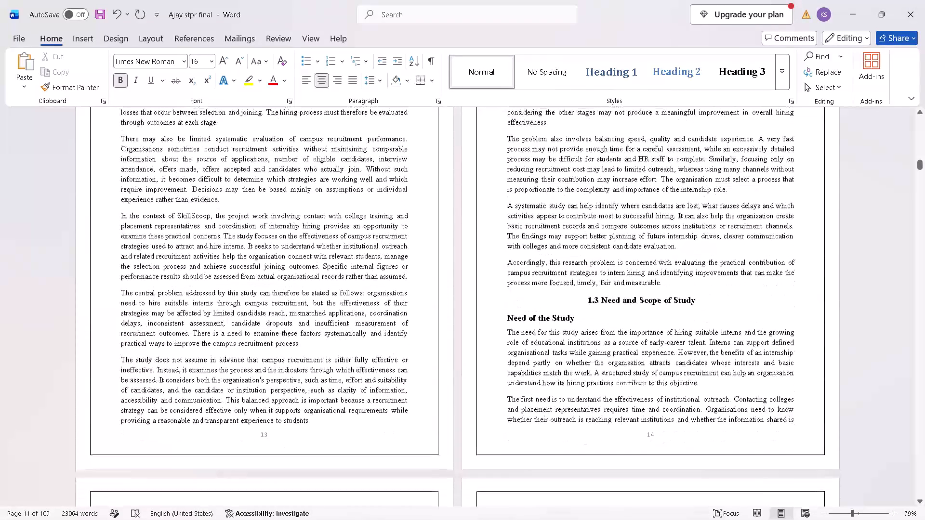
{"action": "scroll", "coordinate": [340, 410], "scroll_direction": "down", "scroll_amount": 4}
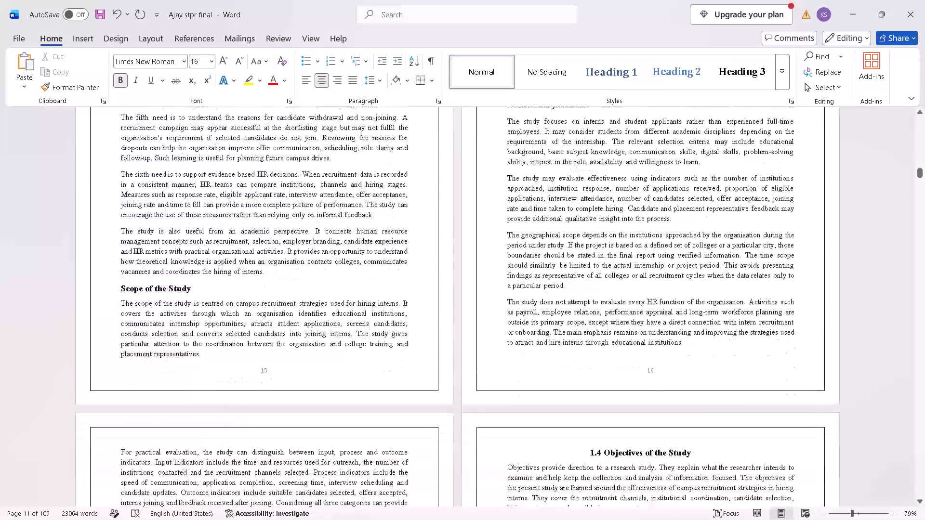
{"action": "scroll", "coordinate": [340, 410], "scroll_direction": "down", "scroll_amount": 4}
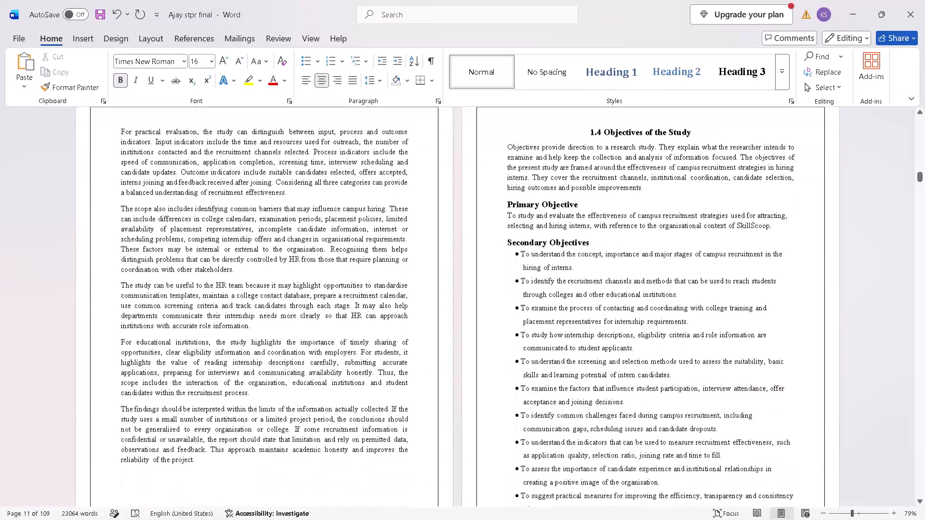
Set the line spacing of the Primary Objective and Secondary Objectives headings to 1.5.
{"action": "scroll", "coordinate": [340, 410], "scroll_direction": "down", "scroll_amount": 1}
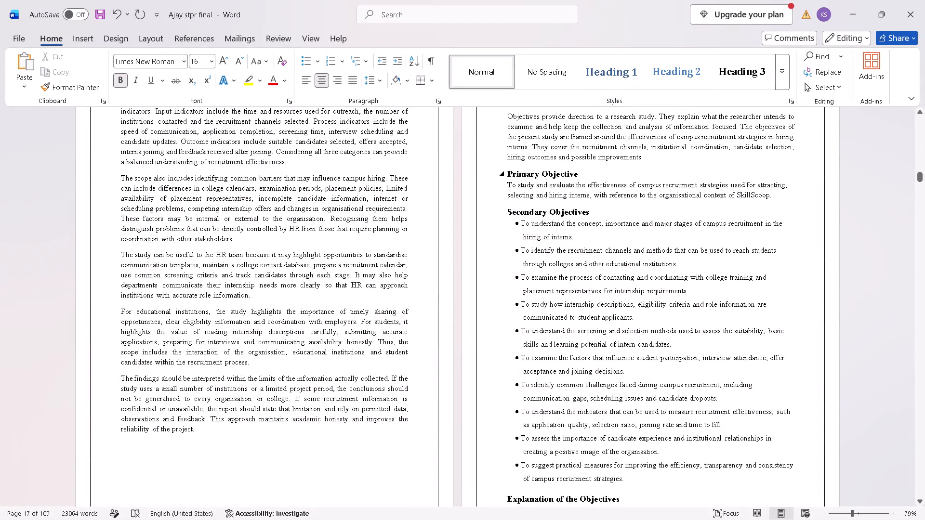
{"action": "left_click_drag", "start_coordinate": [578, 174], "coordinate": [519, 175]}
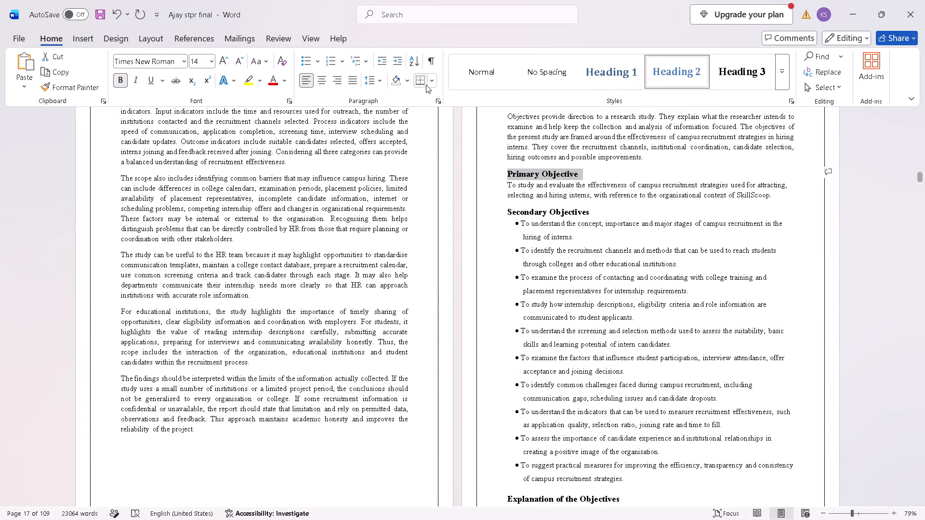
{"action": "left_click", "coordinate": [379, 82]}
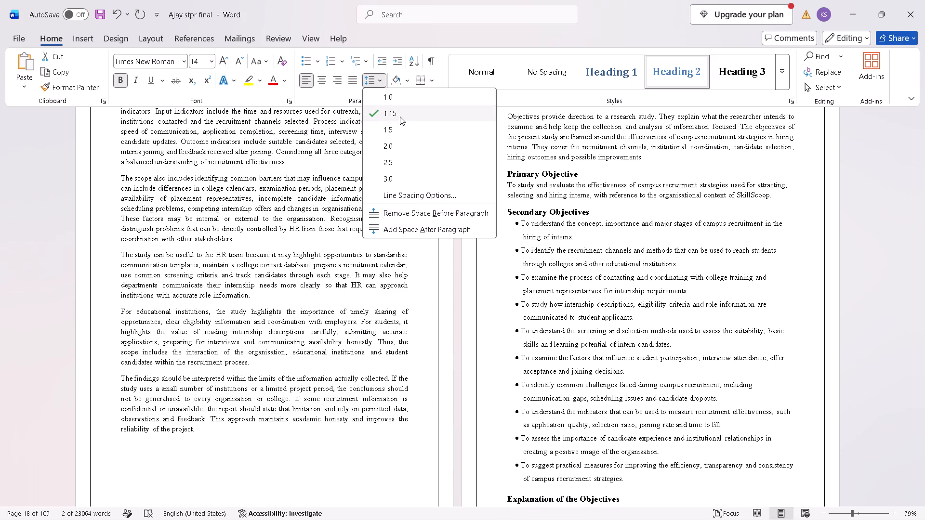
{"action": "left_click", "coordinate": [400, 127]}
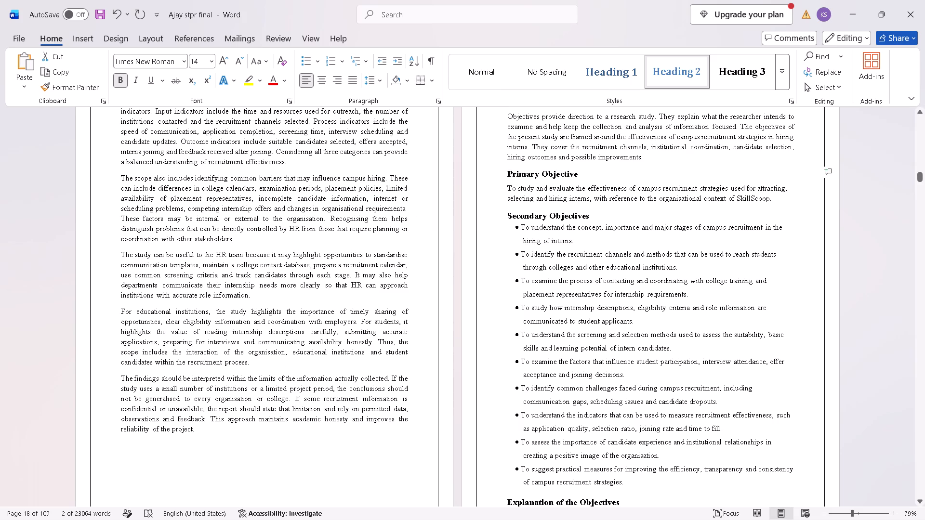
{"action": "left_click_drag", "start_coordinate": [597, 215], "coordinate": [593, 215]}
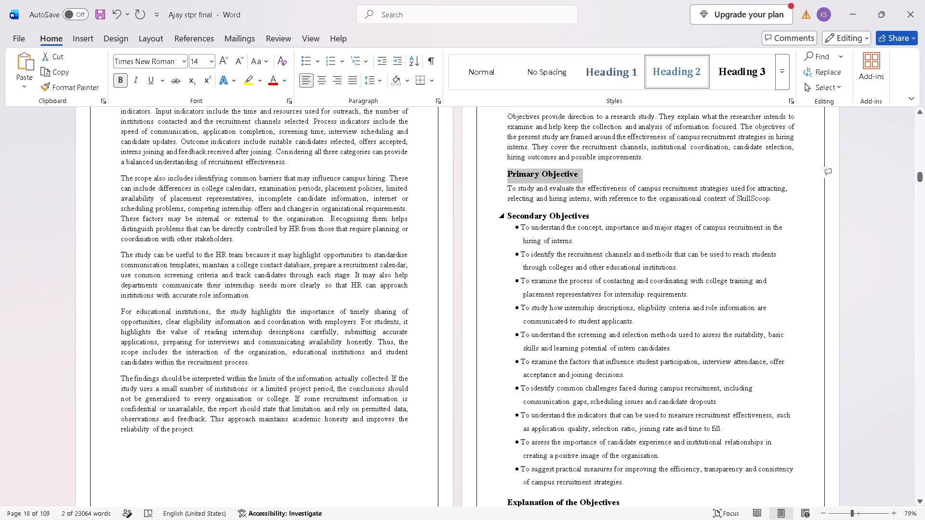
{"action": "left_click_drag", "start_coordinate": [593, 215], "coordinate": [511, 219]}
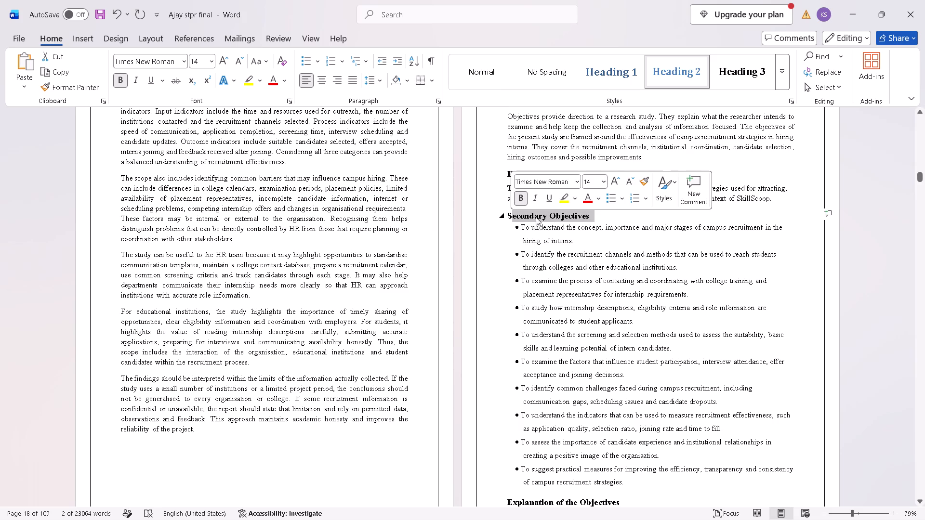
{"action": "left_click", "coordinate": [595, 214]}
{"action": "left_click_drag", "start_coordinate": [595, 214], "coordinate": [582, 214]}
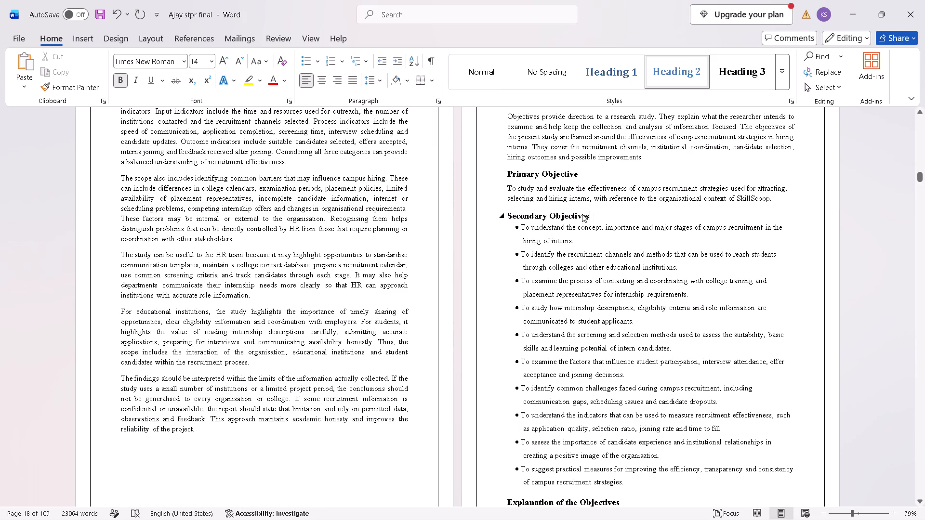
{"action": "left_click_drag", "start_coordinate": [582, 214], "coordinate": [513, 215]}
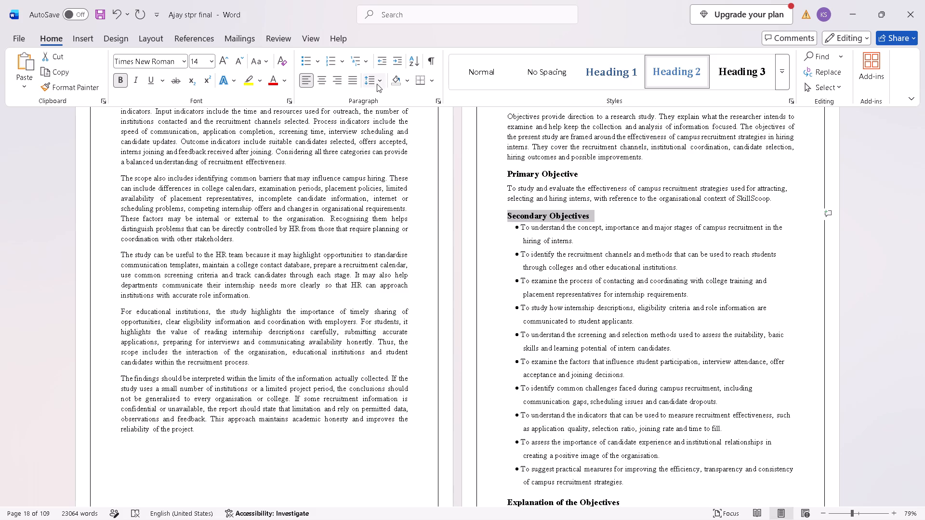
{"action": "left_click", "coordinate": [375, 82]}
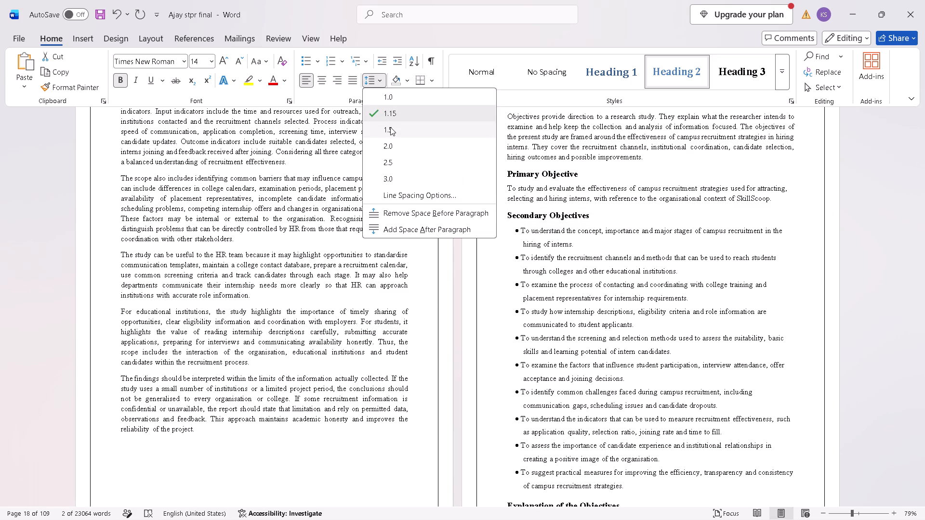
{"action": "left_click", "coordinate": [390, 127]}
Set the line spacing of the Explanation of the Objectives heading to 1.5.
{"action": "scroll", "coordinate": [493, 224], "scroll_direction": "down", "scroll_amount": 2}
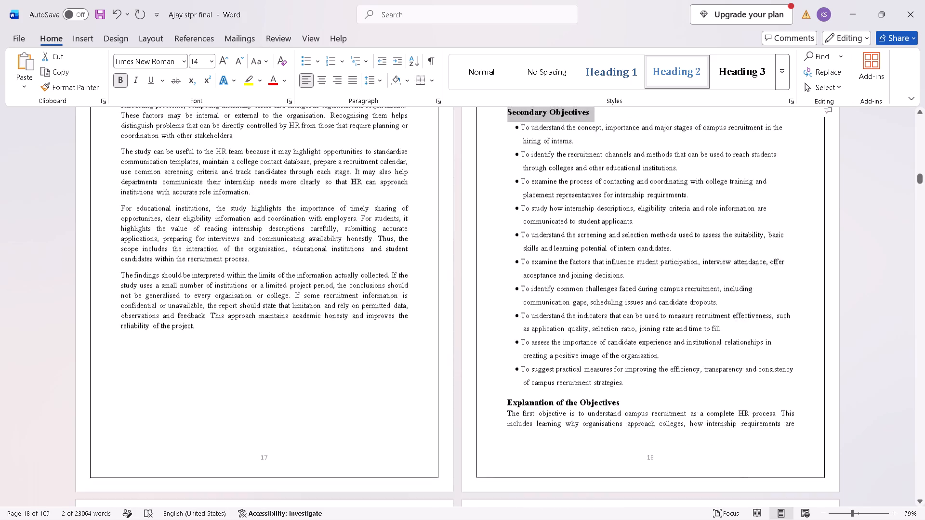
{"action": "scroll", "coordinate": [493, 224], "scroll_direction": "down", "scroll_amount": 1}
{"action": "left_click_drag", "start_coordinate": [620, 366], "coordinate": [616, 365]}
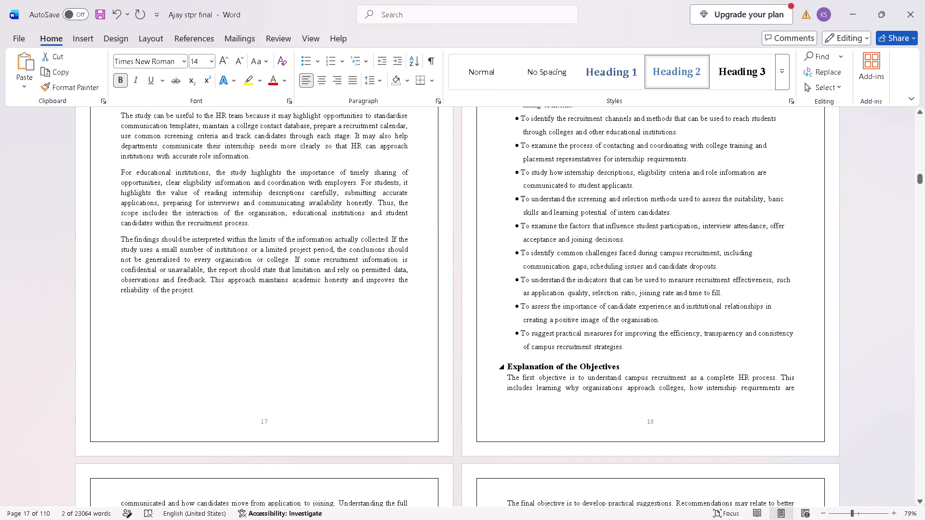
{"action": "left_click_drag", "start_coordinate": [616, 365], "coordinate": [521, 363]}
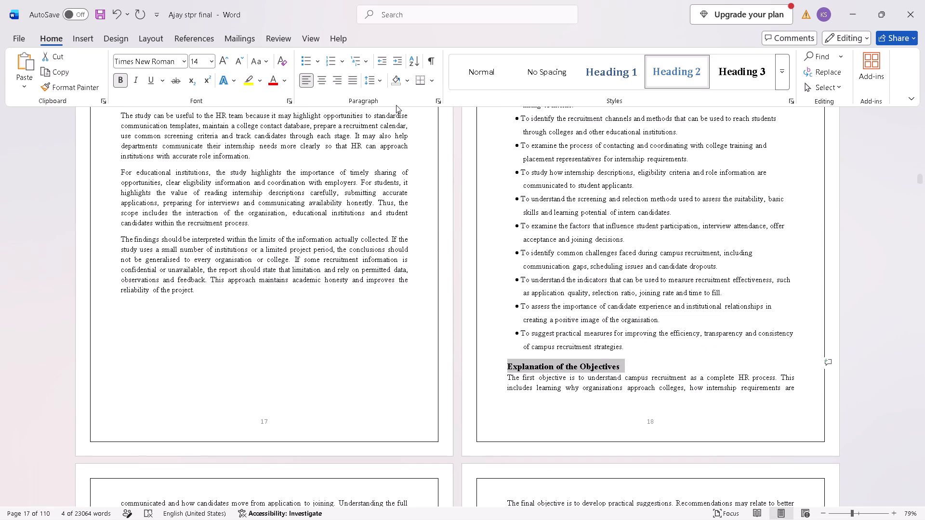
{"action": "left_click", "coordinate": [374, 78]}
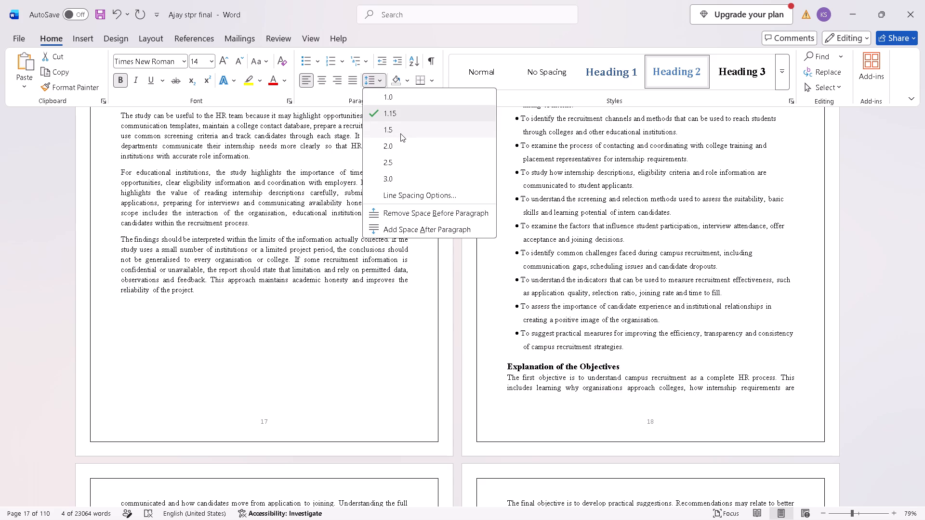
{"action": "left_click", "coordinate": [400, 133]}
Check the page flow and blank gaps around section 1.4, from the Scope of the Study to the start of 1.5 Theoretical Framework.
{"action": "scroll", "coordinate": [400, 133], "scroll_direction": "down", "scroll_amount": 2}
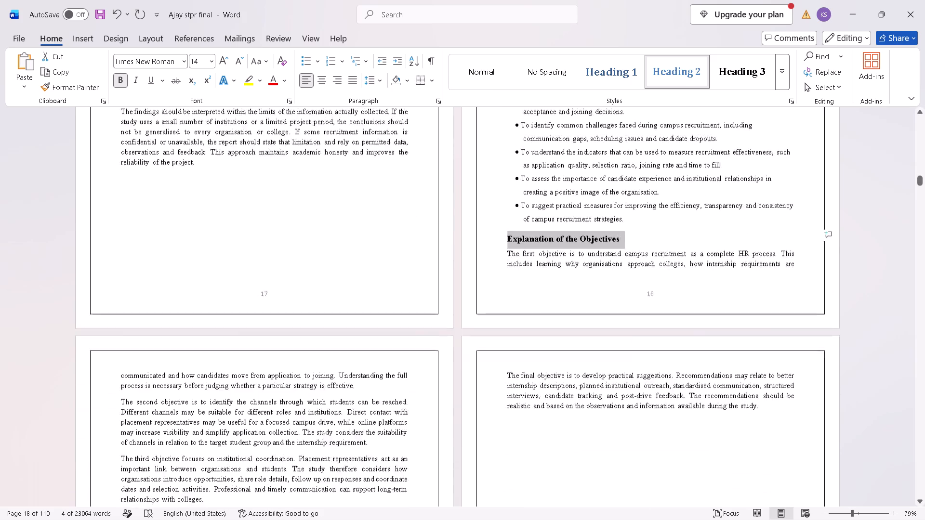
{"action": "scroll", "coordinate": [400, 133], "scroll_direction": "down", "scroll_amount": 6}
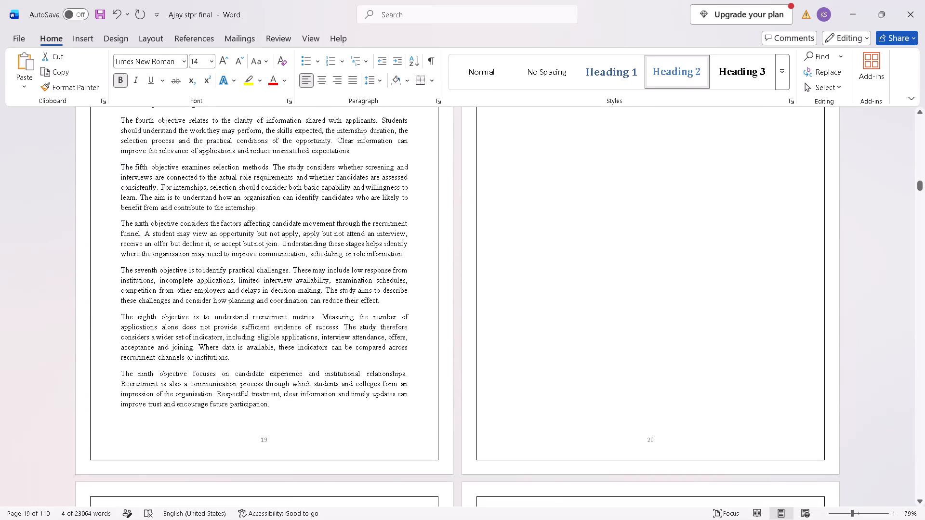
{"action": "scroll", "coordinate": [400, 133], "scroll_direction": "down", "scroll_amount": 2}
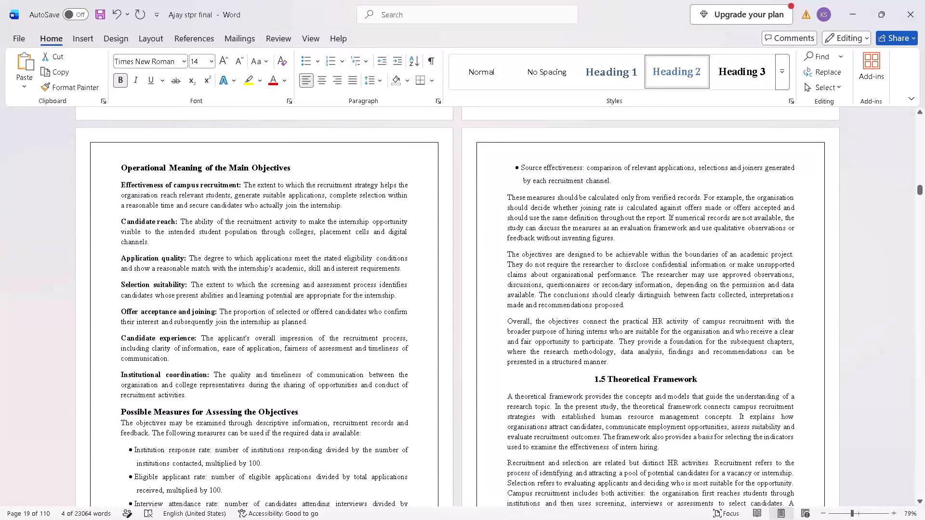
{"action": "scroll", "coordinate": [400, 133], "scroll_direction": "up", "scroll_amount": 1}
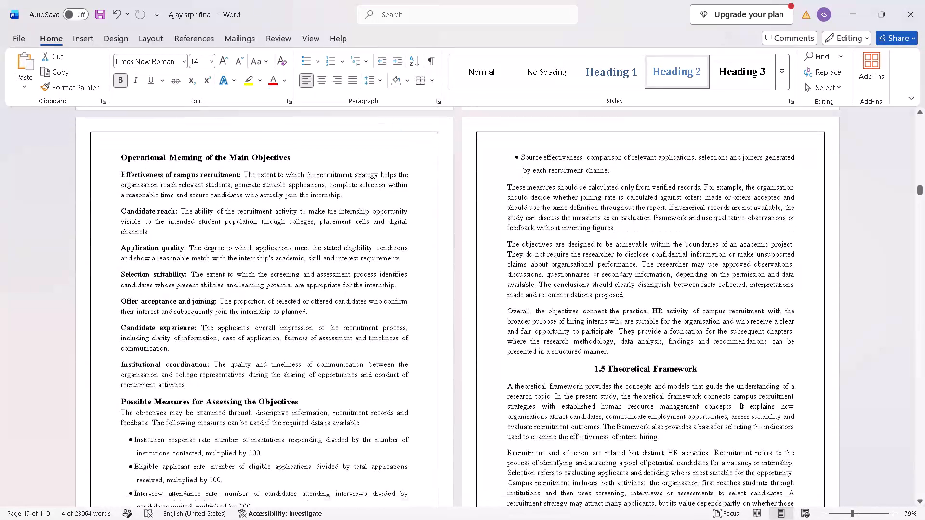
{"action": "scroll", "coordinate": [400, 133], "scroll_direction": "up", "scroll_amount": 2}
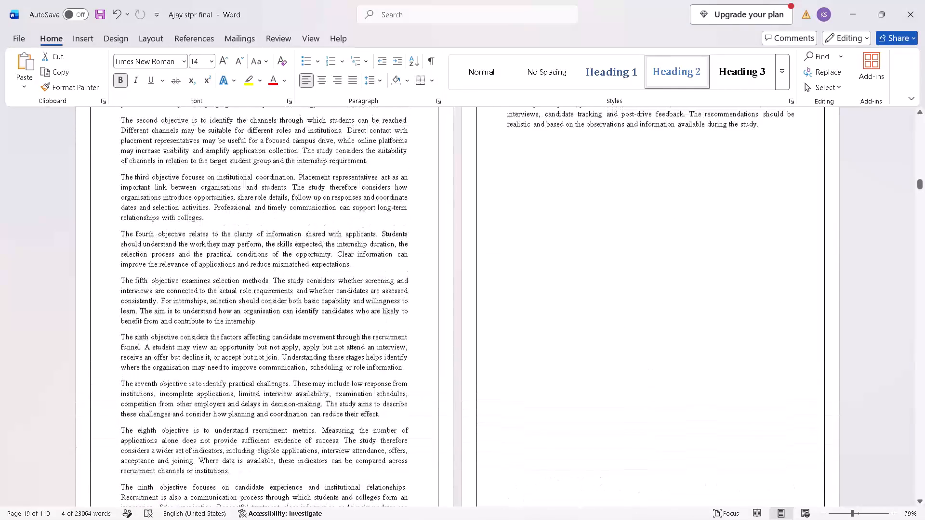
{"action": "scroll", "coordinate": [400, 133], "scroll_direction": "down", "scroll_amount": 3}
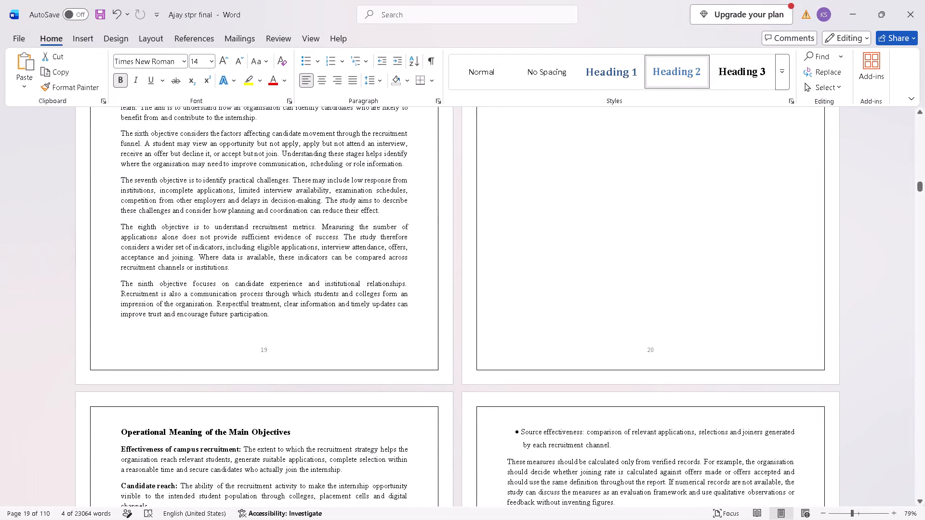
{"action": "scroll", "coordinate": [127, 422], "scroll_direction": "up", "scroll_amount": 6}
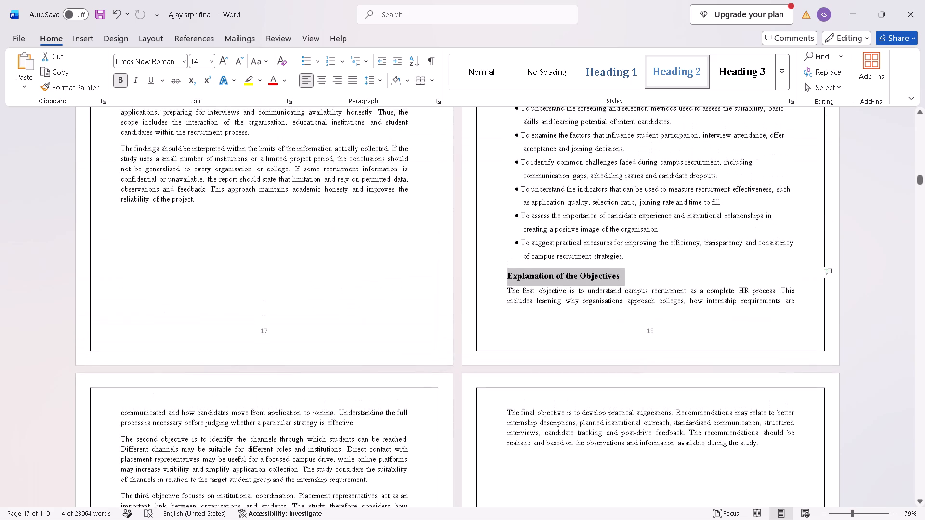
{"action": "scroll", "coordinate": [127, 422], "scroll_direction": "up", "scroll_amount": 6}
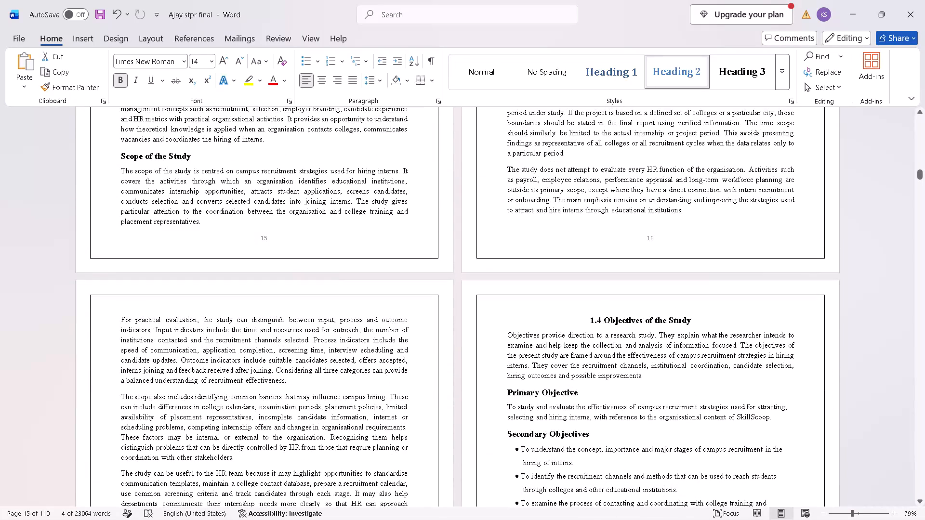
Remove the page break before the Operational Meaning of the Main Objectives heading so it follows the final objective paragraph.
{"action": "scroll", "coordinate": [127, 422], "scroll_direction": "down", "scroll_amount": 9}
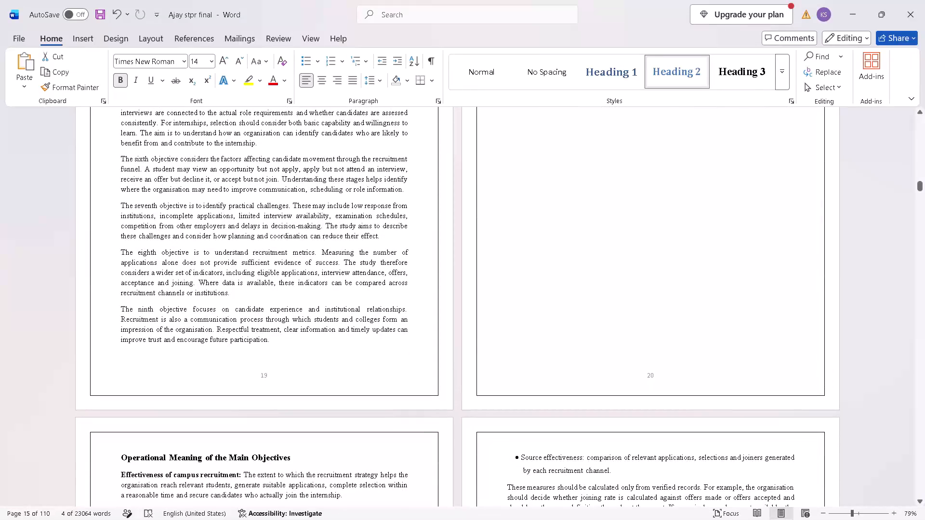
{"action": "left_click", "coordinate": [120, 458]}
{"action": "key", "text": "BackSpace"}
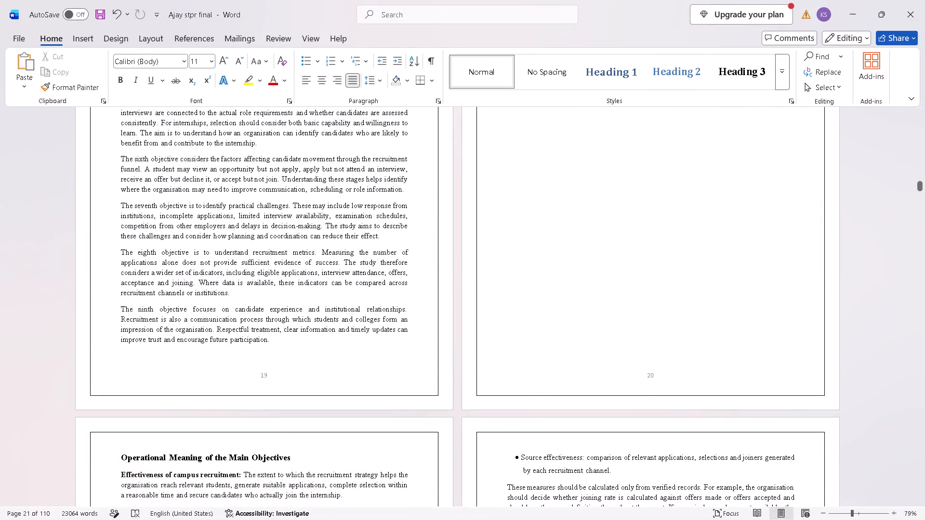
{"action": "scroll", "coordinate": [120, 458], "scroll_direction": "up", "scroll_amount": 1}
{"action": "scroll", "coordinate": [120, 458], "scroll_direction": "down", "scroll_amount": 2}
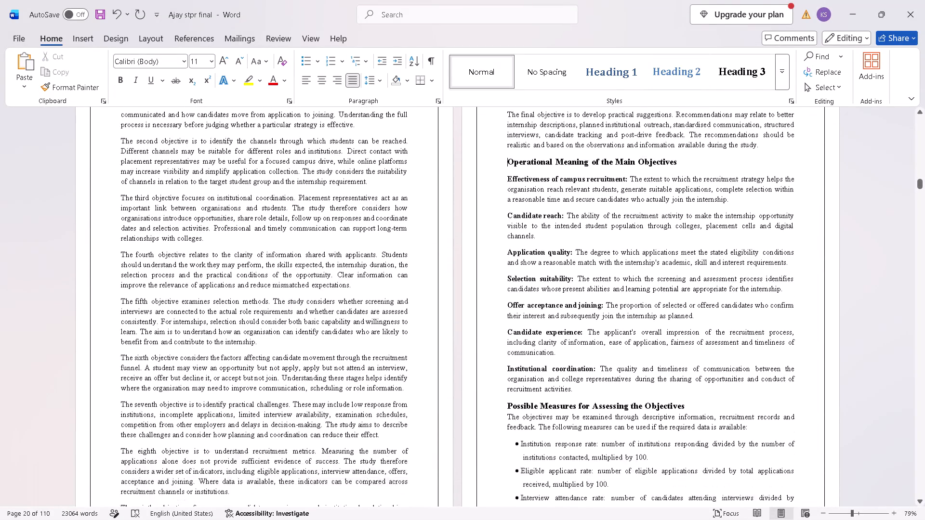
Review the page flow and heading spacing from Possible Measures for Assessing the Objectives through section 1.5.7.
{"action": "scroll", "coordinate": [120, 458], "scroll_direction": "down", "scroll_amount": 6}
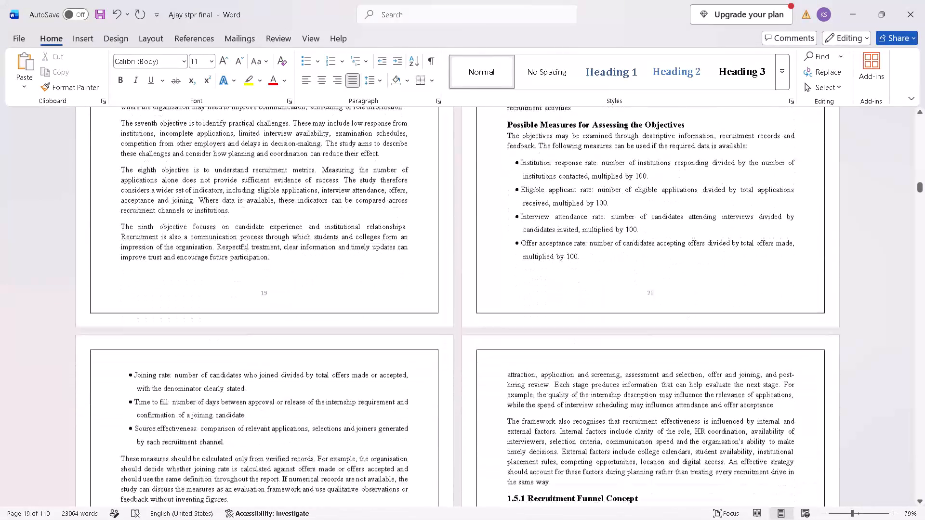
{"action": "scroll", "coordinate": [120, 458], "scroll_direction": "down", "scroll_amount": 4}
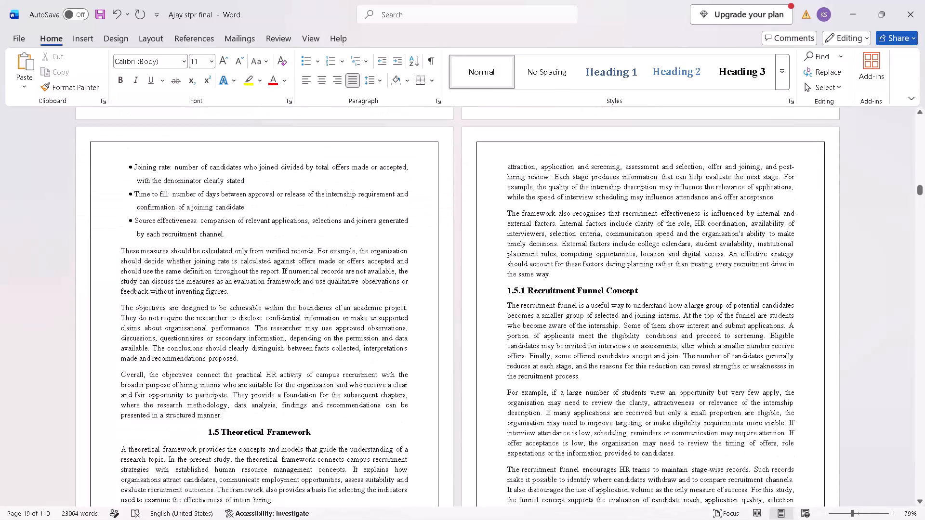
{"action": "scroll", "coordinate": [120, 458], "scroll_direction": "down", "scroll_amount": 3}
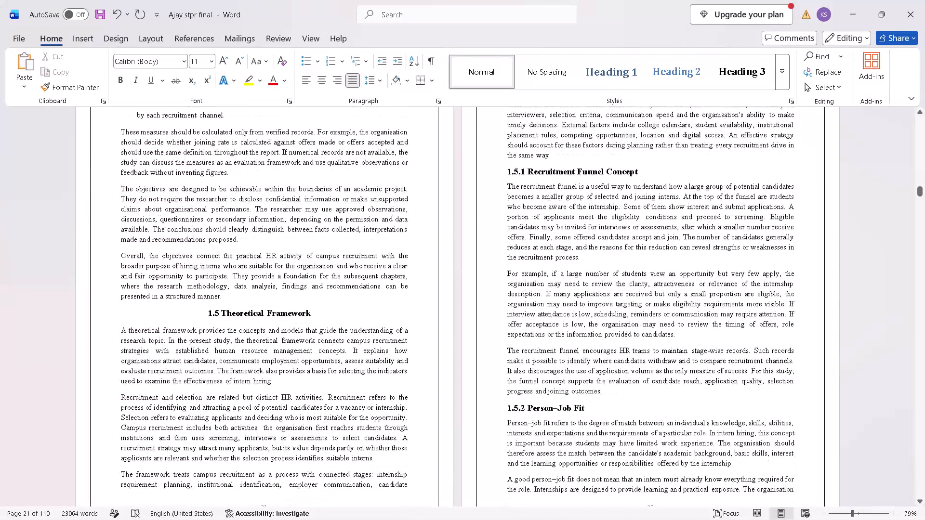
{"action": "scroll", "coordinate": [120, 458], "scroll_direction": "down", "scroll_amount": 4}
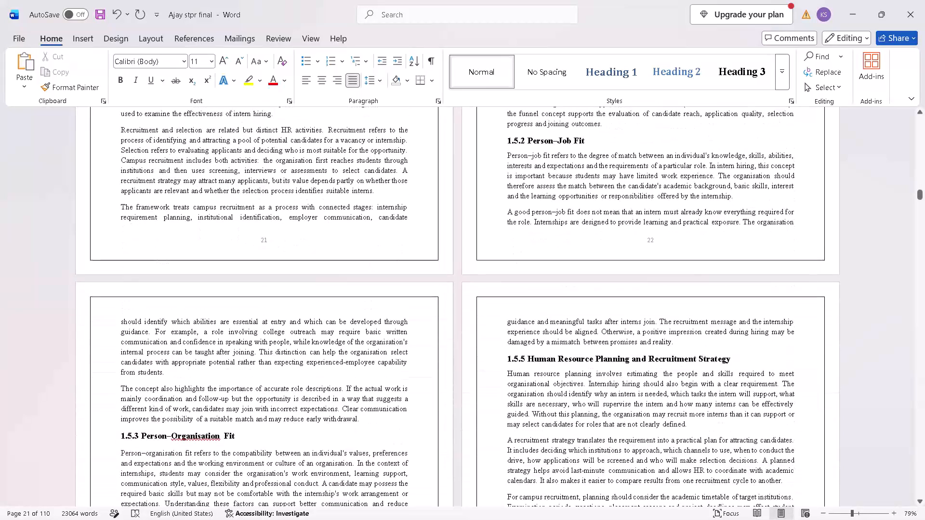
{"action": "scroll", "coordinate": [120, 458], "scroll_direction": "down", "scroll_amount": 2}
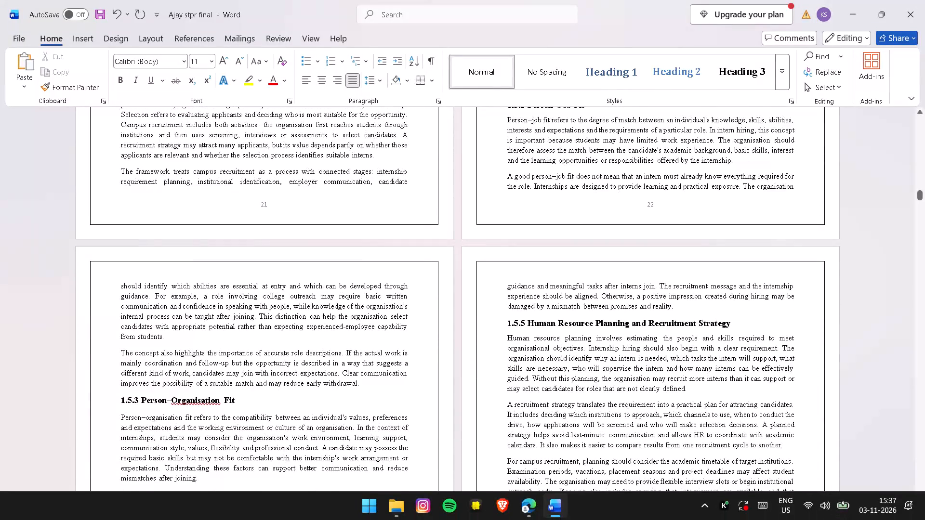
{"action": "scroll", "coordinate": [144, 424], "scroll_direction": "up", "scroll_amount": 5}
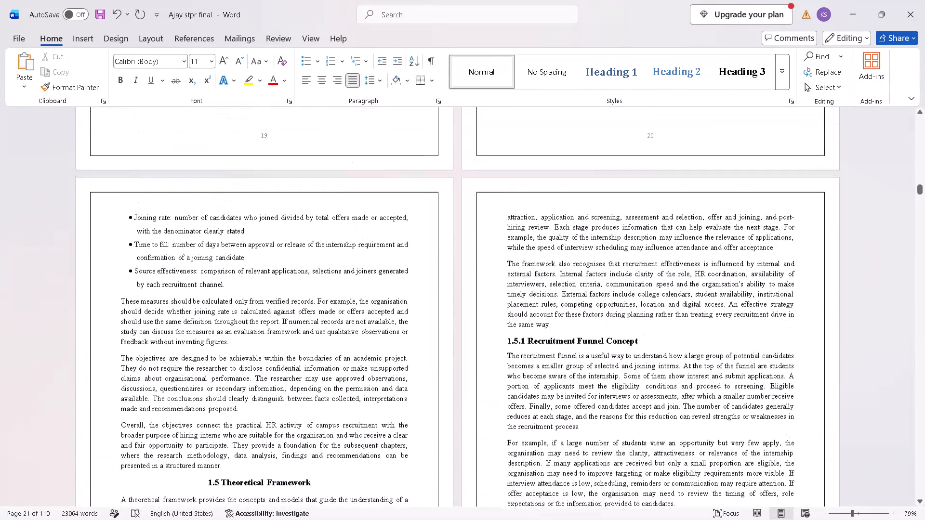
{"action": "scroll", "coordinate": [144, 424], "scroll_direction": "down", "scroll_amount": 9}
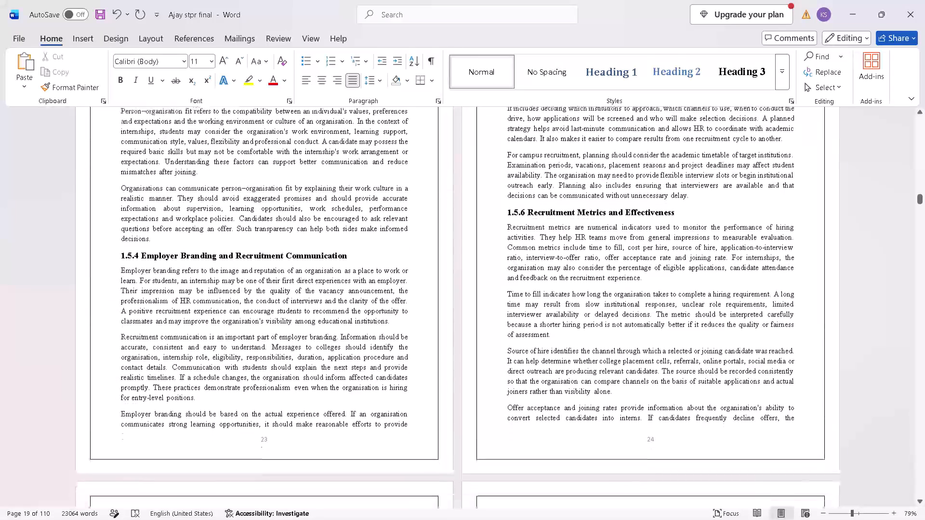
{"action": "scroll", "coordinate": [144, 424], "scroll_direction": "down", "scroll_amount": 1}
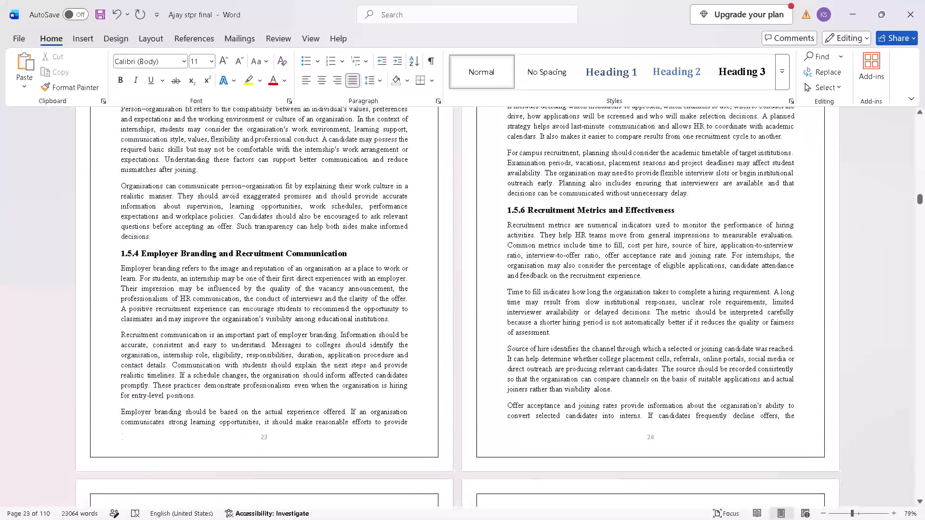
{"action": "scroll", "coordinate": [144, 424], "scroll_direction": "down", "scroll_amount": 3}
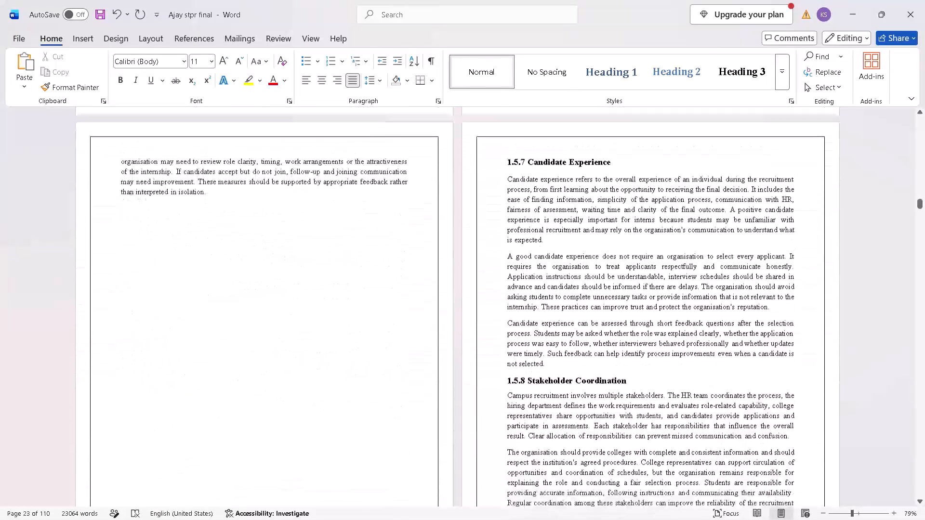
Remove the page break before the 1.5.7 Candidate Experience heading so it follows the end of section 1.5.6.
{"action": "scroll", "coordinate": [144, 424], "scroll_direction": "up", "scroll_amount": 1}
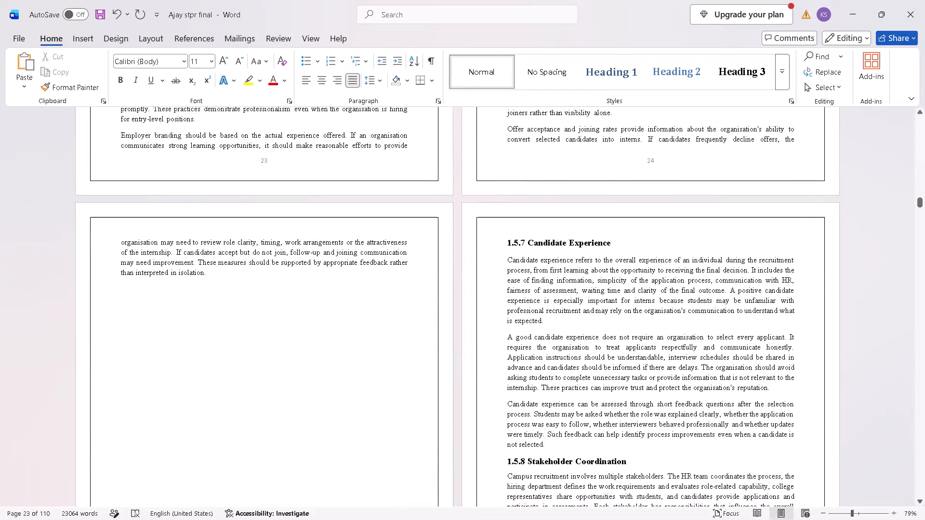
{"action": "left_click", "coordinate": [509, 244]}
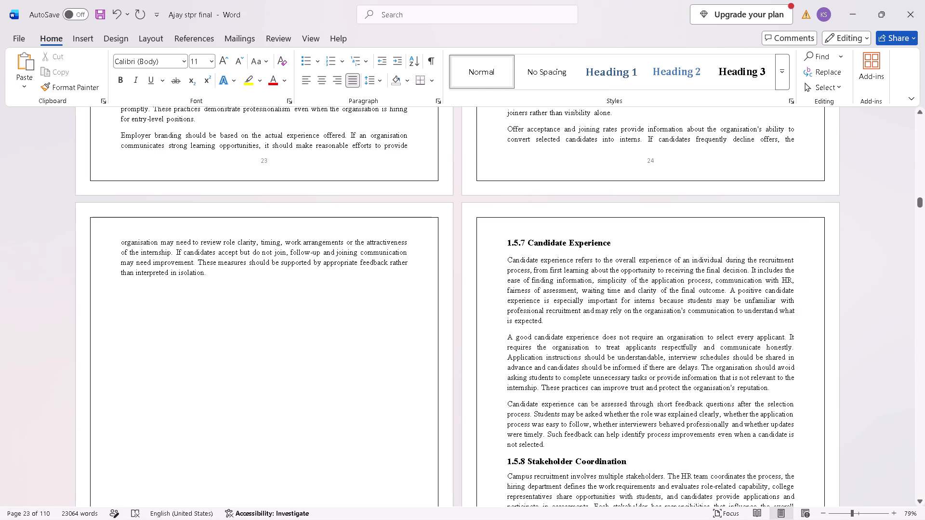
{"action": "key", "text": "BackSpace"}
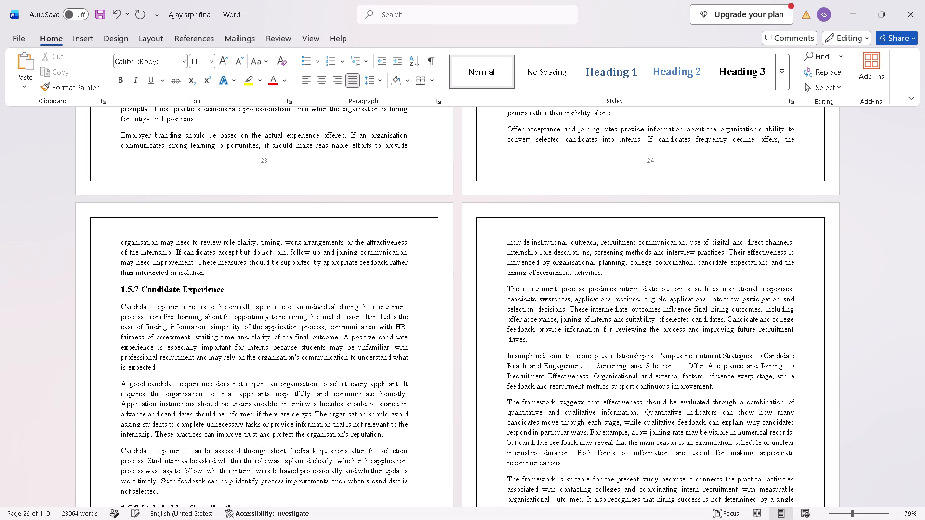
{"action": "scroll", "coordinate": [509, 244], "scroll_direction": "down", "scroll_amount": 2}
{"action": "scroll", "coordinate": [509, 244], "scroll_direction": "up", "scroll_amount": 5}
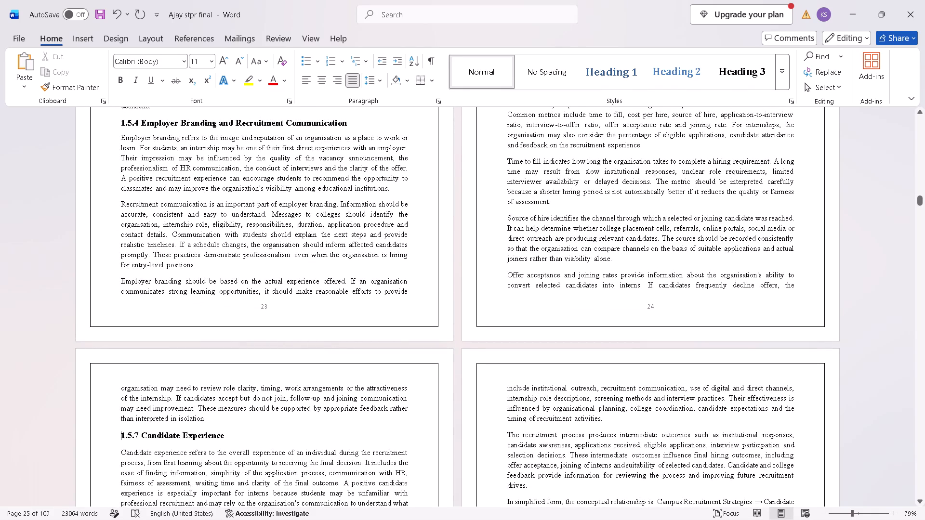
Insert an empty paragraph after the recruitment communication paragraph in section 1.5.4, moving the last employer branding paragraph onto the following page.
{"action": "scroll", "coordinate": [616, 262], "scroll_direction": "up", "scroll_amount": 2}
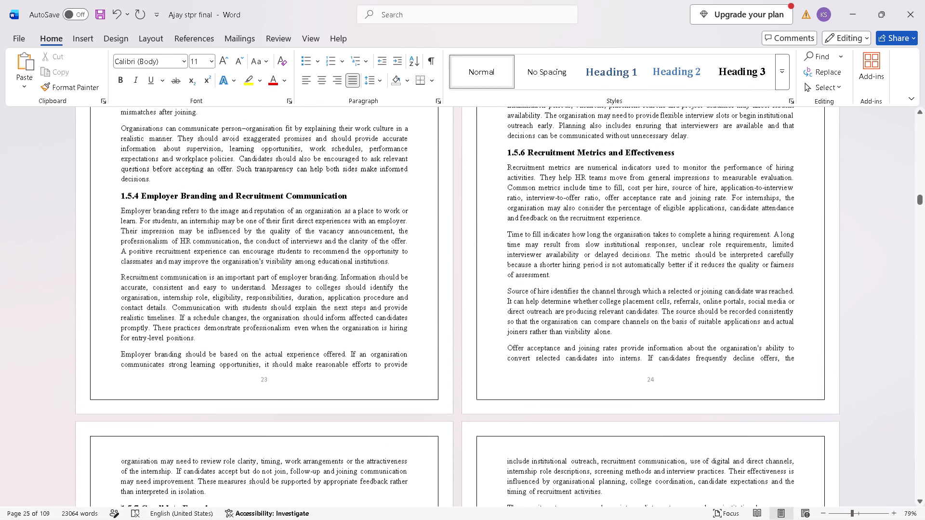
{"action": "scroll", "coordinate": [616, 262], "scroll_direction": "up", "scroll_amount": 3}
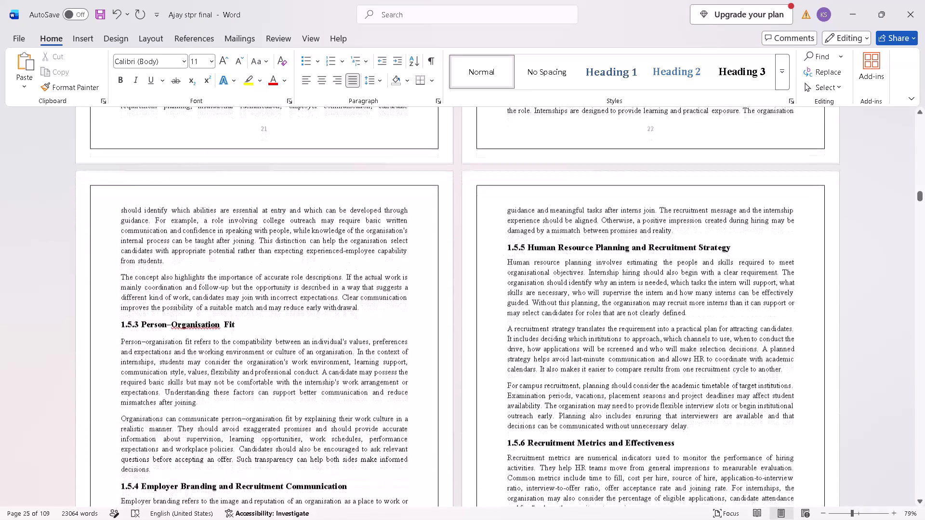
{"action": "scroll", "coordinate": [376, 411], "scroll_direction": "down", "scroll_amount": 1}
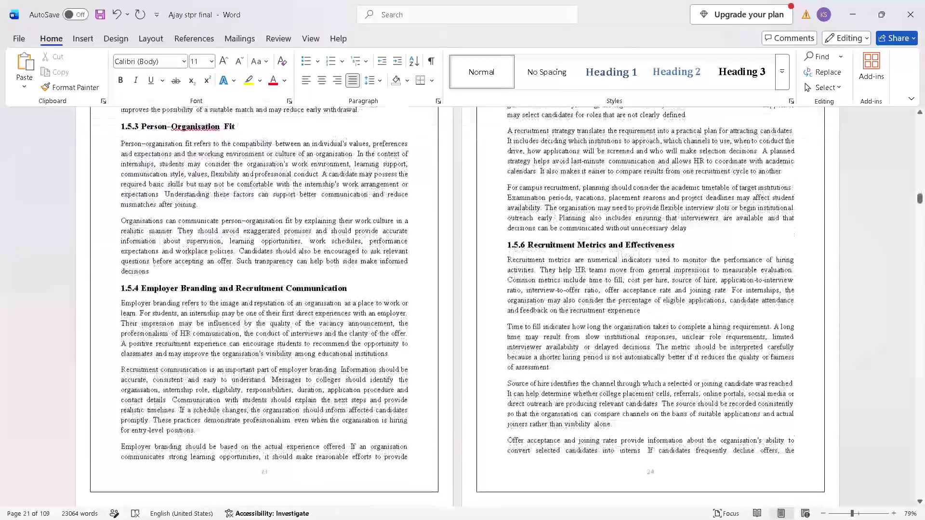
{"action": "left_click", "coordinate": [213, 430]}
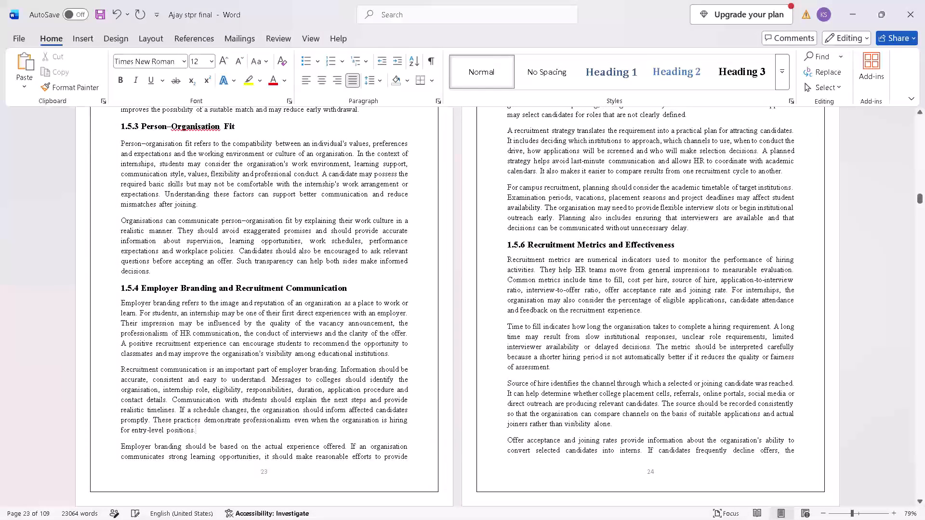
{"action": "key", "text": "Return"}
{"action": "scroll", "coordinate": [213, 430], "scroll_direction": "up", "scroll_amount": 2}
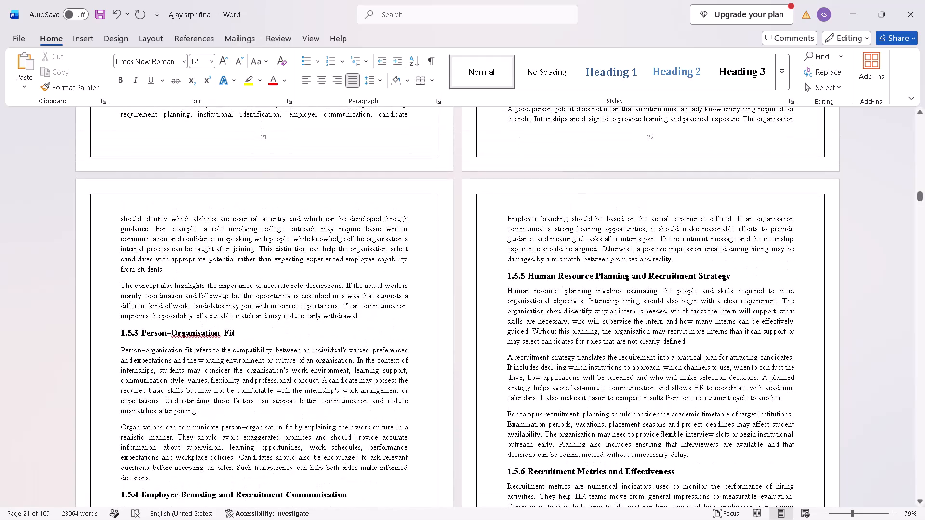
{"action": "scroll", "coordinate": [419, 348], "scroll_direction": "down", "scroll_amount": 4}
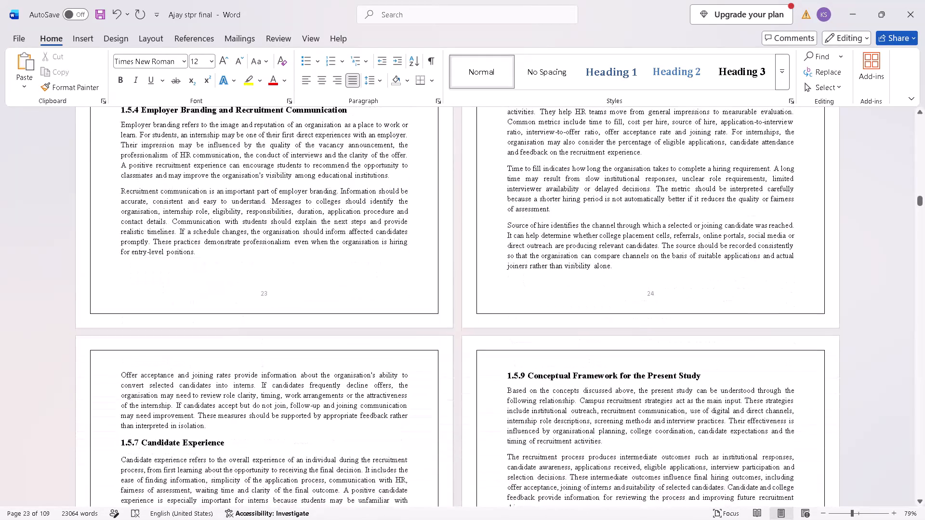
Review the page layout from section 1.5.7 through the Chapter 2 title page to 2.1 Overview of Industry.
{"action": "scroll", "coordinate": [419, 348], "scroll_direction": "down", "scroll_amount": 3}
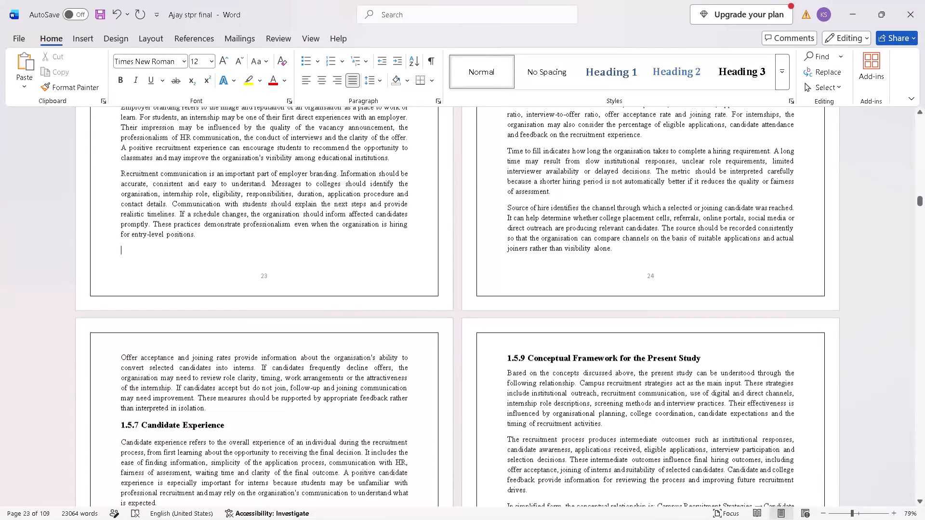
{"action": "scroll", "coordinate": [419, 348], "scroll_direction": "down", "scroll_amount": 4}
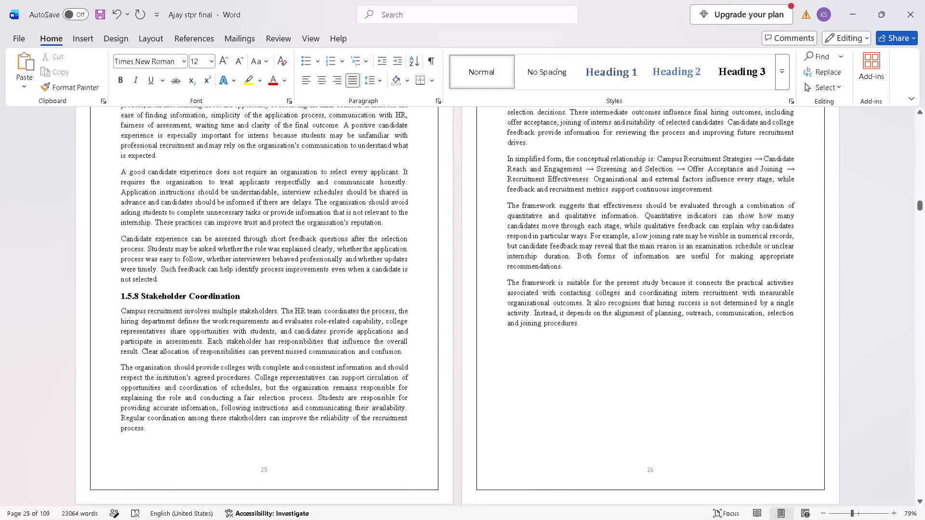
{"action": "scroll", "coordinate": [419, 348], "scroll_direction": "down", "scroll_amount": 1}
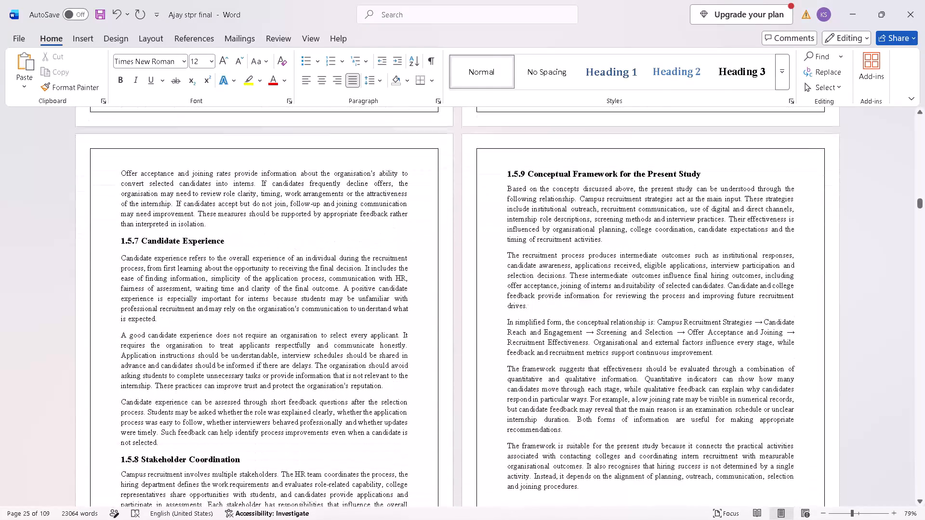
{"action": "scroll", "coordinate": [419, 348], "scroll_direction": "down", "scroll_amount": 3}
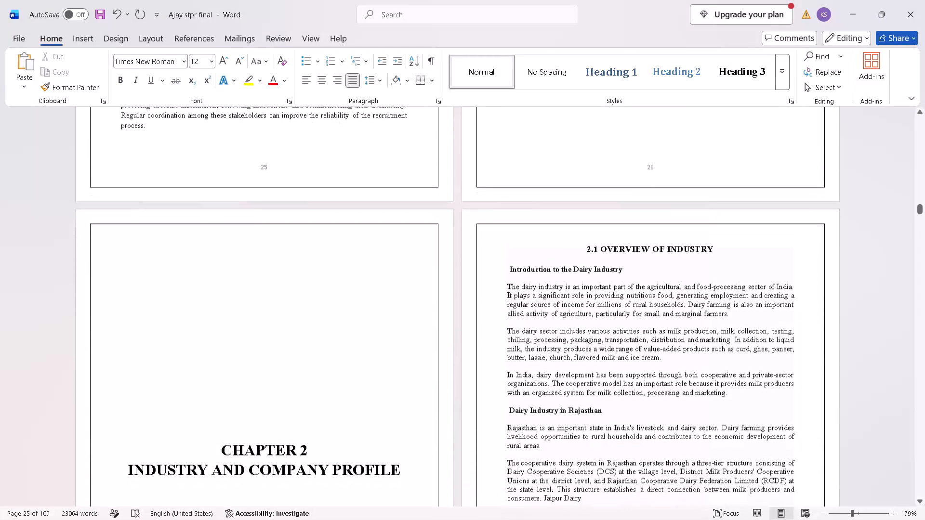
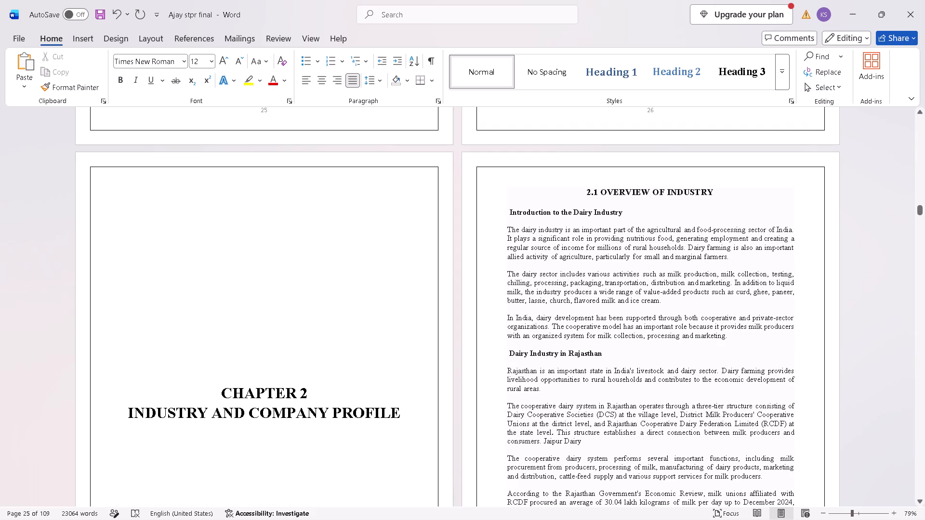
{"action": "scroll", "coordinate": [551, 336], "scroll_direction": "up", "scroll_amount": 5}
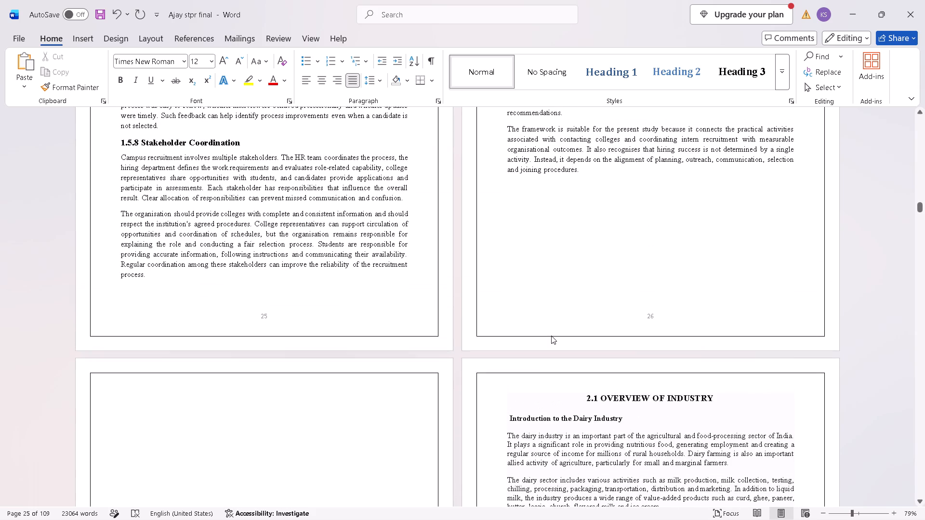
{"action": "scroll", "coordinate": [551, 336], "scroll_direction": "down", "scroll_amount": 3}
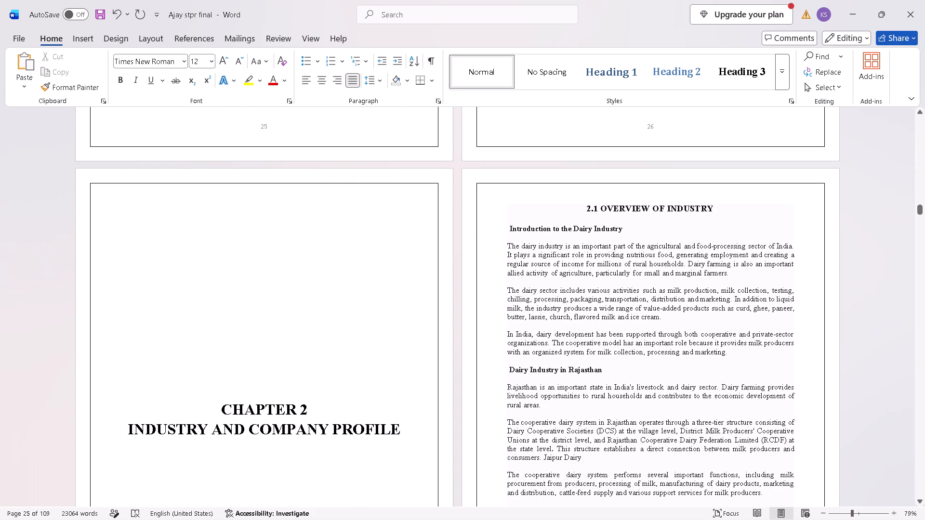
{"action": "left_click", "coordinate": [402, 469]}
{"action": "scroll", "coordinate": [402, 469], "scroll_direction": "down", "scroll_amount": 1}
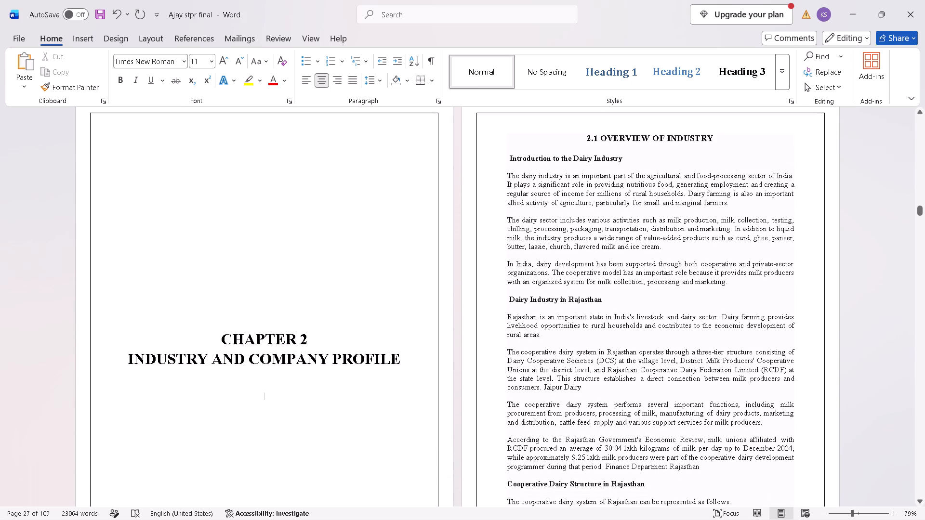
{"action": "scroll", "coordinate": [402, 469], "scroll_direction": "down", "scroll_amount": 1}
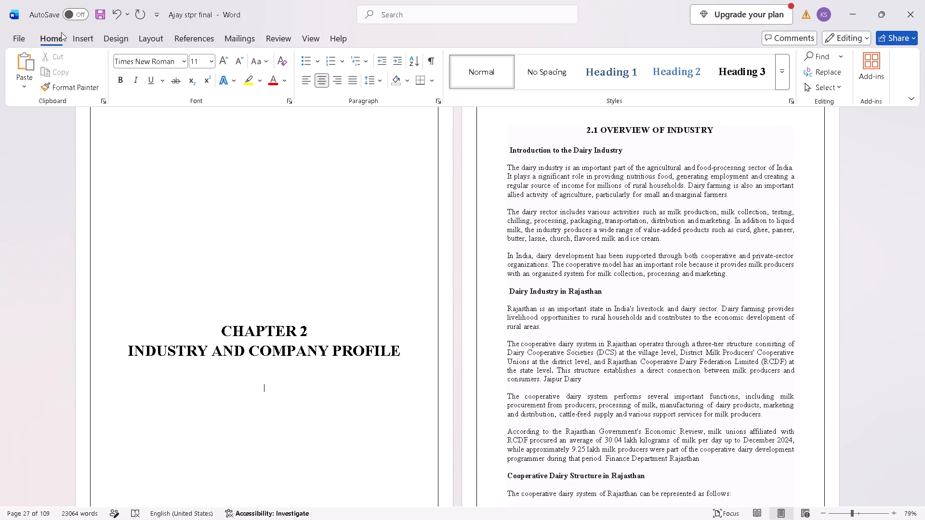
{"action": "left_click", "coordinate": [93, 44]}
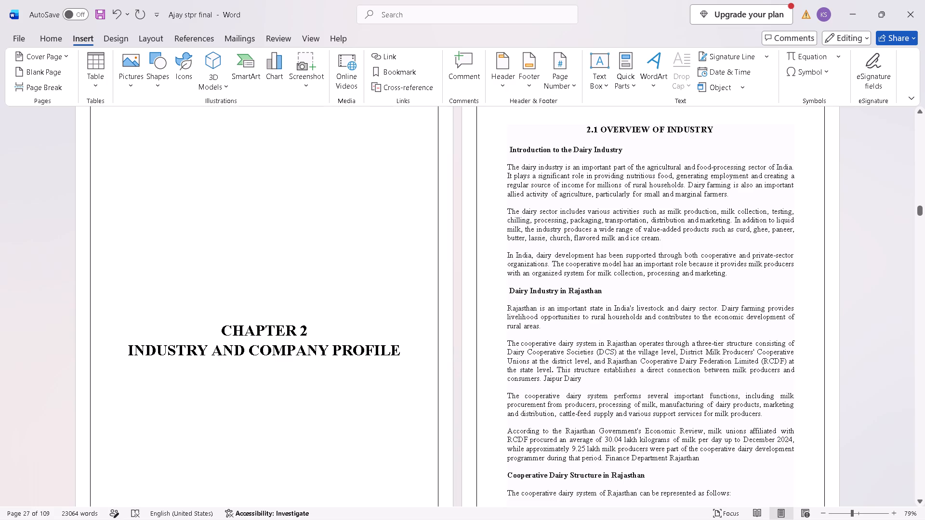
{"action": "left_click", "coordinate": [747, 87]}
{"action": "left_click", "coordinate": [738, 119]}
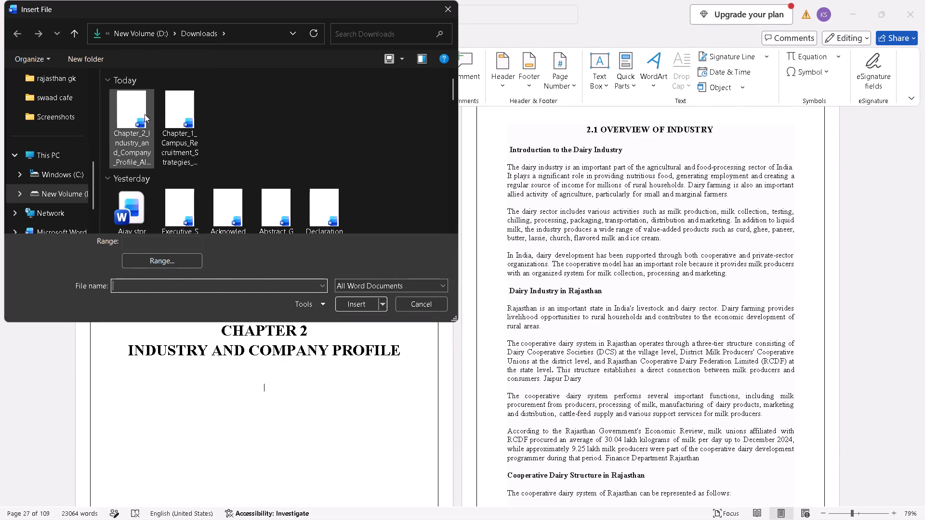
{"action": "left_click", "coordinate": [144, 114]}
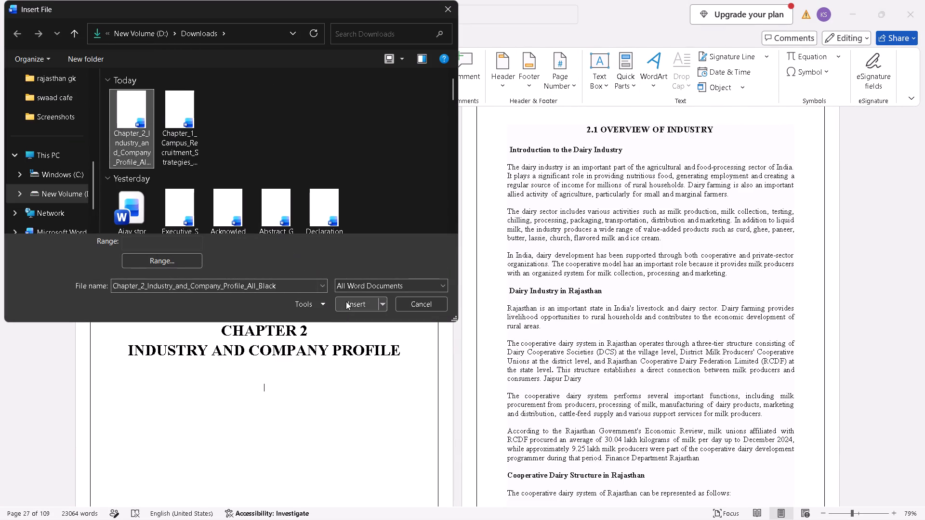
{"action": "left_click", "coordinate": [346, 301]}
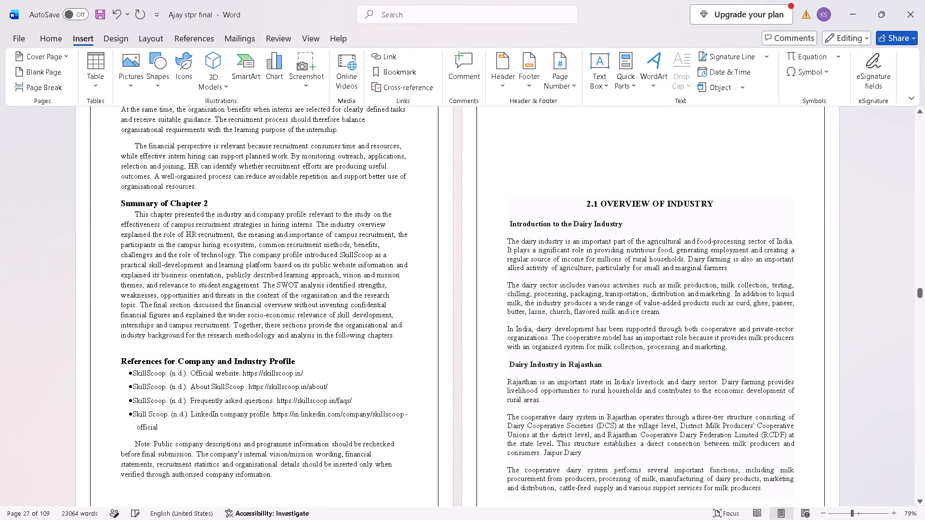
Look back through the inserted Chapter 2 pages, from the closing references up to the chapter title page.
{"action": "scroll", "coordinate": [351, 363], "scroll_direction": "up", "scroll_amount": 13}
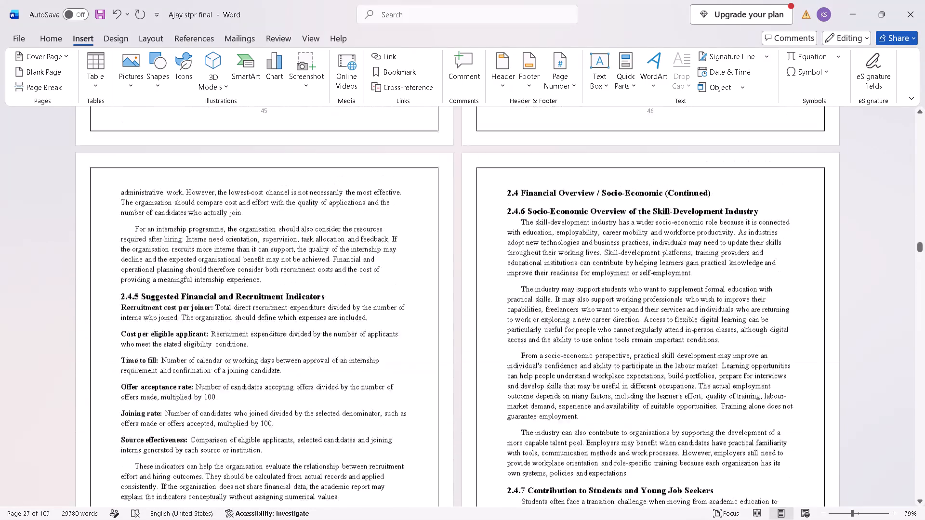
{"action": "scroll", "coordinate": [351, 363], "scroll_direction": "up", "scroll_amount": 9}
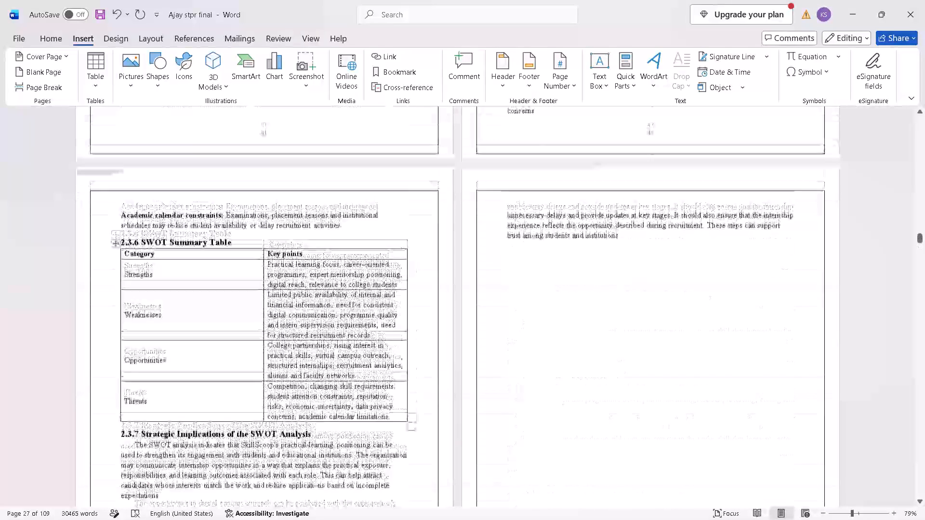
{"action": "scroll", "coordinate": [351, 363], "scroll_direction": "up", "scroll_amount": 9}
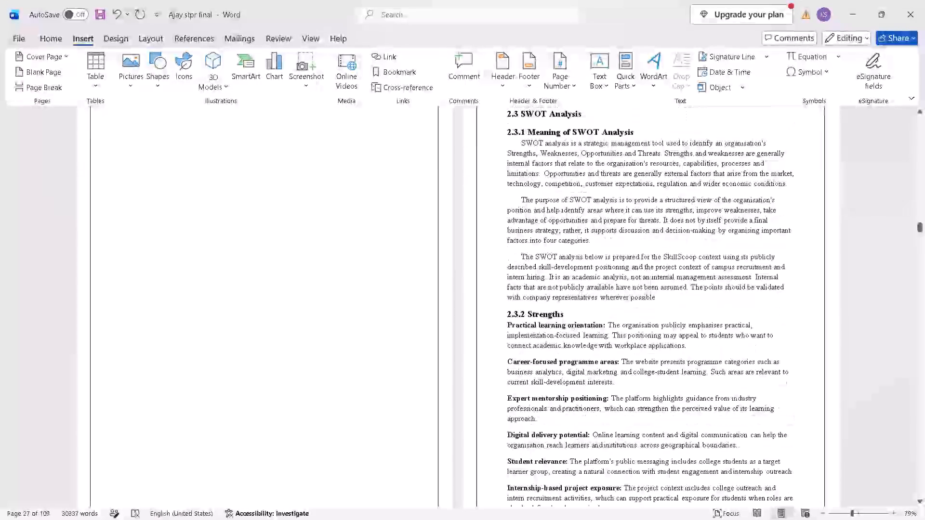
{"action": "scroll", "coordinate": [351, 363], "scroll_direction": "up", "scroll_amount": 7}
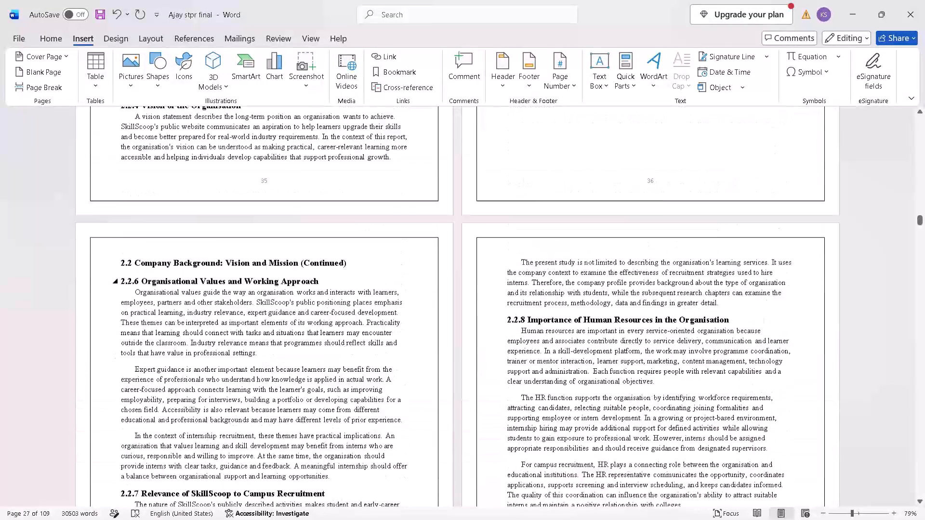
{"action": "scroll", "coordinate": [351, 363], "scroll_direction": "up", "scroll_amount": 13}
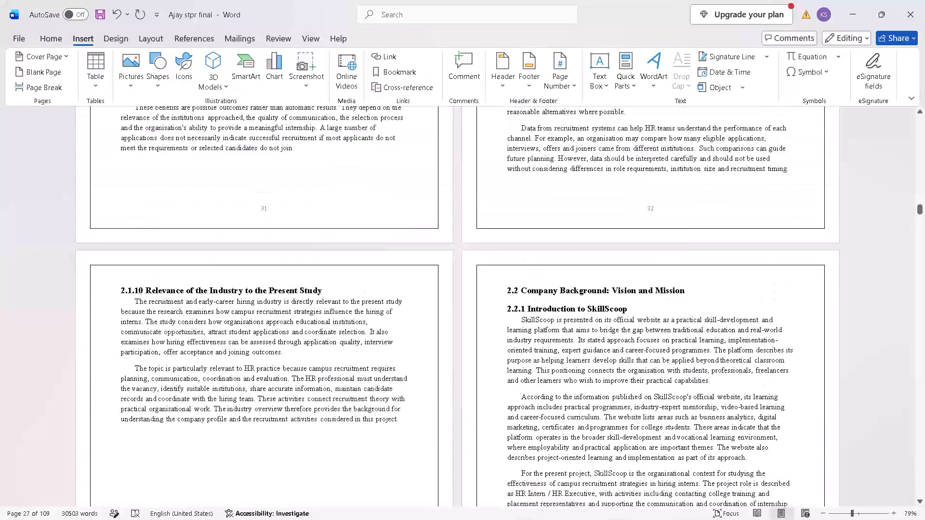
{"action": "scroll", "coordinate": [351, 363], "scroll_direction": "up", "scroll_amount": 13}
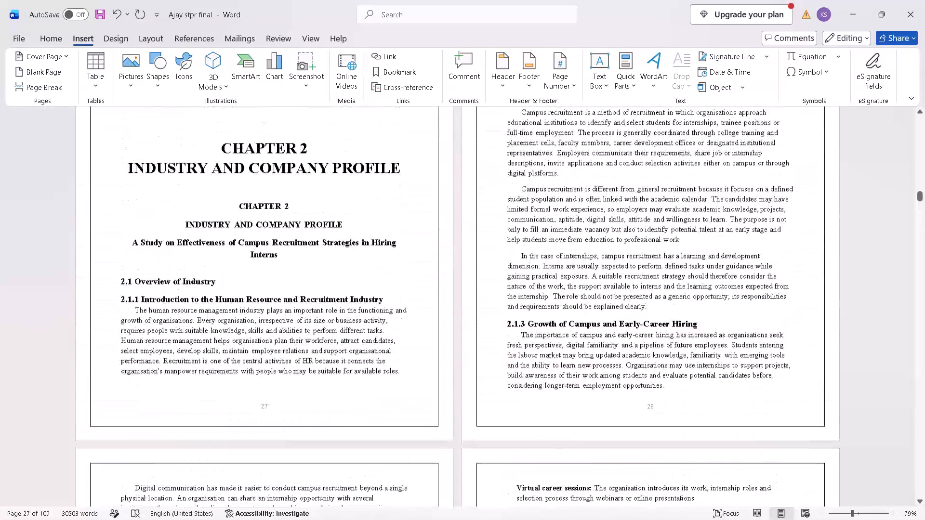
{"action": "scroll", "coordinate": [351, 363], "scroll_direction": "up", "scroll_amount": 2}
Delete the duplicate chapter number, chapter title and study title lines between the Chapter 2 title and 2.1 Overview of Industry.
{"action": "scroll", "coordinate": [351, 363], "scroll_direction": "down", "scroll_amount": 4}
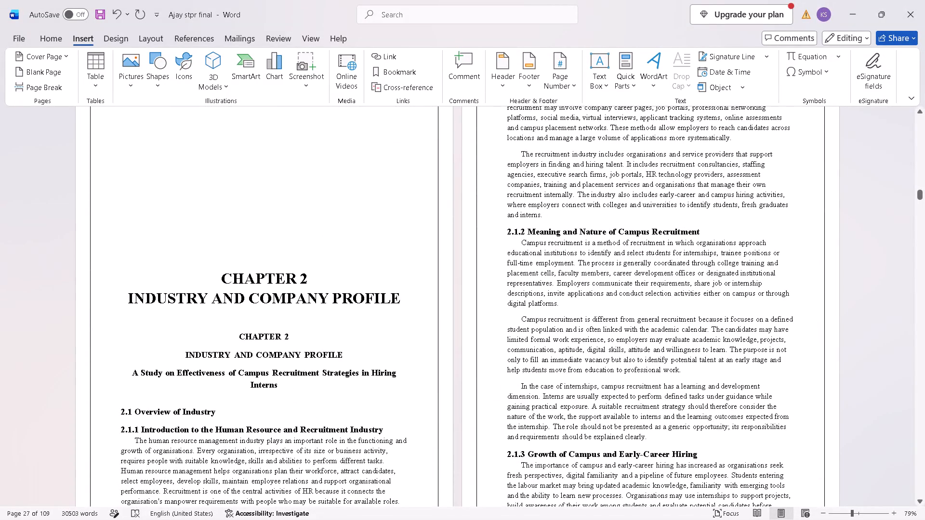
{"action": "left_click_drag", "start_coordinate": [397, 369], "coordinate": [217, 352]}
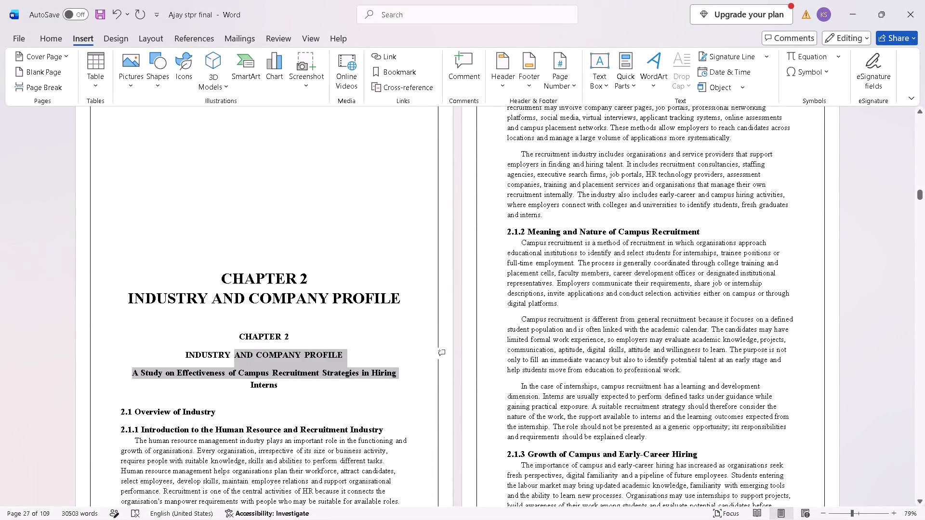
{"action": "left_click_drag", "start_coordinate": [217, 352], "coordinate": [202, 337]}
{"action": "key", "text": "BackSpace"}
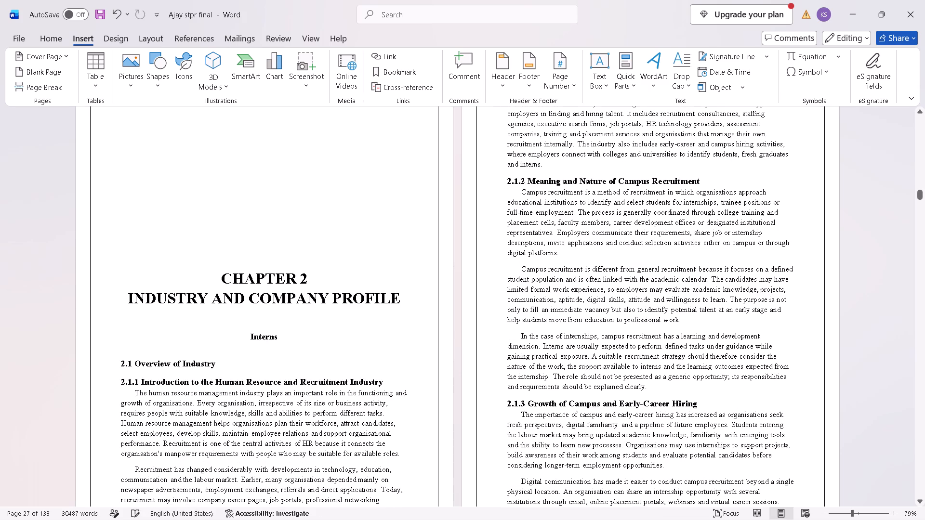
{"action": "left_click_drag", "start_coordinate": [286, 337], "coordinate": [240, 329]}
{"action": "key", "text": "BackSpace"}
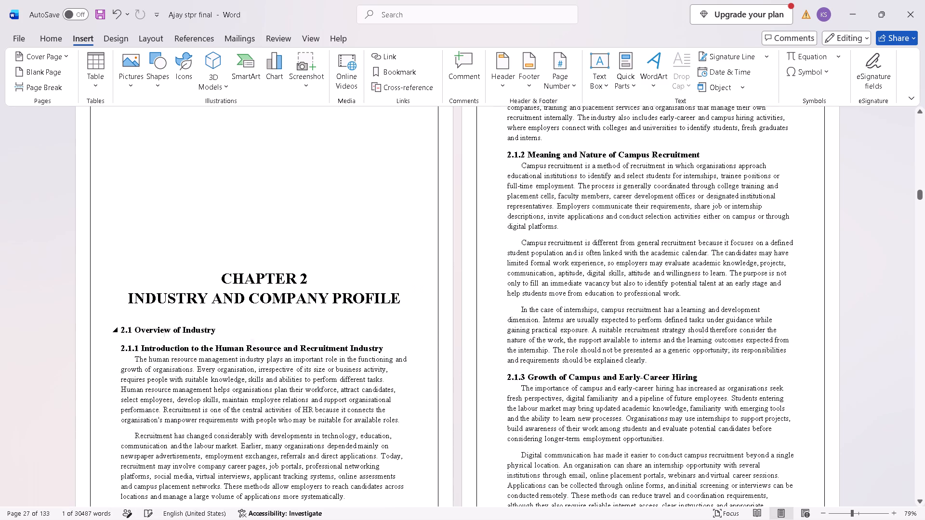
View the Gallery screenshot of the Chapter 2 Industry and Company Profile outline to check its required sections.
{"action": "key", "text": "alt+Tab"}
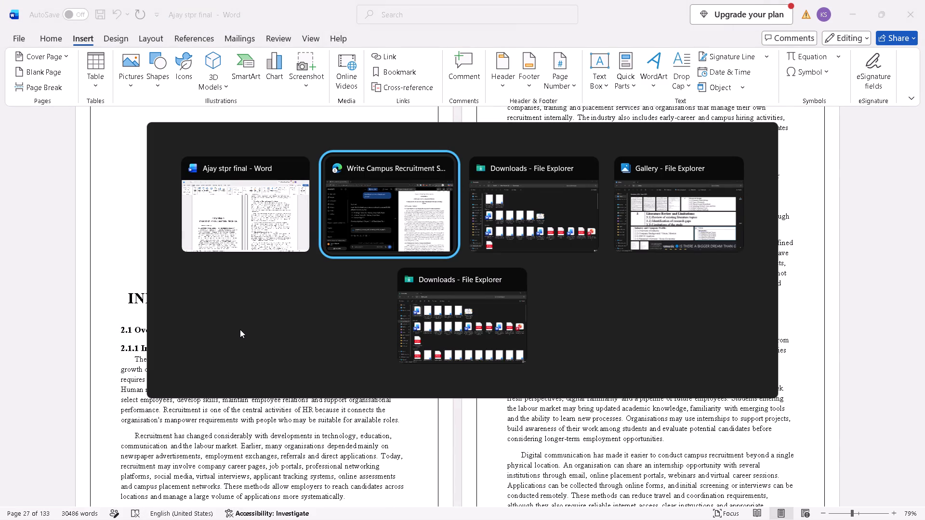
{"action": "key", "text": "alt+Tab"}
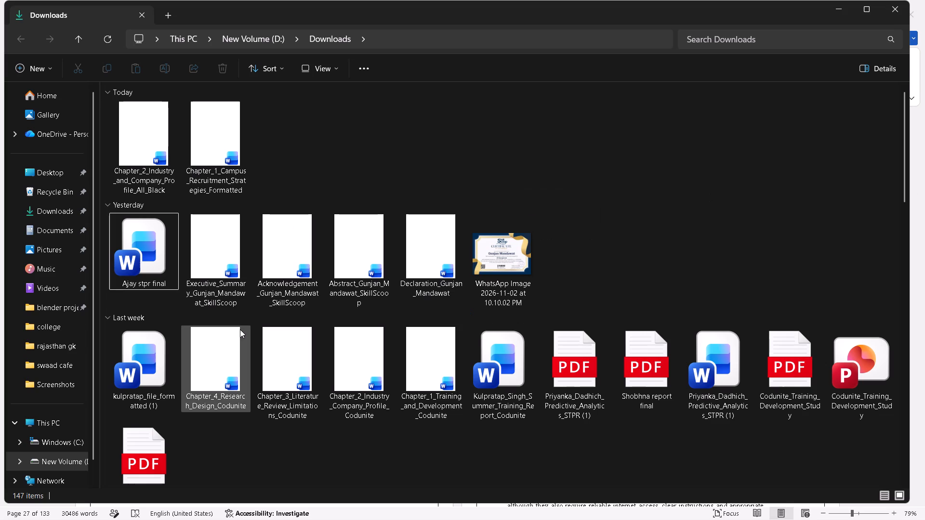
{"action": "key", "text": "alt+Tab"}
{"action": "key", "text": "alt+Tab"}
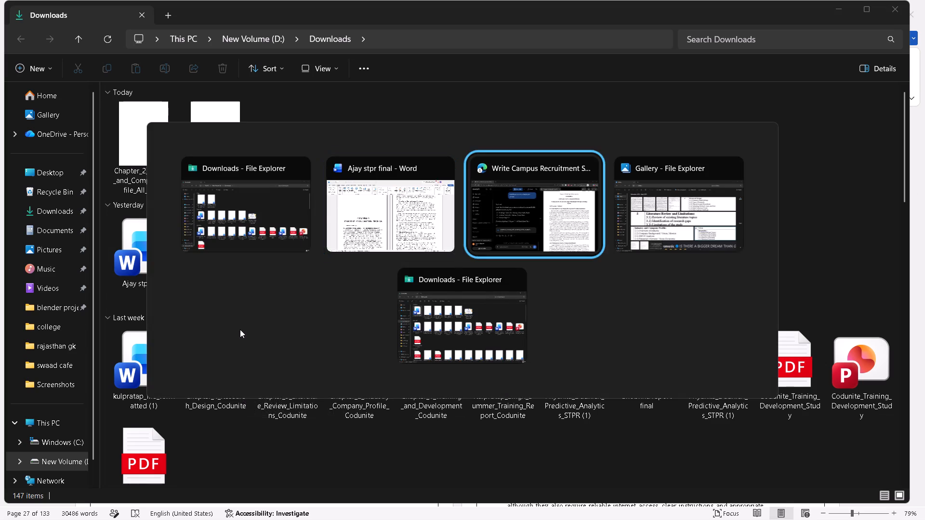
{"action": "key", "text": "alt+Tab"}
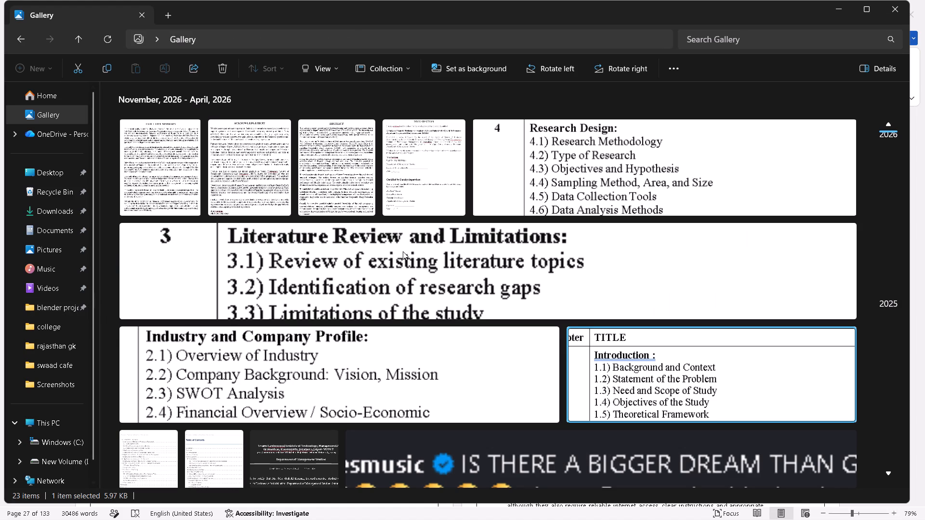
{"action": "left_click", "coordinate": [316, 384]}
{"action": "double_click", "coordinate": [316, 384]}
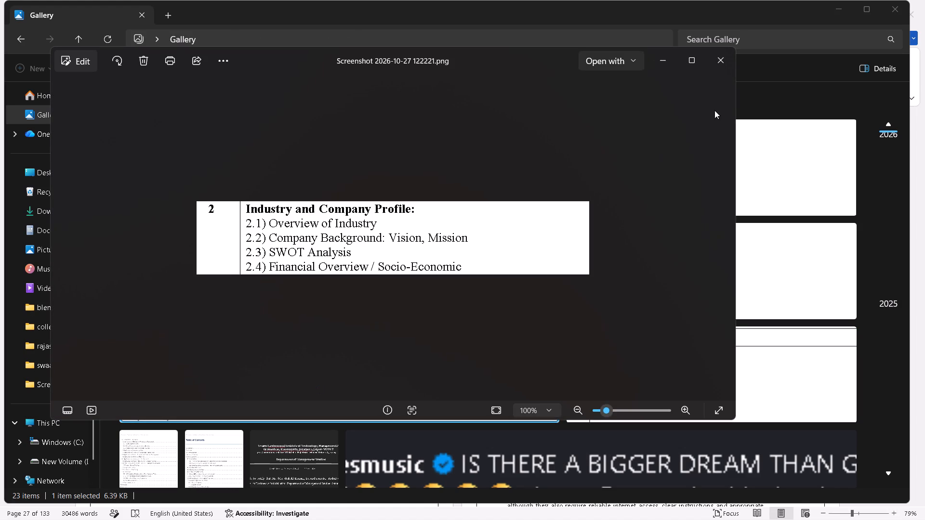
{"action": "left_click", "coordinate": [722, 67]}
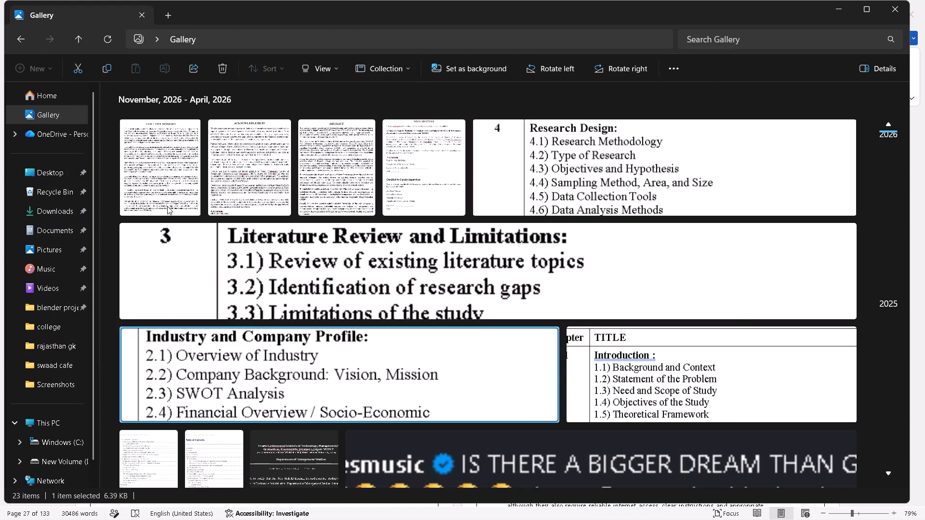
Find and view the photographed table of contents in Downloads, checking the chapter structure, and return to the Word report.
{"action": "left_click", "coordinate": [57, 213]}
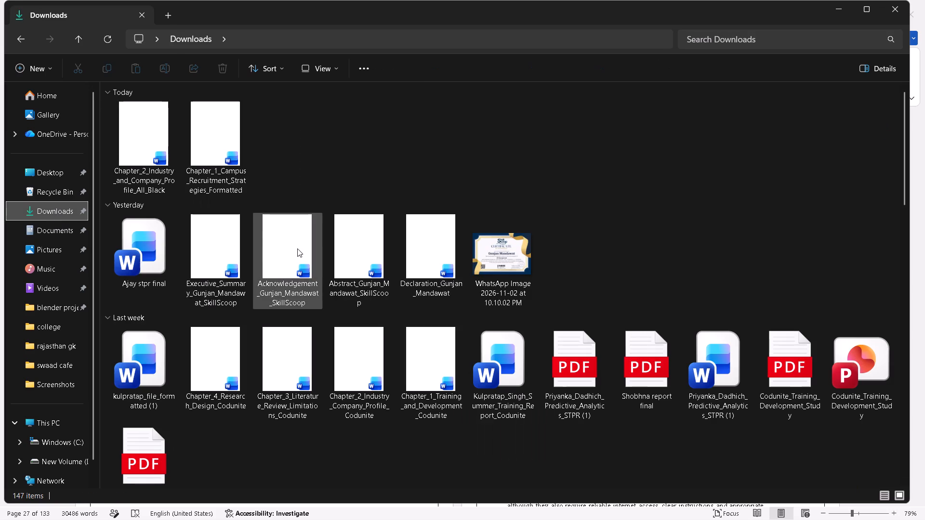
{"action": "scroll", "coordinate": [297, 248], "scroll_direction": "down", "scroll_amount": 4}
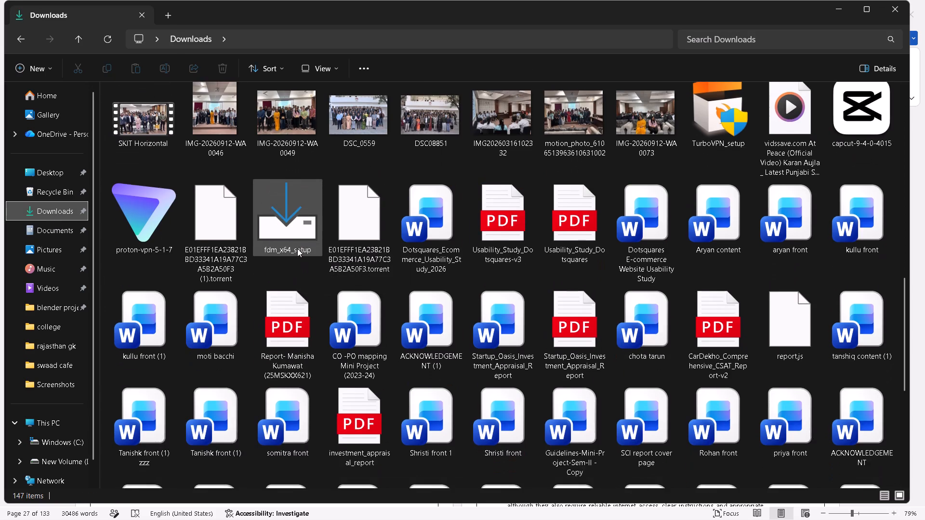
{"action": "scroll", "coordinate": [297, 248], "scroll_direction": "up", "scroll_amount": 5}
{"action": "double_click", "coordinate": [297, 248]}
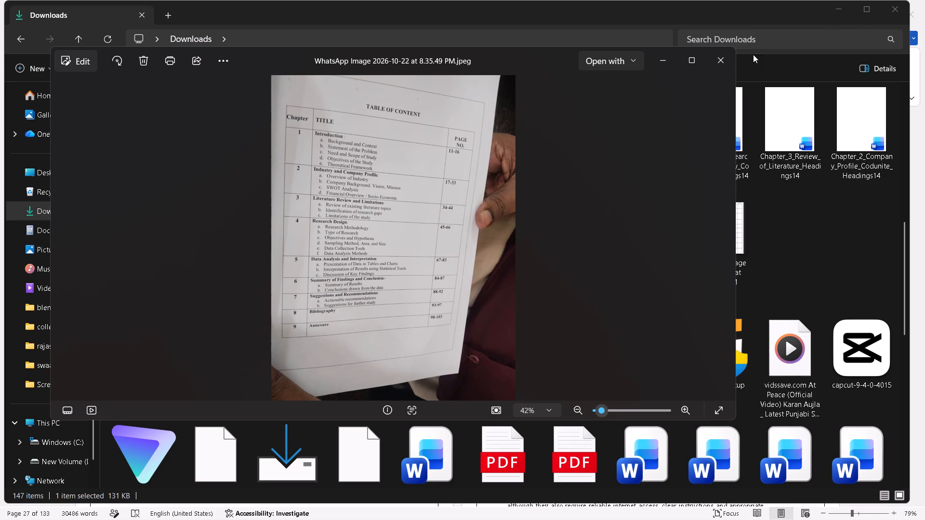
{"action": "left_click", "coordinate": [730, 63]}
{"action": "key", "text": "alt+Tab"}
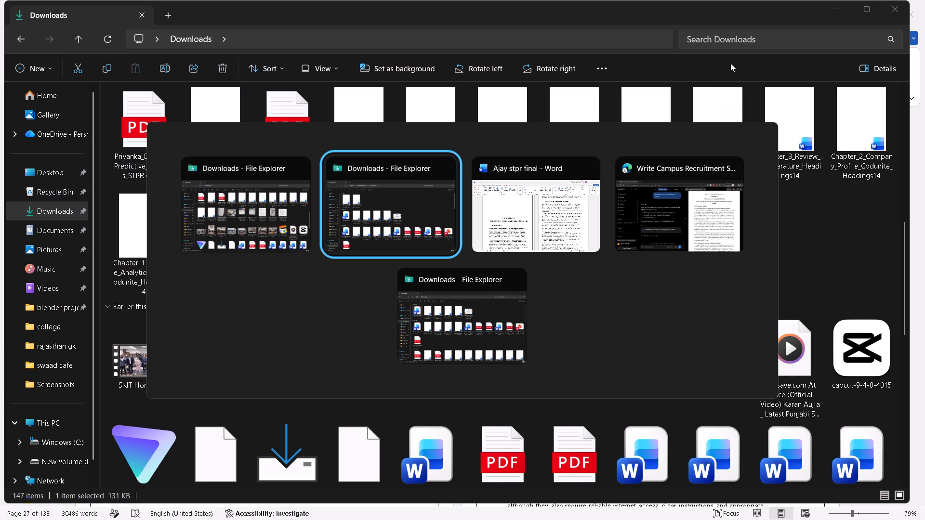
{"action": "key", "text": "alt+Tab"}
{"action": "key", "text": "alt+Tab"}
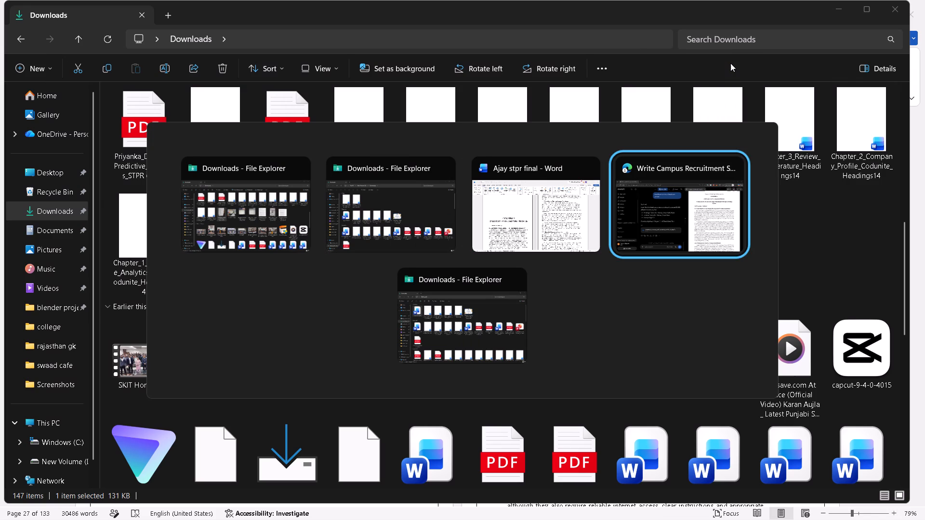
{"action": "key", "text": "alt+Tab"}
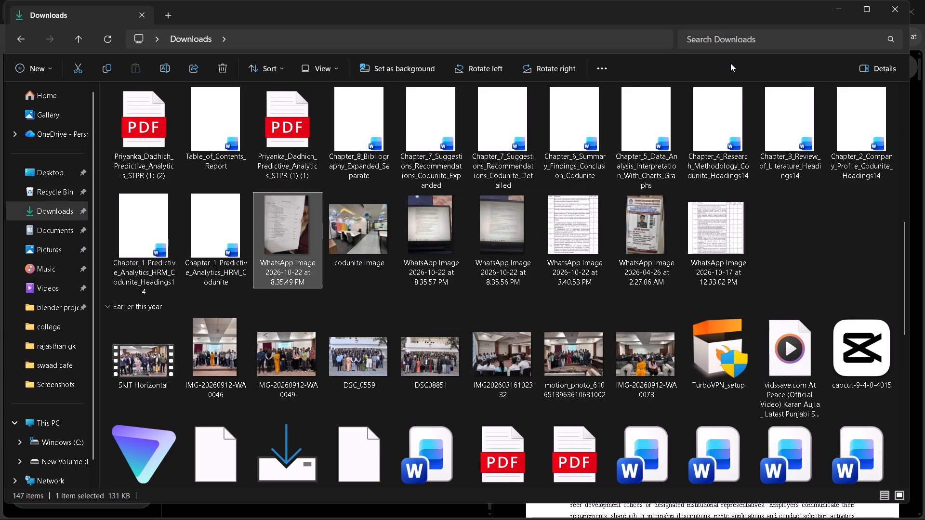
{"action": "key", "text": "alt+Tab"}
{"action": "key", "text": "alt+Tab"}
{"action": "key", "text": "alt+Tab"}
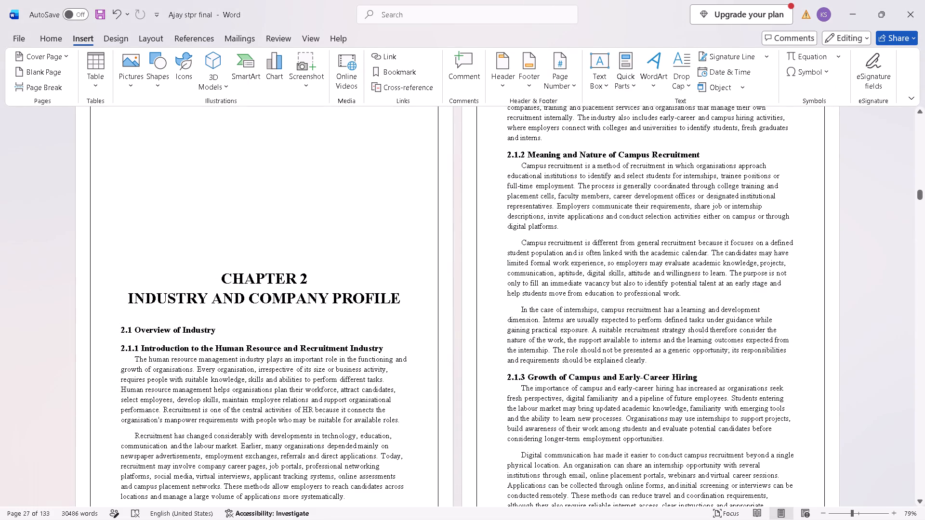
Add blank lines before 2.1 Overview of Industry to push it onto the page after the Chapter 2 title page.
{"action": "left_click", "coordinate": [120, 331]}
{"action": "key", "text": "Return"}
{"action": "key", "text": "Return"}
{"action": "key", "text": "Return"}
{"action": "key", "text": "Return"}
{"action": "key", "text": "Return"}
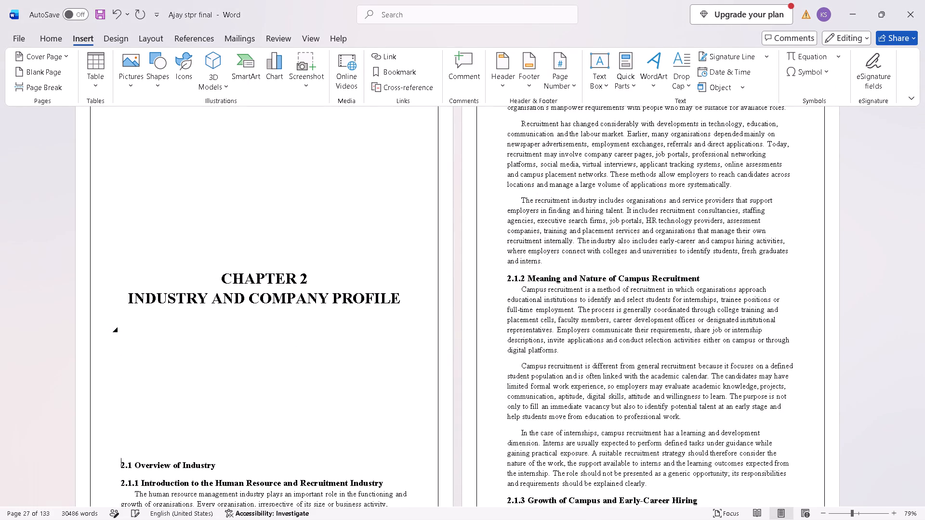
{"action": "key", "text": "Return"}
Examine the page layout around the Chapter 2 title page, the end of Chapter 1 and the start of section 2.1.
{"action": "scroll", "coordinate": [120, 331], "scroll_direction": "up", "scroll_amount": 2}
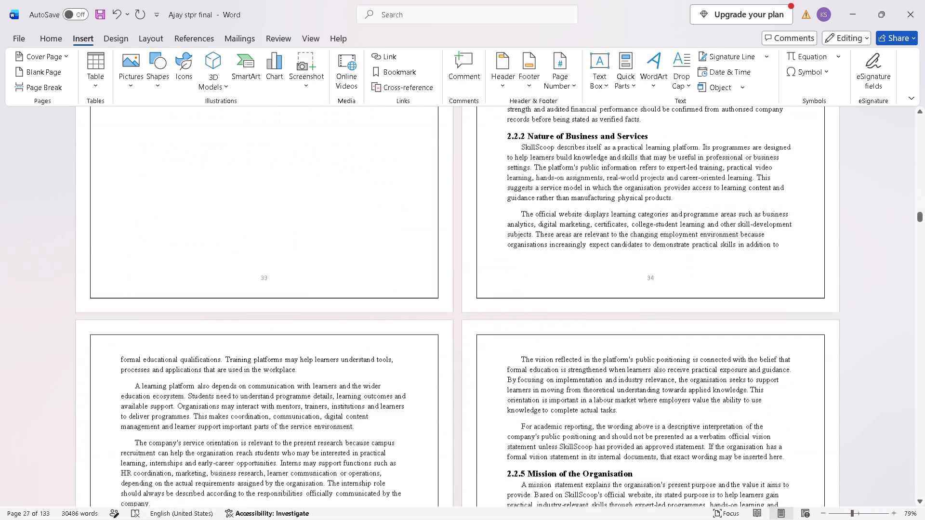
{"action": "scroll", "coordinate": [120, 331], "scroll_direction": "up", "scroll_amount": 9}
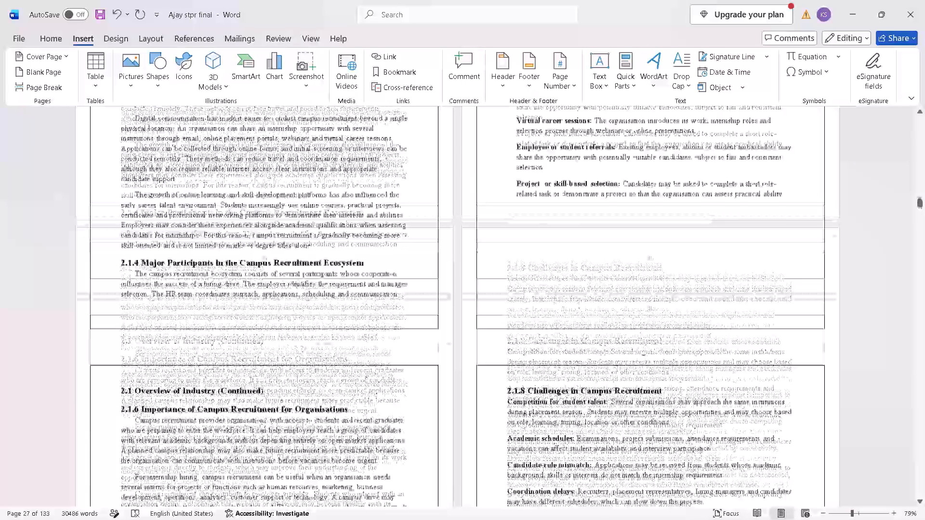
{"action": "scroll", "coordinate": [120, 331], "scroll_direction": "up", "scroll_amount": 15}
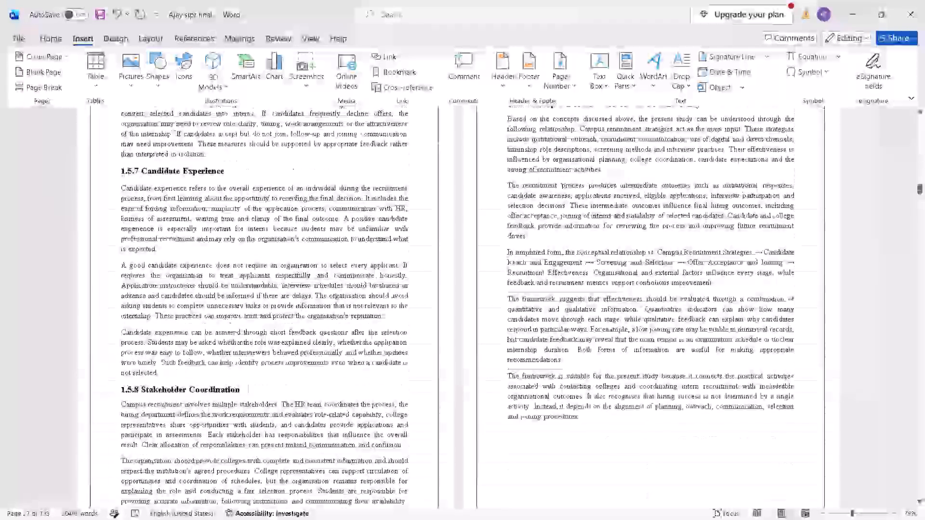
{"action": "scroll", "coordinate": [120, 331], "scroll_direction": "up", "scroll_amount": 1}
{"action": "scroll", "coordinate": [120, 331], "scroll_direction": "down", "scroll_amount": 8}
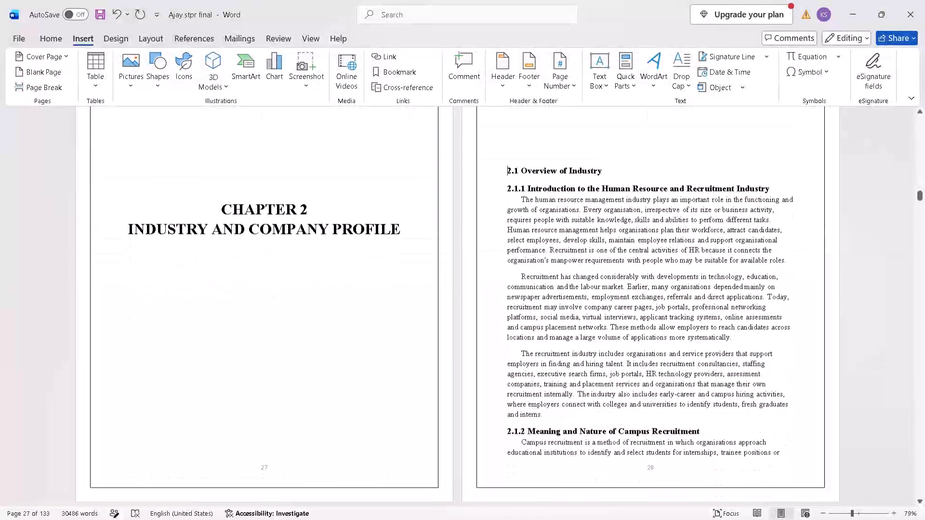
{"action": "scroll", "coordinate": [120, 331], "scroll_direction": "down", "scroll_amount": 1}
{"action": "scroll", "coordinate": [120, 331], "scroll_direction": "up", "scroll_amount": 1}
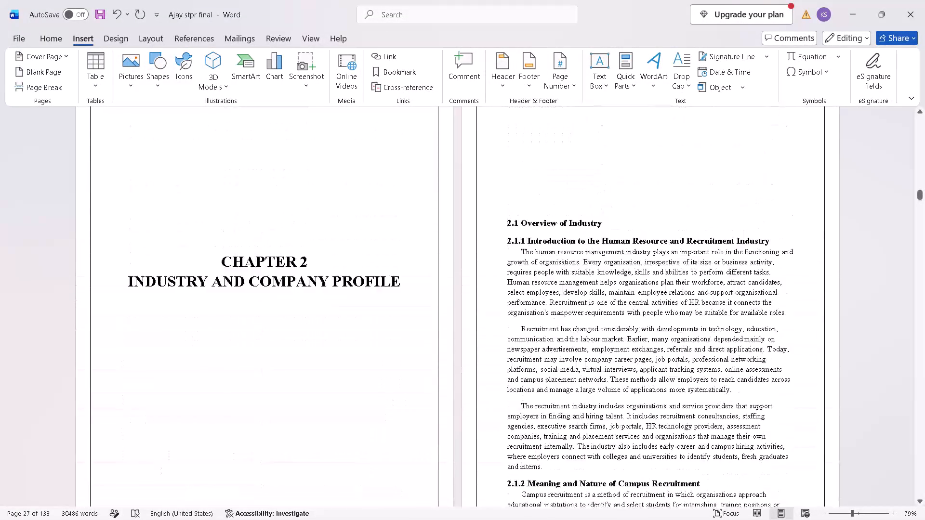
{"action": "scroll", "coordinate": [120, 331], "scroll_direction": "up", "scroll_amount": 1}
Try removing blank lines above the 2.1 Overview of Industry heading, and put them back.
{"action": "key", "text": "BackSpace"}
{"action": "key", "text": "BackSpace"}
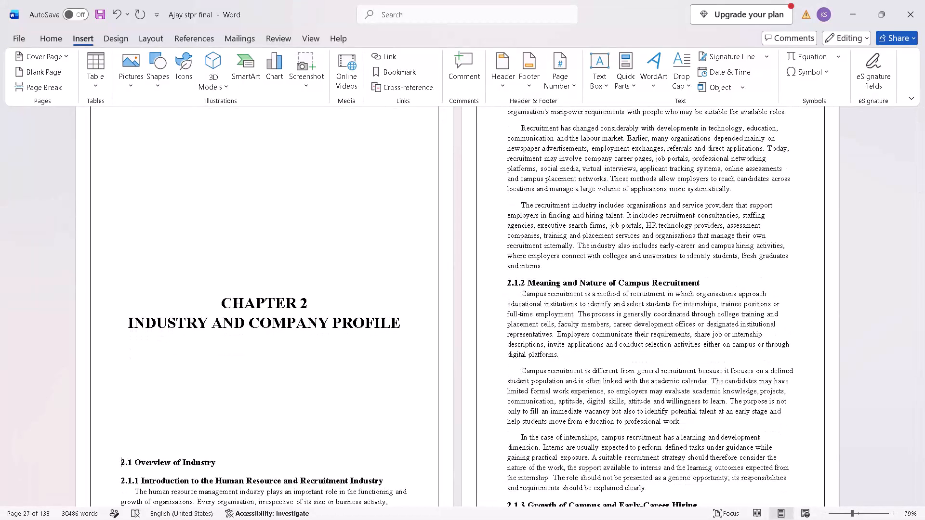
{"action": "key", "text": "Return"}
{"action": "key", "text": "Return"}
Delete a blank line above the 2.1 Overview of Industry heading.
{"action": "scroll", "coordinate": [120, 331], "scroll_direction": "up", "scroll_amount": 1}
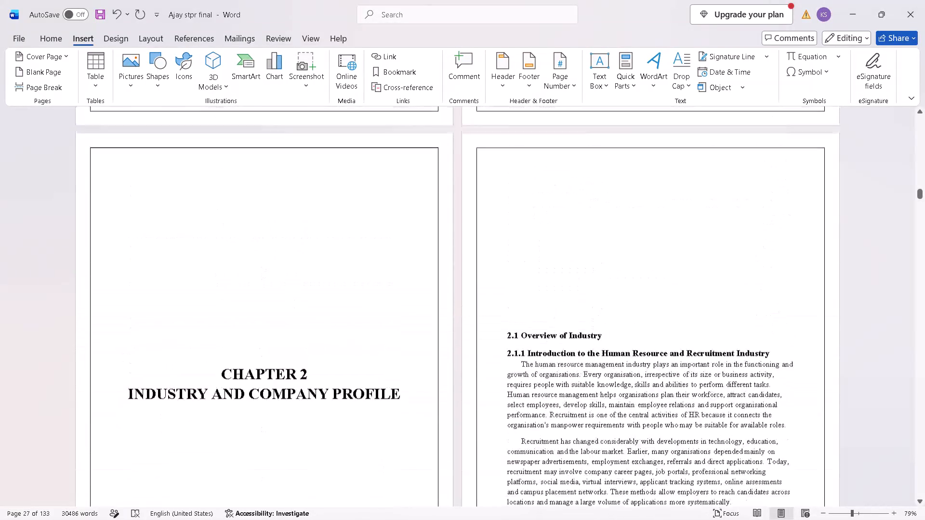
{"action": "scroll", "coordinate": [120, 331], "scroll_direction": "up", "scroll_amount": 1}
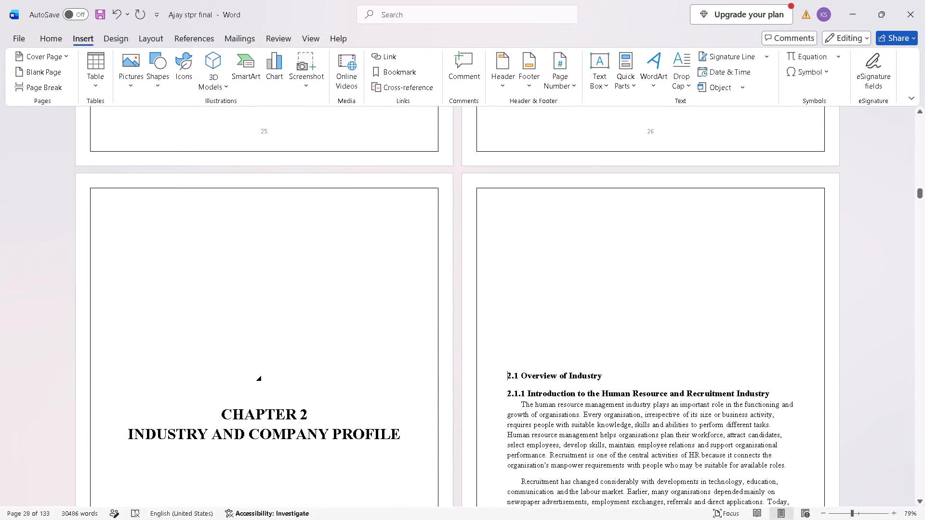
{"action": "left_click", "coordinate": [351, 364]}
{"action": "left_click", "coordinate": [584, 350]}
{"action": "key", "text": "BackSpace"}
{"action": "scroll", "coordinate": [584, 350], "scroll_direction": "down", "scroll_amount": 1}
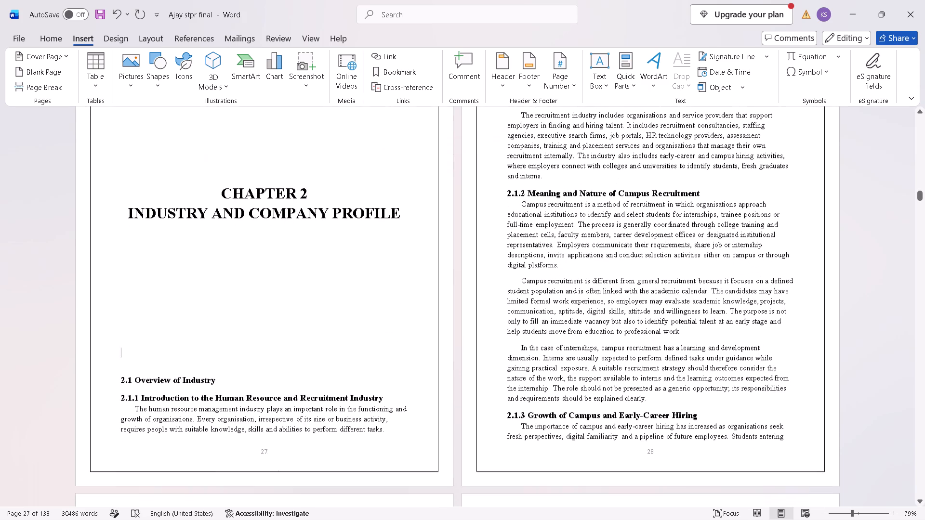
{"action": "scroll", "coordinate": [584, 350], "scroll_direction": "down", "scroll_amount": 1}
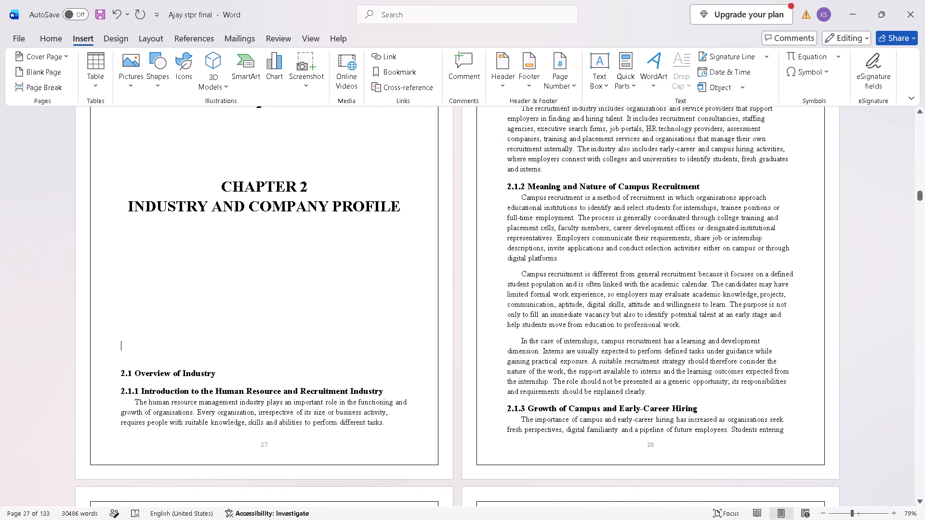
{"action": "scroll", "coordinate": [306, 116], "scroll_direction": "up", "scroll_amount": 2}
Reduce the blank lines above the CHAPTER 2 title to move the title higher on its page.
{"action": "left_click", "coordinate": [317, 291]}
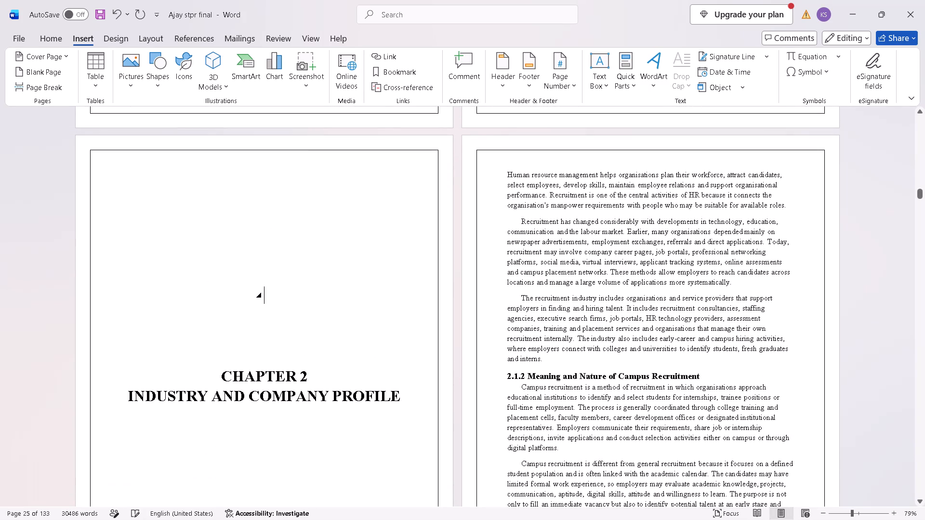
{"action": "key", "text": "BackSpace"}
{"action": "key", "text": "BackSpace"}
{"action": "key", "text": "BackSpace"}
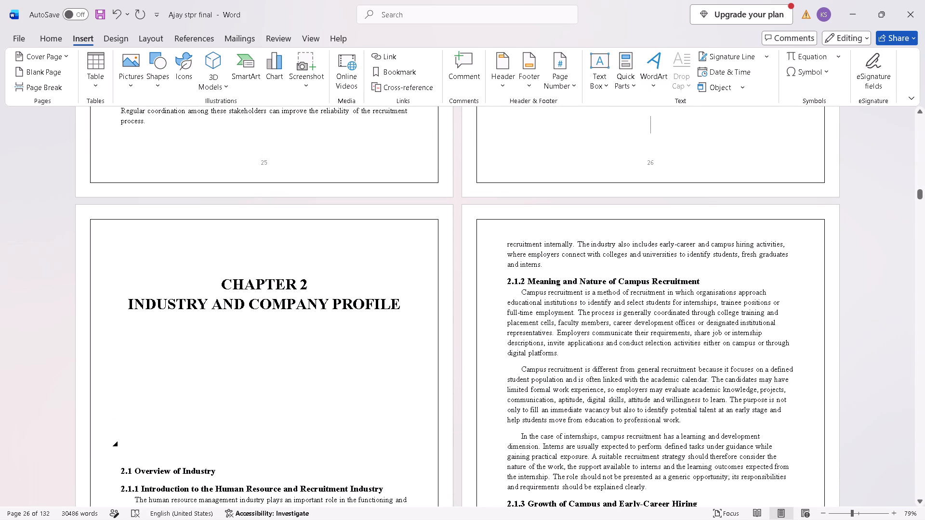
{"action": "key", "text": "Return"}
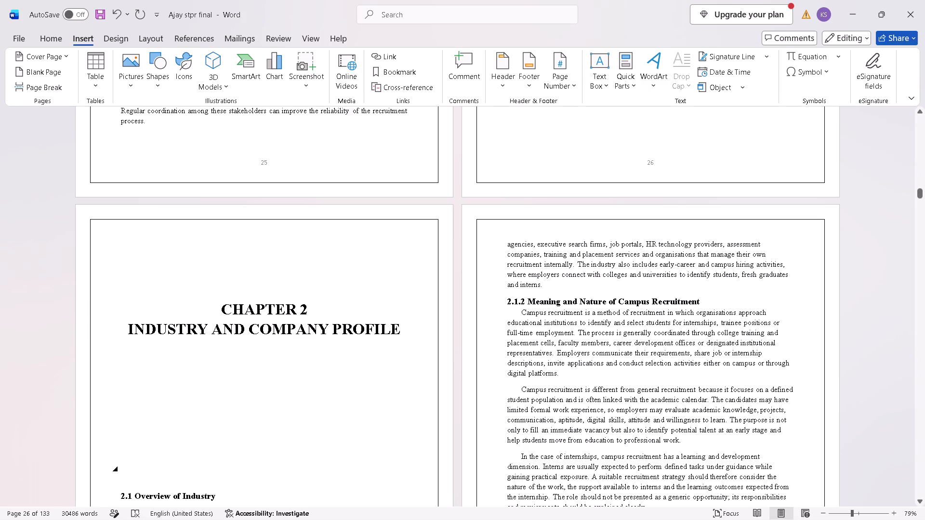
Add blank lines below the Chapter 2 title until 2.1 Overview of Industry starts at the top of the following page.
{"action": "left_click", "coordinate": [170, 465]}
{"action": "key", "text": "Return"}
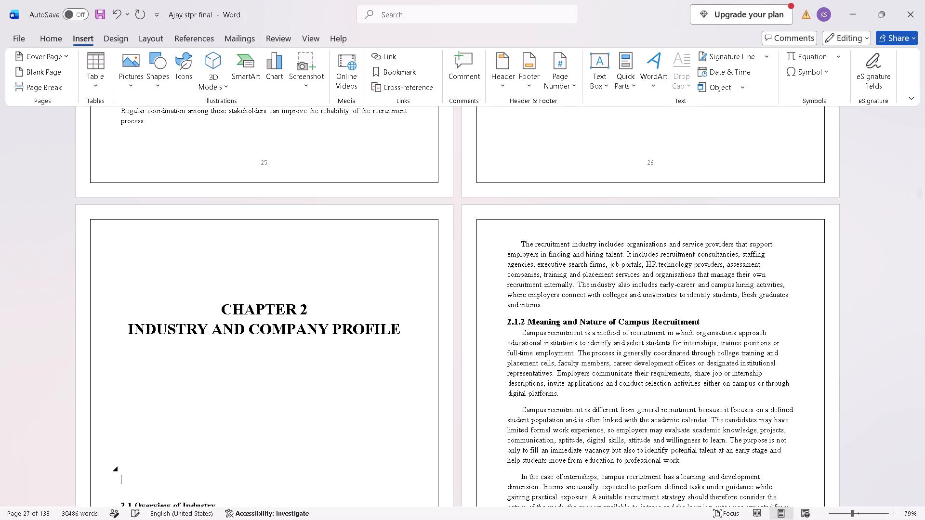
{"action": "key", "text": "Return"}
{"action": "key", "text": "Return"}
{"action": "key", "text": "Return"}
{"action": "key", "text": "Return"}
{"action": "key", "text": "Return"}
{"action": "key", "text": "Return"}
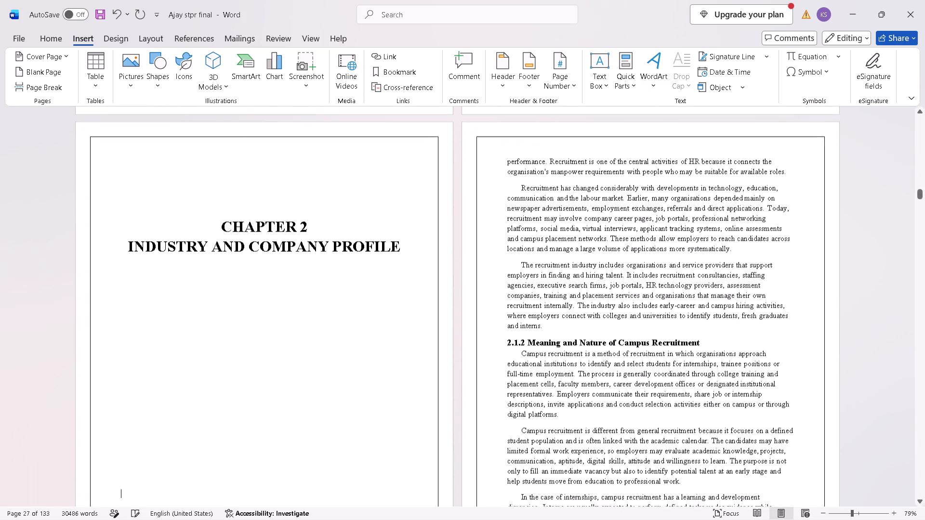
{"action": "key", "text": "Return"}
{"action": "key", "text": "Return"}
{"action": "key", "text": "Return"}
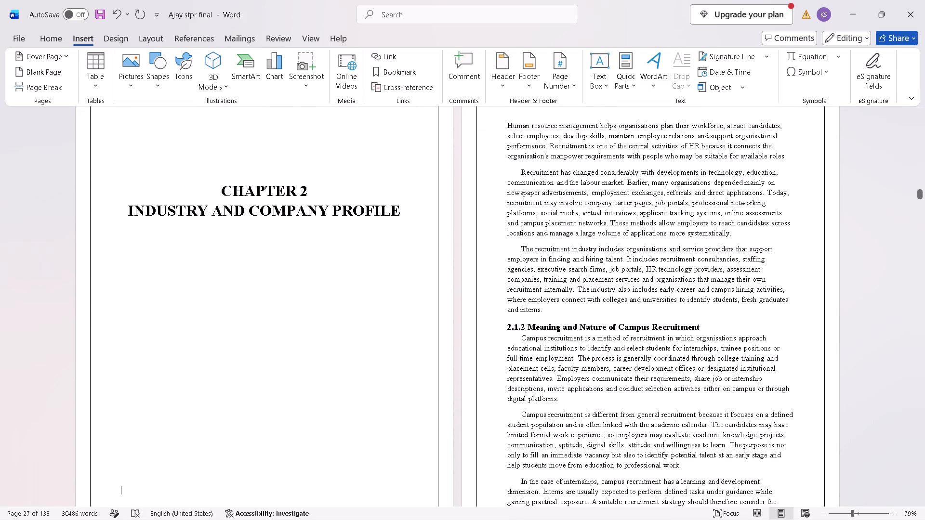
{"action": "scroll", "coordinate": [170, 465], "scroll_direction": "up", "scroll_amount": 2}
{"action": "scroll", "coordinate": [170, 465], "scroll_direction": "down", "scroll_amount": 1}
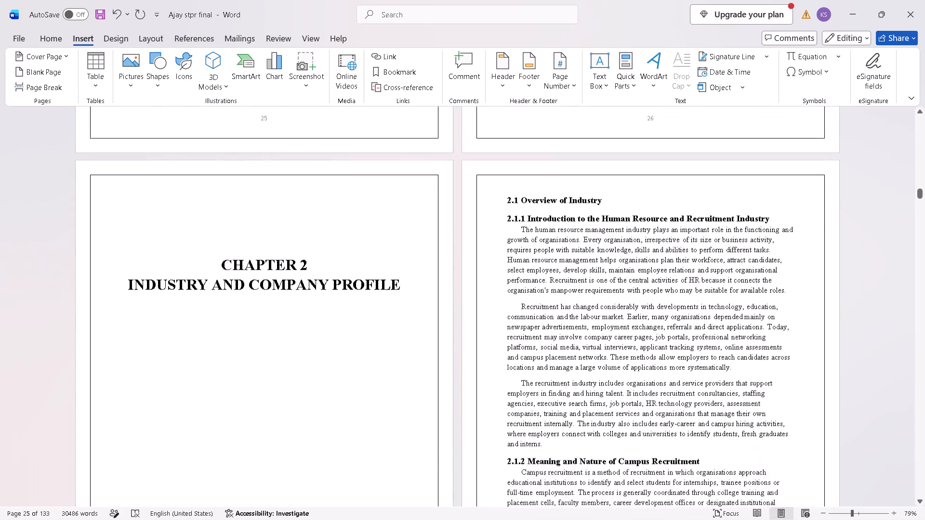
{"action": "scroll", "coordinate": [170, 465], "scroll_direction": "down", "scroll_amount": 1}
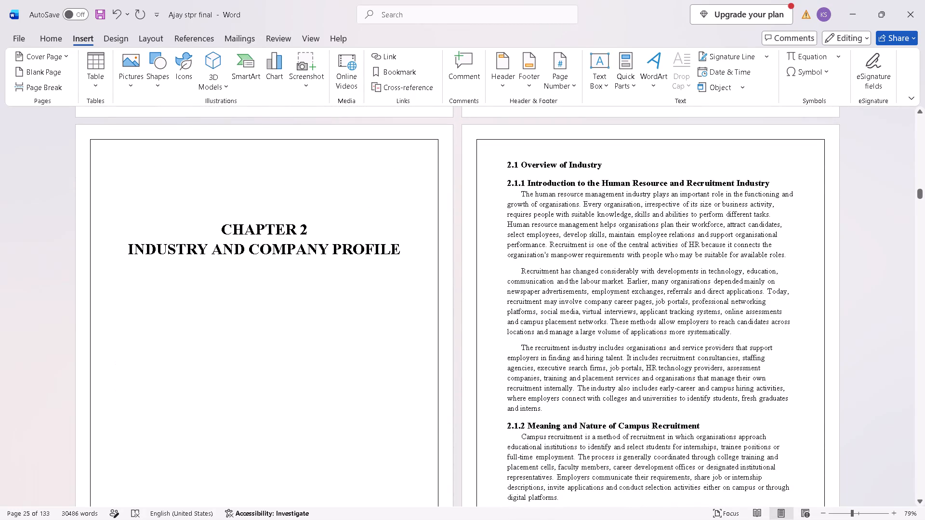
Shift the 2.1 Overview of Industry heading to the middle of its line with leading spaces.
{"action": "left_click", "coordinate": [506, 164]}
{"action": "key", "text": "space"}
{"action": "key", "text": "space"}
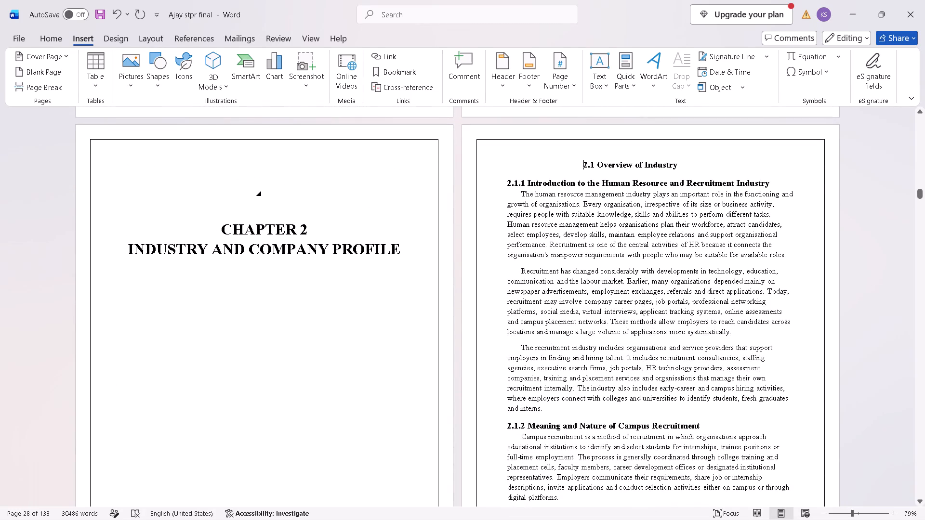
Add seven blank lines above the CHAPTER 2 title to lower it towards the middle of its page.
{"action": "left_click", "coordinate": [311, 190]}
{"action": "key", "text": "Return"}
{"action": "key", "text": "Return"}
{"action": "key", "text": "Return"}
{"action": "key", "text": "Return"}
{"action": "key", "text": "Return"}
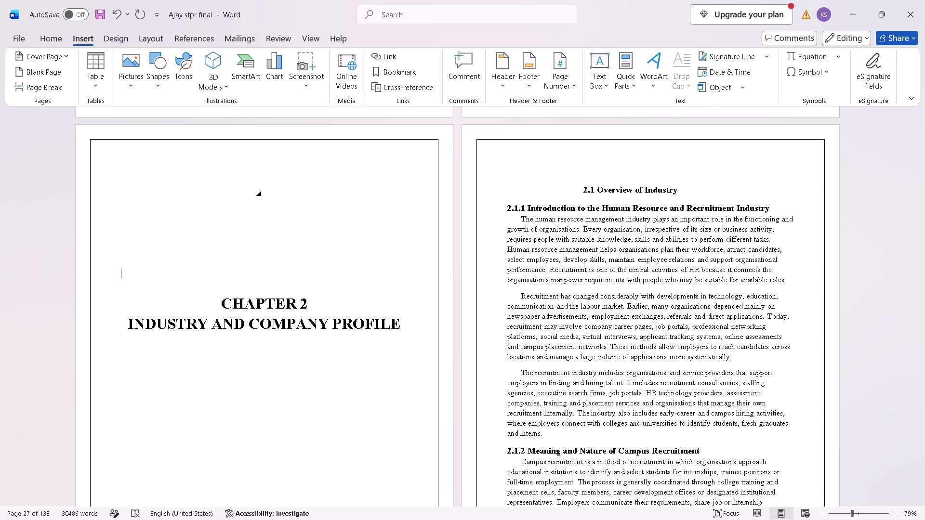
{"action": "key", "text": "Return"}
{"action": "key", "text": "Return"}
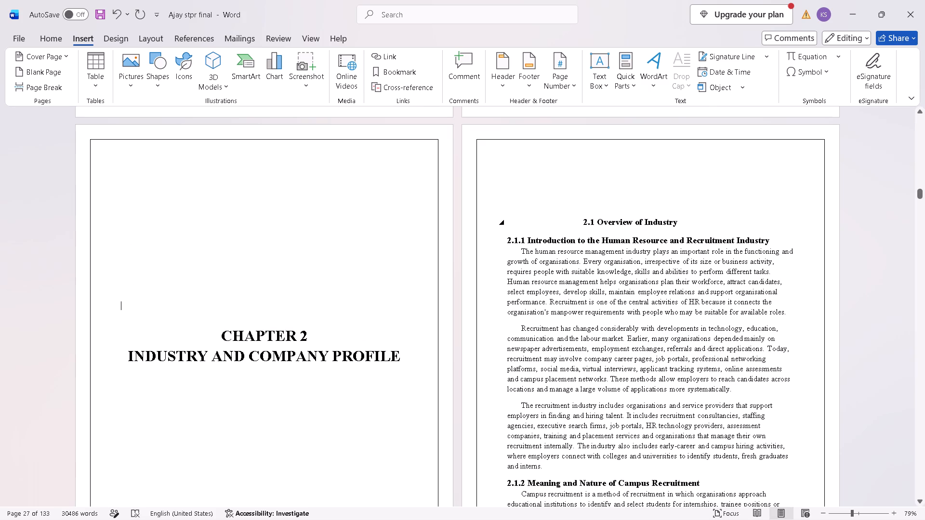
Delete surplus blank lines below the Chapter 2 title so 2.1 Overview of Industry sits at its page top, undoing the excess deletion.
{"action": "left_click", "coordinate": [619, 208]}
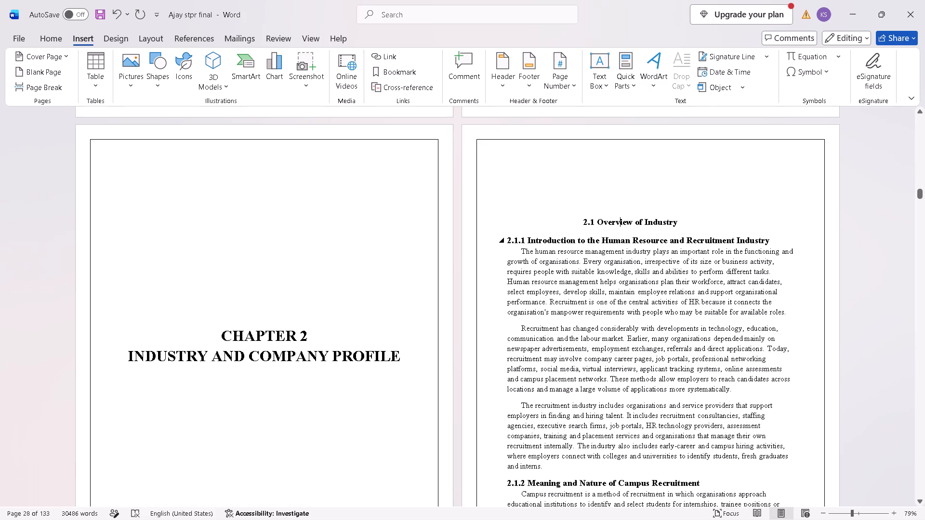
{"action": "left_click", "coordinate": [580, 214]}
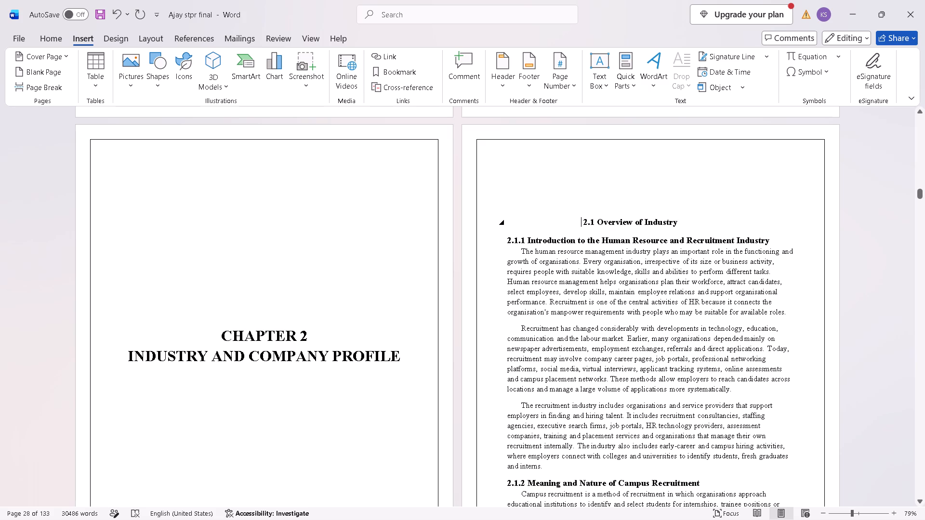
{"action": "left_click", "coordinate": [365, 461]}
{"action": "key", "text": "BackSpace"}
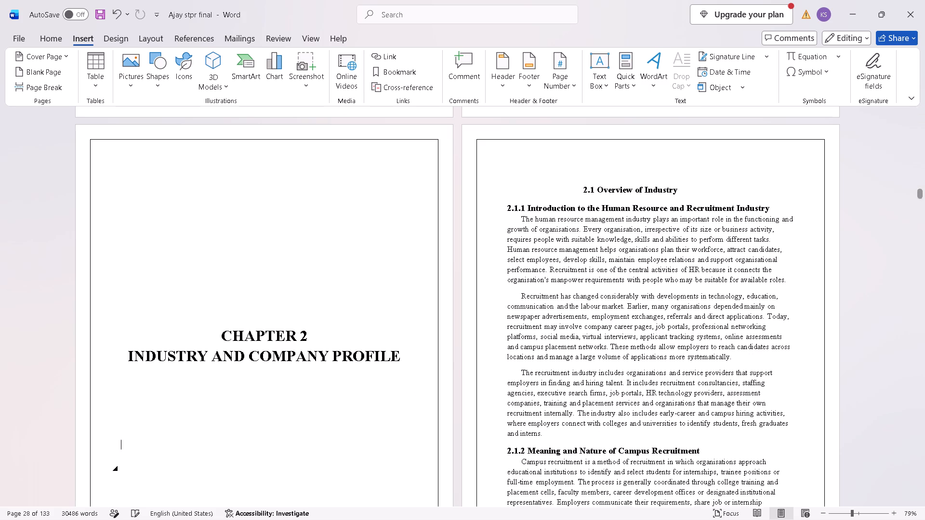
{"action": "key", "text": "BackSpace"}
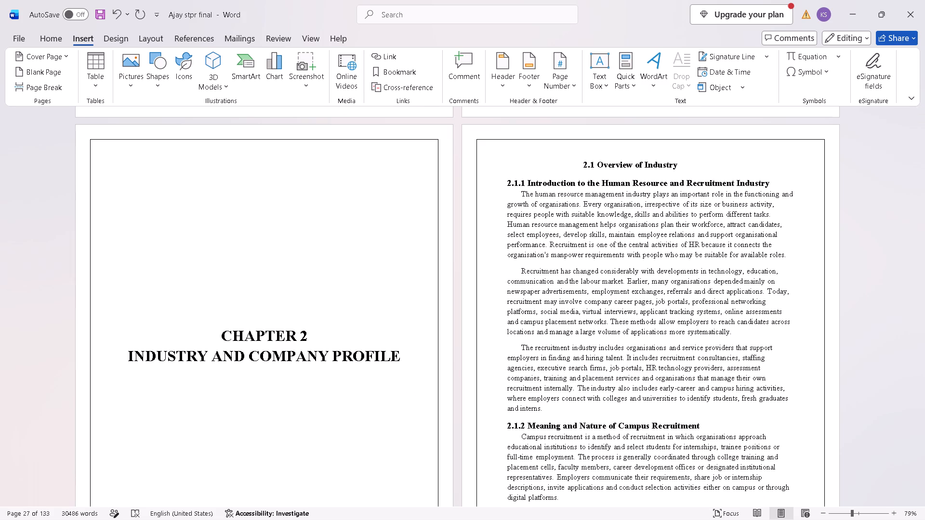
{"action": "key", "text": "BackSpace"}
{"action": "key", "text": "BackSpace"}
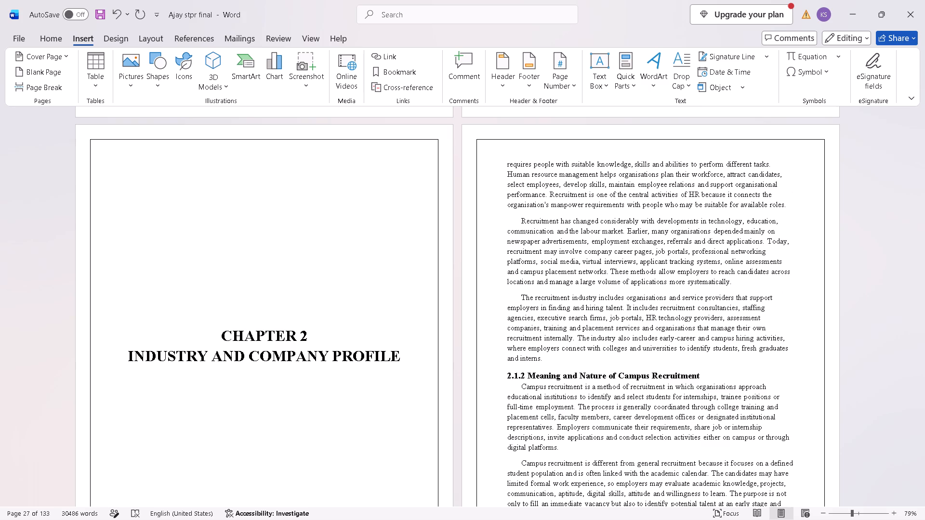
{"action": "key", "text": "ctrl+z"}
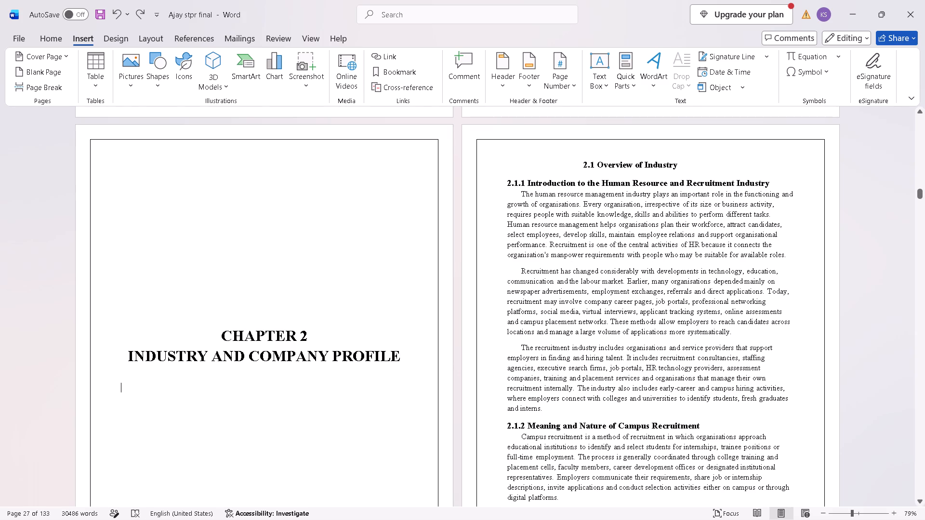
Remove the first-line indents from the three paragraphs under 2.1.1, matching the flush paragraphs of Chapter 1.
{"action": "scroll", "coordinate": [497, 343], "scroll_direction": "up", "scroll_amount": 5}
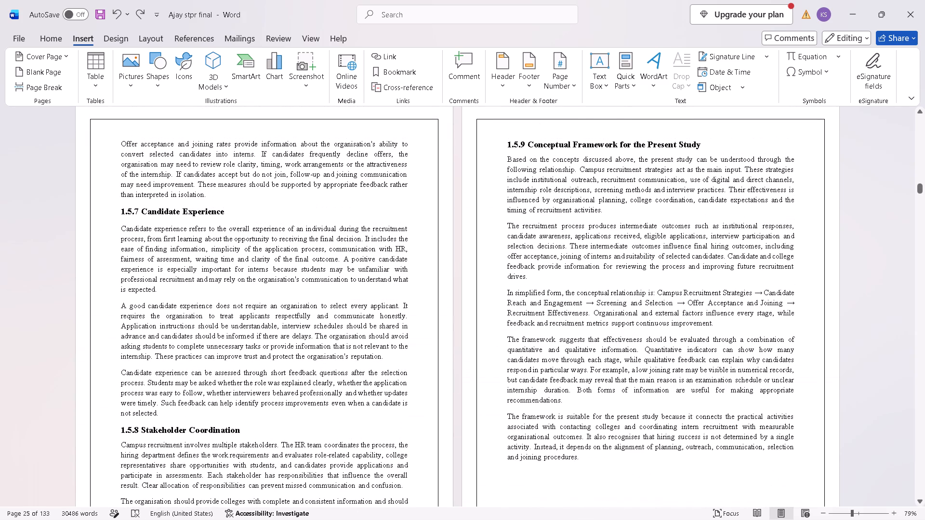
{"action": "scroll", "coordinate": [497, 343], "scroll_direction": "down", "scroll_amount": 4}
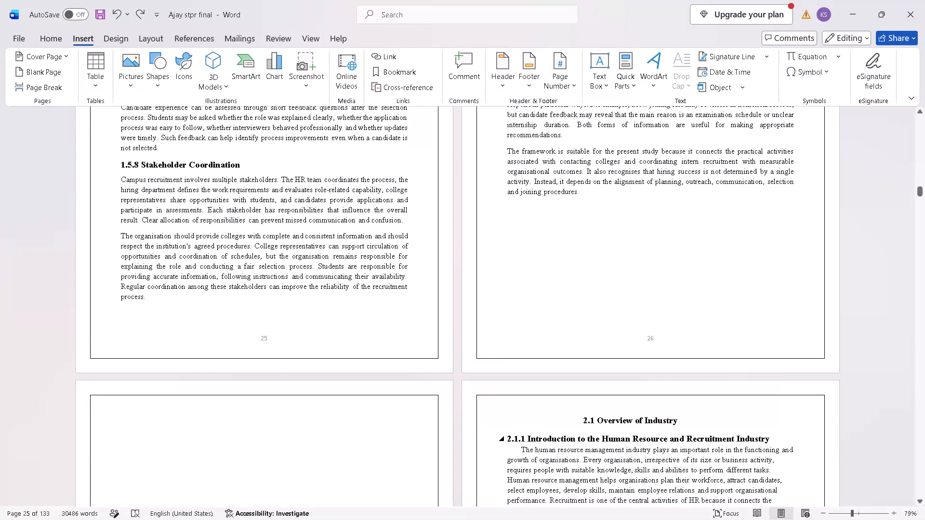
{"action": "left_click", "coordinate": [520, 450]}
{"action": "key", "text": "BackSpace"}
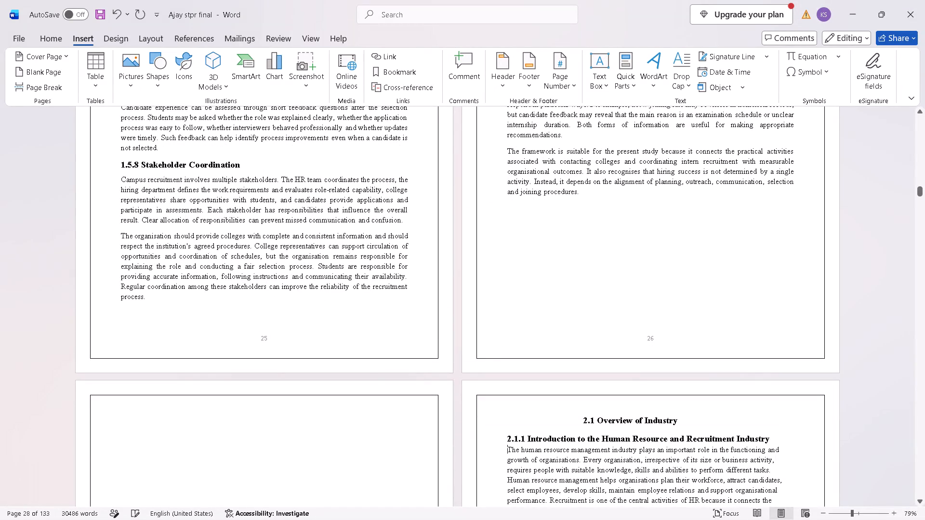
{"action": "scroll", "coordinate": [520, 450], "scroll_direction": "down", "scroll_amount": 7}
{"action": "left_click", "coordinate": [523, 387]}
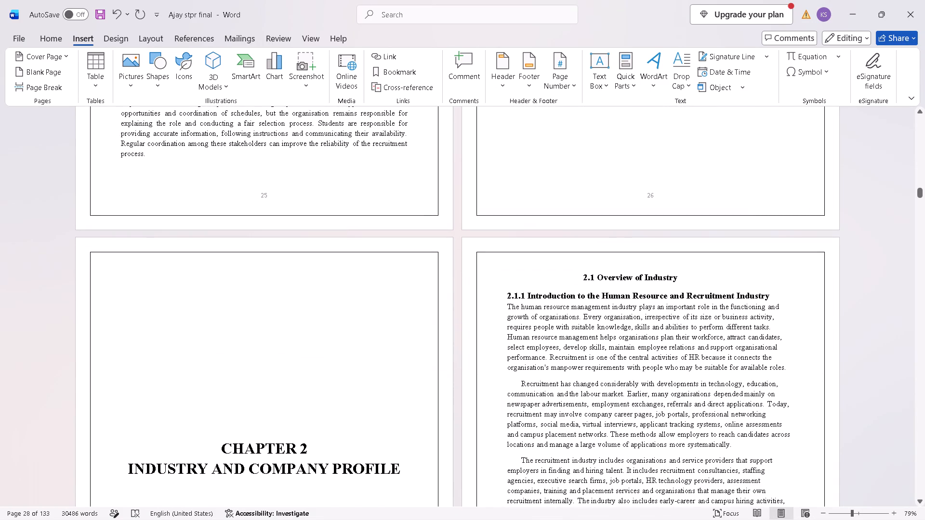
{"action": "key", "text": "BackSpace"}
{"action": "left_click", "coordinate": [520, 466]}
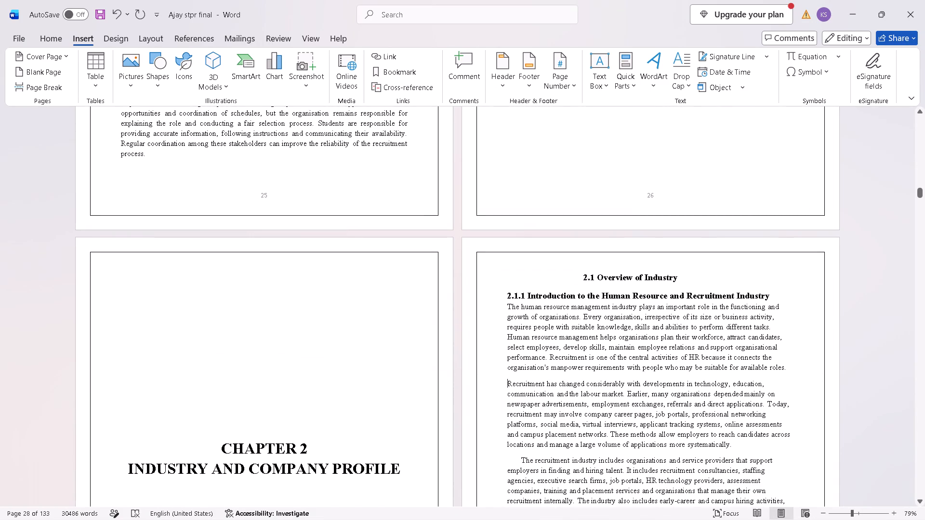
{"action": "left_click", "coordinate": [521, 463]}
{"action": "key", "text": "BackSpace"}
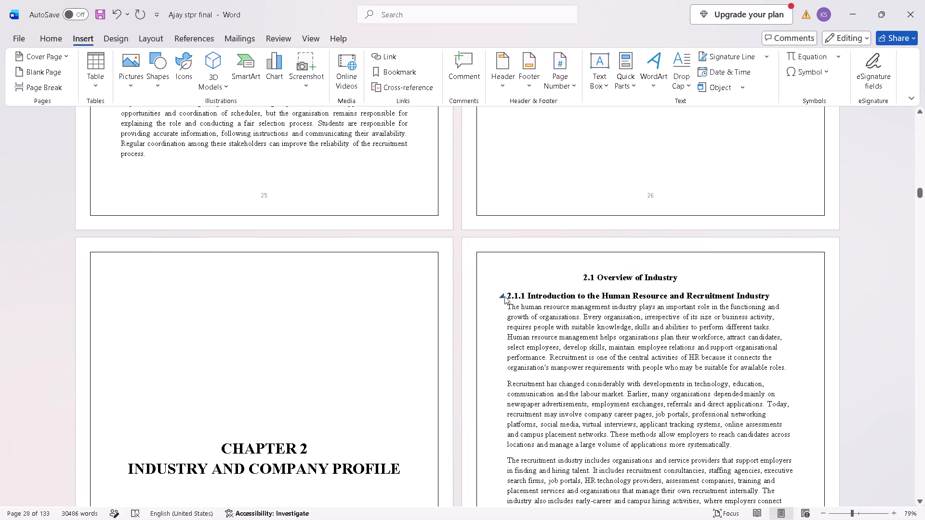
Set the line spacing of the 2.1.1 Introduction to the Human Resource and Recruitment Industry heading to 1.5.
{"action": "left_click_drag", "start_coordinate": [508, 295], "coordinate": [773, 297]}
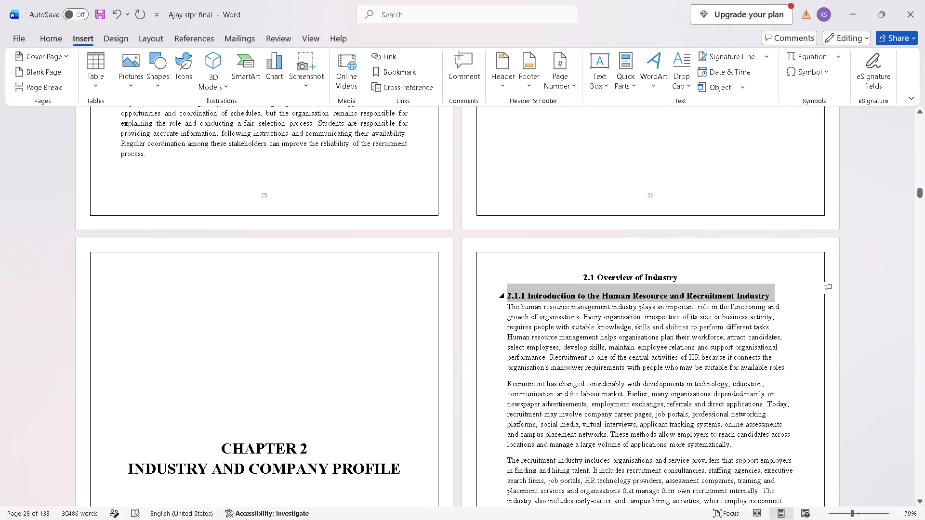
{"action": "left_click_drag", "start_coordinate": [773, 297], "coordinate": [770, 296]}
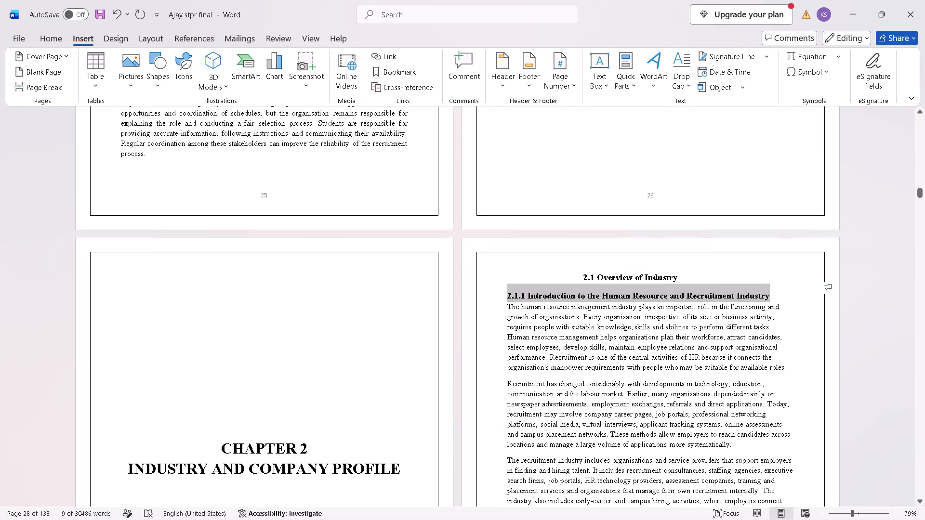
{"action": "left_click", "coordinate": [42, 41]}
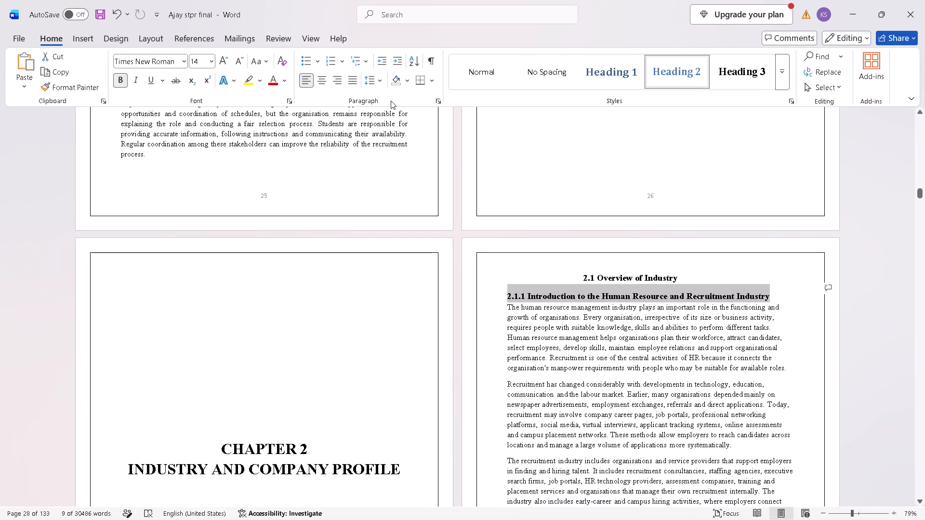
{"action": "left_click", "coordinate": [375, 80]}
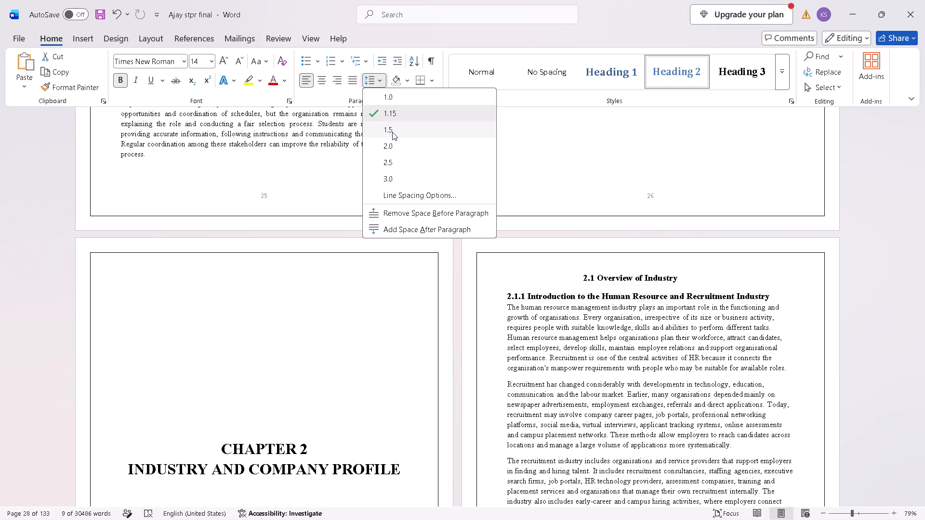
{"action": "left_click", "coordinate": [392, 132]}
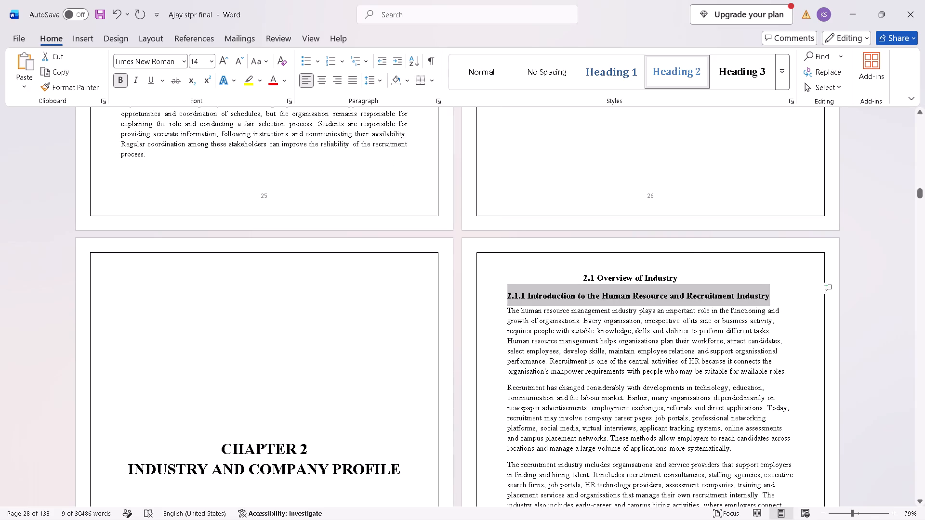
{"action": "left_click", "coordinate": [494, 296]}
{"action": "left_click", "coordinate": [544, 335]}
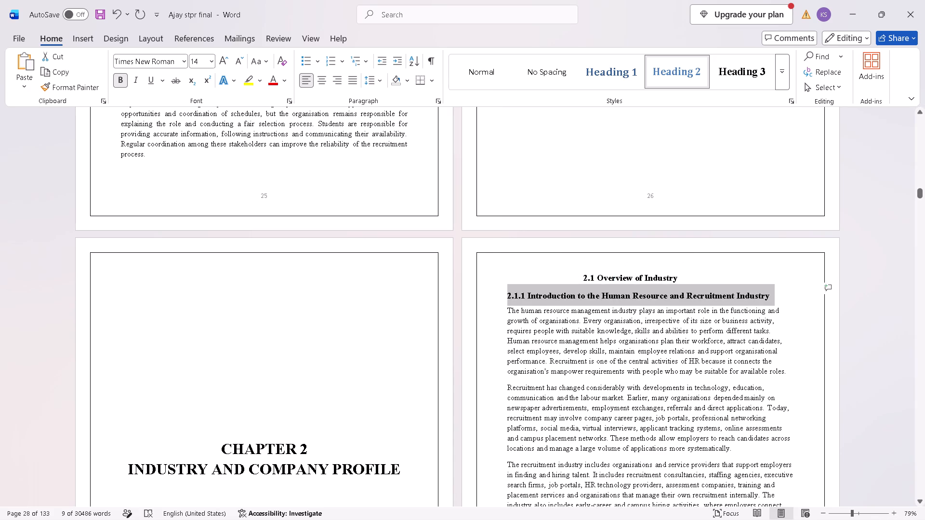
Justify the three body paragraphs under heading 2.1.1 Introduction to the Human Resource and Recruitment Industry.
{"action": "scroll", "coordinate": [544, 335], "scroll_direction": "down", "scroll_amount": 2}
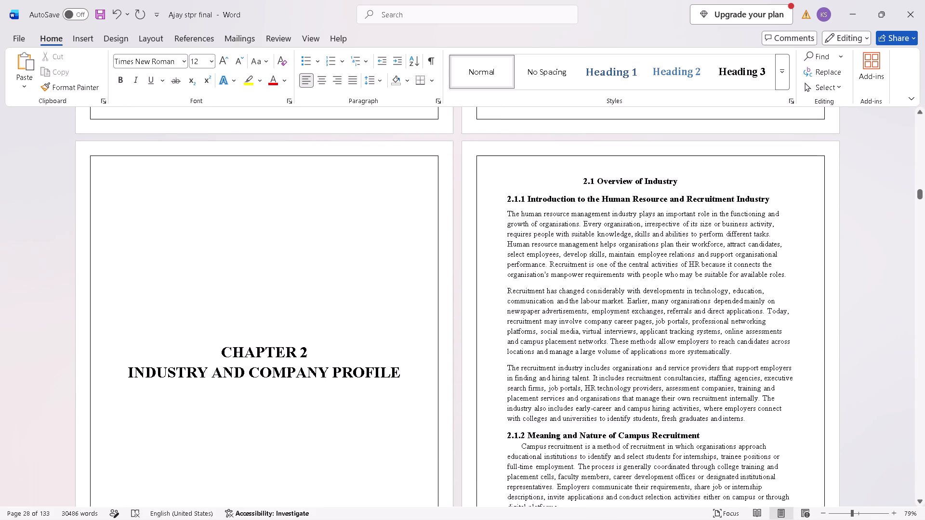
{"action": "left_click_drag", "start_coordinate": [507, 211], "coordinate": [763, 449]}
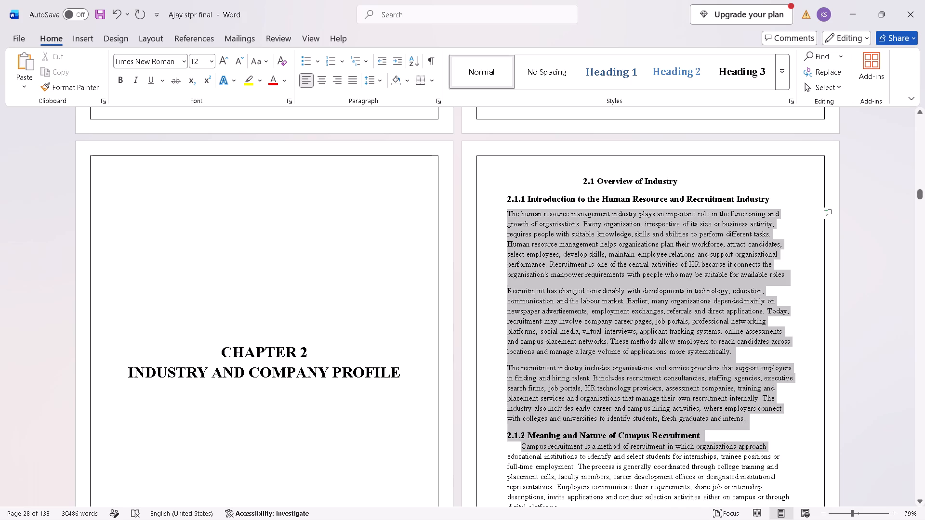
{"action": "left_click_drag", "start_coordinate": [763, 449], "coordinate": [746, 420]}
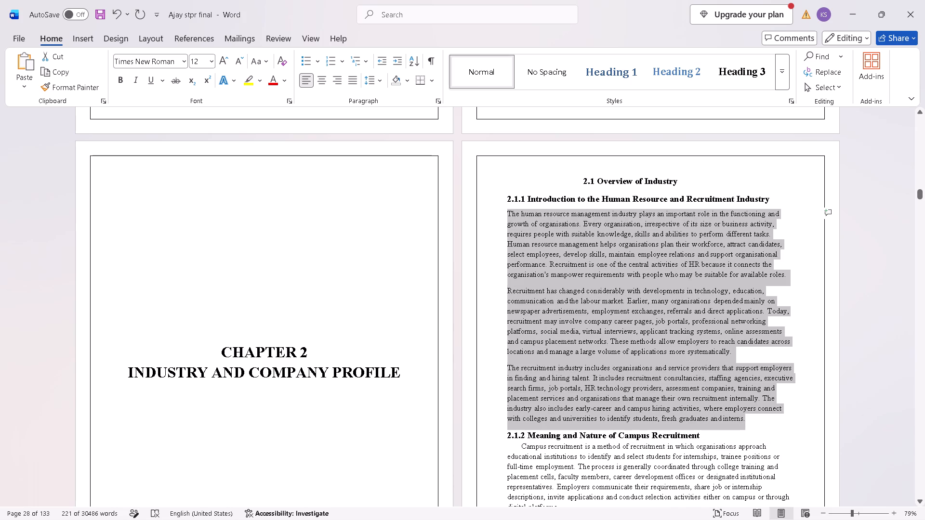
{"action": "left_click", "coordinate": [355, 80]}
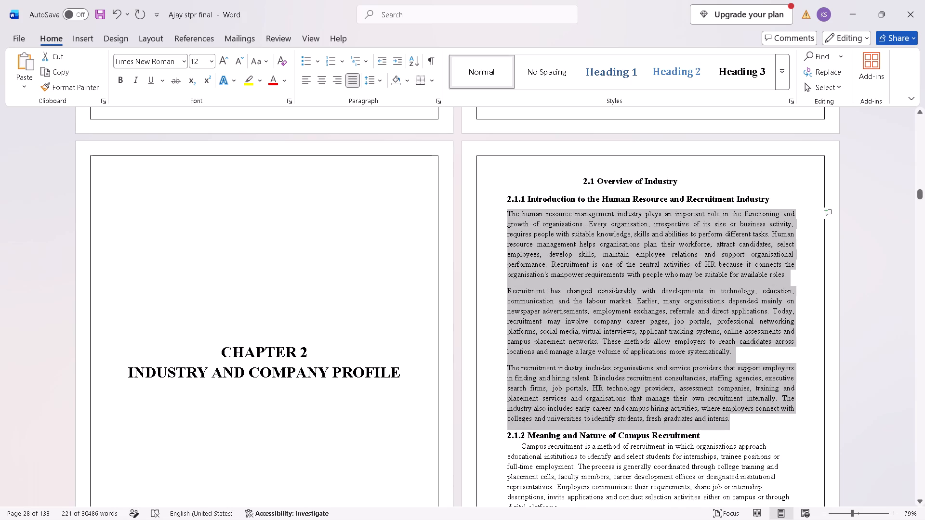
Remove the first-line indents from the three paragraphs under 2.1.2 Meaning and Nature of Campus Recruitment.
{"action": "scroll", "coordinate": [512, 360], "scroll_direction": "down", "scroll_amount": 1}
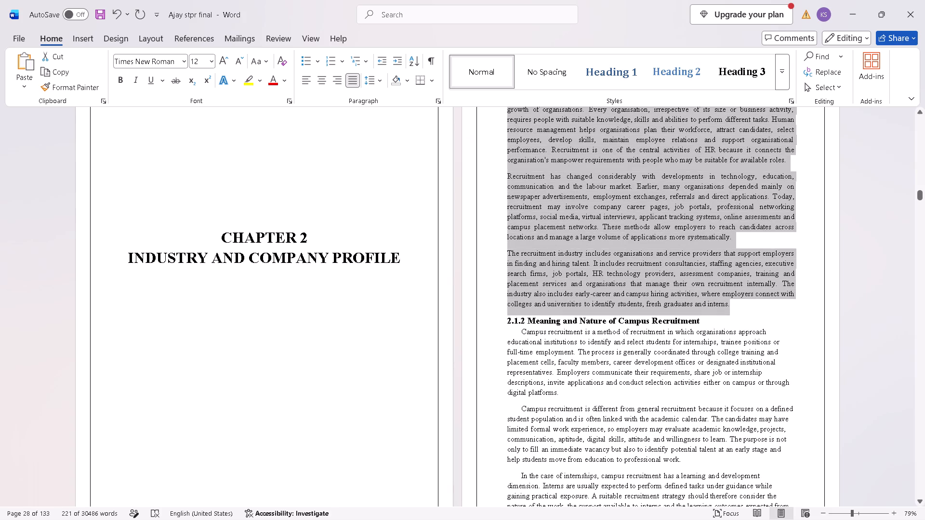
{"action": "left_click", "coordinate": [521, 333]}
{"action": "key", "text": "BackSpace"}
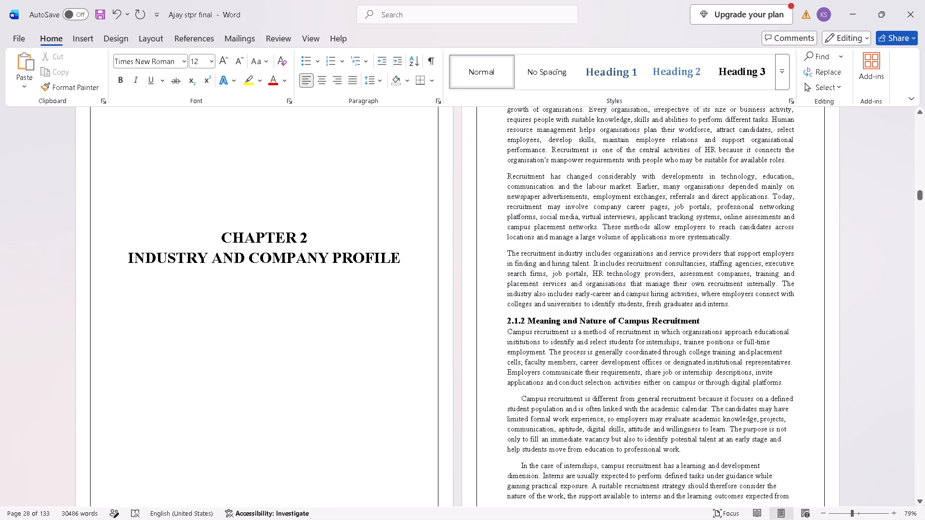
{"action": "left_click", "coordinate": [520, 397]}
{"action": "key", "text": "BackSpace"}
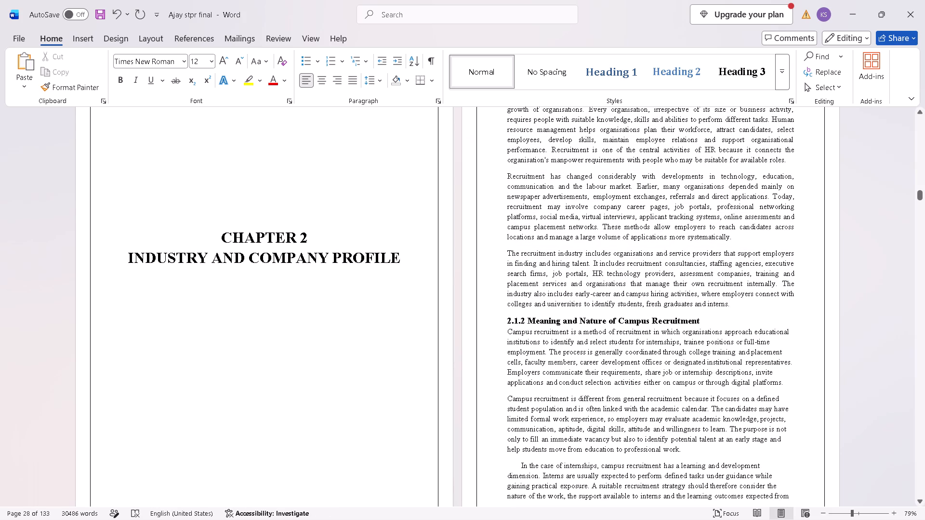
{"action": "left_click", "coordinate": [522, 471]}
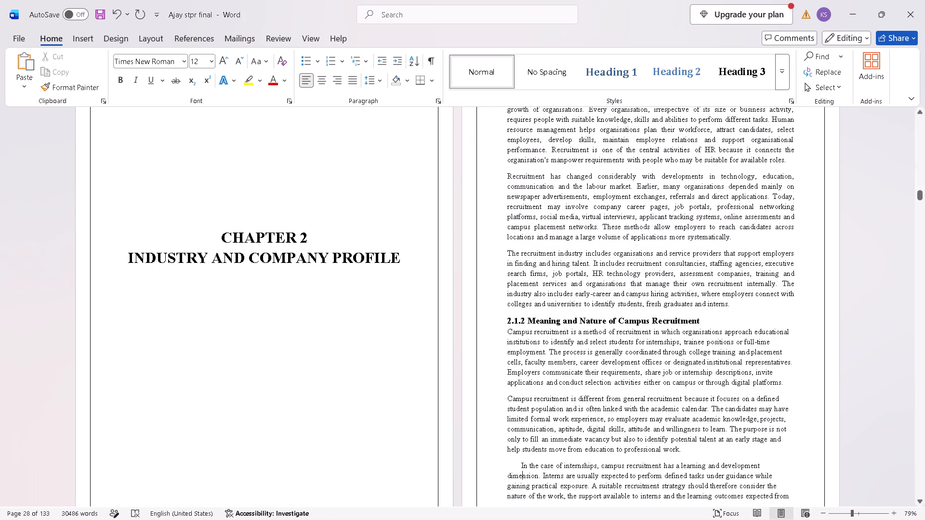
{"action": "left_click", "coordinate": [520, 467]}
{"action": "key", "text": "BackSpace"}
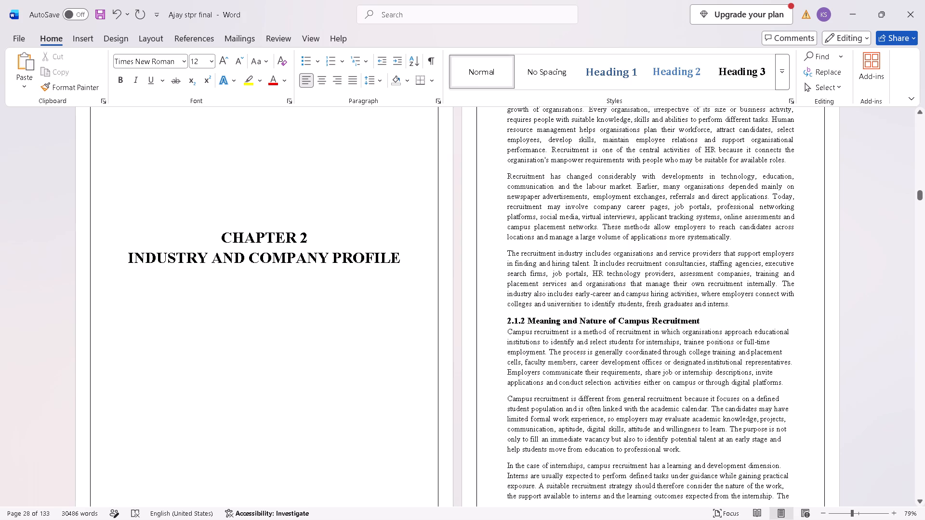
Set the line spacing of the 2.1.2 Meaning and Nature of Campus Recruitment heading to 1.5.
{"action": "left_click_drag", "start_coordinate": [699, 321], "coordinate": [498, 322]}
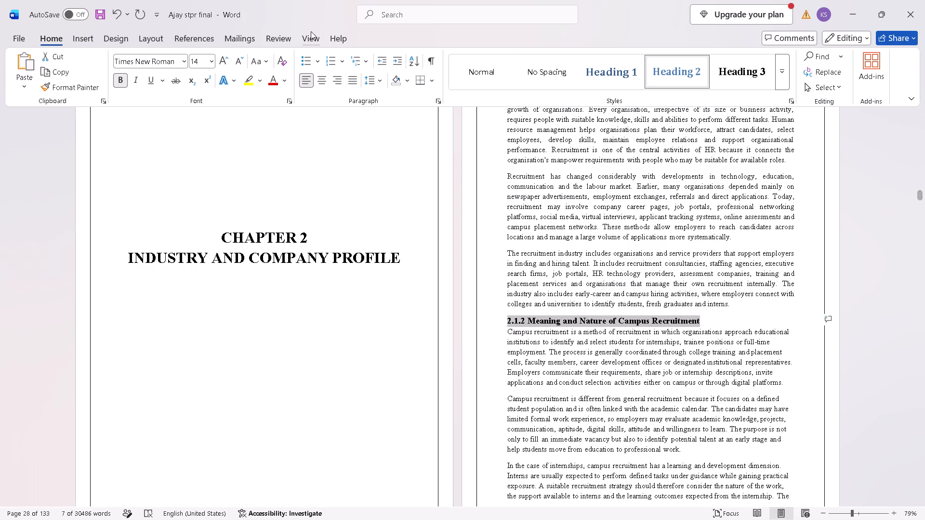
{"action": "left_click", "coordinate": [379, 81]}
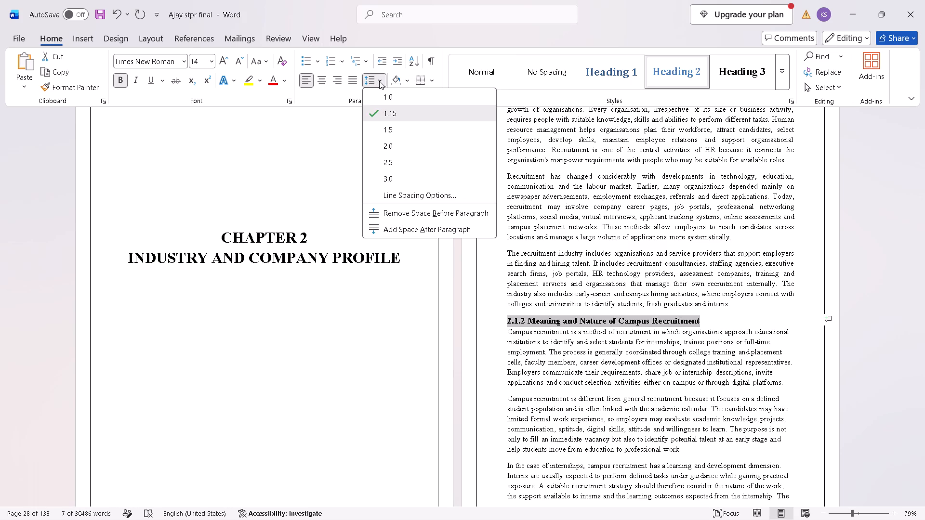
{"action": "left_click", "coordinate": [391, 133]}
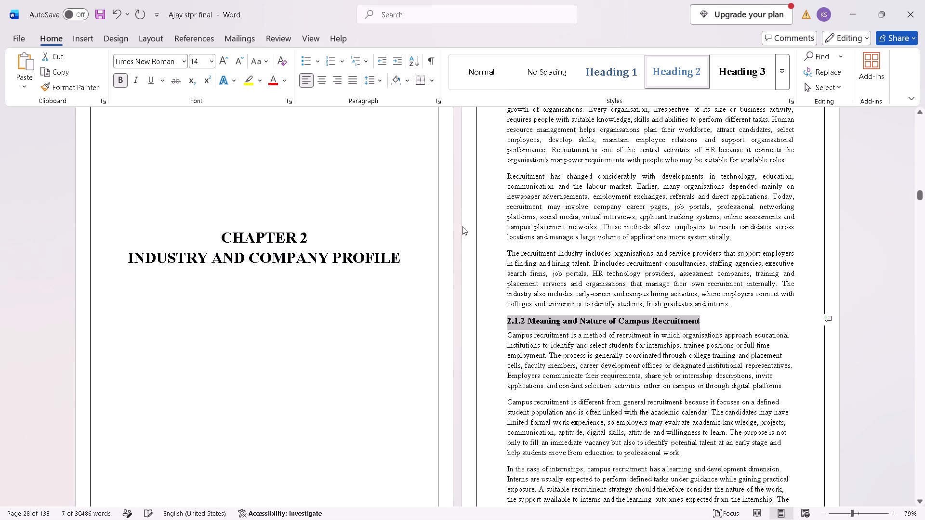
Justify the three paragraphs under 2.1.2, including the part of the last one that continues onto the following page.
{"action": "scroll", "coordinate": [487, 251], "scroll_direction": "down", "scroll_amount": 2}
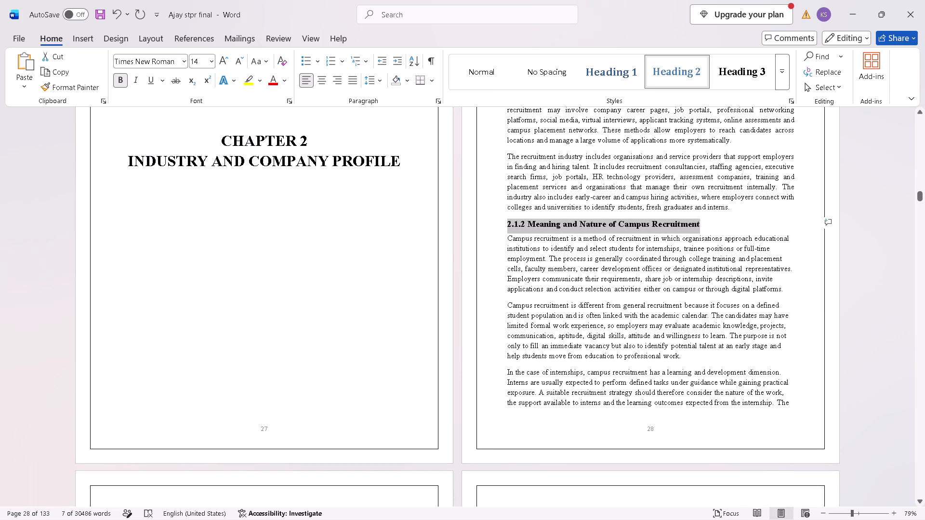
{"action": "scroll", "coordinate": [517, 245], "scroll_direction": "down", "scroll_amount": 1}
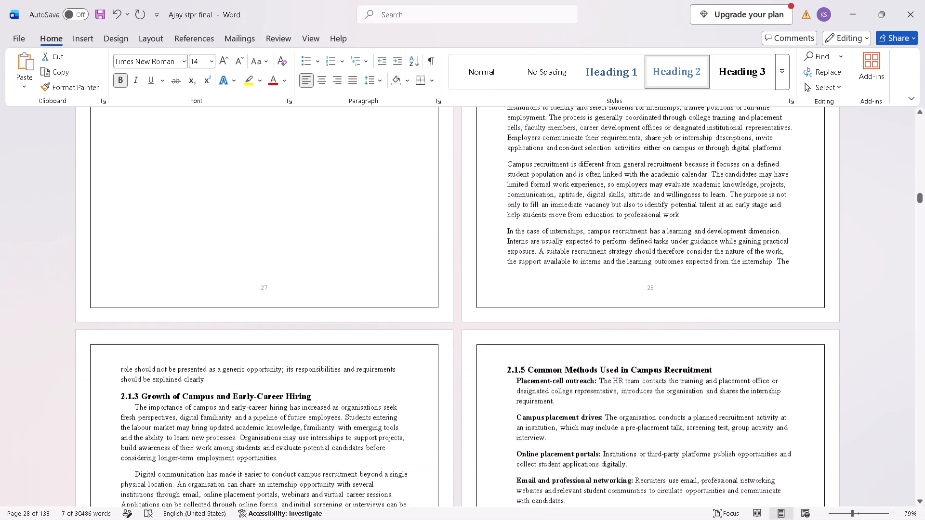
{"action": "scroll", "coordinate": [517, 245], "scroll_direction": "down", "scroll_amount": 1}
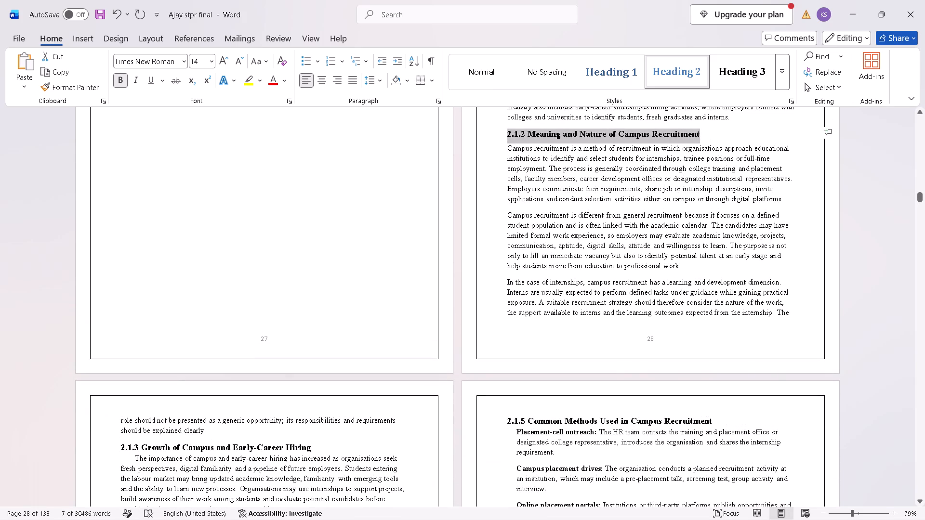
{"action": "left_click_drag", "start_coordinate": [505, 152], "coordinate": [782, 317]}
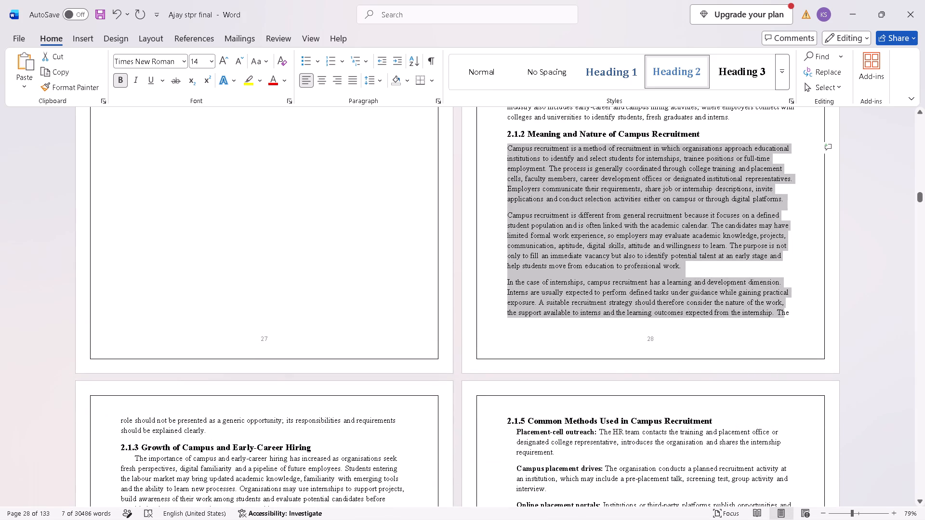
{"action": "left_click_drag", "start_coordinate": [782, 317], "coordinate": [206, 431]}
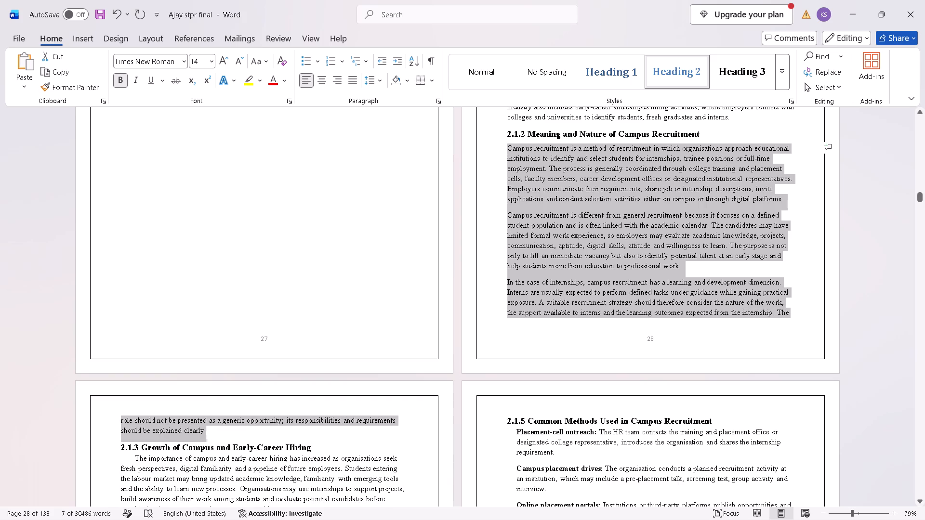
{"action": "left_click_drag", "start_coordinate": [206, 431], "coordinate": [208, 430]}
{"action": "left_click_drag", "start_coordinate": [208, 430], "coordinate": [207, 430]}
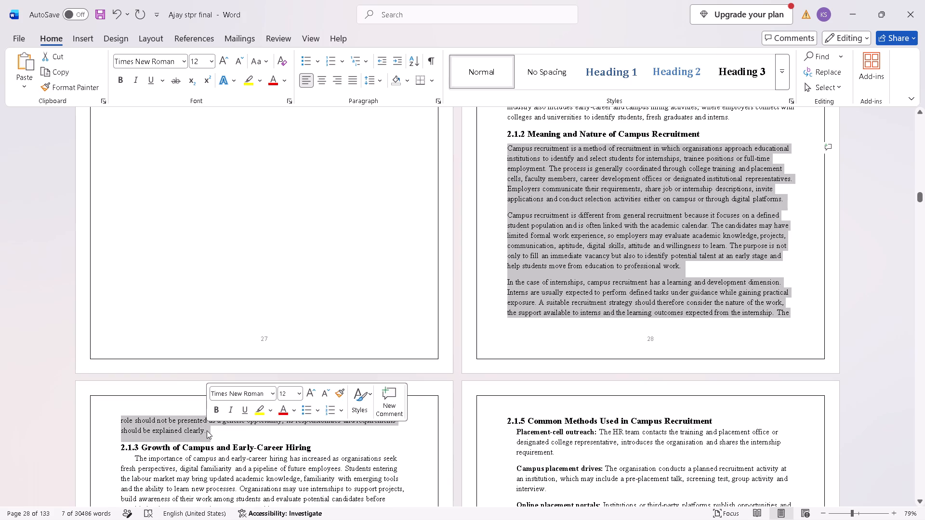
{"action": "left_click", "coordinate": [355, 81]}
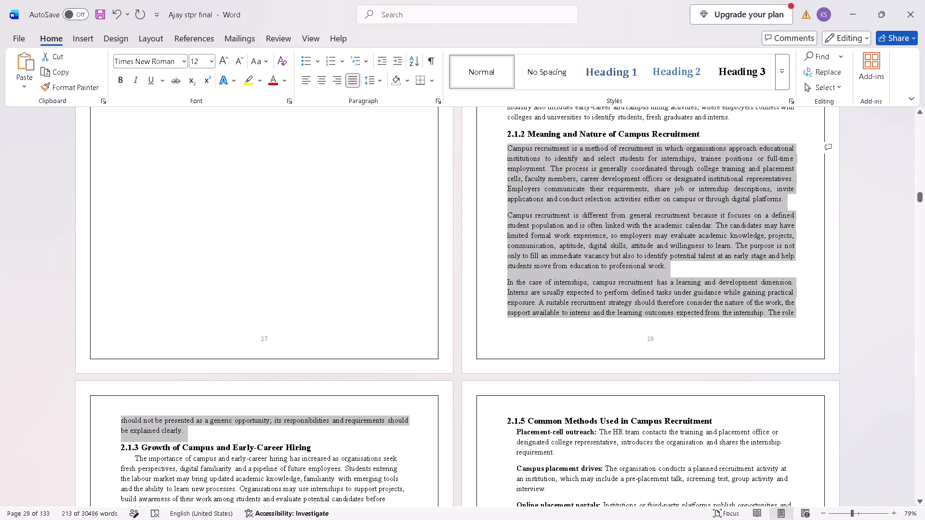
Compare the layout of the last Chapter 1 pages with the reformatted paragraphs under 2.1.1 and 2.1.2.
{"action": "scroll", "coordinate": [461, 244], "scroll_direction": "up", "scroll_amount": 5}
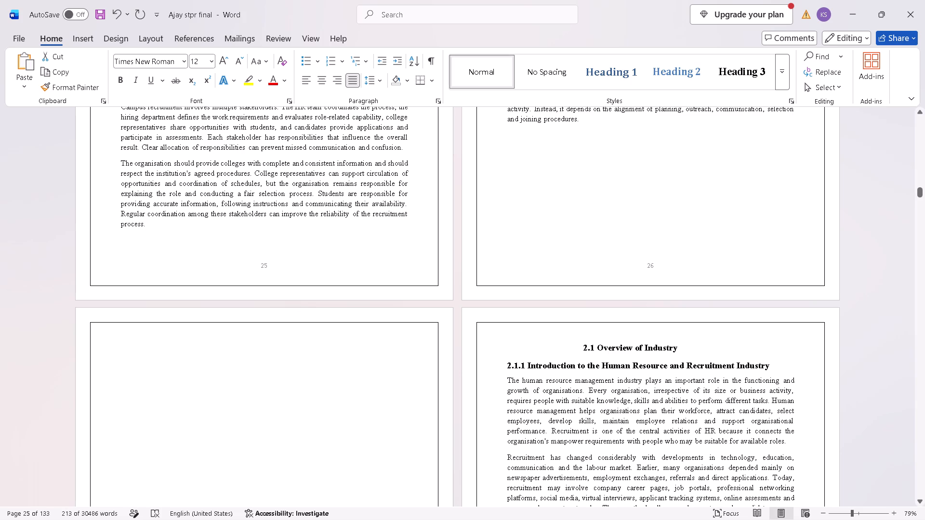
{"action": "scroll", "coordinate": [753, 450], "scroll_direction": "up", "scroll_amount": 2}
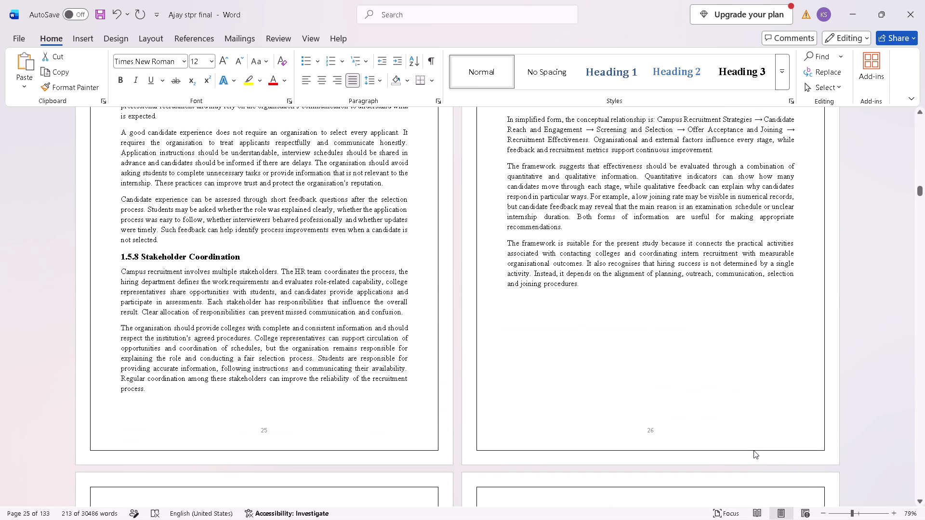
{"action": "scroll", "coordinate": [753, 450], "scroll_direction": "up", "scroll_amount": 6}
{"action": "scroll", "coordinate": [753, 450], "scroll_direction": "down", "scroll_amount": 7}
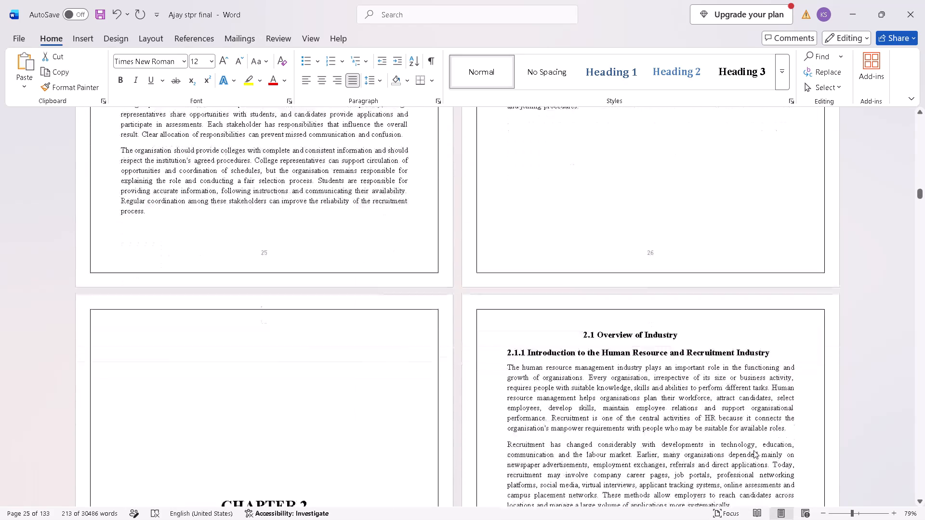
{"action": "scroll", "coordinate": [753, 450], "scroll_direction": "down", "scroll_amount": 3}
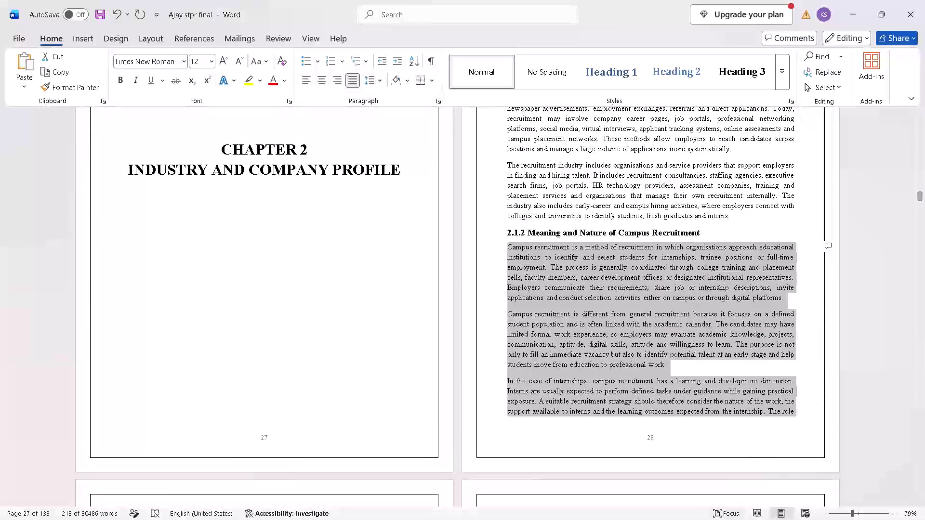
{"action": "left_click", "coordinate": [701, 420]}
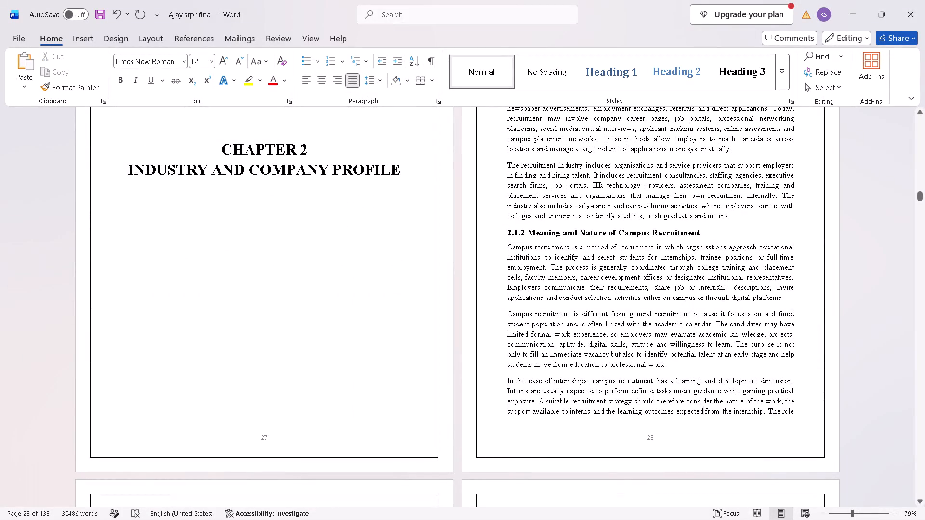
Apply 1.15 line spacing to the first paragraph under 2.1.2 Meaning and Nature of Campus Recruitment.
{"action": "left_click_drag", "start_coordinate": [509, 249], "coordinate": [759, 297]}
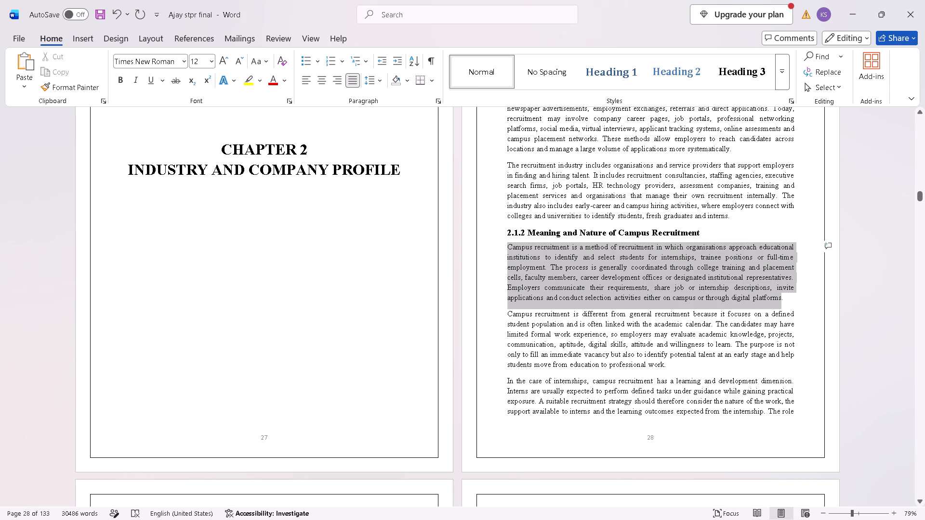
{"action": "left_click_drag", "start_coordinate": [759, 297], "coordinate": [783, 303]}
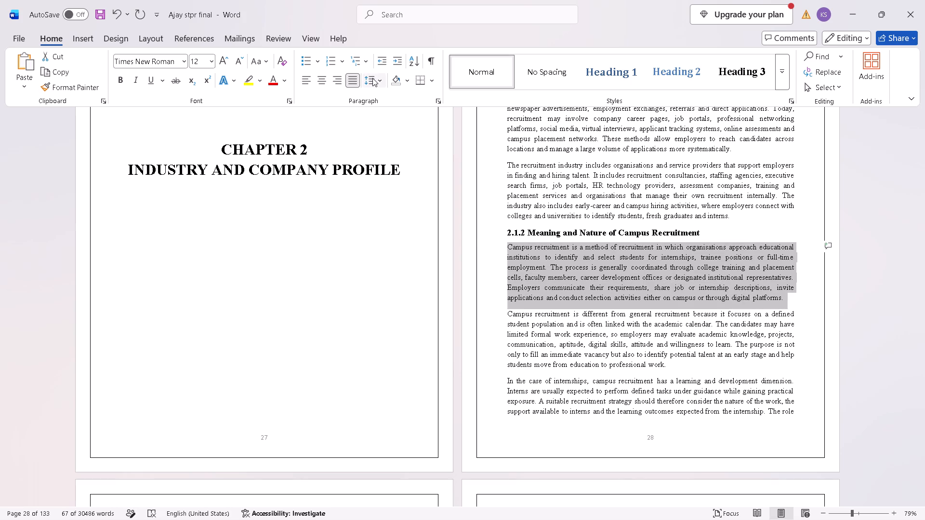
{"action": "left_click", "coordinate": [372, 78]}
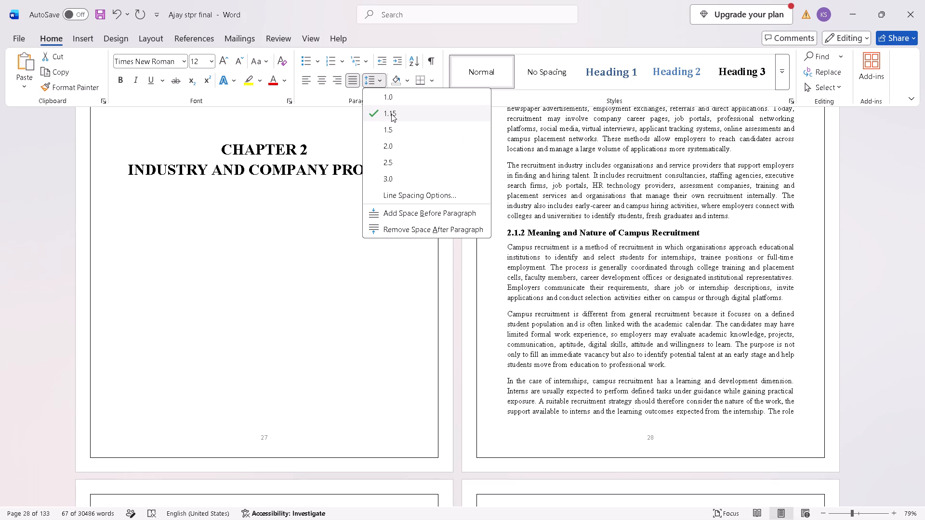
{"action": "left_click", "coordinate": [391, 112]}
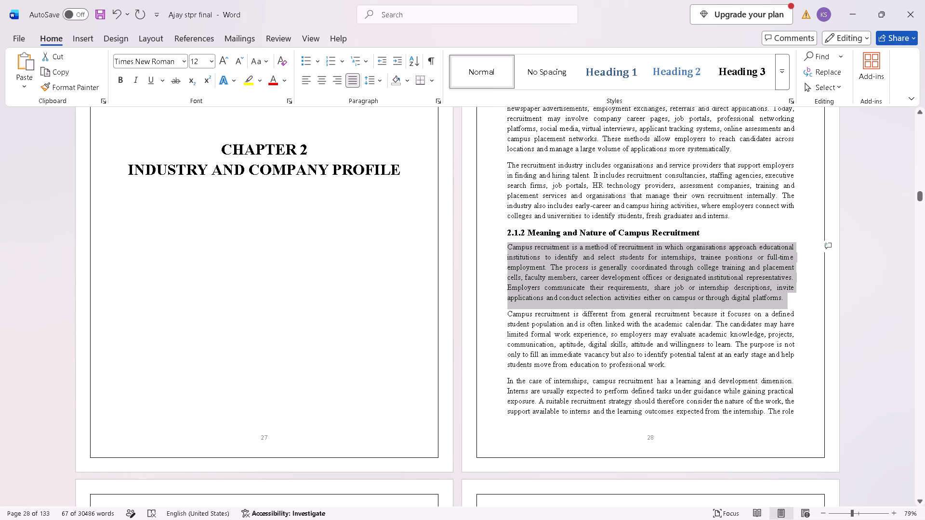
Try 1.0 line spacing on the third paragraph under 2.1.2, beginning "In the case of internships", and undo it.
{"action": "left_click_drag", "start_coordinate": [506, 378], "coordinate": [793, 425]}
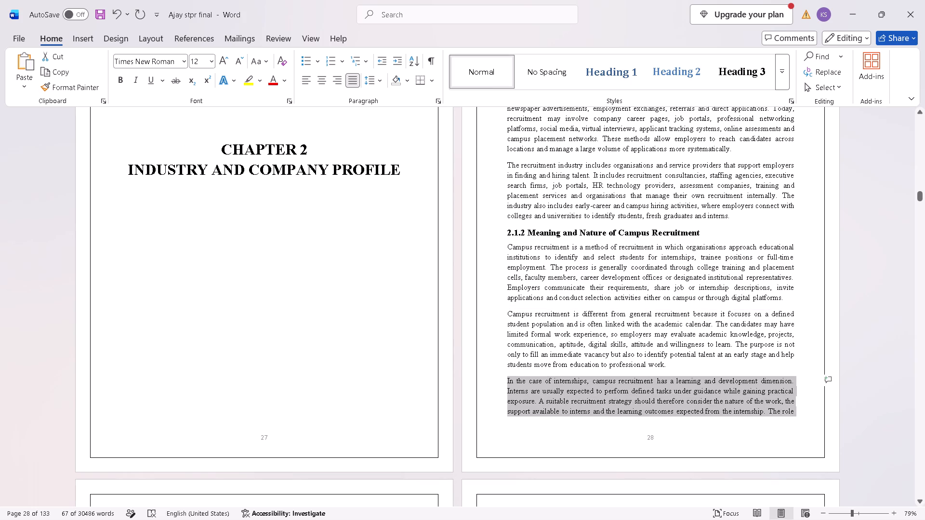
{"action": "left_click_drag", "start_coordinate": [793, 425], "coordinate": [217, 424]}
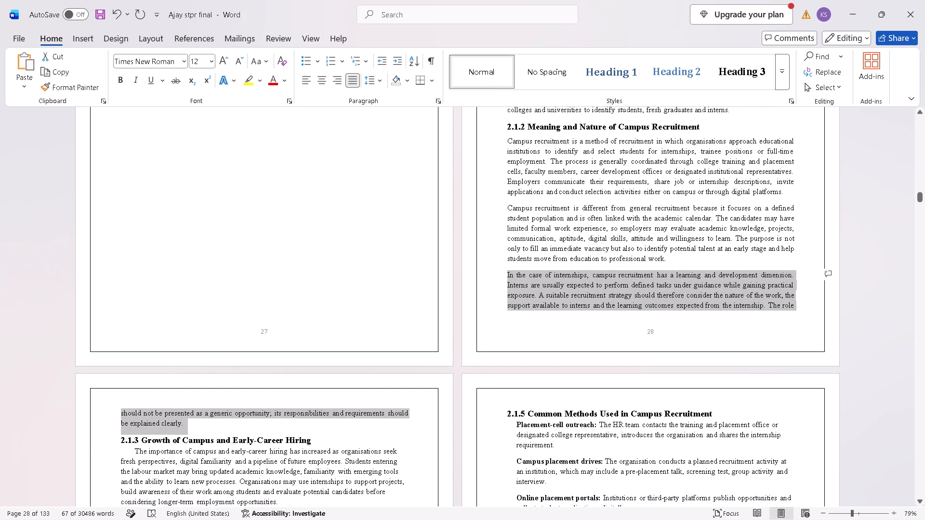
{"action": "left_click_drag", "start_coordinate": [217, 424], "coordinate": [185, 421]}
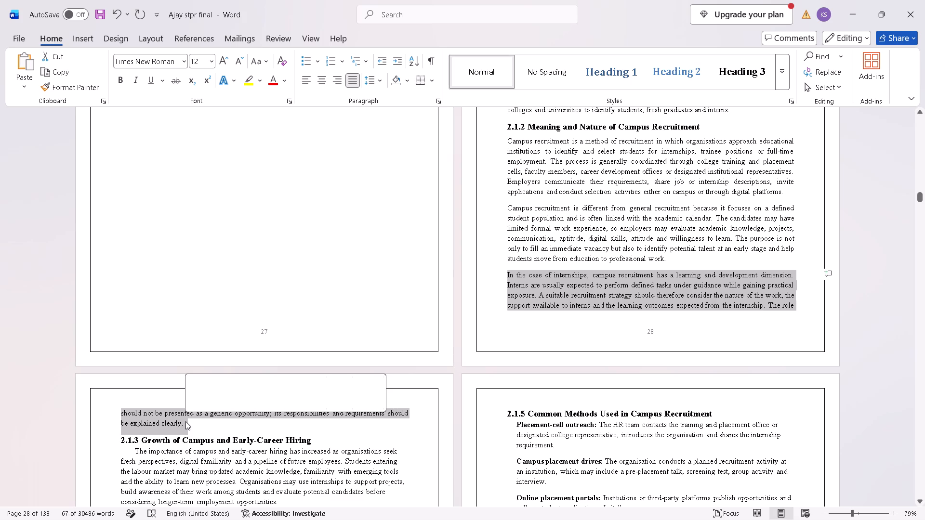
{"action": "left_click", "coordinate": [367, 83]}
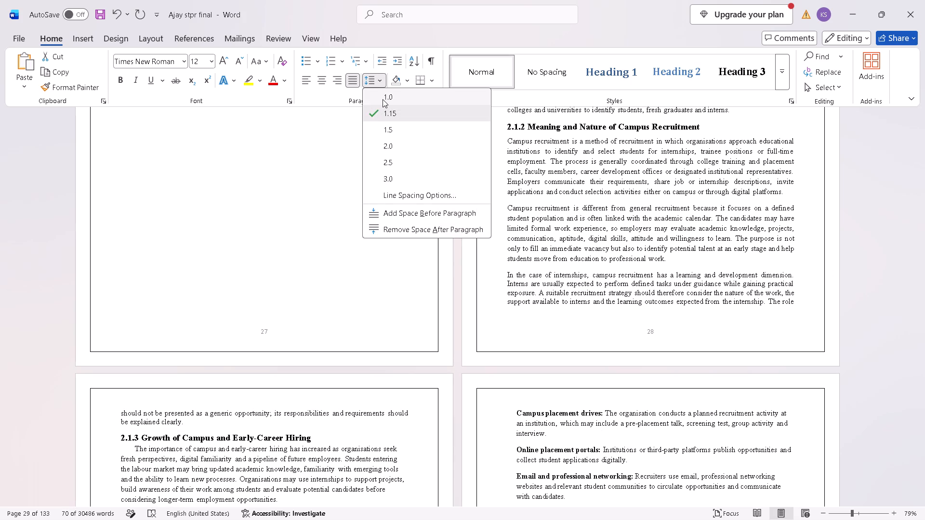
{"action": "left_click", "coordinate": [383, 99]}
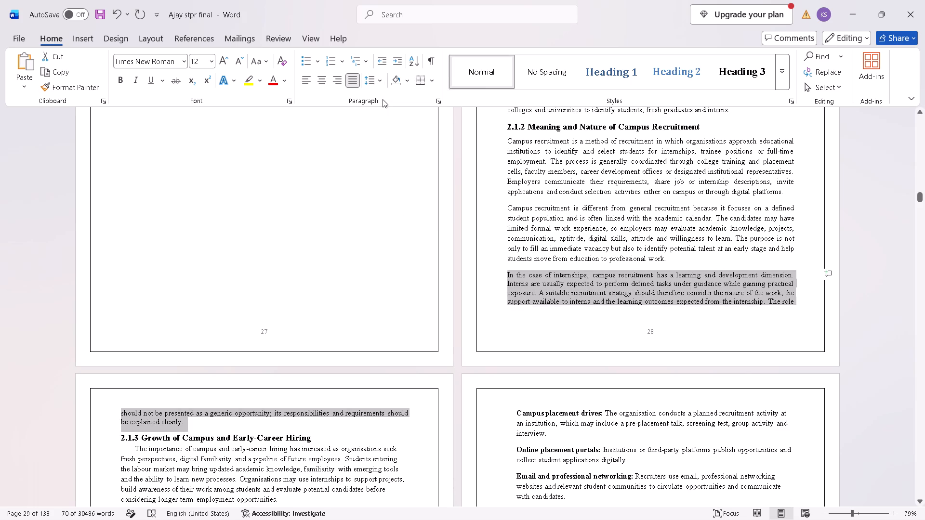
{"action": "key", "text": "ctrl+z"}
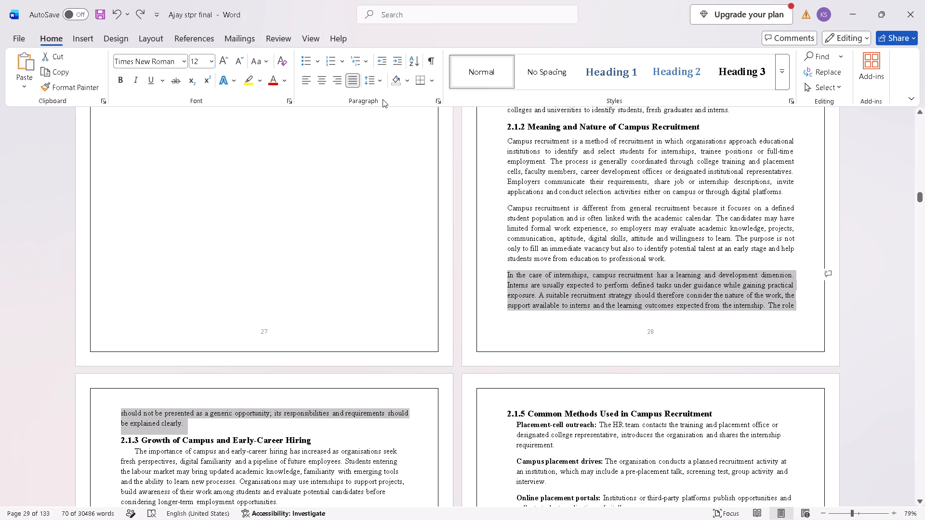
Remove the first-line indent from the first paragraph under 2.1.3 Growth of Campus and Early-Career Hiring.
{"action": "left_click", "coordinate": [236, 434]}
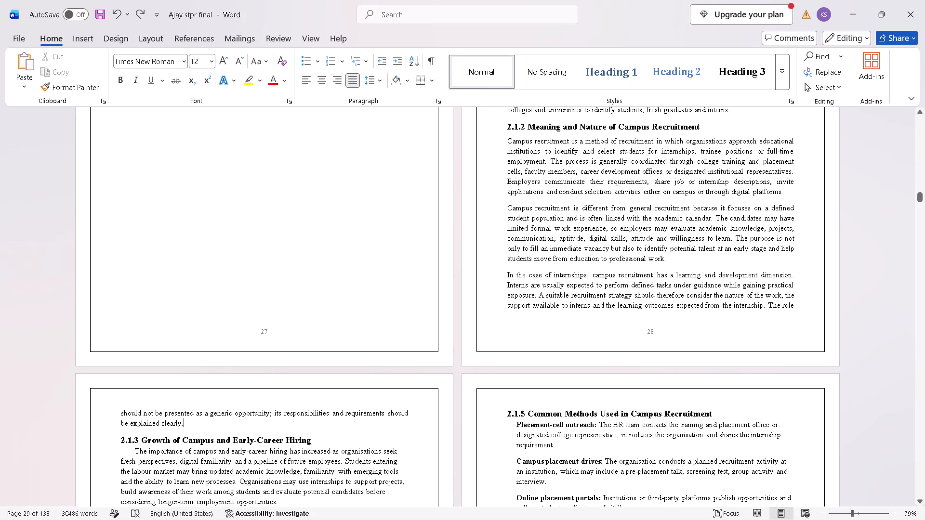
{"action": "left_click", "coordinate": [135, 450]}
{"action": "key", "text": "space"}
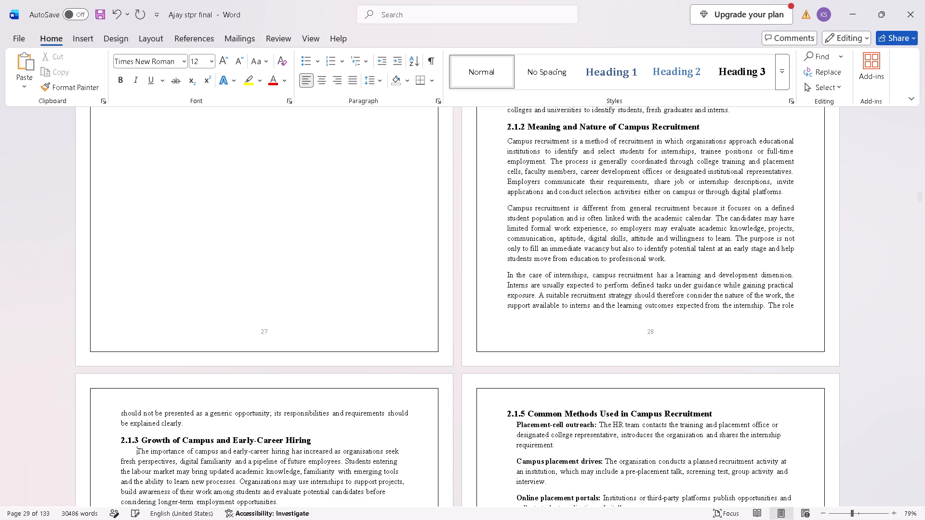
{"action": "key", "text": "BackSpace"}
{"action": "key", "text": "BackSpace"}
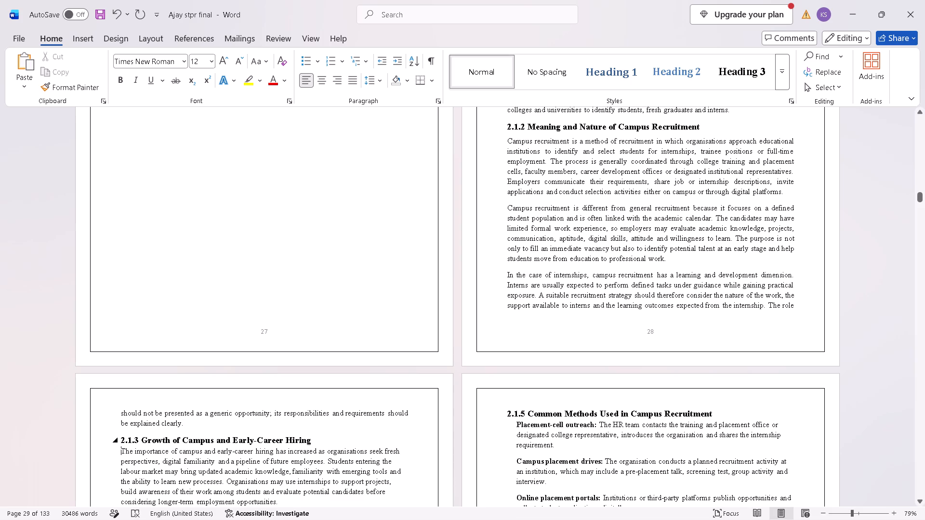
Shift the 2.1.3 Growth of Campus and Early-Career Hiring heading to about the middle of its line with 17 leading spaces.
{"action": "left_click", "coordinate": [121, 439]}
{"action": "key", "text": "space"}
{"action": "key", "text": "space"}
{"action": "key", "text": "space"}
{"action": "key", "text": "space"}
{"action": "key", "text": "space"}
{"action": "key", "text": "space"}
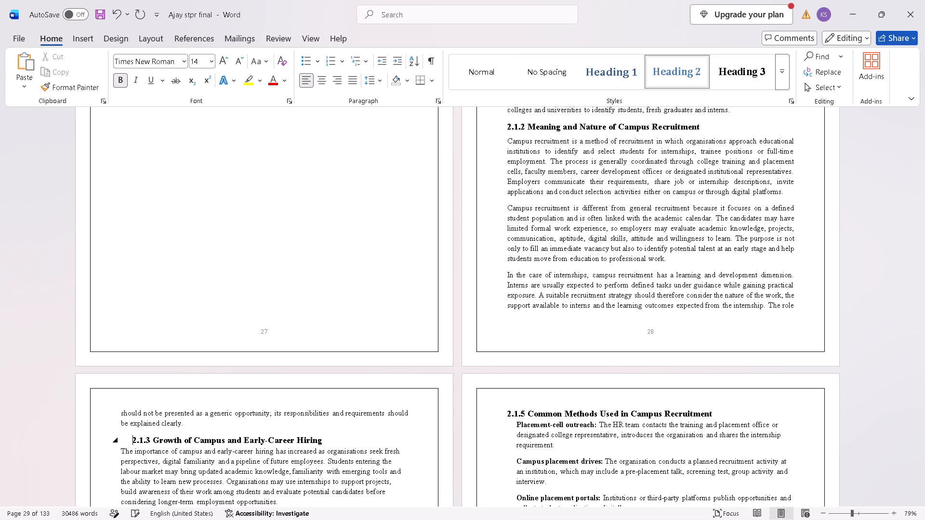
{"action": "key", "text": "space"}
{"action": "key", "text": "space"}
{"action": "key", "text": "space"}
{"action": "key", "text": "space"}
{"action": "key", "text": "space"}
{"action": "key", "text": "space"}
{"action": "key", "text": "space"}
{"action": "key", "text": "space"}
{"action": "key", "text": "space"}
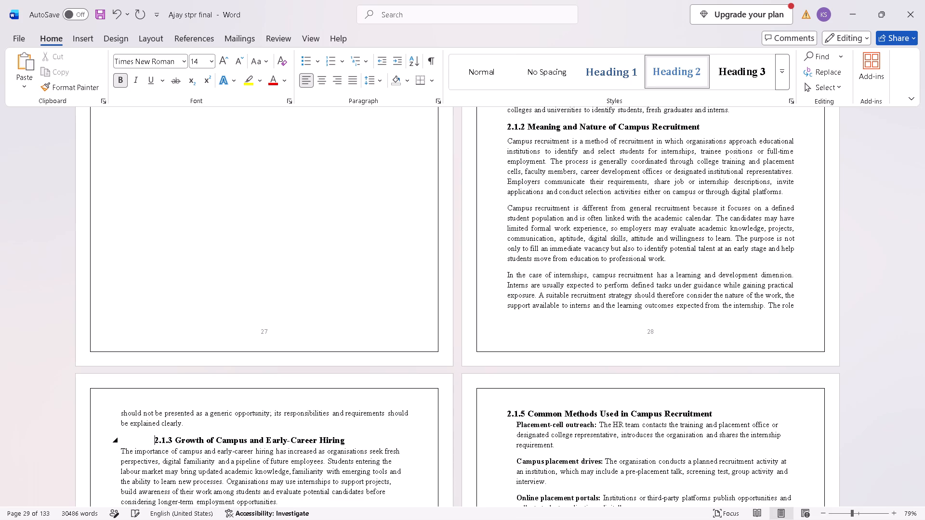
{"action": "key", "text": "space"}
{"action": "key", "text": "space"}
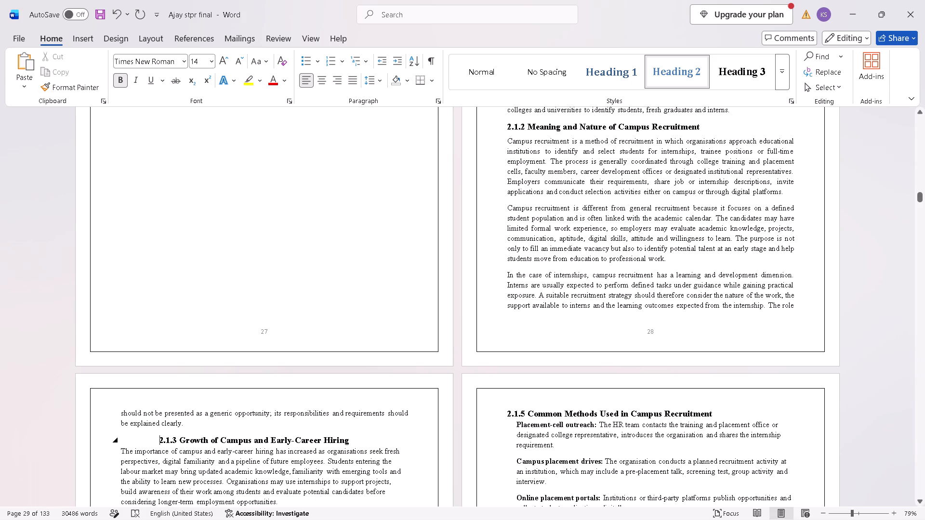
Apply 1.5 line spacing to the 2.1.3 Growth of Campus and Early-Career Hiring heading.
{"action": "left_click_drag", "start_coordinate": [158, 444], "coordinate": [350, 442]}
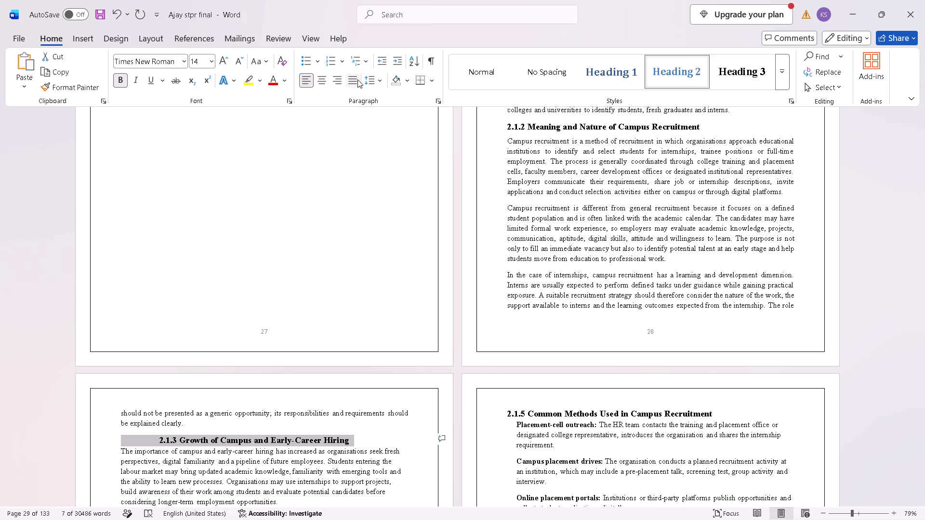
{"action": "left_click", "coordinate": [381, 84]}
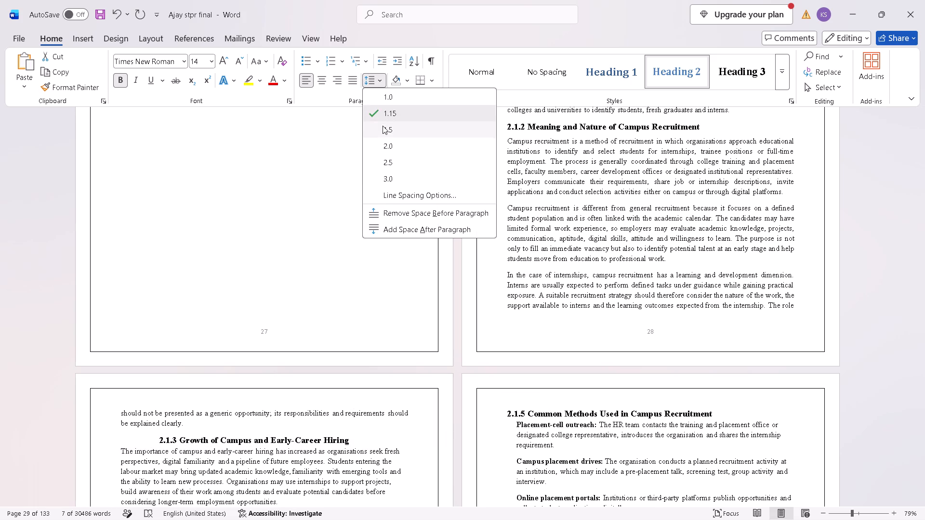
{"action": "left_click", "coordinate": [383, 125]}
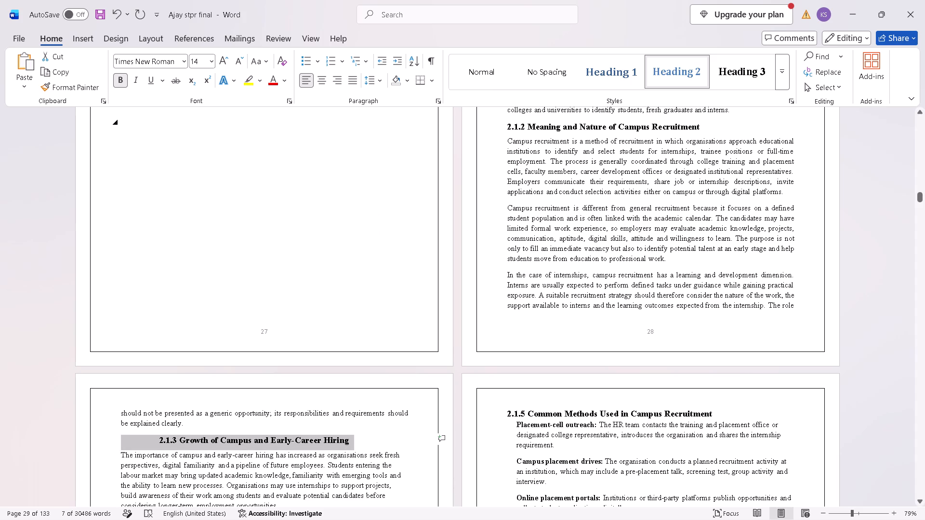
Remove the first-line indents from the second and third paragraphs under 2.1.3, beginning "Digital communication" and "The growth of online learning".
{"action": "scroll", "coordinate": [383, 125], "scroll_direction": "down", "scroll_amount": 3}
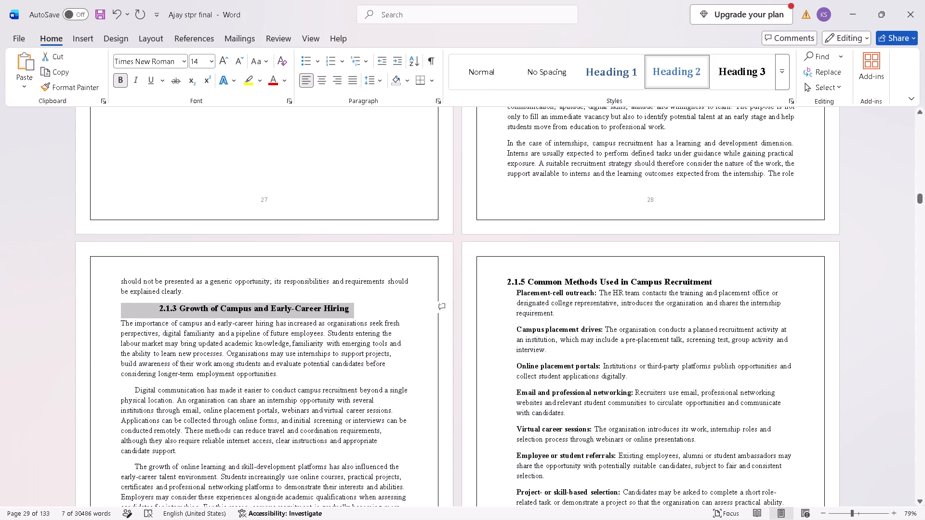
{"action": "left_click", "coordinate": [134, 390]}
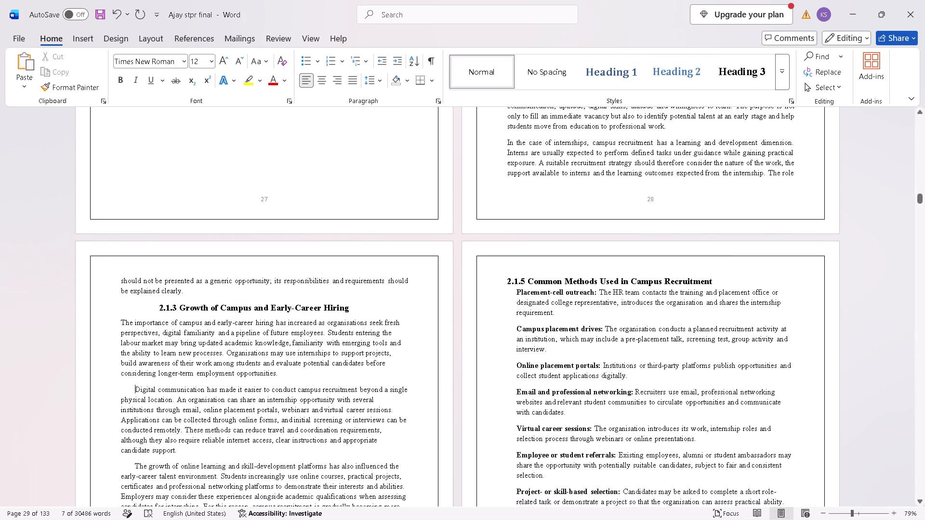
{"action": "key", "text": "BackSpace"}
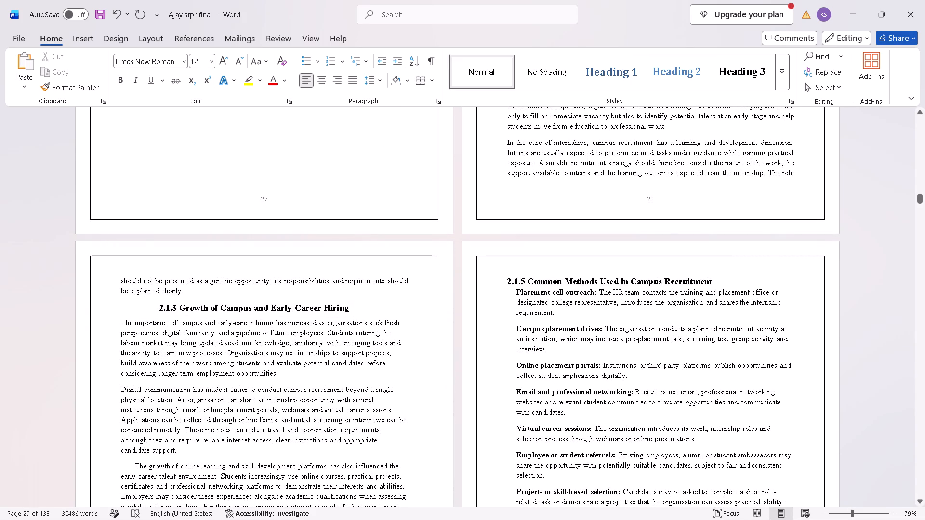
{"action": "left_click", "coordinate": [134, 467]}
{"action": "key", "text": "BackSpace"}
Compare the layout of section 2.1.3 with sections 2.1.1 and 2.1.2 and the end of Chapter 1.
{"action": "scroll", "coordinate": [134, 467], "scroll_direction": "down", "scroll_amount": 2}
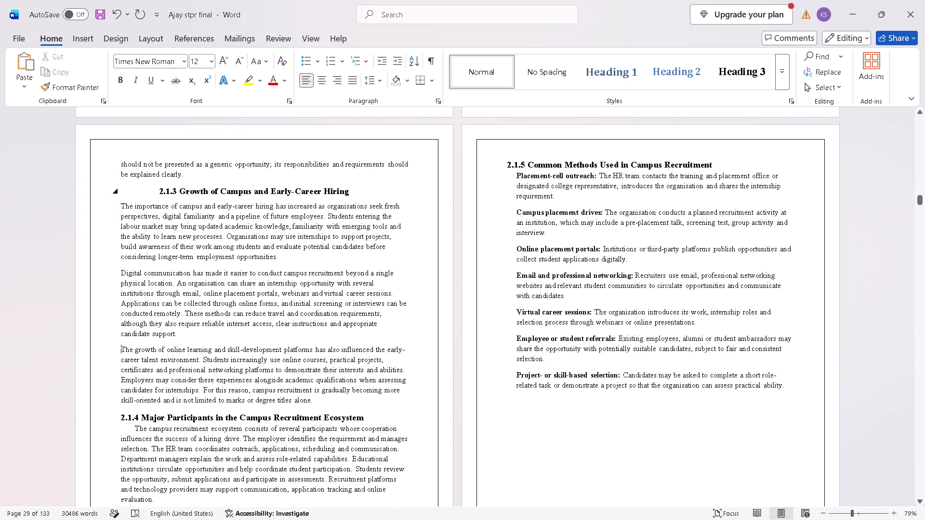
{"action": "scroll", "coordinate": [200, 187], "scroll_direction": "up", "scroll_amount": 2}
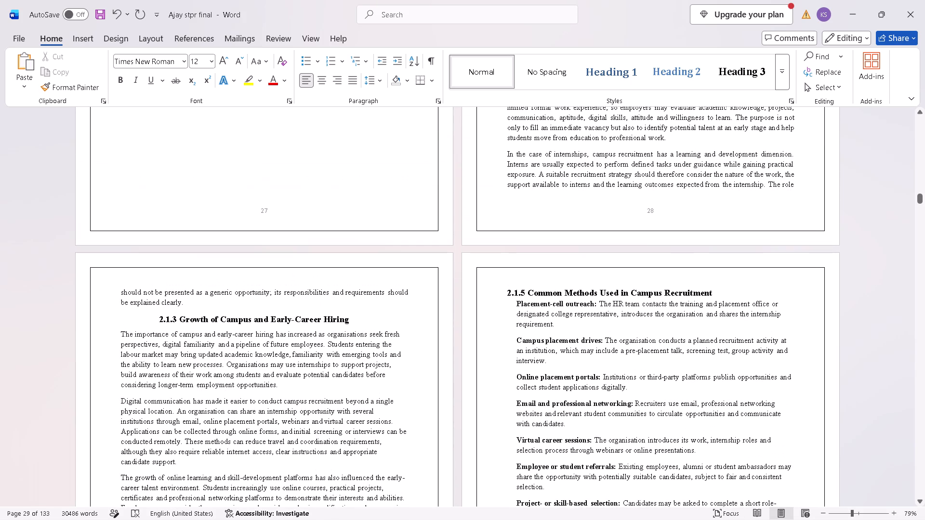
{"action": "scroll", "coordinate": [200, 187], "scroll_direction": "up", "scroll_amount": 2}
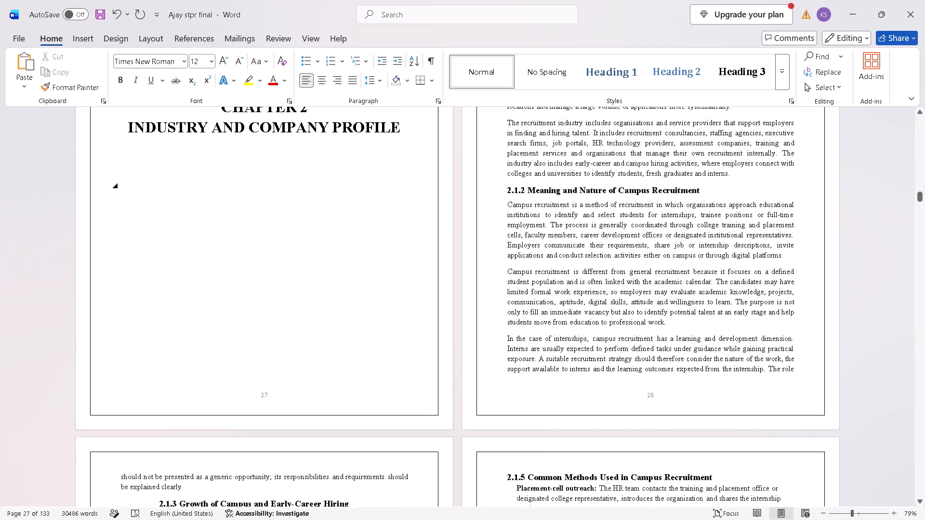
{"action": "scroll", "coordinate": [200, 187], "scroll_direction": "up", "scroll_amount": 1}
{"action": "scroll", "coordinate": [316, 192], "scroll_direction": "up", "scroll_amount": 1}
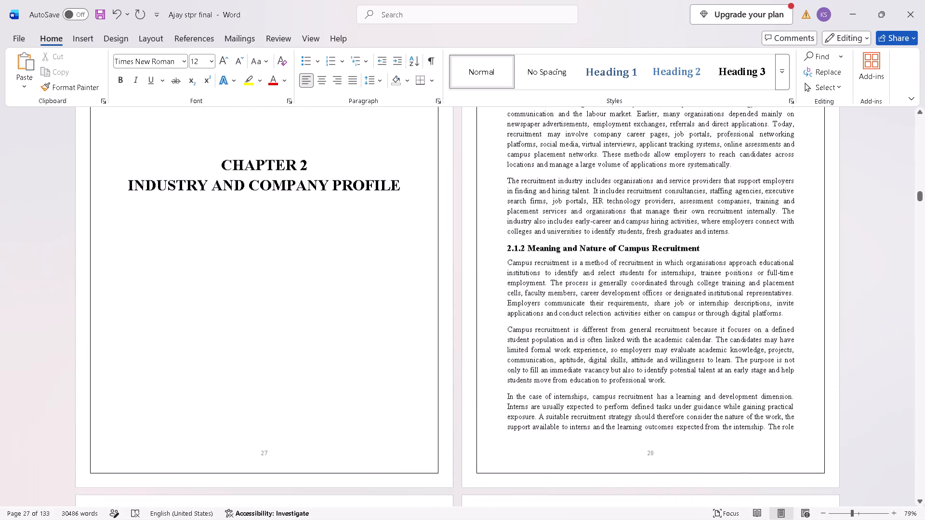
{"action": "scroll", "coordinate": [316, 192], "scroll_direction": "up", "scroll_amount": 2}
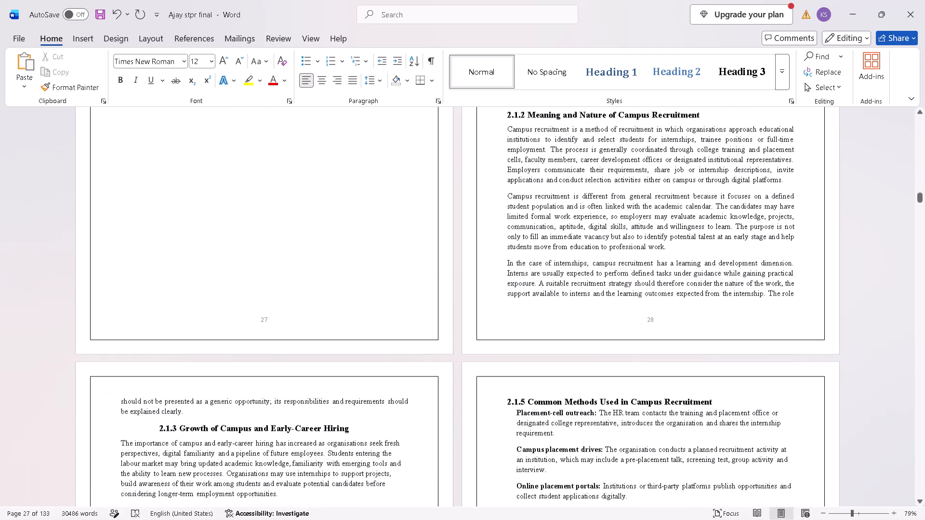
{"action": "scroll", "coordinate": [316, 192], "scroll_direction": "up", "scroll_amount": 1}
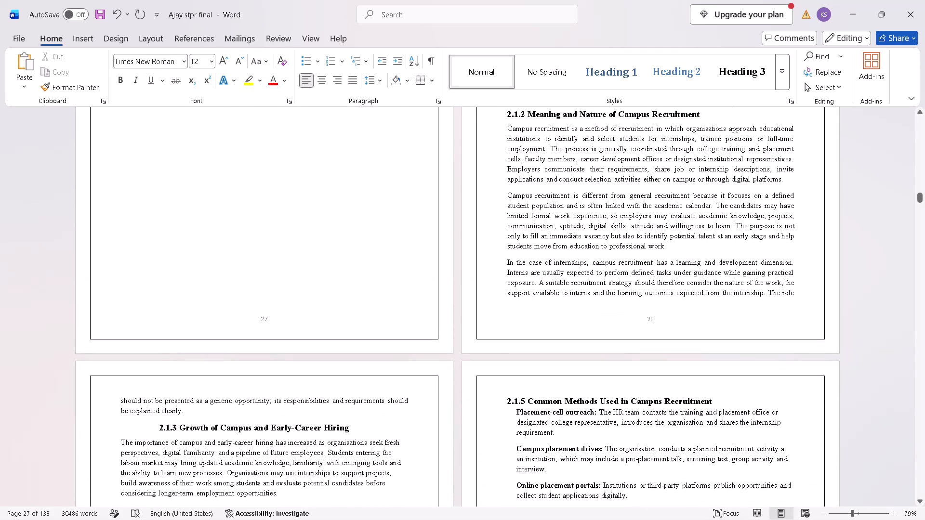
{"action": "scroll", "coordinate": [316, 192], "scroll_direction": "up", "scroll_amount": 1}
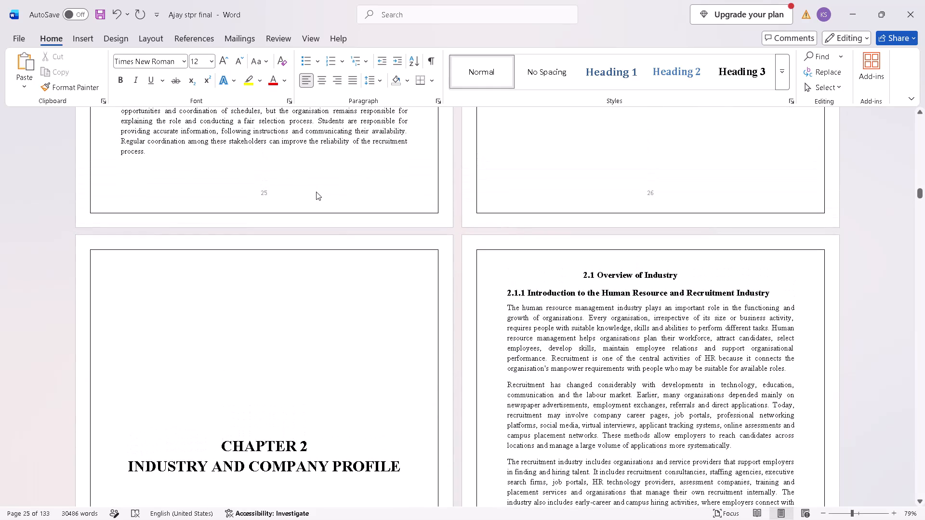
{"action": "scroll", "coordinate": [316, 192], "scroll_direction": "down", "scroll_amount": 6}
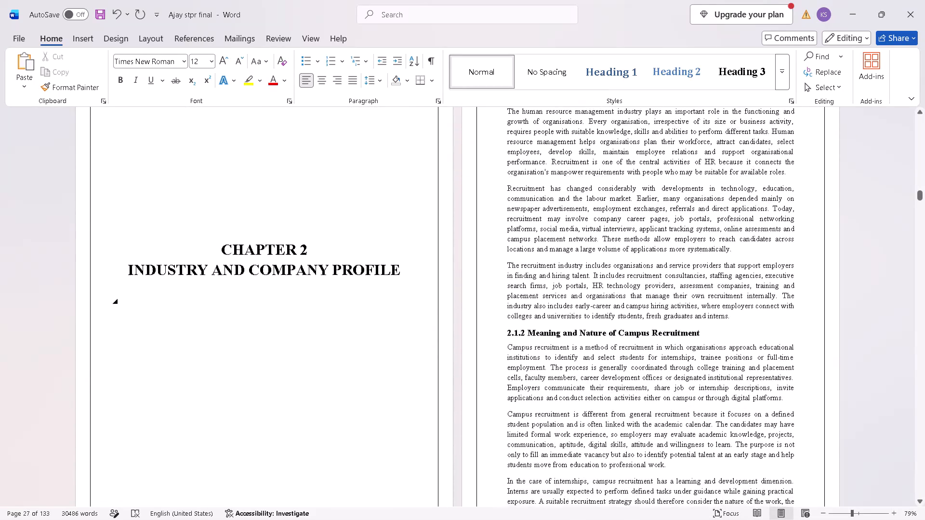
{"action": "scroll", "coordinate": [316, 192], "scroll_direction": "down", "scroll_amount": 2}
{"action": "scroll", "coordinate": [316, 192], "scroll_direction": "up", "scroll_amount": 1}
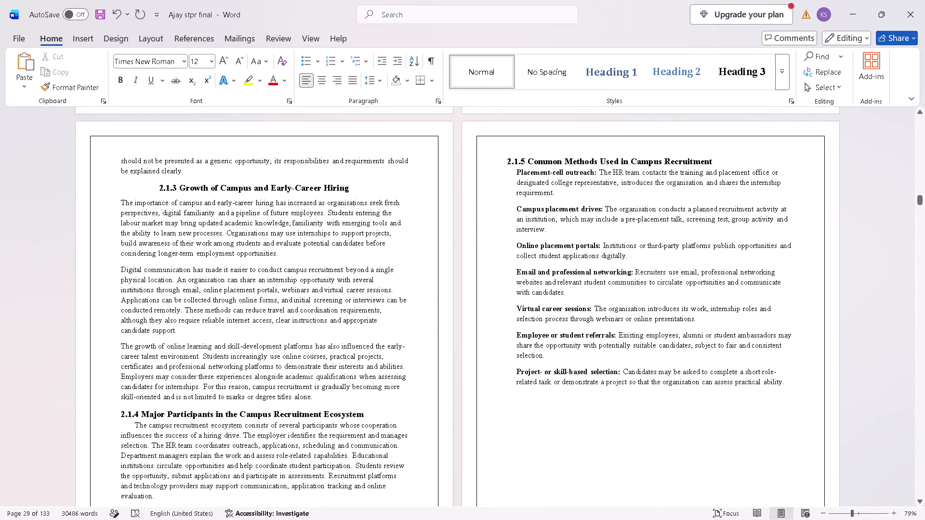
Justify the three paragraphs under 2.1.3 Growth of Campus and Early-Career Hiring.
{"action": "left_click_drag", "start_coordinate": [121, 202], "coordinate": [311, 396]}
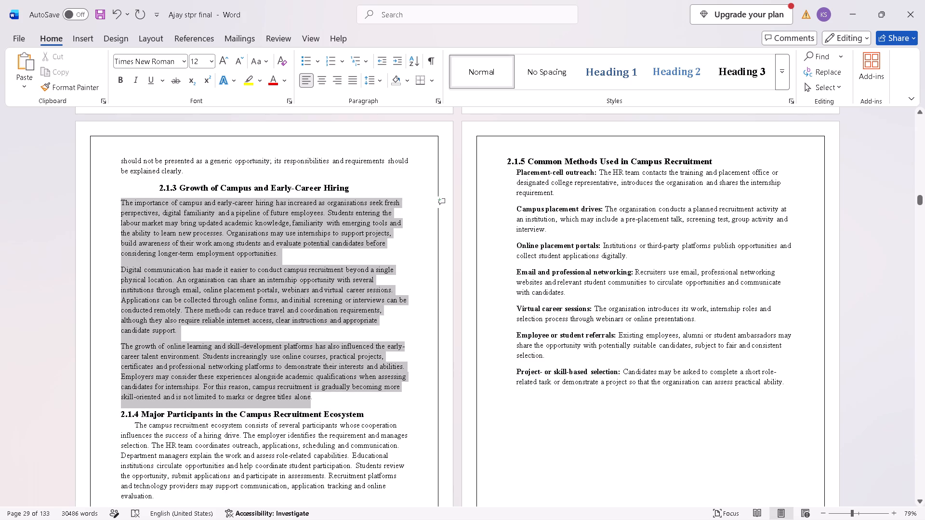
{"action": "left_click_drag", "start_coordinate": [311, 396], "coordinate": [313, 396]}
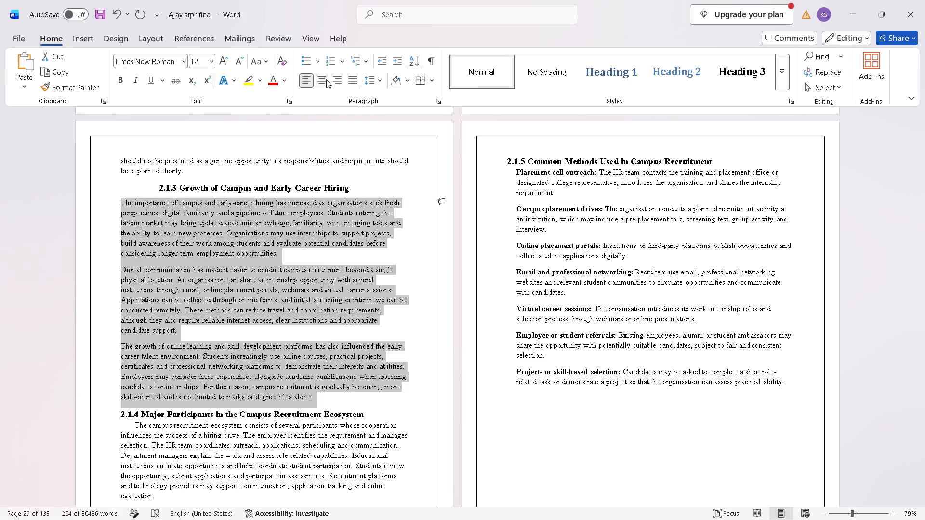
{"action": "left_click", "coordinate": [351, 83]}
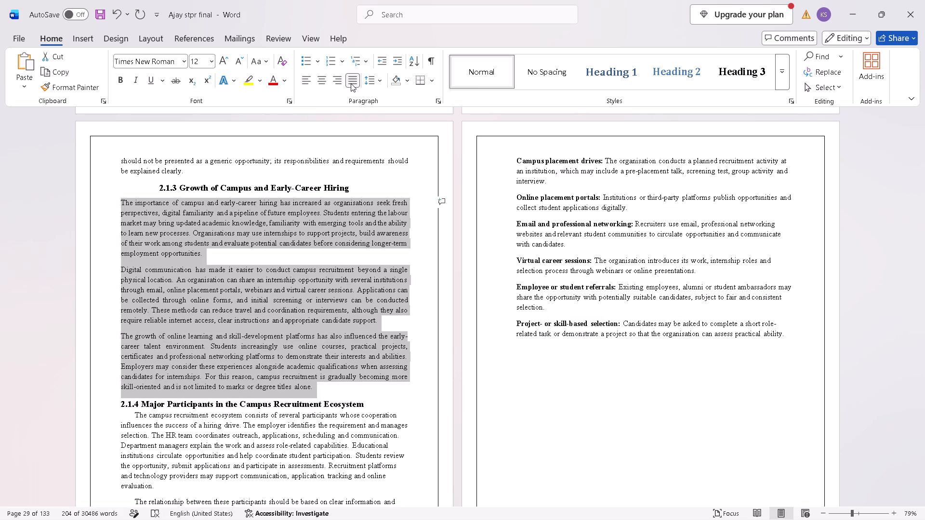
{"action": "left_click", "coordinate": [336, 393]}
Apply 1.5 line spacing to the 2.1.4 Major Participants in the Campus Recruitment Ecosystem heading.
{"action": "left_click_drag", "start_coordinate": [366, 403], "coordinate": [119, 406]}
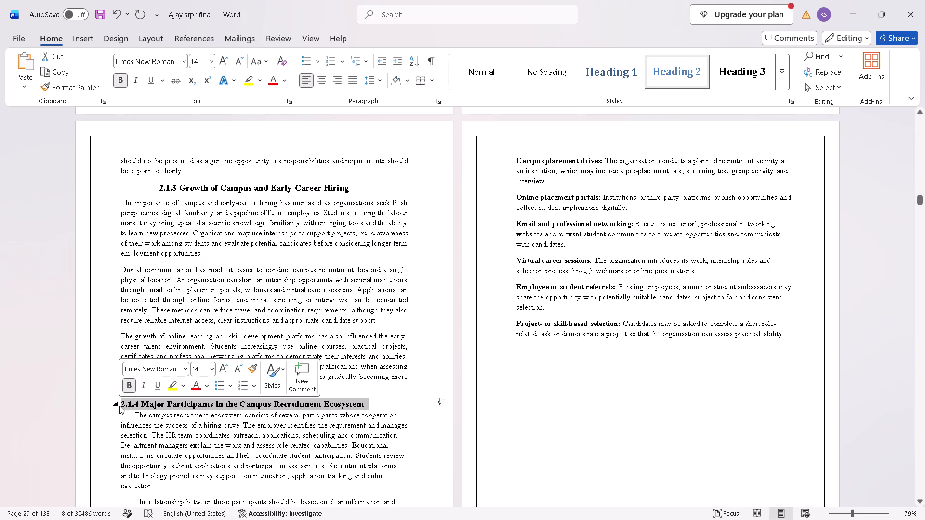
{"action": "left_click", "coordinate": [370, 79]}
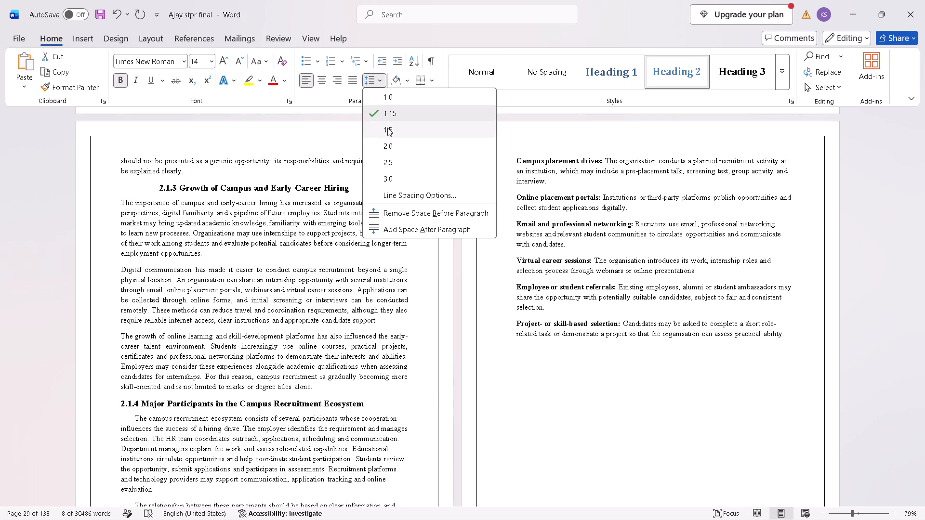
{"action": "left_click", "coordinate": [387, 128]}
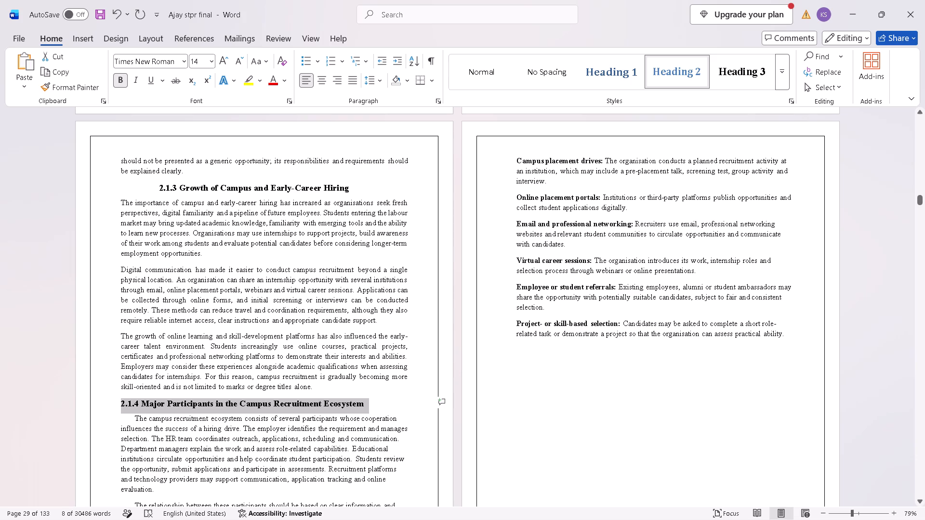
Remove the first-line indents from both paragraphs under 2.1.4 Major Participants in the Campus Recruitment Ecosystem.
{"action": "left_click", "coordinate": [134, 419]}
{"action": "key", "text": "BackSpace"}
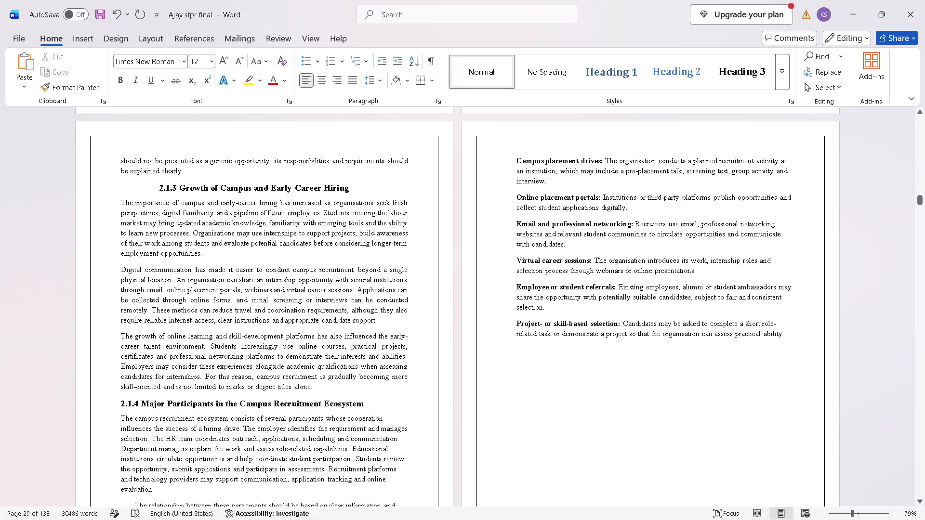
{"action": "scroll", "coordinate": [140, 474], "scroll_direction": "down", "scroll_amount": 1}
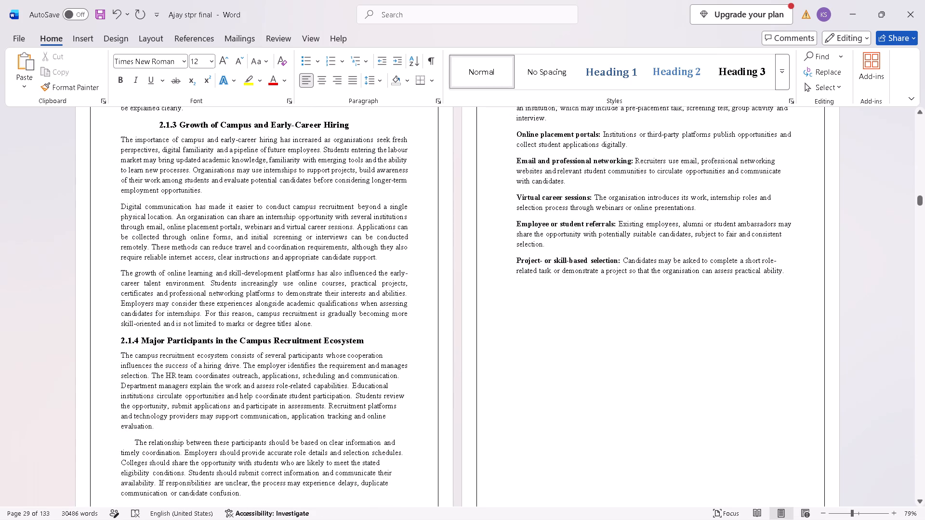
{"action": "left_click", "coordinate": [137, 439]}
{"action": "key", "text": "BackSpace"}
{"action": "scroll", "coordinate": [137, 439], "scroll_direction": "down", "scroll_amount": 1}
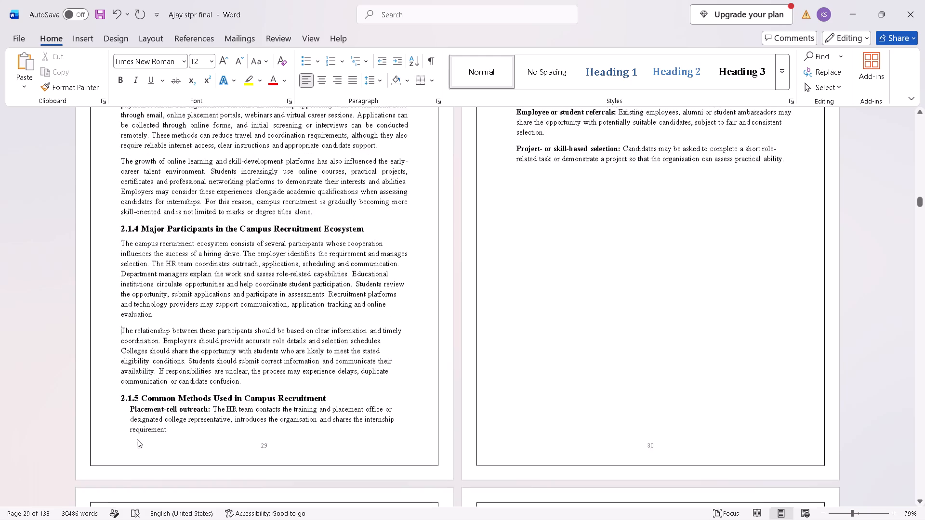
Add an empty paragraph after the last paragraph of 2.1.4 to push the 2.1.5 heading onto the following page.
{"action": "scroll", "coordinate": [137, 439], "scroll_direction": "down", "scroll_amount": 1}
{"action": "scroll", "coordinate": [262, 396], "scroll_direction": "up", "scroll_amount": 1}
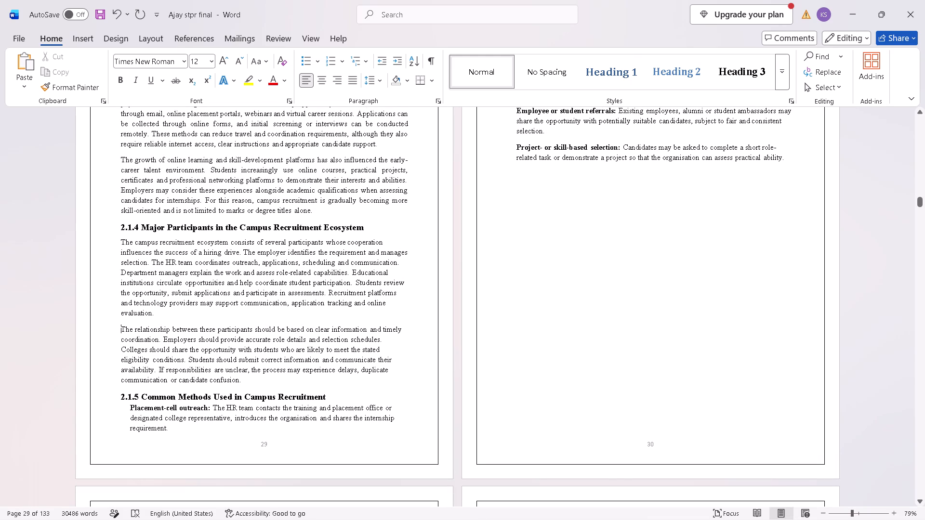
{"action": "left_click", "coordinate": [251, 379]}
{"action": "key", "text": "Return"}
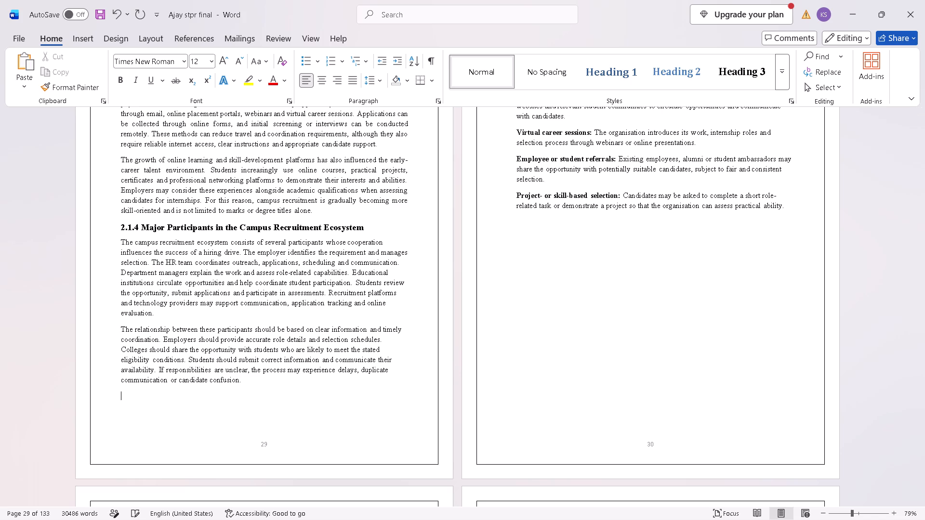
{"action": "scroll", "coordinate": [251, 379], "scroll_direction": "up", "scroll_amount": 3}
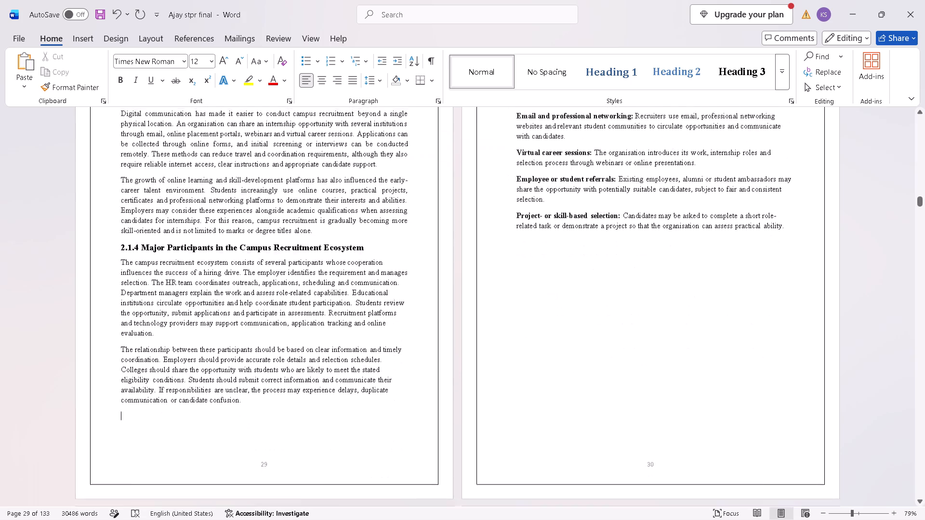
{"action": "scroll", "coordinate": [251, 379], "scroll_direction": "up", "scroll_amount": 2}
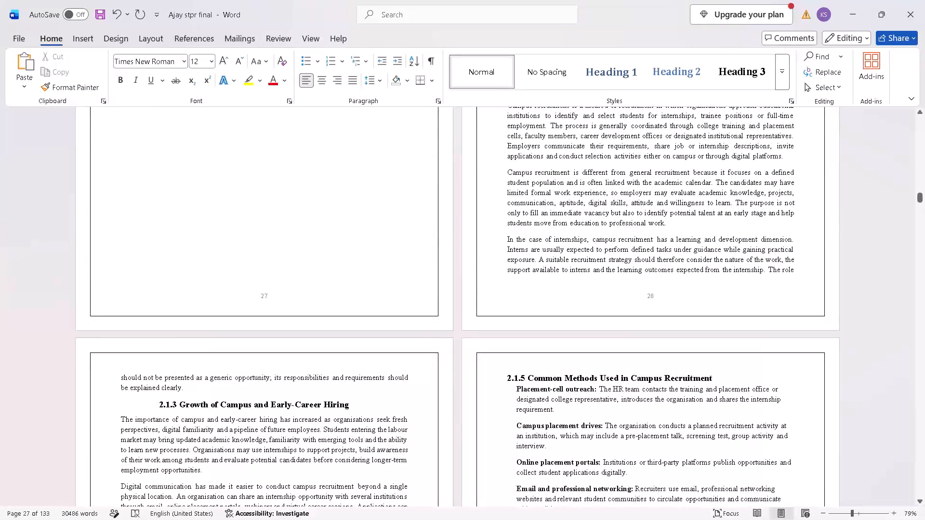
Insert two empty paragraphs before the "In the case of internships" paragraph to push it whole onto the following page.
{"action": "left_click", "coordinate": [505, 236]}
{"action": "key", "text": "Return"}
{"action": "key", "text": "Return"}
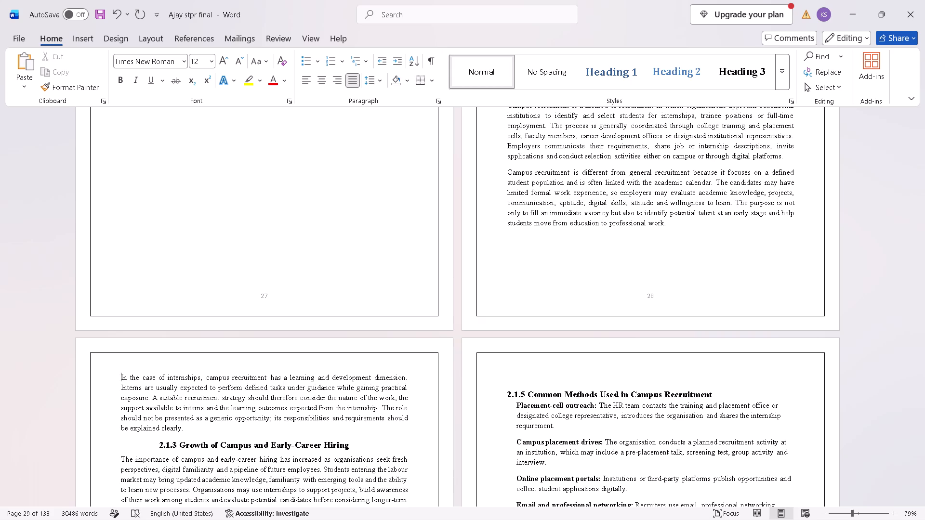
Remove the empty paragraph above the 2.1.5 Common Methods Used in Campus Recruitment heading.
{"action": "scroll", "coordinate": [505, 236], "scroll_direction": "down", "scroll_amount": 1}
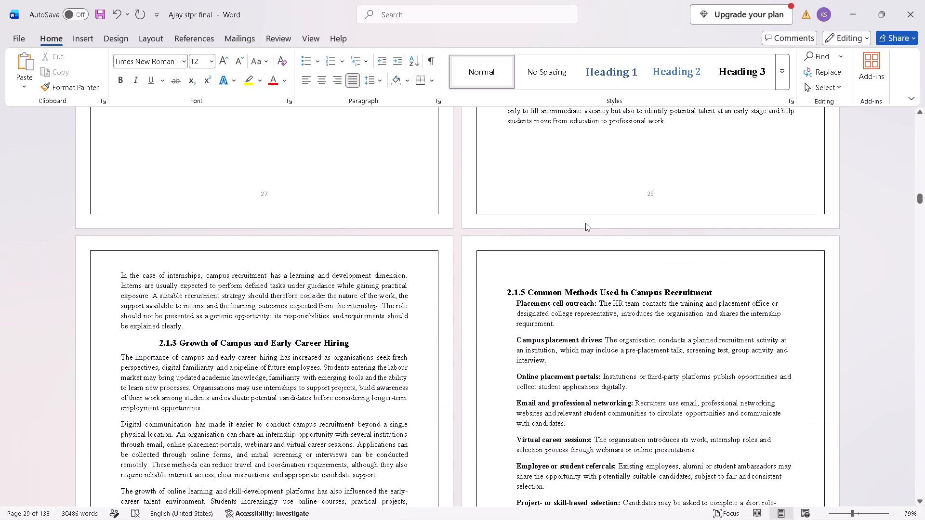
{"action": "scroll", "coordinate": [550, 317], "scroll_direction": "down", "scroll_amount": 4}
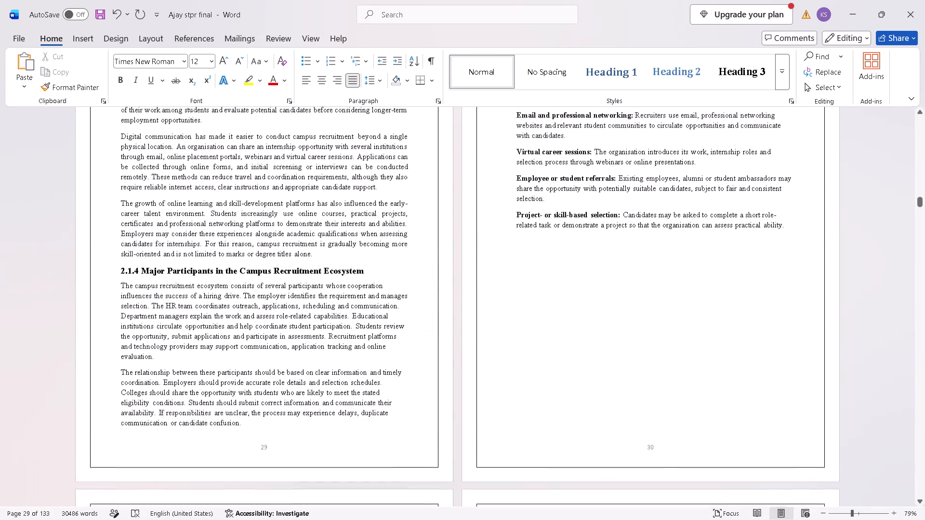
{"action": "scroll", "coordinate": [550, 312], "scroll_direction": "up", "scroll_amount": 4}
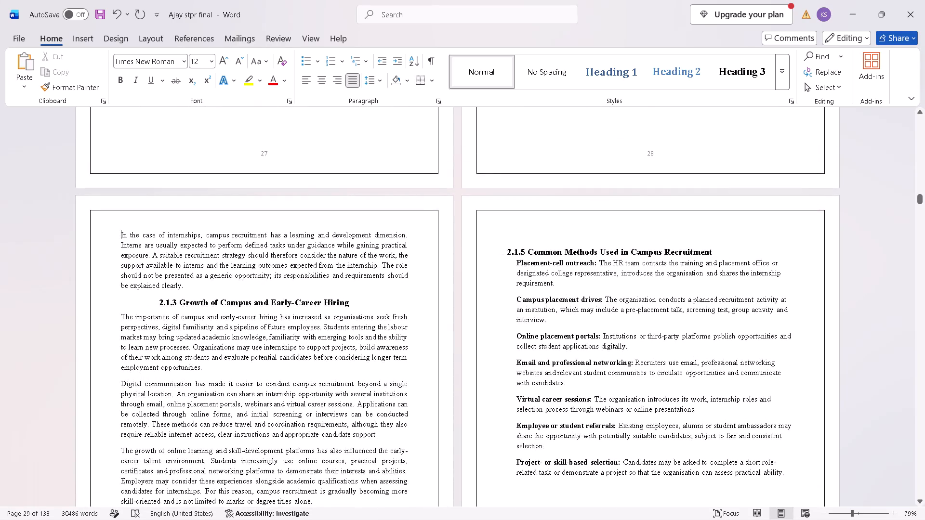
{"action": "left_click", "coordinate": [542, 239]}
{"action": "key", "text": "BackSpace"}
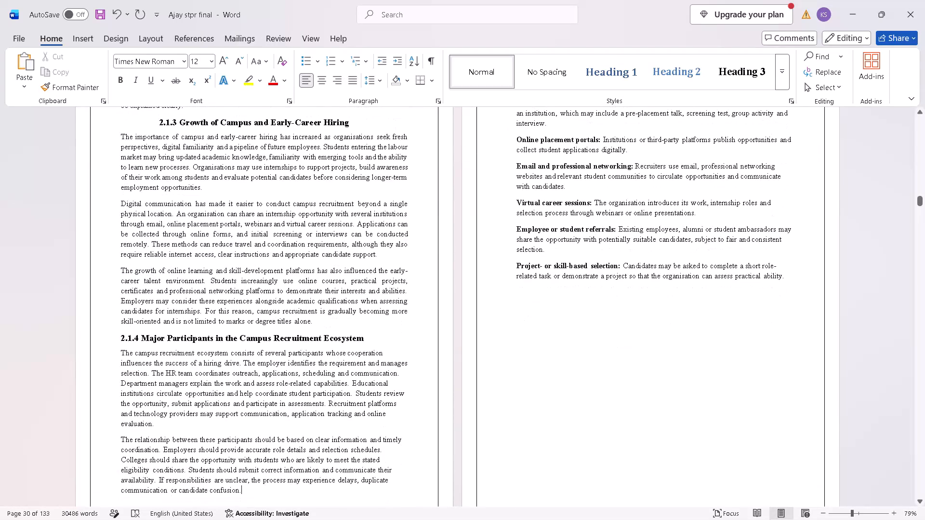
Justify both paragraphs under 2.1.4 Major Participants in the Campus Recruitment Ecosystem.
{"action": "scroll", "coordinate": [542, 239], "scroll_direction": "up", "scroll_amount": 1}
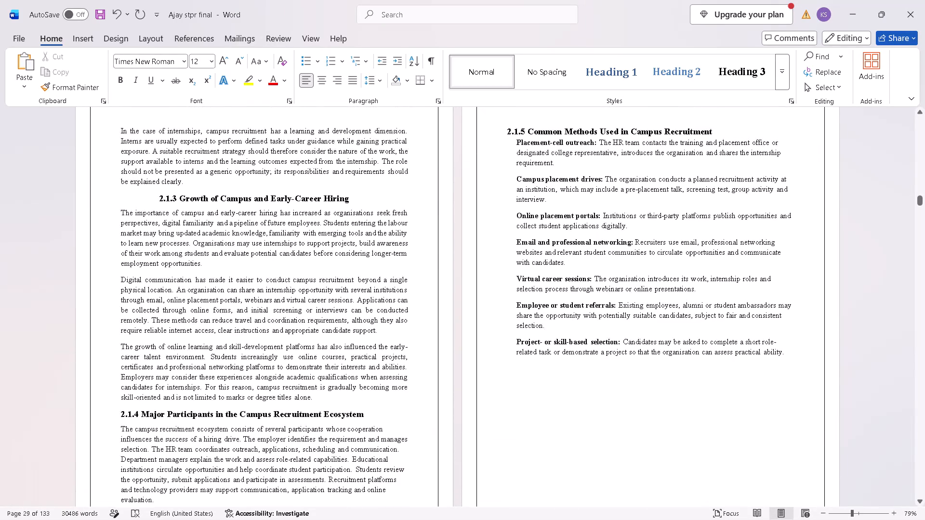
{"action": "scroll", "coordinate": [542, 239], "scroll_direction": "down", "scroll_amount": 1}
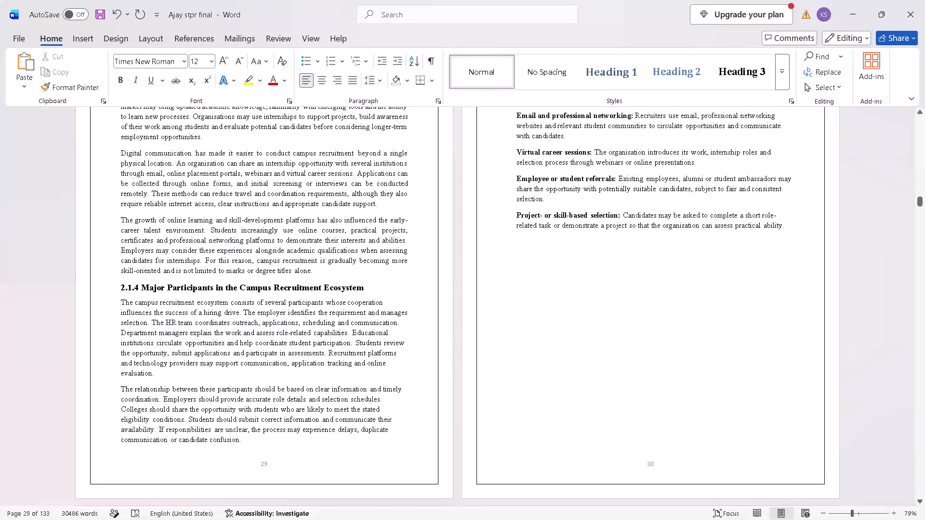
{"action": "left_click_drag", "start_coordinate": [123, 300], "coordinate": [240, 439]}
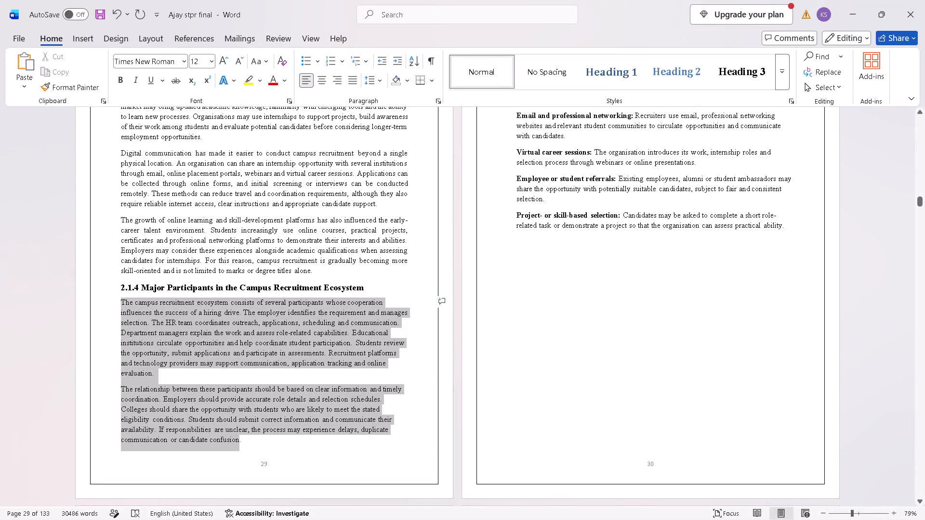
{"action": "left_click_drag", "start_coordinate": [240, 439], "coordinate": [242, 441]}
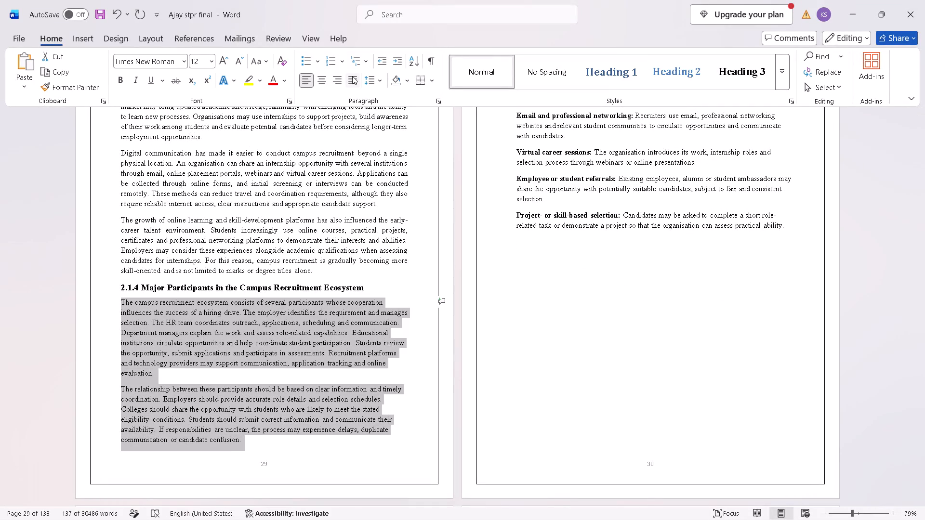
{"action": "left_click", "coordinate": [352, 77]}
Justify all the method paragraphs under 2.1.5, from Placement-cell outreach through Project- or skill-based selection.
{"action": "scroll", "coordinate": [463, 307], "scroll_direction": "up", "scroll_amount": 1}
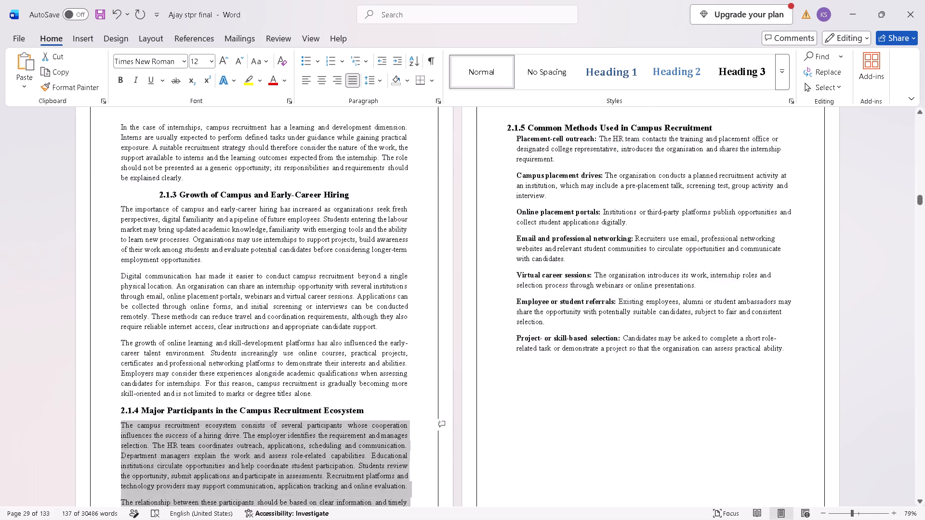
{"action": "scroll", "coordinate": [463, 307], "scroll_direction": "up", "scroll_amount": 1}
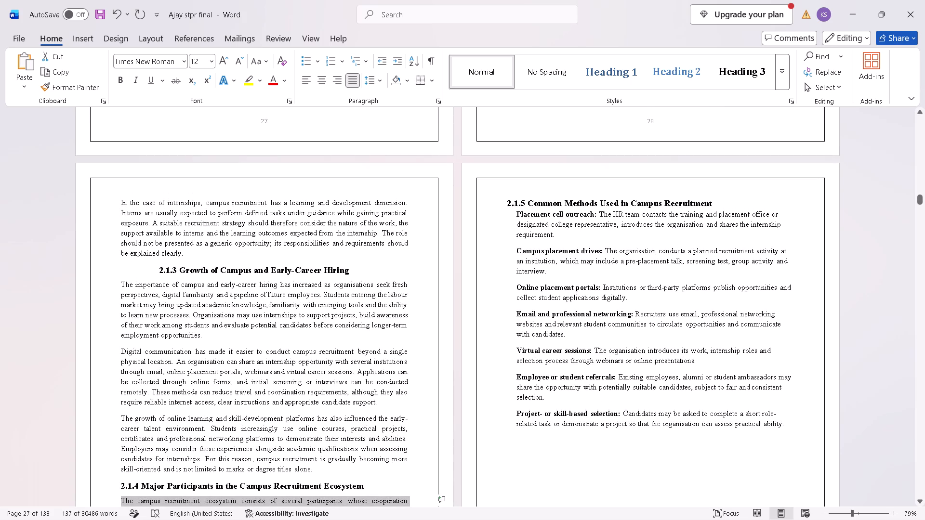
{"action": "left_click_drag", "start_coordinate": [514, 212], "coordinate": [736, 421]}
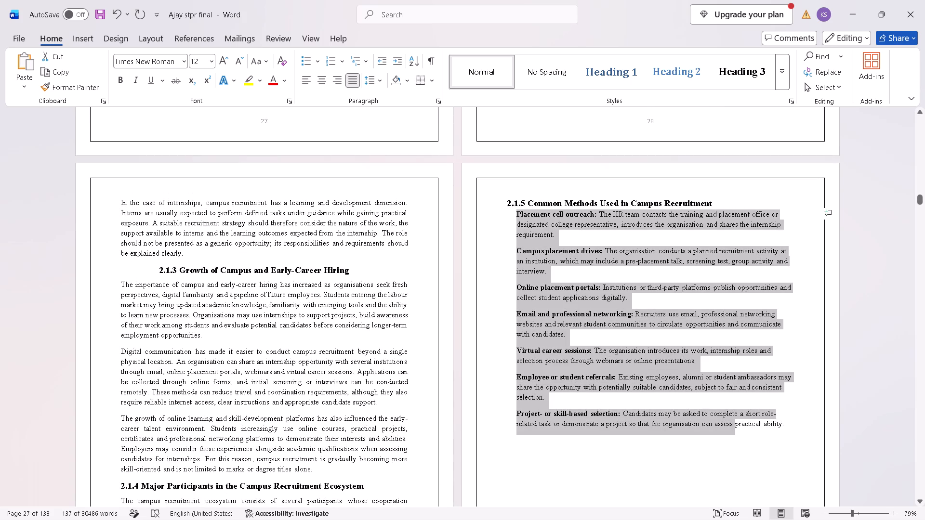
{"action": "left_click_drag", "start_coordinate": [736, 421], "coordinate": [786, 427]}
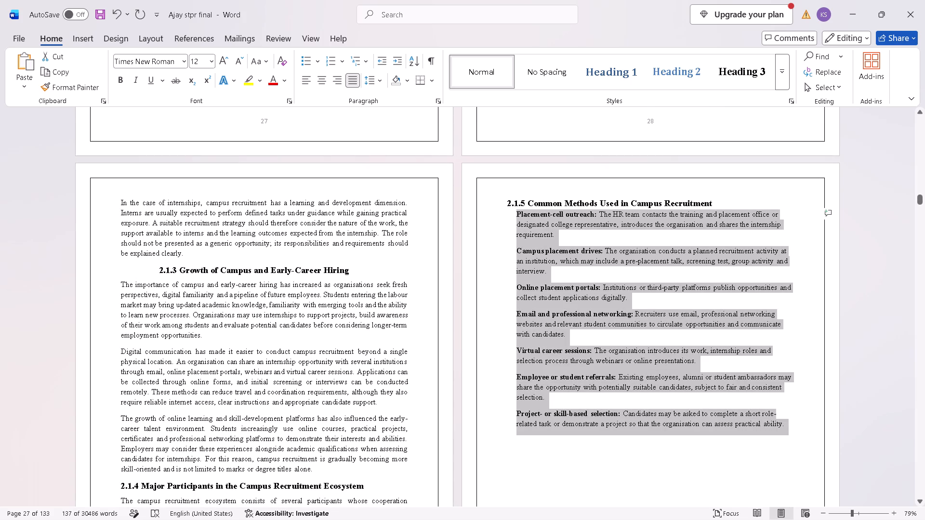
{"action": "left_click_drag", "start_coordinate": [786, 427], "coordinate": [782, 427]}
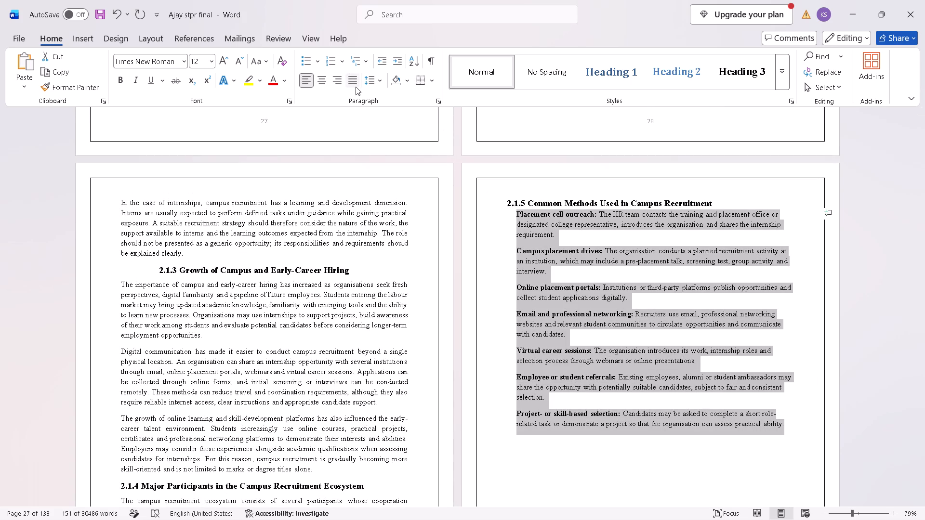
{"action": "left_click", "coordinate": [354, 84]}
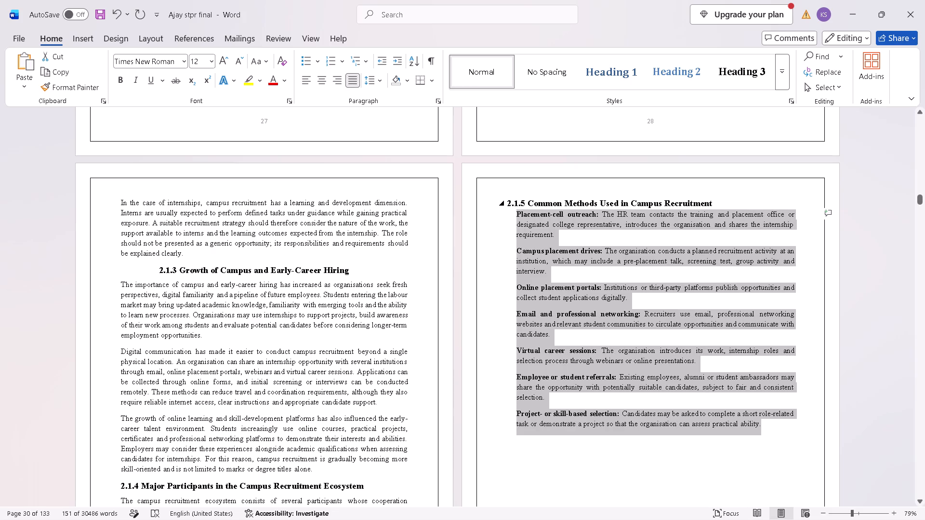
Apply 1.5 line spacing to the 2.1.5 Common Methods Used in Campus Recruitment heading.
{"action": "left_click_drag", "start_coordinate": [508, 201], "coordinate": [739, 202]}
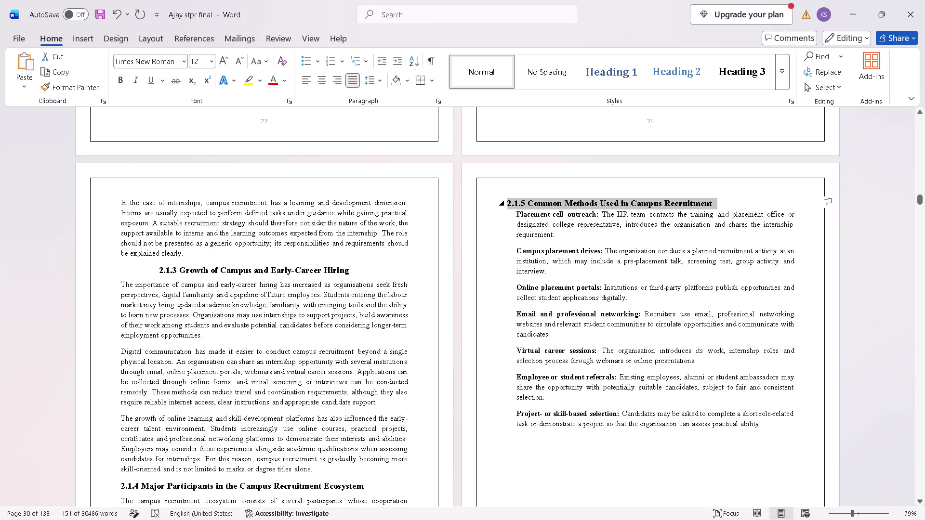
{"action": "left_click_drag", "start_coordinate": [739, 202], "coordinate": [740, 202]}
{"action": "left_click", "coordinate": [380, 79]}
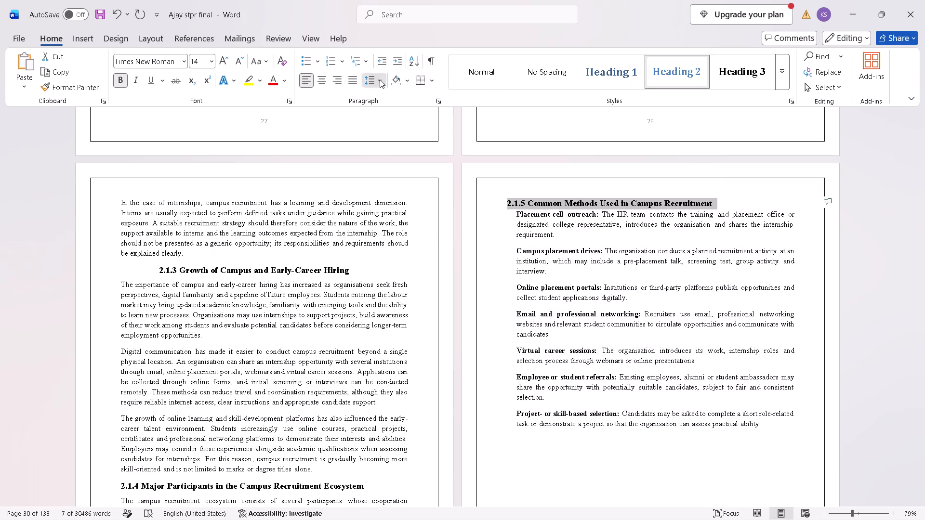
{"action": "left_click", "coordinate": [382, 126]}
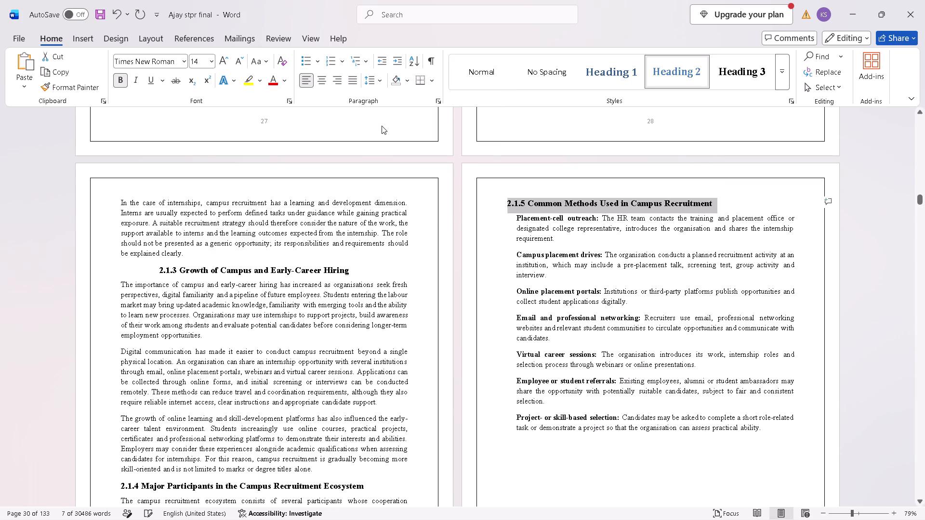
Turn the method paragraphs under 2.1.5, Placement-cell outreach through Project- or skill-based selection, into a round-bulleted list.
{"action": "left_click", "coordinate": [498, 293]}
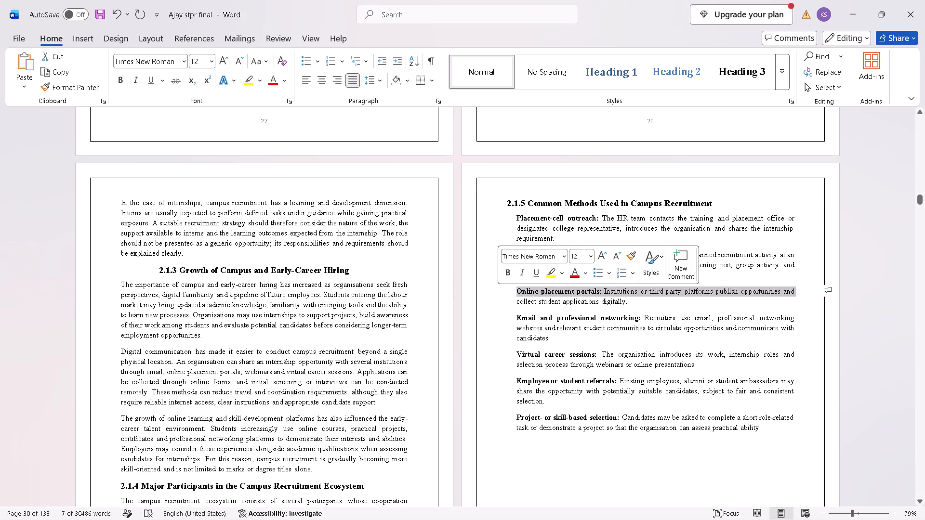
{"action": "left_click", "coordinate": [498, 293]}
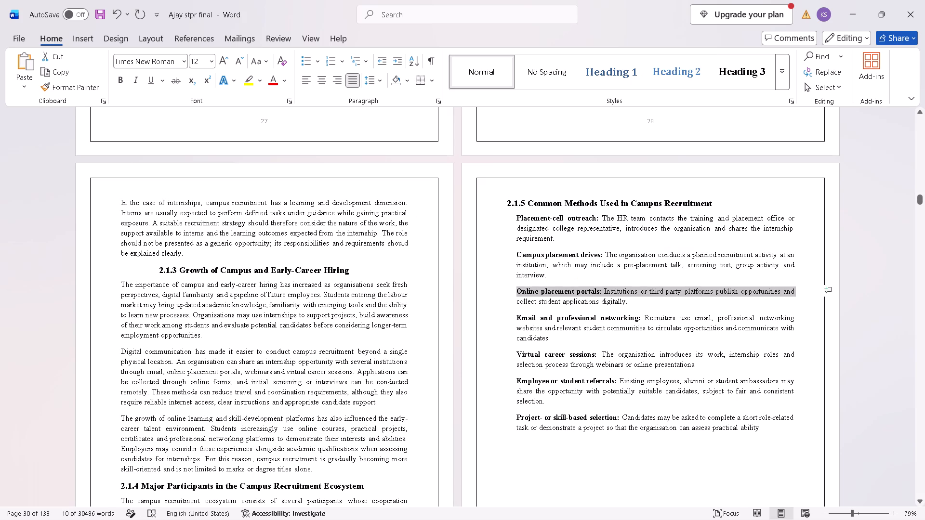
{"action": "left_click_drag", "start_coordinate": [517, 221], "coordinate": [780, 434]}
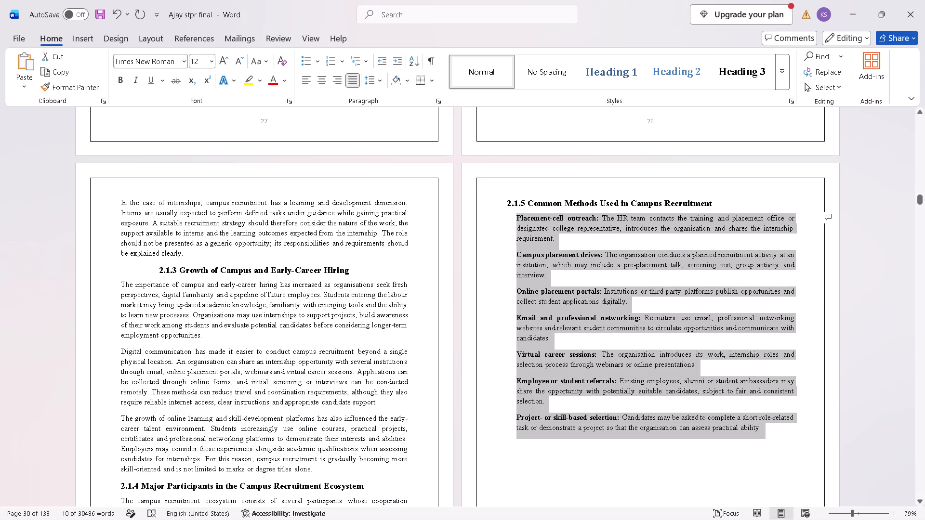
{"action": "left_click_drag", "start_coordinate": [780, 434], "coordinate": [779, 434]}
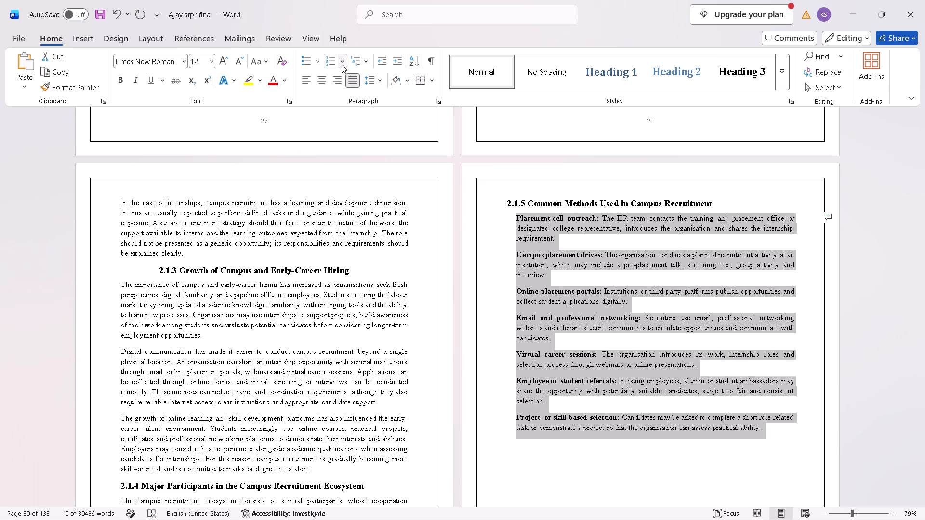
{"action": "left_click", "coordinate": [310, 60]}
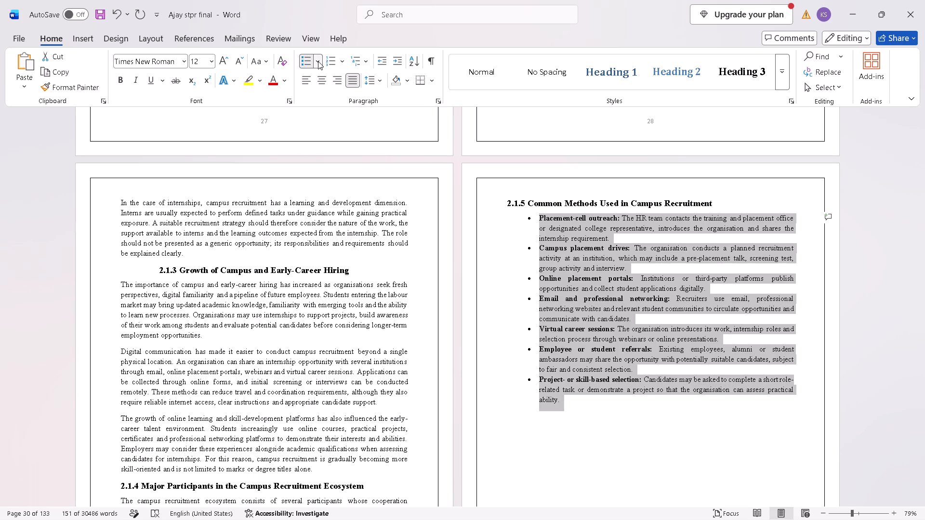
{"action": "left_click", "coordinate": [318, 61]}
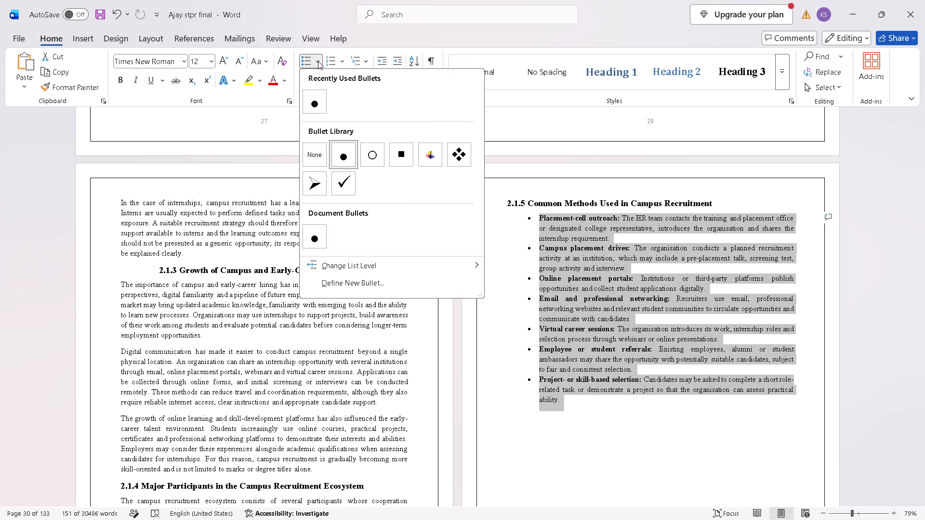
{"action": "left_click", "coordinate": [318, 61]}
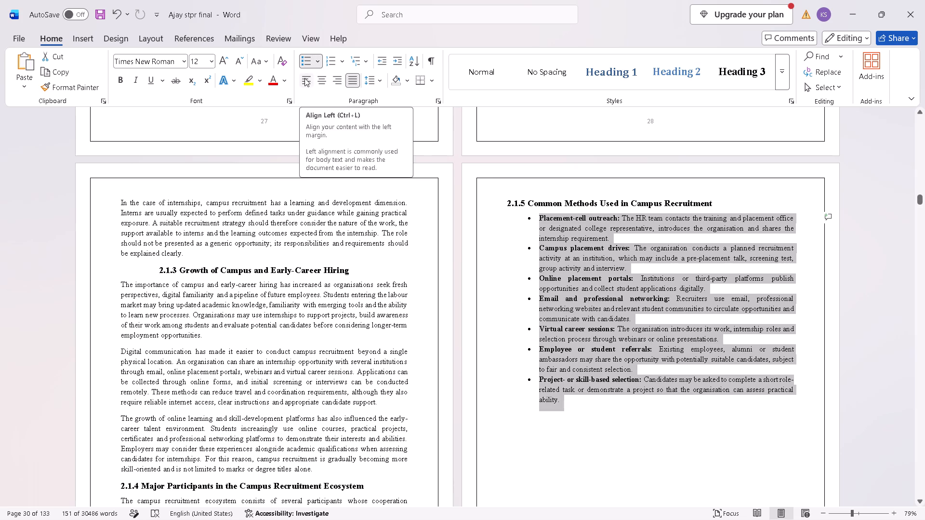
Decrease the indent of the 2.1.5 bulleted list so its bullets line up with the heading, keeping the text justified.
{"action": "left_click", "coordinate": [304, 78]}
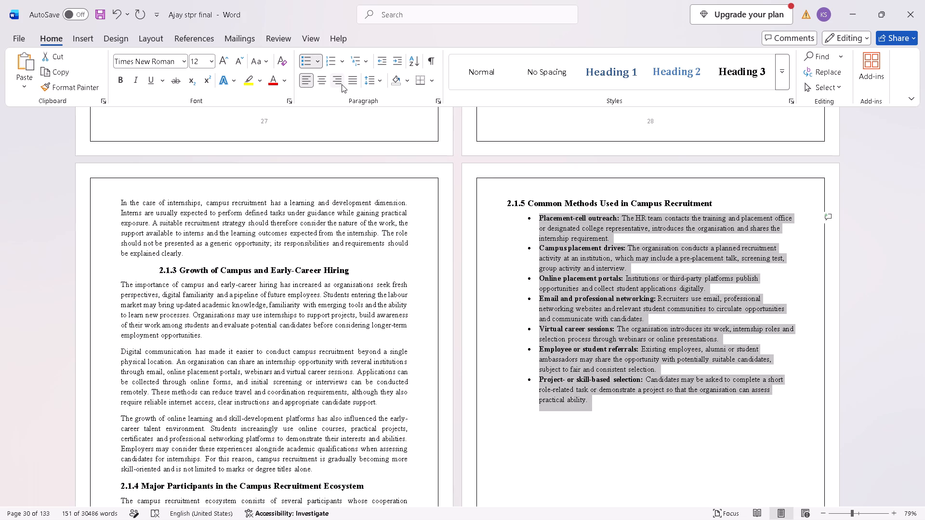
{"action": "left_click", "coordinate": [350, 82]}
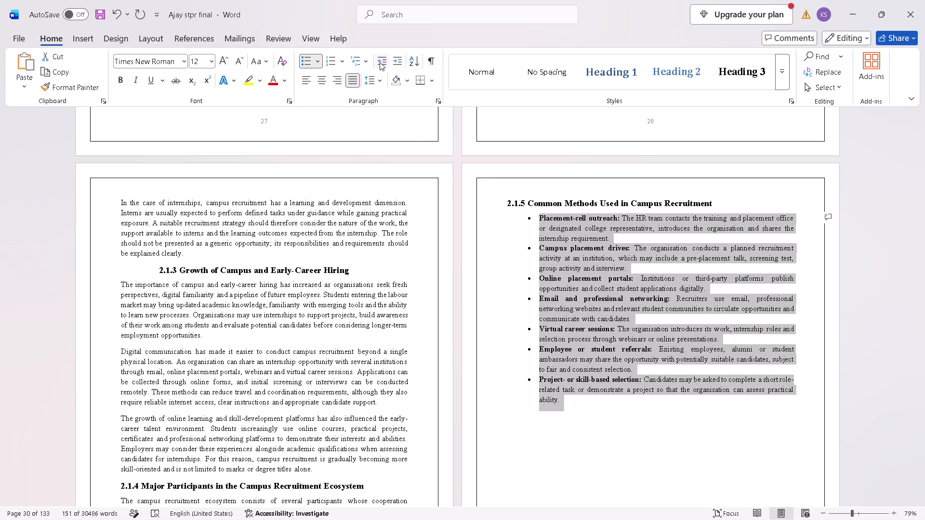
{"action": "left_click", "coordinate": [380, 62]}
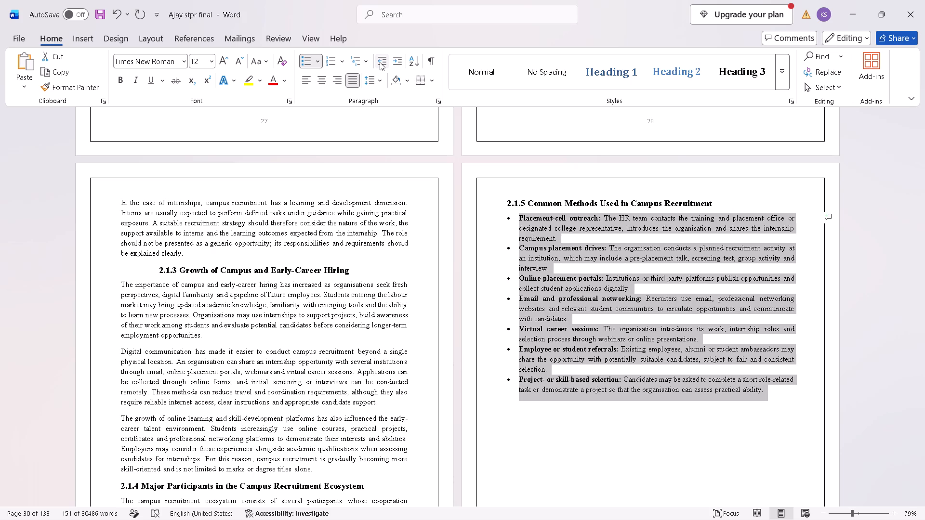
{"action": "left_click", "coordinate": [380, 62]}
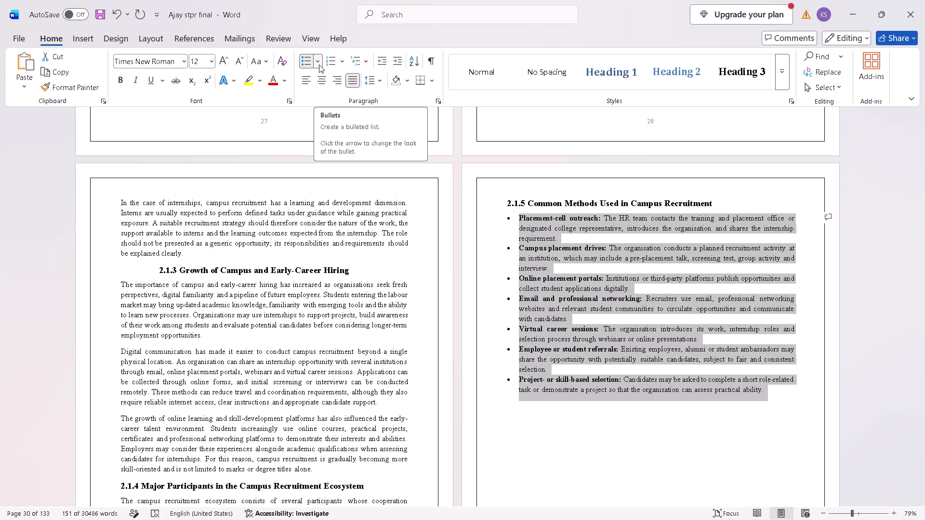
{"action": "left_click", "coordinate": [540, 475]}
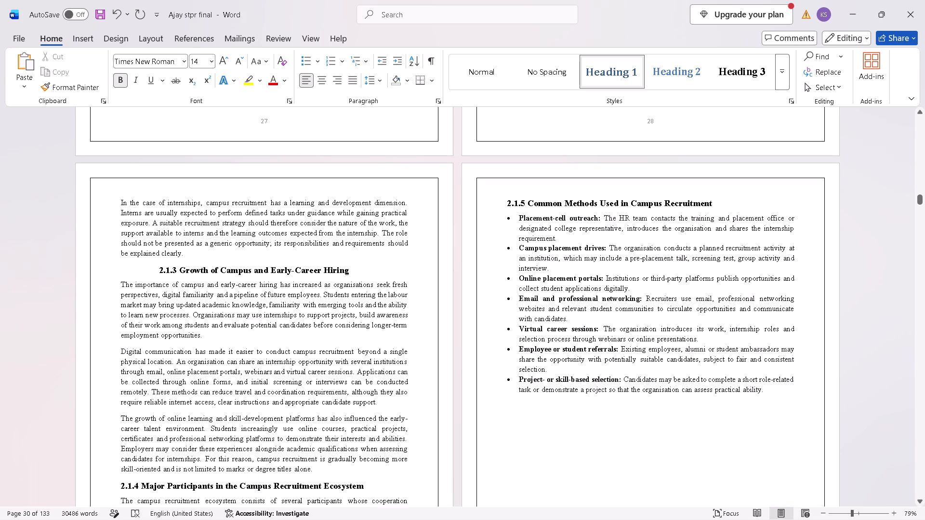
{"action": "left_click_drag", "start_coordinate": [519, 218], "coordinate": [774, 436]}
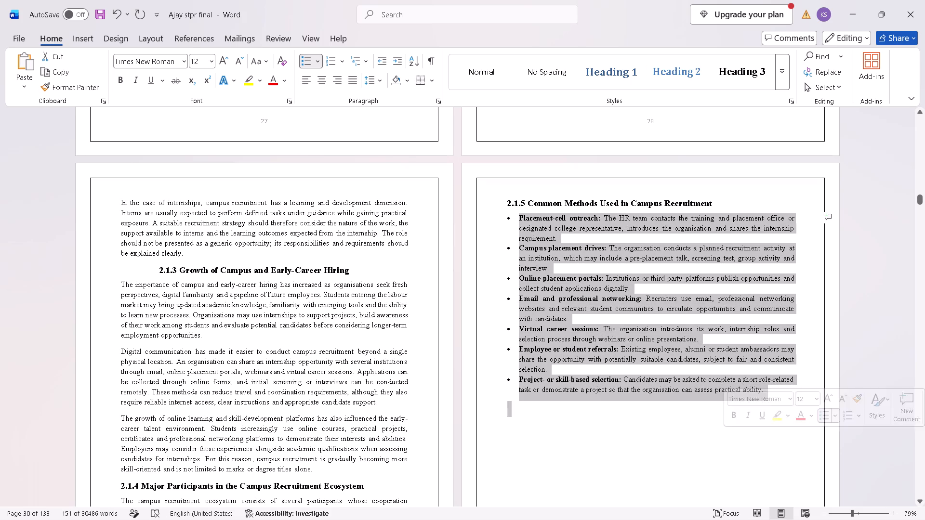
{"action": "left_click", "coordinate": [634, 451]}
Delete the "2.1 Overview of Industry (Continued)" heading and close the gap so section 2.1.6 directly follows the 2.1.5 bulleted list.
{"action": "scroll", "coordinate": [634, 451], "scroll_direction": "down", "scroll_amount": 4}
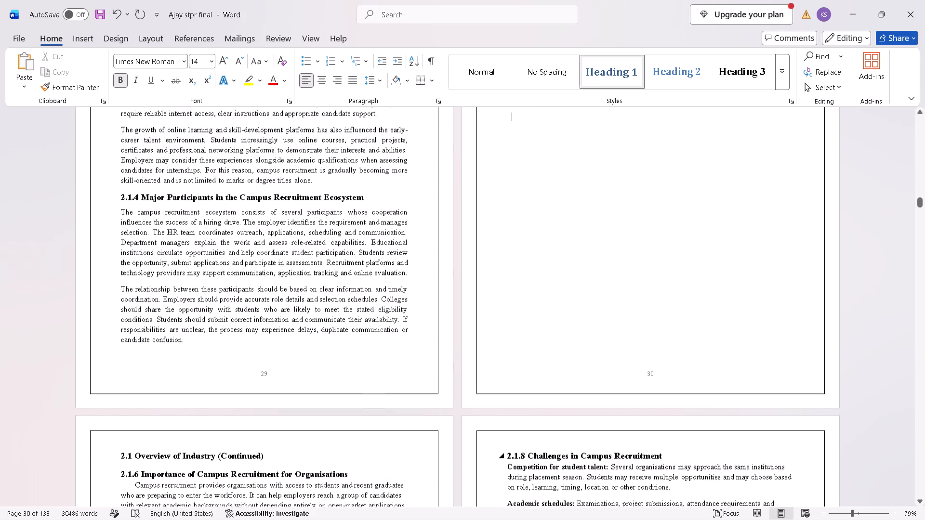
{"action": "scroll", "coordinate": [634, 451], "scroll_direction": "down", "scroll_amount": 2}
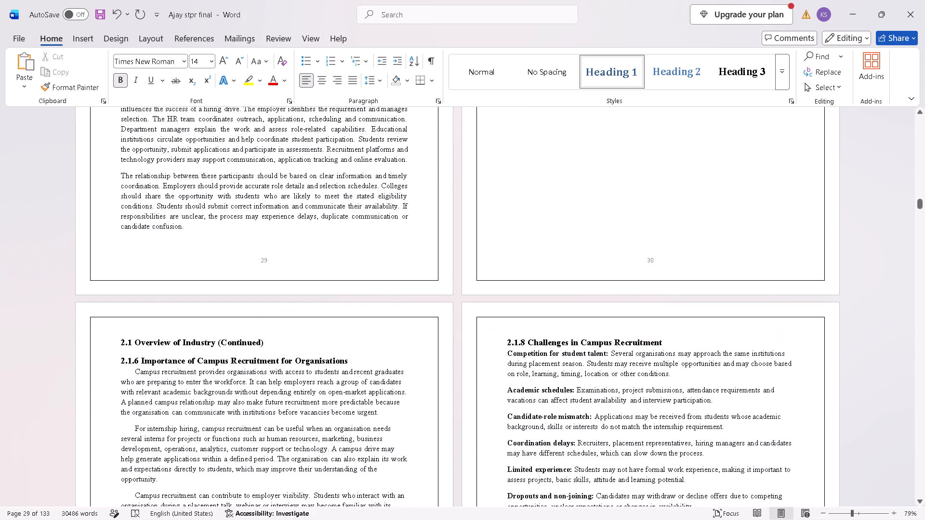
{"action": "scroll", "coordinate": [634, 451], "scroll_direction": "down", "scroll_amount": 3}
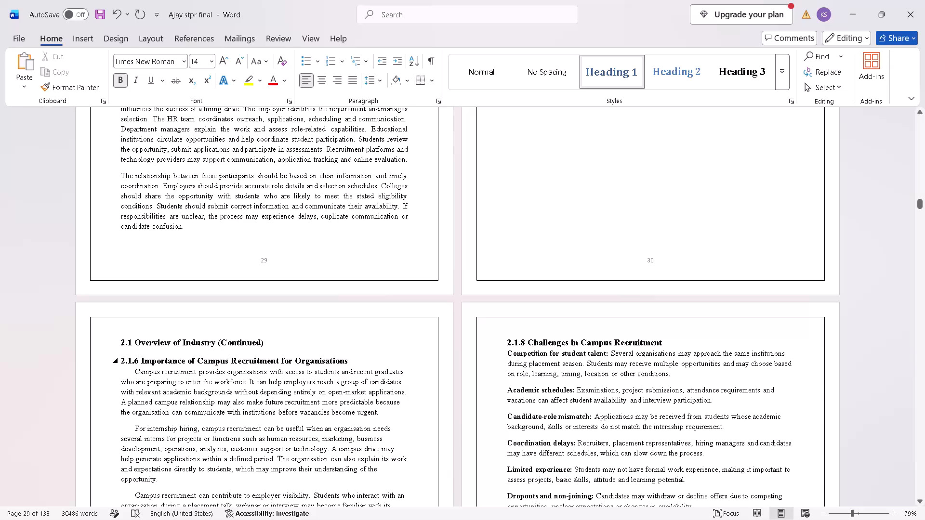
{"action": "left_click_drag", "start_coordinate": [122, 341], "coordinate": [251, 353]}
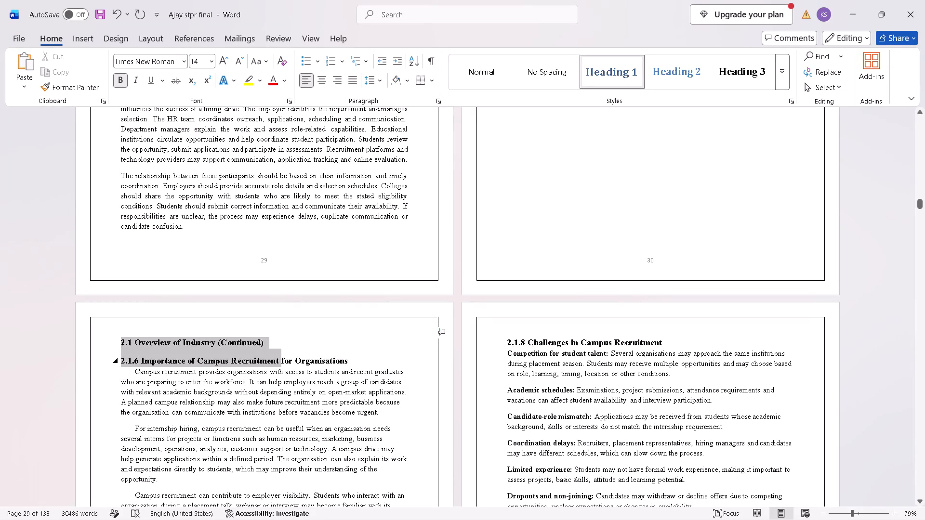
{"action": "left_click_drag", "start_coordinate": [251, 353], "coordinate": [263, 342]}
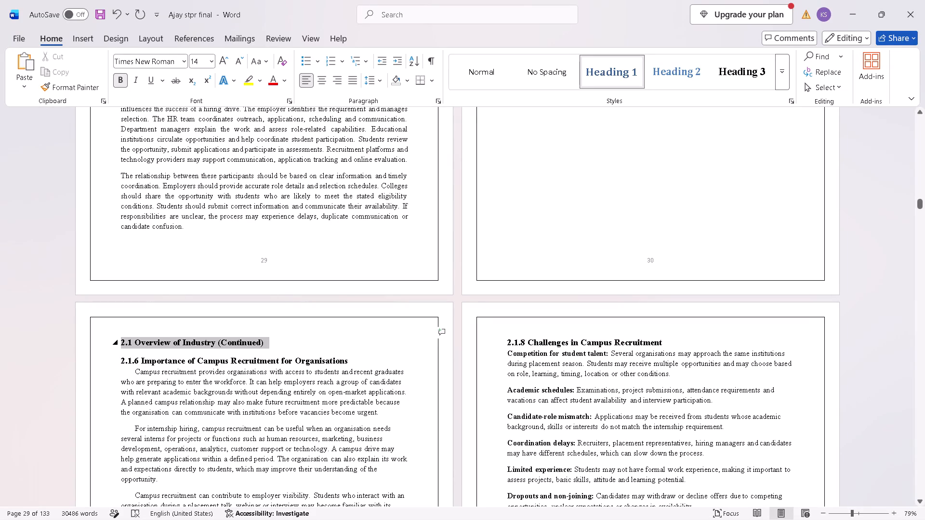
{"action": "left_click_drag", "start_coordinate": [263, 342], "coordinate": [263, 342]}
{"action": "key", "text": "BackSpace"}
{"action": "key", "text": "BackSpace"}
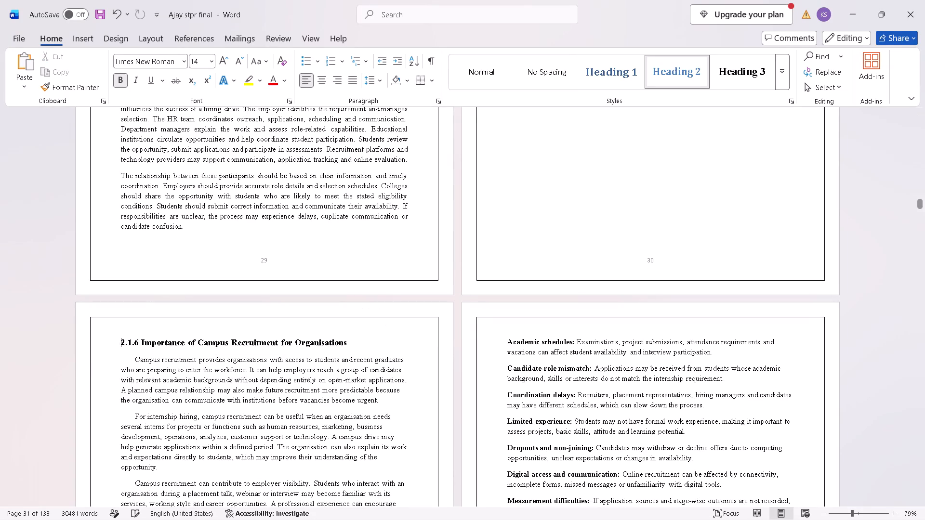
{"action": "key", "text": "BackSpace"}
Remove the first-line indent from the three paragraphs under 2.1.6 Importance of Campus Recruitment for Organisations.
{"action": "scroll", "coordinate": [263, 342], "scroll_direction": "up", "scroll_amount": 1}
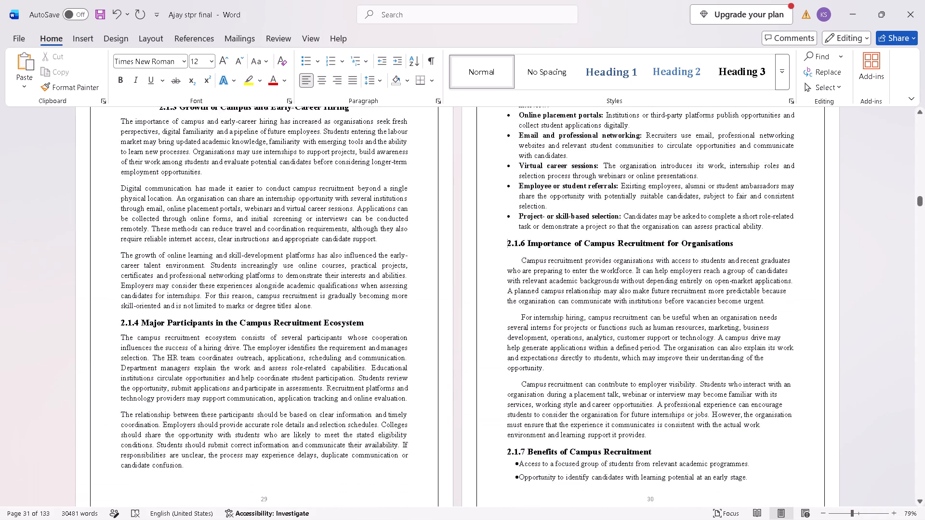
{"action": "scroll", "coordinate": [263, 342], "scroll_direction": "up", "scroll_amount": 1}
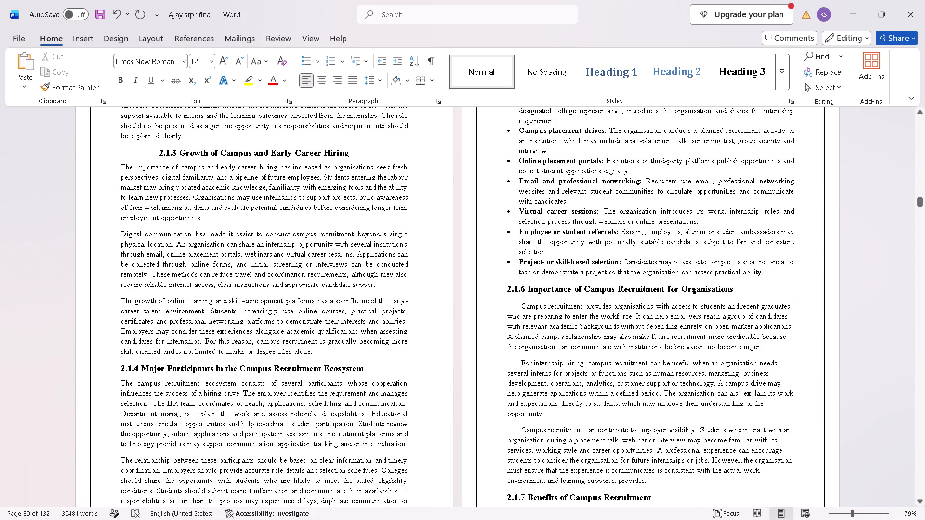
{"action": "left_click", "coordinate": [519, 305]}
{"action": "key", "text": "BackSpace"}
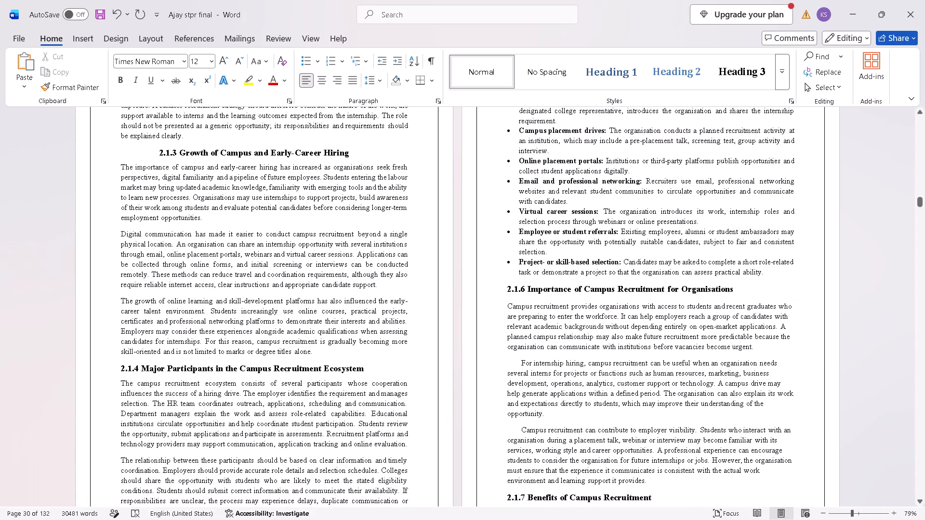
{"action": "left_click", "coordinate": [522, 362]}
{"action": "key", "text": "BackSpace"}
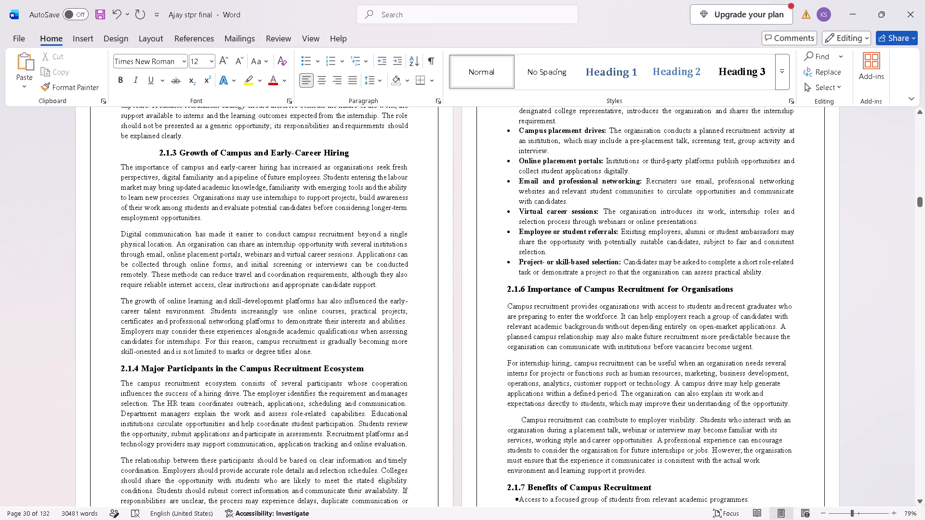
{"action": "left_click", "coordinate": [522, 421]}
{"action": "key", "text": "BackSpace"}
Try starting the 2.1.7 Benefits of Campus Recruitment heading on a new page with blank lines, leaving one blank line above it.
{"action": "scroll", "coordinate": [522, 421], "scroll_direction": "down", "scroll_amount": 1}
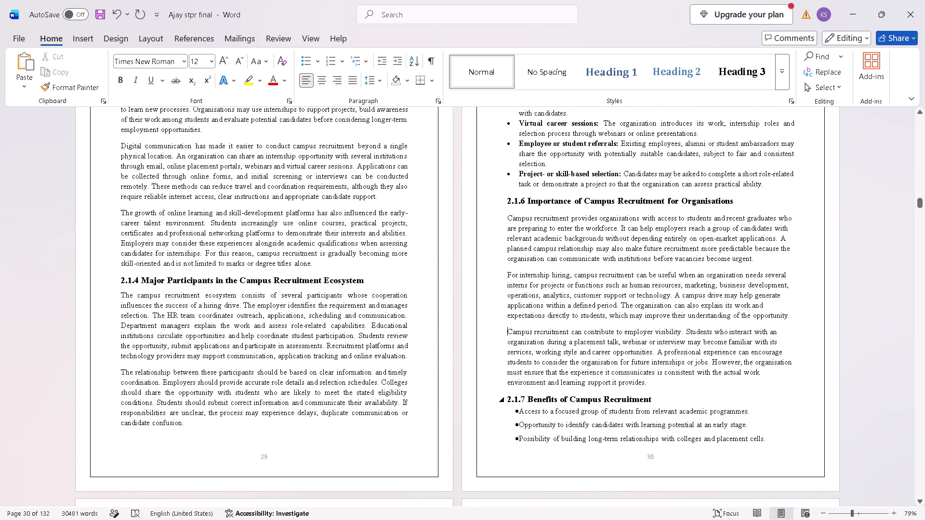
{"action": "left_click", "coordinate": [507, 398]}
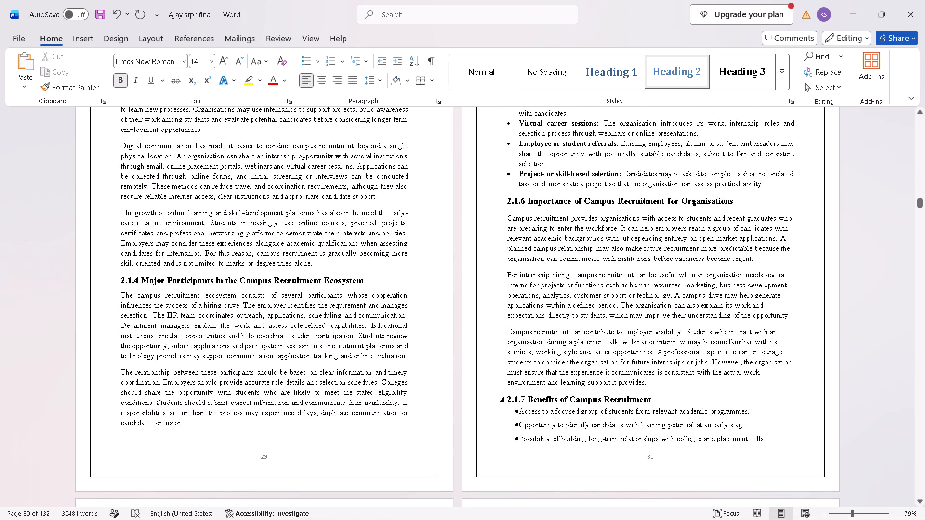
{"action": "key", "text": "Return"}
{"action": "key", "text": "Return"}
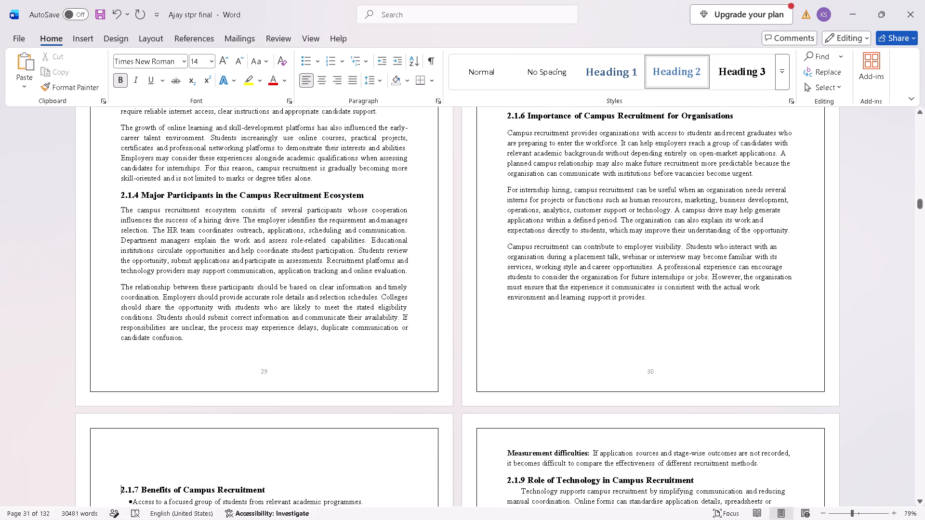
{"action": "left_click", "coordinate": [204, 480]}
{"action": "left_click", "coordinate": [207, 459]}
{"action": "key", "text": "BackSpace"}
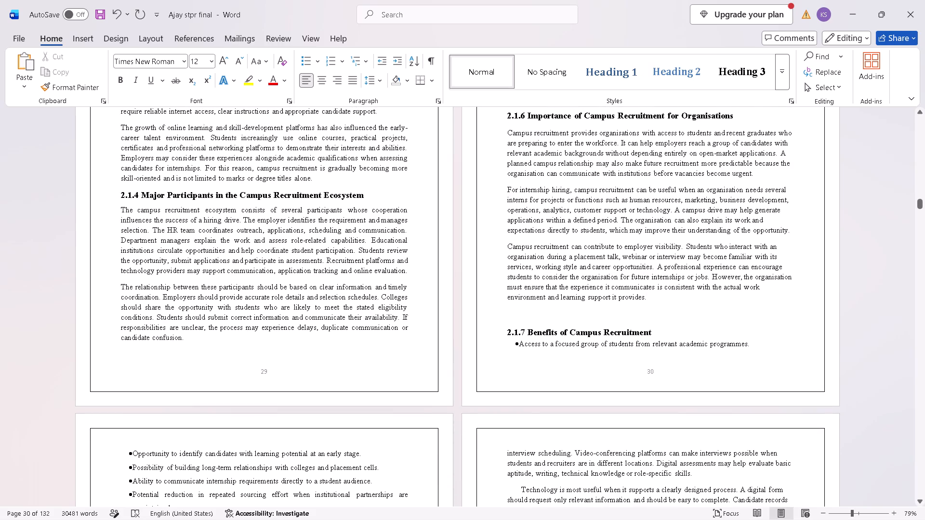
{"action": "key", "text": "Return"}
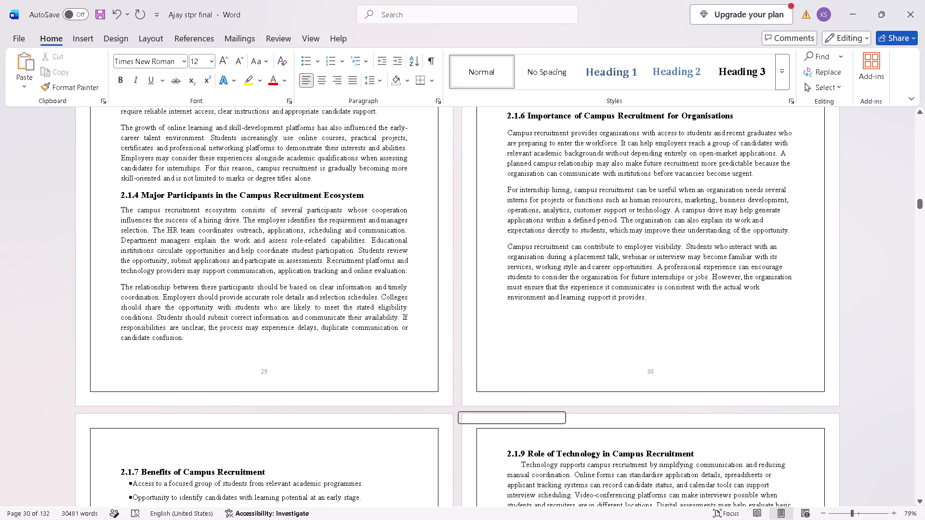
{"action": "left_click", "coordinate": [187, 460]}
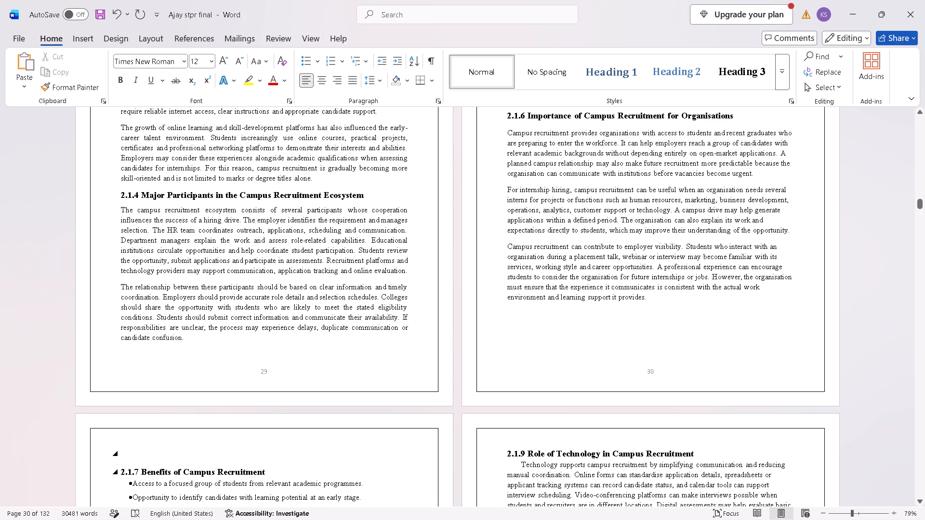
{"action": "left_click", "coordinate": [186, 449]}
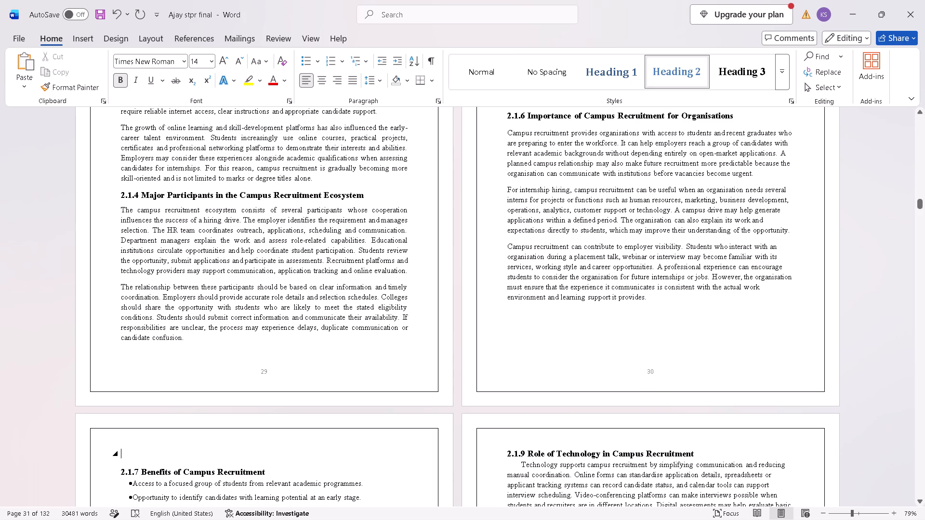
{"action": "key", "text": "BackSpace"}
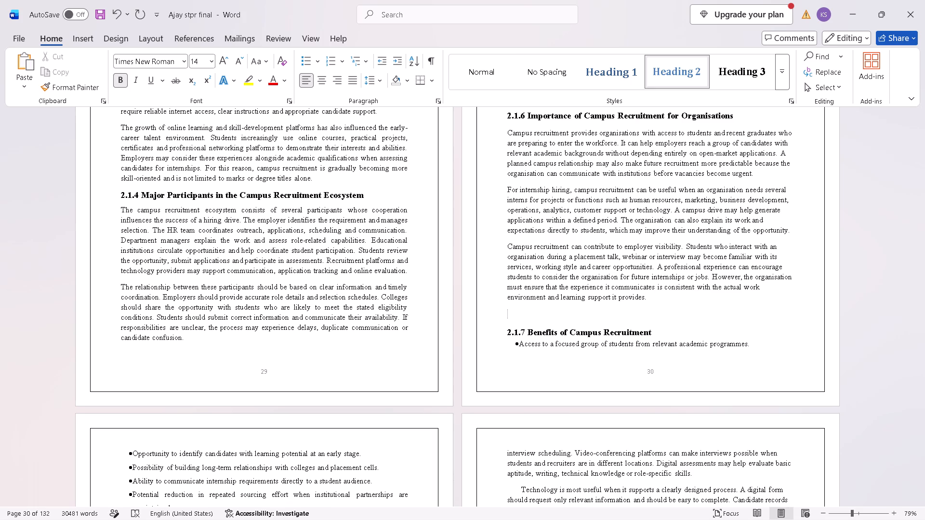
{"action": "left_click", "coordinate": [508, 333]}
{"action": "key", "text": "Return"}
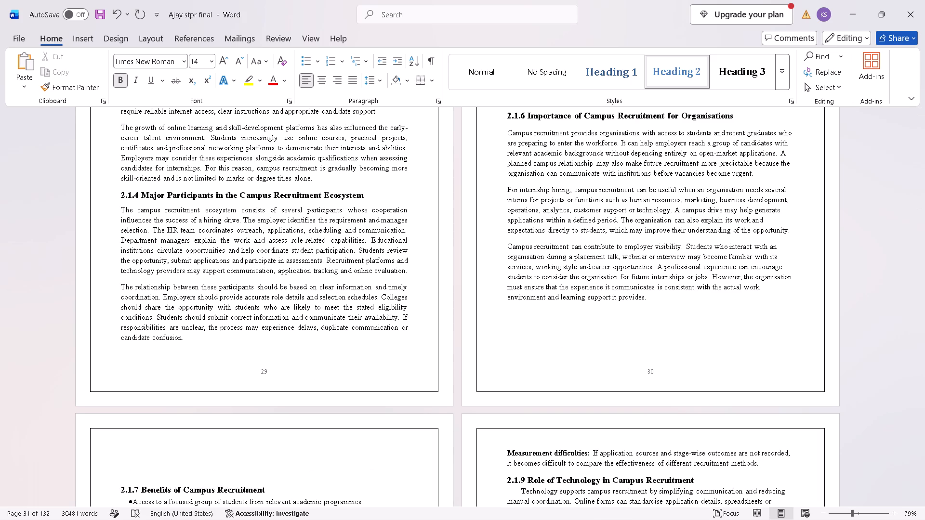
{"action": "scroll", "coordinate": [508, 333], "scroll_direction": "down", "scroll_amount": 2}
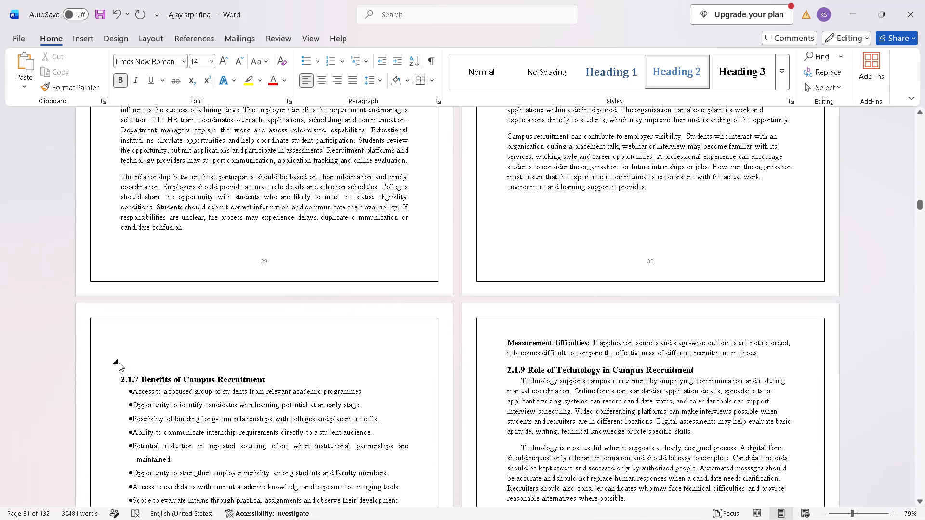
{"action": "key", "text": "BackSpace"}
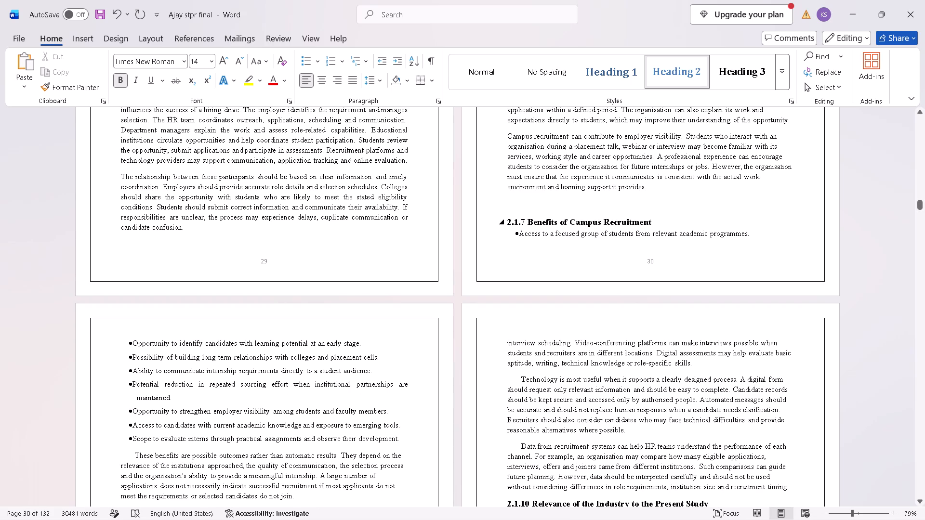
Insert blank lines between the 2.1.7 heading and its first benefit item so the list starts on the next page.
{"action": "left_click", "coordinate": [515, 233]}
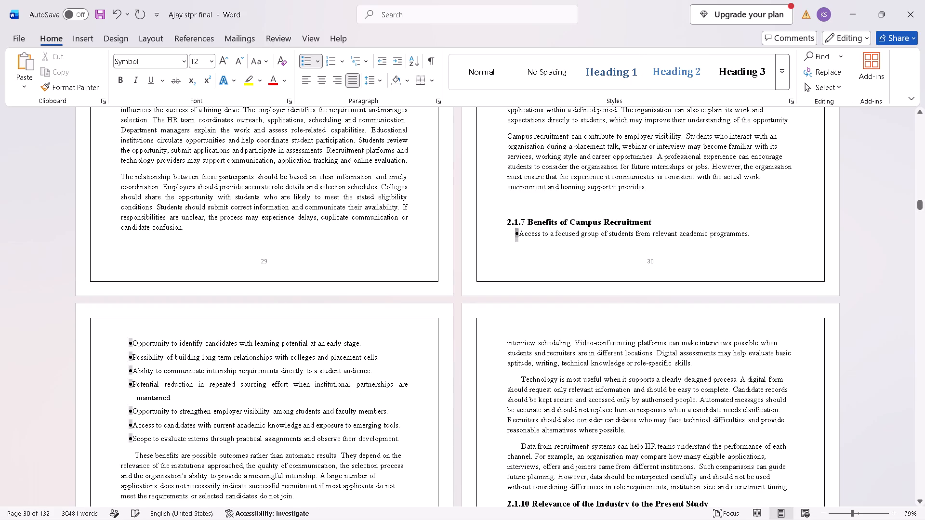
{"action": "key", "text": "Return"}
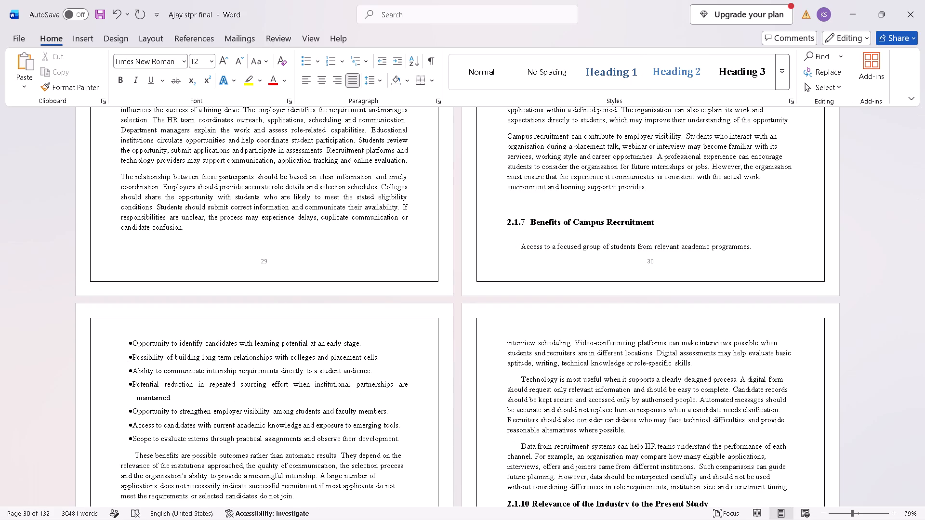
{"action": "key", "text": "Return"}
{"action": "key", "text": "ctrl+z"}
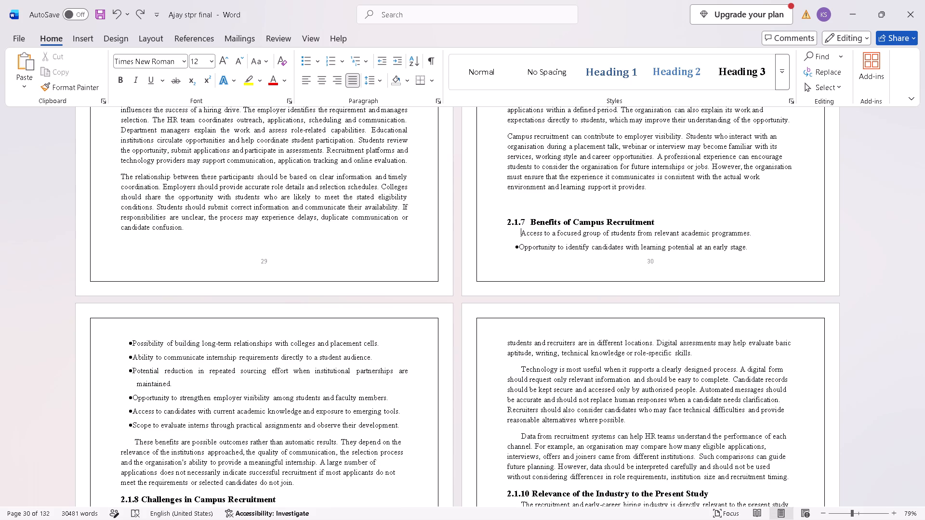
{"action": "key", "text": "Return"}
{"action": "key", "text": "Return"}
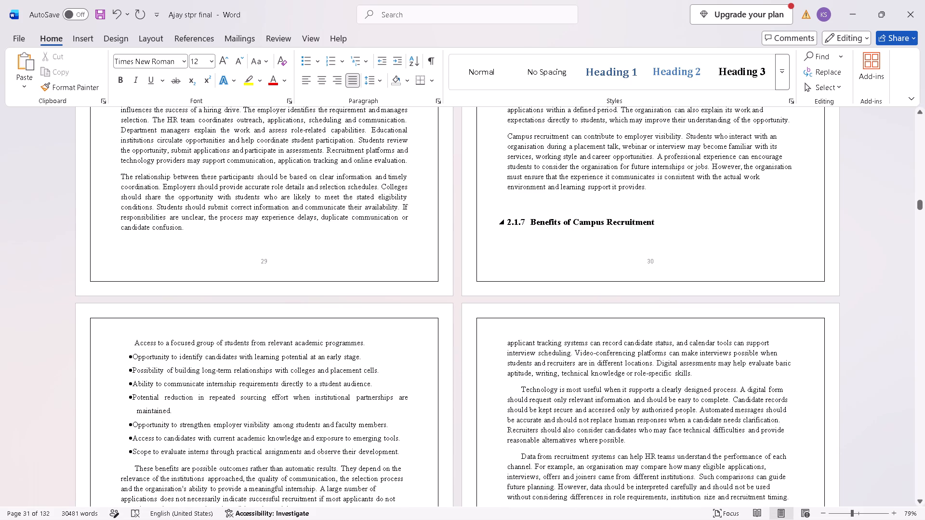
Add unnumbered blank lines above the 2.1.7 heading to push it onto the next page with its list.
{"action": "left_click", "coordinate": [506, 222]}
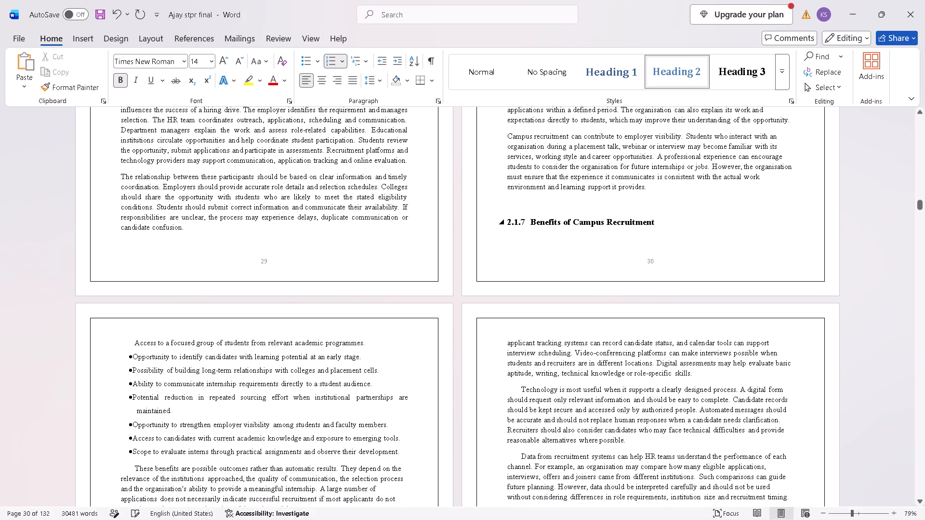
{"action": "key", "text": "Return"}
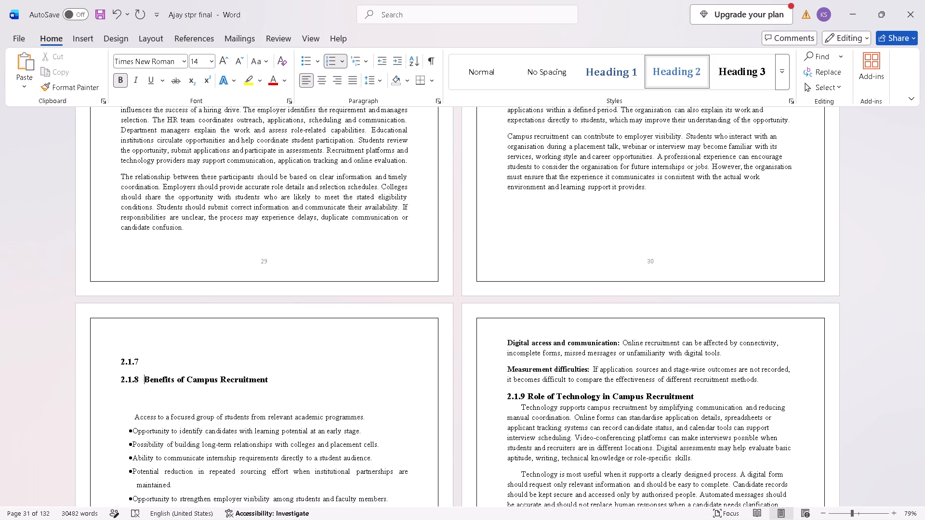
{"action": "key", "text": "ctrl+z"}
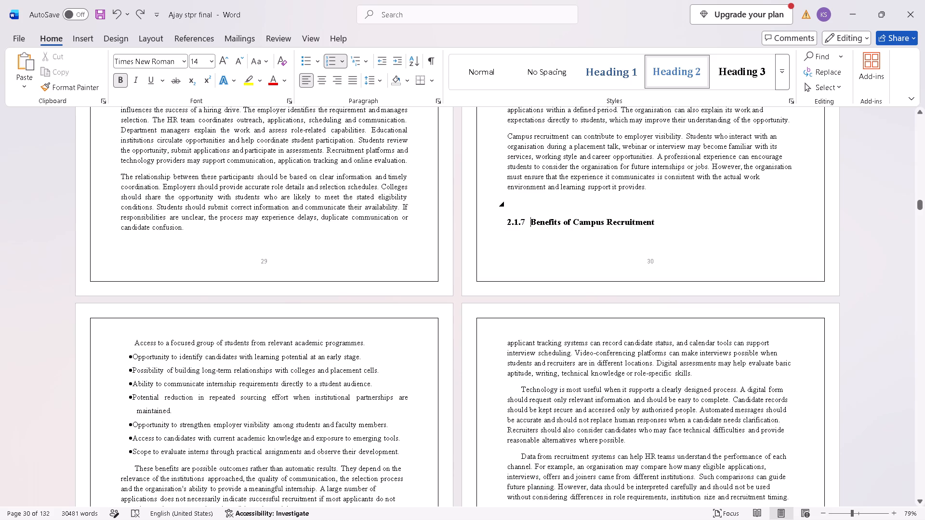
{"action": "left_click", "coordinate": [555, 205]}
{"action": "key", "text": "Return"}
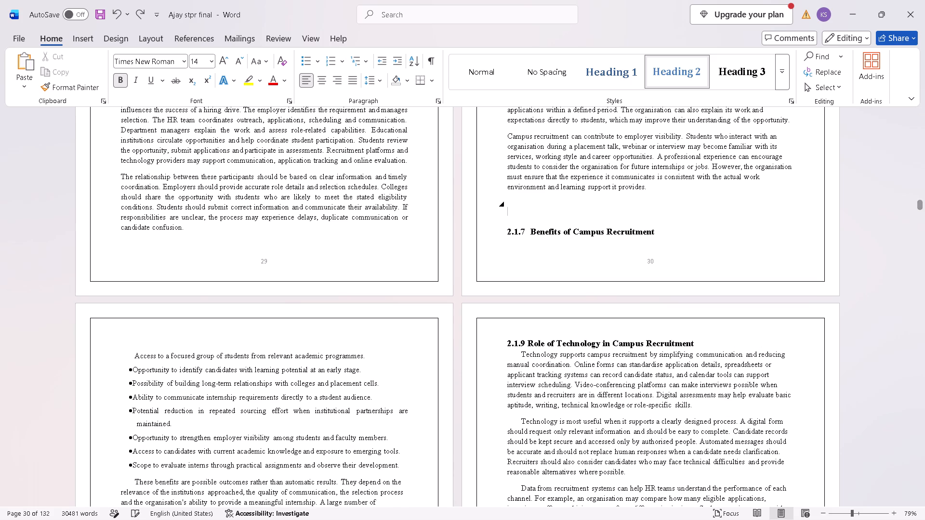
{"action": "key", "text": "Return"}
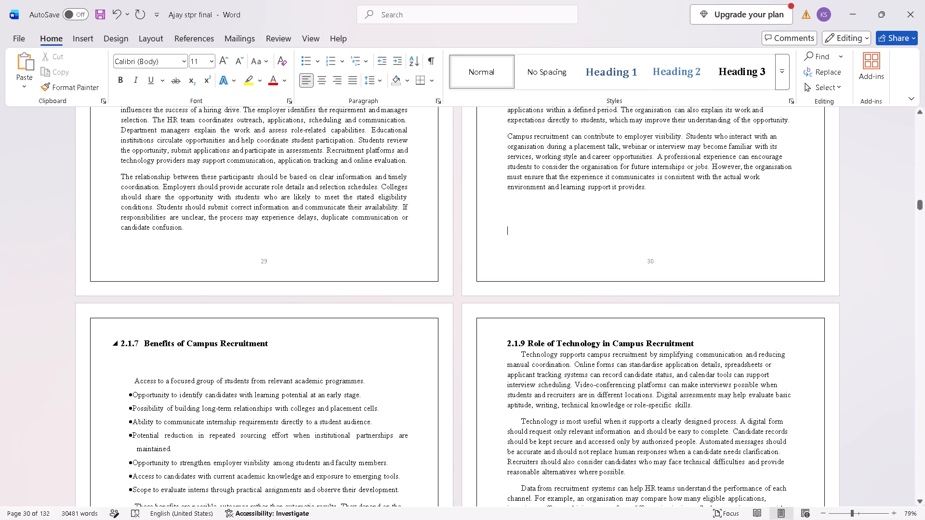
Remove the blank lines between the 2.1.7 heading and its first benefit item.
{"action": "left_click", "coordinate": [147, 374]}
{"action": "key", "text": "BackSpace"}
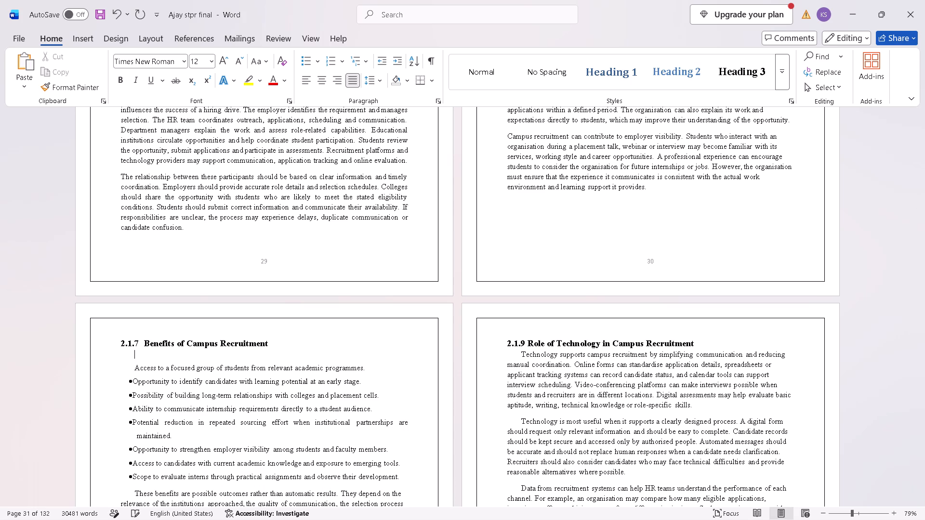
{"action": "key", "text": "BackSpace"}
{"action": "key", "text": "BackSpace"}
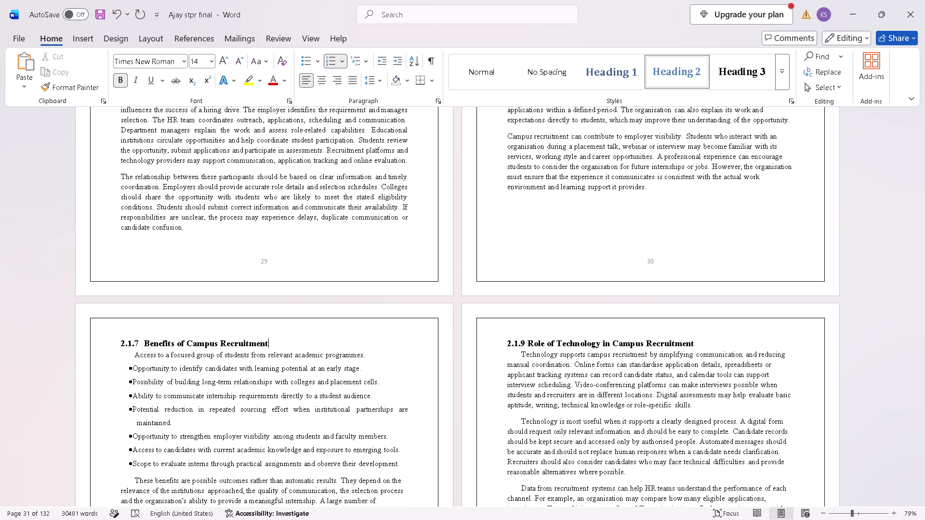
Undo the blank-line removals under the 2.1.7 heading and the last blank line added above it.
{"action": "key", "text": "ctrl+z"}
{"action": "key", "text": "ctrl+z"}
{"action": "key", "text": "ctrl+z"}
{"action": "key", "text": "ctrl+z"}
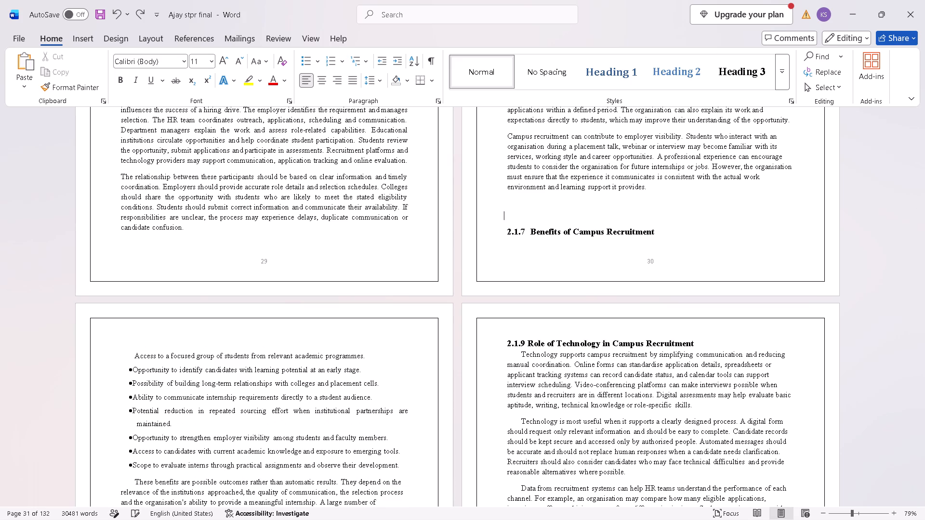
Undo the latest edits around the 2.1.7 heading and redo them up to the point before the last blank line above it.
{"action": "key", "text": "ctrl+z"}
{"action": "key", "text": "ctrl+z"}
{"action": "key", "text": "ctrl+z"}
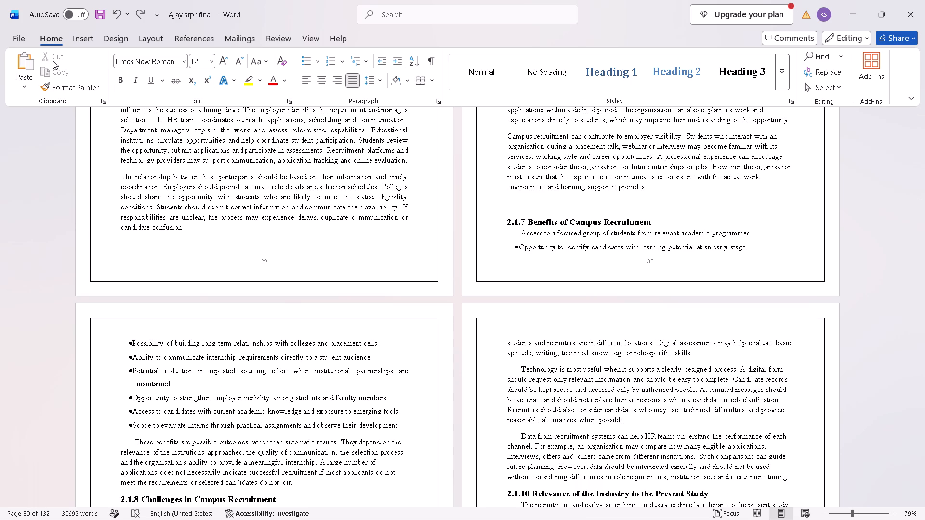
{"action": "key", "text": "ctrl+z"}
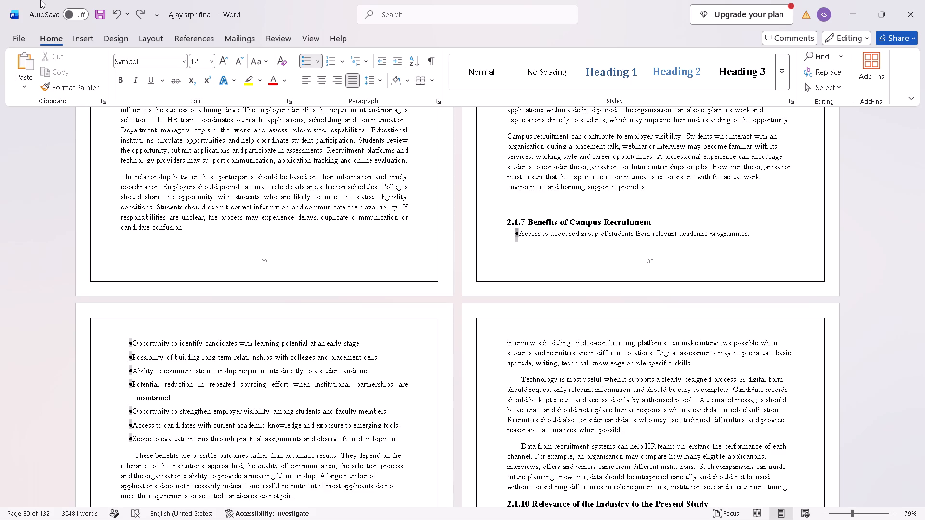
{"action": "left_click", "coordinate": [142, 15]}
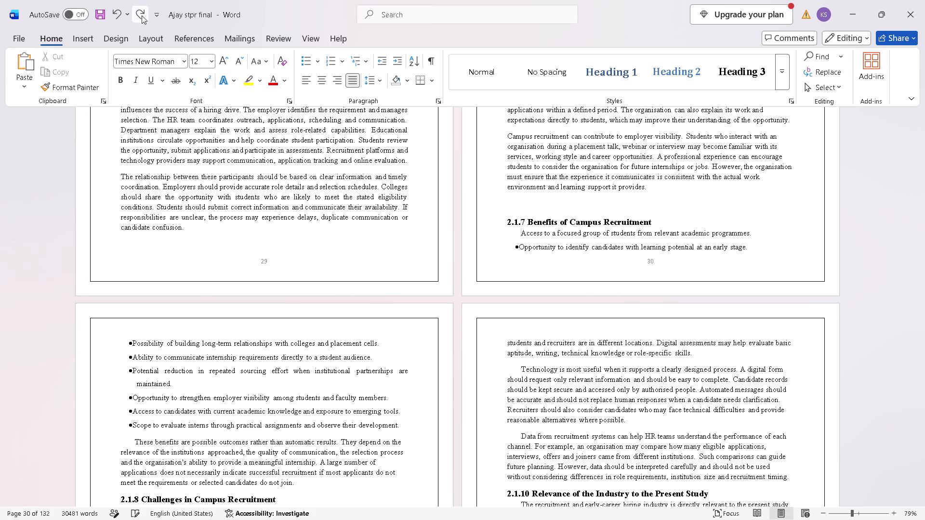
{"action": "left_click", "coordinate": [142, 15]}
{"action": "left_click", "coordinate": [142, 15]}
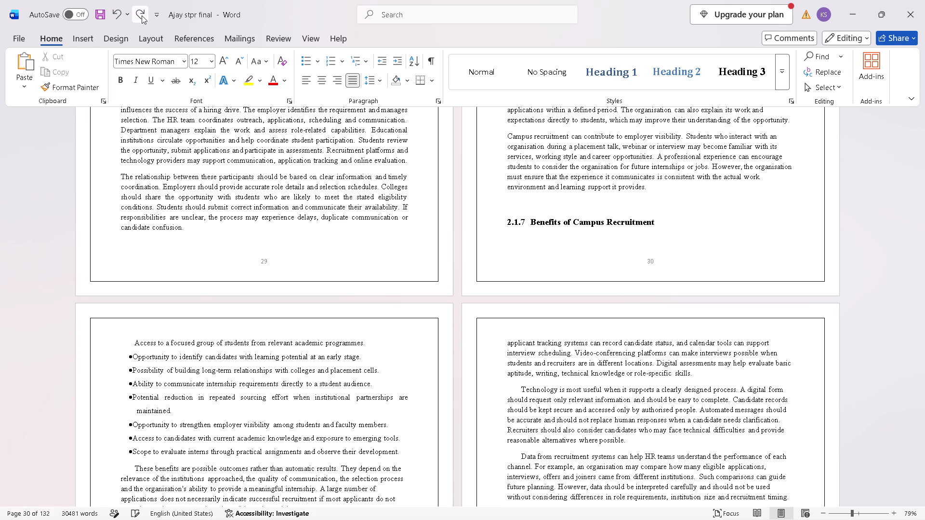
Bullet the first 2.1.7 benefit item, "Access to a focused group of students", and outdent it in line with the other bullets.
{"action": "left_click", "coordinate": [307, 59]}
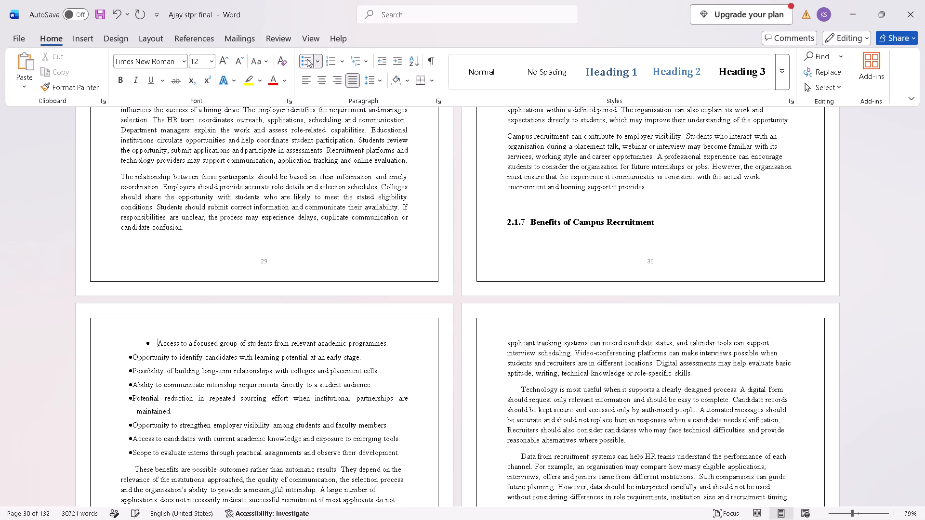
{"action": "left_click", "coordinate": [146, 347]}
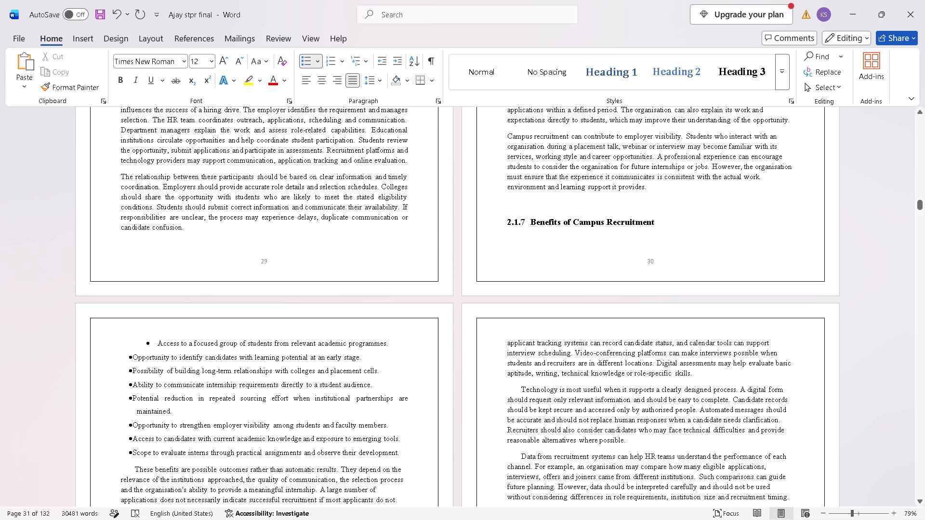
{"action": "key", "text": "Left"}
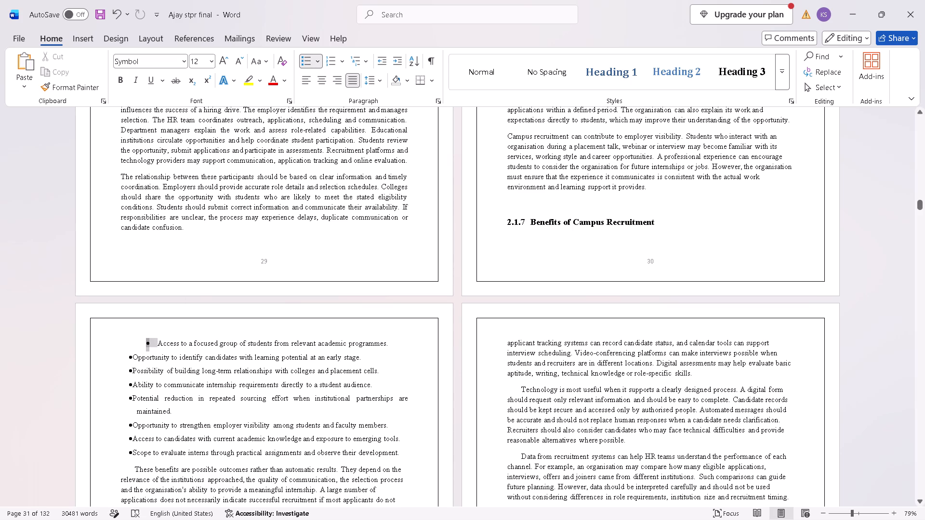
{"action": "left_click", "coordinate": [381, 61]}
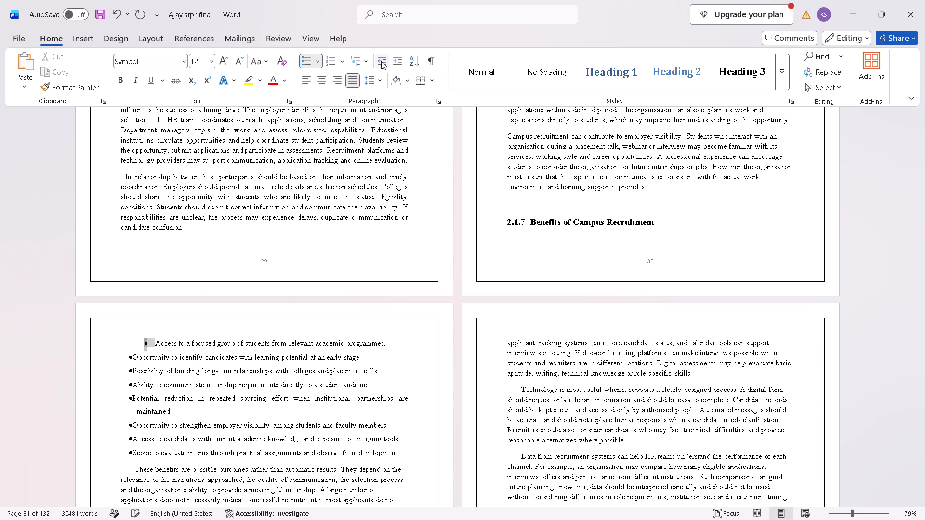
{"action": "left_click", "coordinate": [381, 61]}
{"action": "left_click", "coordinate": [381, 61]}
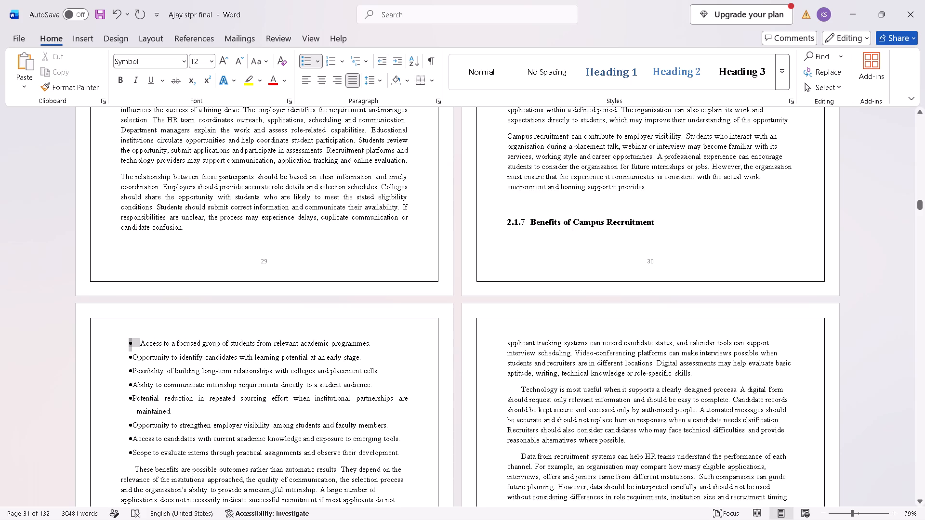
{"action": "left_click", "coordinate": [139, 346]}
{"action": "key", "text": "BackSpace"}
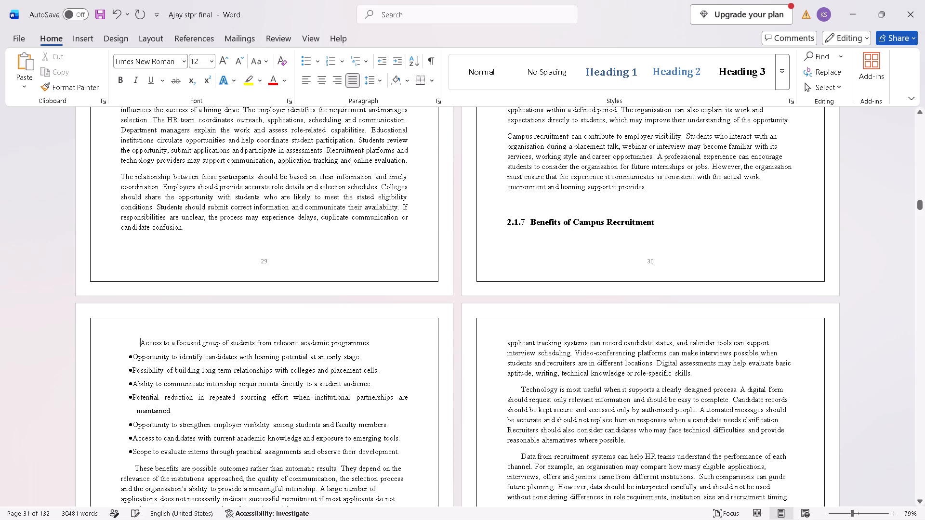
{"action": "key", "text": "ctrl+z"}
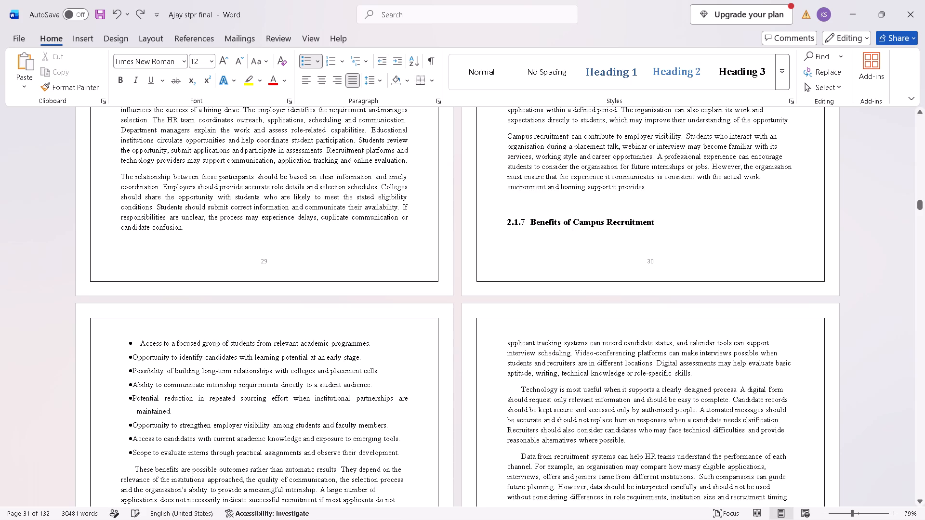
Insert two spaces between the bullet and the text of the "Opportunity to identify candidates" item.
{"action": "left_click", "coordinate": [133, 357]}
{"action": "key", "text": "space"}
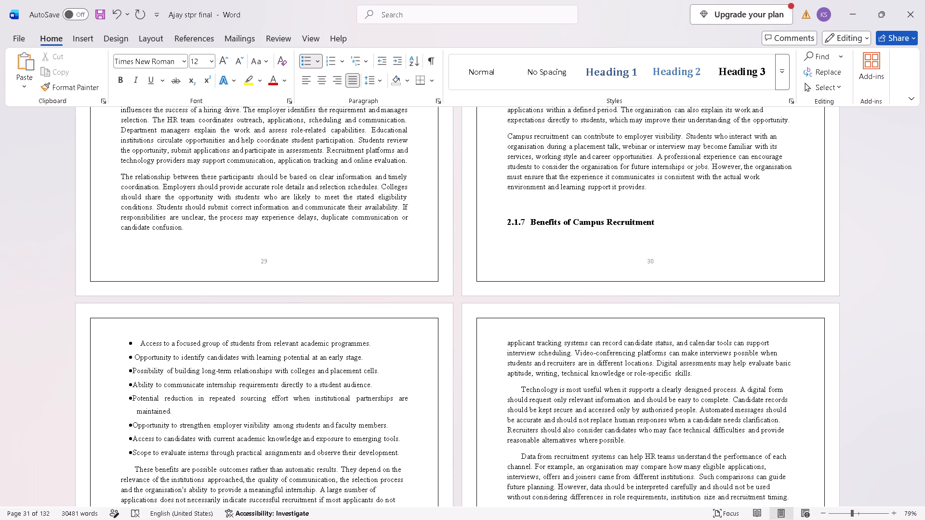
{"action": "key", "text": "space"}
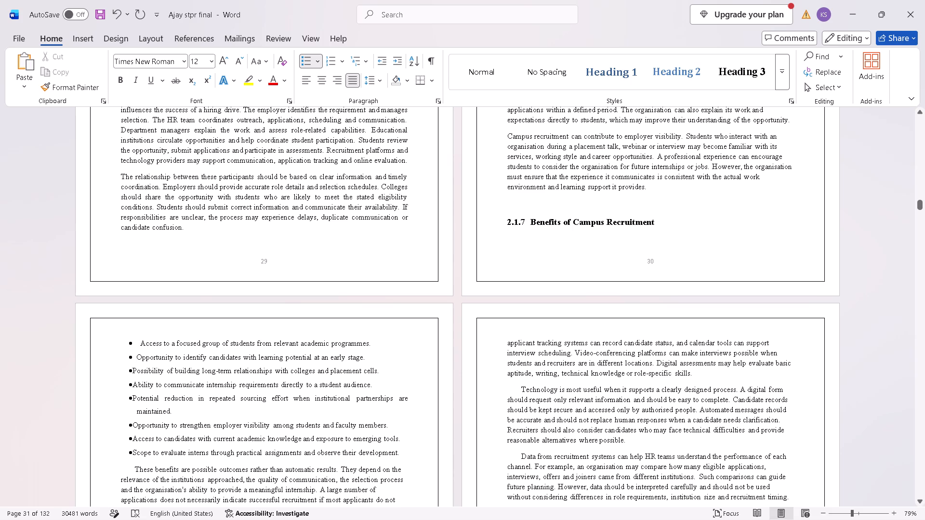
Decrease the indent of the first benefit item and the seven items below it so their bullets sit at the margin.
{"action": "left_click", "coordinate": [139, 344]}
{"action": "left_click", "coordinate": [386, 60]}
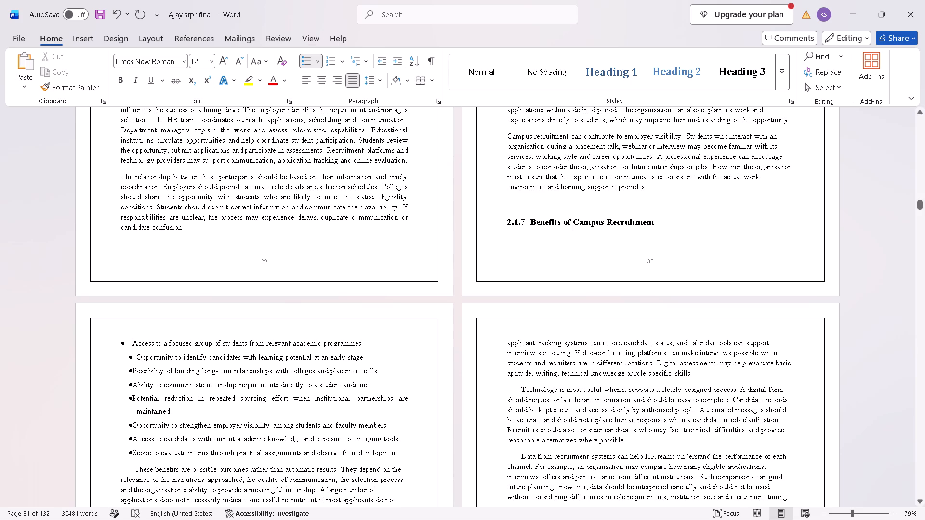
{"action": "left_click", "coordinate": [381, 61]}
{"action": "left_click_drag", "start_coordinate": [127, 356], "coordinate": [331, 458]}
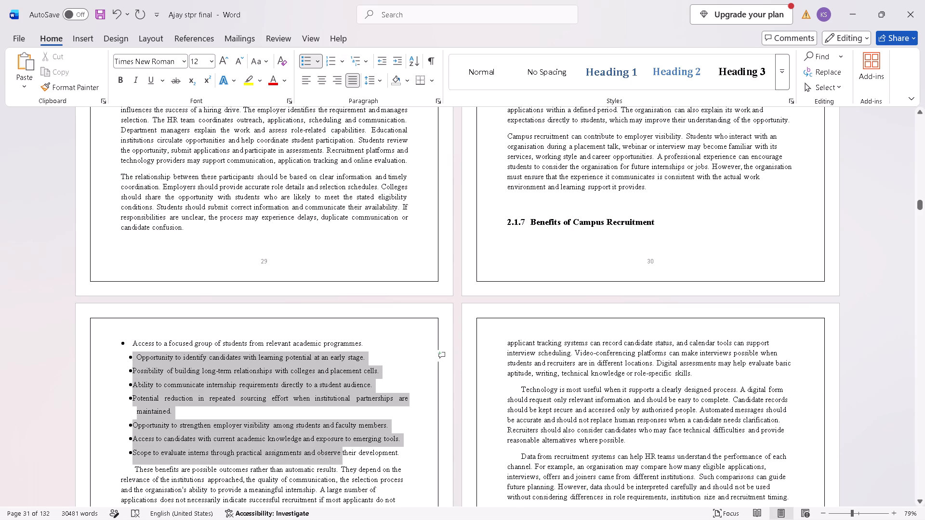
{"action": "left_click_drag", "start_coordinate": [331, 458], "coordinate": [396, 455]}
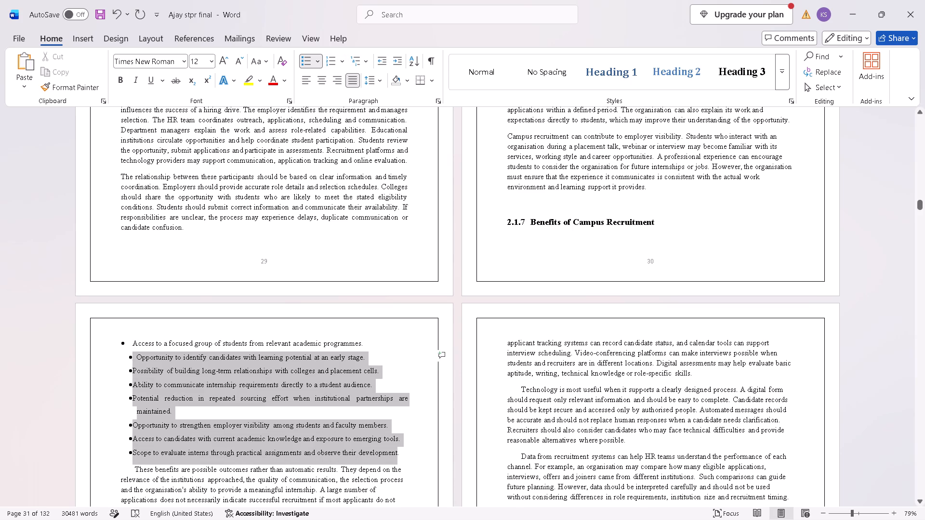
{"action": "left_click_drag", "start_coordinate": [396, 455], "coordinate": [397, 455]}
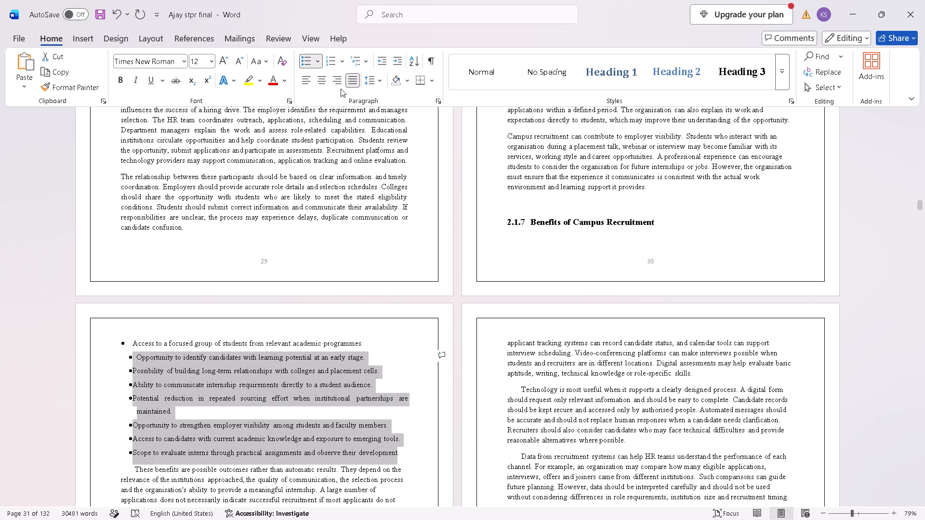
{"action": "left_click", "coordinate": [384, 59]}
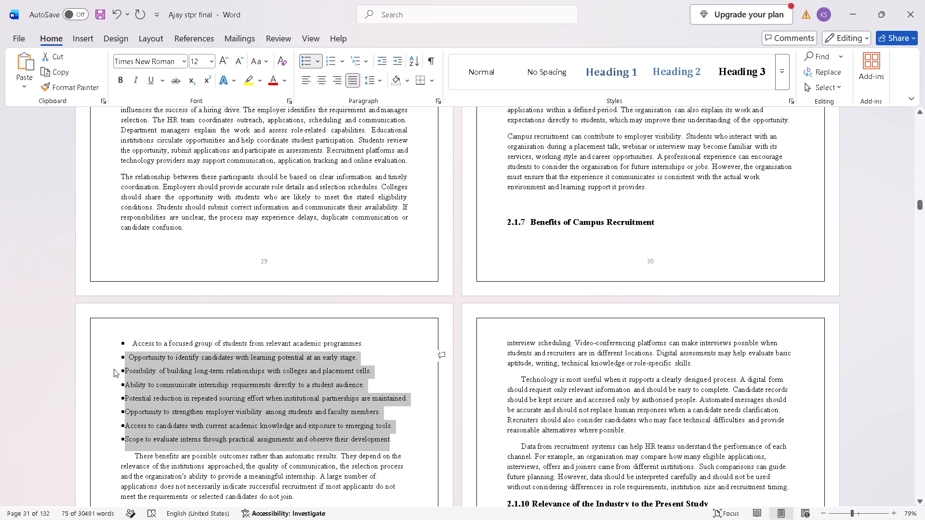
Insert two spaces after the bullets of the "Possibility of building long-term relationships" and "Ability to communicate internship requirements" items.
{"action": "left_click", "coordinate": [126, 368]}
{"action": "key", "text": "space"}
{"action": "key", "text": "space"}
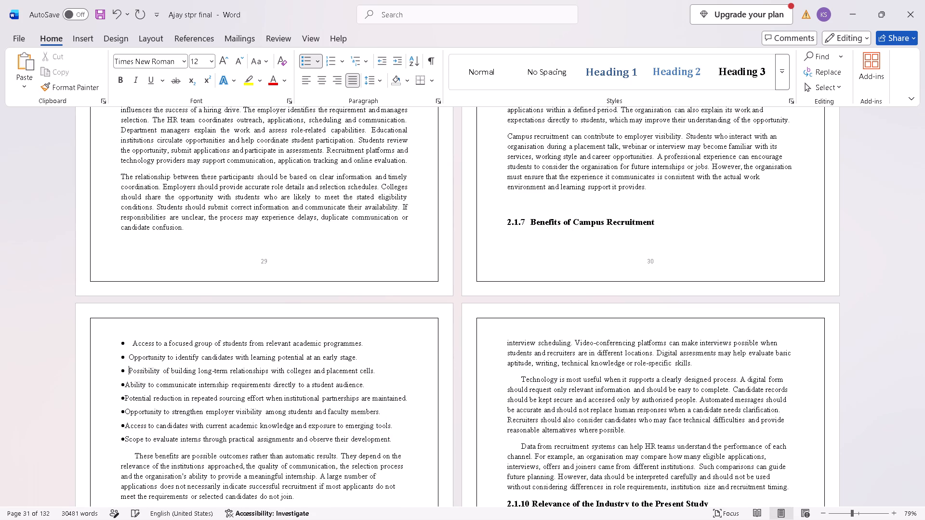
{"action": "double_click", "coordinate": [124, 386]}
{"action": "key", "text": "space"}
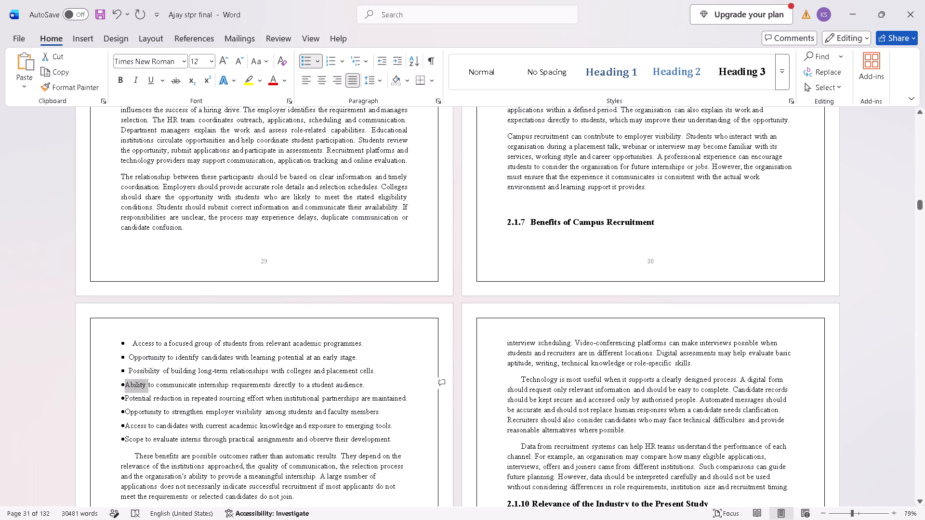
{"action": "key", "text": "ctrl+z"}
{"action": "key", "text": "space"}
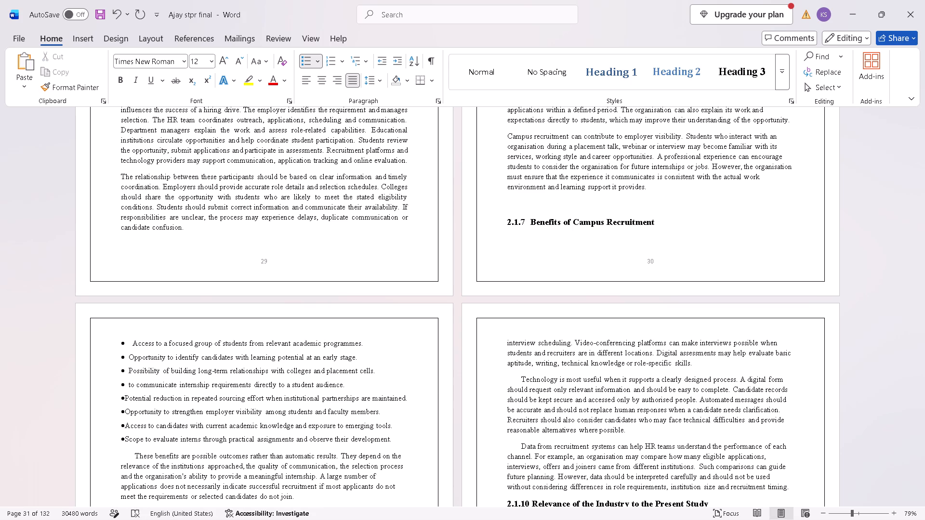
{"action": "key", "text": "ctrl+z"}
{"action": "left_click", "coordinate": [124, 386]}
{"action": "key", "text": "space"}
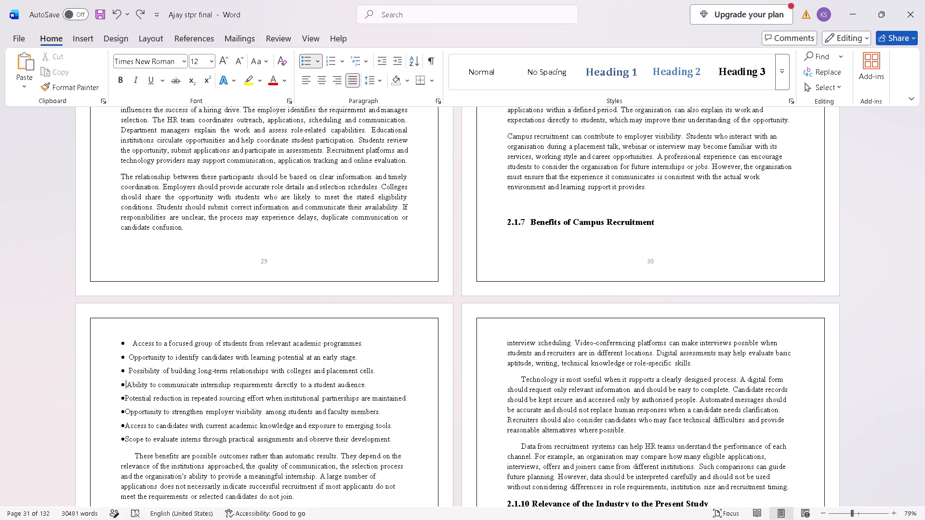
{"action": "key", "text": "space"}
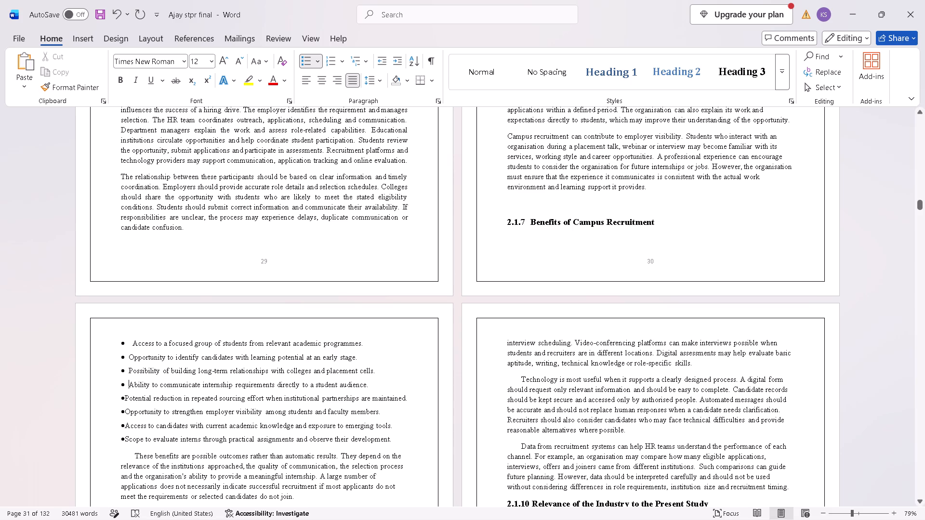
Add two spaces after the bullets of the "Potential reduction", "Opportunity to strengthen" and "Access to candidates" items, and one space for "Scope to evaluate".
{"action": "left_click", "coordinate": [125, 397]}
{"action": "key", "text": "space"}
{"action": "key", "text": "space"}
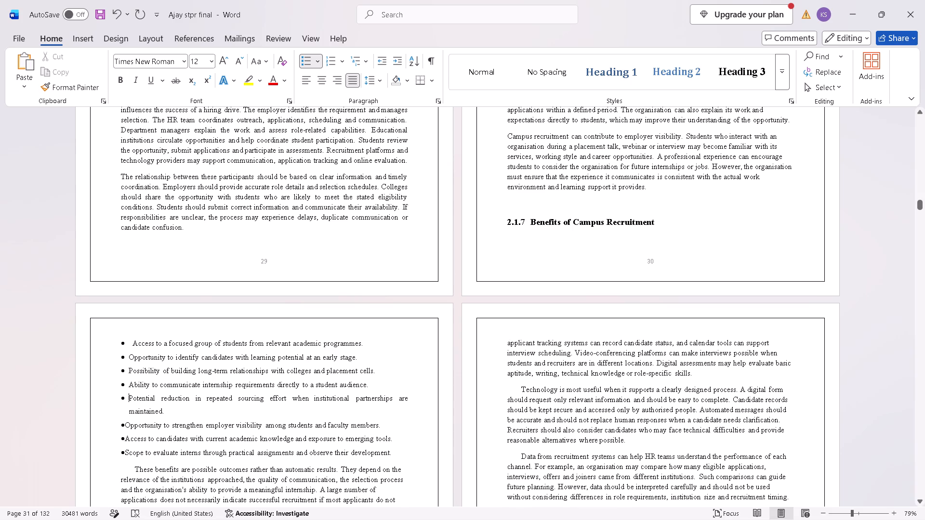
{"action": "left_click", "coordinate": [126, 425]}
{"action": "key", "text": "space"}
{"action": "key", "text": "space"}
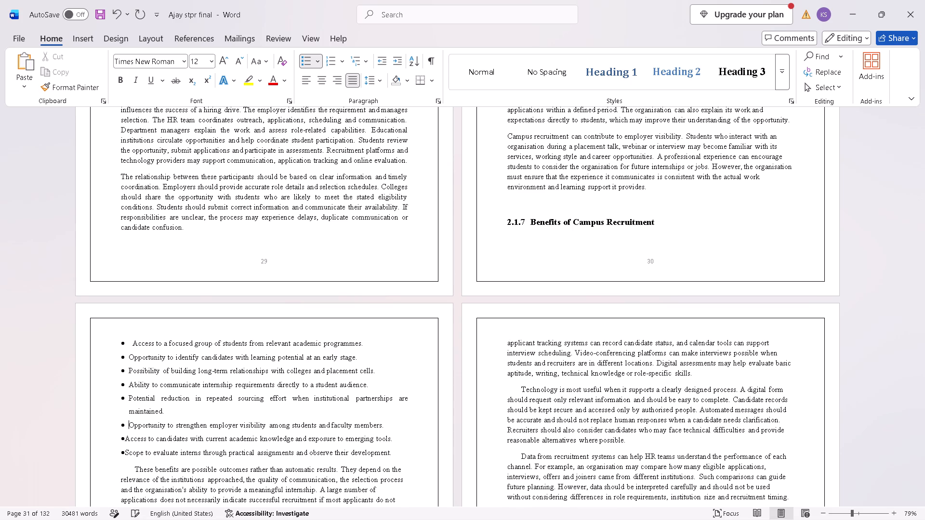
{"action": "left_click", "coordinate": [124, 441]}
{"action": "key", "text": "space"}
{"action": "key", "text": "space"}
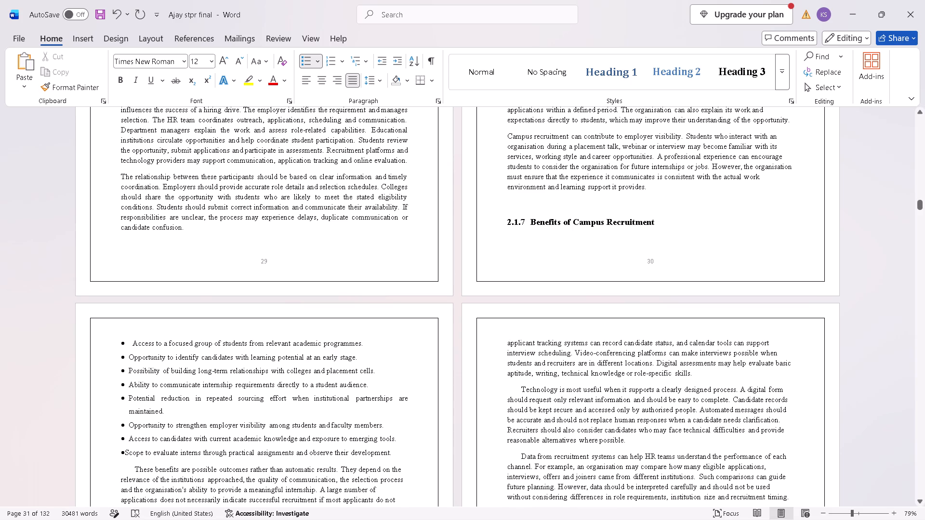
{"action": "left_click", "coordinate": [125, 451]}
{"action": "key", "text": "space"}
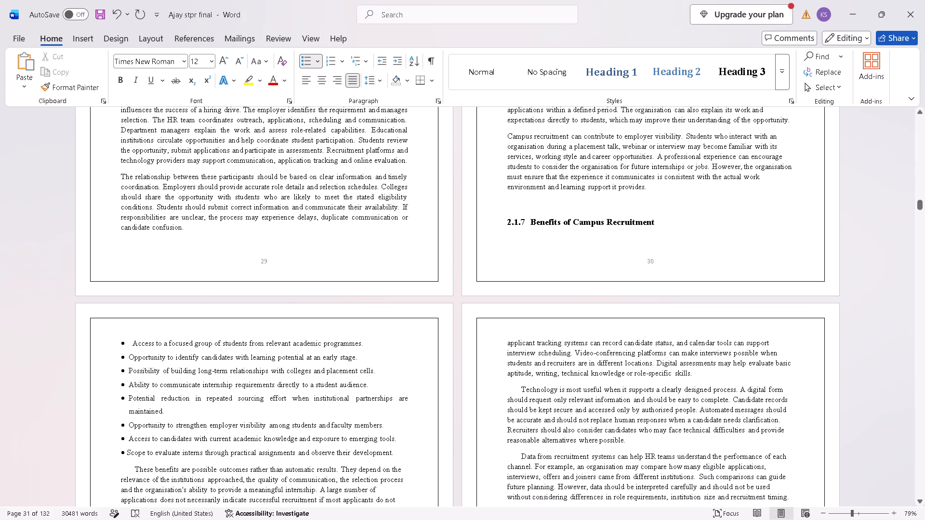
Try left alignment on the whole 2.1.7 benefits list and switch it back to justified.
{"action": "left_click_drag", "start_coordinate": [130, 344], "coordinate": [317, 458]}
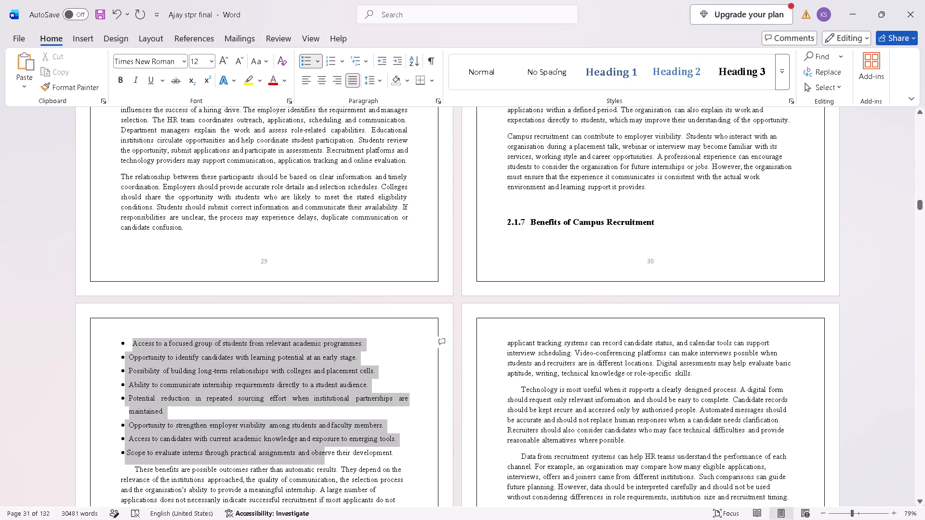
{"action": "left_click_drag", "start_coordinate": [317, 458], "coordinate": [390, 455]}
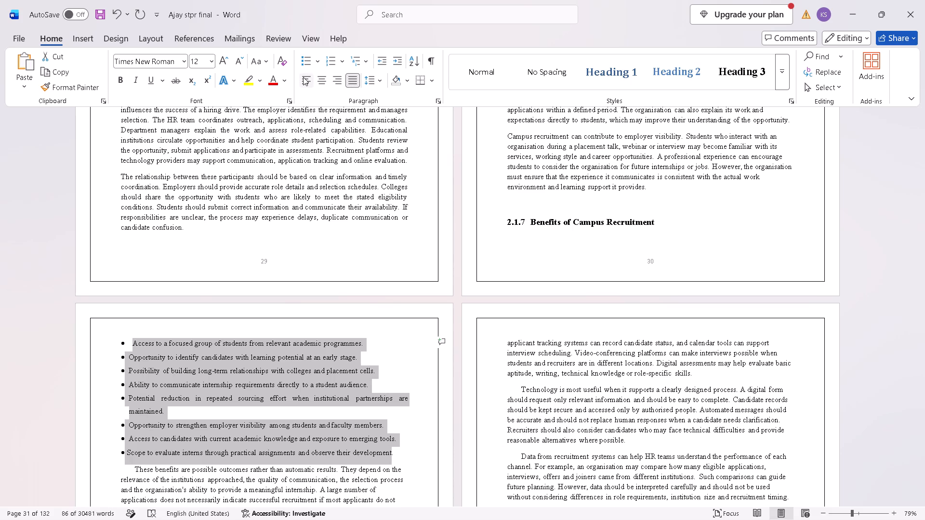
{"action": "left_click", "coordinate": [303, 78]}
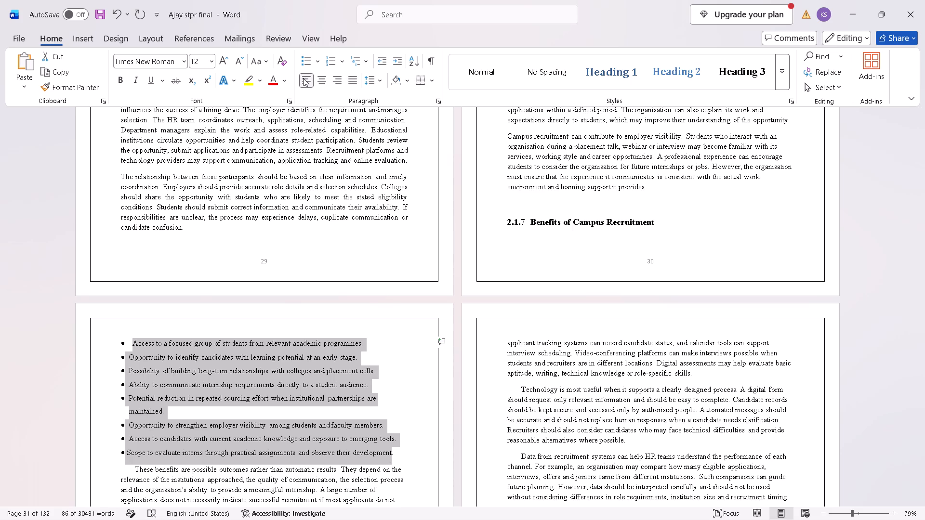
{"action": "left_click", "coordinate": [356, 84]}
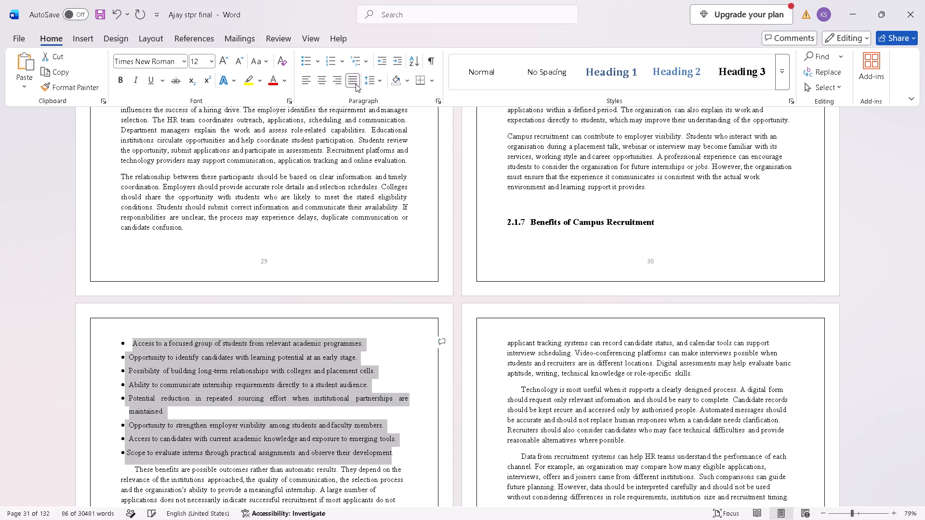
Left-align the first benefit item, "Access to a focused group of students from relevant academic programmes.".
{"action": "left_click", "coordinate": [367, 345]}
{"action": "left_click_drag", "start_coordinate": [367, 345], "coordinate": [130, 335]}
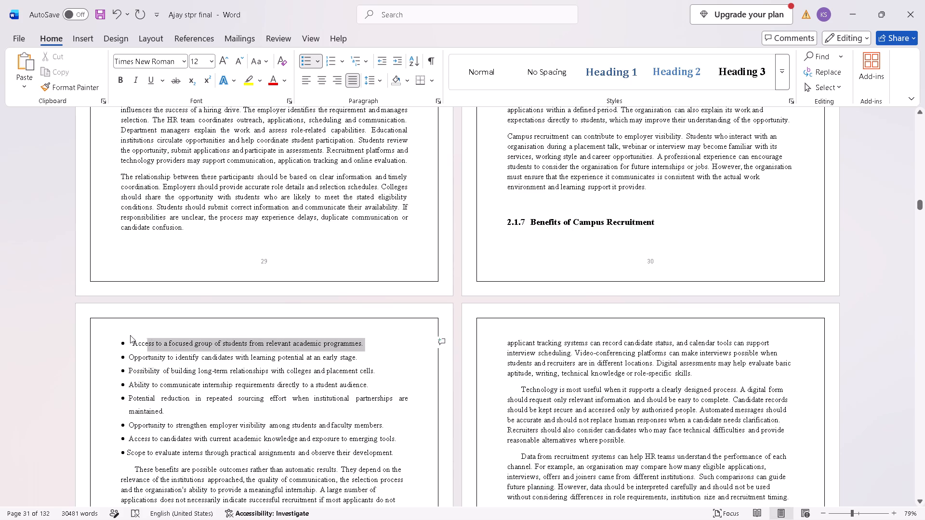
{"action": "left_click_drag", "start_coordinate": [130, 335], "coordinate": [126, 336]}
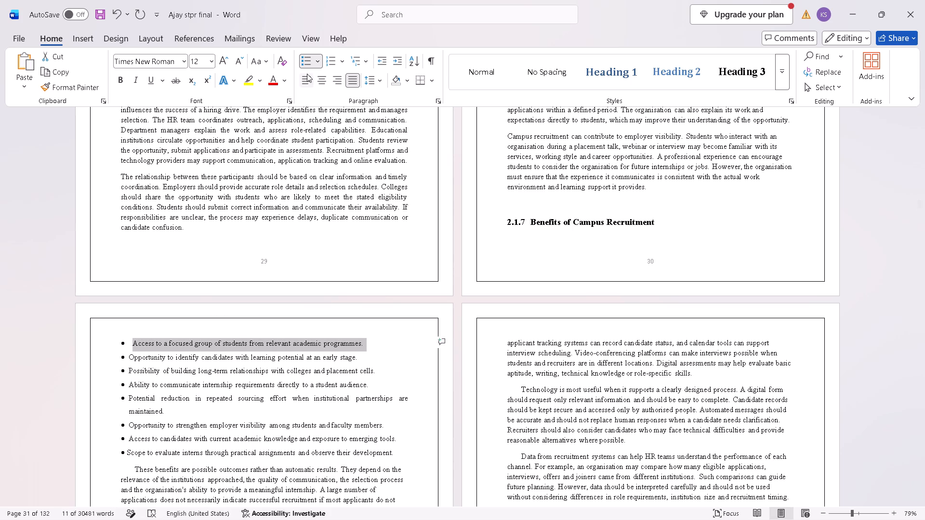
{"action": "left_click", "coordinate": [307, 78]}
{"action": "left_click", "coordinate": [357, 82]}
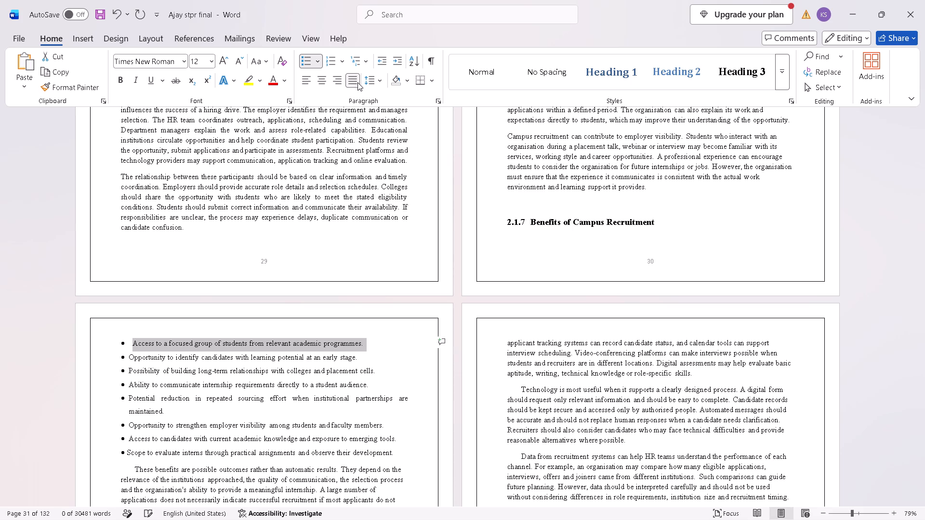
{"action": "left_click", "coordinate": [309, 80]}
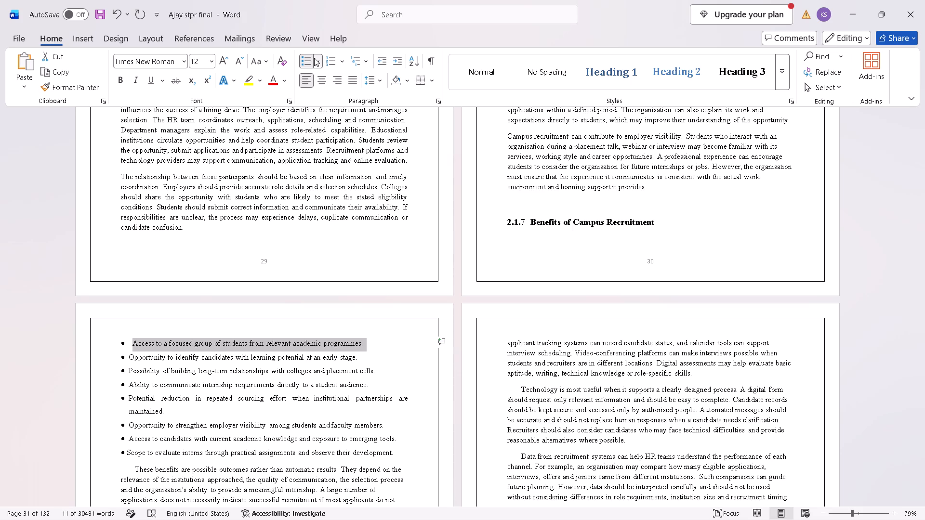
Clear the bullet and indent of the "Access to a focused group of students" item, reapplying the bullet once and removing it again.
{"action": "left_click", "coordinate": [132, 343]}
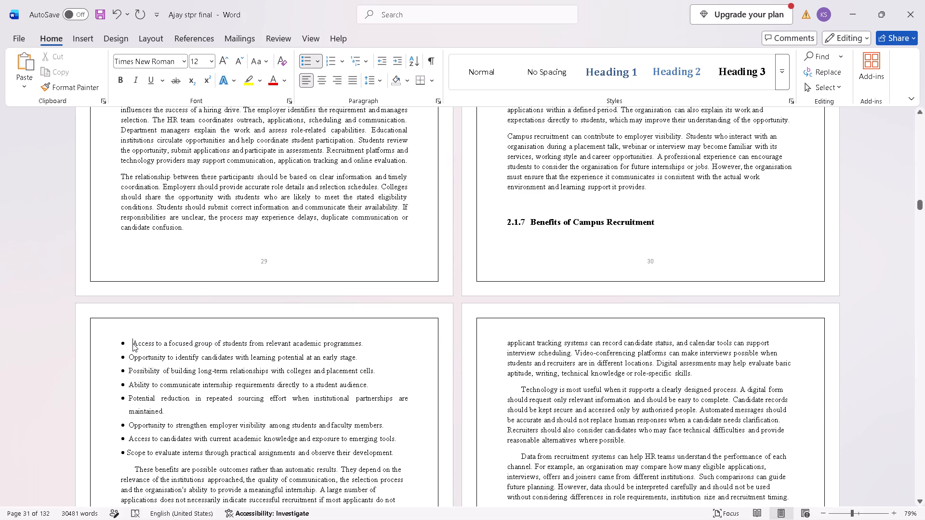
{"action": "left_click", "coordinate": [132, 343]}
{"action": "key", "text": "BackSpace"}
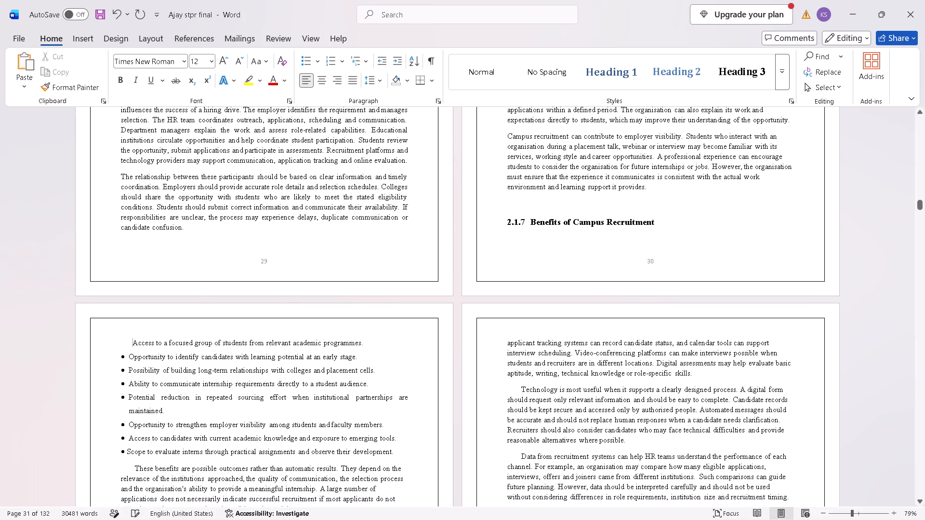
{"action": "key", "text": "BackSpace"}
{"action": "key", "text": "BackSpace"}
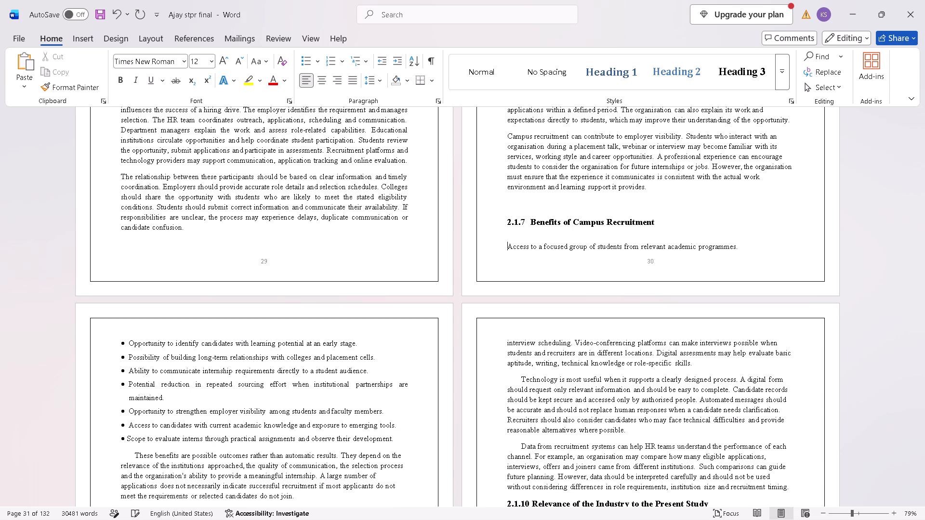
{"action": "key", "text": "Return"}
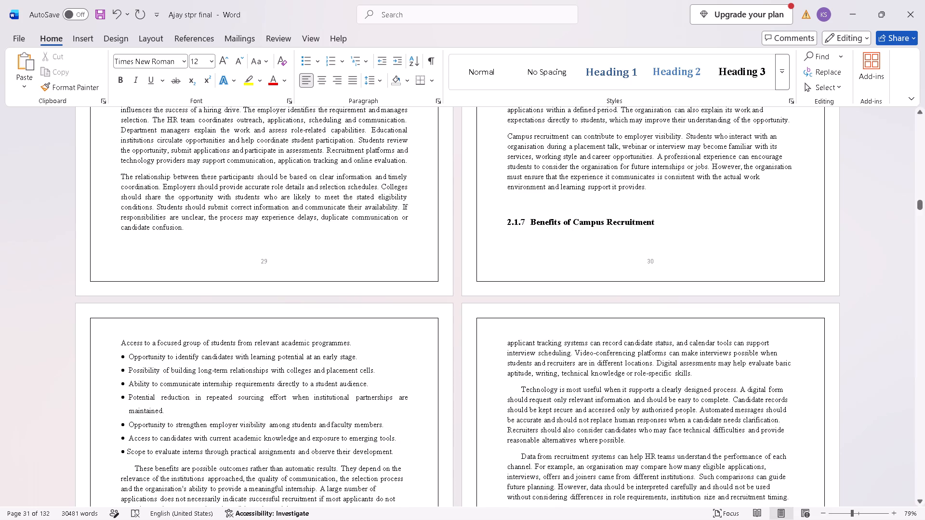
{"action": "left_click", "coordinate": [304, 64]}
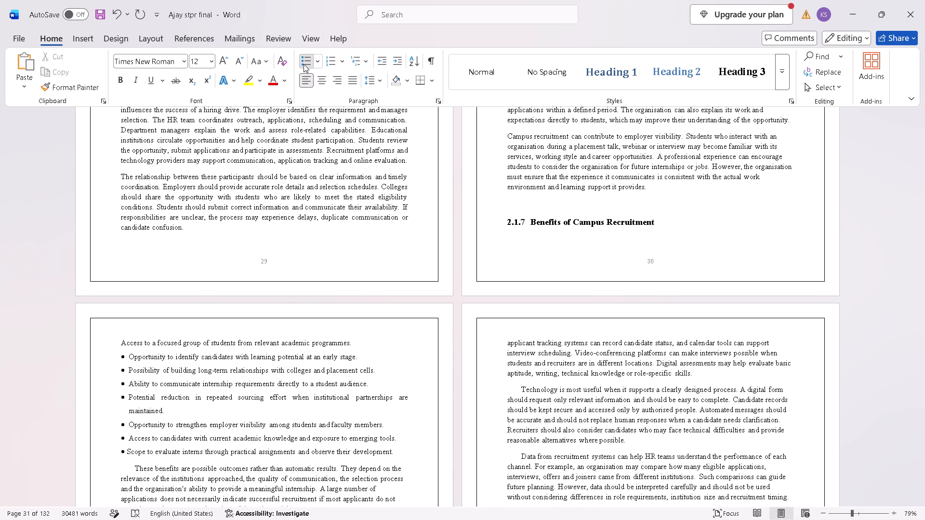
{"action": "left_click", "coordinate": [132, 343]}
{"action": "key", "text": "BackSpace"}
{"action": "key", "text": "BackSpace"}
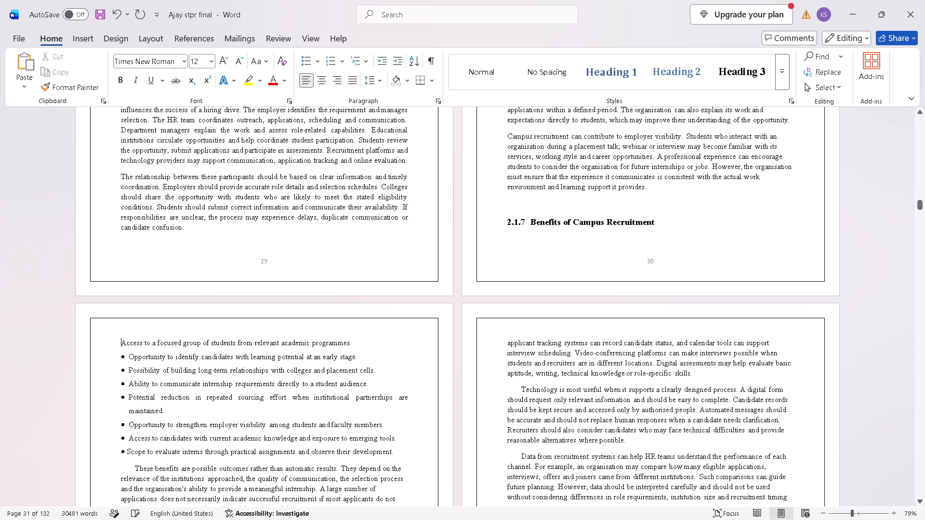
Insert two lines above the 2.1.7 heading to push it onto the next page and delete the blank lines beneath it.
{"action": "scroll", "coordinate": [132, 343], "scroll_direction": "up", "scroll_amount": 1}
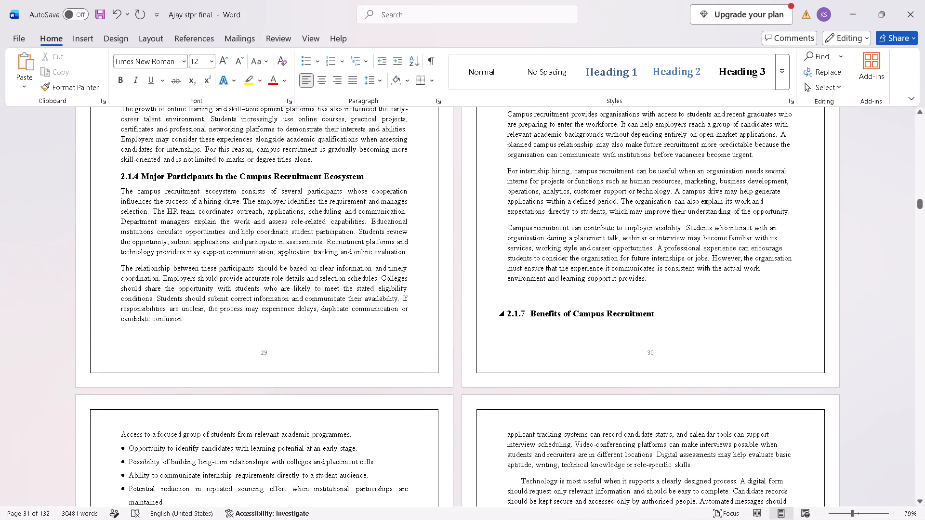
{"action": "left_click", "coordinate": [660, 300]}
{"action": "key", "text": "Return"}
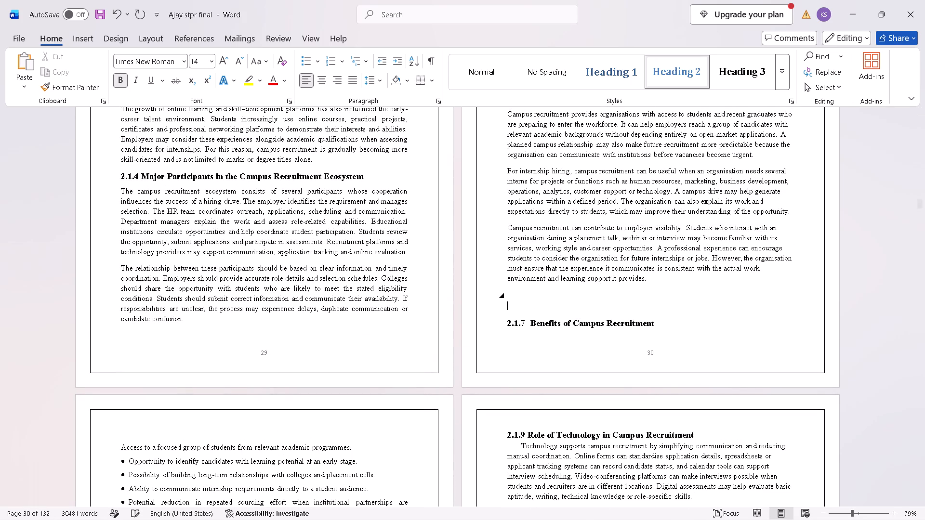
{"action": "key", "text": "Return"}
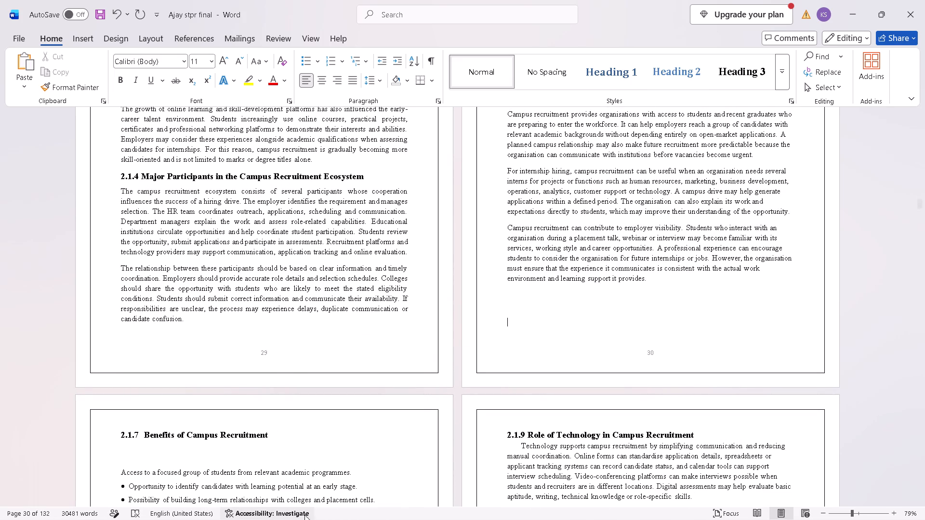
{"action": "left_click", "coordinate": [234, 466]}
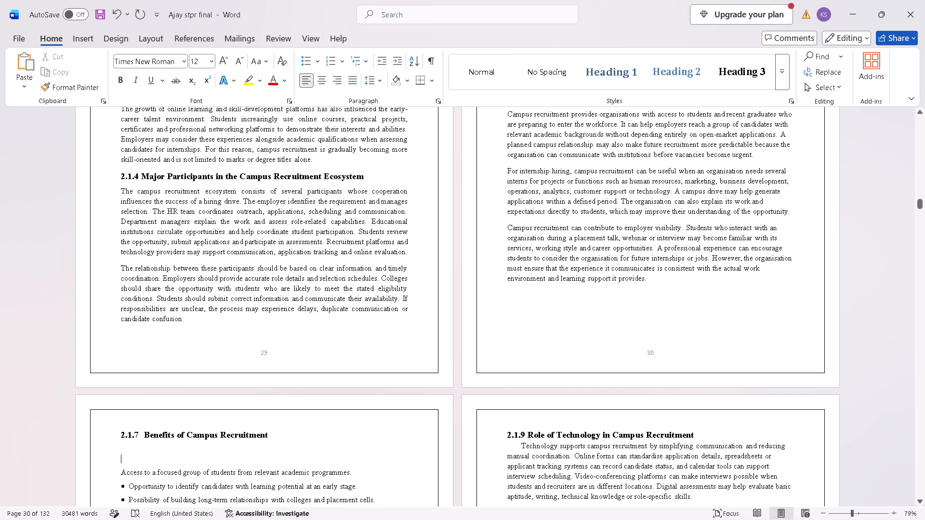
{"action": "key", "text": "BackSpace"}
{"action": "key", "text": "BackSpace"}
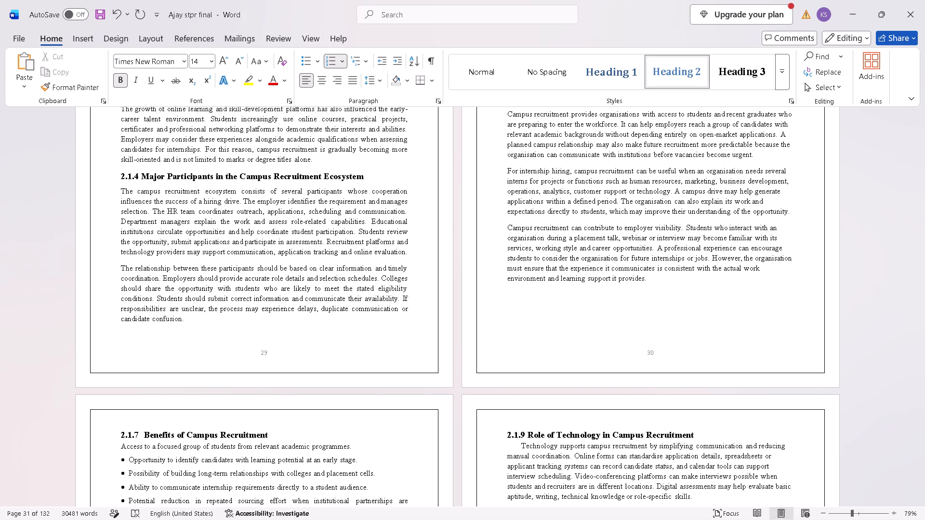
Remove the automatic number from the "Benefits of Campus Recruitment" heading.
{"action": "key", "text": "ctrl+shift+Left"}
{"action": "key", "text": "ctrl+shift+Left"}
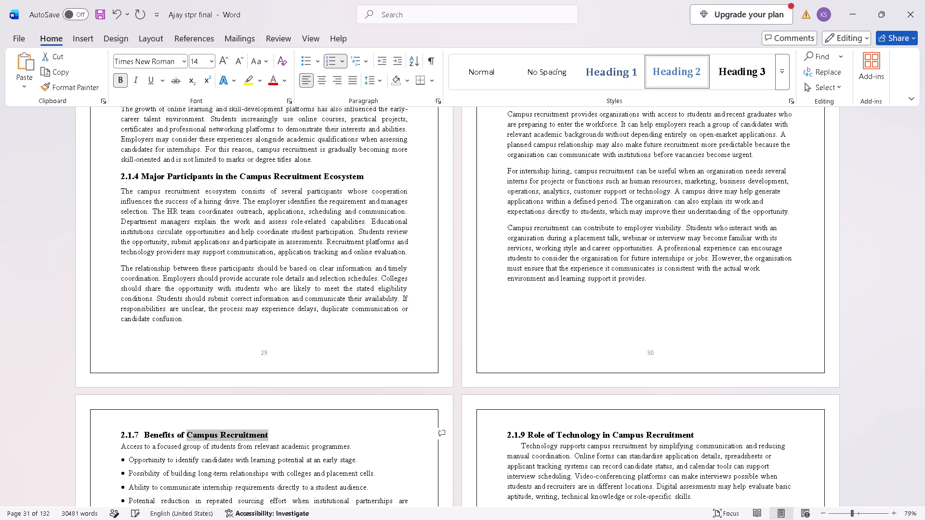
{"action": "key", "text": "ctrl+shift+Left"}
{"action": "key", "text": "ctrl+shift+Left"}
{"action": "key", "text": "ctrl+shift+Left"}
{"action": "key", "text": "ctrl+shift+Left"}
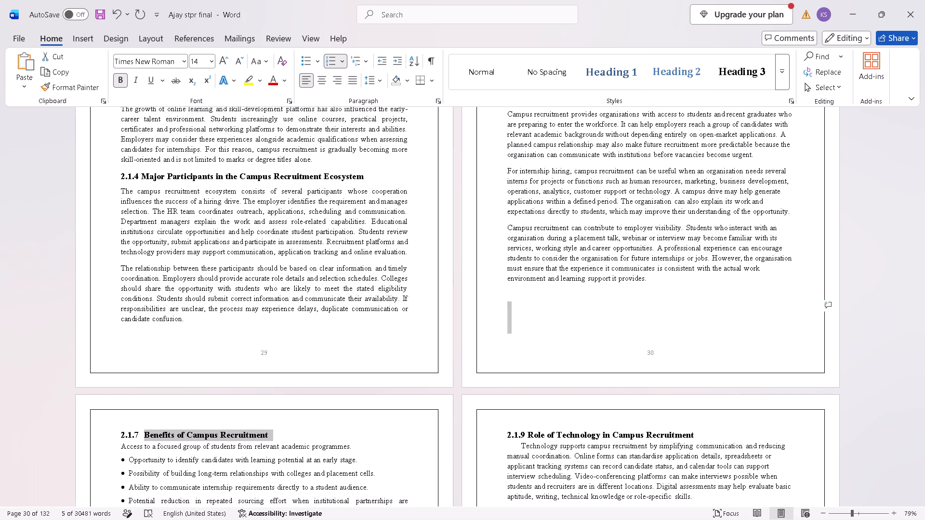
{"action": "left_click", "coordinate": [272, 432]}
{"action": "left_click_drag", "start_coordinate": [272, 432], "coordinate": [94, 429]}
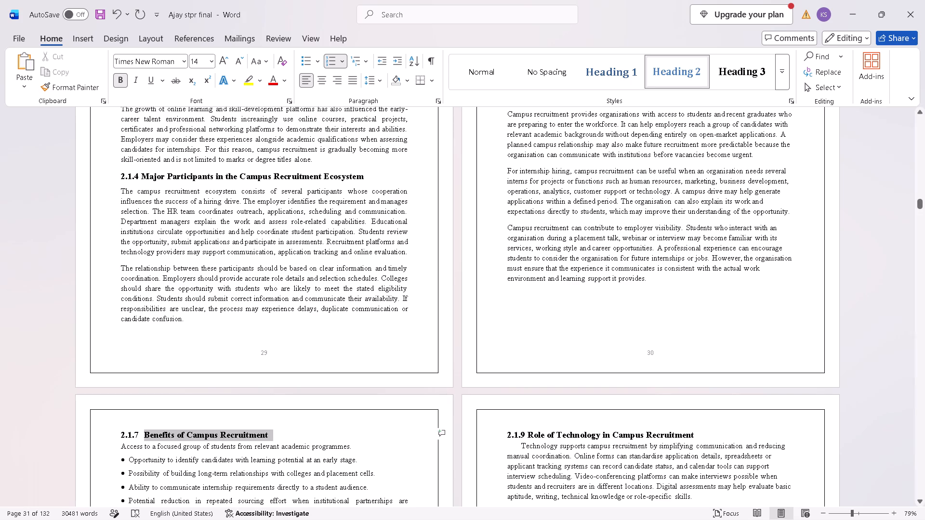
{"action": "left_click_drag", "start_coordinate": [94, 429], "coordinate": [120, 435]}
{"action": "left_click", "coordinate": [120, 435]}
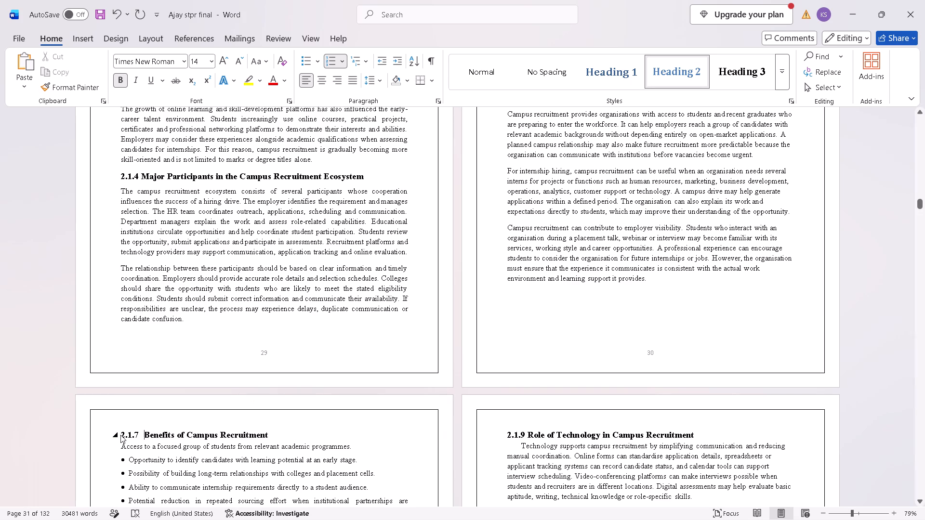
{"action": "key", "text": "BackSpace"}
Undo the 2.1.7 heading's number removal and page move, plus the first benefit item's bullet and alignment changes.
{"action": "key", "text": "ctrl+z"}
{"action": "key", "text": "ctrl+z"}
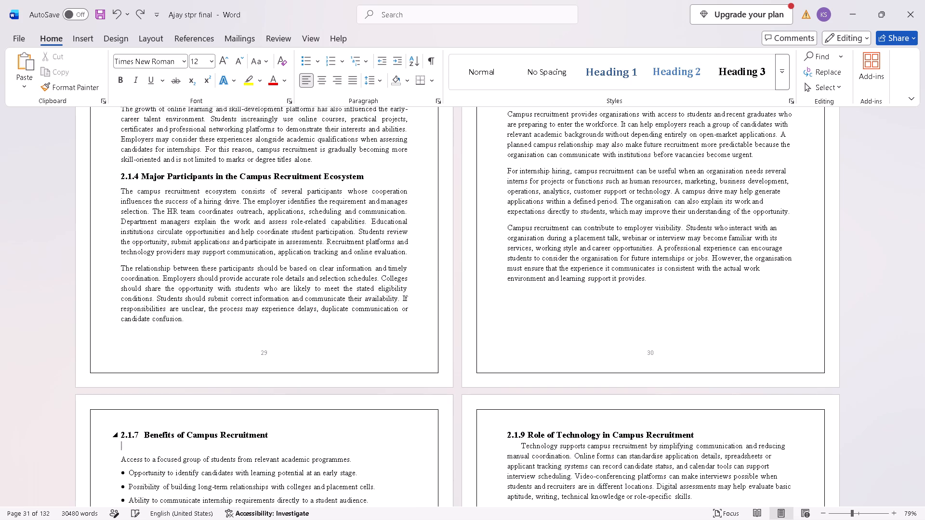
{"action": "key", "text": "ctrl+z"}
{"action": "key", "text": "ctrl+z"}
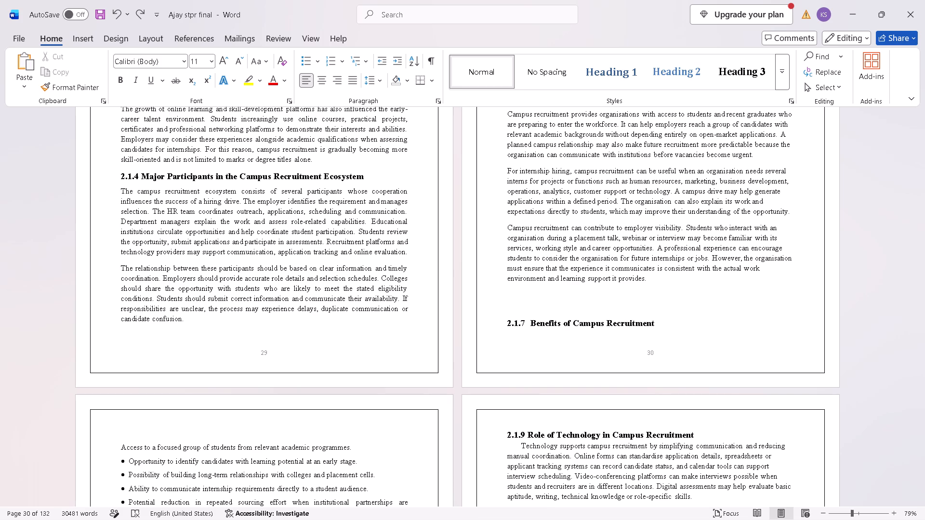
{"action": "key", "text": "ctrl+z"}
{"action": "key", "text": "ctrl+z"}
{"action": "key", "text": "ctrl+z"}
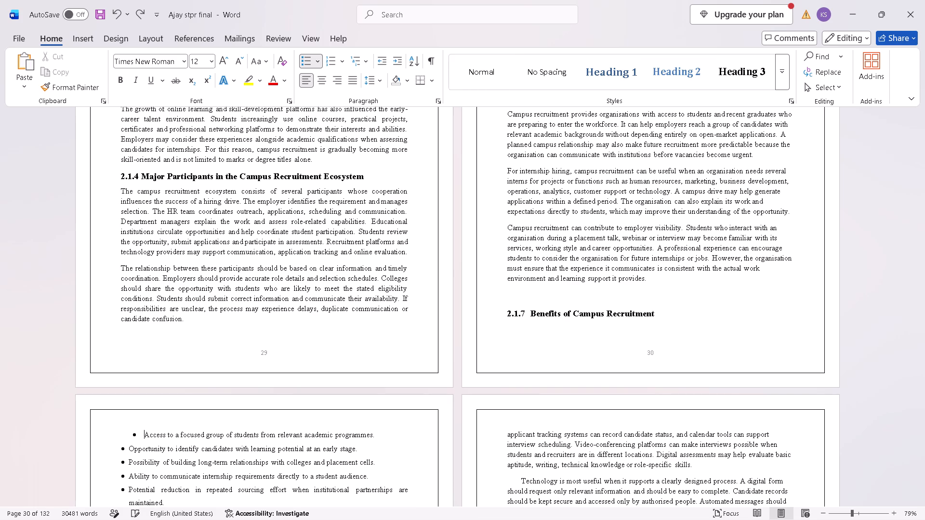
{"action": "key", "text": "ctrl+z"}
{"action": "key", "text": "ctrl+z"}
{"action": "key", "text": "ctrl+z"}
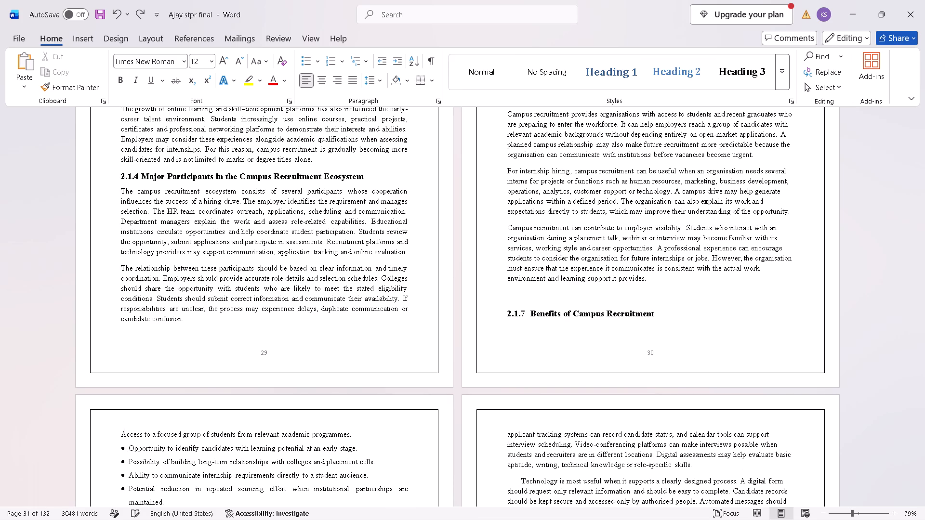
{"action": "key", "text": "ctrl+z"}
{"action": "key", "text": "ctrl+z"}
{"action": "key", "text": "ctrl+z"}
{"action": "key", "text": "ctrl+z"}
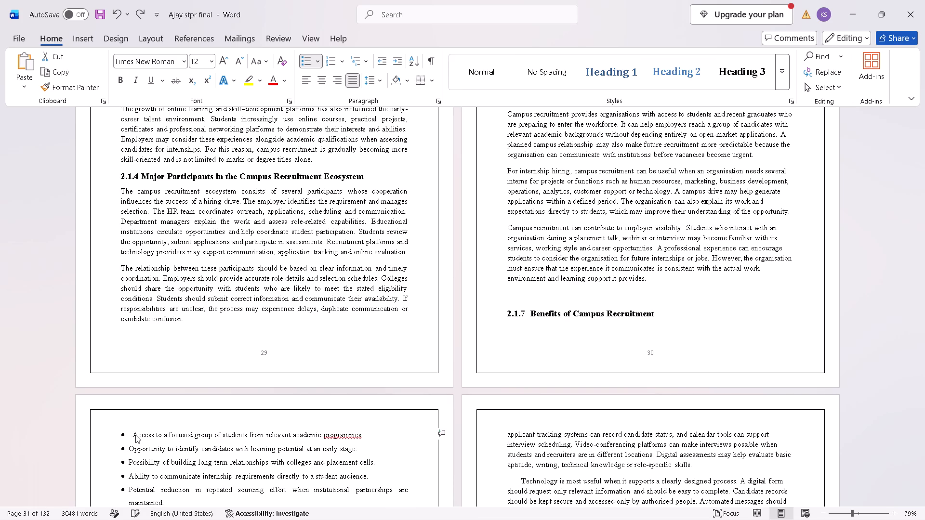
Undo the earlier alignment, bullet spacing and indent changes in the 2.1.7 list, back to the heading starting the next page with its original number.
{"action": "key", "text": "ctrl+z"}
{"action": "key", "text": "ctrl+z"}
{"action": "key", "text": "ctrl+z"}
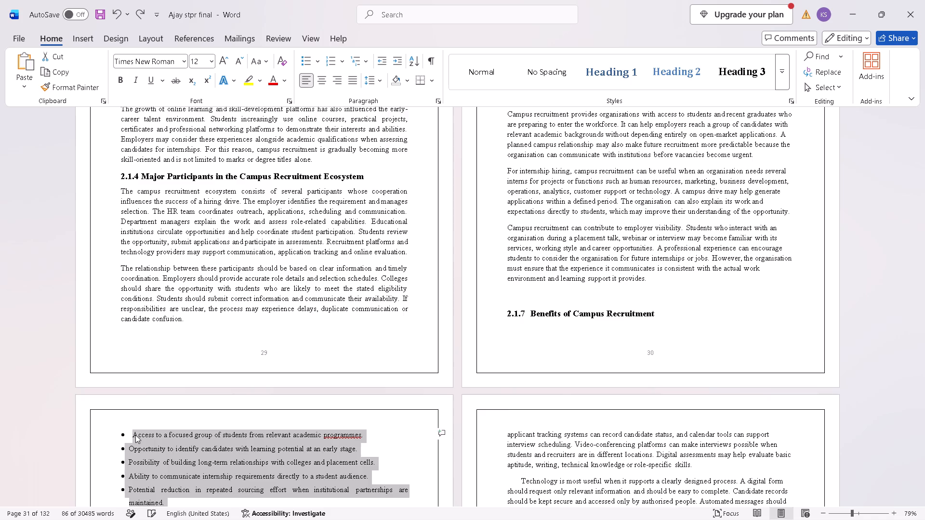
{"action": "key", "text": "ctrl+z"}
{"action": "key", "text": "ctrl+z"}
{"action": "key", "text": "ctrl+z"}
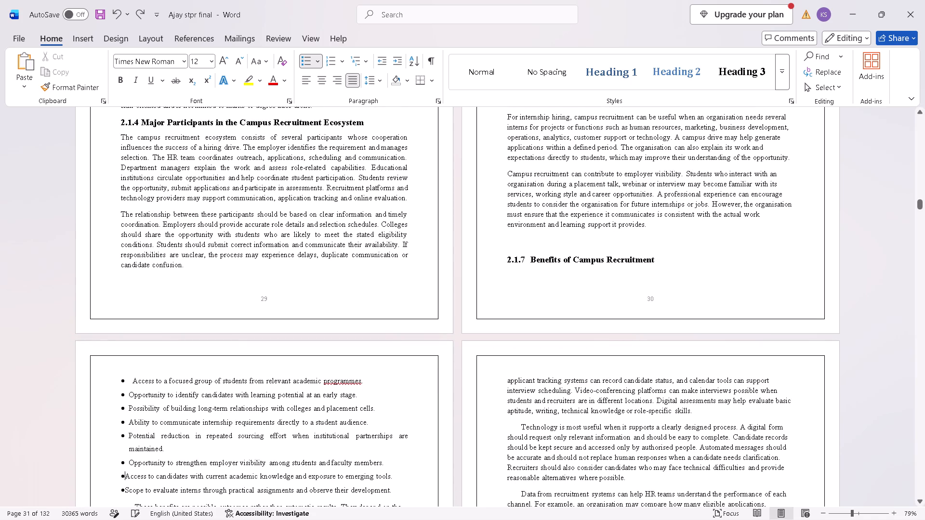
{"action": "key", "text": "ctrl+z"}
{"action": "key", "text": "ctrl+z"}
{"action": "key", "text": "ctrl+z"}
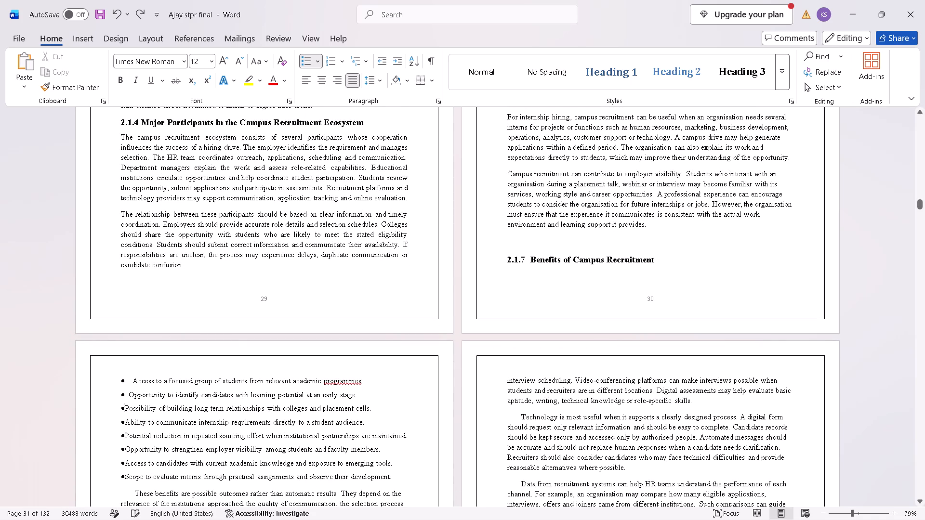
{"action": "key", "text": "ctrl+z"}
{"action": "key", "text": "ctrl+z"}
{"action": "key", "text": "ctrl+z"}
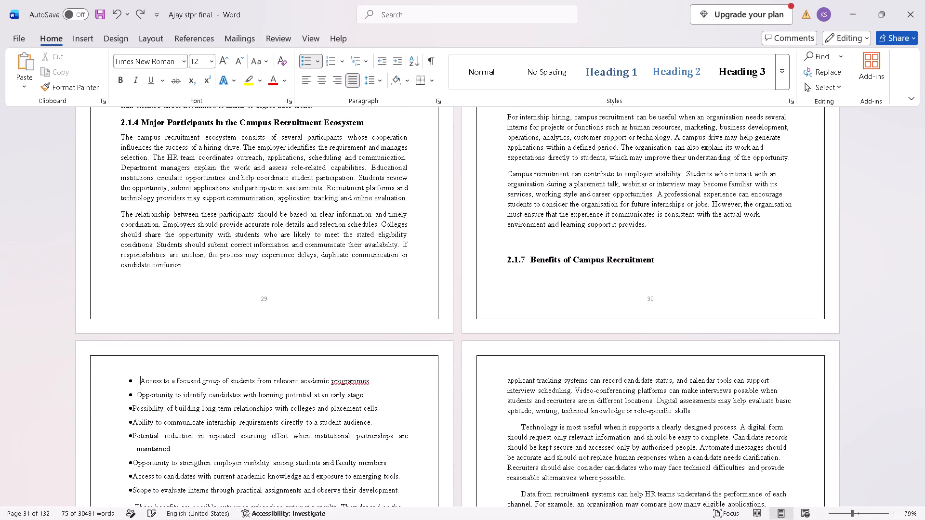
{"action": "key", "text": "ctrl+z"}
{"action": "key", "text": "ctrl+z"}
{"action": "key", "text": "ctrl+z"}
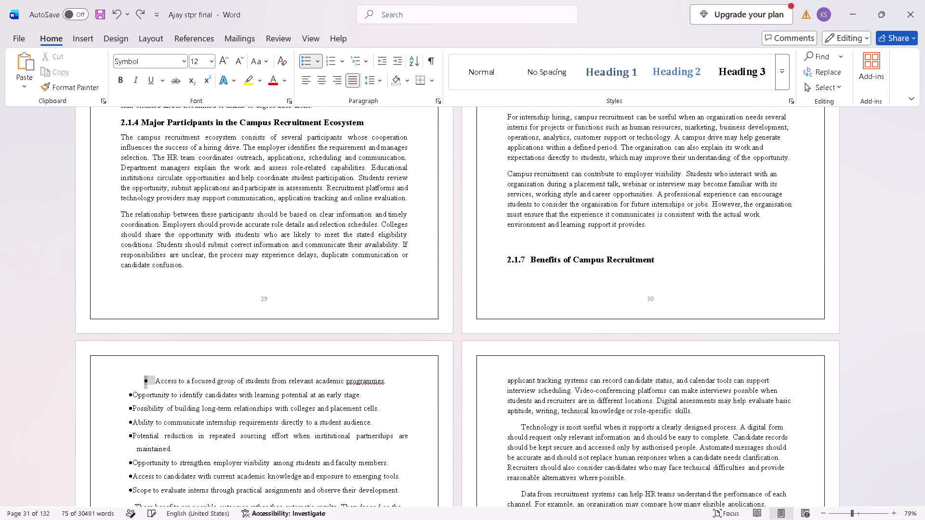
{"action": "key", "text": "ctrl+z"}
{"action": "key", "text": "ctrl+z"}
{"action": "key", "text": "ctrl+z"}
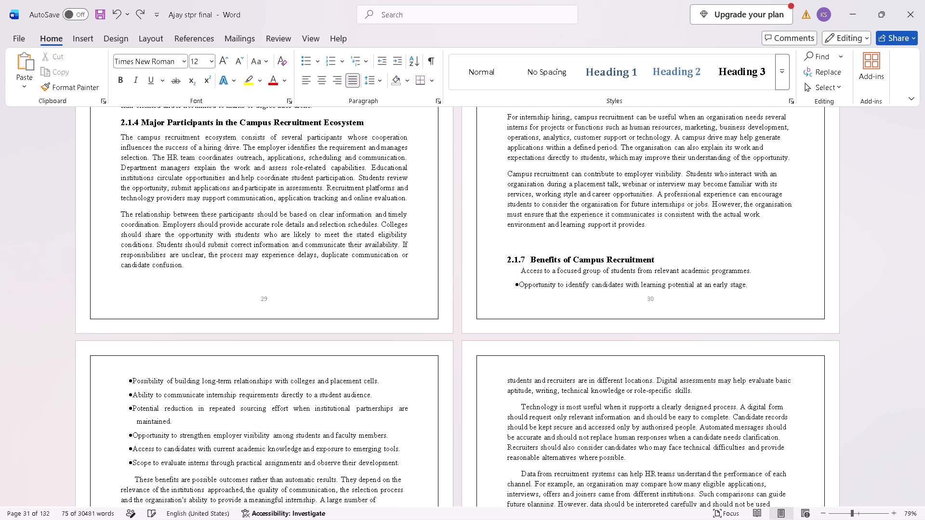
{"action": "key", "text": "ctrl+z"}
{"action": "key", "text": "ctrl+z"}
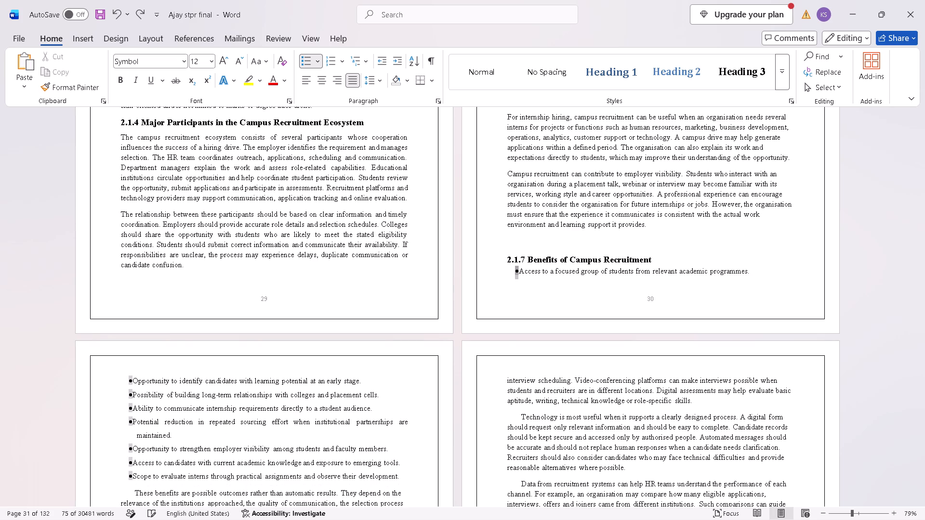
{"action": "key", "text": "ctrl+z"}
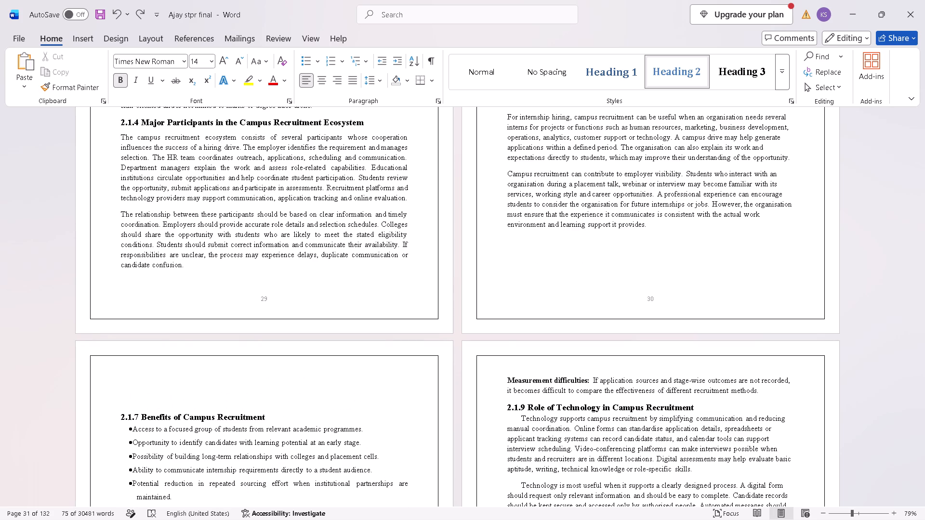
Delete the blank line above the 2.1.7 heading and add two lines after section 2.1.6 so the heading starts at the next page's top.
{"action": "left_click", "coordinate": [125, 406]}
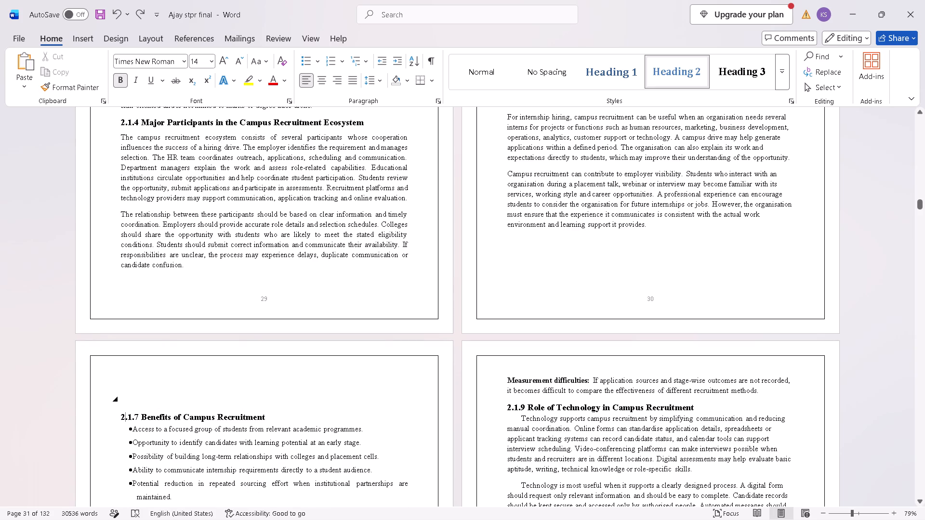
{"action": "left_click", "coordinate": [150, 402]}
{"action": "key", "text": "BackSpace"}
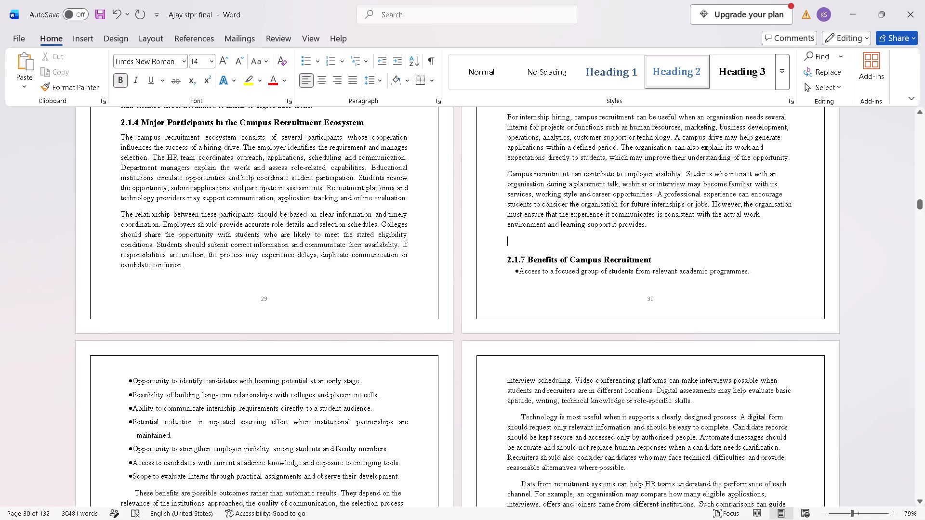
{"action": "key", "text": "Return"}
{"action": "key", "text": "Return"}
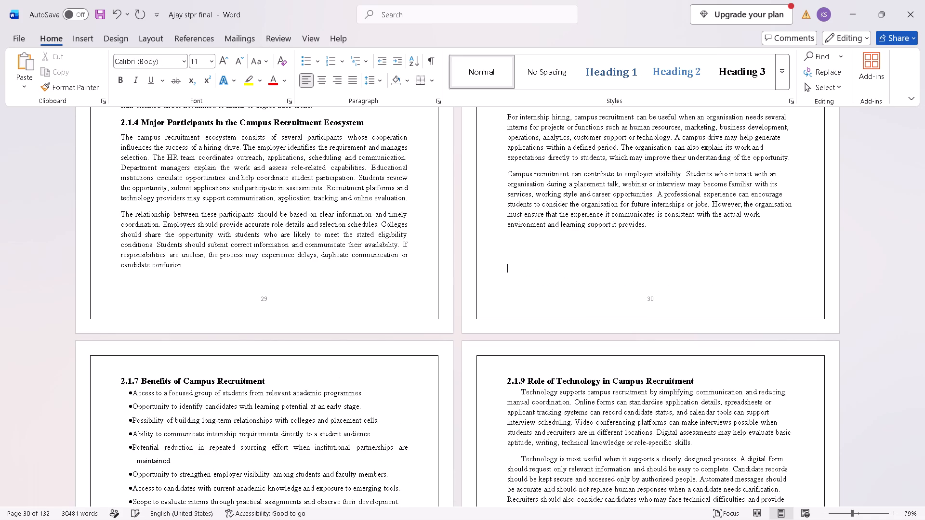
Insert one space between the bullet and the text of the first four benefits listed under 2.1.7.
{"action": "scroll", "coordinate": [467, 352], "scroll_direction": "up", "scroll_amount": 4}
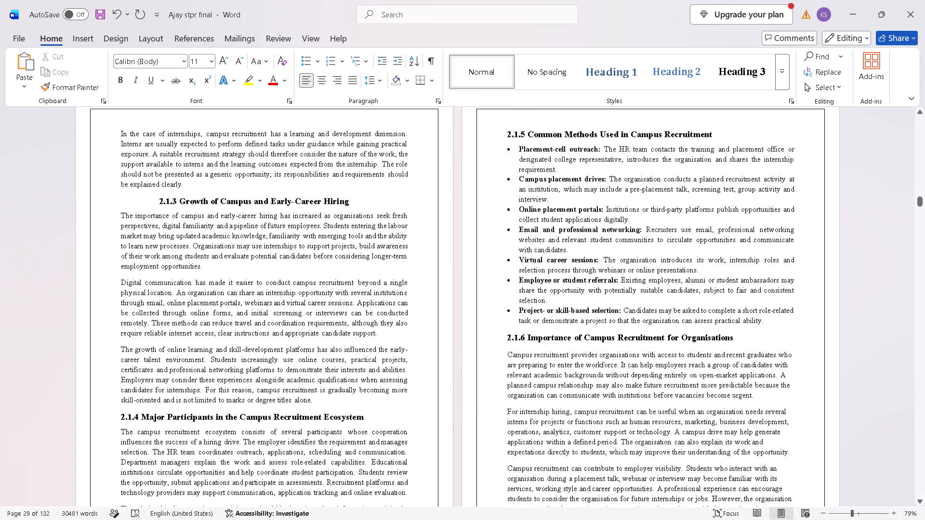
{"action": "scroll", "coordinate": [467, 352], "scroll_direction": "up", "scroll_amount": 1}
{"action": "scroll", "coordinate": [467, 352], "scroll_direction": "down", "scroll_amount": 2}
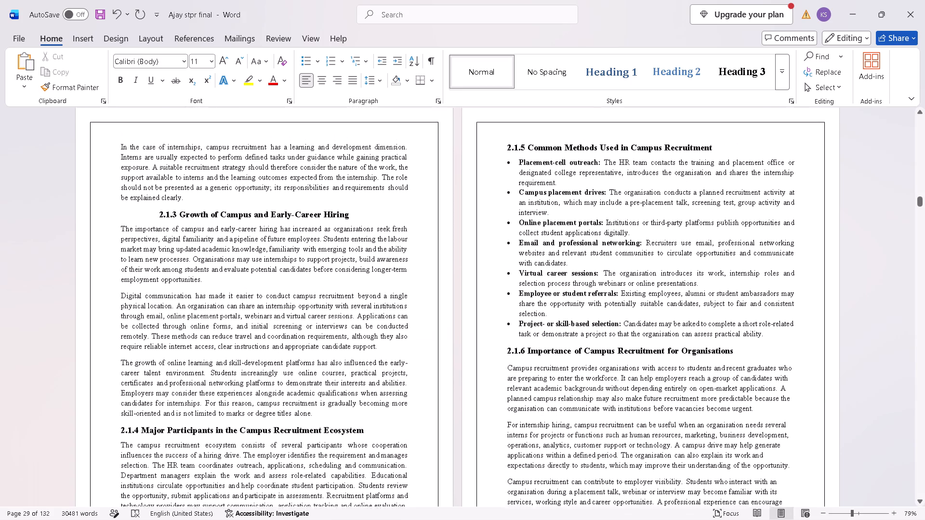
{"action": "scroll", "coordinate": [467, 352], "scroll_direction": "down", "scroll_amount": 4}
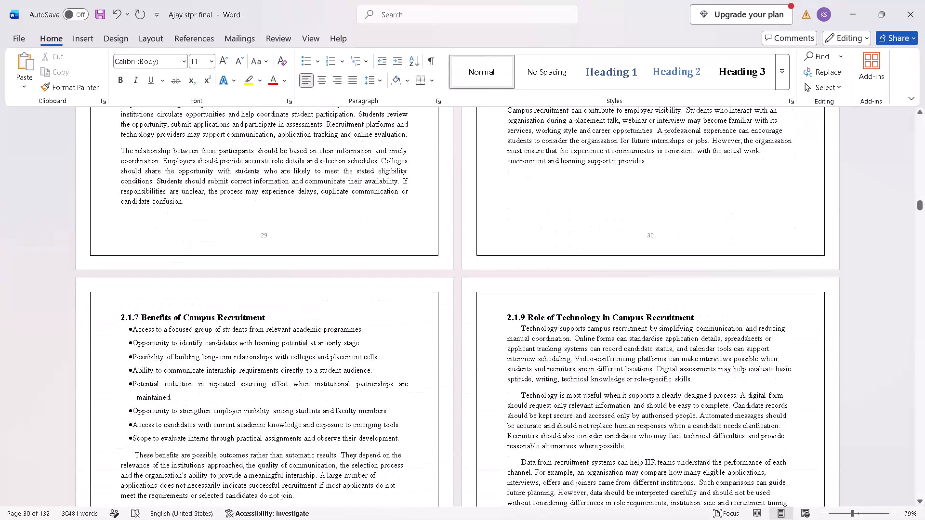
{"action": "left_click", "coordinate": [131, 329]}
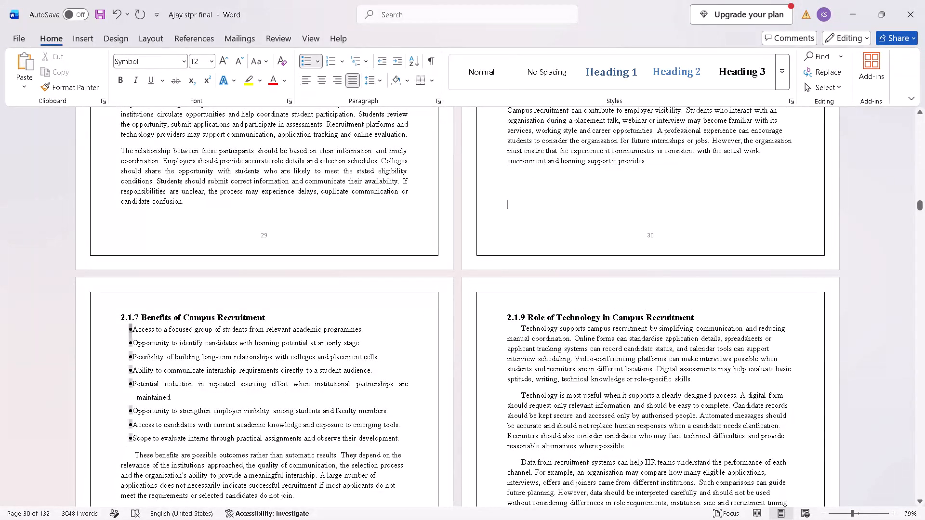
{"action": "left_click", "coordinate": [136, 333]}
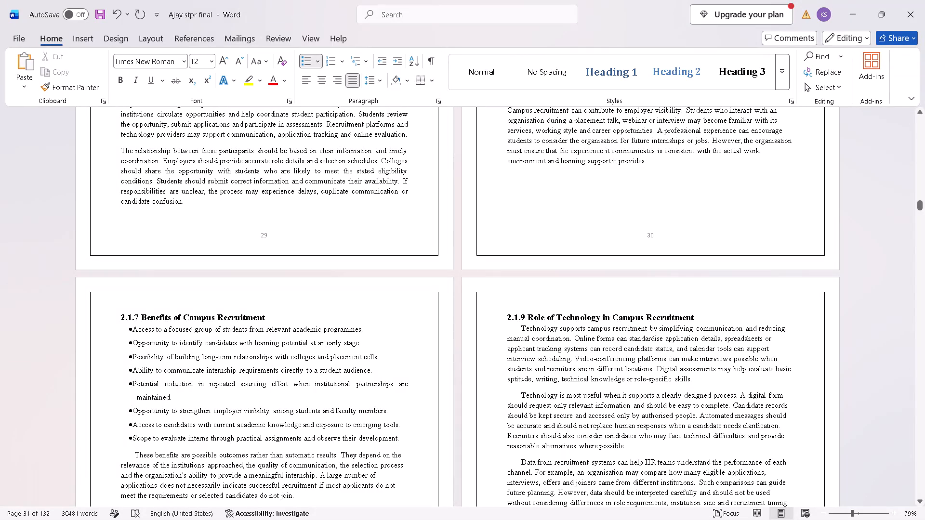
{"action": "left_click", "coordinate": [134, 332]}
{"action": "key", "text": "space"}
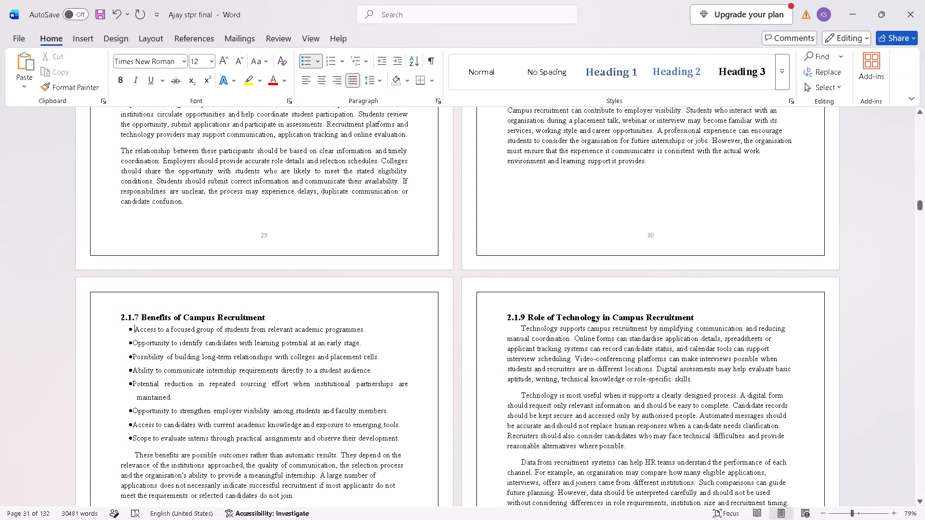
{"action": "key", "text": "space"}
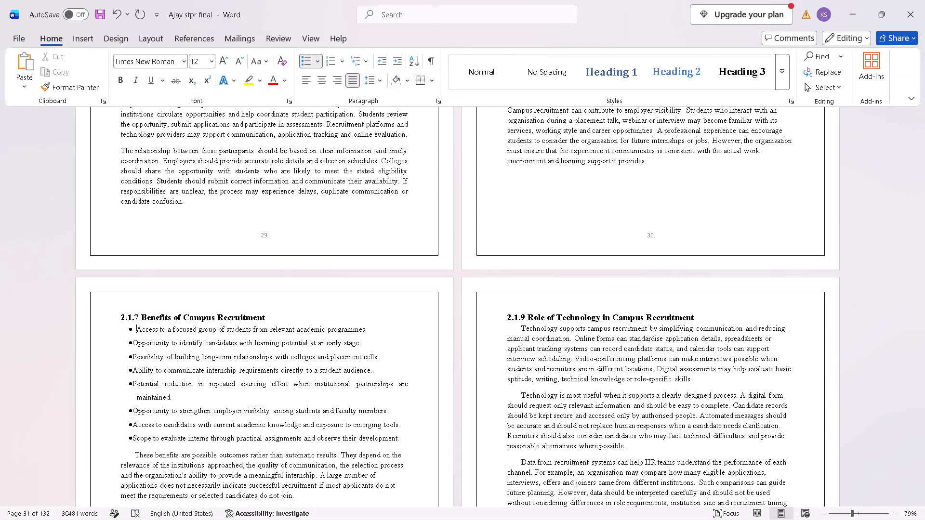
{"action": "key", "text": "ctrl+z"}
{"action": "key", "text": "space"}
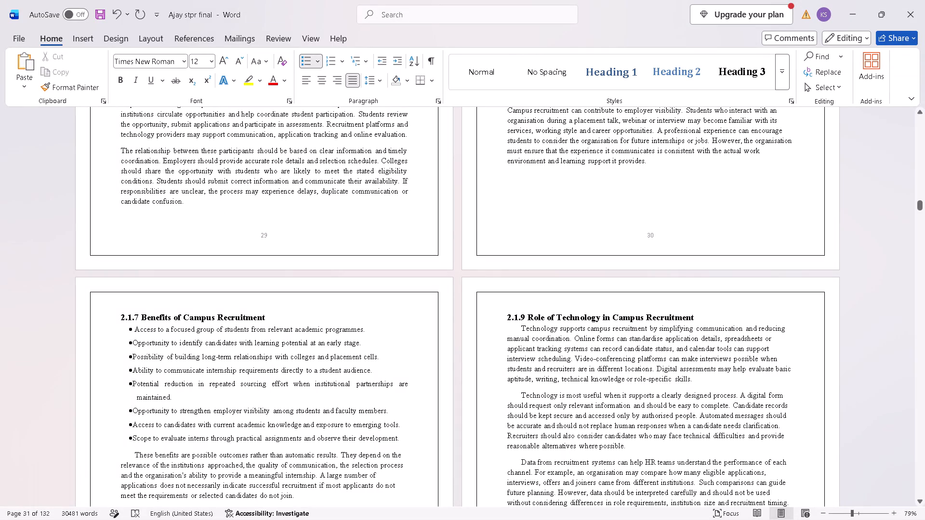
{"action": "left_click", "coordinate": [133, 343]}
{"action": "key", "text": "space"}
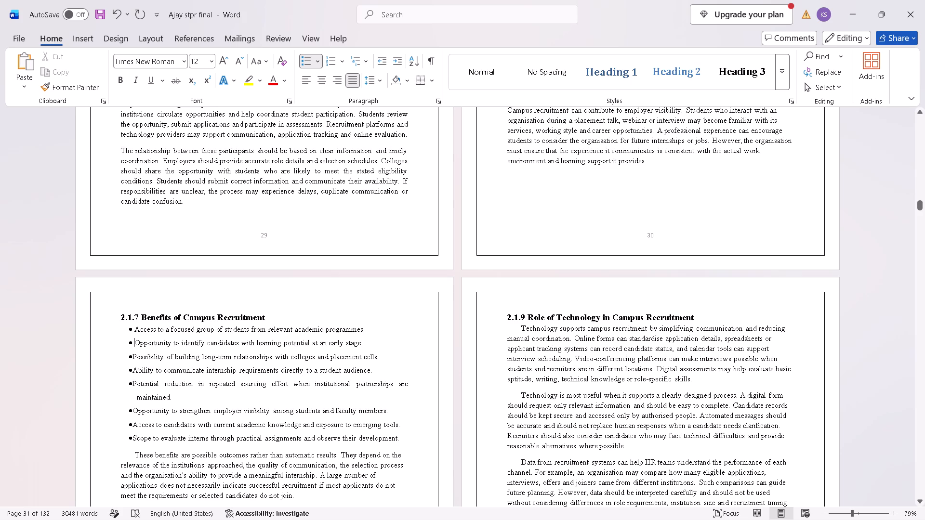
{"action": "left_click", "coordinate": [135, 358]}
{"action": "left_click", "coordinate": [132, 358]}
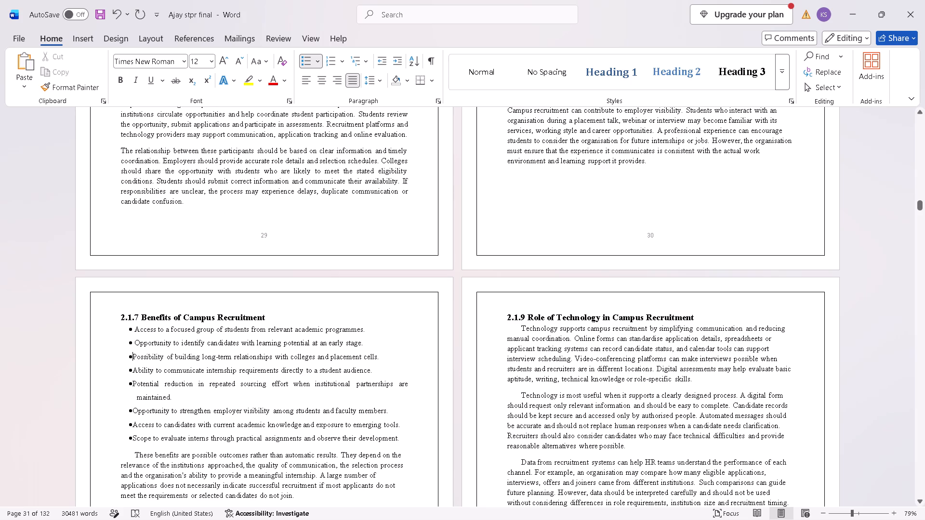
{"action": "key", "text": "space"}
{"action": "left_click", "coordinate": [134, 370]}
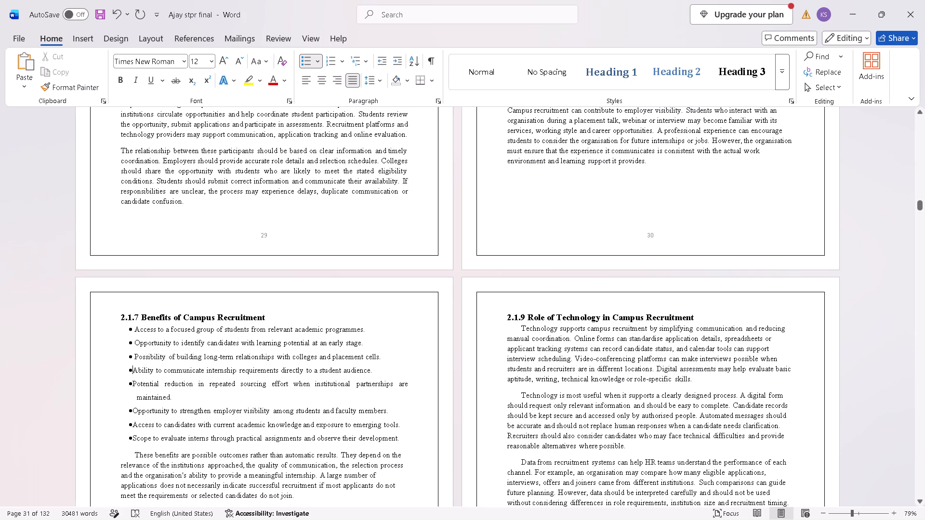
{"action": "key", "text": "space"}
Insert one space after the bullet of the last four 2.1.7 benefits, from "Potential reduction" to "Scope to evaluate interns".
{"action": "left_click", "coordinate": [134, 384]}
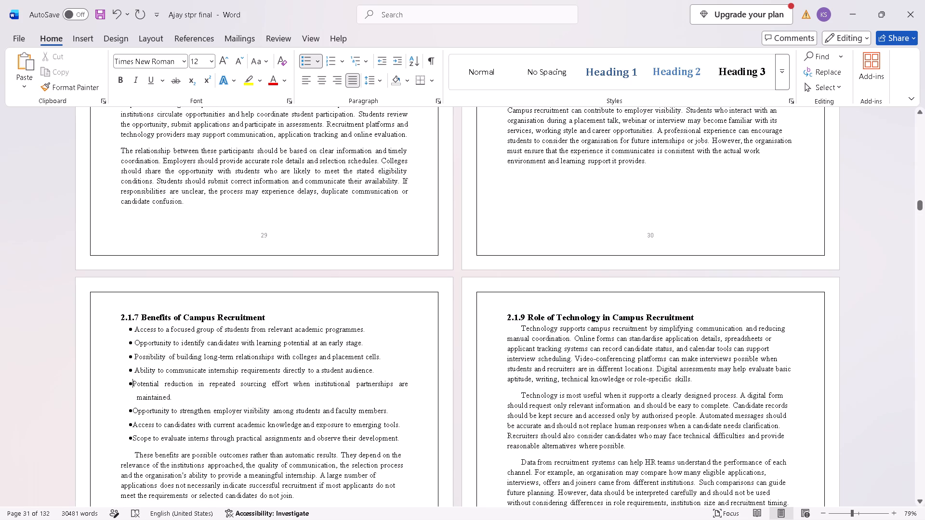
{"action": "key", "text": "space"}
{"action": "left_click", "coordinate": [139, 400]}
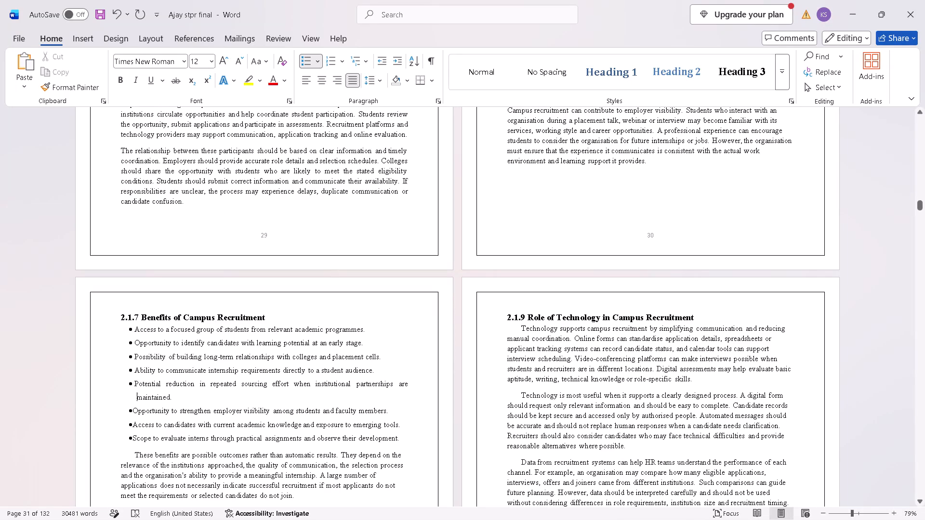
{"action": "key", "text": "BackSpace"}
{"action": "key", "text": "ctrl+z"}
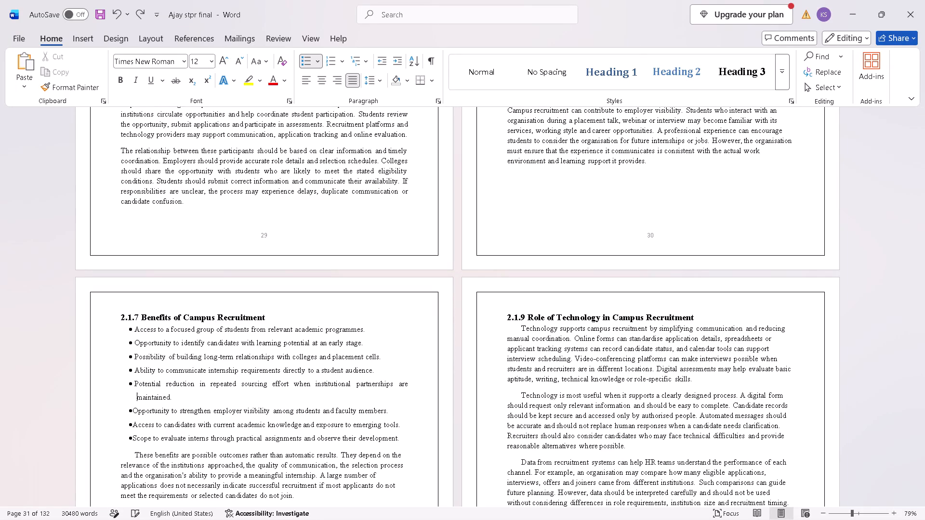
{"action": "left_click", "coordinate": [134, 410]}
{"action": "key", "text": "space"}
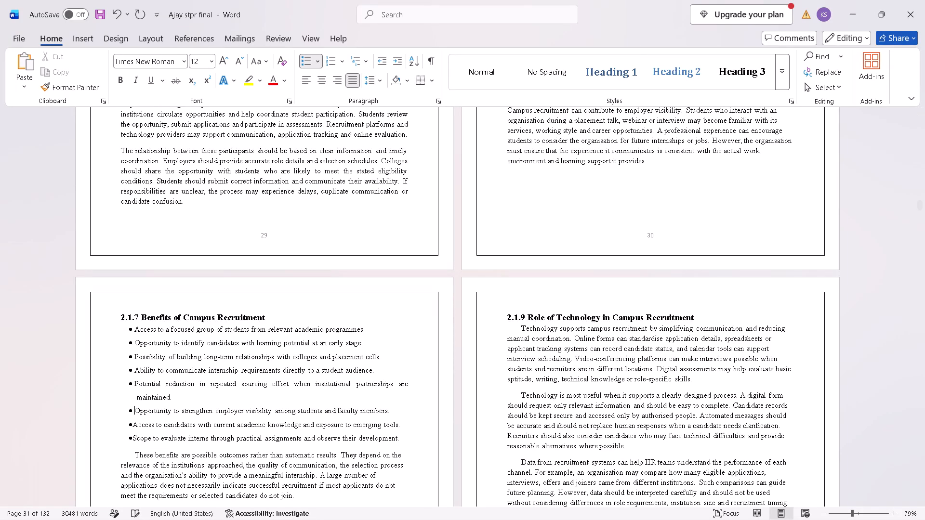
{"action": "left_click", "coordinate": [133, 428]}
{"action": "key", "text": "space"}
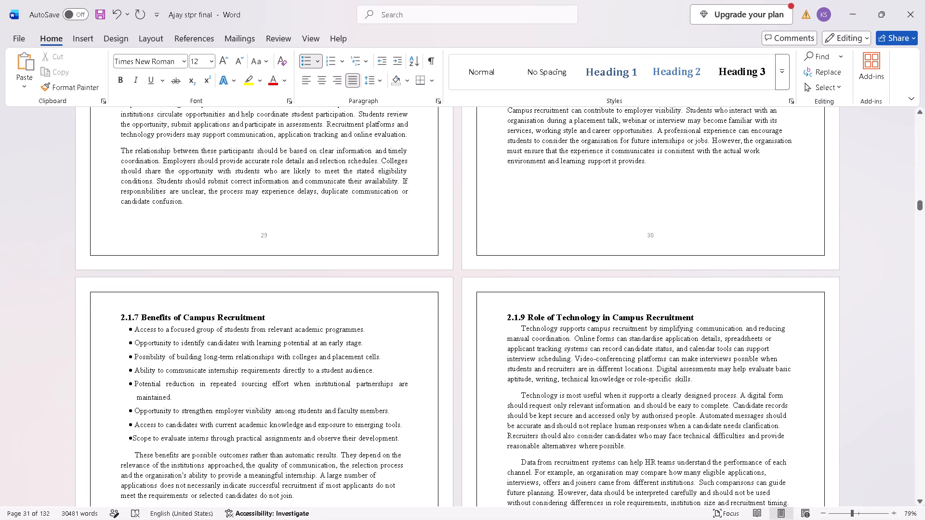
{"action": "left_click", "coordinate": [135, 438]}
{"action": "left_click", "coordinate": [132, 439]}
{"action": "key", "text": "space"}
Left-align all the bulleted benefits under 2.1.7 Benefits of Campus Recruitment.
{"action": "left_click_drag", "start_coordinate": [133, 334], "coordinate": [380, 444]}
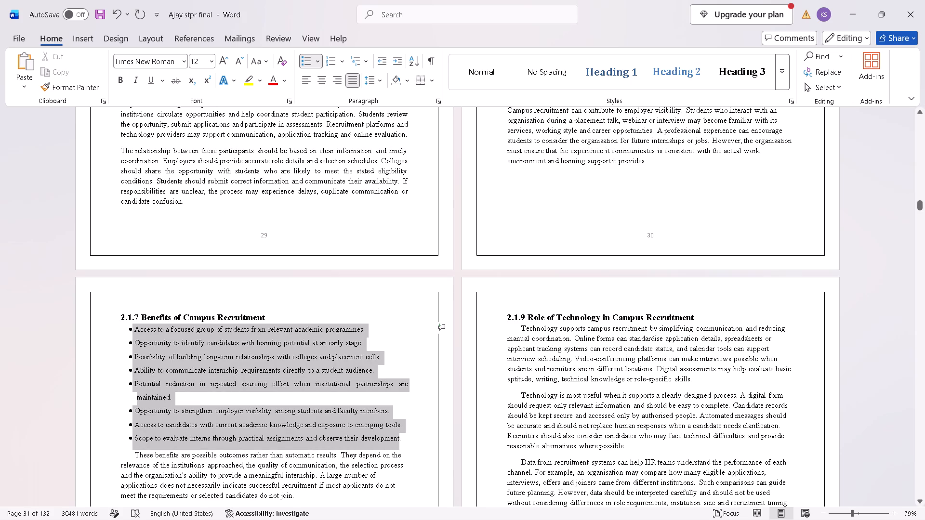
{"action": "left_click_drag", "start_coordinate": [380, 444], "coordinate": [401, 445]}
{"action": "left_click_drag", "start_coordinate": [401, 445], "coordinate": [400, 442]}
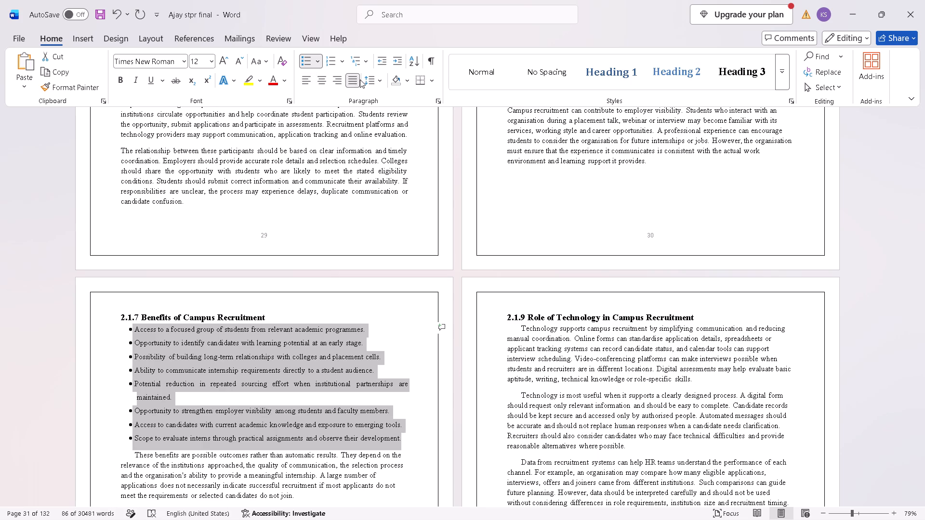
{"action": "left_click", "coordinate": [306, 78]}
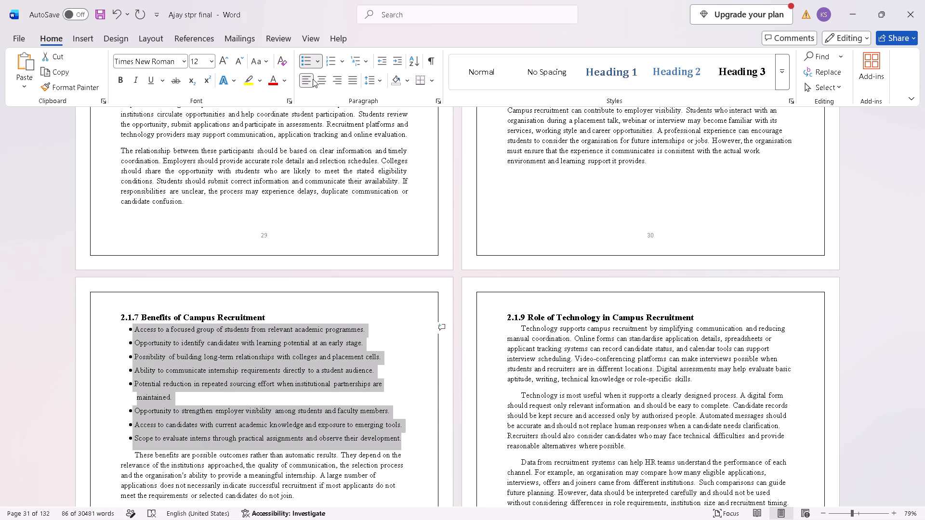
{"action": "left_click", "coordinate": [350, 82]}
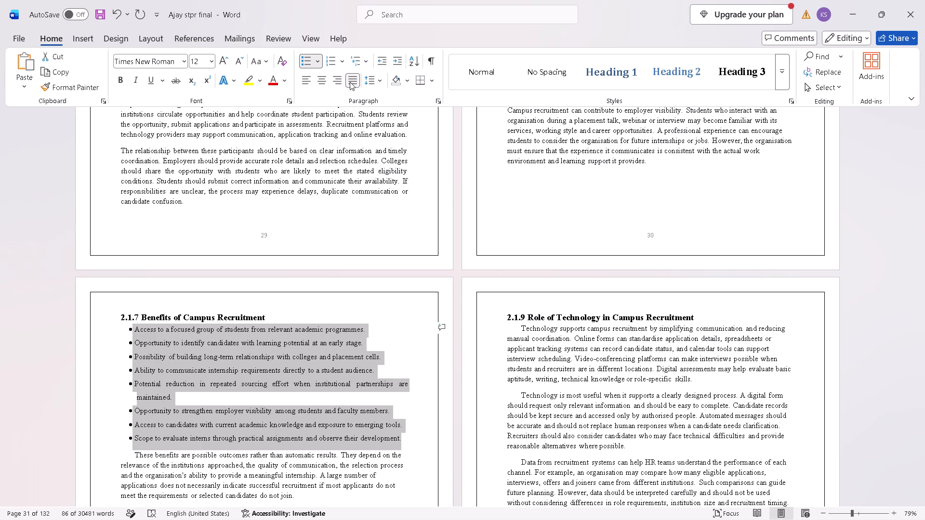
{"action": "left_click", "coordinate": [308, 80]}
{"action": "left_click", "coordinate": [388, 338]}
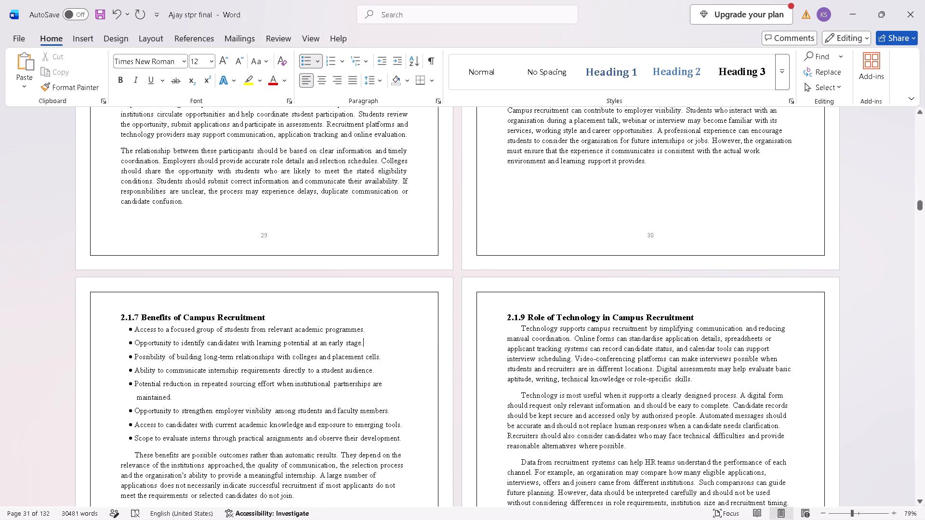
Justify the three paragraphs under 2.1.6 Importance of Campus Recruitment for Organisations.
{"action": "scroll", "coordinate": [284, 387], "scroll_direction": "up", "scroll_amount": 3}
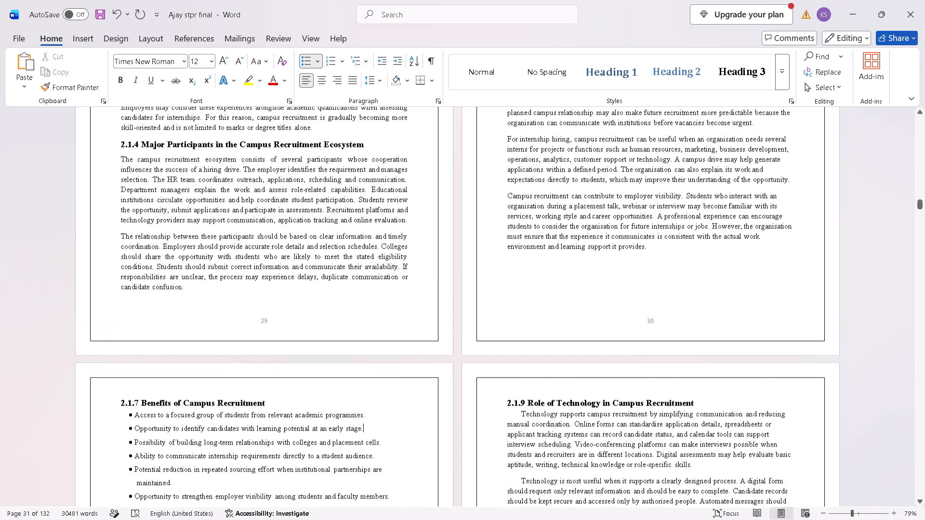
{"action": "scroll", "coordinate": [284, 387], "scroll_direction": "up", "scroll_amount": 4}
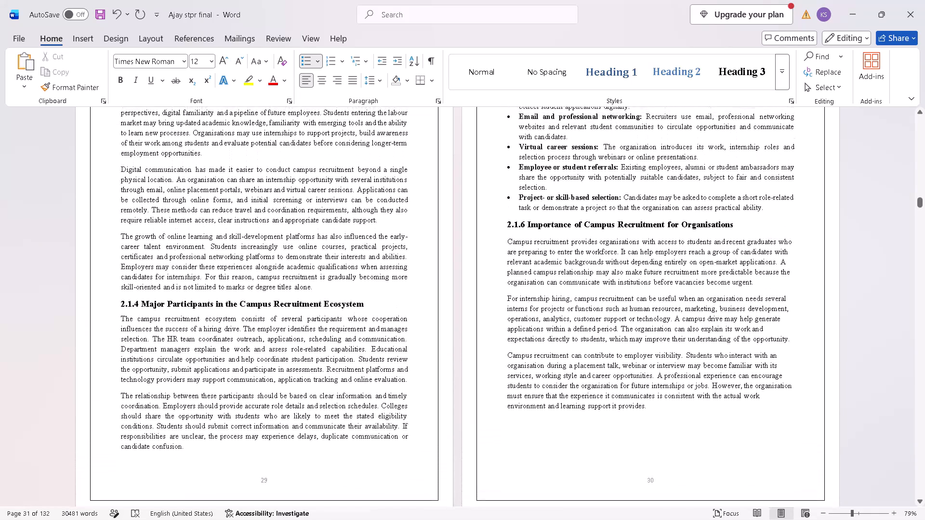
{"action": "scroll", "coordinate": [284, 387], "scroll_direction": "up", "scroll_amount": 1}
{"action": "scroll", "coordinate": [412, 367], "scroll_direction": "up", "scroll_amount": 2}
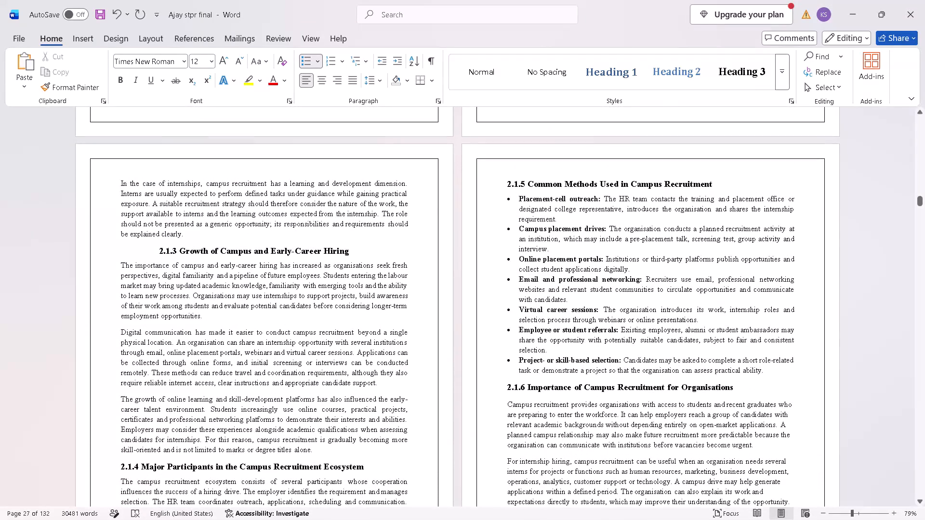
{"action": "scroll", "coordinate": [412, 367], "scroll_direction": "down", "scroll_amount": 2}
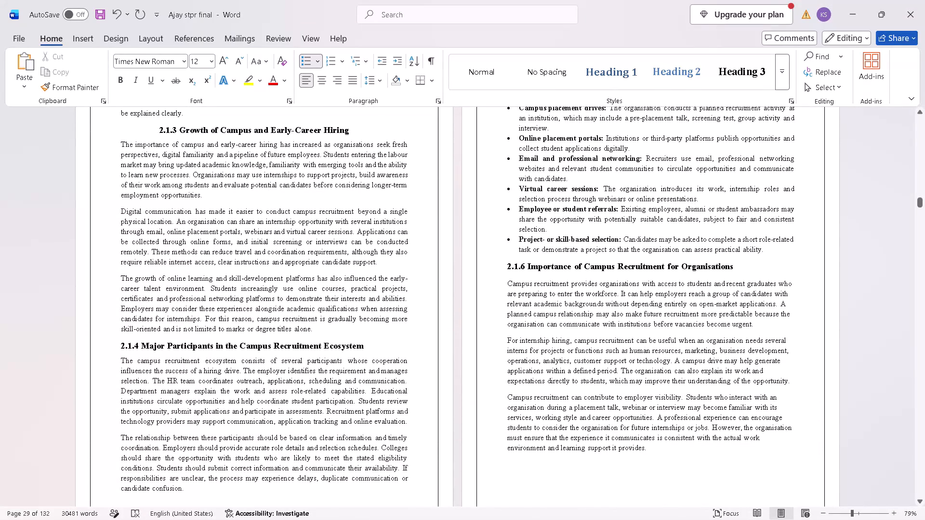
{"action": "left_click_drag", "start_coordinate": [507, 282], "coordinate": [649, 450]}
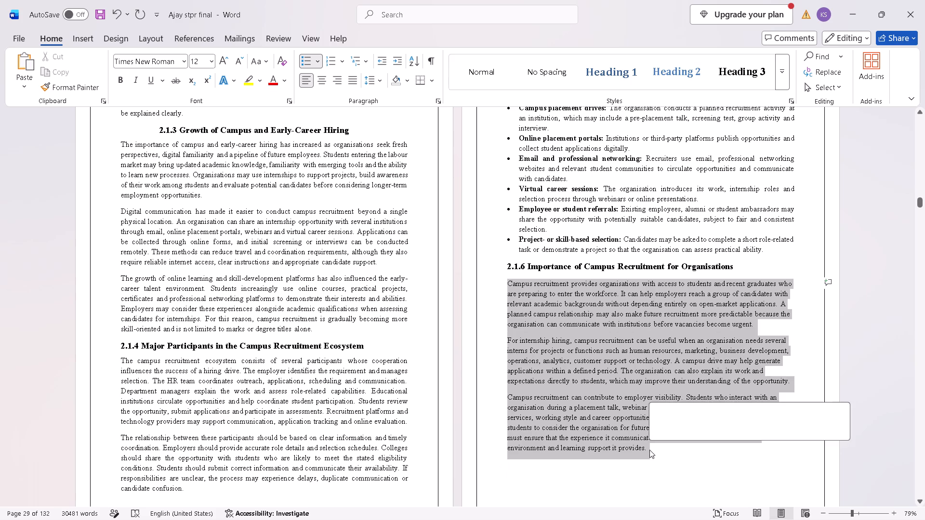
{"action": "left_click", "coordinate": [355, 84]}
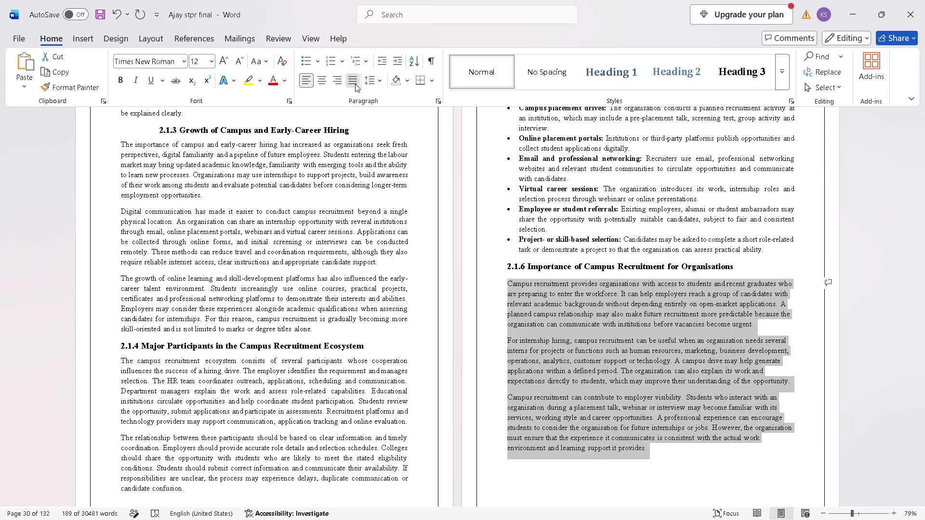
Remove the first-line indent from the "These benefits are possible outcomes" paragraph below the 2.1.7 list.
{"action": "scroll", "coordinate": [462, 308], "scroll_direction": "down", "scroll_amount": 3}
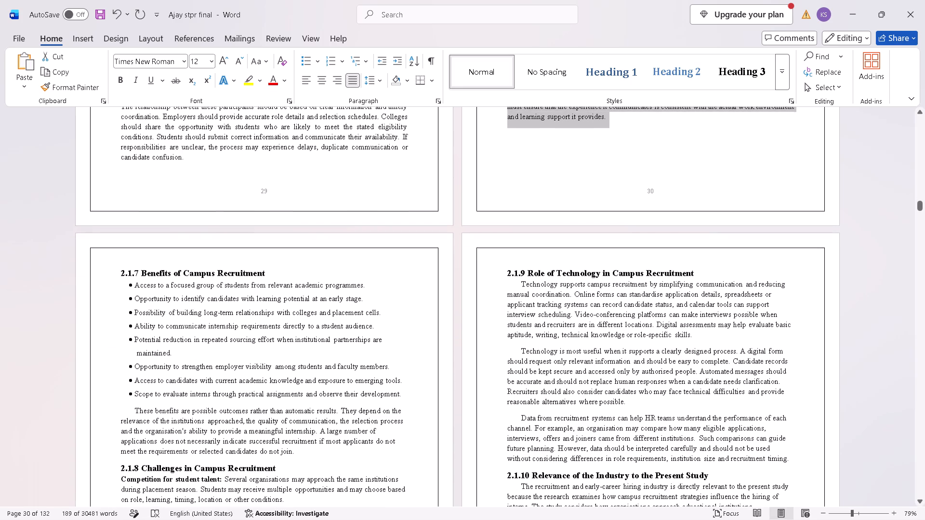
{"action": "left_click", "coordinate": [134, 411]}
{"action": "key", "text": "BackSpace"}
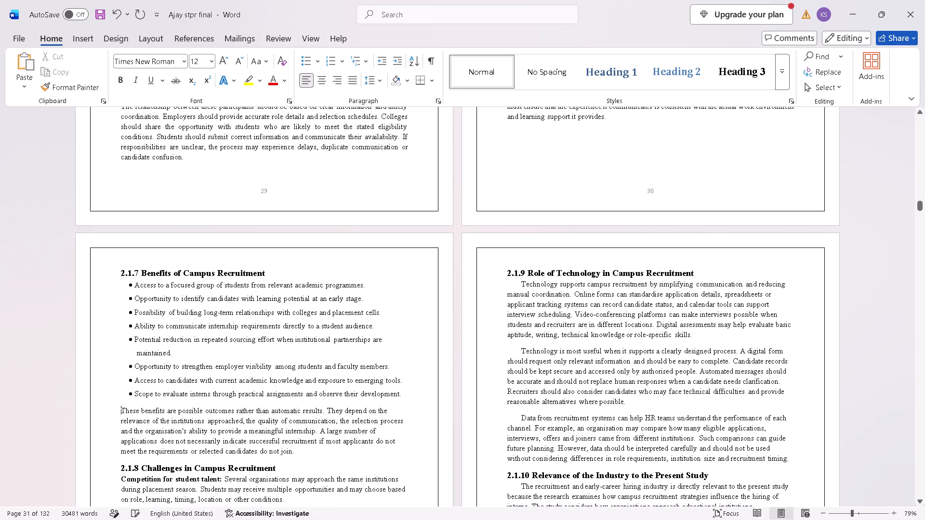
Justify the "These benefits are possible outcomes" paragraph below the 2.1.7 benefits list.
{"action": "scroll", "coordinate": [295, 467], "scroll_direction": "down", "scroll_amount": 1}
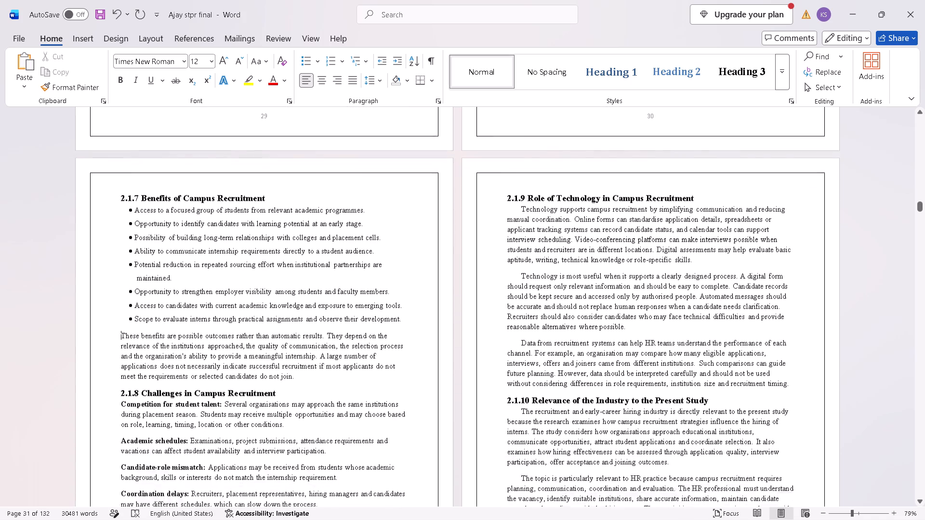
{"action": "scroll", "coordinate": [295, 467], "scroll_direction": "down", "scroll_amount": 1}
{"action": "scroll", "coordinate": [282, 456], "scroll_direction": "up", "scroll_amount": 3}
{"action": "scroll", "coordinate": [315, 292], "scroll_direction": "up", "scroll_amount": 1}
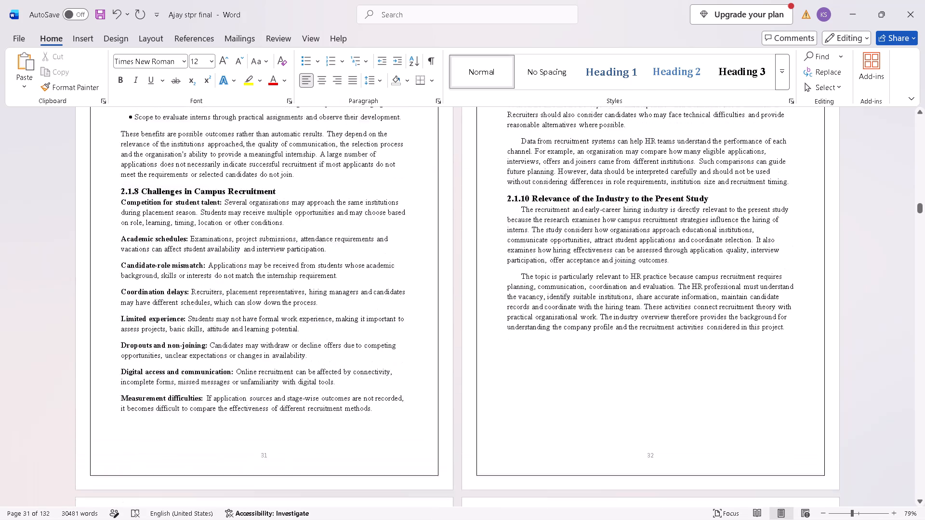
{"action": "scroll", "coordinate": [315, 292], "scroll_direction": "up", "scroll_amount": 1}
{"action": "left_click_drag", "start_coordinate": [291, 289], "coordinate": [129, 250]}
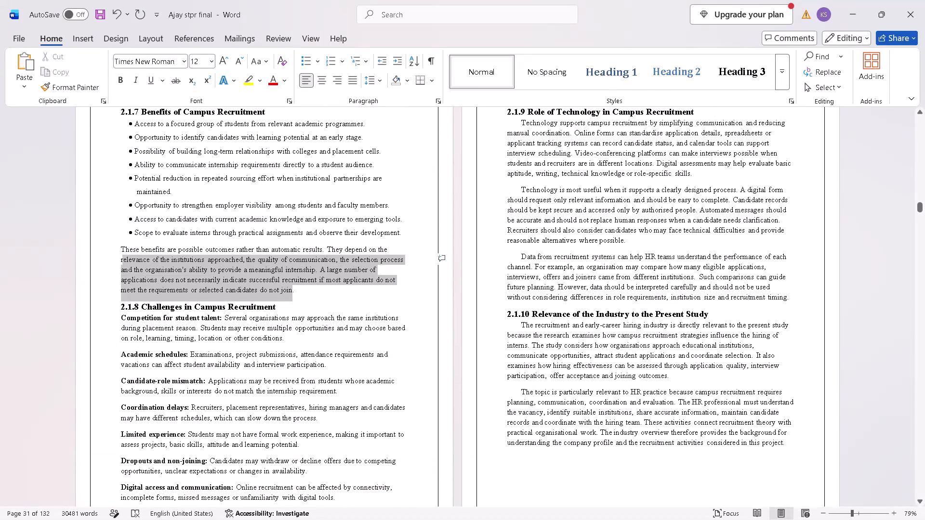
{"action": "left_click_drag", "start_coordinate": [129, 250], "coordinate": [116, 246]}
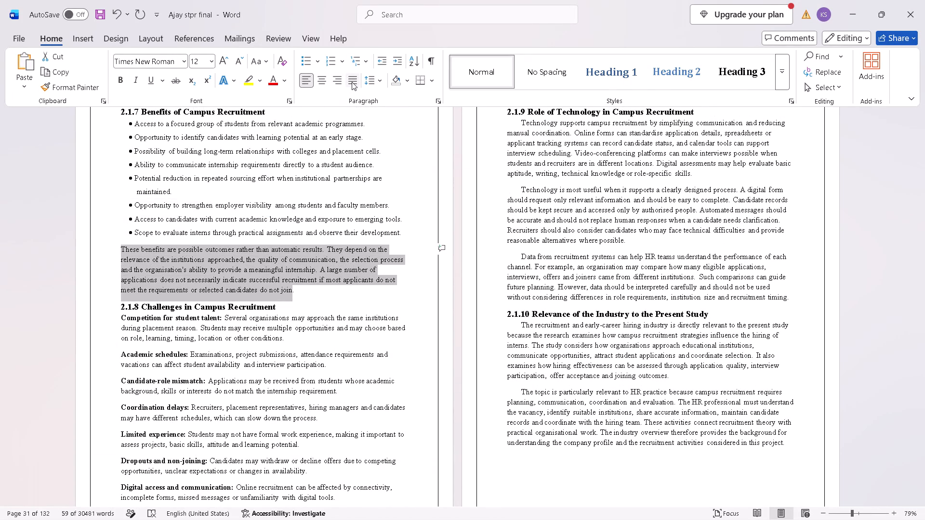
{"action": "left_click", "coordinate": [352, 82]}
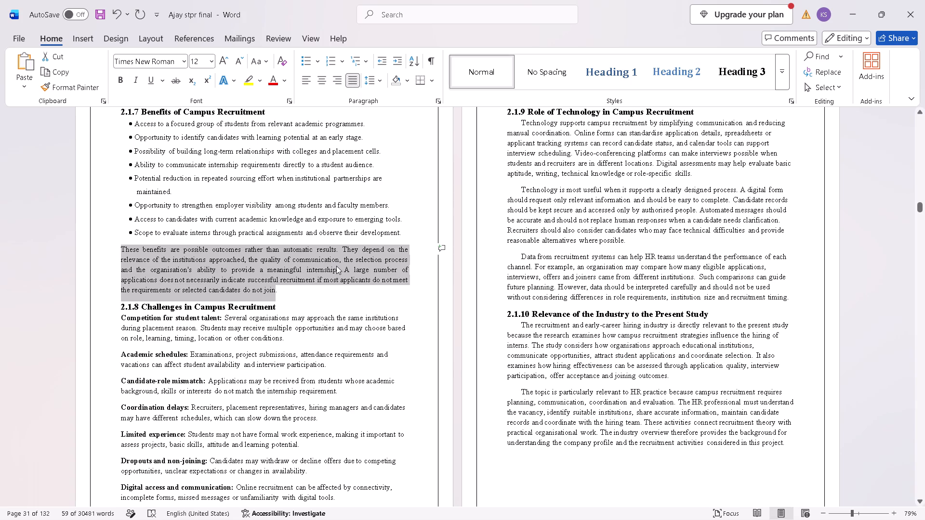
{"action": "left_click", "coordinate": [317, 302]}
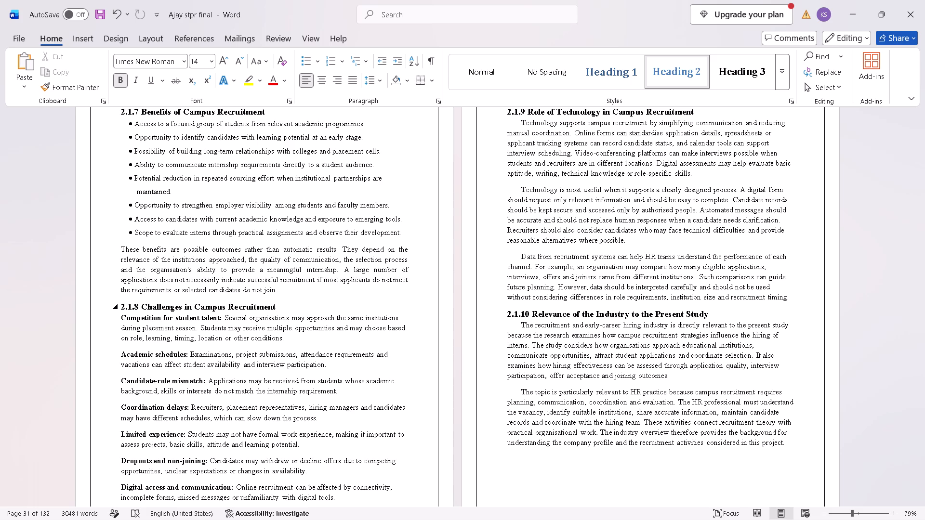
Set the line spacing of the 2.1.8 Challenges in Campus Recruitment heading to 1.5.
{"action": "scroll", "coordinate": [317, 302], "scroll_direction": "down", "scroll_amount": 1}
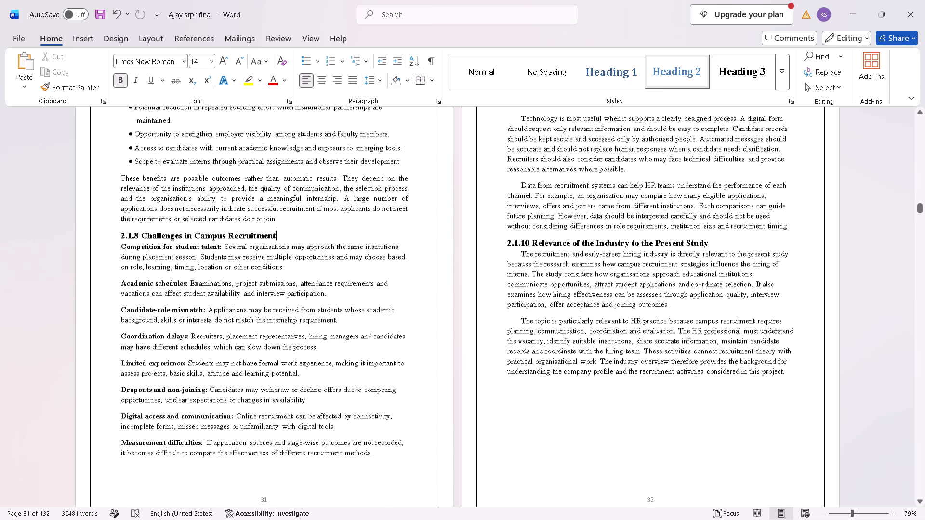
{"action": "scroll", "coordinate": [317, 302], "scroll_direction": "down", "scroll_amount": 1}
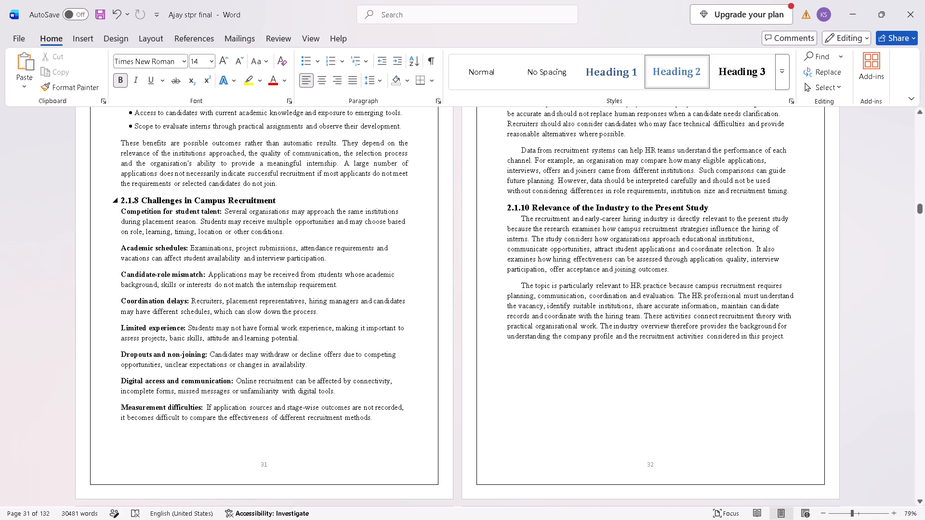
{"action": "left_click_drag", "start_coordinate": [274, 203], "coordinate": [95, 199]}
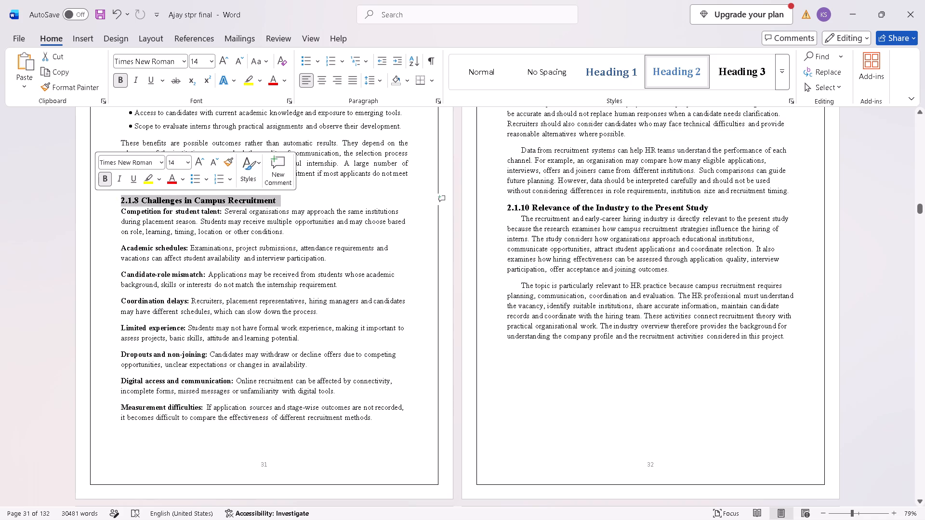
{"action": "left_click", "coordinate": [381, 78]}
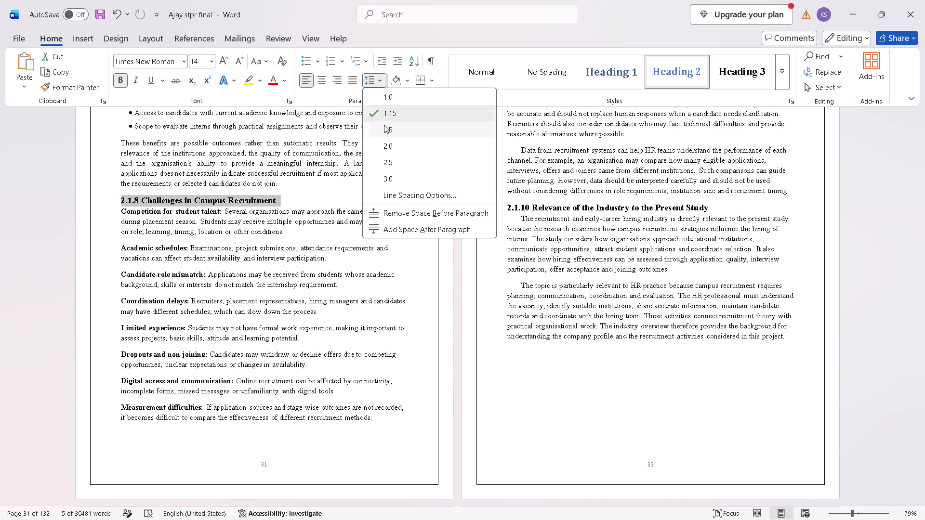
{"action": "left_click", "coordinate": [384, 127]}
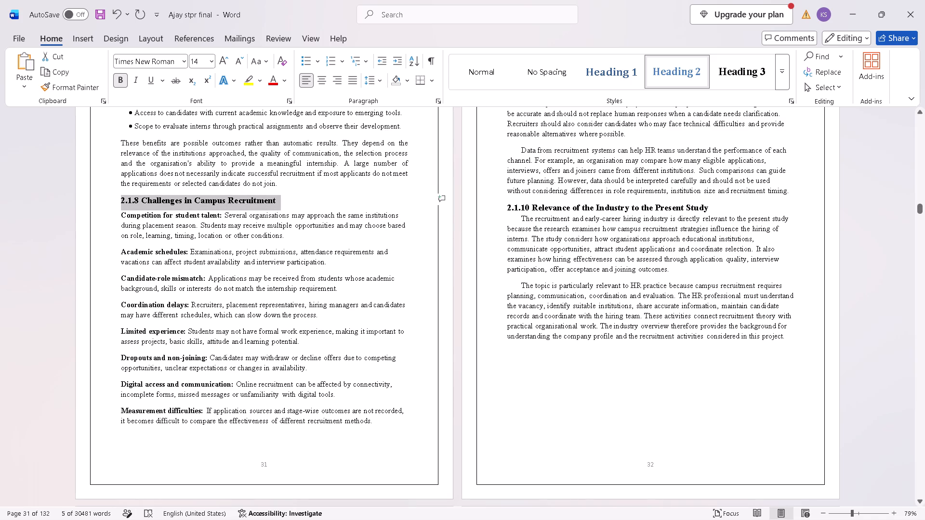
Justify all the challenge paragraphs under 2.1.8, from "Competition for student talent" to "Measurement difficulties".
{"action": "left_click_drag", "start_coordinate": [119, 215], "coordinate": [350, 441]}
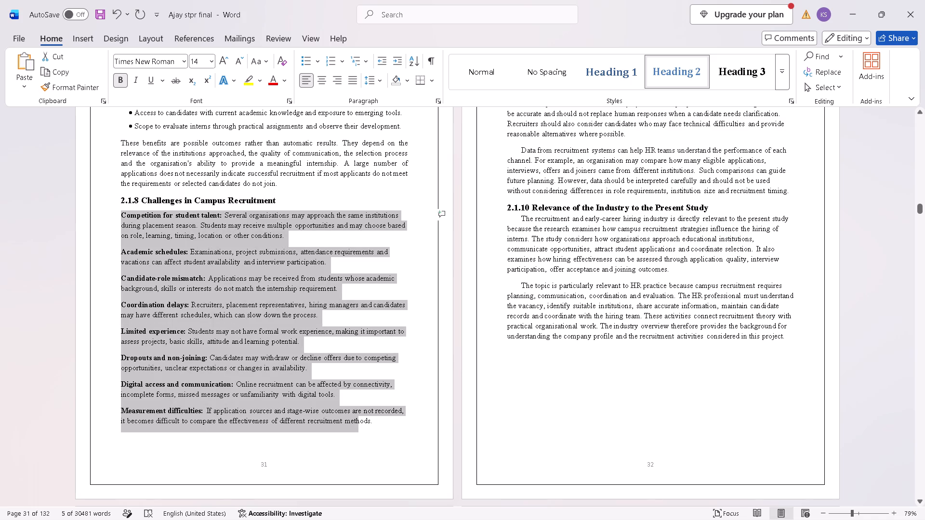
{"action": "left_click_drag", "start_coordinate": [350, 441], "coordinate": [370, 431]}
{"action": "left_click_drag", "start_coordinate": [370, 431], "coordinate": [372, 429]}
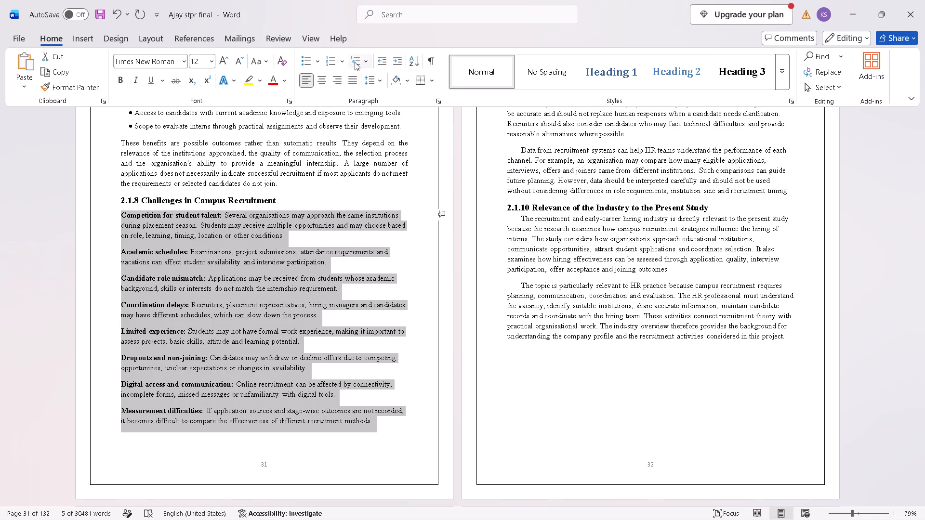
{"action": "left_click", "coordinate": [356, 80]}
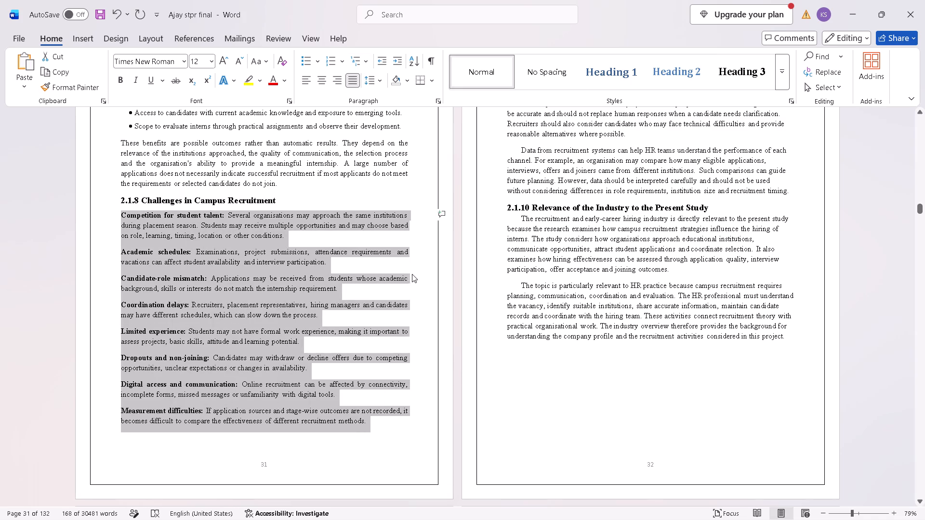
{"action": "left_click", "coordinate": [422, 319]}
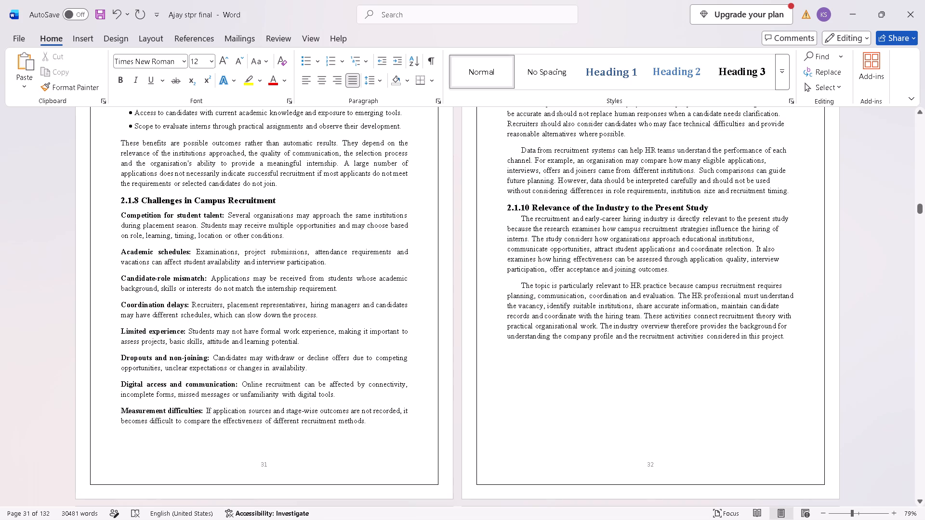
Remove the first-line indents from the three paragraphs under 2.1.9 Role of Technology in Campus Recruitment, keeping them as separate paragraphs.
{"action": "scroll", "coordinate": [513, 425], "scroll_direction": "up", "scroll_amount": 5}
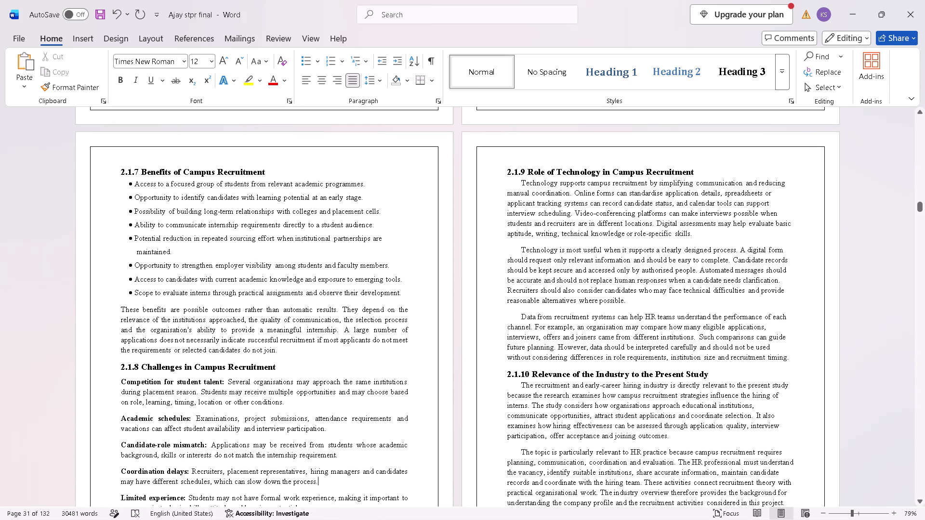
{"action": "left_click", "coordinate": [521, 183]}
{"action": "key", "text": "BackSpace"}
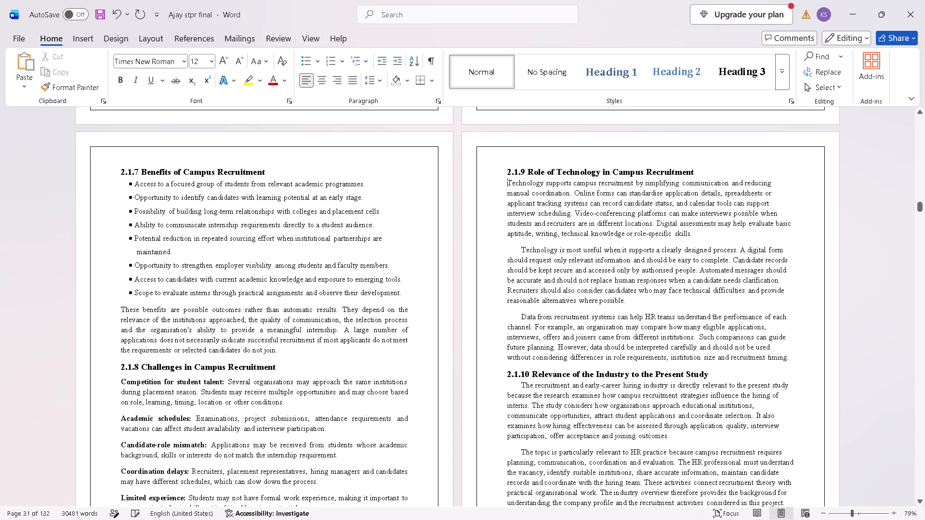
{"action": "left_click", "coordinate": [522, 250]}
{"action": "key", "text": "BackSpace"}
{"action": "key", "text": "BackSpace"}
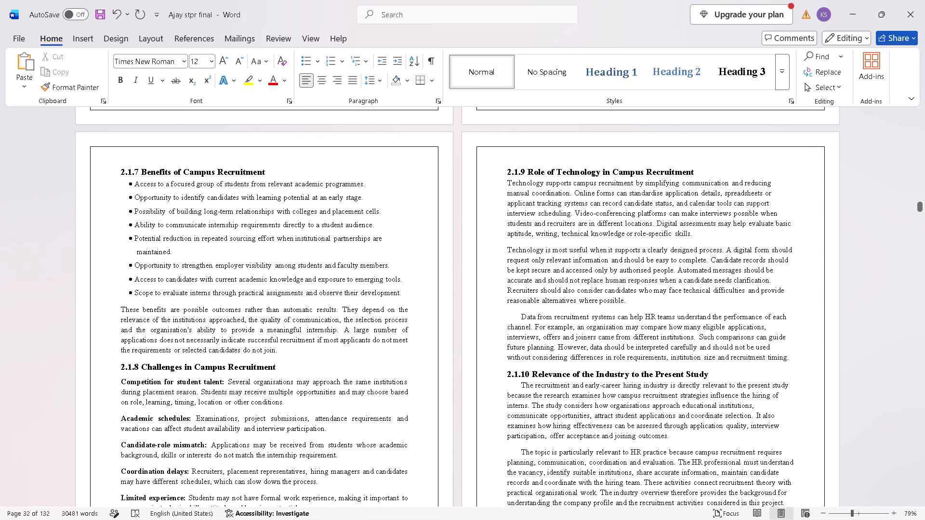
{"action": "key", "text": "ctrl+z"}
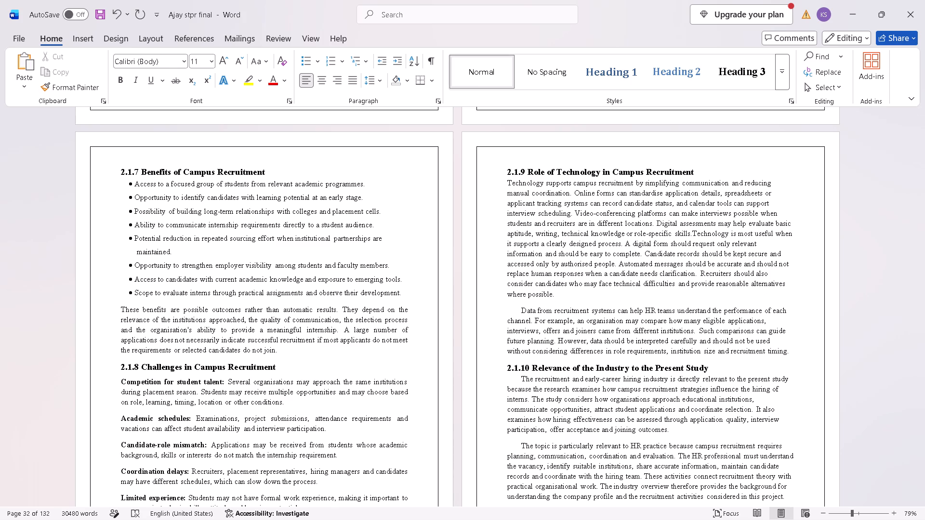
{"action": "left_click", "coordinate": [520, 316]}
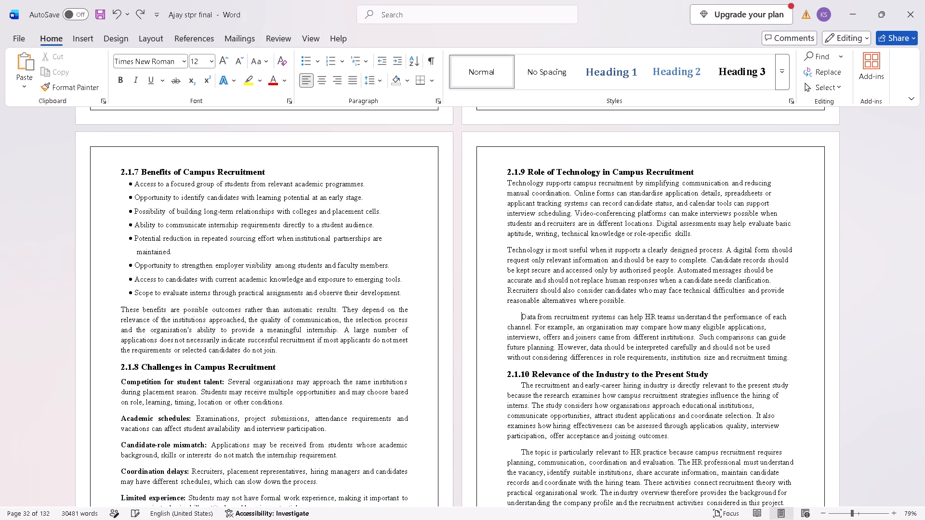
{"action": "key", "text": "BackSpace"}
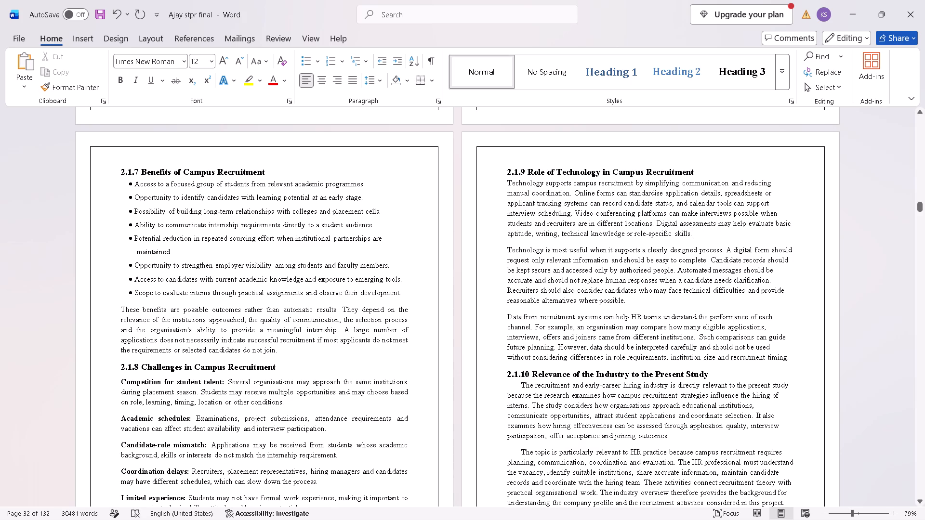
Justify the three paragraphs under 2.1.9 Role of Technology in Campus Recruitment.
{"action": "left_click_drag", "start_coordinate": [508, 183], "coordinate": [788, 359]}
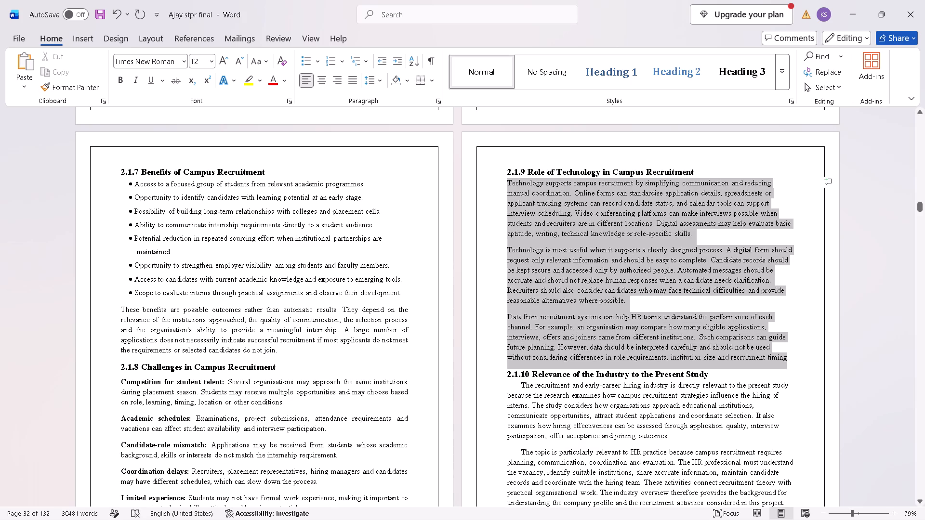
{"action": "left_click_drag", "start_coordinate": [788, 359], "coordinate": [787, 359]}
{"action": "left_click_drag", "start_coordinate": [787, 359], "coordinate": [793, 360]}
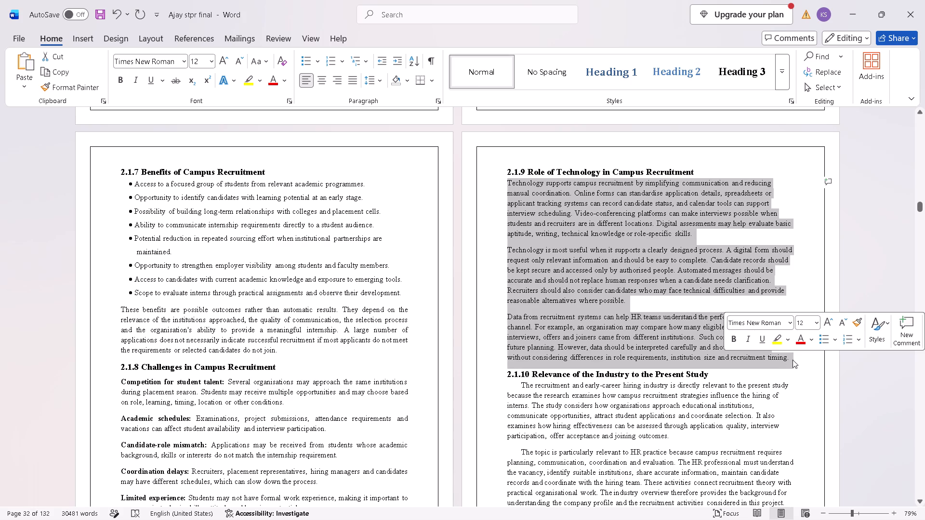
{"action": "left_click", "coordinate": [350, 82]}
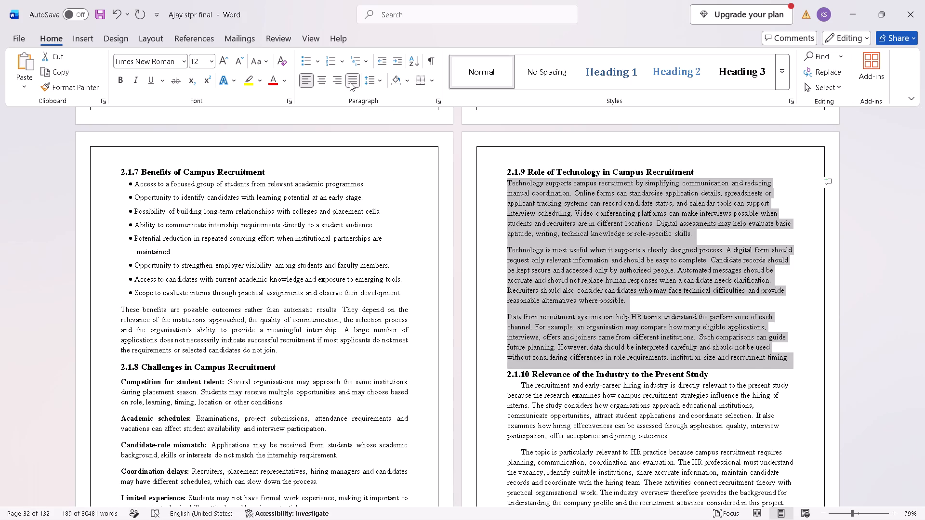
Set the line spacing of the 2.1.9 Role of Technology in Campus Recruitment heading to 1.5.
{"action": "left_click_drag", "start_coordinate": [696, 168], "coordinate": [499, 166]}
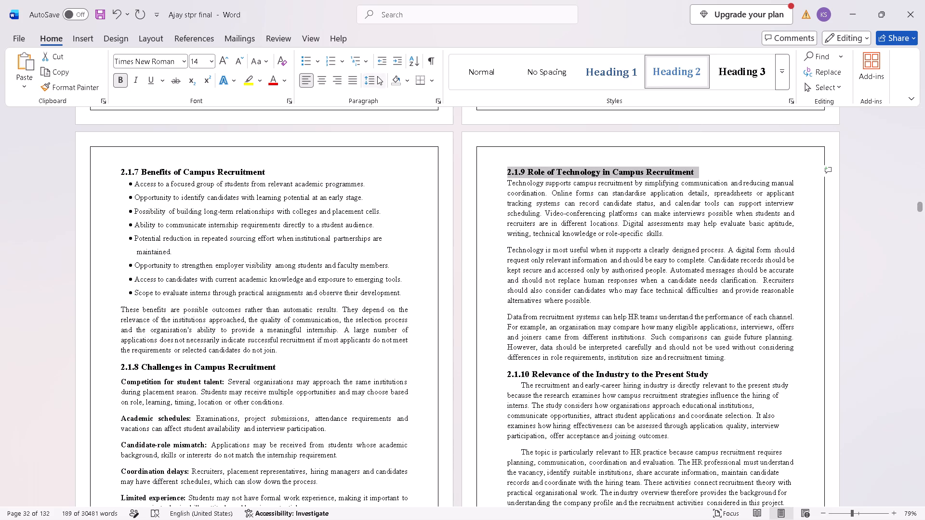
{"action": "left_click", "coordinate": [376, 78]}
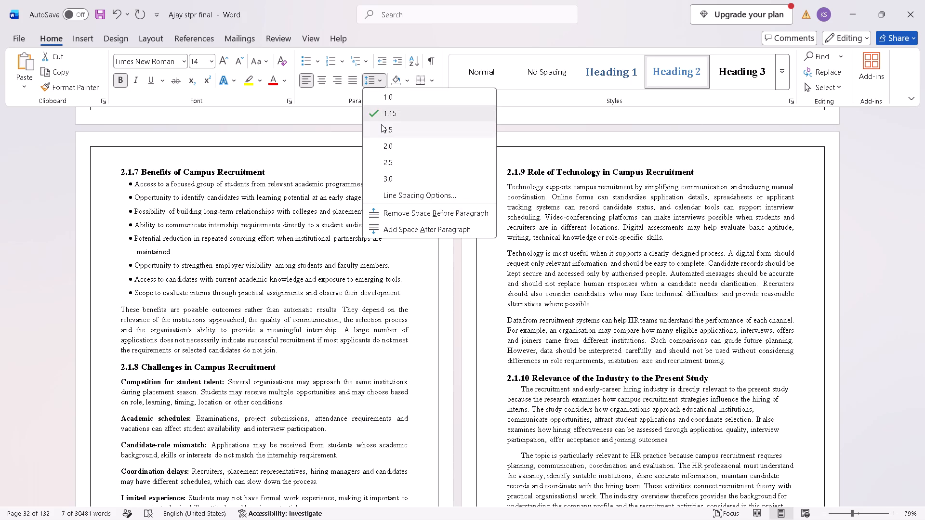
{"action": "left_click", "coordinate": [381, 124]}
Set the line spacing of the 2.1.10 Relevance of the Industry to the Present Study heading to 1.5.
{"action": "scroll", "coordinate": [528, 248], "scroll_direction": "down", "scroll_amount": 1}
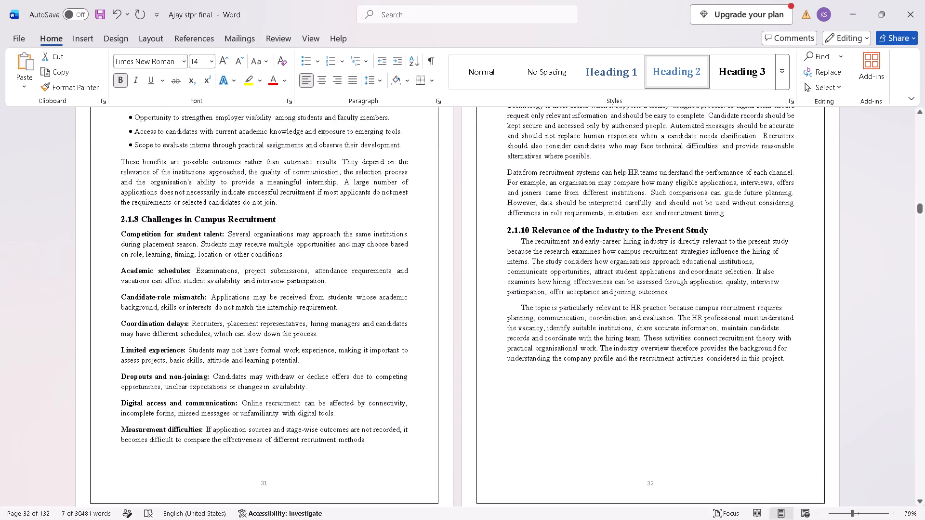
{"action": "scroll", "coordinate": [528, 248], "scroll_direction": "down", "scroll_amount": 1}
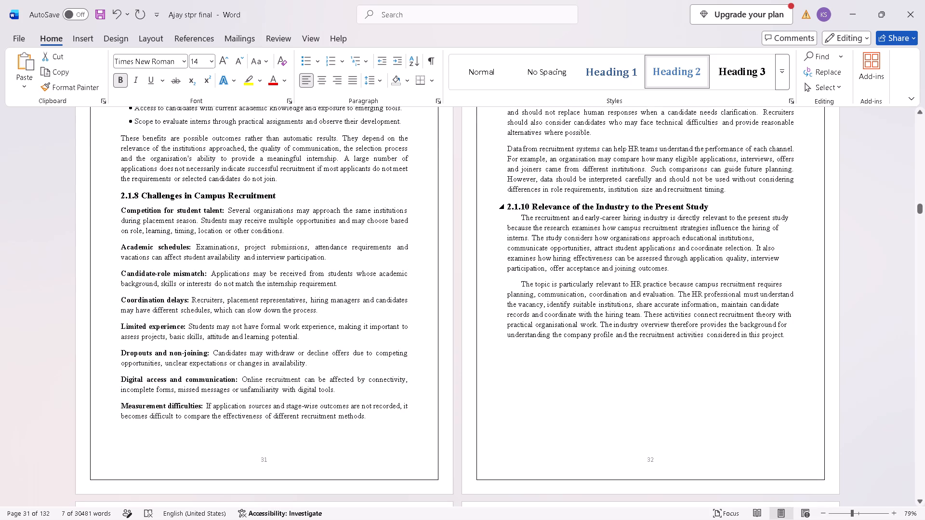
{"action": "left_click_drag", "start_coordinate": [506, 206], "coordinate": [711, 203]}
{"action": "left_click", "coordinate": [377, 80]}
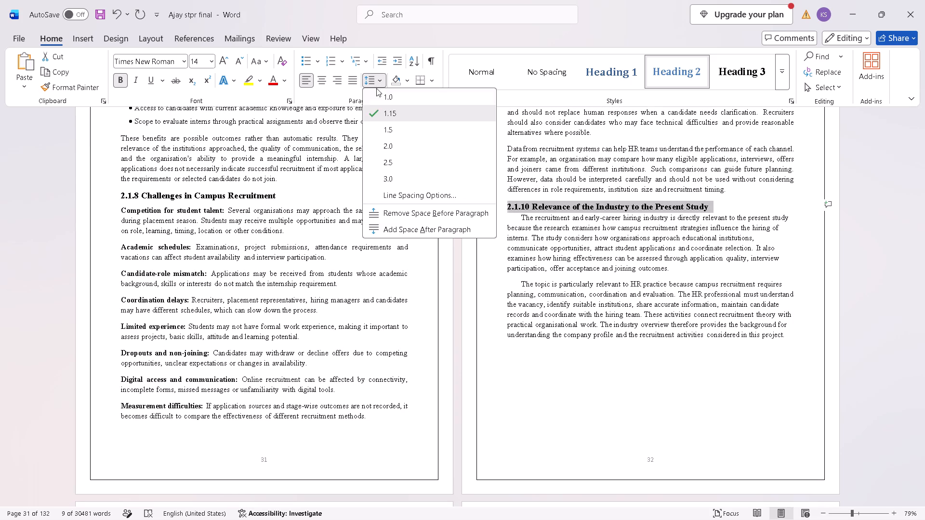
{"action": "left_click", "coordinate": [377, 127]}
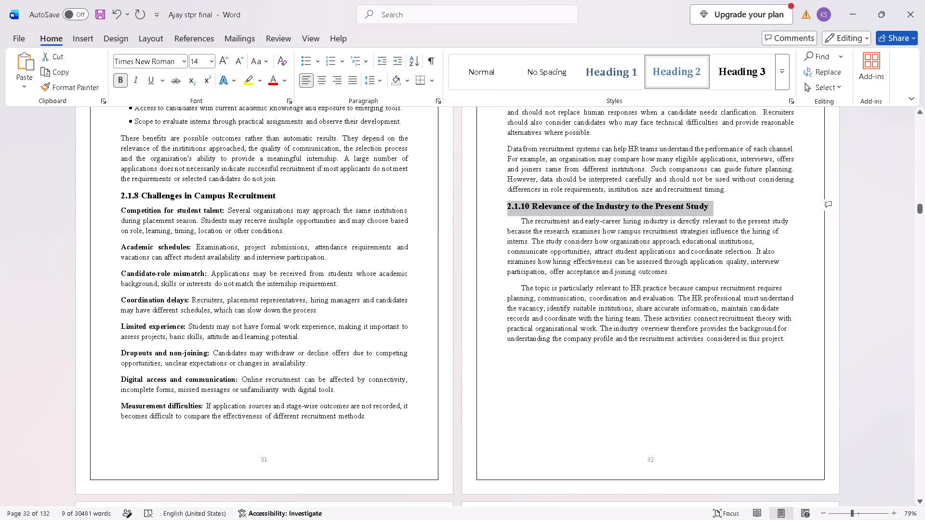
Remove the first-line indent from the first paragraph under 2.1.10, beginning "The recruitment and early-career hiring industry".
{"action": "left_click", "coordinate": [524, 218]}
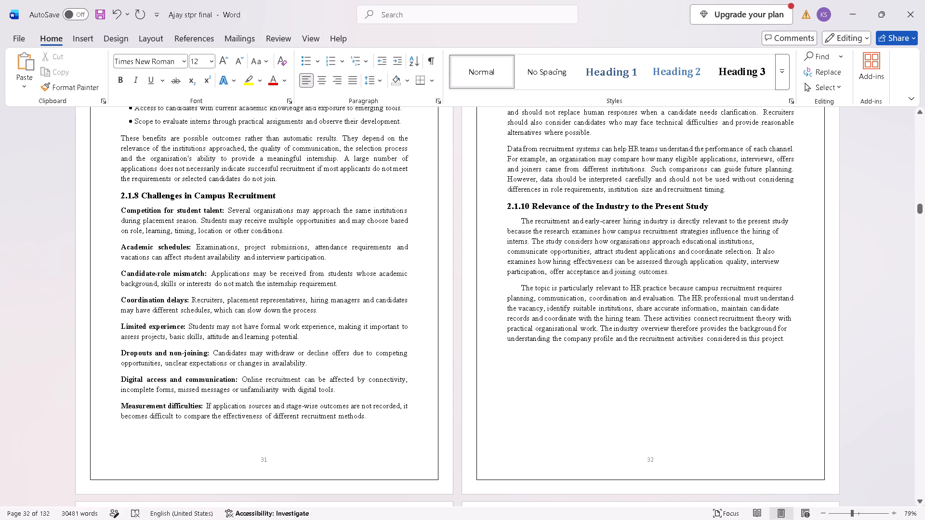
{"action": "left_click", "coordinate": [523, 220]}
{"action": "key", "text": "BackSpace"}
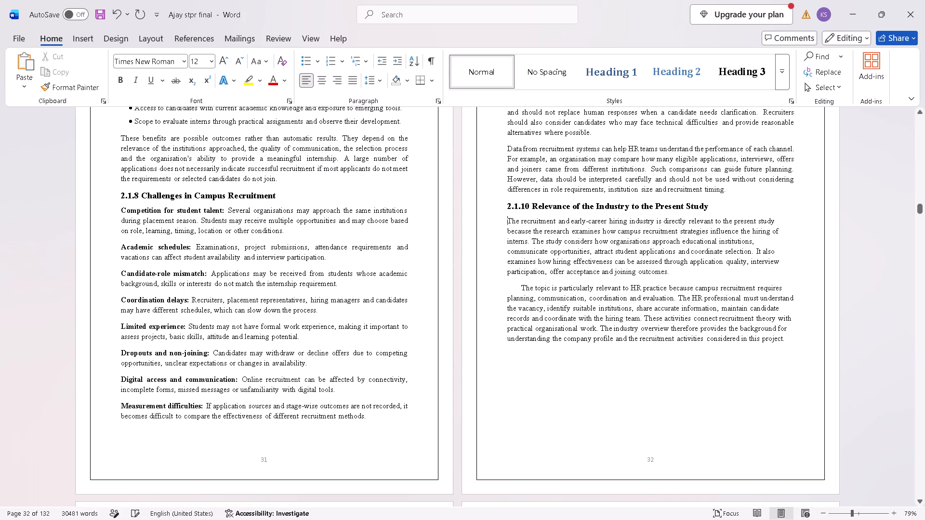
Remove the first-line indent from the second paragraph under 2.1.10, beginning "The topic is particularly relevant".
{"action": "left_click", "coordinate": [522, 288]}
{"action": "key", "text": "BackSpace"}
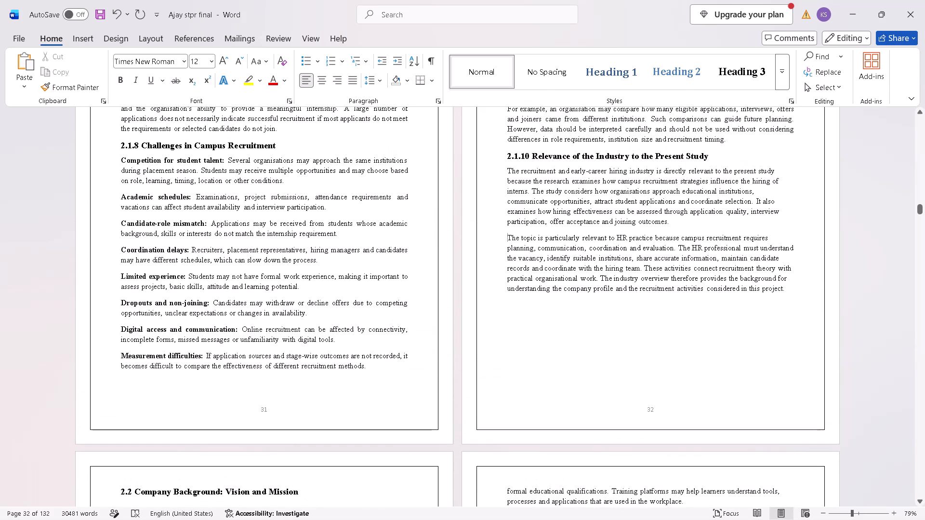
Justify both paragraphs under 2.1.10 Relevance of the Industry to the Present Study.
{"action": "left_click_drag", "start_coordinate": [508, 169], "coordinate": [748, 278]}
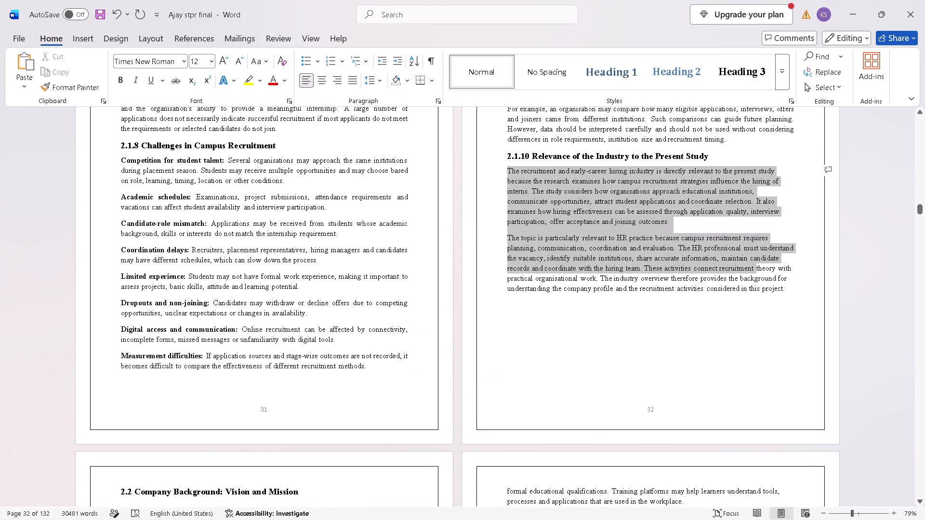
{"action": "left_click_drag", "start_coordinate": [748, 278], "coordinate": [774, 289]}
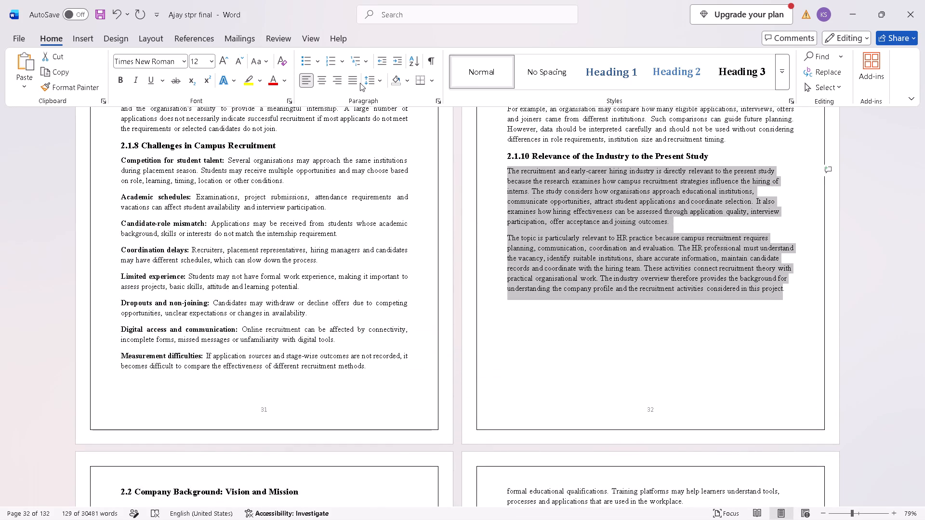
{"action": "left_click", "coordinate": [357, 82]}
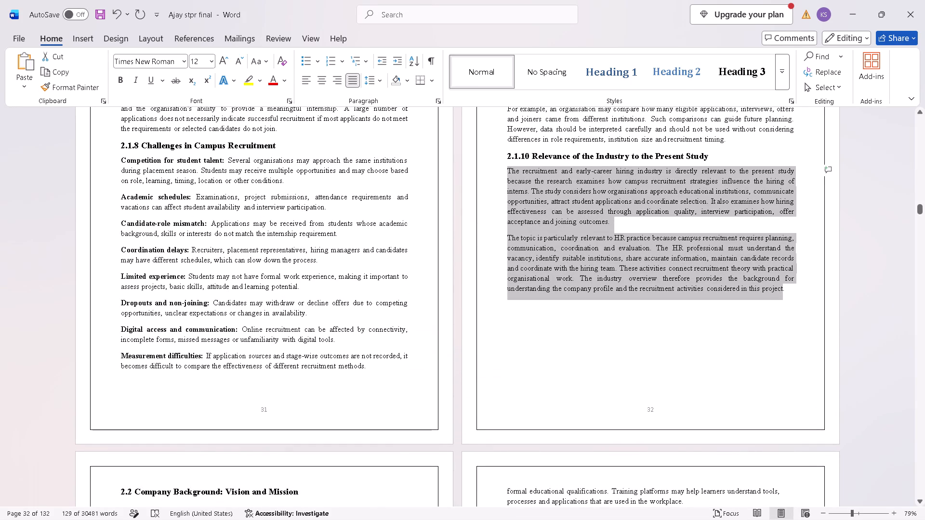
{"action": "left_click", "coordinate": [645, 348]}
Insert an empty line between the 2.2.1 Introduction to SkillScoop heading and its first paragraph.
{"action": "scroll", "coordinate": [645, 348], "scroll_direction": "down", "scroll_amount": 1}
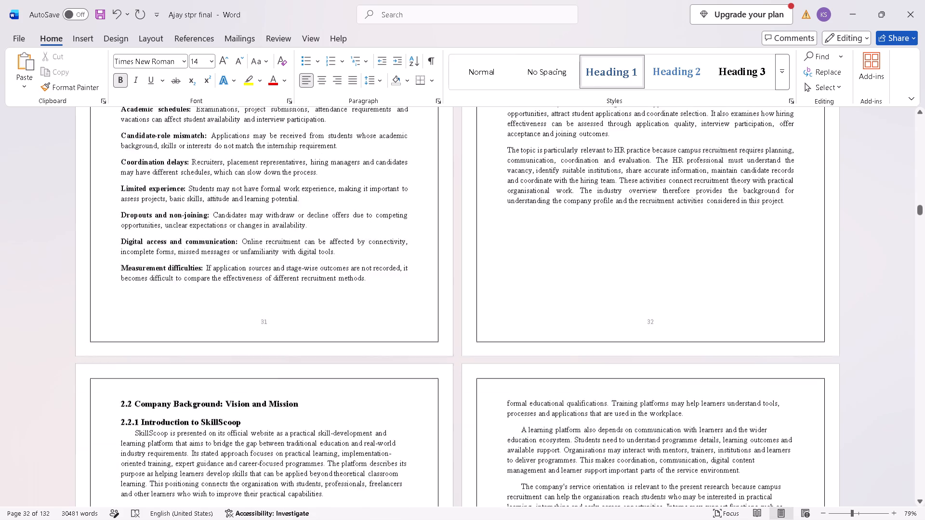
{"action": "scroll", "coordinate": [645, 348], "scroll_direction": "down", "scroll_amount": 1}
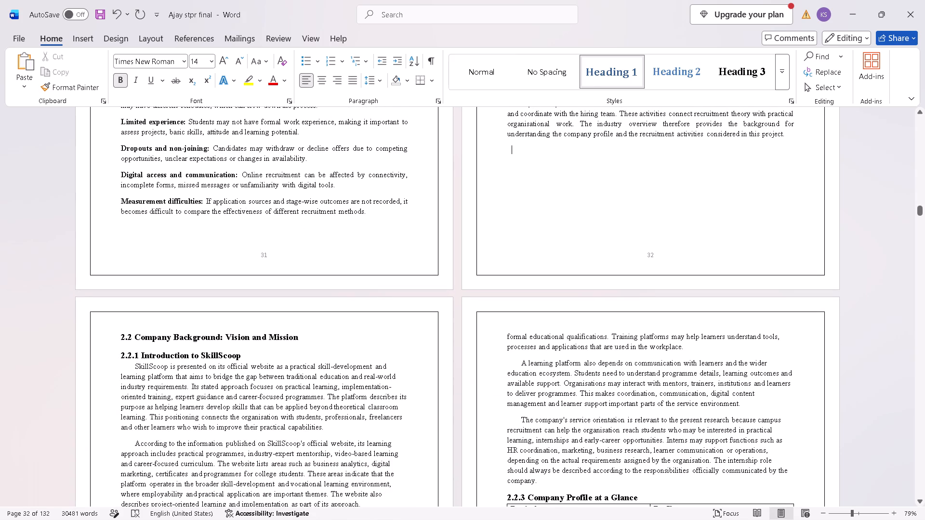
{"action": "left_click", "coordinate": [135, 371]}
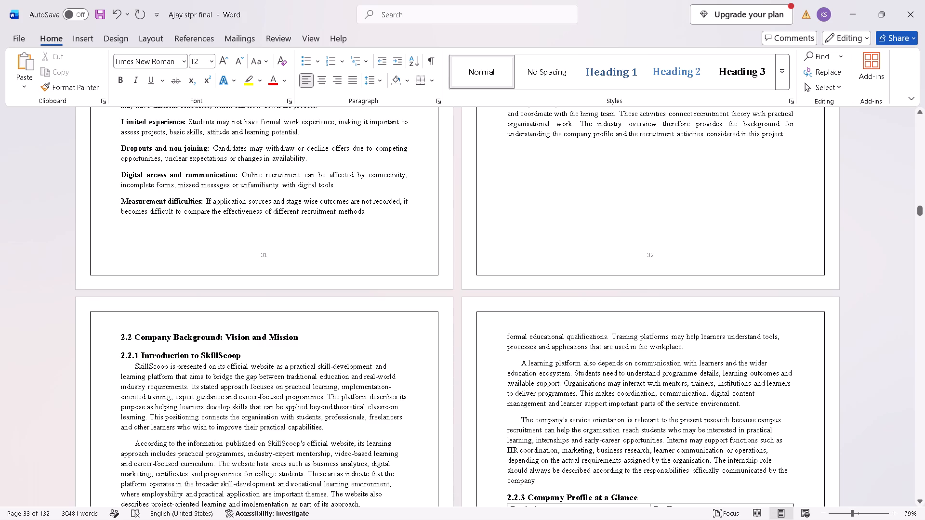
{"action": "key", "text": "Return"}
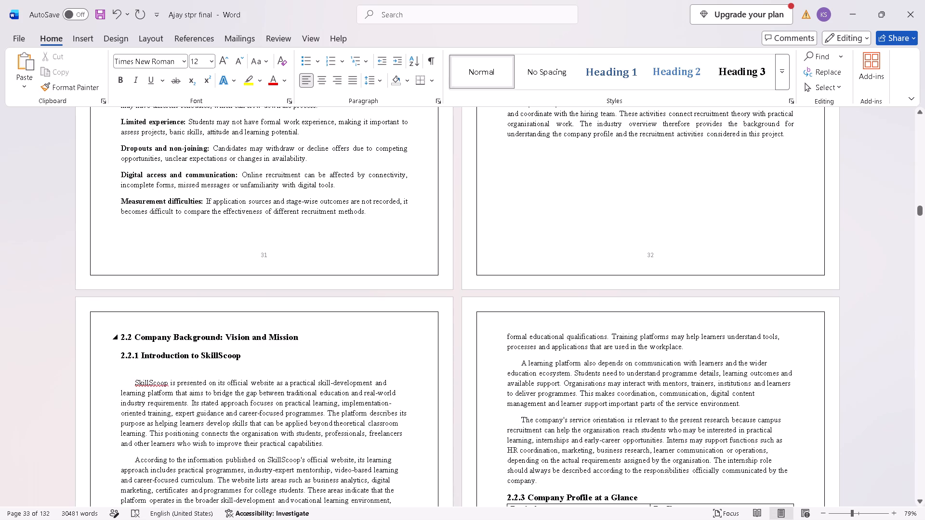
Shift the heading "2.2 Company Background: Vision and Mission" to the middle of its line using leading spaces.
{"action": "left_click", "coordinate": [121, 334]}
{"action": "key", "text": "space"}
{"action": "key", "text": "space"}
{"action": "key", "text": "space"}
{"action": "key", "text": "space"}
{"action": "key", "text": "space"}
{"action": "key", "text": "space"}
{"action": "key", "text": "space"}
{"action": "key", "text": "space"}
{"action": "key", "text": "space"}
{"action": "key", "text": "space"}
{"action": "key", "text": "space"}
{"action": "key", "text": "space"}
{"action": "key", "text": "space"}
{"action": "key", "text": "space"}
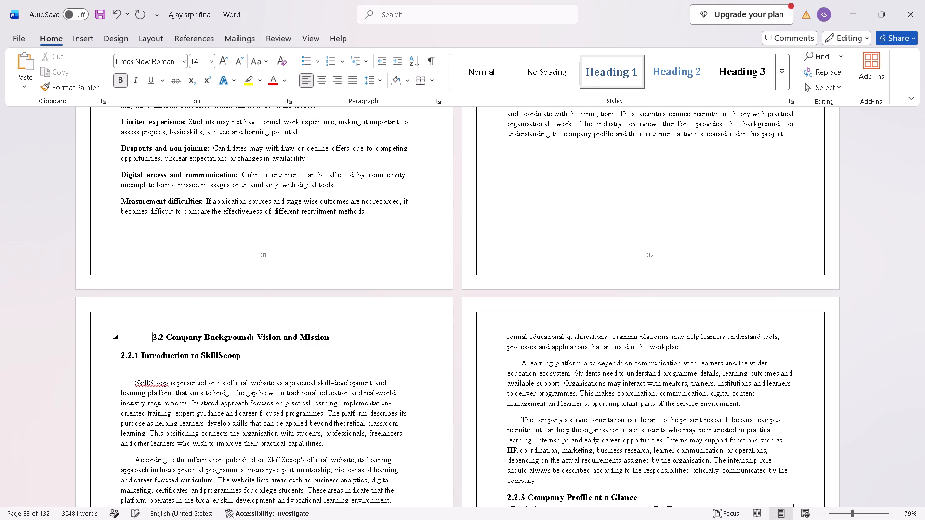
{"action": "key", "text": "space"}
{"action": "key", "text": "space"}
{"action": "key", "text": "space"}
{"action": "key", "text": "space"}
{"action": "key", "text": "space"}
{"action": "key", "text": "space"}
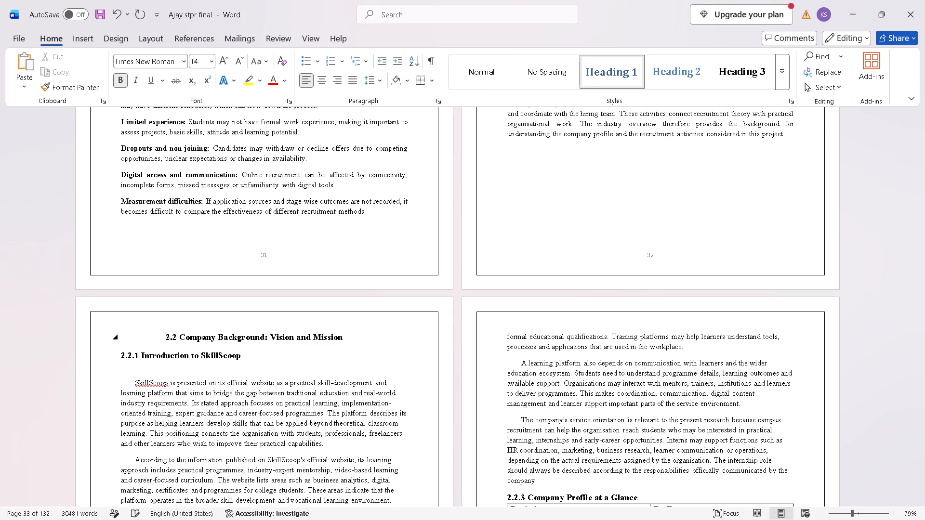
{"action": "key", "text": "space"}
{"action": "key", "text": "space"}
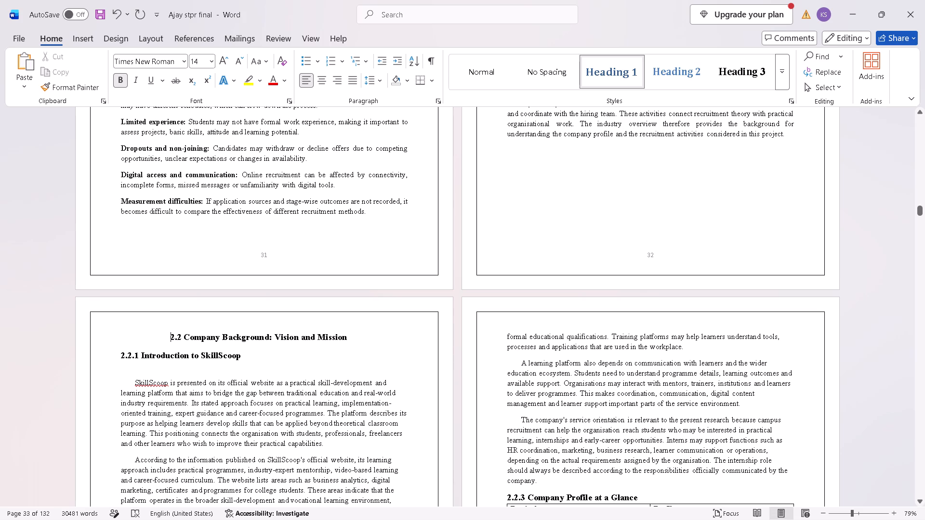
Remove the first-line indent from the first paragraph under 2.2.1, beginning "SkillScoop is presented".
{"action": "left_click", "coordinate": [133, 378]}
{"action": "key", "text": "BackSpace"}
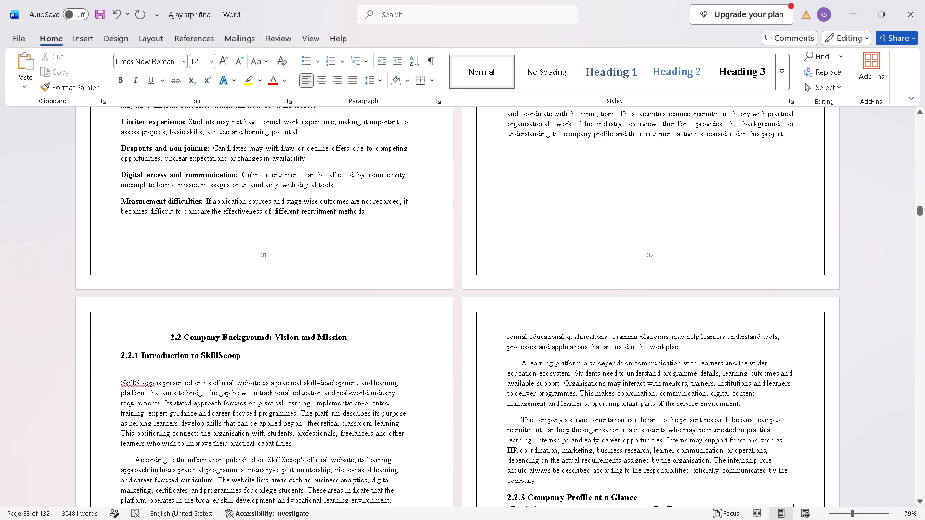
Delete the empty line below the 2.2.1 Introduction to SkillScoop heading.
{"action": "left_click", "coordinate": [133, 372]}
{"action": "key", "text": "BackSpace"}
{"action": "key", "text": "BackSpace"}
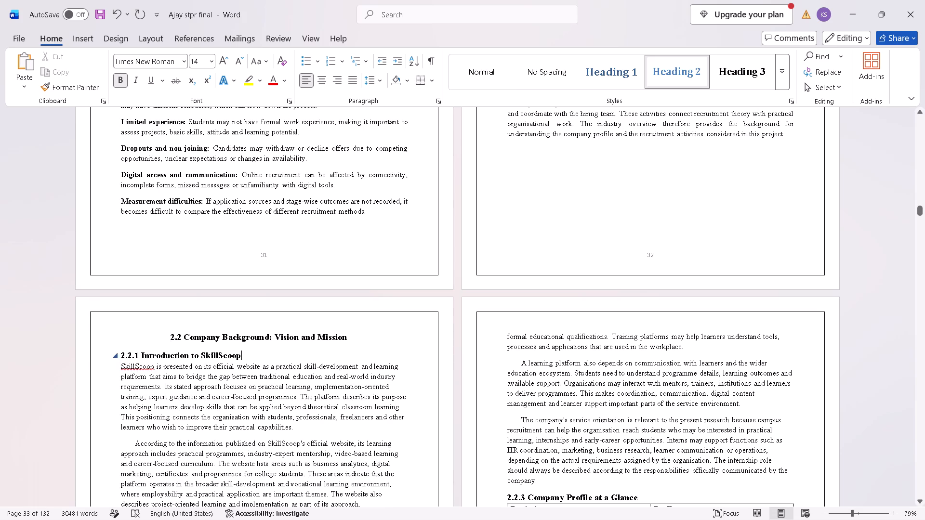
Set the line spacing of the 2.2.1 Introduction to SkillScoop heading to 1.5.
{"action": "left_click", "coordinate": [119, 352]}
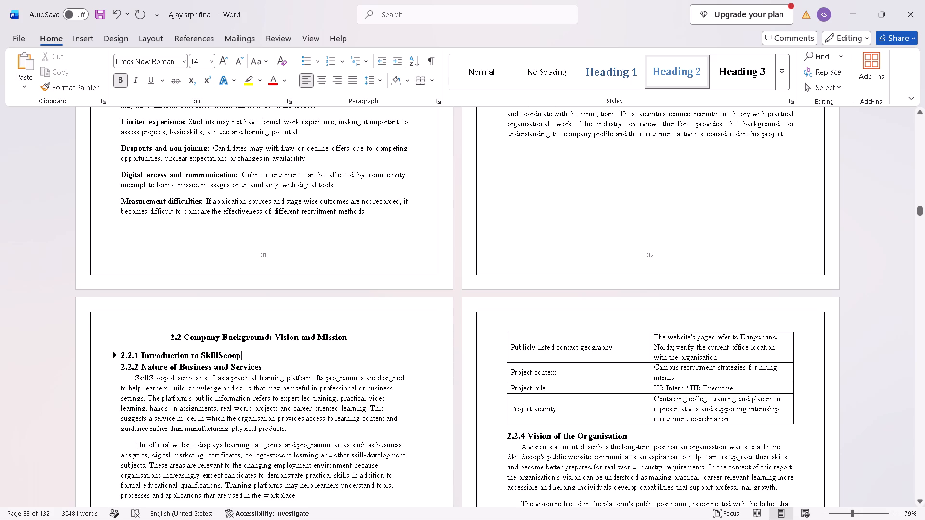
{"action": "key", "text": "ctrl+z"}
{"action": "left_click_drag", "start_coordinate": [121, 353], "coordinate": [126, 353]}
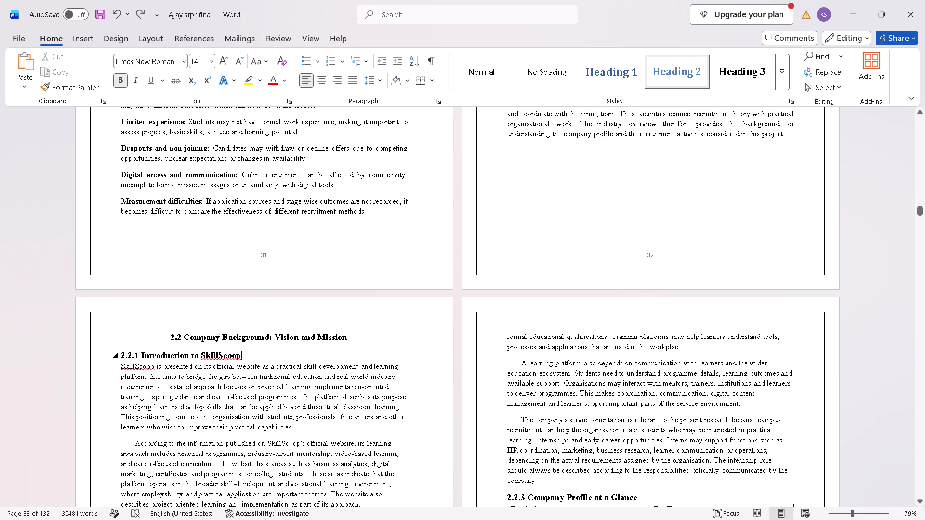
{"action": "left_click_drag", "start_coordinate": [126, 353], "coordinate": [240, 359]}
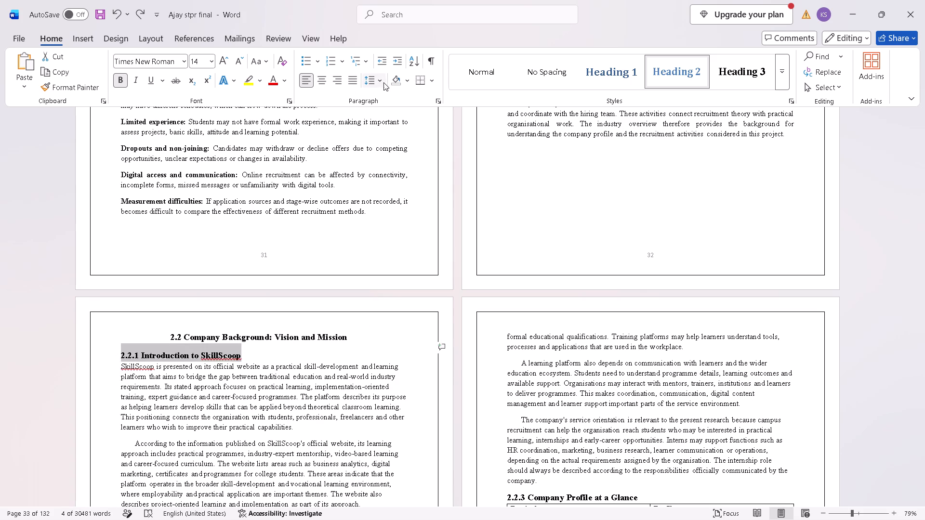
{"action": "left_click", "coordinate": [382, 82]}
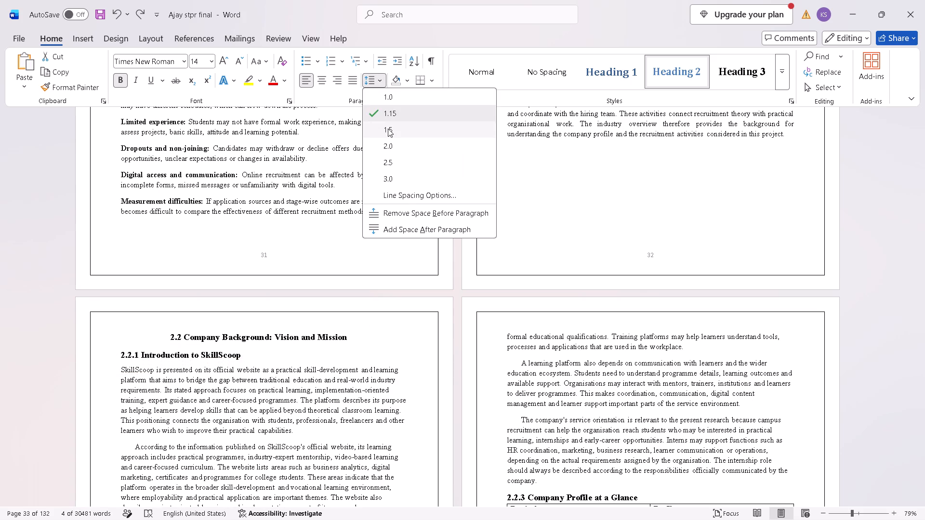
{"action": "left_click", "coordinate": [388, 129]}
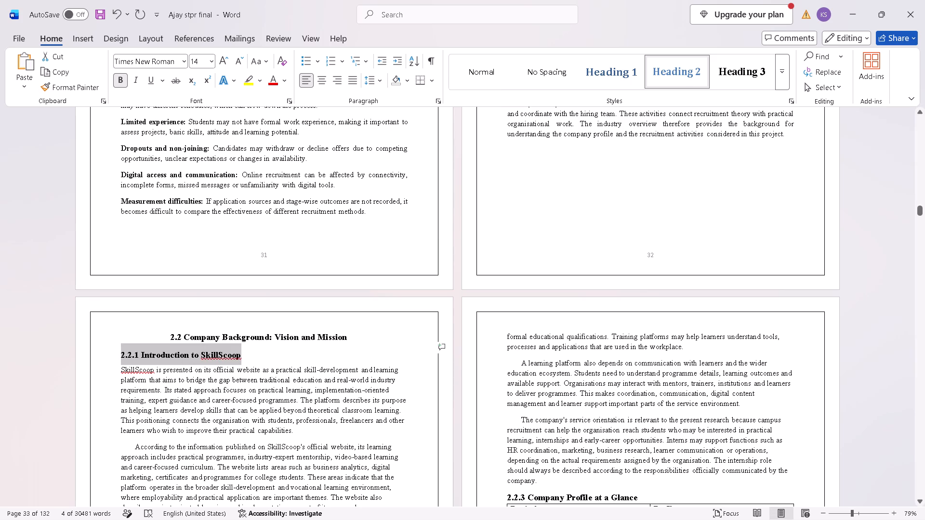
Justify the four paragraphs under 2.2.1 Introduction to SkillScoop.
{"action": "left_click_drag", "start_coordinate": [121, 370], "coordinate": [317, 432]}
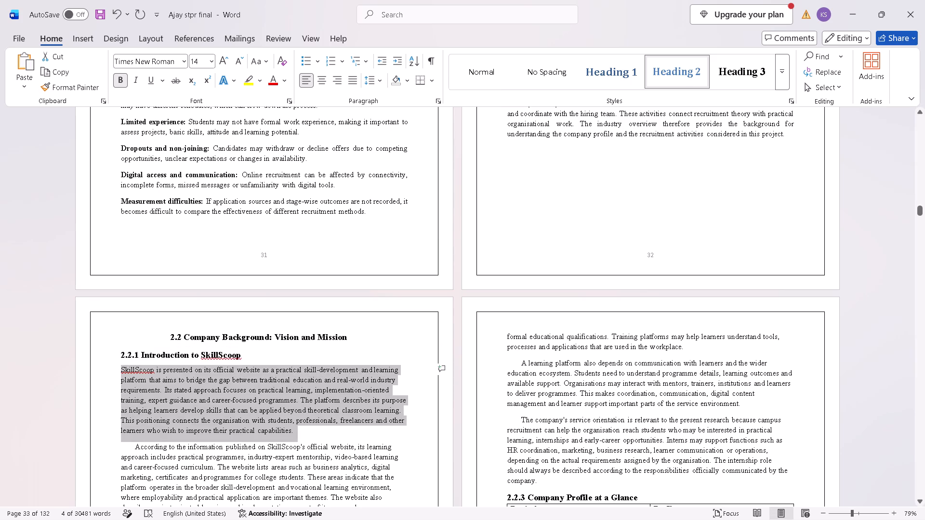
{"action": "left_click_drag", "start_coordinate": [317, 432], "coordinate": [317, 505]}
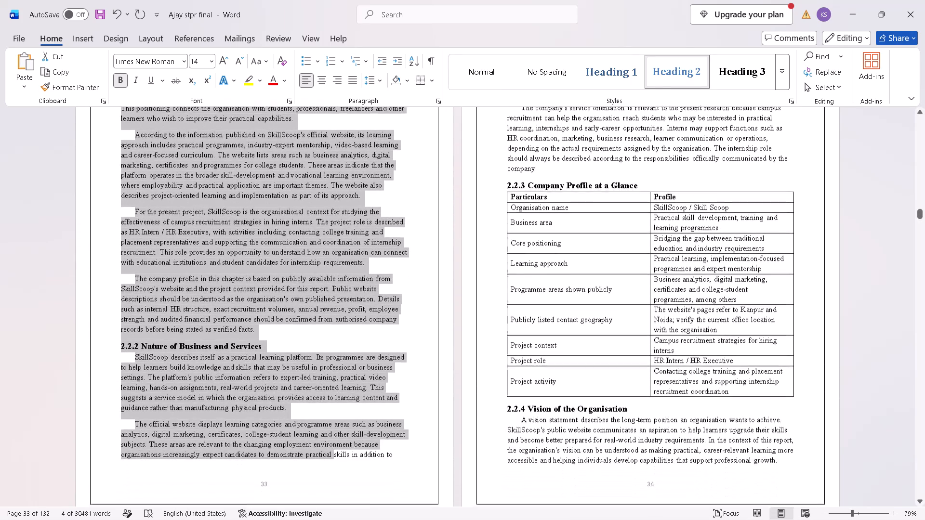
{"action": "left_click_drag", "start_coordinate": [317, 505], "coordinate": [255, 246]}
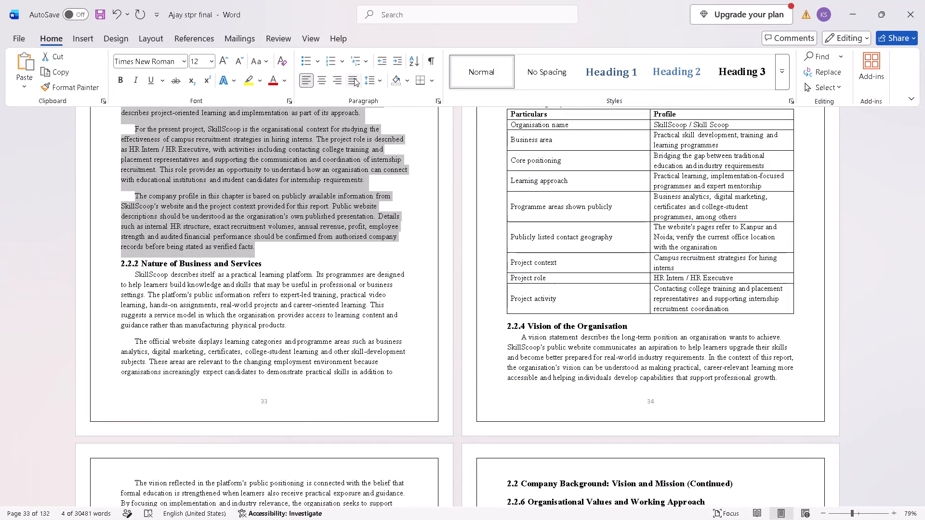
{"action": "left_click", "coordinate": [354, 78]}
Remove the first-line indents from the second, third and fourth paragraphs under 2.2.1 Introduction to SkillScoop.
{"action": "left_click", "coordinate": [136, 195]}
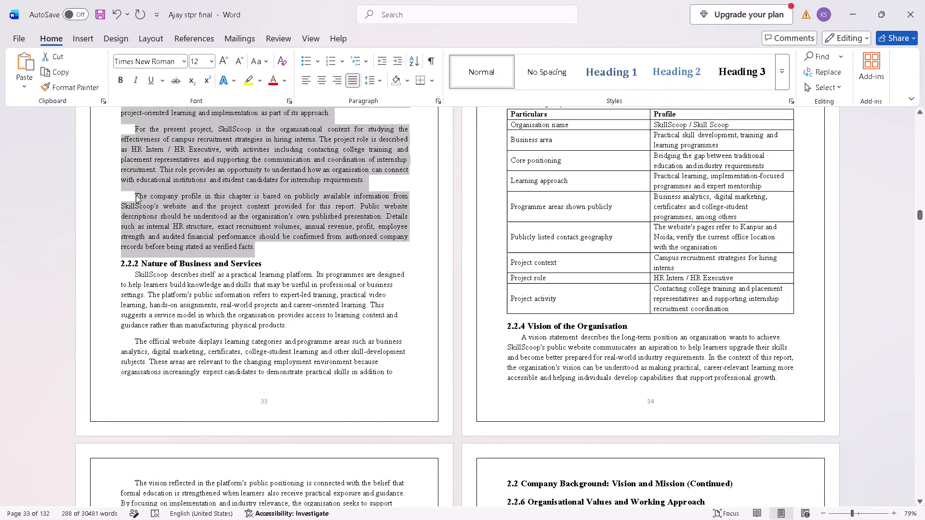
{"action": "key", "text": "BackSpace"}
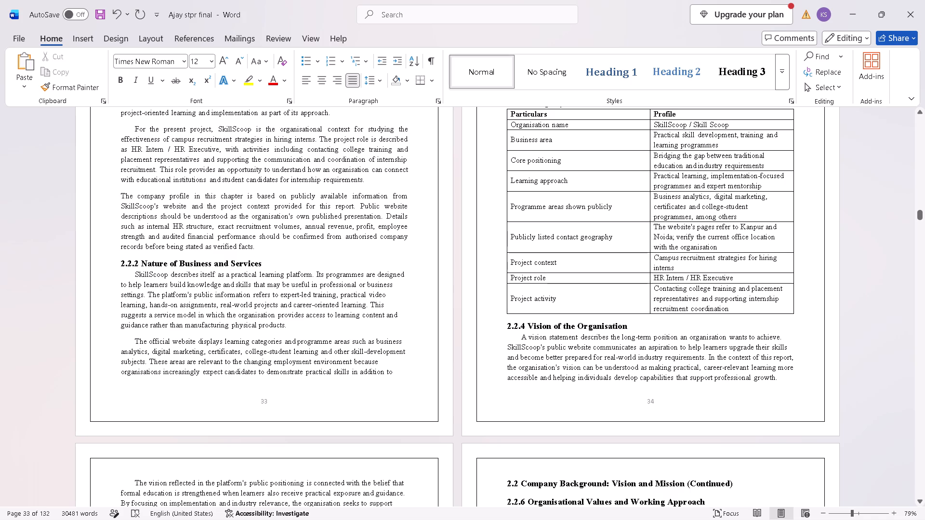
{"action": "scroll", "coordinate": [136, 195], "scroll_direction": "up", "scroll_amount": 1}
{"action": "left_click", "coordinate": [136, 195]}
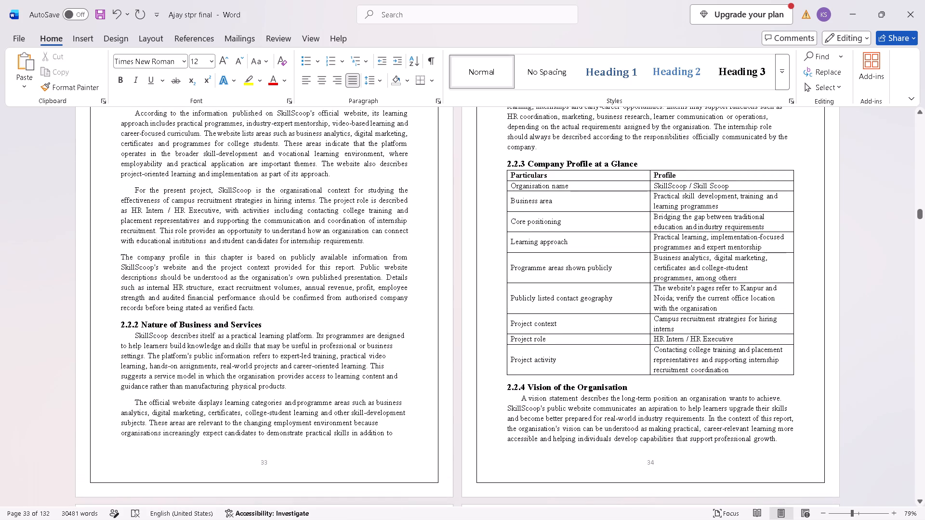
{"action": "key", "text": "BackSpace"}
{"action": "scroll", "coordinate": [136, 195], "scroll_direction": "up", "scroll_amount": 1}
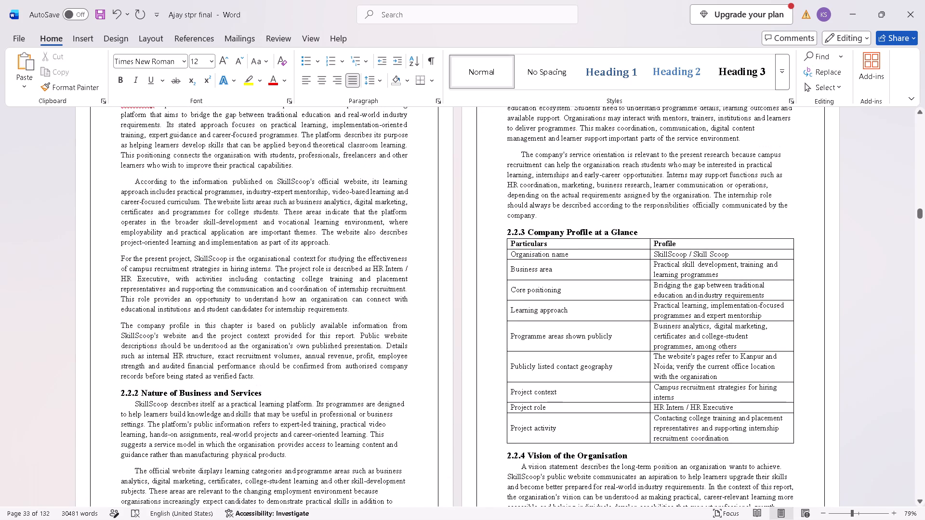
{"action": "left_click", "coordinate": [133, 183]}
{"action": "key", "text": "BackSpace"}
{"action": "scroll", "coordinate": [133, 183], "scroll_direction": "up", "scroll_amount": 1}
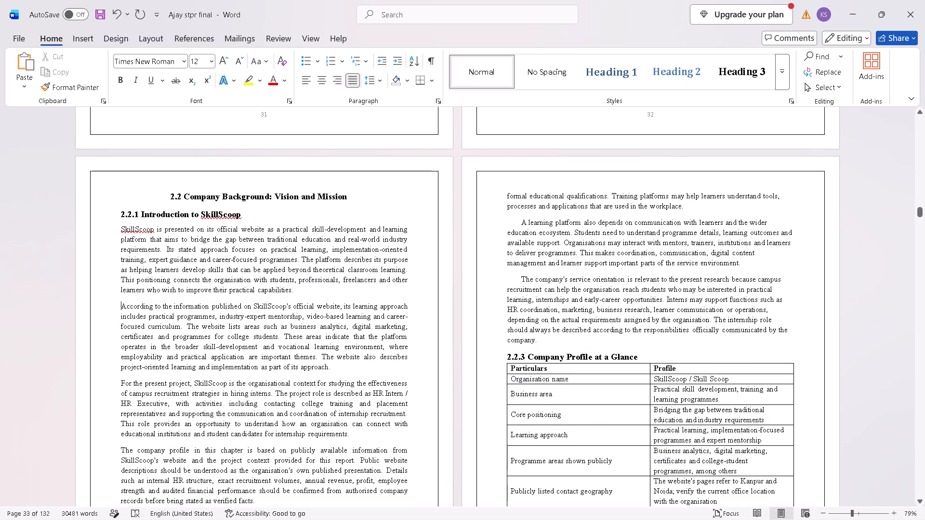
Remove the first-line indent from the first paragraph under 2.2.2, beginning "SkillScoop describes itself".
{"action": "scroll", "coordinate": [238, 266], "scroll_direction": "down", "scroll_amount": 2}
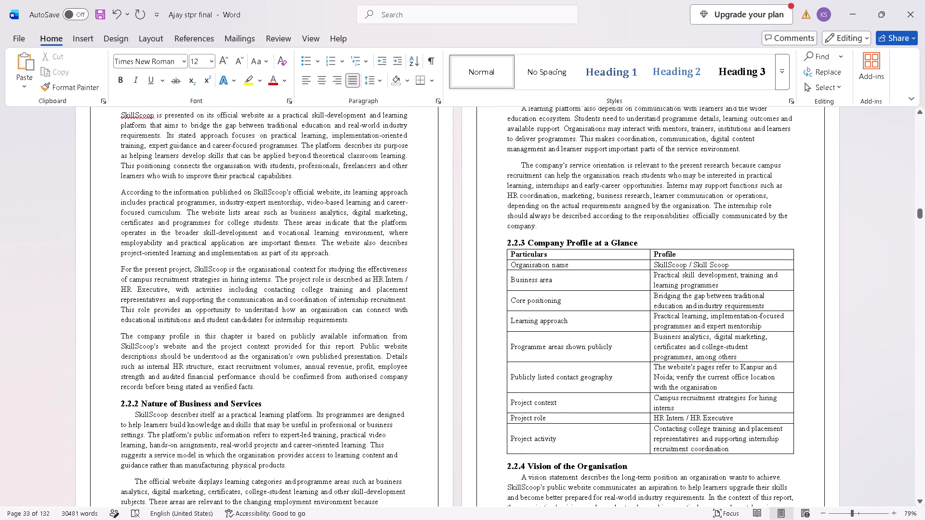
{"action": "left_click", "coordinate": [134, 417]}
{"action": "key", "text": "BackSpace"}
Justify the 2.2.2 Nature of Business and Services heading and set its line spacing to 1.5.
{"action": "scroll", "coordinate": [134, 417], "scroll_direction": "down", "scroll_amount": 1}
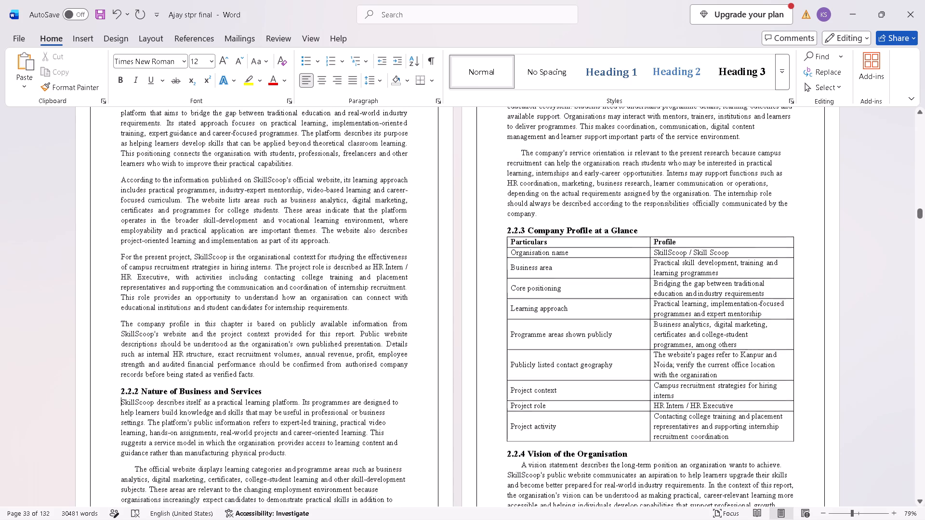
{"action": "scroll", "coordinate": [134, 417], "scroll_direction": "down", "scroll_amount": 1}
{"action": "left_click_drag", "start_coordinate": [120, 388], "coordinate": [204, 387]}
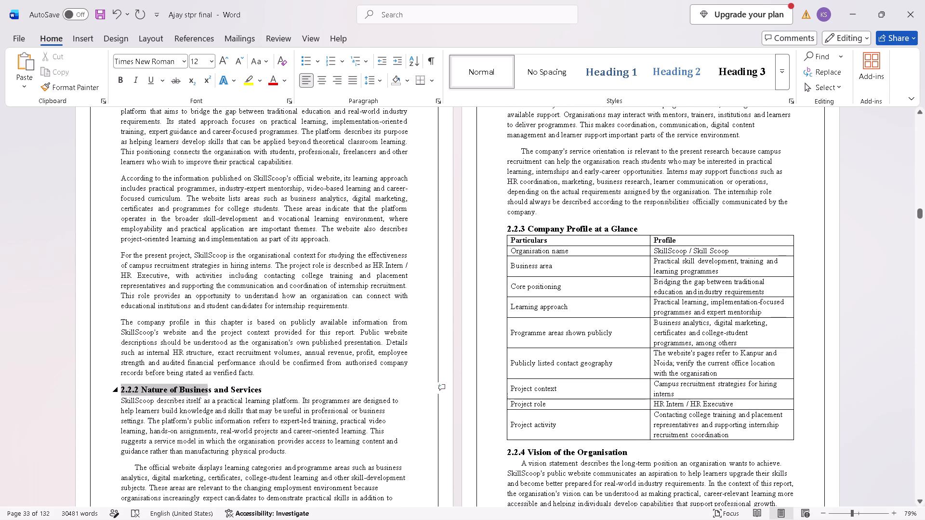
{"action": "left_click_drag", "start_coordinate": [204, 387], "coordinate": [264, 386]}
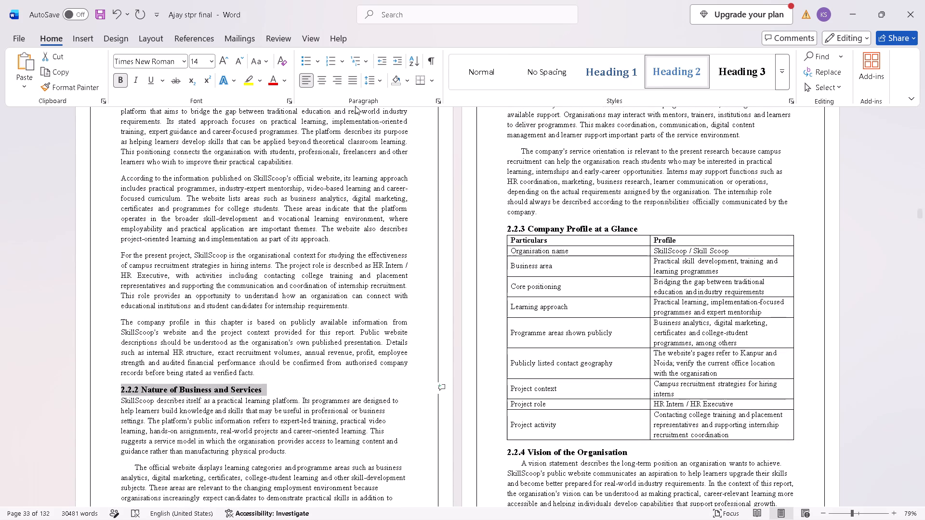
{"action": "left_click", "coordinate": [350, 82]}
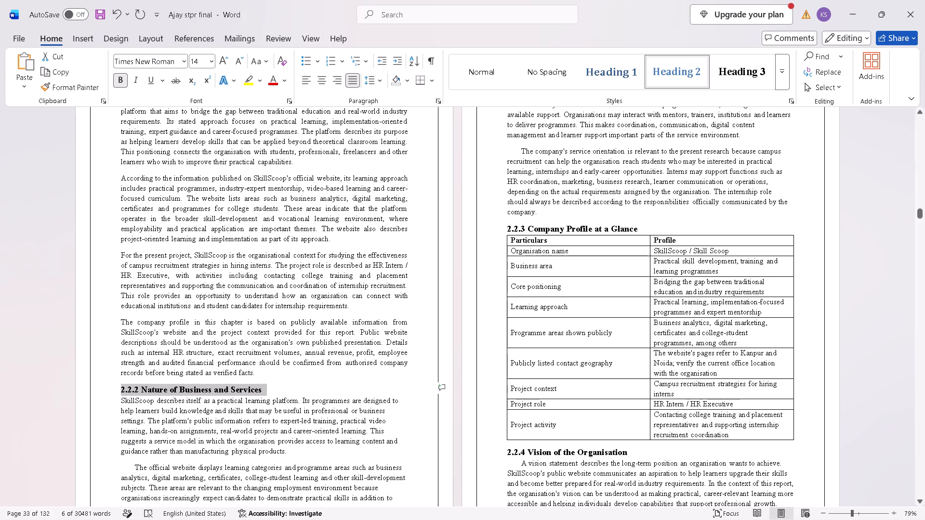
{"action": "left_click", "coordinate": [379, 83]}
{"action": "left_click", "coordinate": [384, 129]}
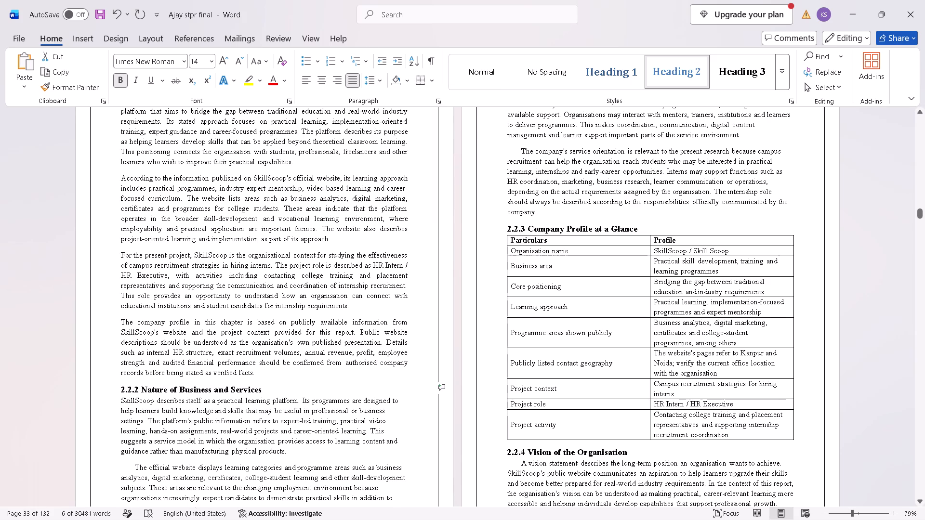
Remove the first-line indent from the second paragraph under 2.2.2, beginning "The official website displays".
{"action": "scroll", "coordinate": [286, 403], "scroll_direction": "down", "scroll_amount": 2}
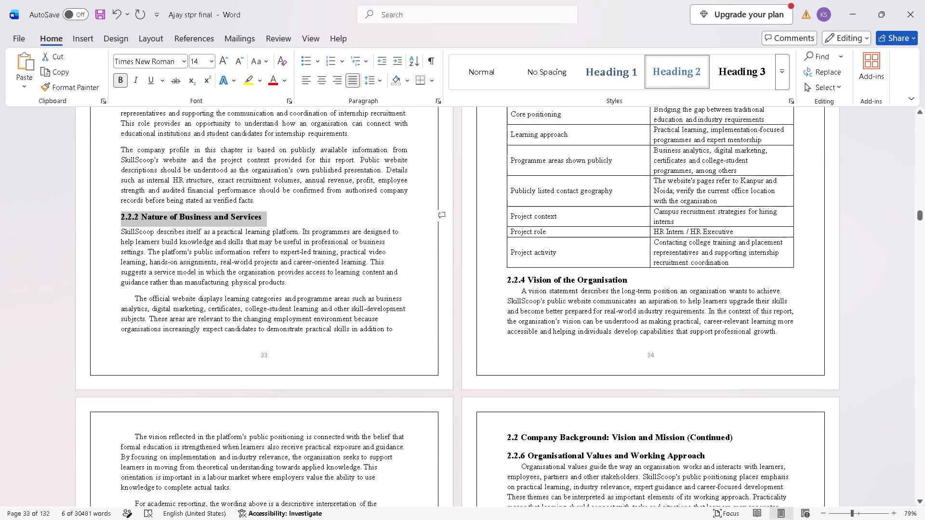
{"action": "left_click", "coordinate": [136, 301]}
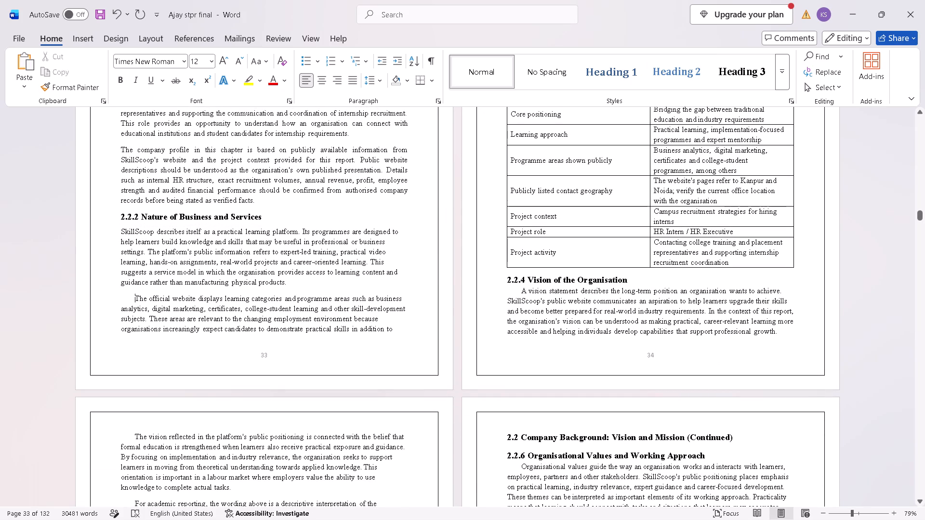
{"action": "key", "text": "BackSpace"}
Justify the first two paragraphs under 2.2.2 Nature of Business and Services, including the part that continues onto the following page.
{"action": "scroll", "coordinate": [290, 280], "scroll_direction": "up", "scroll_amount": 5}
{"action": "scroll", "coordinate": [500, 287], "scroll_direction": "down", "scroll_amount": 1}
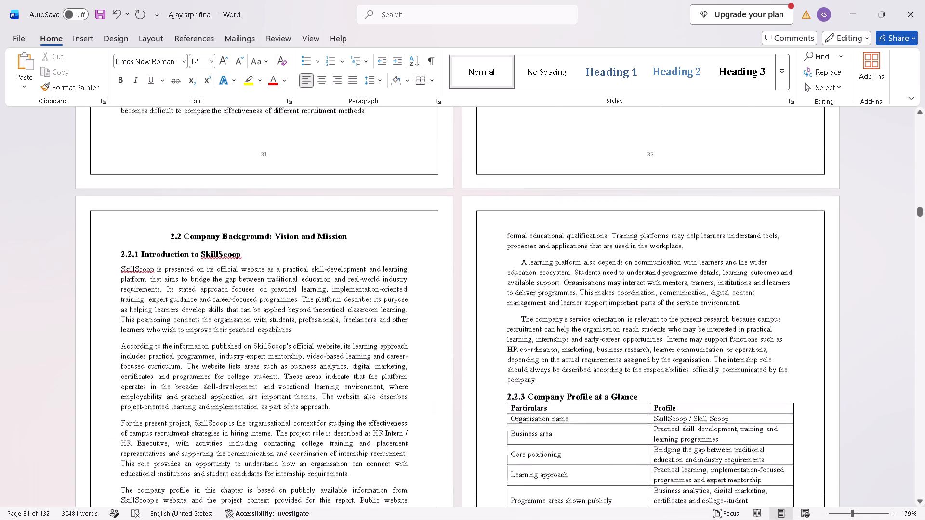
{"action": "scroll", "coordinate": [500, 287], "scroll_direction": "down", "scroll_amount": 3}
{"action": "scroll", "coordinate": [500, 287], "scroll_direction": "up", "scroll_amount": 3}
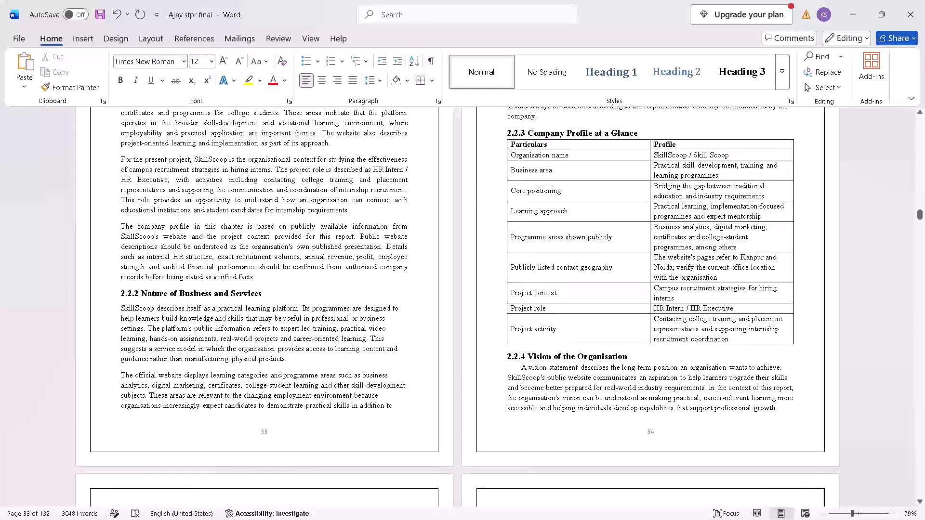
{"action": "left_click_drag", "start_coordinate": [122, 307], "coordinate": [442, 341]}
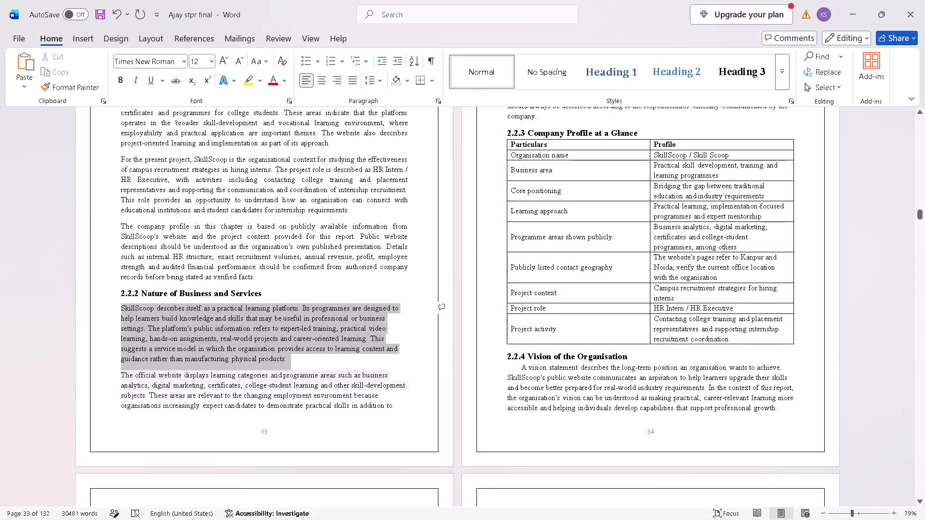
{"action": "left_click_drag", "start_coordinate": [442, 341], "coordinate": [543, 278]}
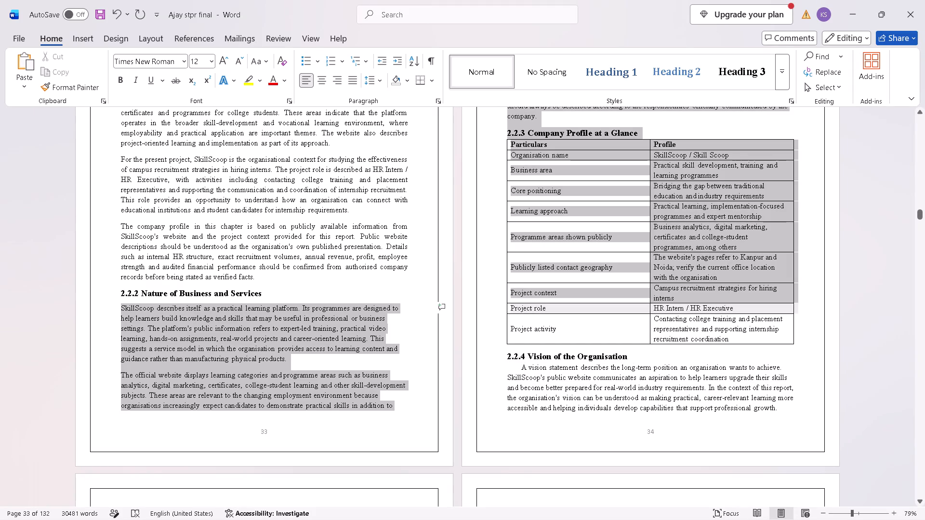
{"action": "left_click_drag", "start_coordinate": [543, 278], "coordinate": [523, 92]}
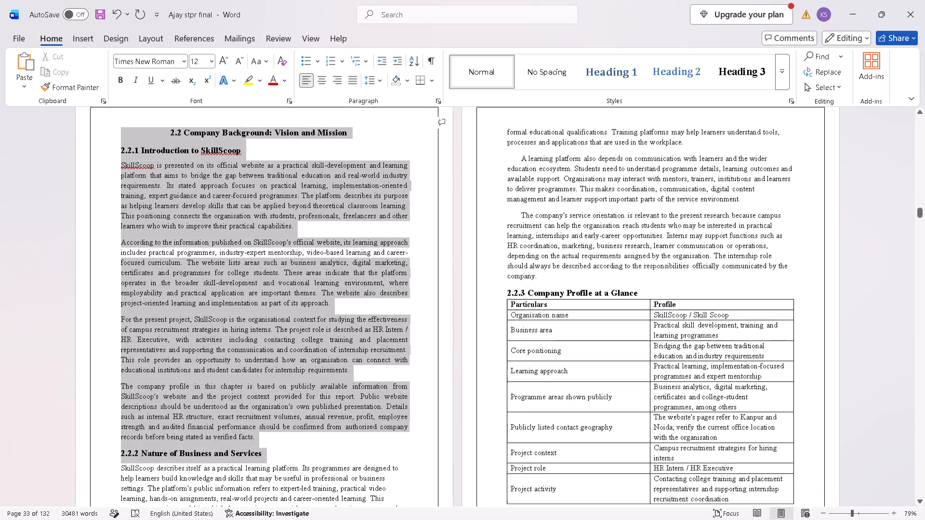
{"action": "left_click_drag", "start_coordinate": [523, 92], "coordinate": [592, 195]}
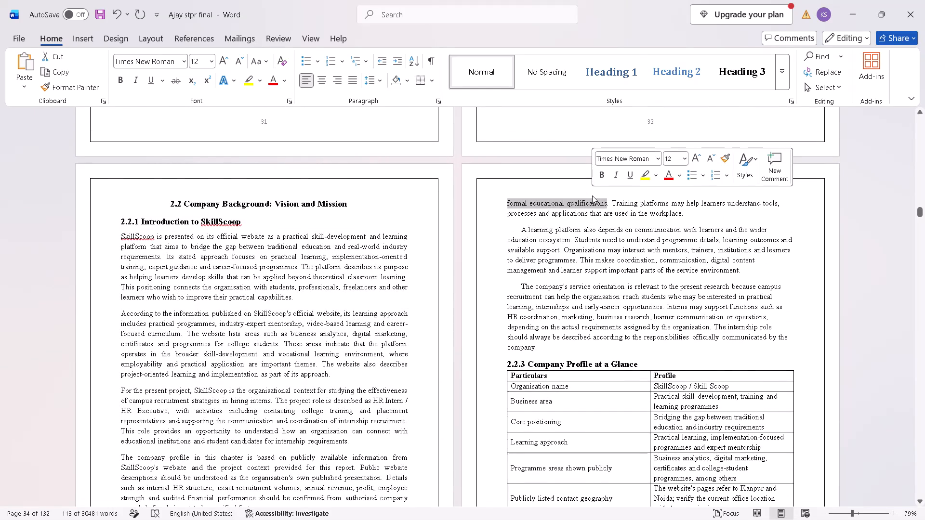
{"action": "scroll", "coordinate": [592, 195], "scroll_direction": "down", "scroll_amount": 1}
{"action": "scroll", "coordinate": [592, 195], "scroll_direction": "up", "scroll_amount": 2}
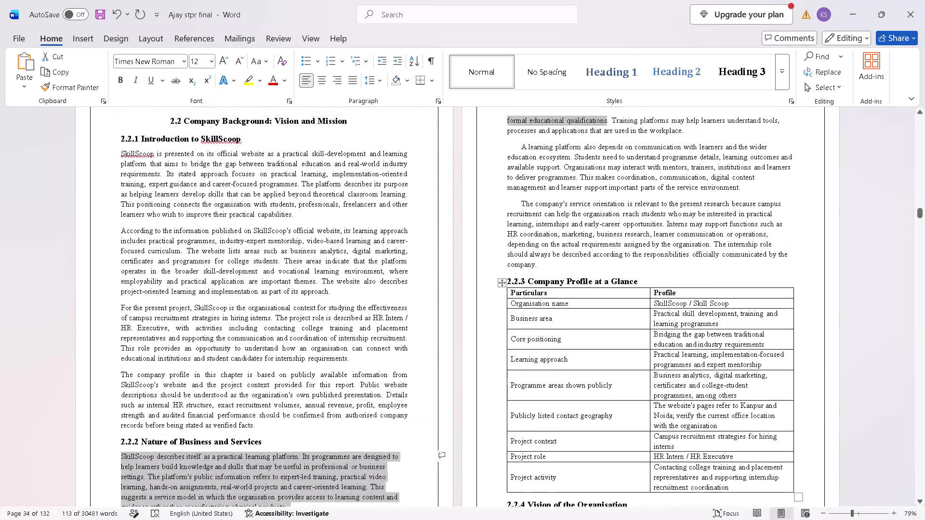
{"action": "scroll", "coordinate": [592, 195], "scroll_direction": "up", "scroll_amount": 1}
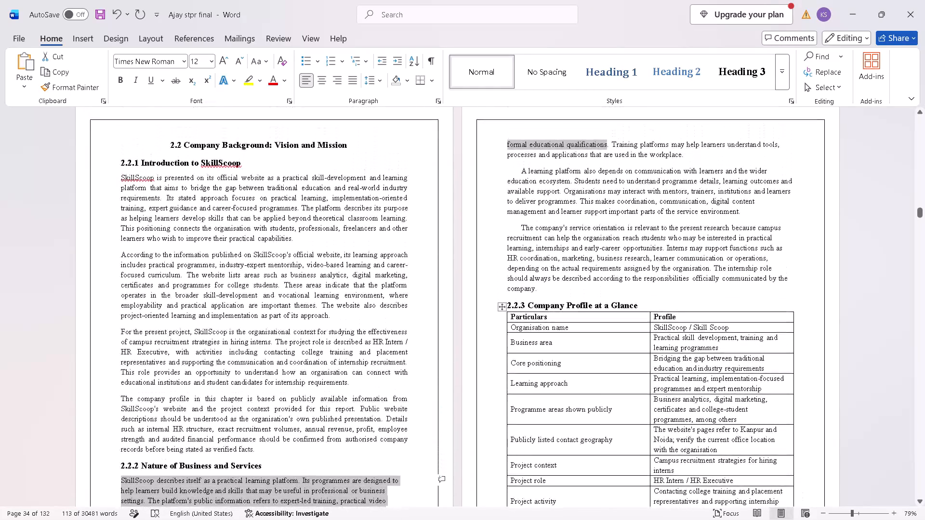
{"action": "key", "text": "ctrl+shift+Right"}
{"action": "key", "text": "ctrl+shift+Right"}
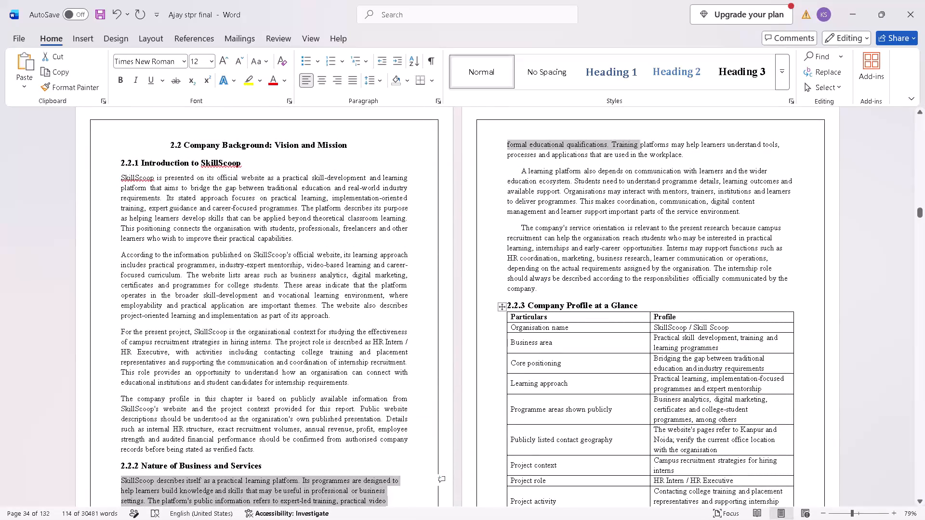
{"action": "key", "text": "ctrl+shift+Right"}
{"action": "key", "text": "ctrl+shift+Right"}
{"action": "key", "text": "ctrl+shift+Right"}
{"action": "key", "text": "ctrl+shift+Right"}
{"action": "key", "text": "ctrl+shift+Right"}
{"action": "key", "text": "ctrl+shift+Right"}
{"action": "key", "text": "ctrl+shift+Right"}
{"action": "key", "text": "ctrl+shift+Right"}
{"action": "key", "text": "ctrl+shift+Right"}
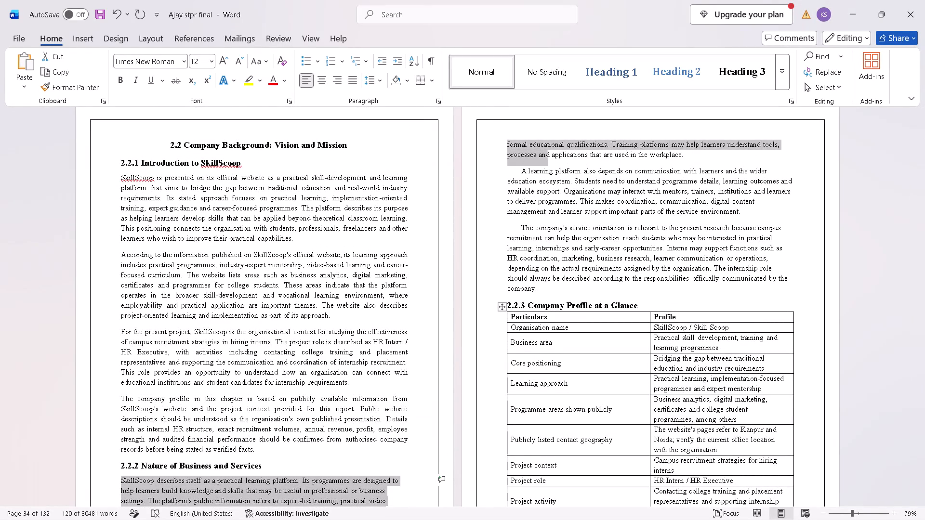
{"action": "key", "text": "ctrl+shift+Right"}
{"action": "key", "text": "ctrl+shift+Right"}
{"action": "key", "text": "ctrl+shift+Right"}
{"action": "key", "text": "ctrl+shift+Right"}
{"action": "key", "text": "ctrl+shift+Right"}
{"action": "key", "text": "ctrl+shift+Right"}
{"action": "key", "text": "ctrl+shift+Right"}
{"action": "key", "text": "ctrl+shift+Right"}
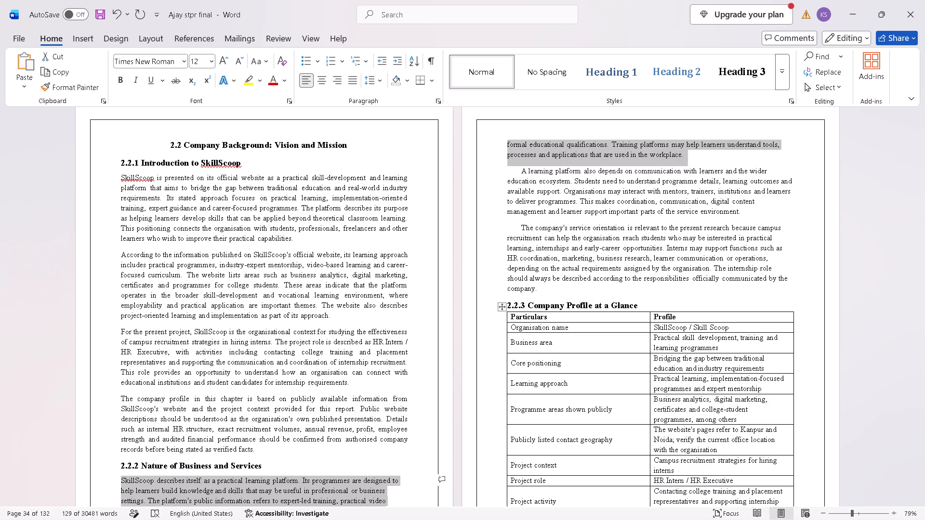
{"action": "key", "text": "ctrl+shift+Left"}
{"action": "left_click", "coordinate": [357, 84]}
Insert two blank lines before the paragraph beginning "The official website displays" to move it wholly onto the following page.
{"action": "scroll", "coordinate": [357, 84], "scroll_direction": "down", "scroll_amount": 1}
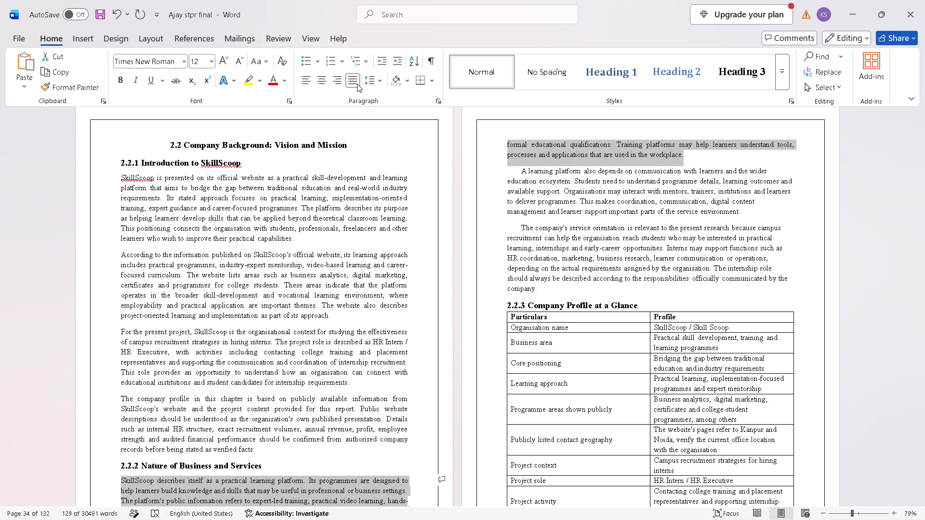
{"action": "scroll", "coordinate": [357, 84], "scroll_direction": "down", "scroll_amount": 2}
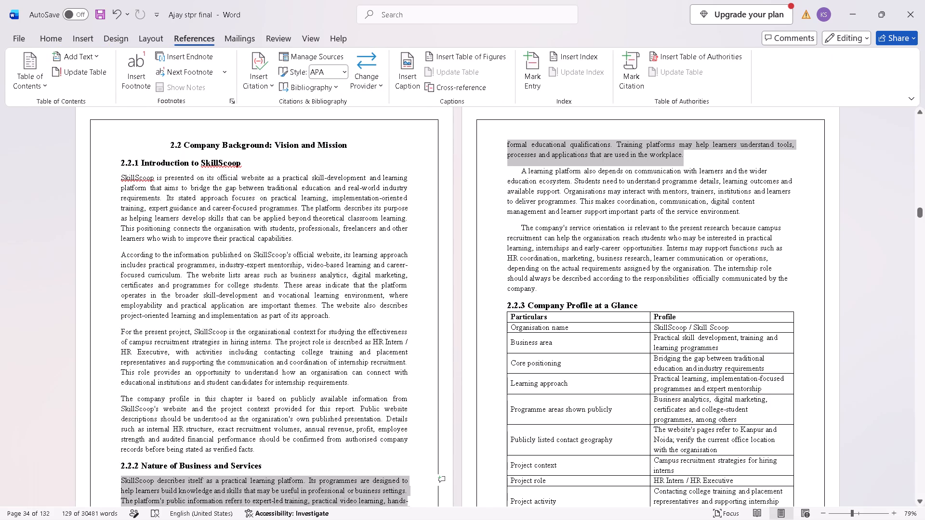
{"action": "scroll", "coordinate": [295, 382], "scroll_direction": "down", "scroll_amount": 2}
{"action": "scroll", "coordinate": [295, 382], "scroll_direction": "up", "scroll_amount": 1}
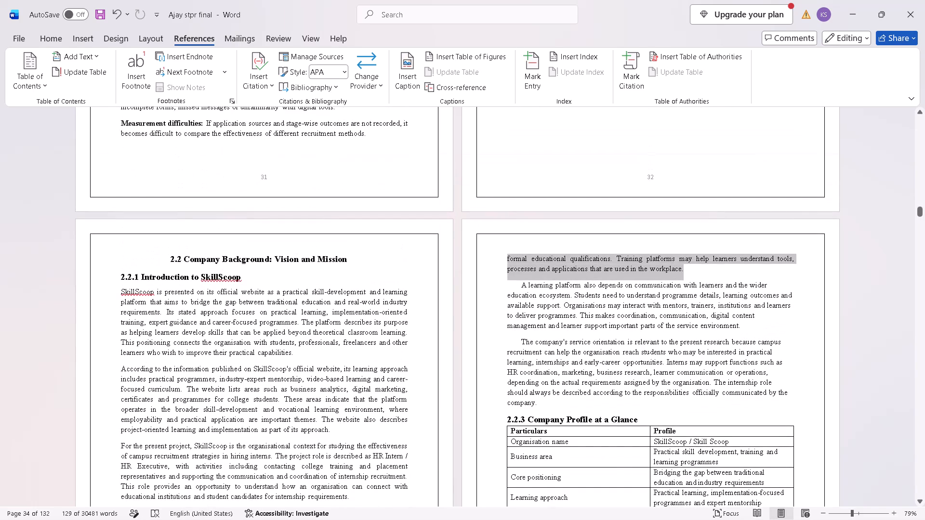
{"action": "scroll", "coordinate": [509, 330], "scroll_direction": "down", "scroll_amount": 1}
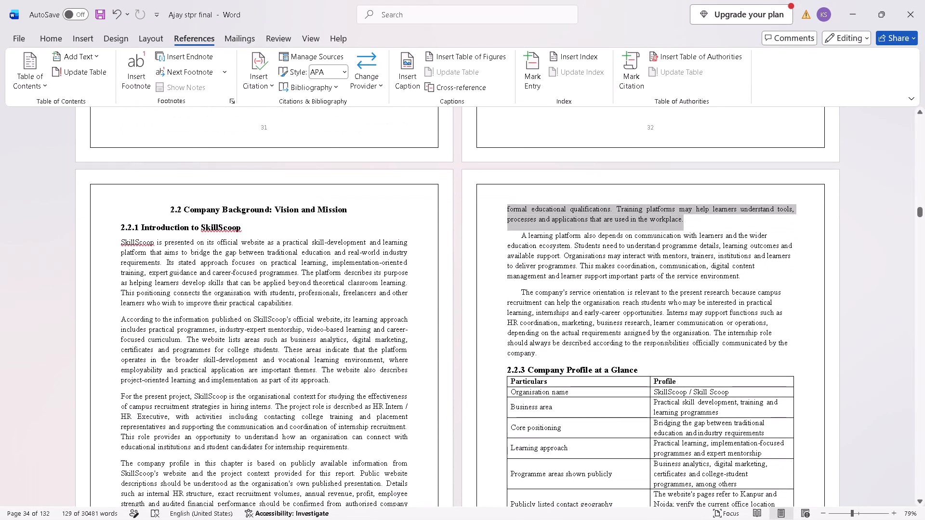
{"action": "scroll", "coordinate": [537, 254], "scroll_direction": "down", "scroll_amount": 2}
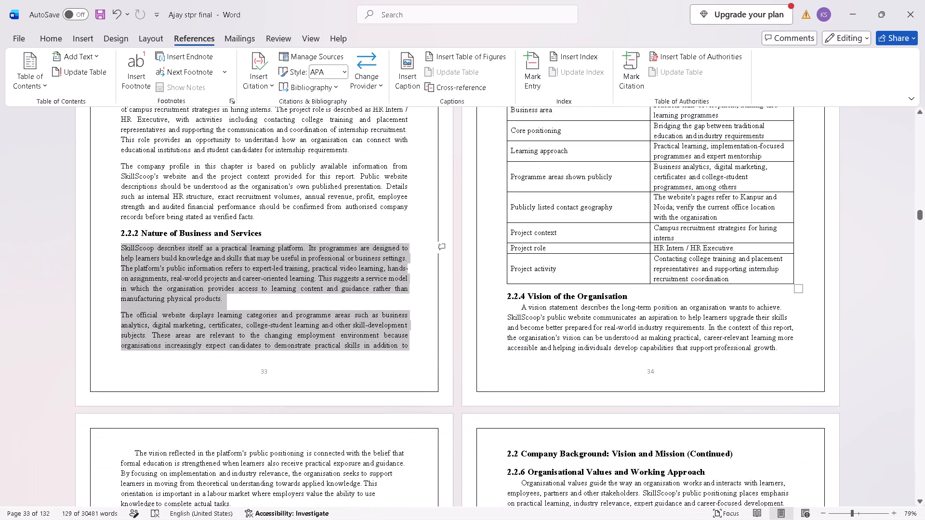
{"action": "left_click", "coordinate": [233, 306]}
{"action": "left_click", "coordinate": [120, 312]}
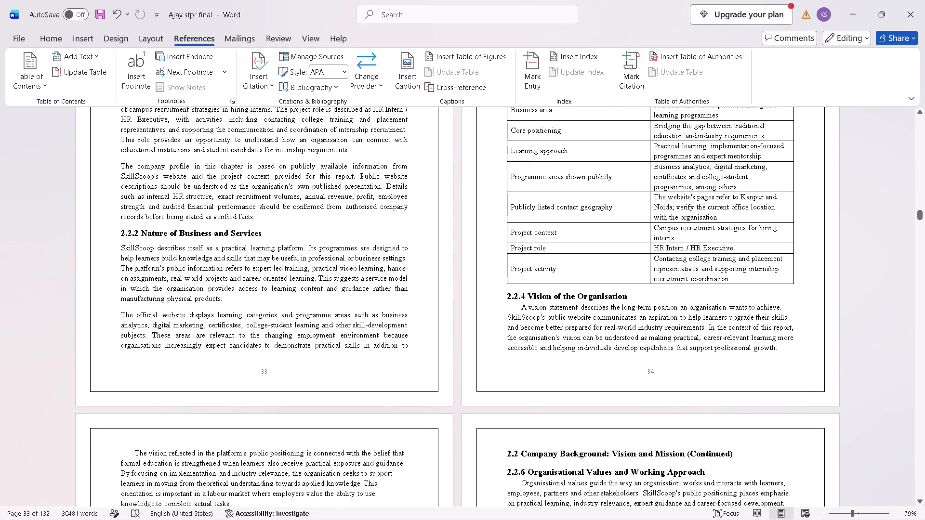
{"action": "key", "text": "Return"}
{"action": "key", "text": "Return"}
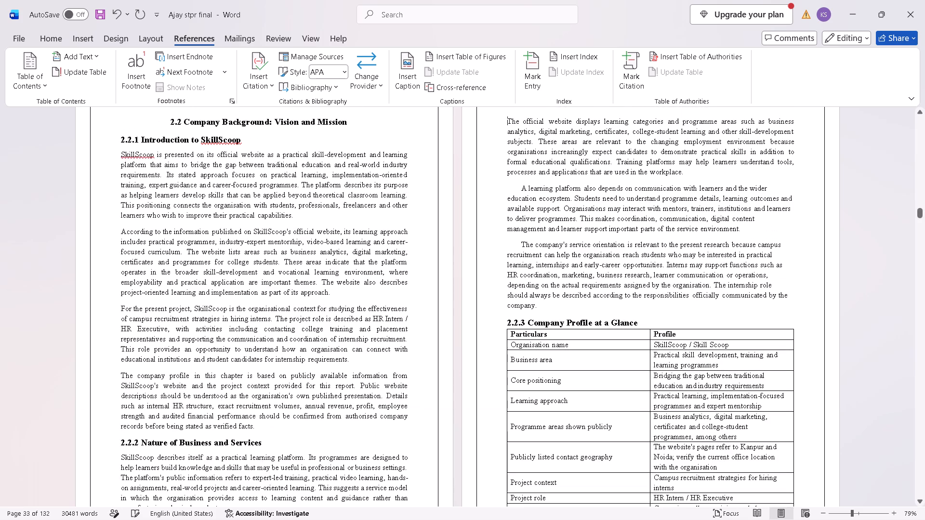
Justify the last two paragraphs under 2.2.2, beginning "A learning platform" and "The company's service orientation".
{"action": "scroll", "coordinate": [120, 312], "scroll_direction": "up", "scroll_amount": 1}
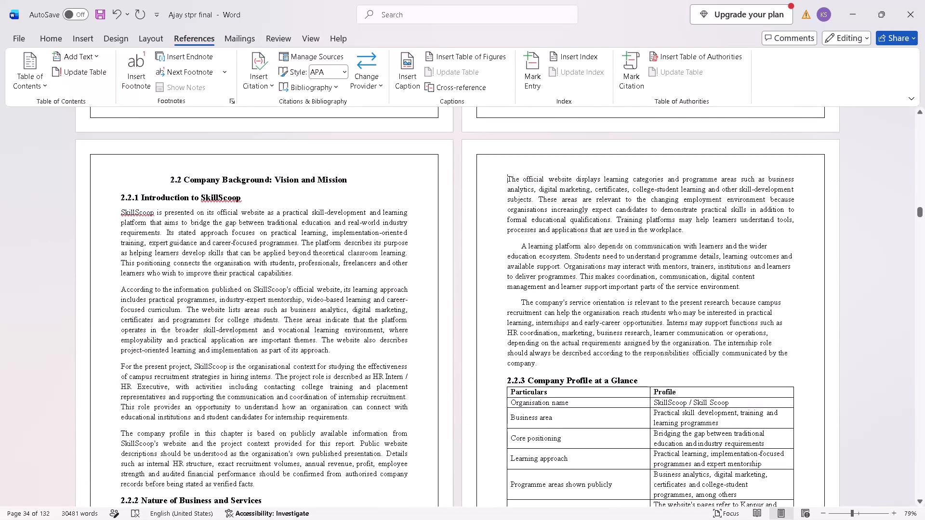
{"action": "left_click_drag", "start_coordinate": [522, 252], "coordinate": [613, 341]}
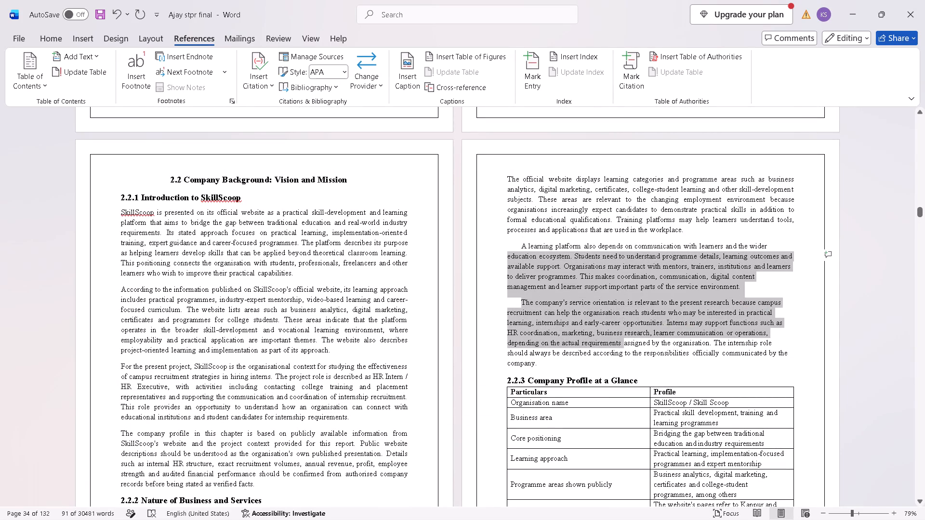
{"action": "left_click_drag", "start_coordinate": [520, 245], "coordinate": [537, 363]}
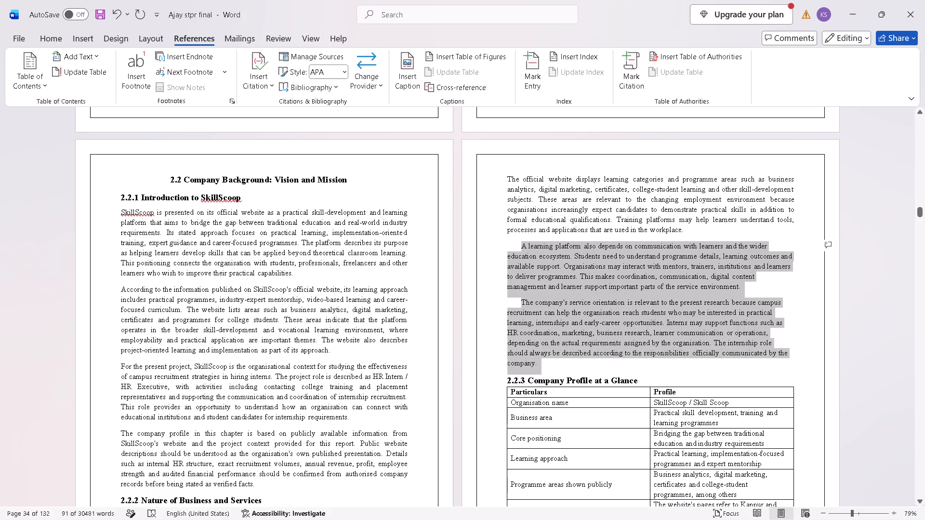
{"action": "left_click_drag", "start_coordinate": [537, 363], "coordinate": [536, 364]}
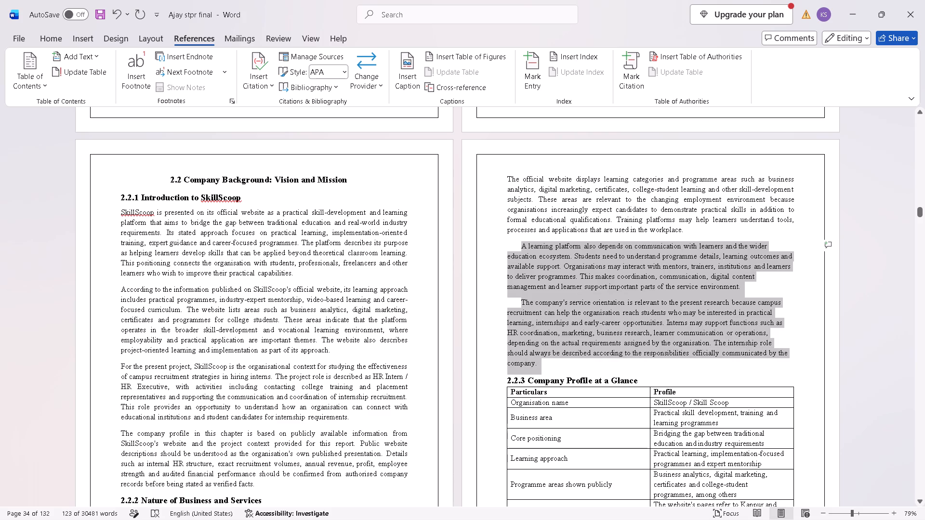
{"action": "left_click", "coordinate": [47, 42]}
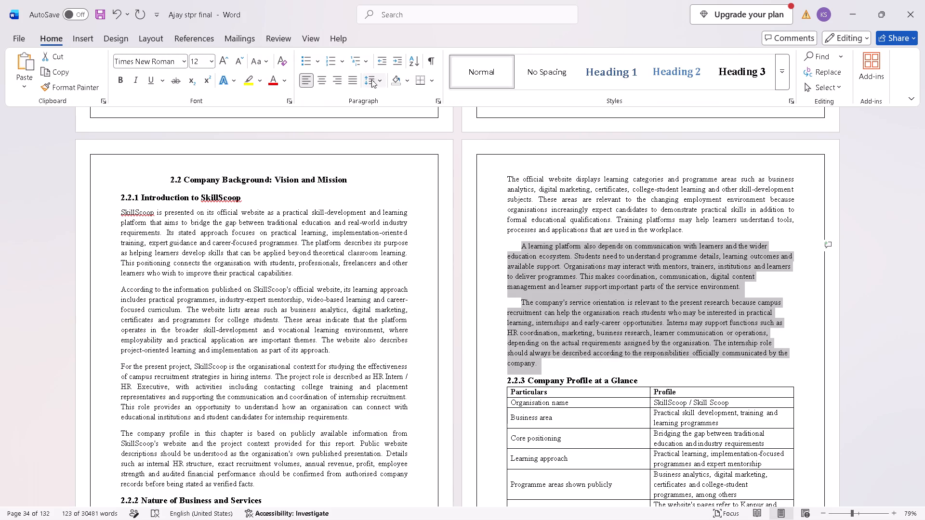
{"action": "left_click", "coordinate": [348, 85]}
Remove the first-line indents from the "A learning platform" and "The company's service orientation" paragraphs under 2.2.2.
{"action": "left_click", "coordinate": [522, 246]}
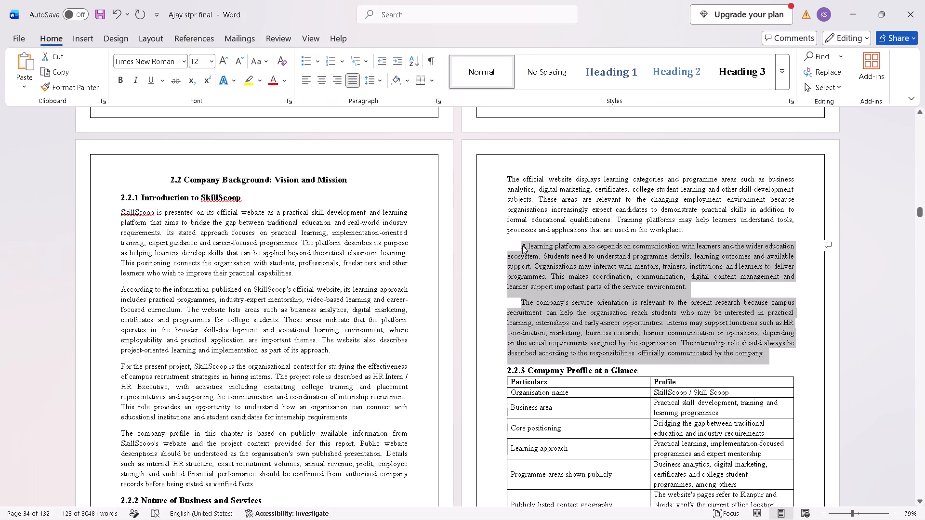
{"action": "key", "text": "BackSpace"}
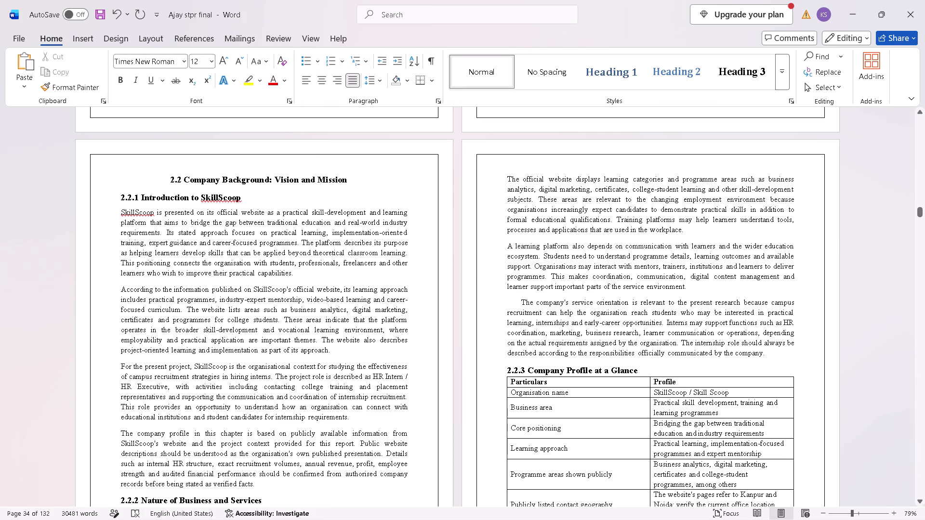
{"action": "left_click", "coordinate": [524, 301]}
{"action": "key", "text": "Left"}
{"action": "key", "text": "BackSpace"}
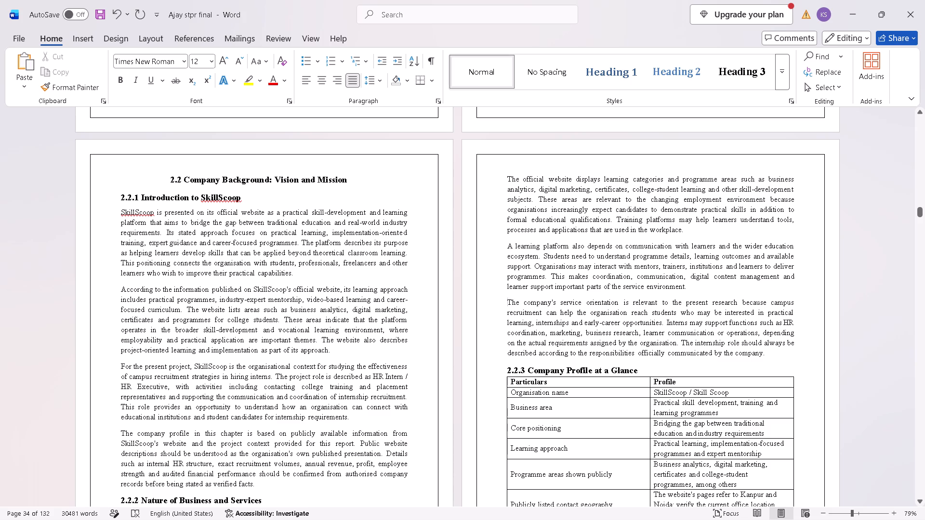
Set the line spacing of the 2.2.3 Company Profile at a Glance heading to 1.5.
{"action": "scroll", "coordinate": [598, 249], "scroll_direction": "down", "scroll_amount": 1}
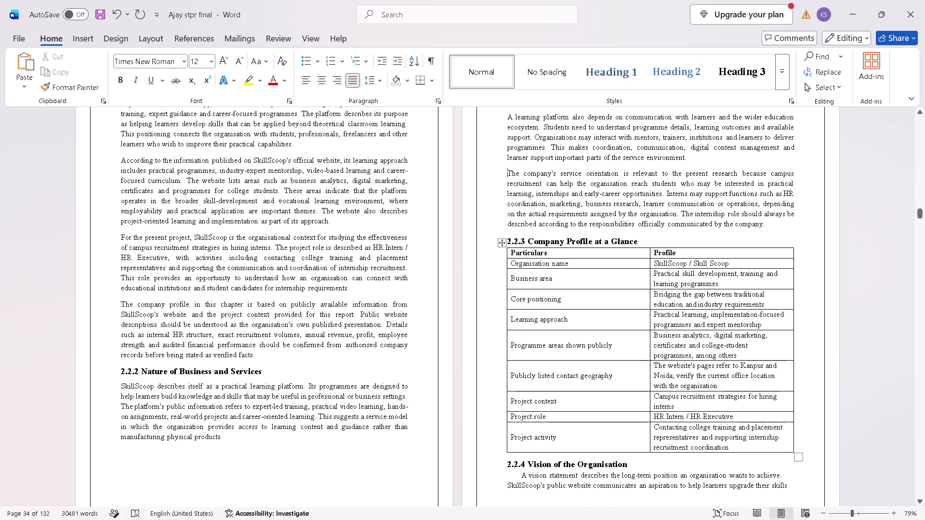
{"action": "left_click_drag", "start_coordinate": [637, 243], "coordinate": [505, 239]}
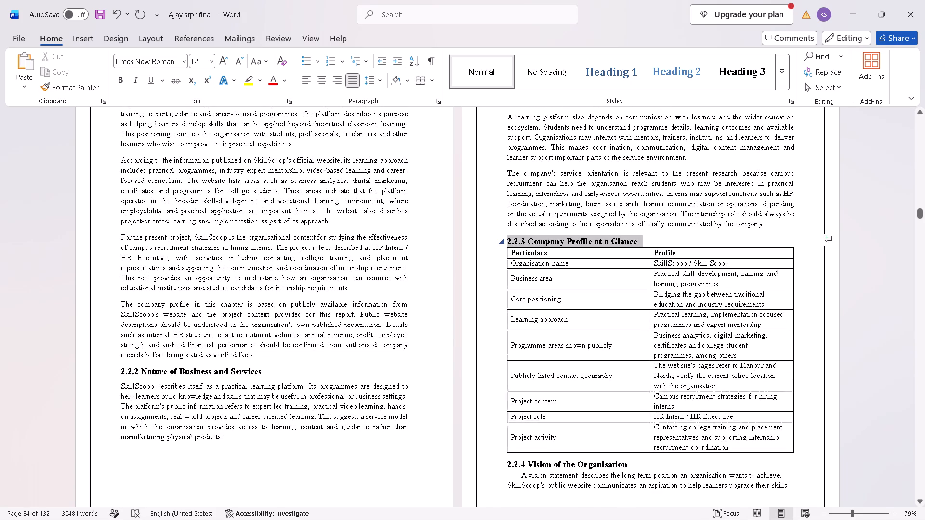
{"action": "left_click_drag", "start_coordinate": [505, 239], "coordinate": [506, 239]}
{"action": "left_click", "coordinate": [378, 80]}
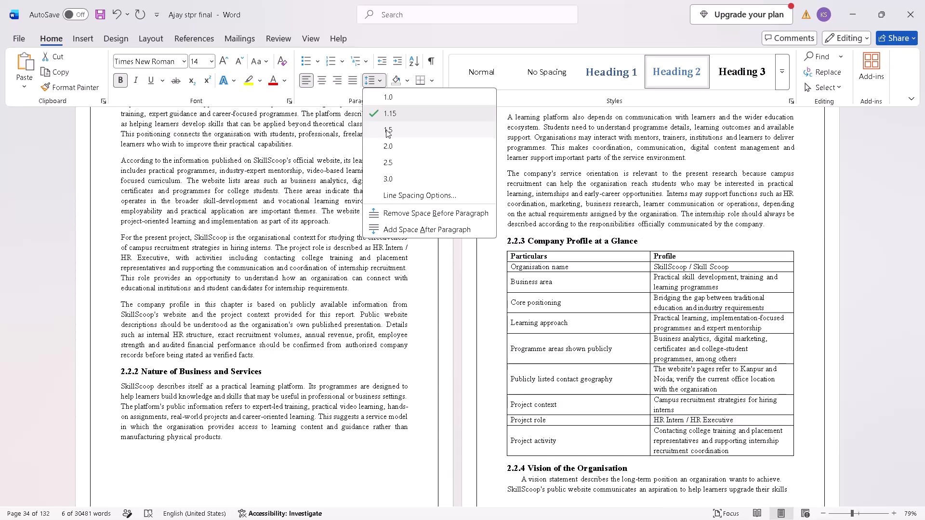
{"action": "left_click", "coordinate": [386, 130]}
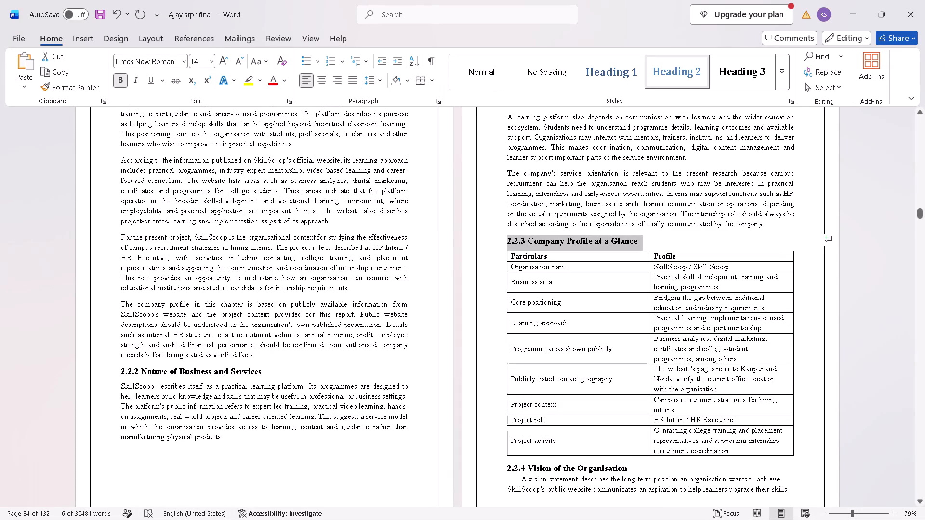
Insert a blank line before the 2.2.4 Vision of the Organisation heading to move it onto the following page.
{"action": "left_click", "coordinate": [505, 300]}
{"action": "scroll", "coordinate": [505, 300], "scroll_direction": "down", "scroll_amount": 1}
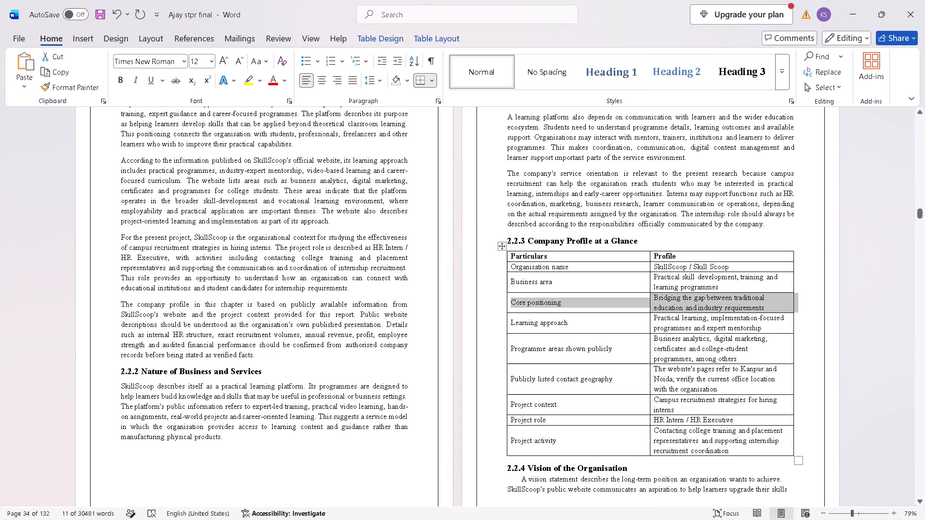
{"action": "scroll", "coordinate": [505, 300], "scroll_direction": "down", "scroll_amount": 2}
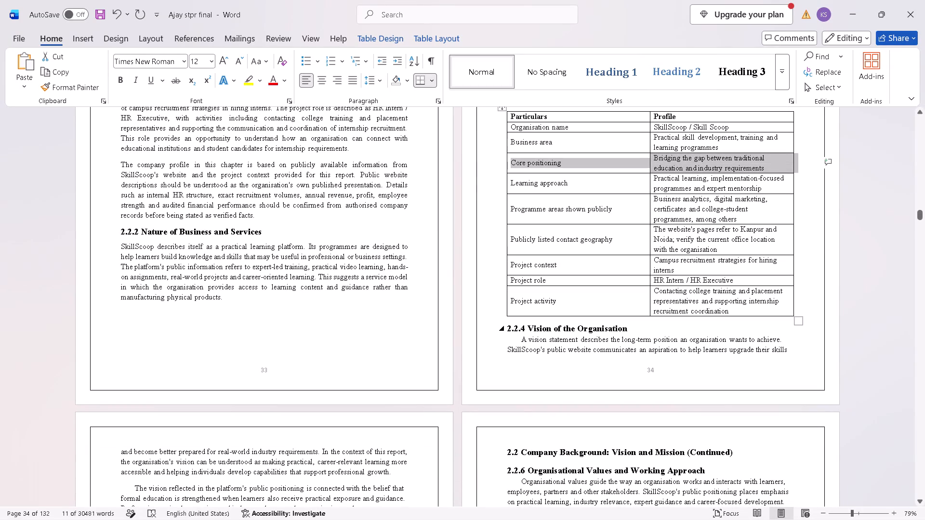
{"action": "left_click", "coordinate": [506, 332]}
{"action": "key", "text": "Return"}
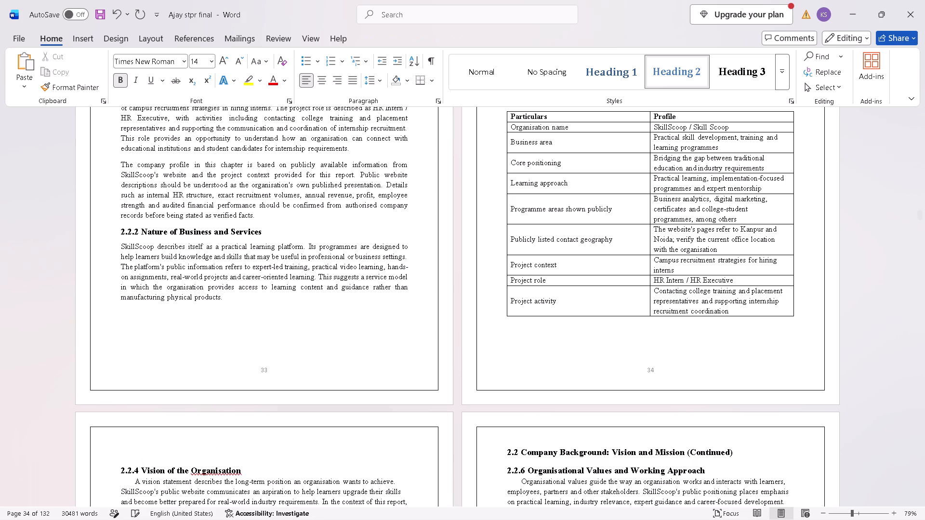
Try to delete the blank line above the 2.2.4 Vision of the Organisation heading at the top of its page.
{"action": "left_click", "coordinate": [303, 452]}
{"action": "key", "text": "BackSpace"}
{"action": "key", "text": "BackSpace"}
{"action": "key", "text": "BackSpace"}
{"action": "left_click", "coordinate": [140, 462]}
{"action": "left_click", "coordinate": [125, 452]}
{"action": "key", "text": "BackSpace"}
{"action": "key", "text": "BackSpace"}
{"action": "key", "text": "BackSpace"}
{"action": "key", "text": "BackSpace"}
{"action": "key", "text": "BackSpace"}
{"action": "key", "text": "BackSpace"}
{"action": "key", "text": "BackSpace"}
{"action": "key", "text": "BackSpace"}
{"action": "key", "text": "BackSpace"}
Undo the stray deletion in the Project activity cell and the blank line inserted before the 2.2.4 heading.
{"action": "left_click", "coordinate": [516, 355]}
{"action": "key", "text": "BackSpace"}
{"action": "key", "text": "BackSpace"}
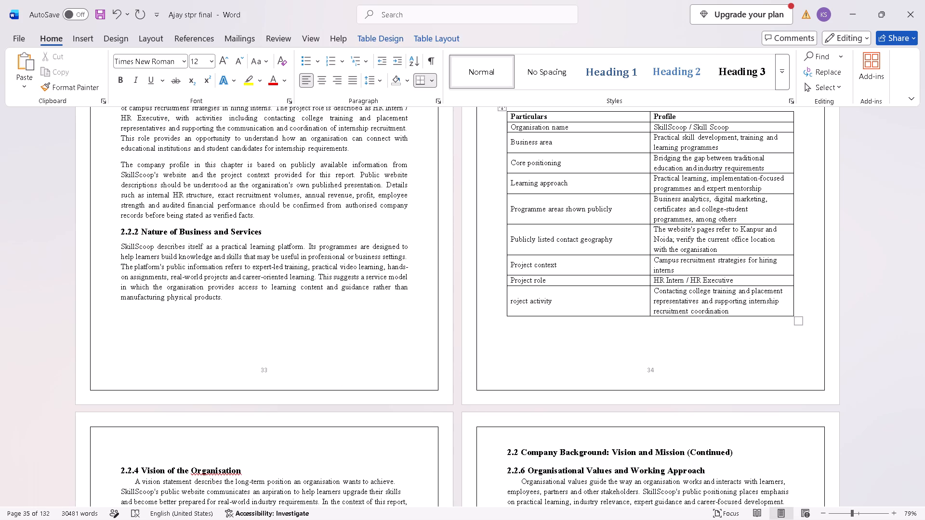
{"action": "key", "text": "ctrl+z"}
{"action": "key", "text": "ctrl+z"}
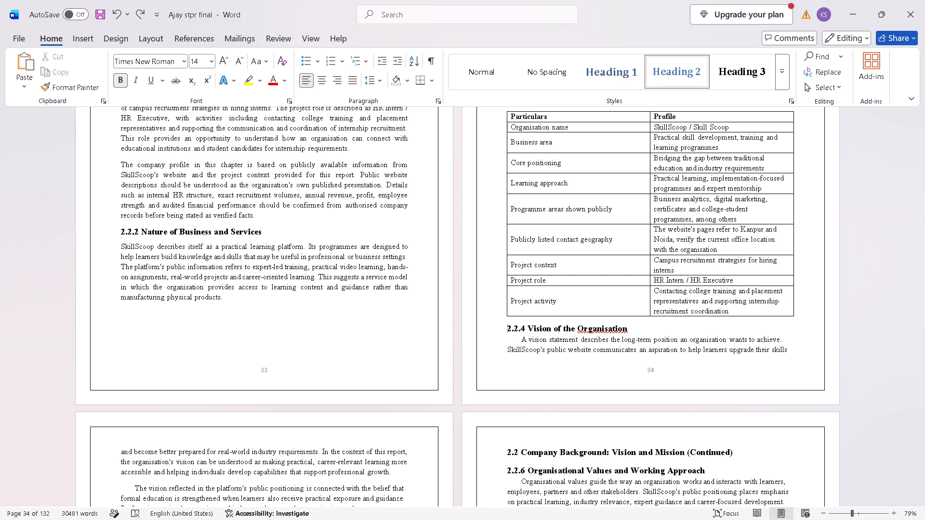
Insert a blank line before the 2.2.4 Vision of the Organisation heading to move the section onto the following page.
{"action": "left_click", "coordinate": [810, 313]}
{"action": "key", "text": "Down"}
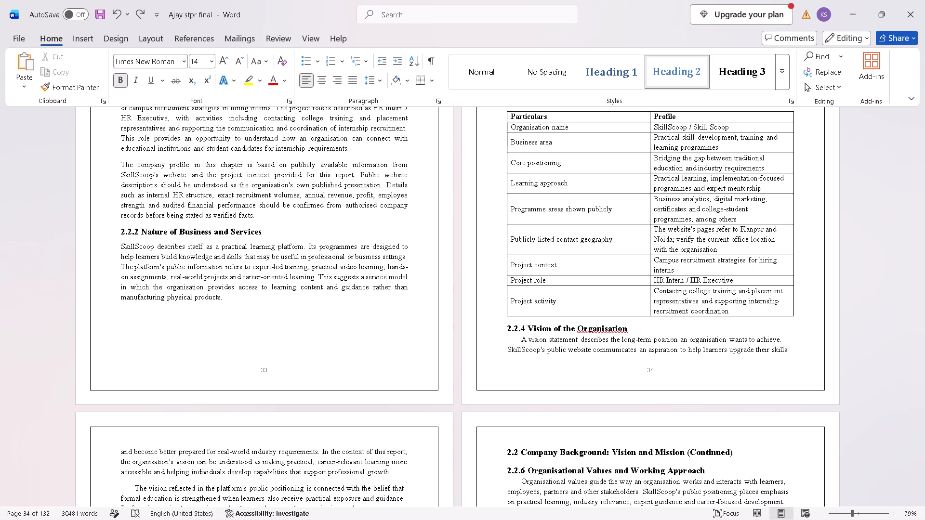
{"action": "key", "text": "Left"}
{"action": "key", "text": "Left"}
{"action": "key", "text": "Left"}
{"action": "key", "text": "Left"}
{"action": "key", "text": "Left"}
{"action": "key", "text": "Left"}
{"action": "key", "text": "Left"}
{"action": "key", "text": "Left"}
{"action": "key", "text": "Left"}
{"action": "key", "text": "Left"}
{"action": "key", "text": "Left"}
{"action": "key", "text": "Left"}
{"action": "key", "text": "Left"}
{"action": "key", "text": "Left"}
{"action": "key", "text": "Left"}
{"action": "key", "text": "Left"}
{"action": "key", "text": "Left"}
{"action": "key", "text": "Left"}
{"action": "key", "text": "Left"}
{"action": "key", "text": "Left"}
{"action": "key", "text": "Left"}
{"action": "key", "text": "Left"}
{"action": "key", "text": "Left"}
{"action": "key", "text": "Left"}
{"action": "key", "text": "Left"}
{"action": "key", "text": "Return"}
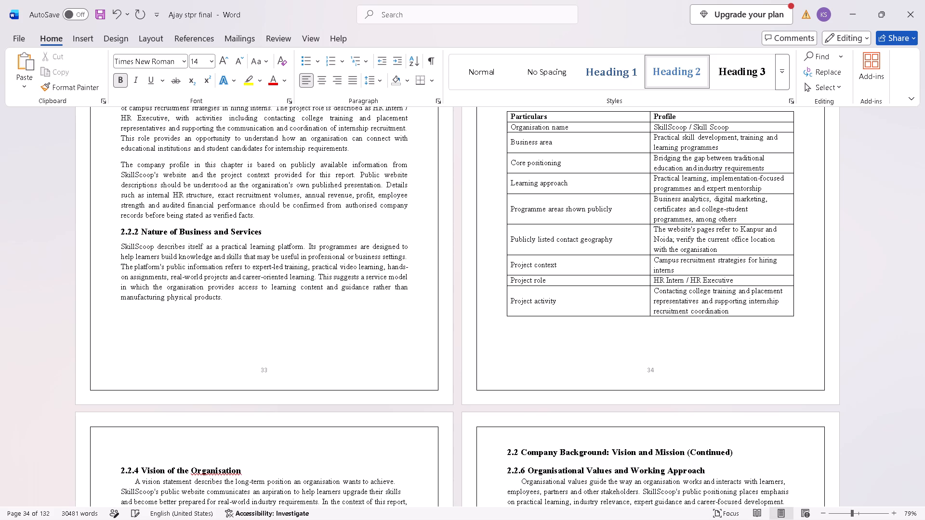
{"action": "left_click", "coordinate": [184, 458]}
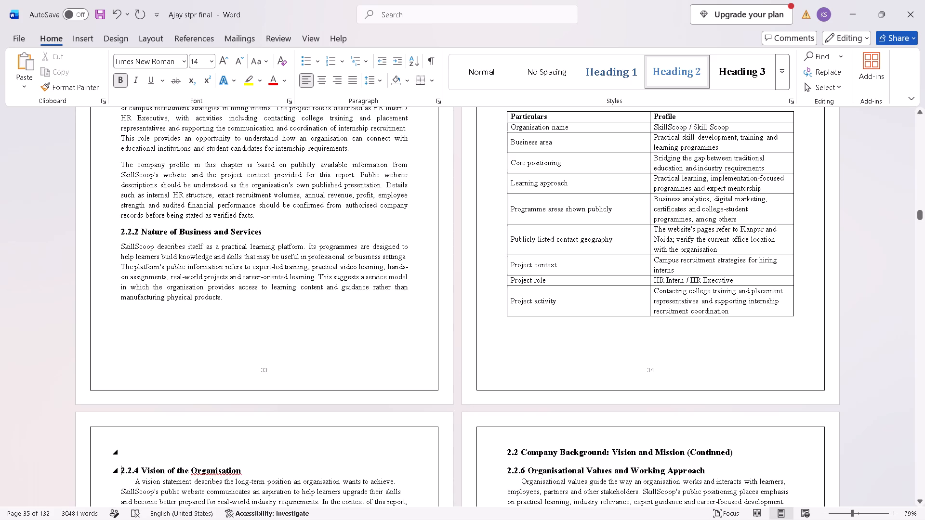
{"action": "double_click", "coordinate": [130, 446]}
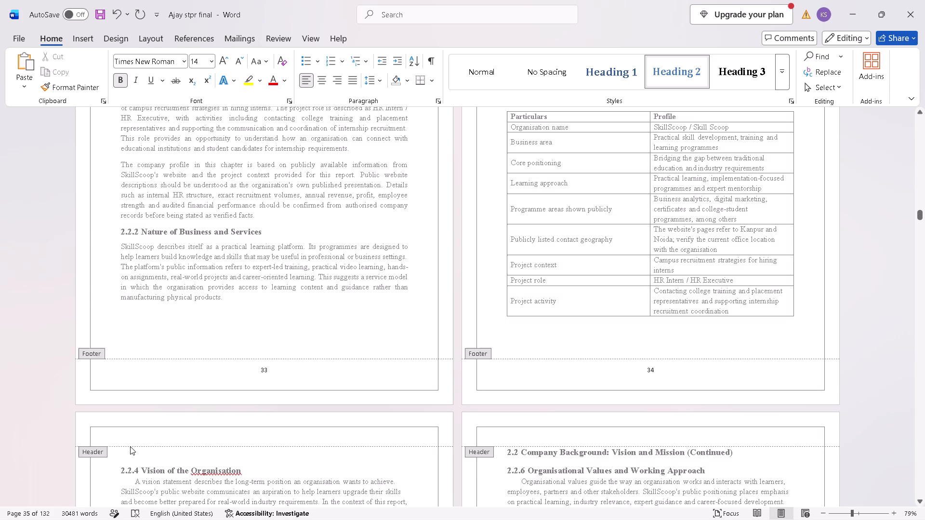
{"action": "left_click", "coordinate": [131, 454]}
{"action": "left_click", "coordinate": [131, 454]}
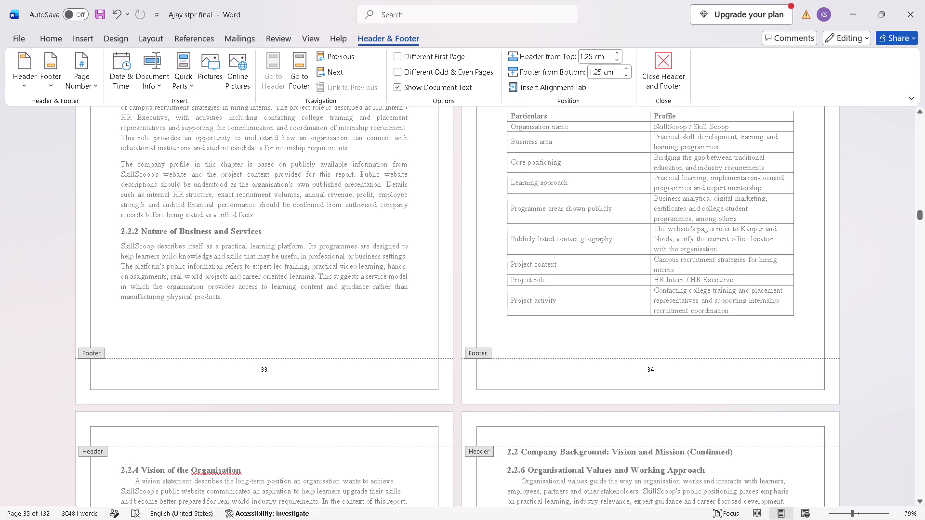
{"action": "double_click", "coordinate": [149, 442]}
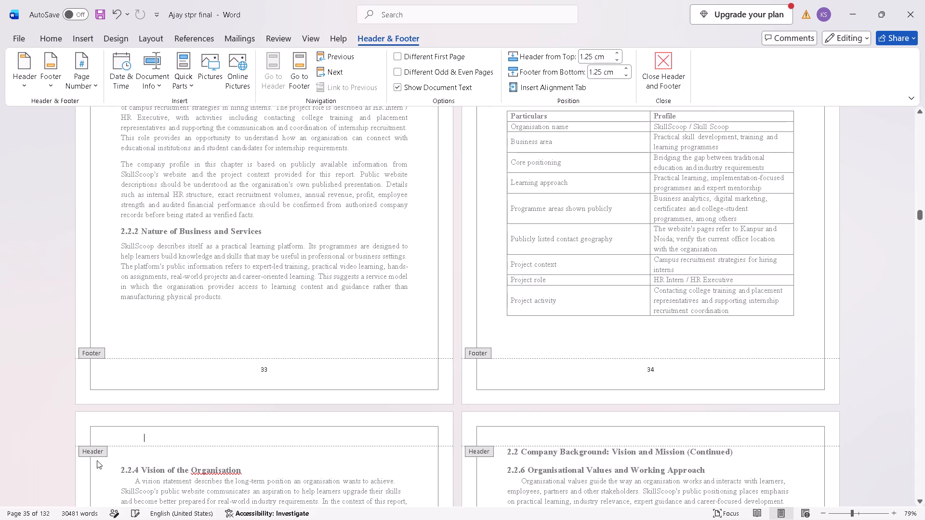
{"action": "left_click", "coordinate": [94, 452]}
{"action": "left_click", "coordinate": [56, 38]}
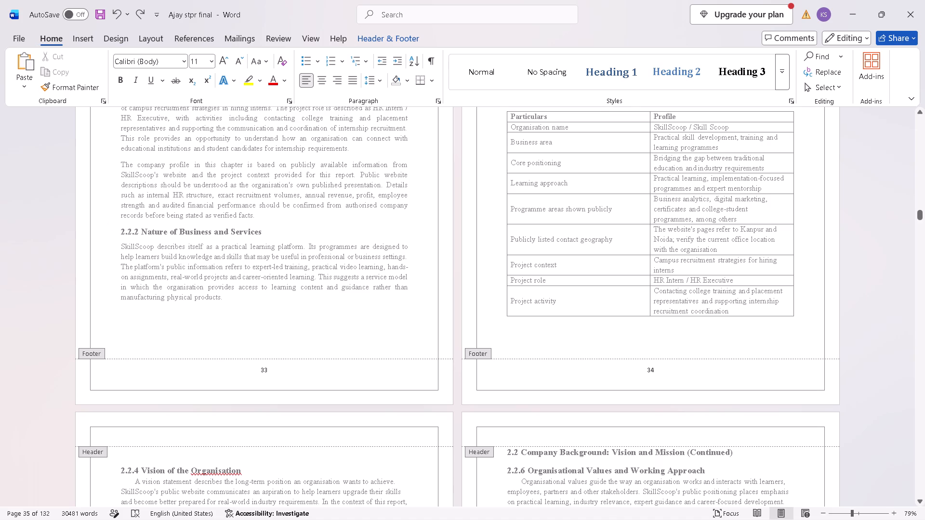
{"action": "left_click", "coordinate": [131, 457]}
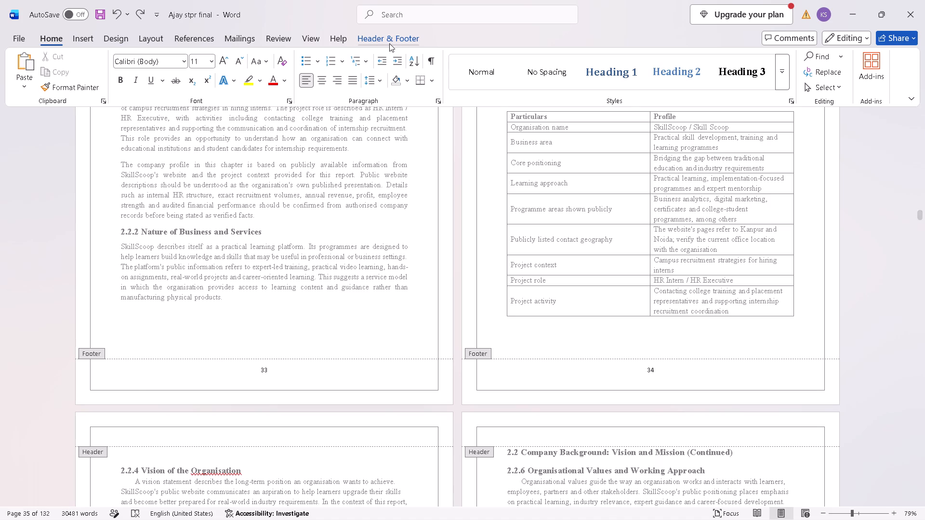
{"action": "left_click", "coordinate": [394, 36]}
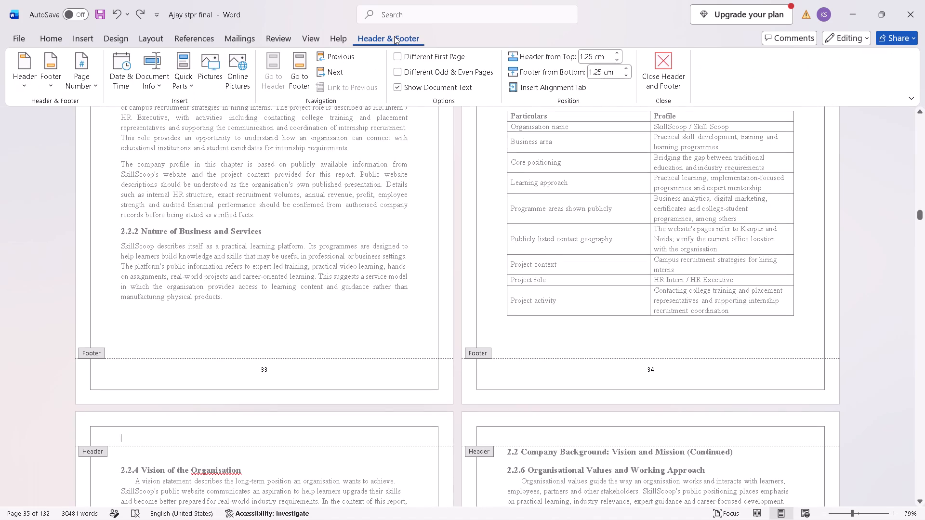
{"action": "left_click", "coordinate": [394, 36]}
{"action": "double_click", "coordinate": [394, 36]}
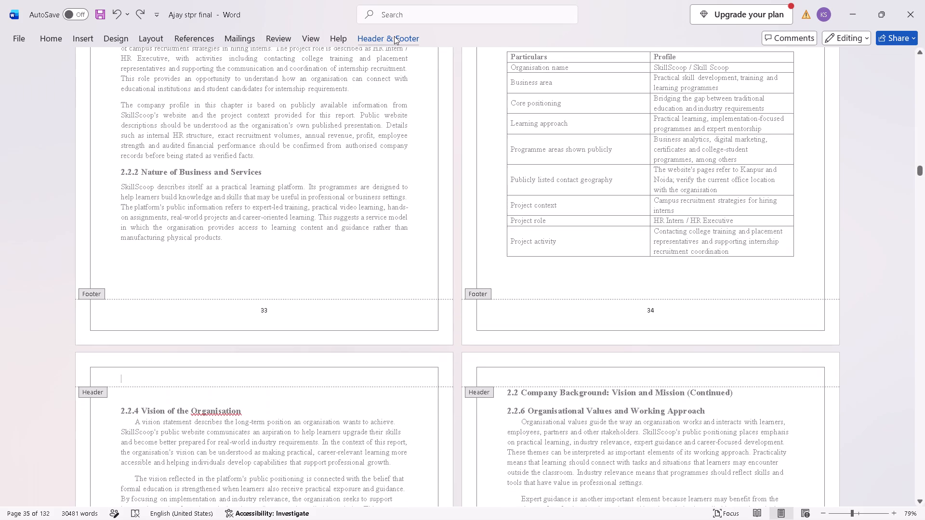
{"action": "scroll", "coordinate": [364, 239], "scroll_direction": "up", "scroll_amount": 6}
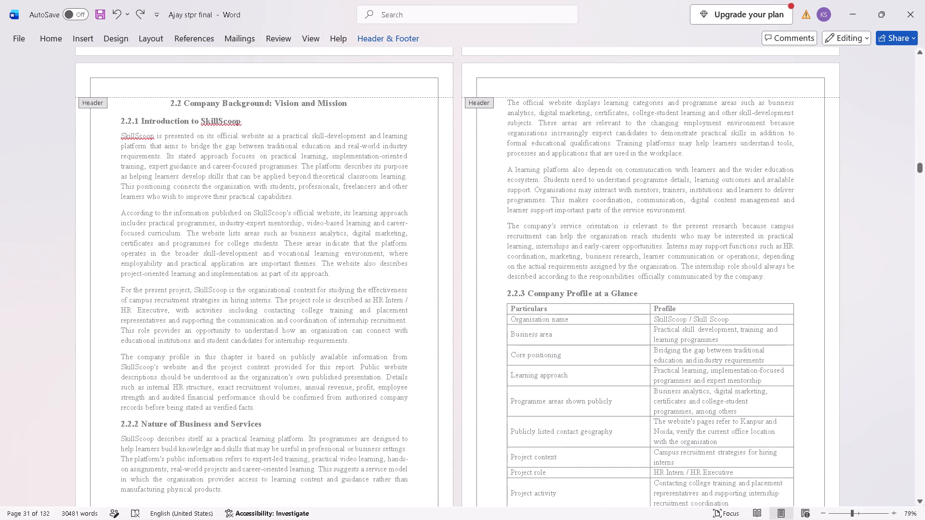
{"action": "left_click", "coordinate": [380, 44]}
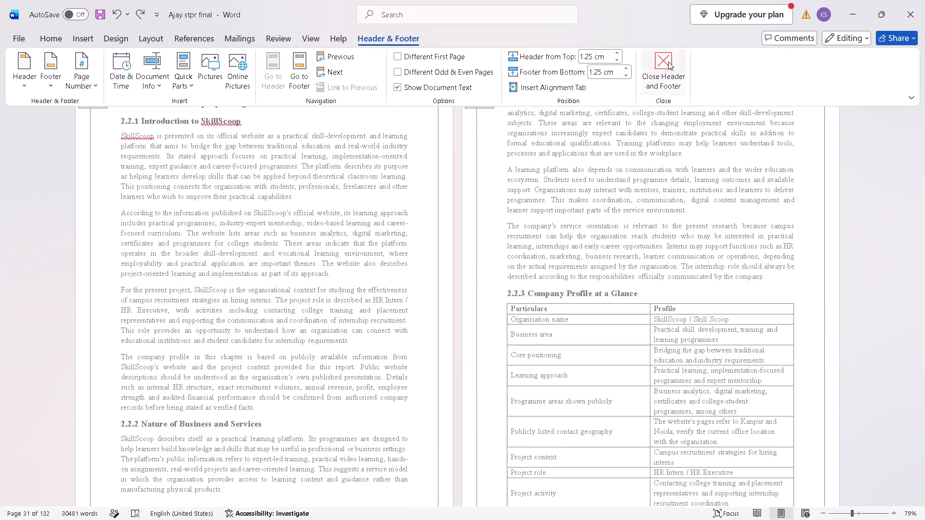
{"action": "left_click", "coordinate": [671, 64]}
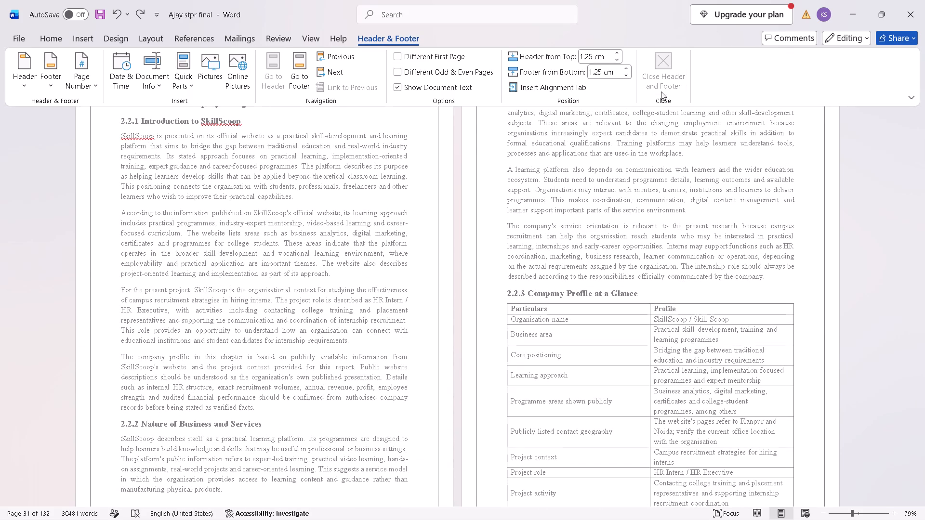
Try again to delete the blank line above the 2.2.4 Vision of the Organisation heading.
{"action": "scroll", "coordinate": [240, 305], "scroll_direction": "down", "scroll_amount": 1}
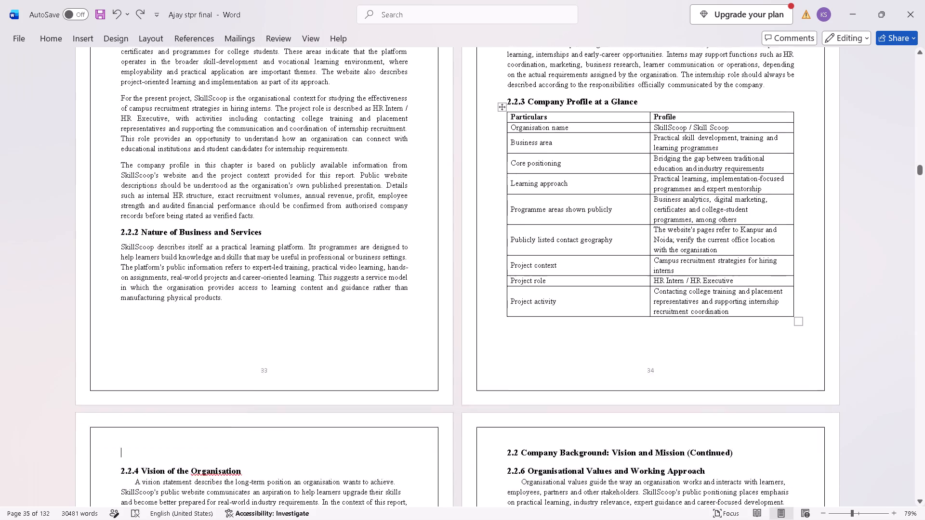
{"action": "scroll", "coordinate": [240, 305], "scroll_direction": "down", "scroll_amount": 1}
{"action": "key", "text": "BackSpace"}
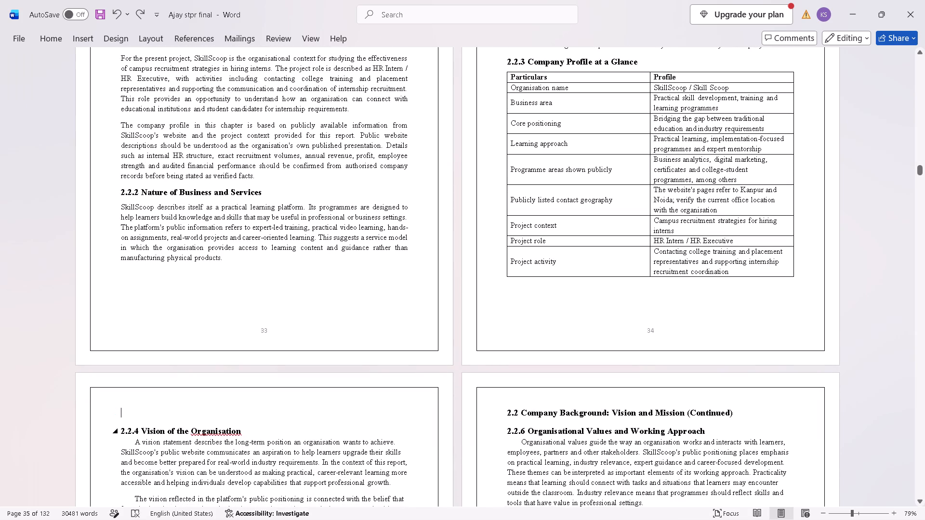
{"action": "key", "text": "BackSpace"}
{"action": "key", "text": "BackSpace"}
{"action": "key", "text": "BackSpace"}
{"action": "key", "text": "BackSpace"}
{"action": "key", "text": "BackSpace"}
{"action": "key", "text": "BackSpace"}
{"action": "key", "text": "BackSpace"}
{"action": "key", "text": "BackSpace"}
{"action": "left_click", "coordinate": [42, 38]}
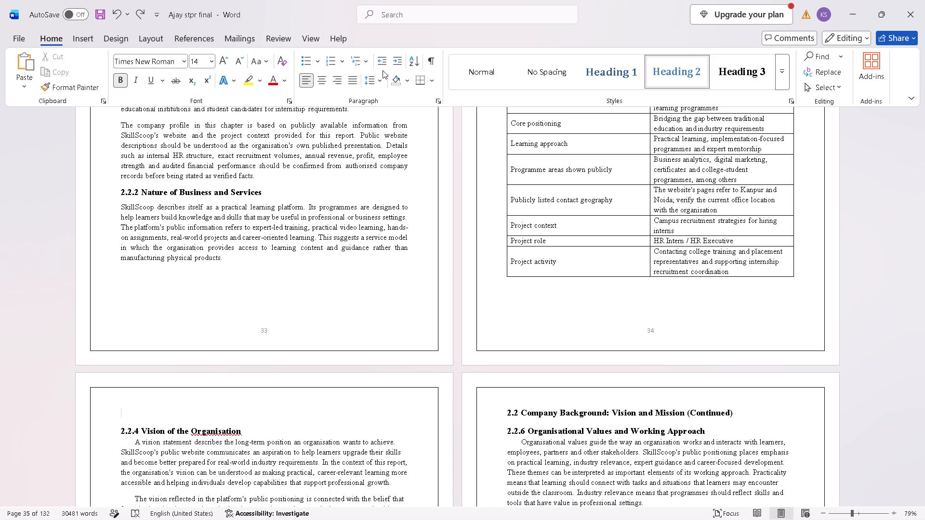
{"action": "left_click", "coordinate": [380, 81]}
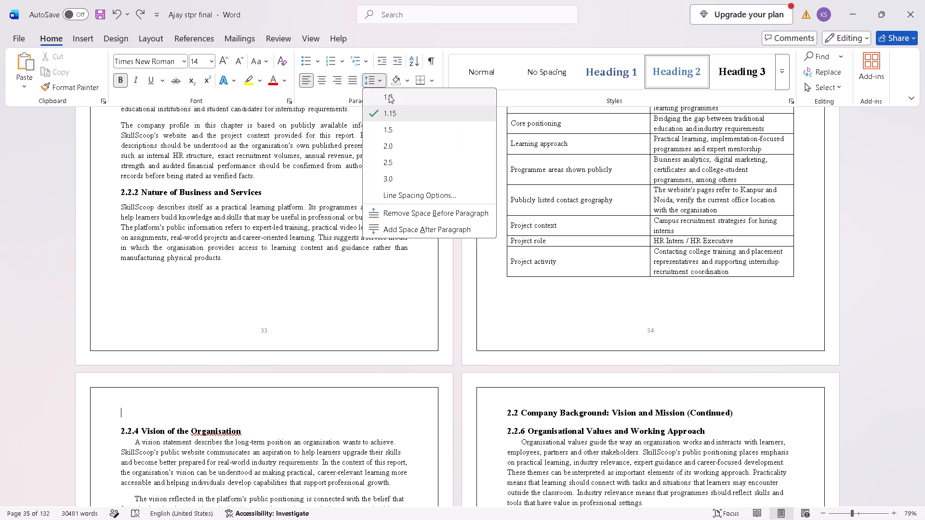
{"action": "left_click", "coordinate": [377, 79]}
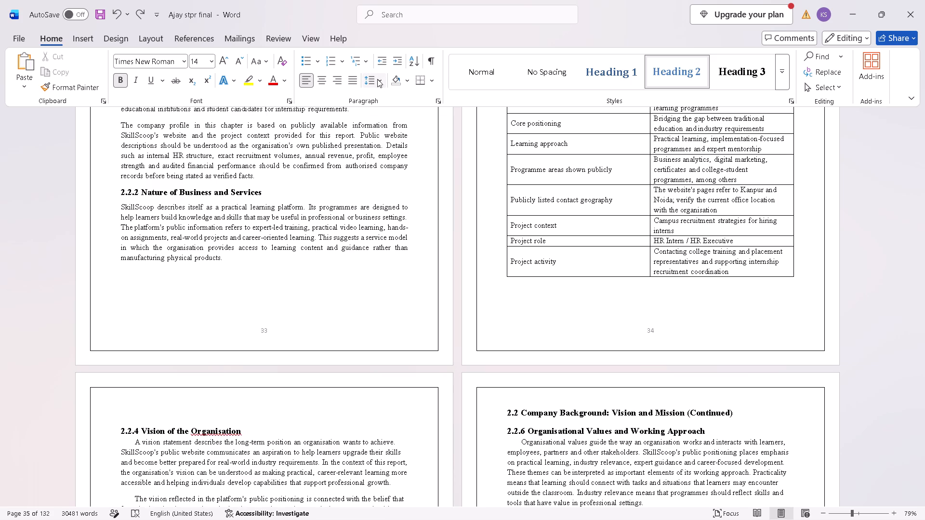
Delete the blank line above the 2.2.4 Vision of the Organisation heading so it sits directly below the company profile table.
{"action": "left_click", "coordinate": [119, 431]}
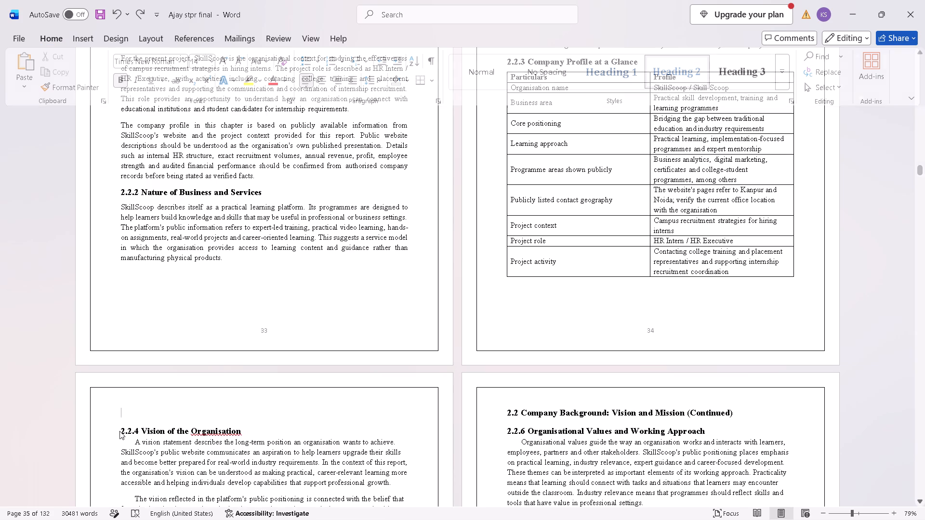
{"action": "left_click", "coordinate": [121, 432]}
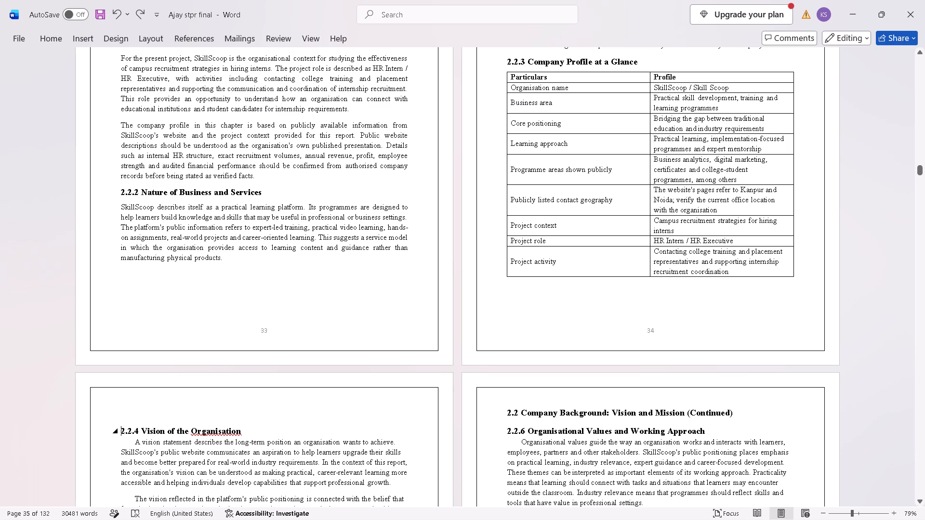
{"action": "key", "text": "BackSpace"}
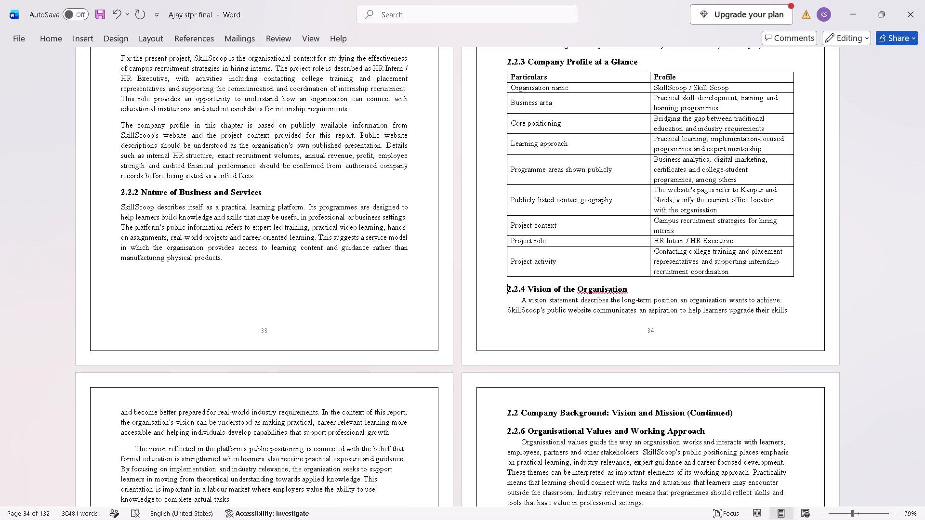
{"action": "key", "text": "Return"}
{"action": "key", "text": "BackSpace"}
Remove the first-line indent of the first 2.2.4 paragraph and insert a blank line between it and the heading.
{"action": "left_click", "coordinate": [521, 301]}
{"action": "key", "text": "Return"}
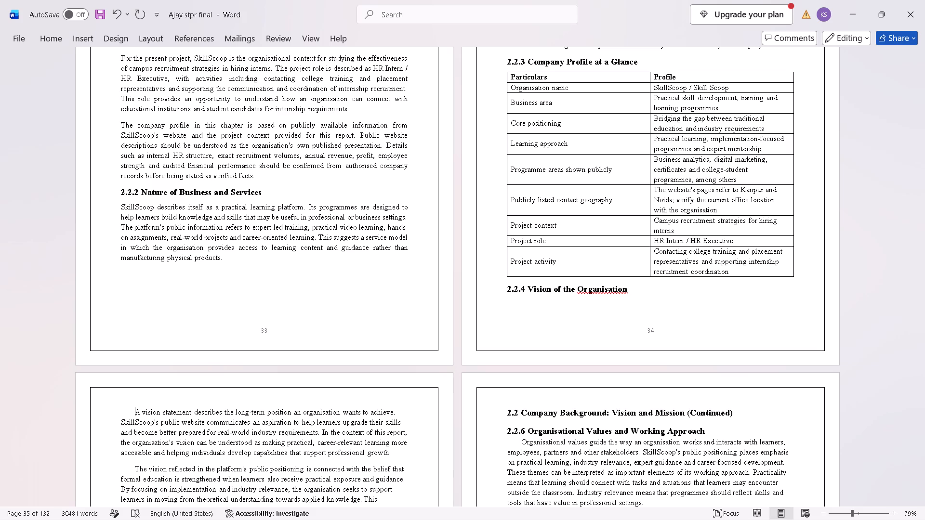
{"action": "key", "text": "BackSpace"}
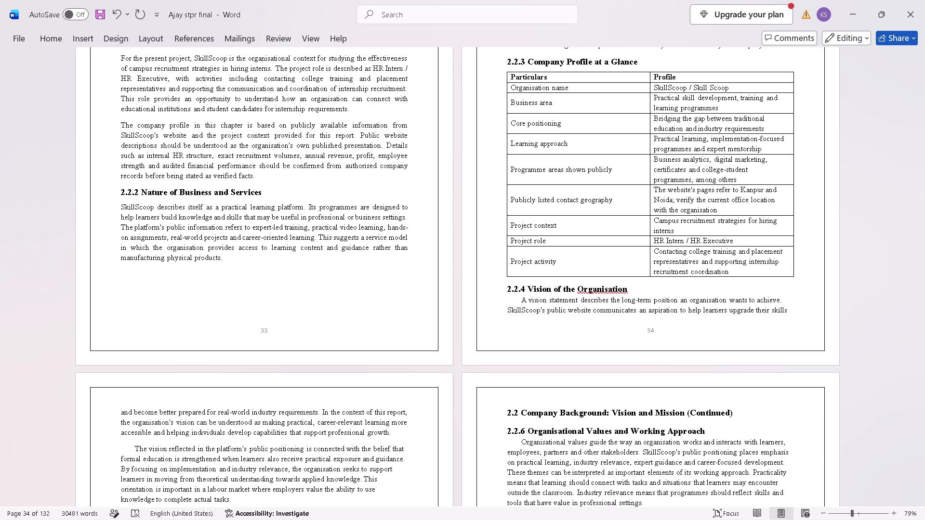
{"action": "key", "text": "BackSpace"}
{"action": "key", "text": "Return"}
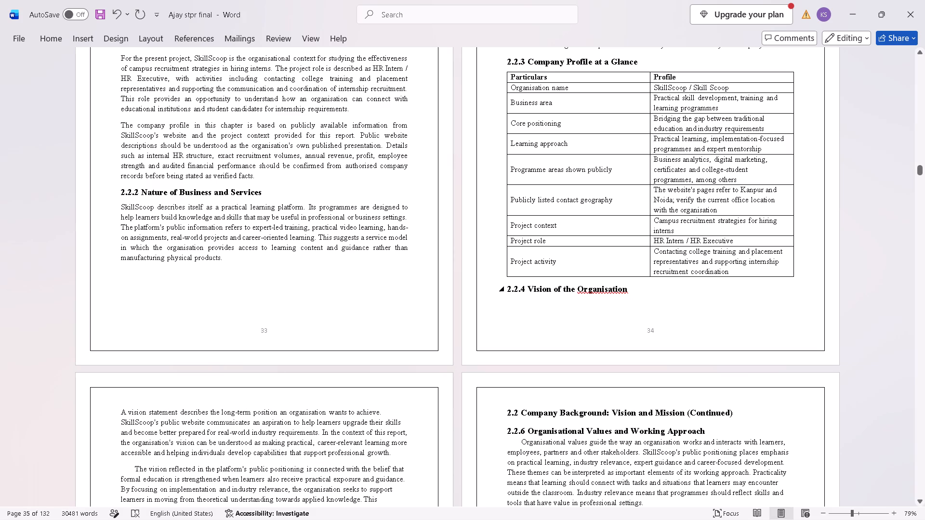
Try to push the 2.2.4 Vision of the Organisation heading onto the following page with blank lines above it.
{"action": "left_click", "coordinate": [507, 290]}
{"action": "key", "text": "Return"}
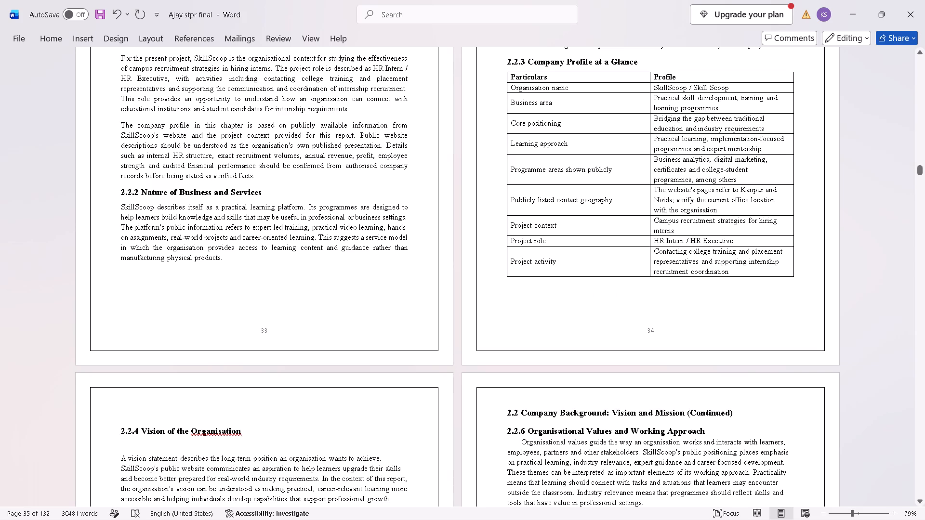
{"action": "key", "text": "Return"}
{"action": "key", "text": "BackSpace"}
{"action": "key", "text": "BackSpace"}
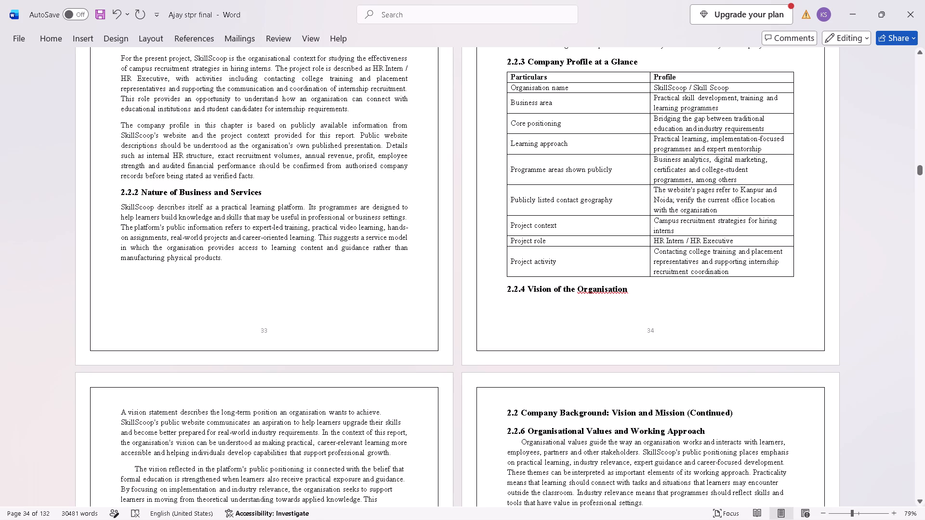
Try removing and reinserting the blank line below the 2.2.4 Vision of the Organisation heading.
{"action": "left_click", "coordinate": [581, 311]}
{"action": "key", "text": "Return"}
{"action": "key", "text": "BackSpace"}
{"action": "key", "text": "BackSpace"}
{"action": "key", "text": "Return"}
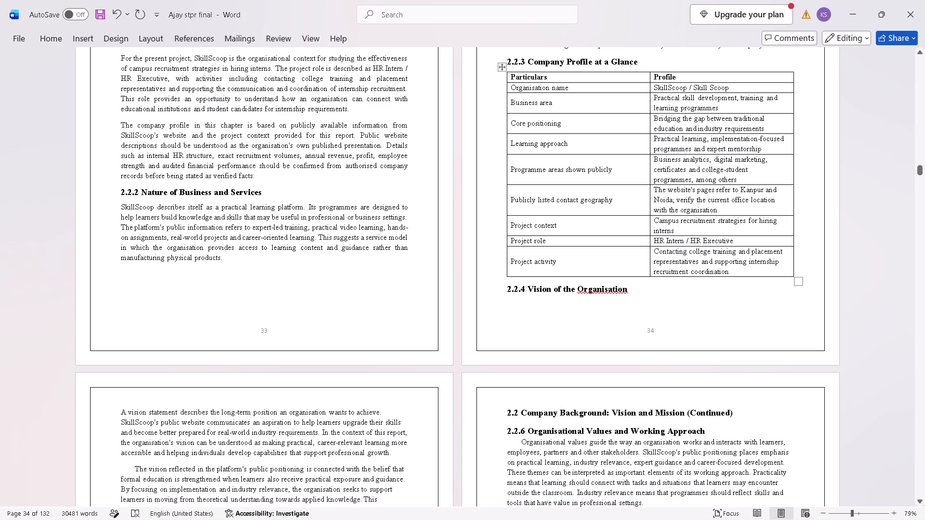
Add an empty two-line row at the end of the company profile table to push the 2.2.4 heading onto the following page.
{"action": "scroll", "coordinate": [813, 260], "scroll_direction": "down", "scroll_amount": 1}
{"action": "left_click", "coordinate": [804, 237]}
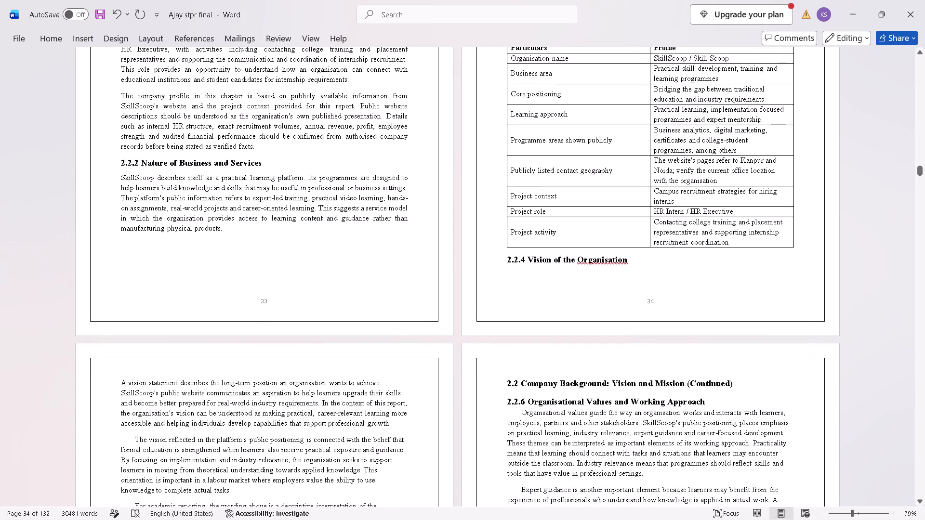
{"action": "key", "text": "Return"}
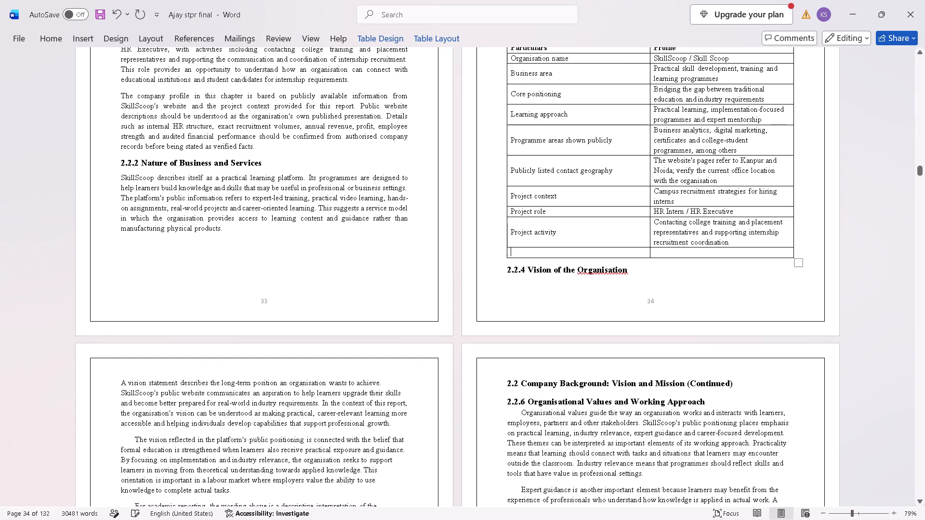
{"action": "key", "text": "Return"}
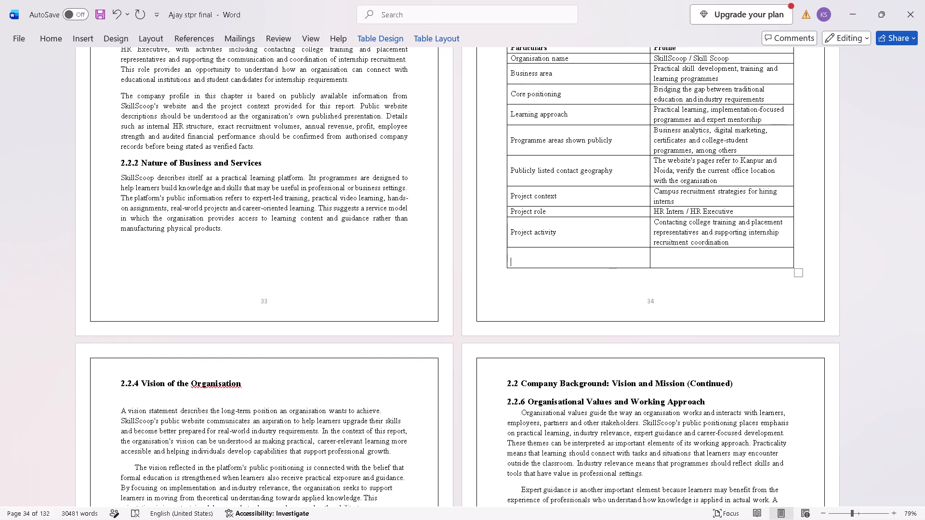
Delete the blank line between the 2.2.4 Vision of the Organisation heading and its first paragraph.
{"action": "left_click", "coordinate": [214, 404]}
{"action": "key", "text": "BackSpace"}
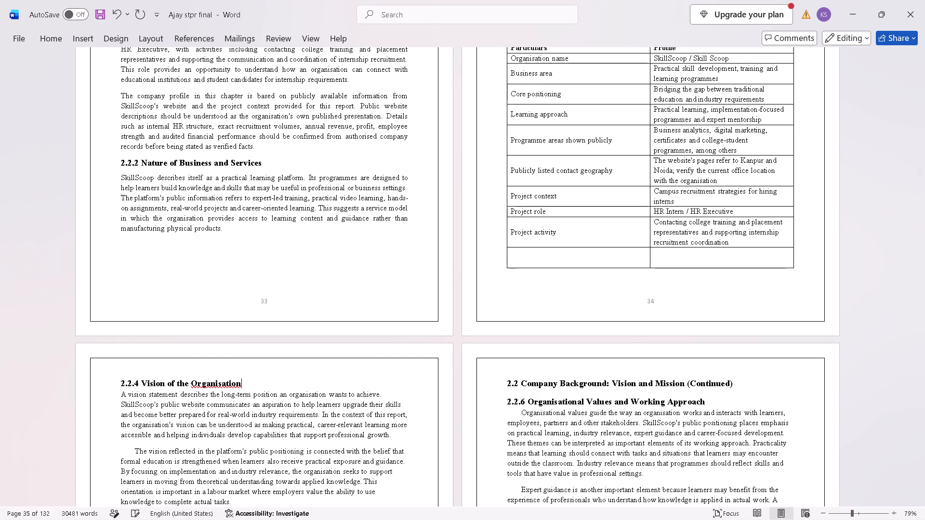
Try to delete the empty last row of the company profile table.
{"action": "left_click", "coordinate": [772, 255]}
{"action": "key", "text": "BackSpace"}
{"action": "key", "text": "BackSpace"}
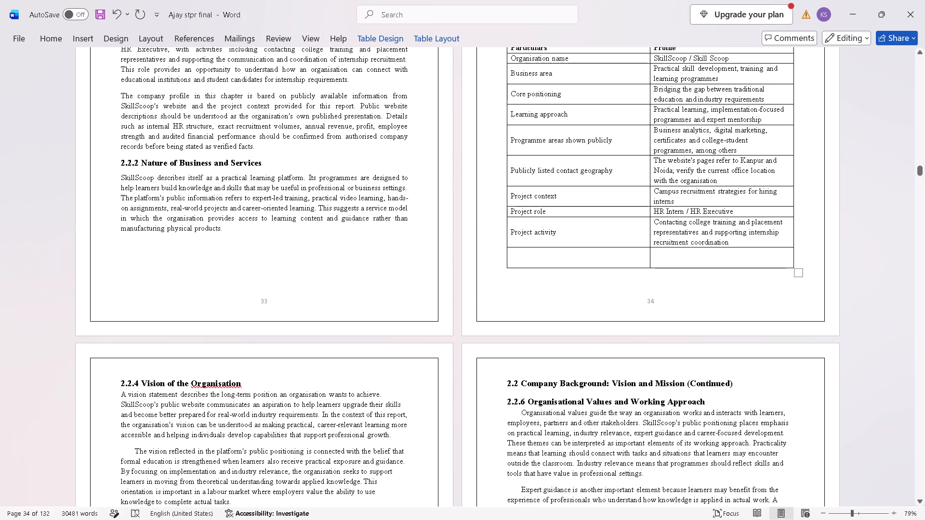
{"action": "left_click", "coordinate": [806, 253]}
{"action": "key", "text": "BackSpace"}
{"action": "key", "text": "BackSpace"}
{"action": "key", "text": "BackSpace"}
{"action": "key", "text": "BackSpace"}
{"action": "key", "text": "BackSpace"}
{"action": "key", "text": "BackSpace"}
Resize the company profile table and its bottom border to try to collapse the empty last row.
{"action": "left_click_drag", "start_coordinate": [799, 273], "coordinate": [799, 259]}
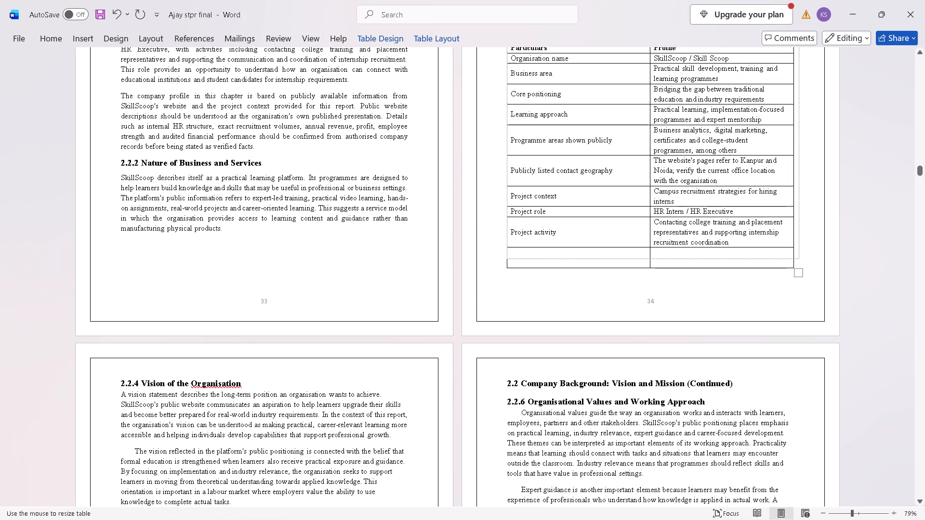
{"action": "left_click_drag", "start_coordinate": [799, 259], "coordinate": [794, 248]}
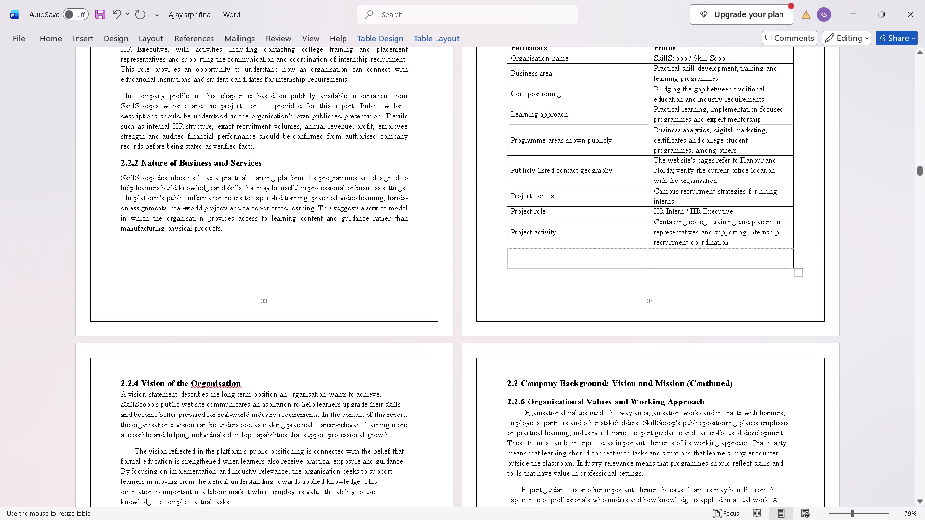
{"action": "left_click_drag", "start_coordinate": [794, 248], "coordinate": [794, 247]}
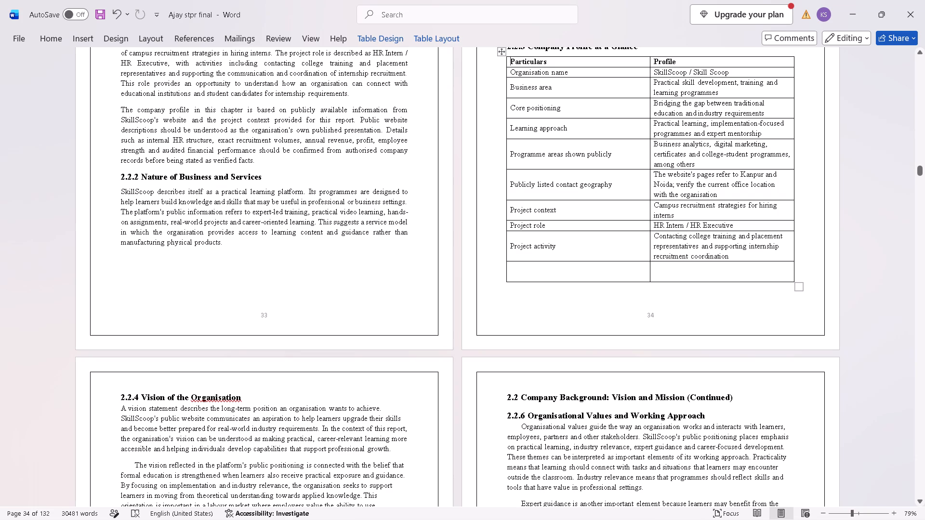
{"action": "left_click_drag", "start_coordinate": [789, 282], "coordinate": [788, 260]}
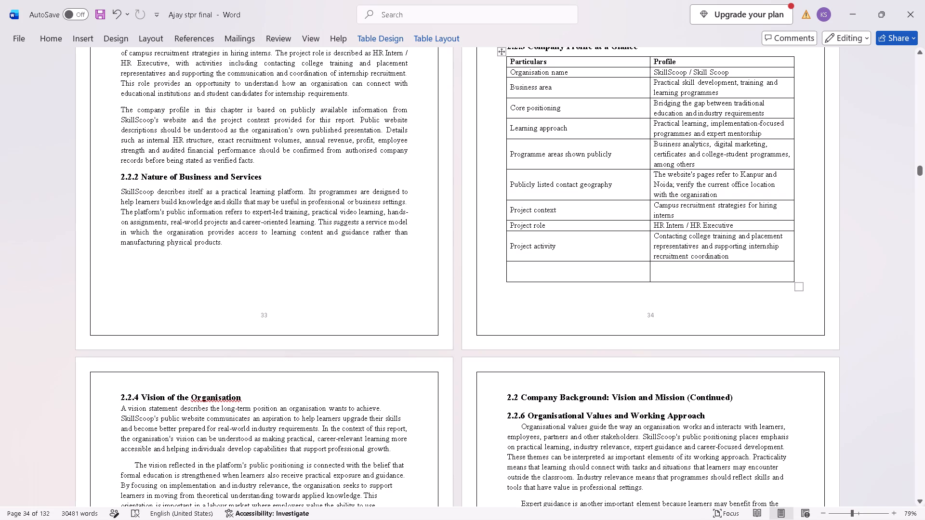
Clear the contents of the company profile table's empty last row to reduce it to a single line.
{"action": "left_click", "coordinate": [782, 275]}
{"action": "left_click_drag", "start_coordinate": [732, 276], "coordinate": [595, 275]}
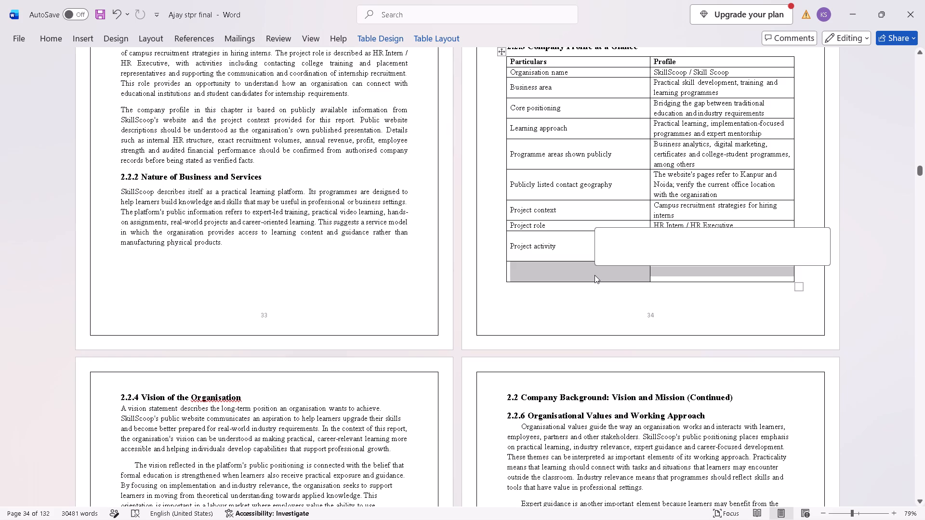
{"action": "key", "text": "Delete"}
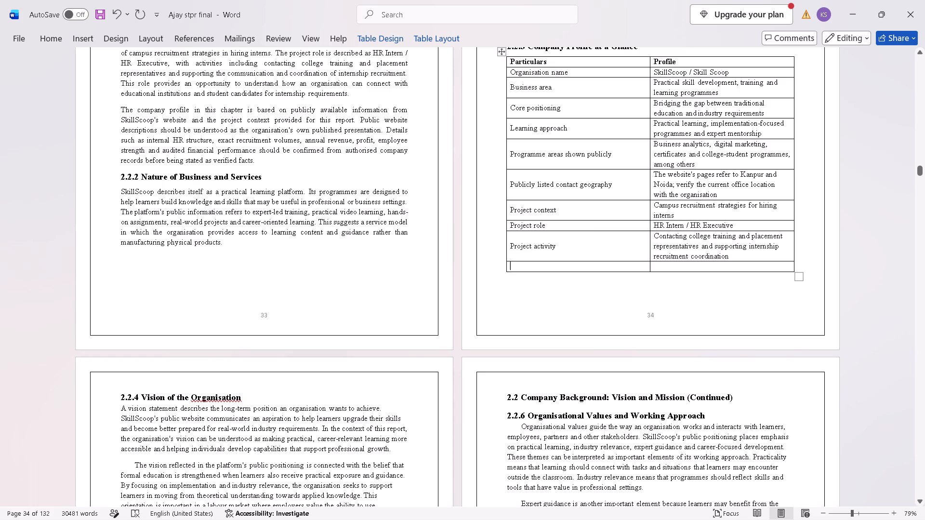
Try to remove the empty last row of the company profile table by clearing its cells and adjusting its borders.
{"action": "left_click_drag", "start_coordinate": [655, 266], "coordinate": [598, 269]}
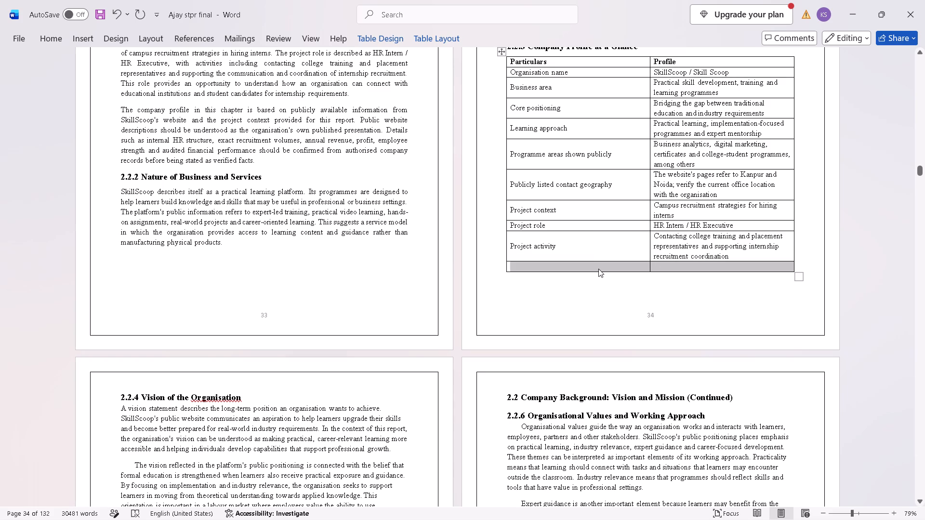
{"action": "key", "text": "Delete"}
{"action": "key", "text": "Delete"}
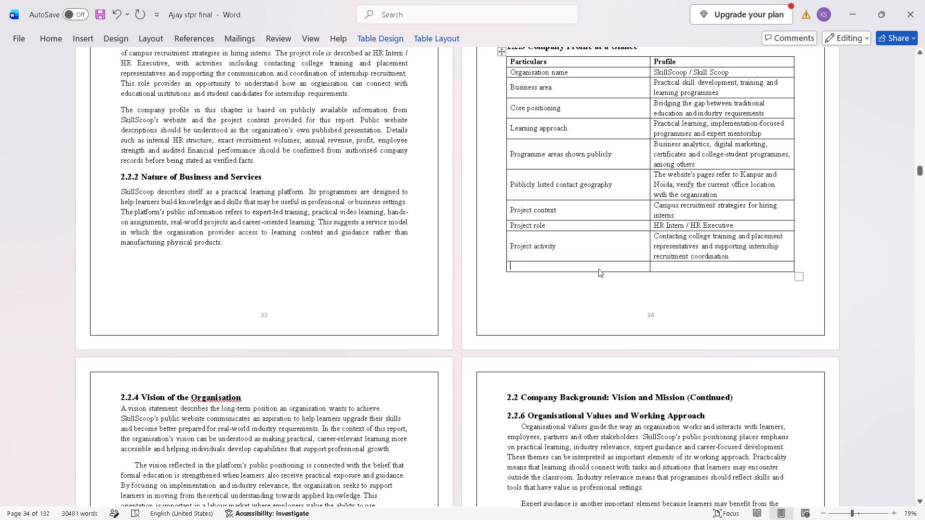
{"action": "key", "text": "Delete"}
{"action": "left_click_drag", "start_coordinate": [514, 272], "coordinate": [514, 262]}
{"action": "key", "text": "BackSpace"}
{"action": "key", "text": "BackSpace"}
{"action": "key", "text": "BackSpace"}
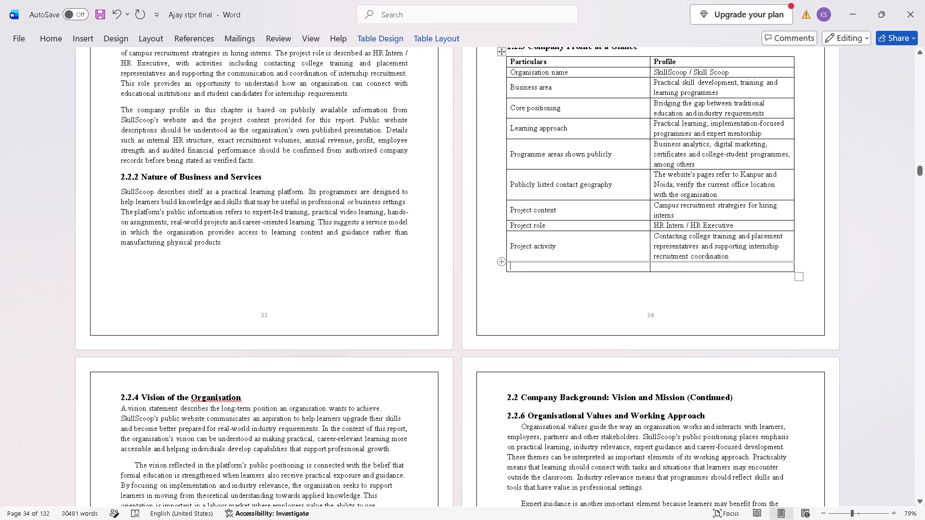
{"action": "left_click", "coordinate": [506, 263]}
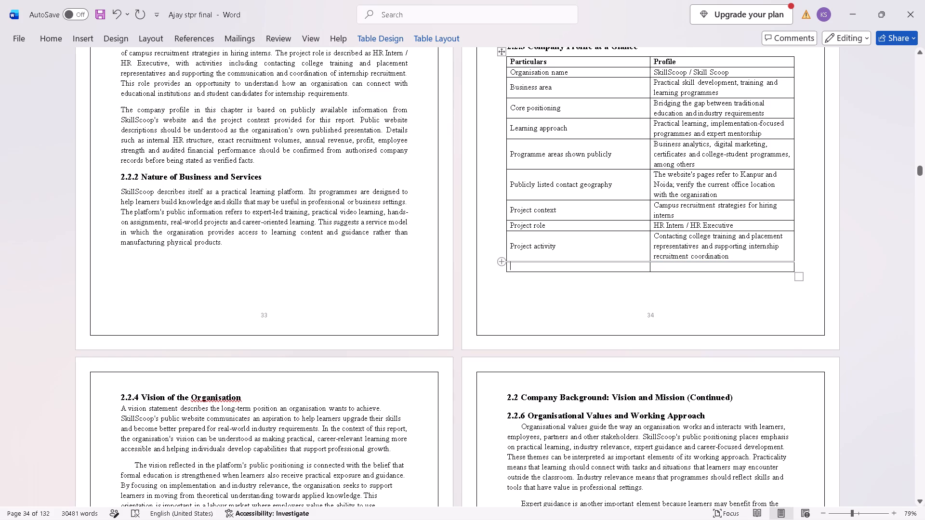
{"action": "left_click", "coordinate": [503, 261]}
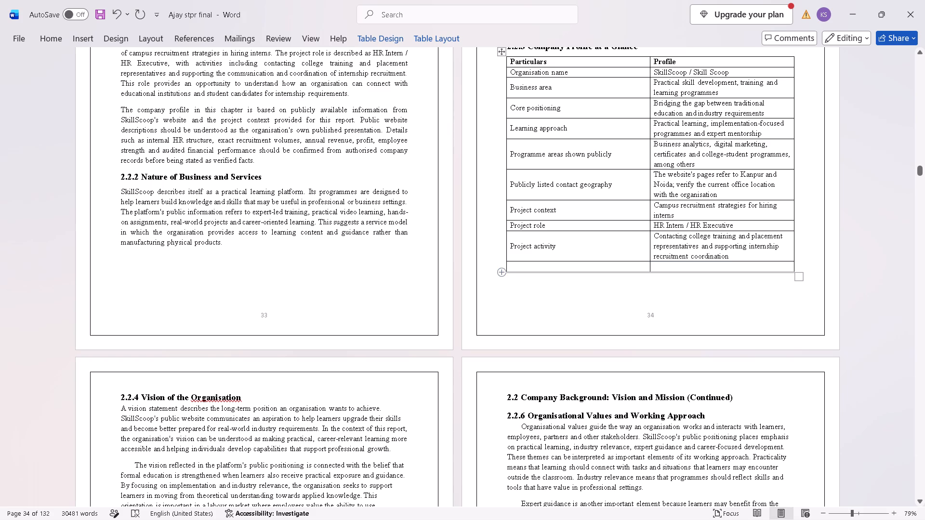
{"action": "left_click", "coordinate": [529, 262]}
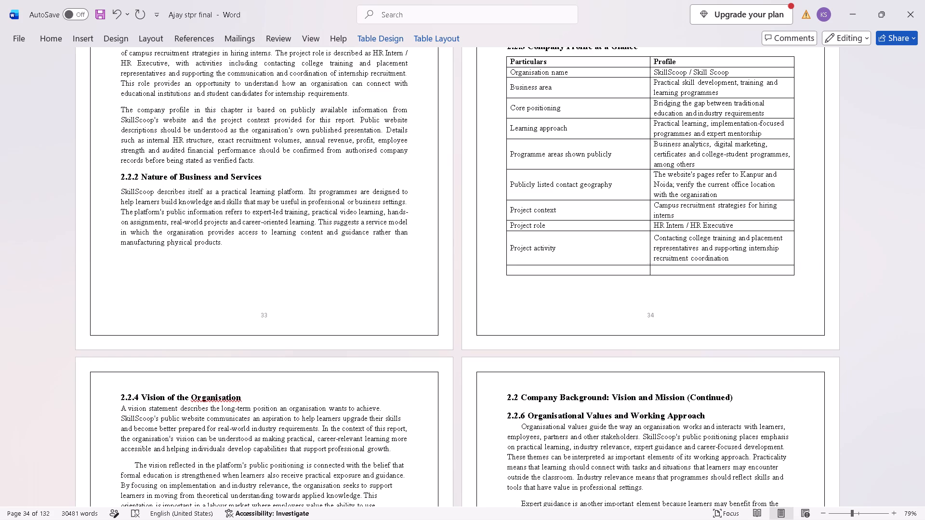
Save the Ajay stpr final report.
{"action": "scroll", "coordinate": [532, 287], "scroll_direction": "down", "scroll_amount": 1}
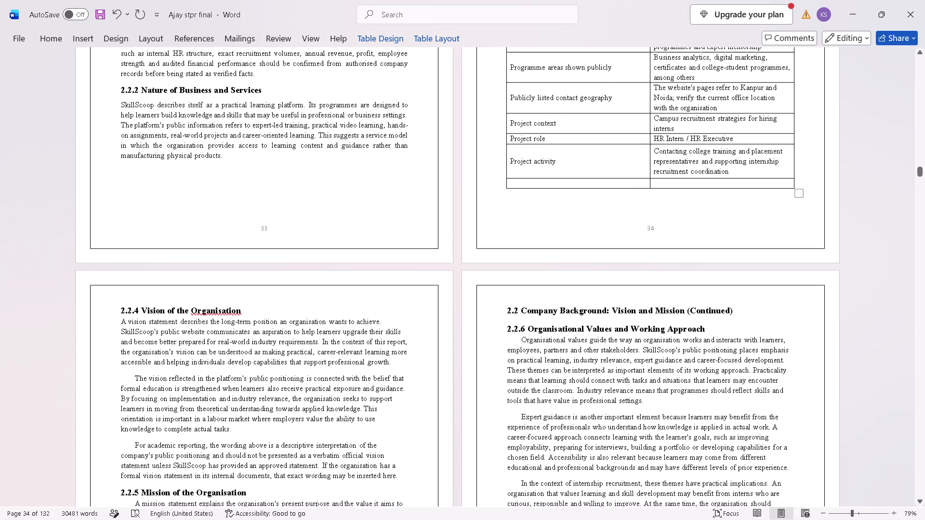
{"action": "scroll", "coordinate": [532, 287], "scroll_direction": "down", "scroll_amount": 1}
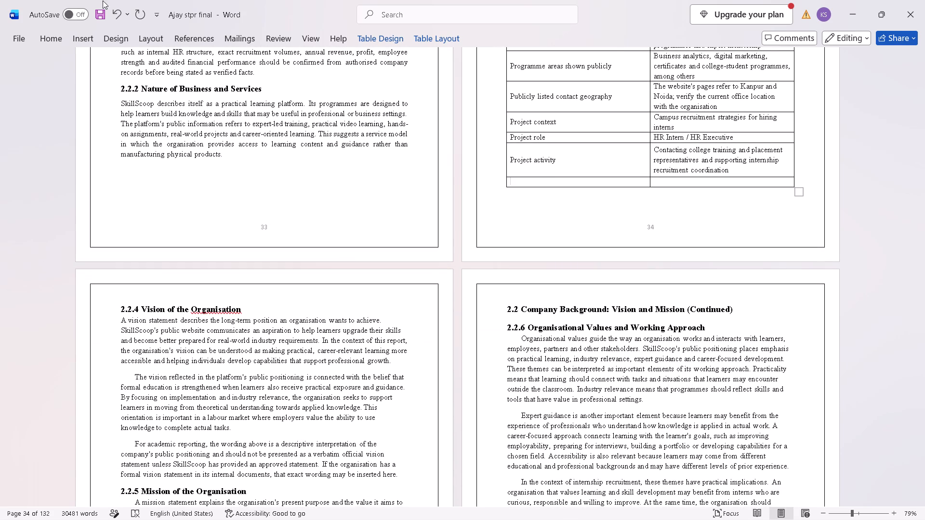
{"action": "left_click", "coordinate": [102, 9]}
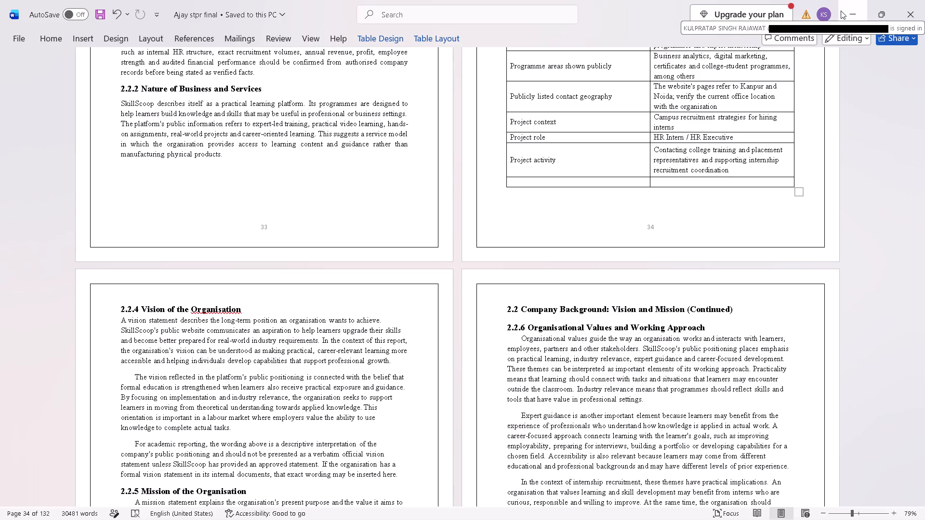
{"action": "left_click", "coordinate": [103, 15]}
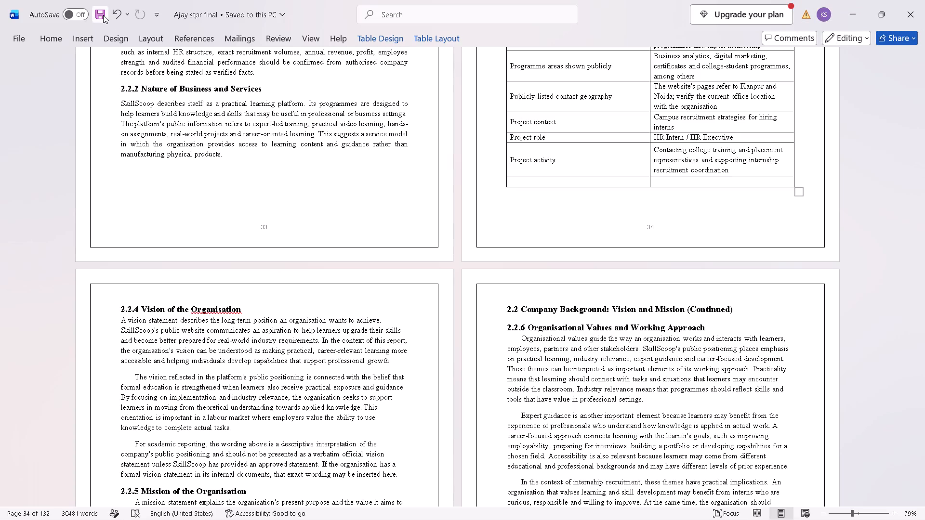
{"action": "key", "text": "ctrl+s"}
{"action": "key", "text": "ctrl+s"}
{"action": "key", "text": "ctrl+s"}
Close the report document, both Downloads folder windows and the ChatGPT browser window.
{"action": "left_click", "coordinate": [912, 18]}
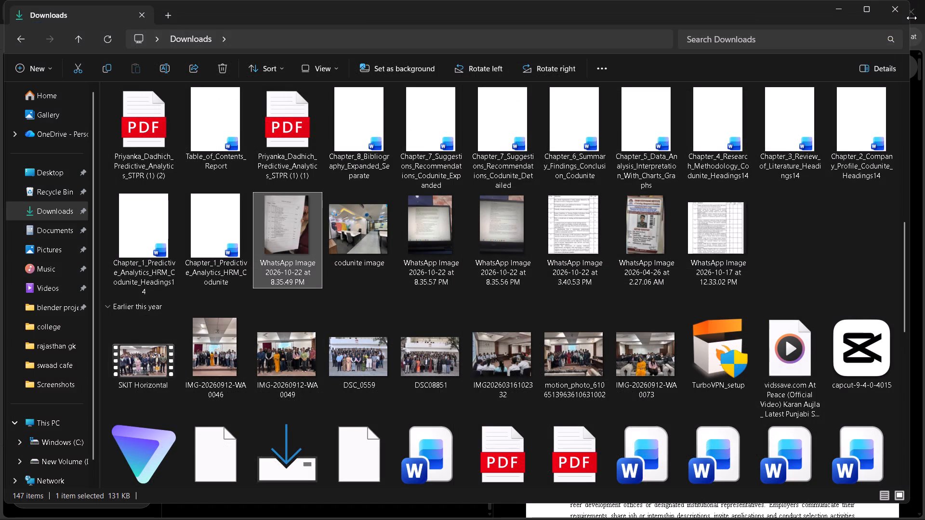
{"action": "left_click", "coordinate": [912, 18]}
{"action": "left_click", "coordinate": [900, 9]}
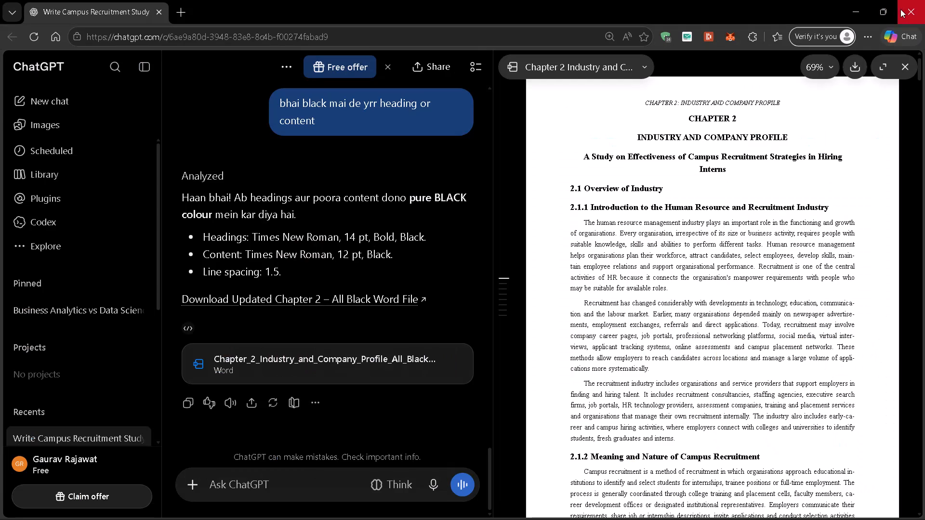
{"action": "left_click", "coordinate": [905, 11]}
{"action": "left_click", "coordinate": [905, 11]}
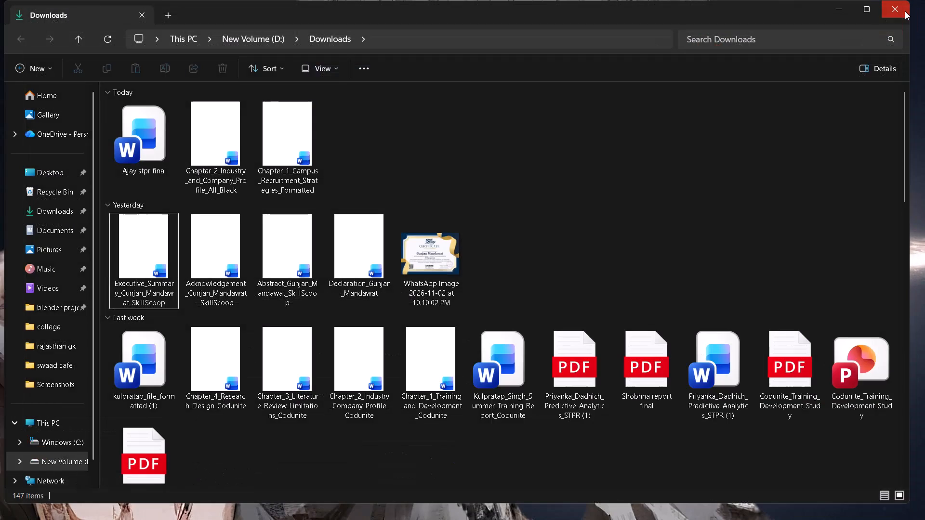
Bring up the Shut Down Windows dialog from the desktop to shut down the computer.
{"action": "key", "text": "alt+F4"}
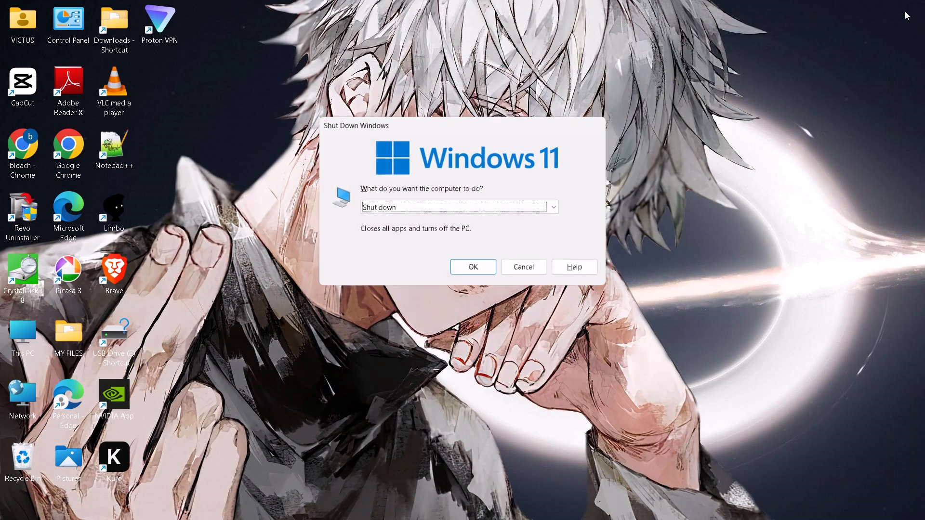